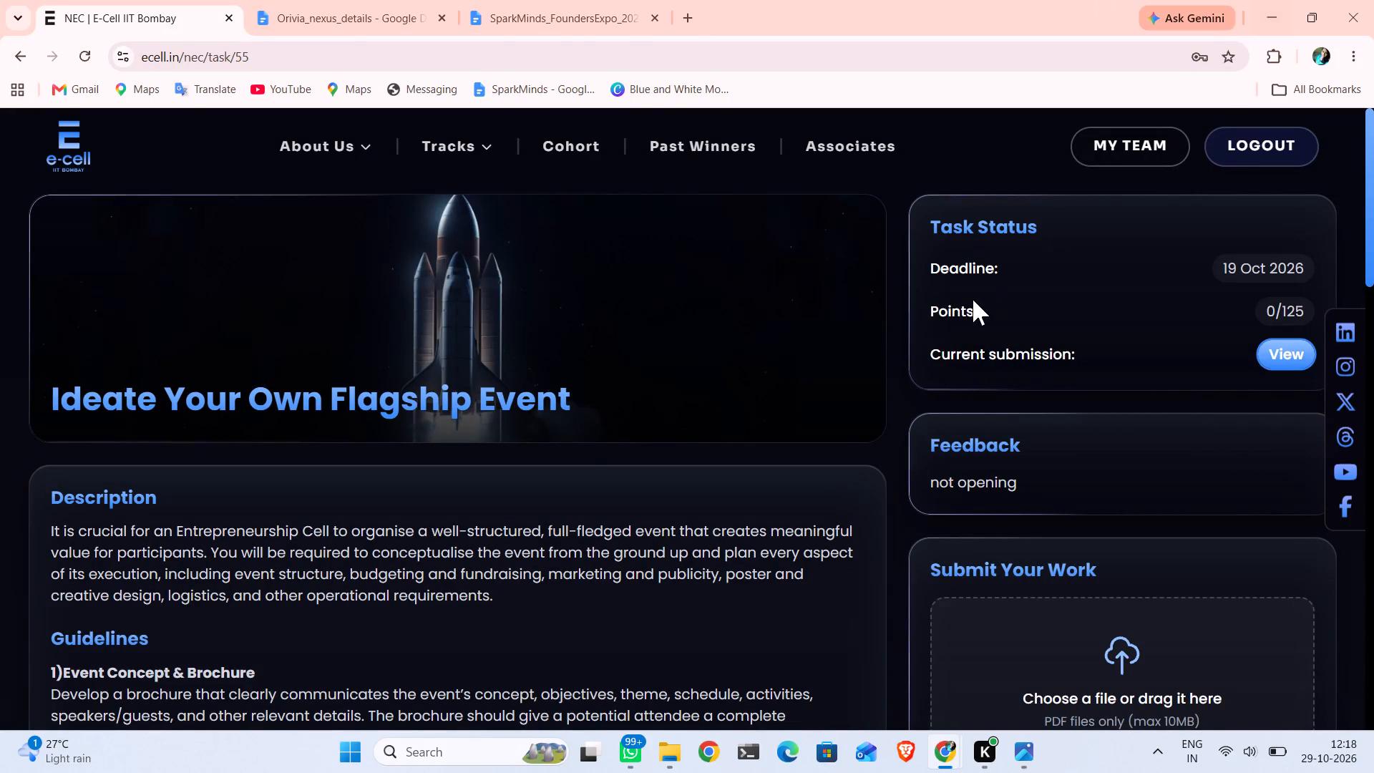
Search the web in a new tab for "private schools near dumdum".
left_click(689, 16)
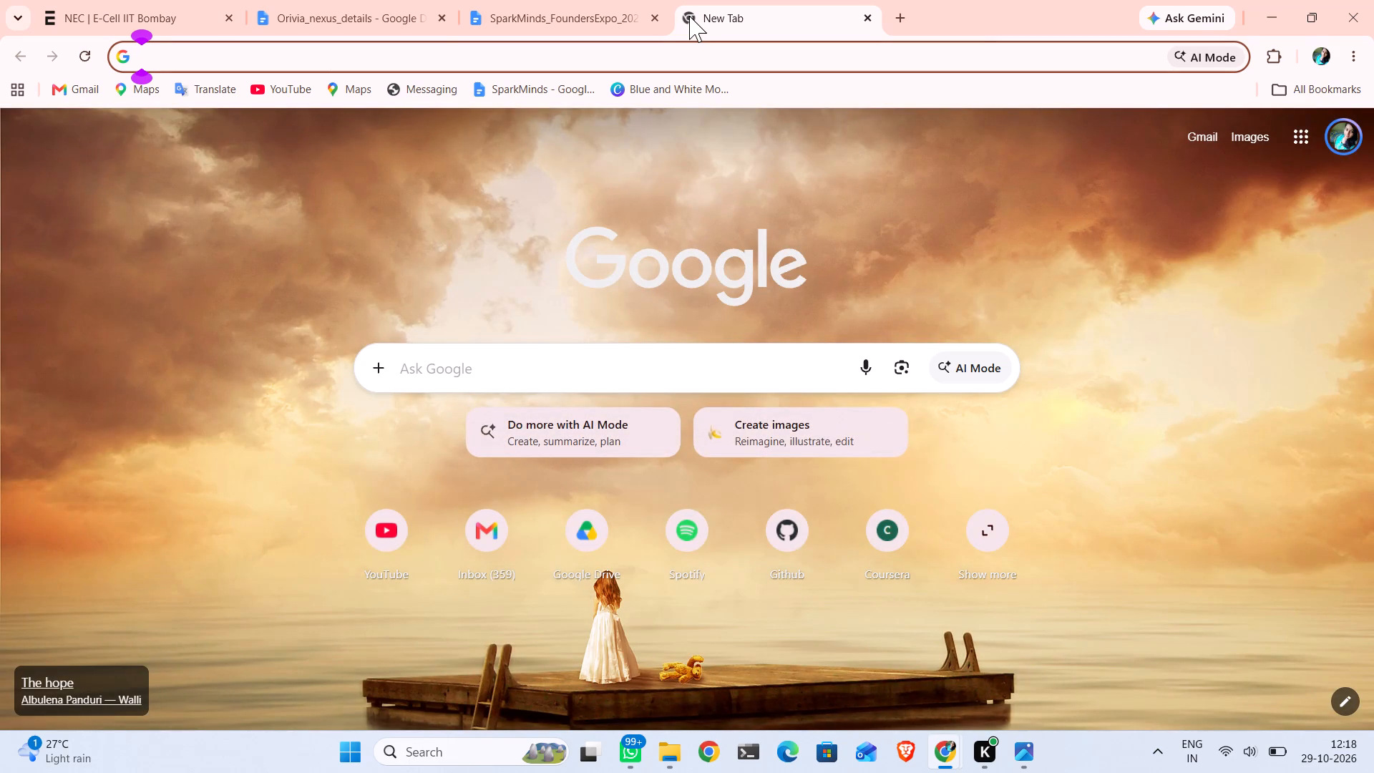
type("private schh")
key("BackSpace")
type("ools near")
key("space")
type("dumdum")
key("Return")
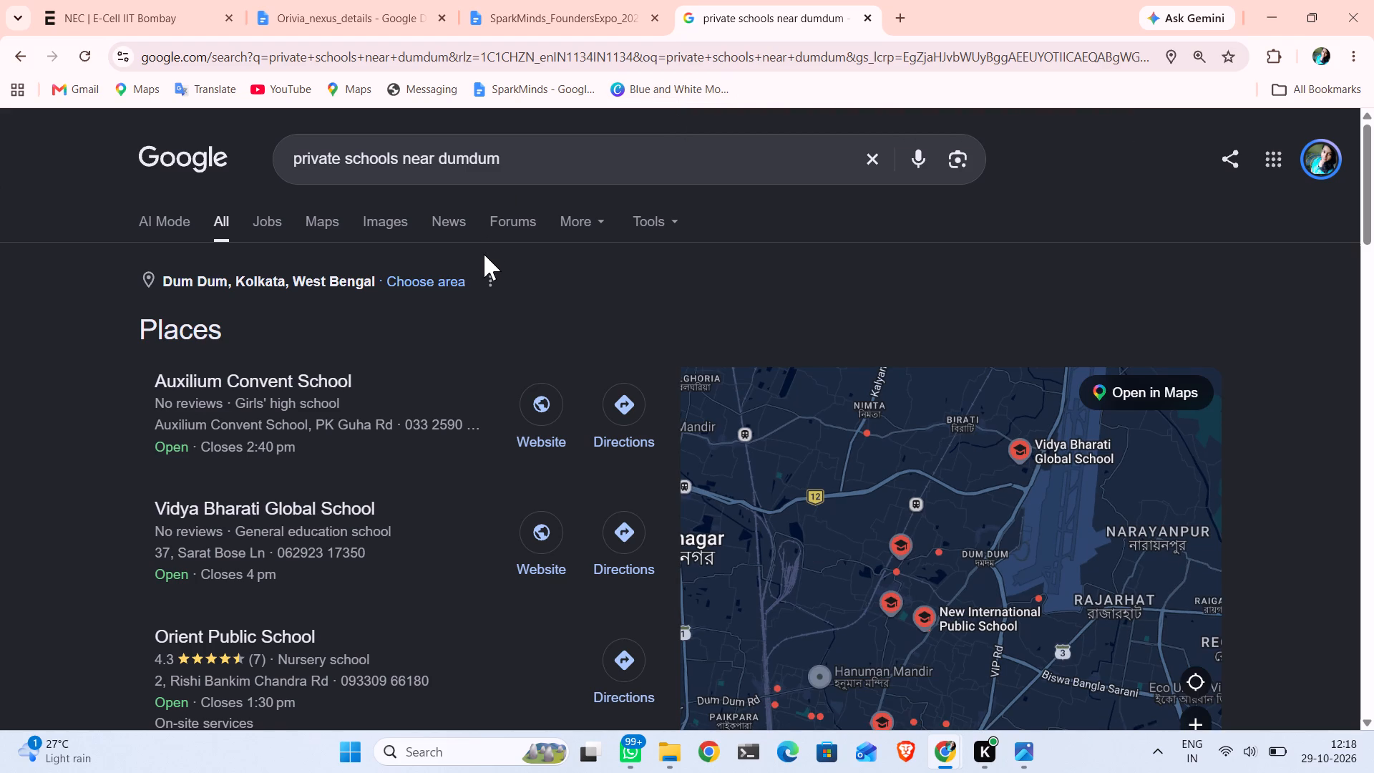
Open the full list of places for the private schools search.
scroll(493, 457, "down", 1)
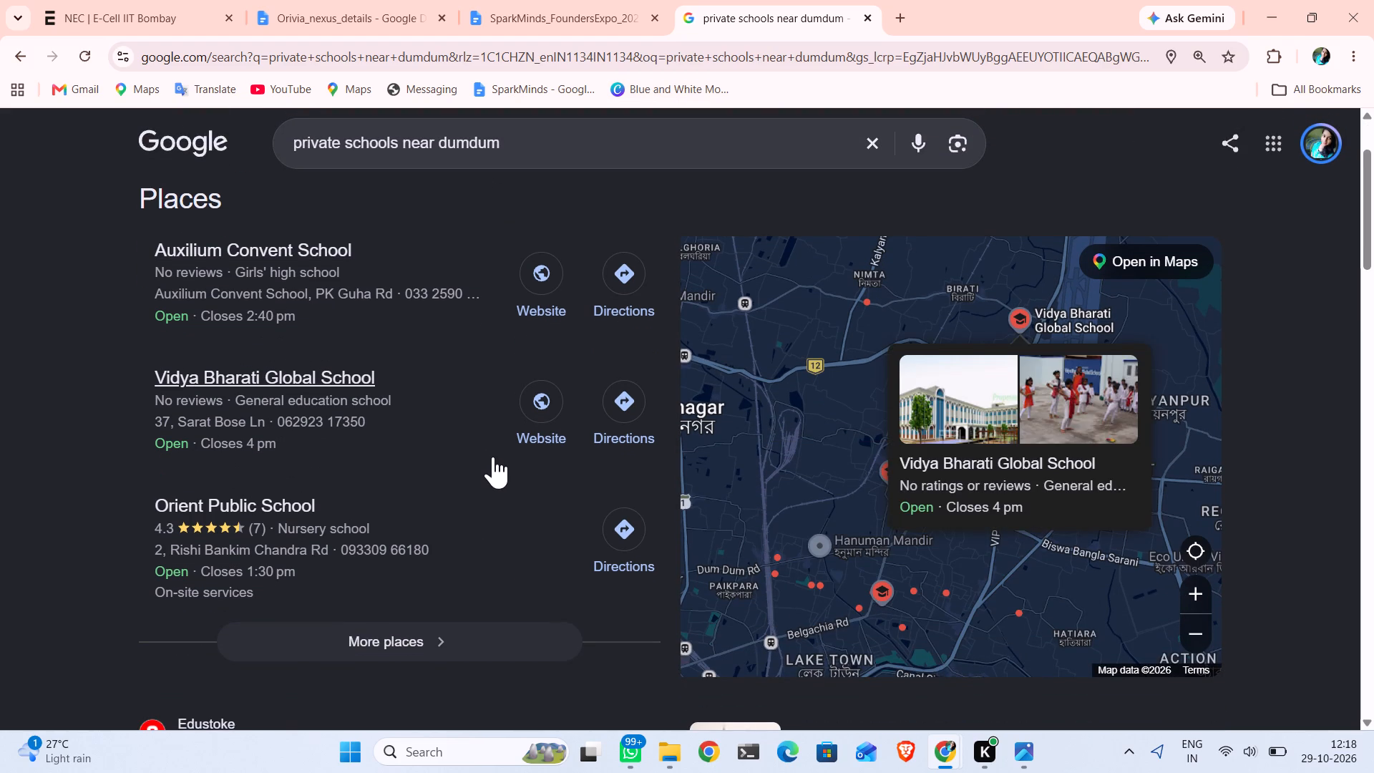
left_click(462, 631)
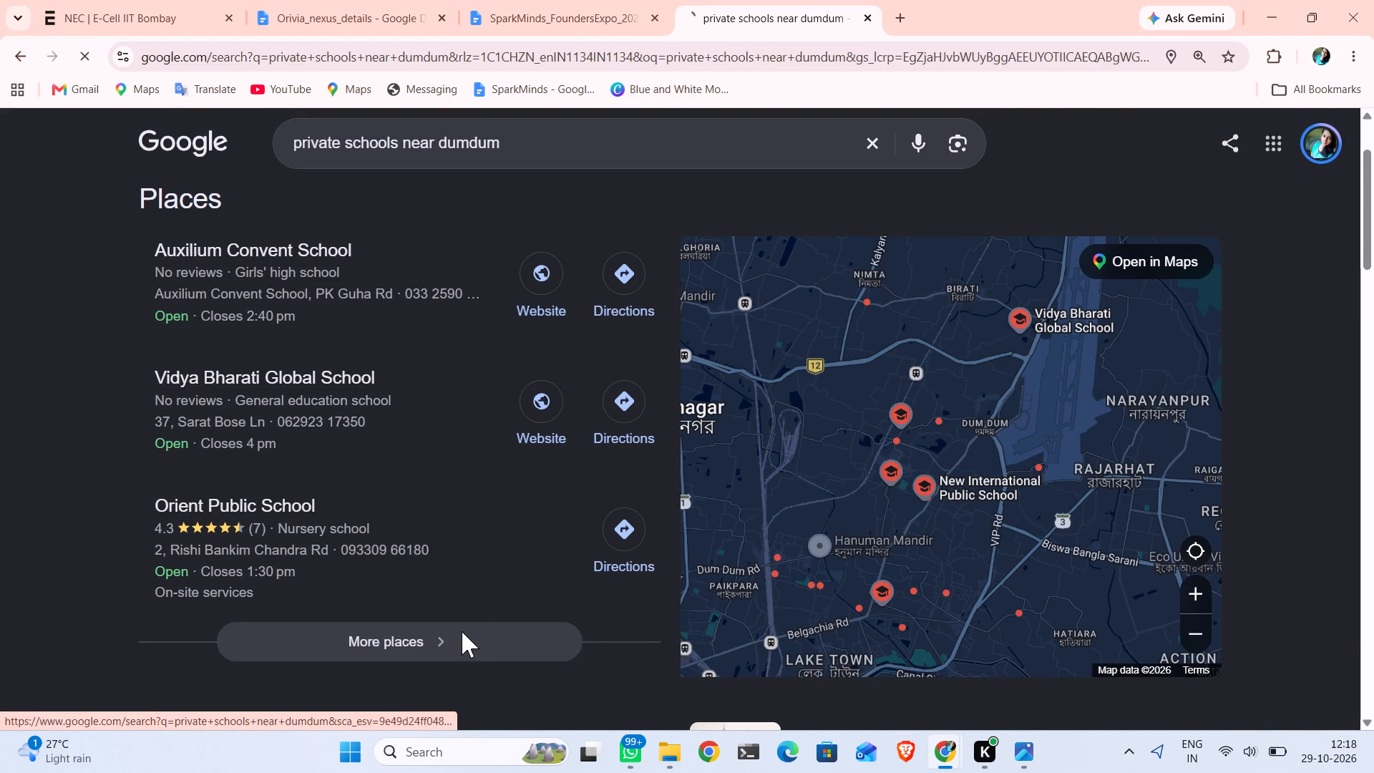
Examine the listed private schools near Dumdum, checking their names, school types, locations and contact details.
scroll(462, 631, "down", 1)
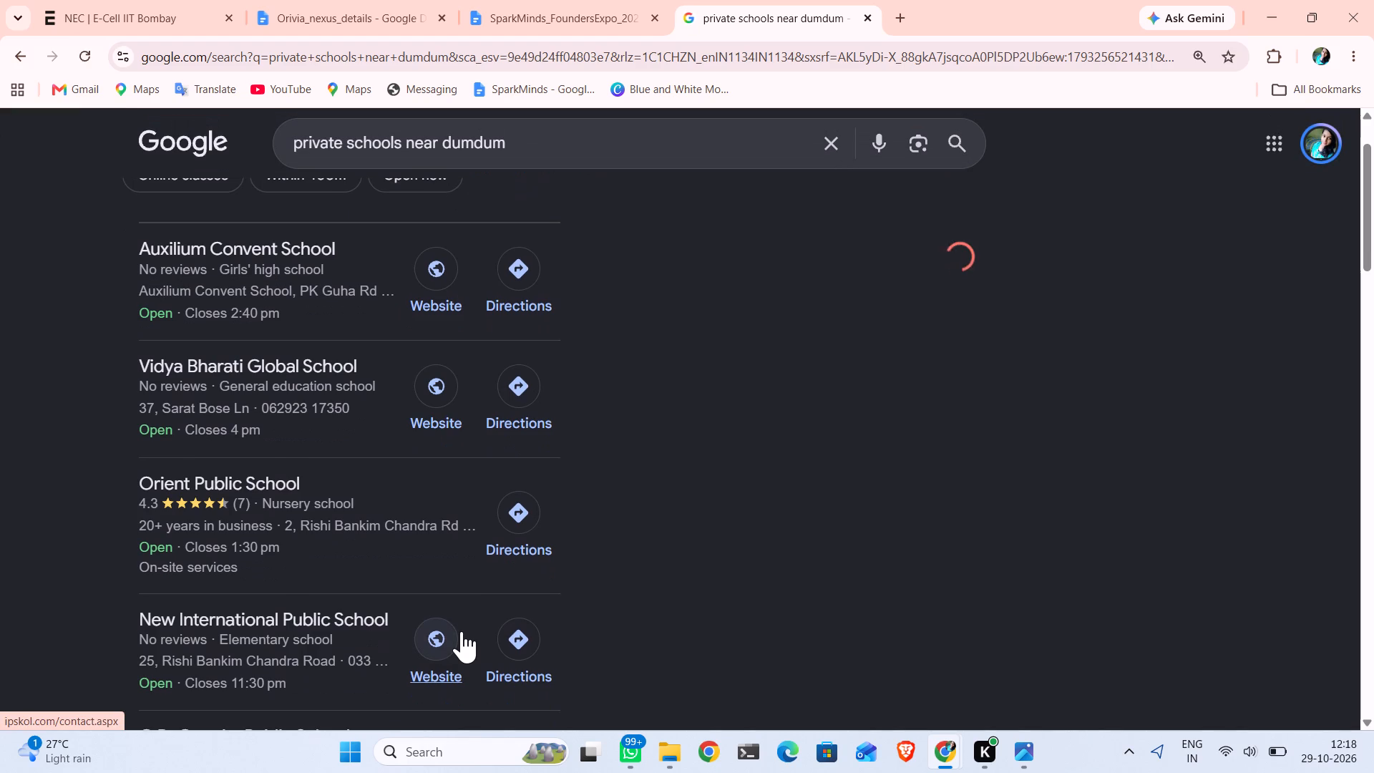
scroll(462, 631, "down", 2)
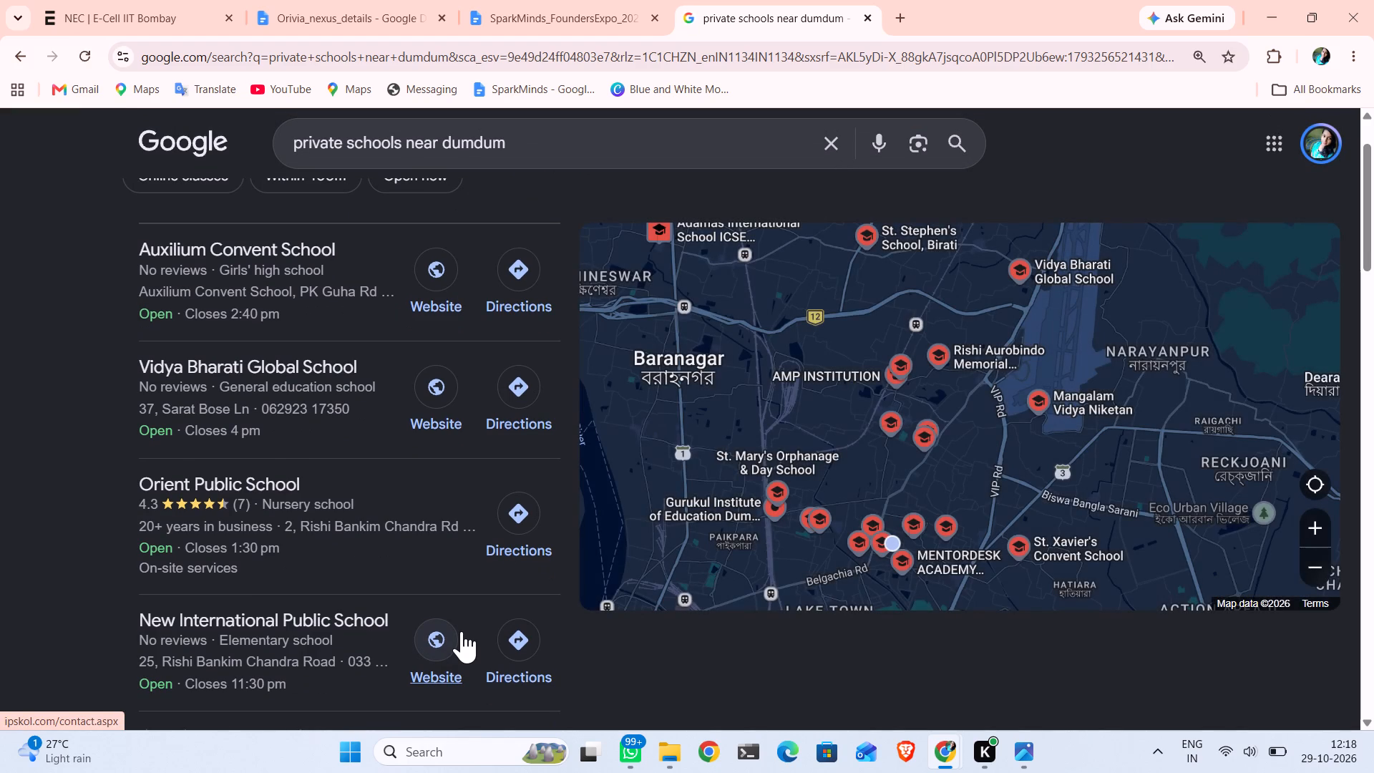
scroll(462, 631, "down", 3)
scroll(462, 631, "up", 3)
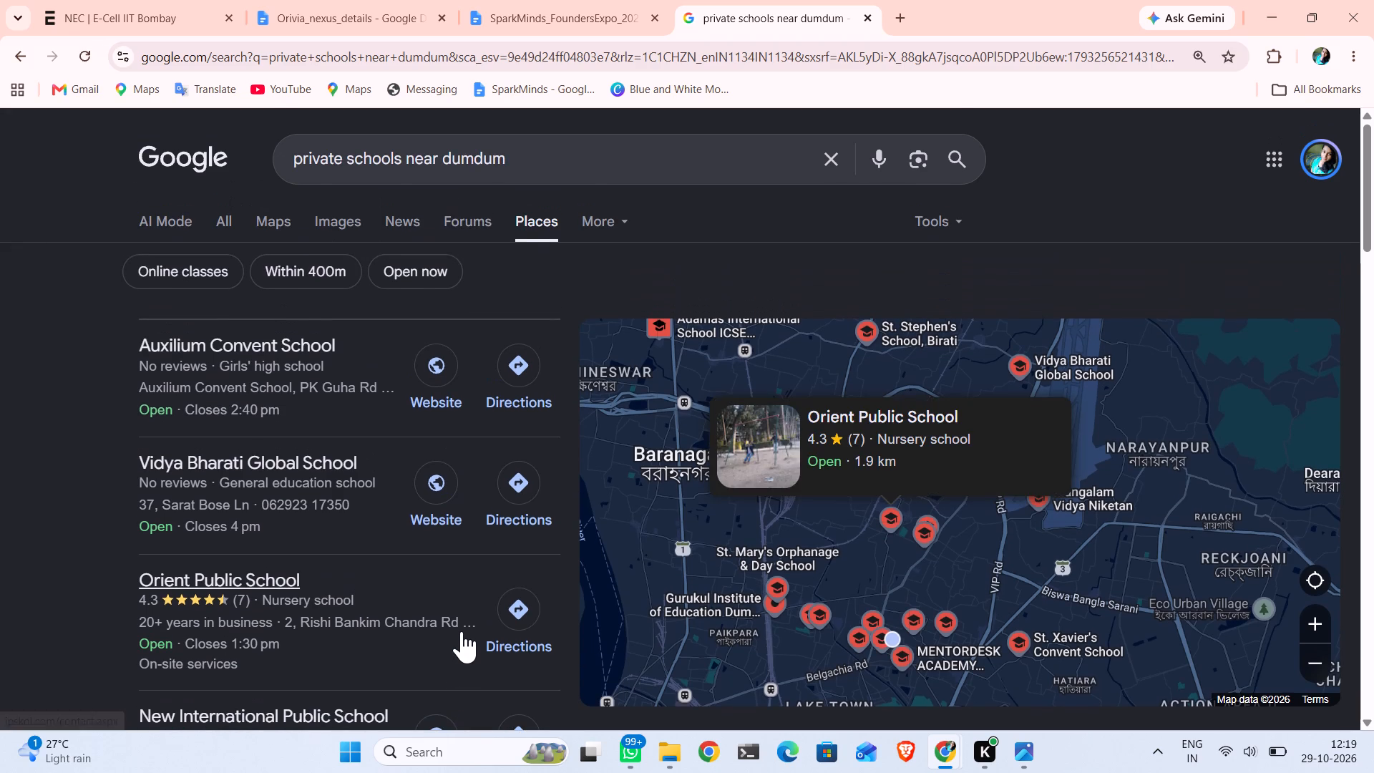
scroll(462, 631, "down", 2)
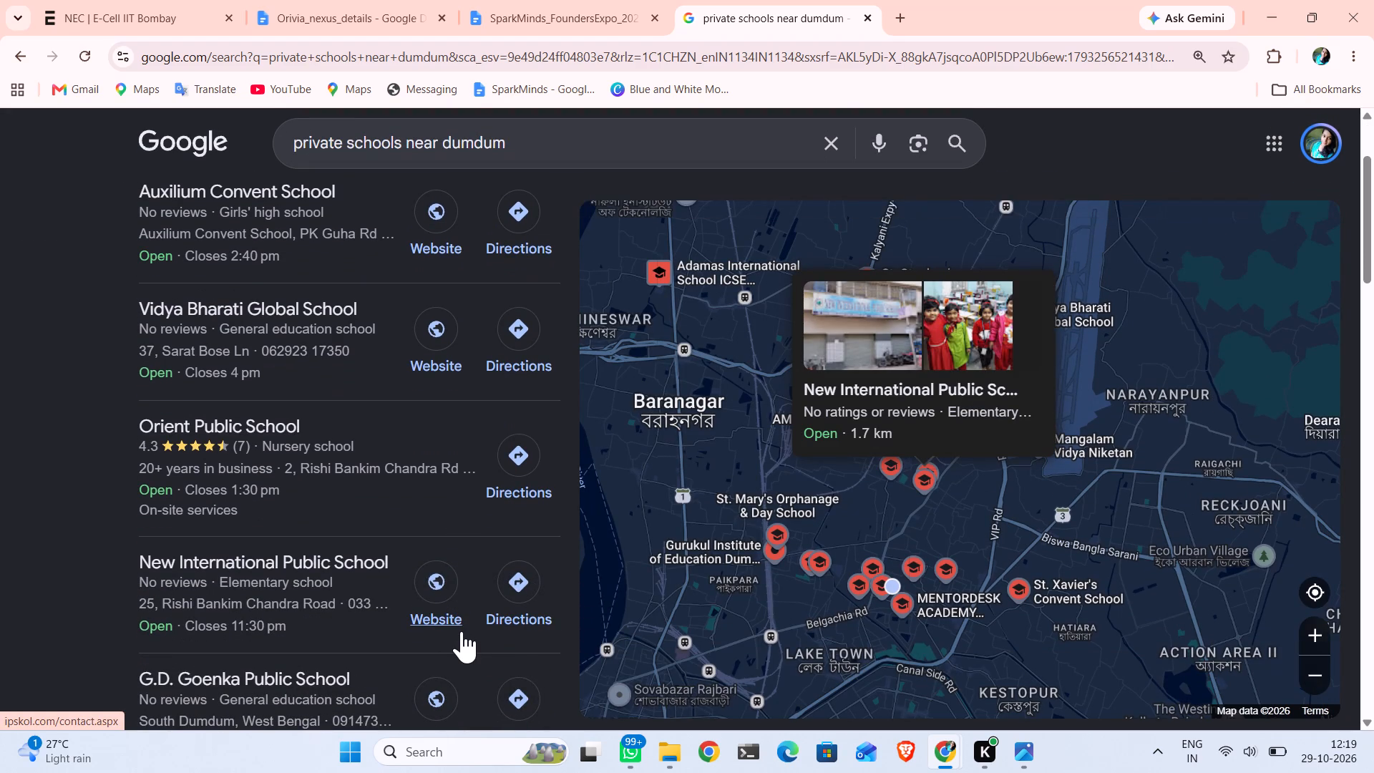
scroll(462, 631, "down", 1)
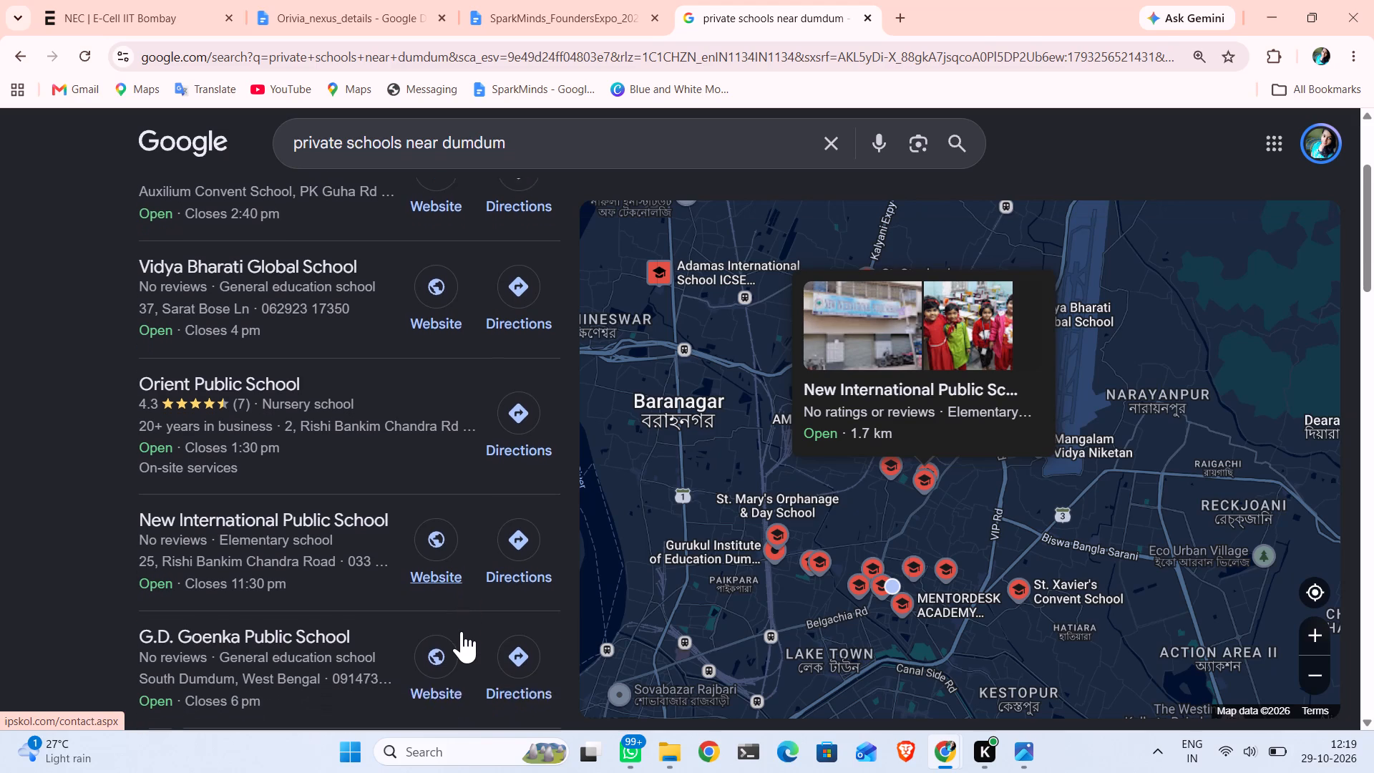
scroll(462, 631, "down", 2)
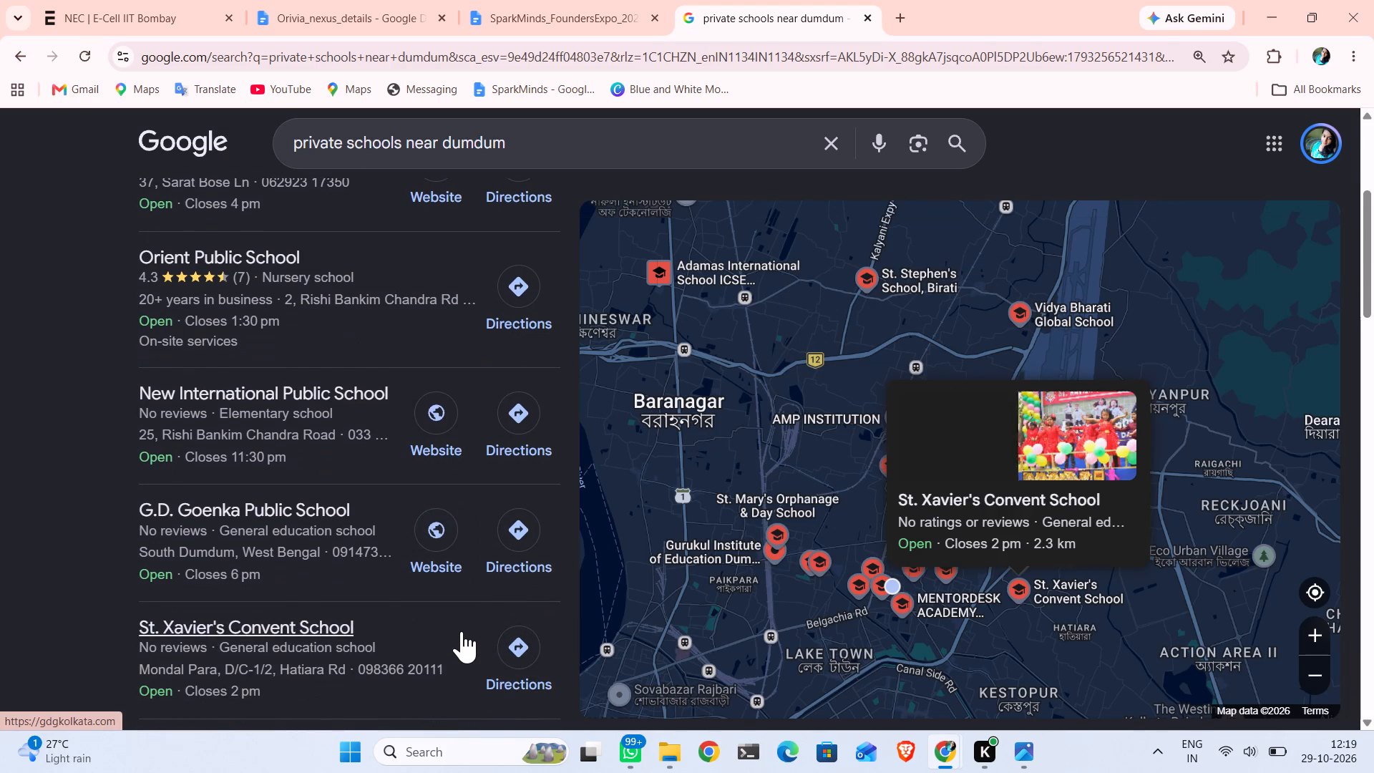
scroll(461, 627, "down", 1)
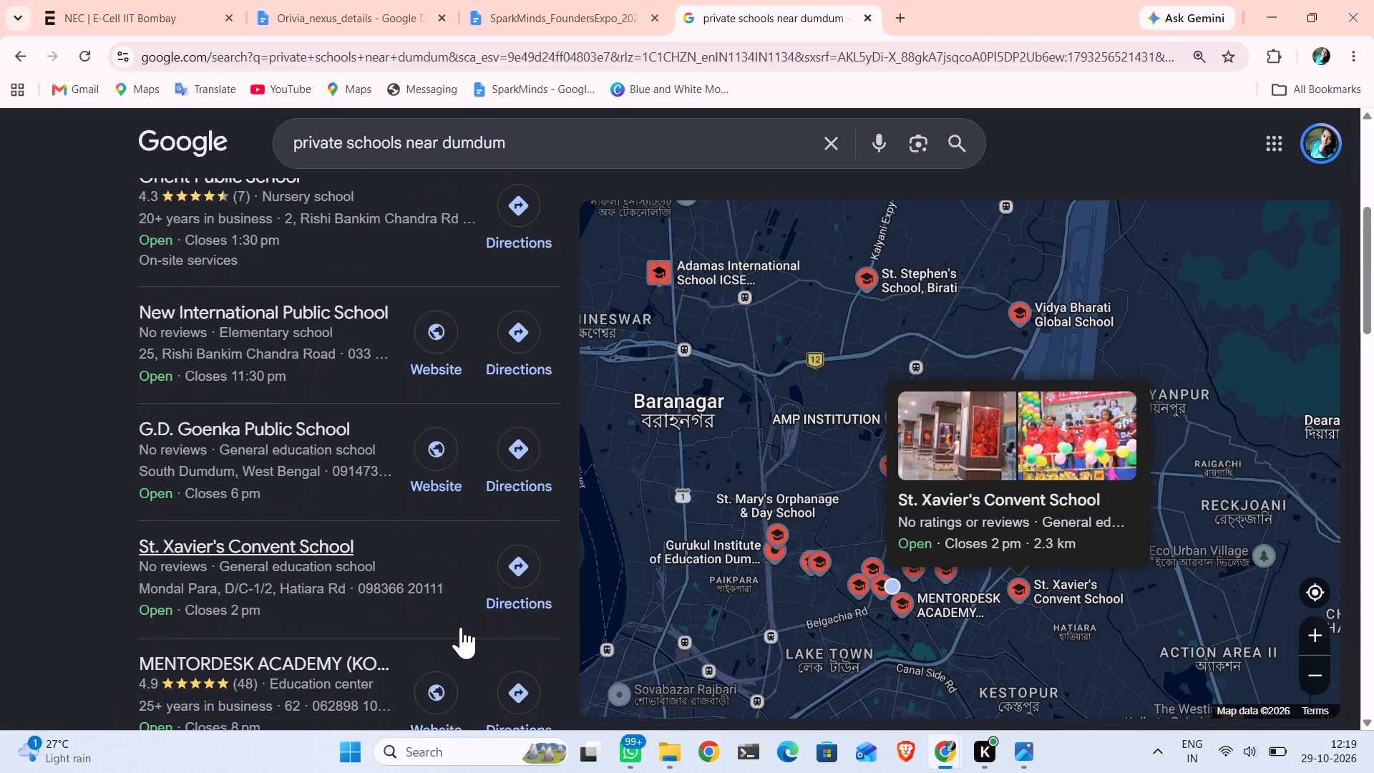
scroll(461, 627, "down", 6)
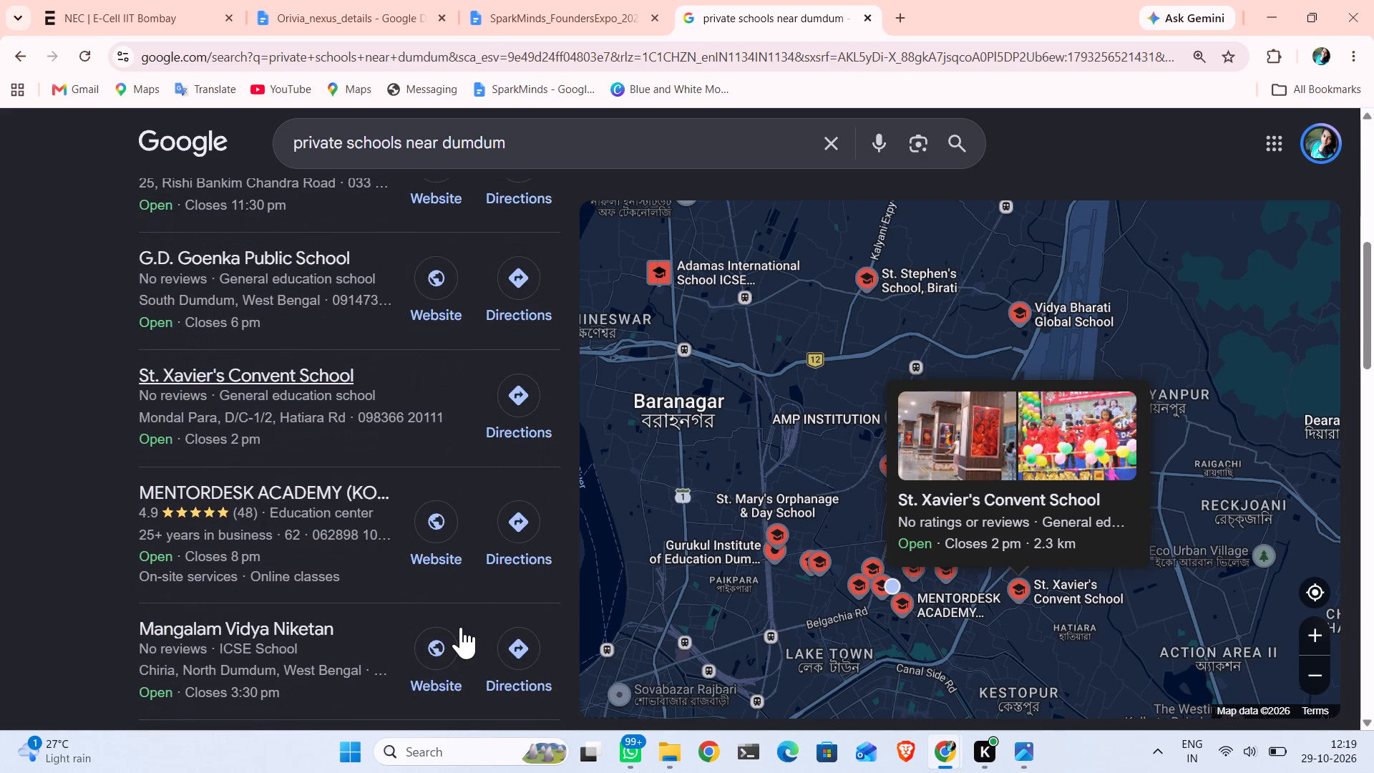
scroll(461, 627, "down", 1)
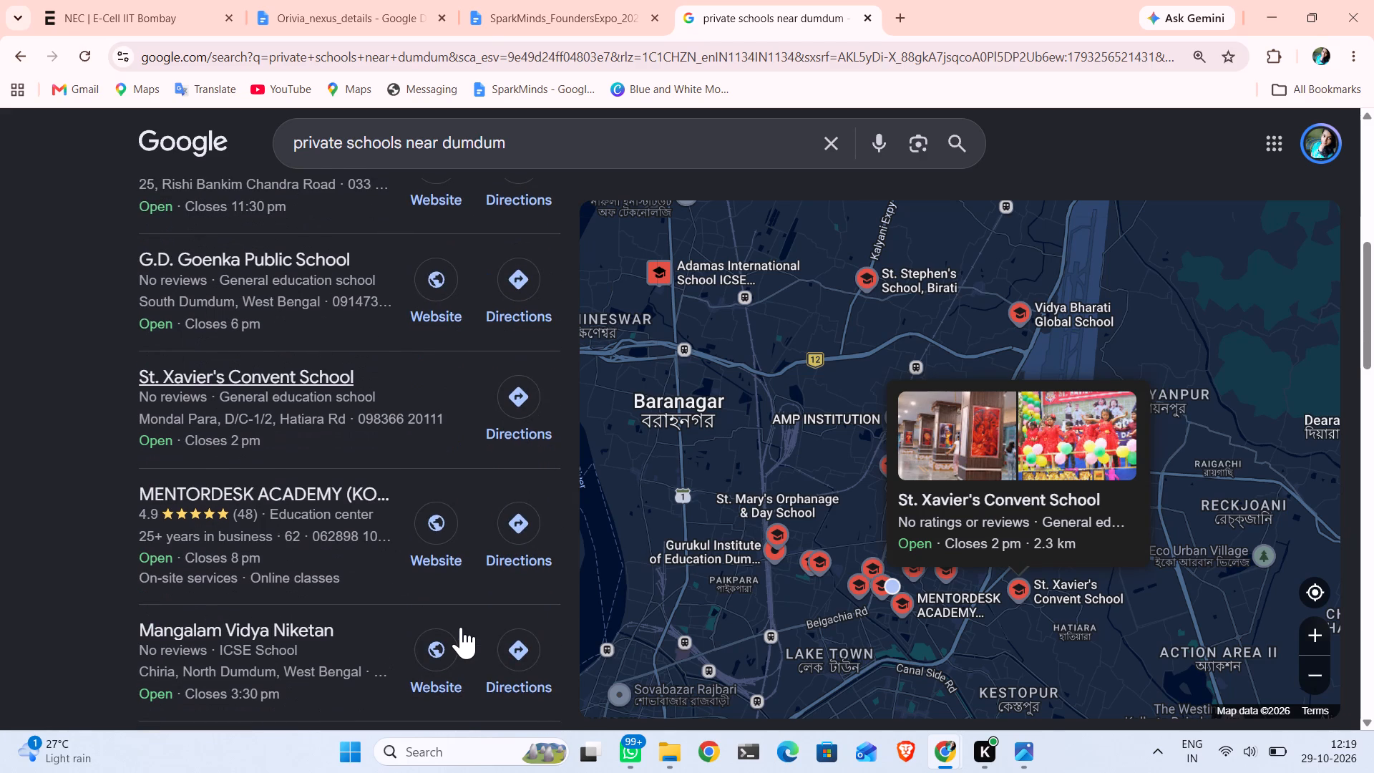
scroll(461, 627, "down", 2)
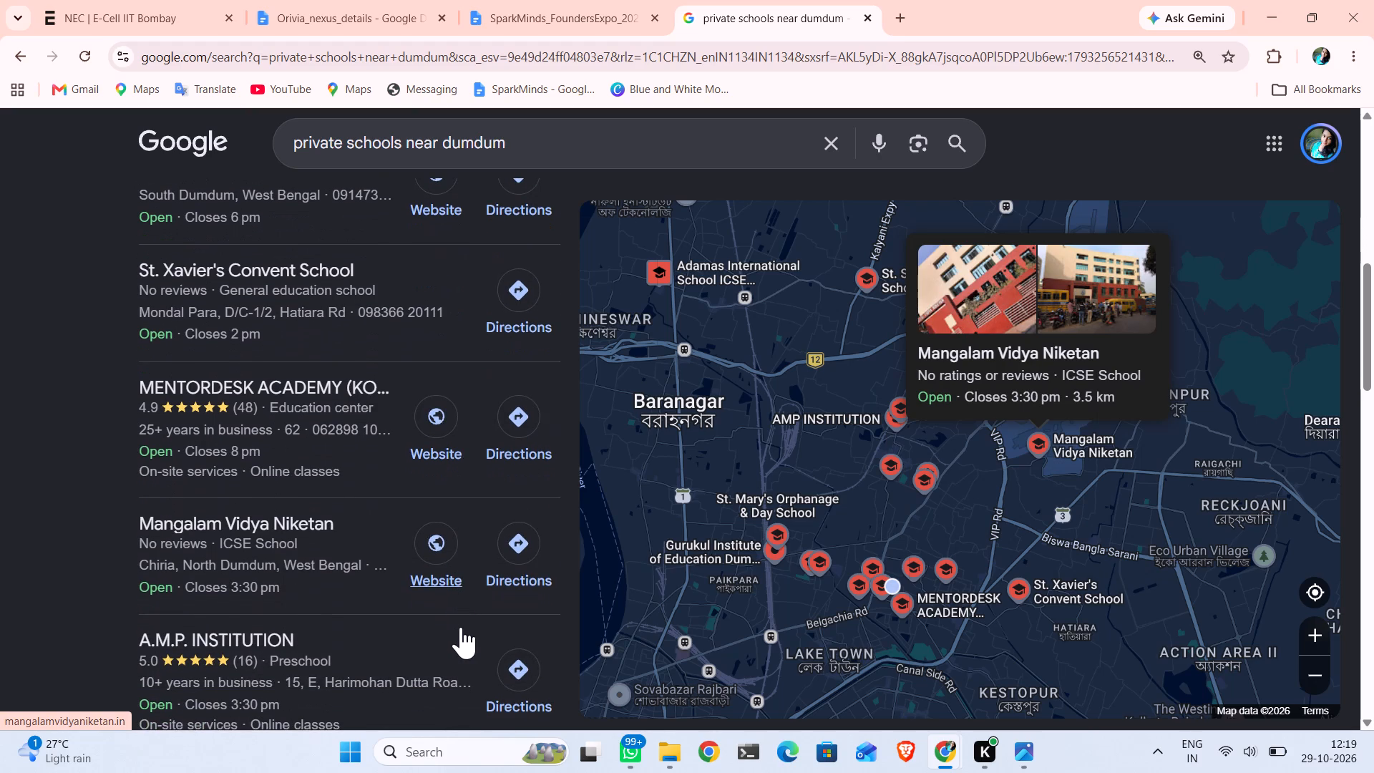
scroll(461, 627, "down", 2)
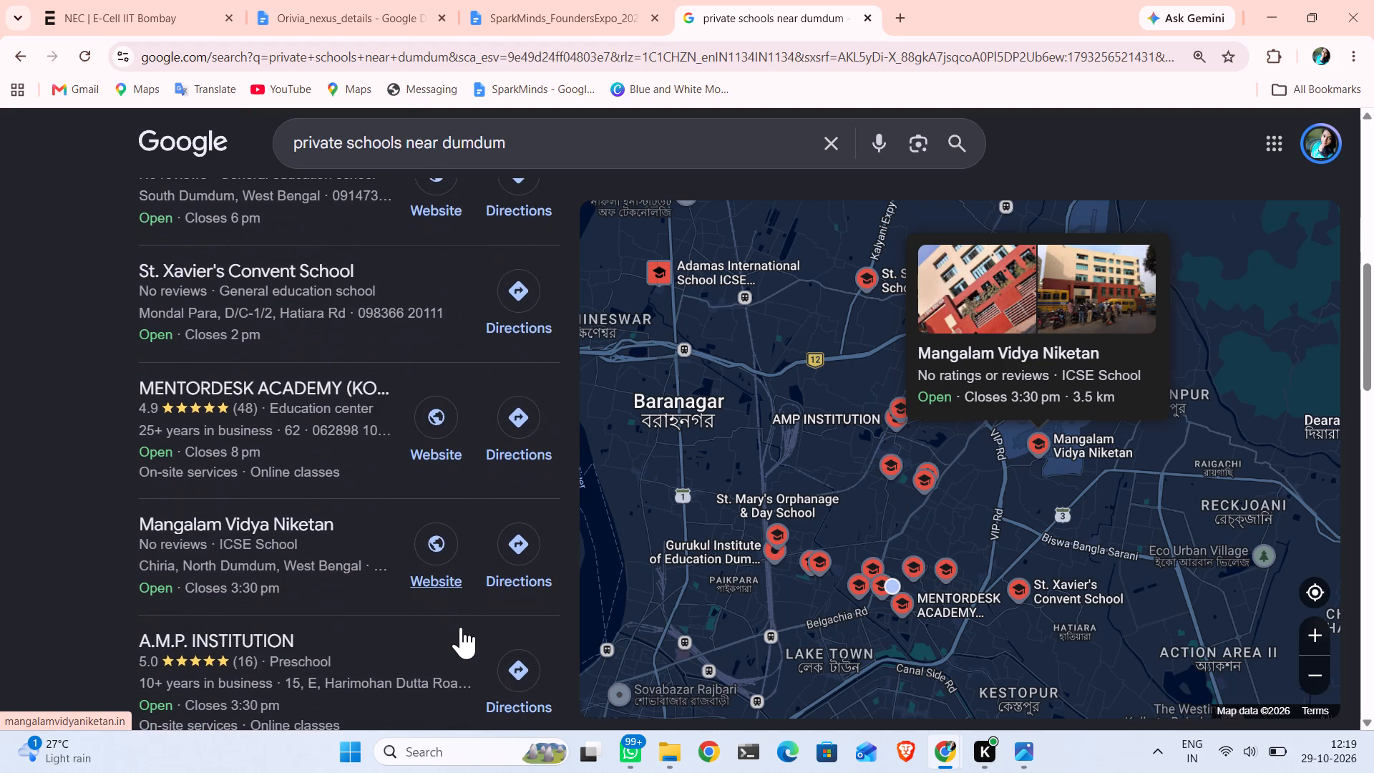
scroll(461, 627, "down", 2)
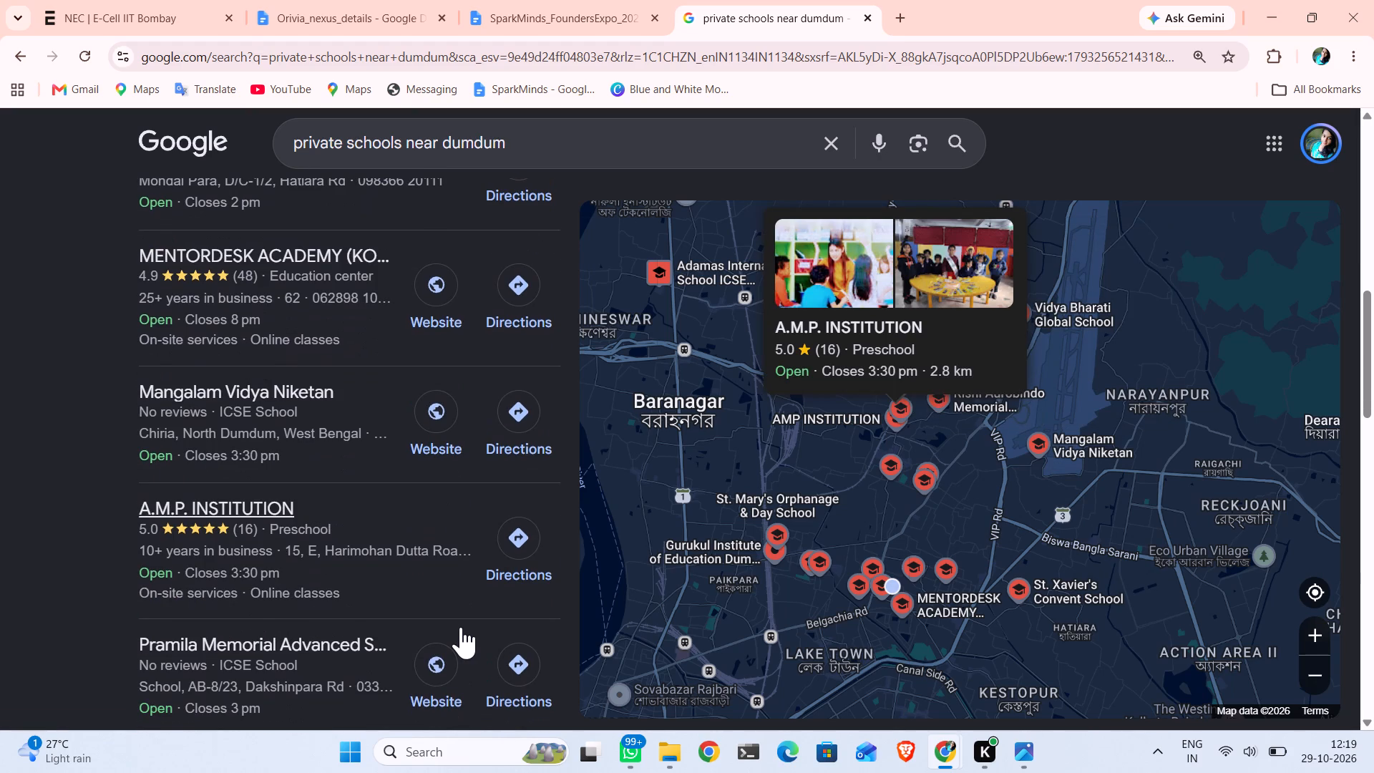
scroll(461, 627, "down", 2)
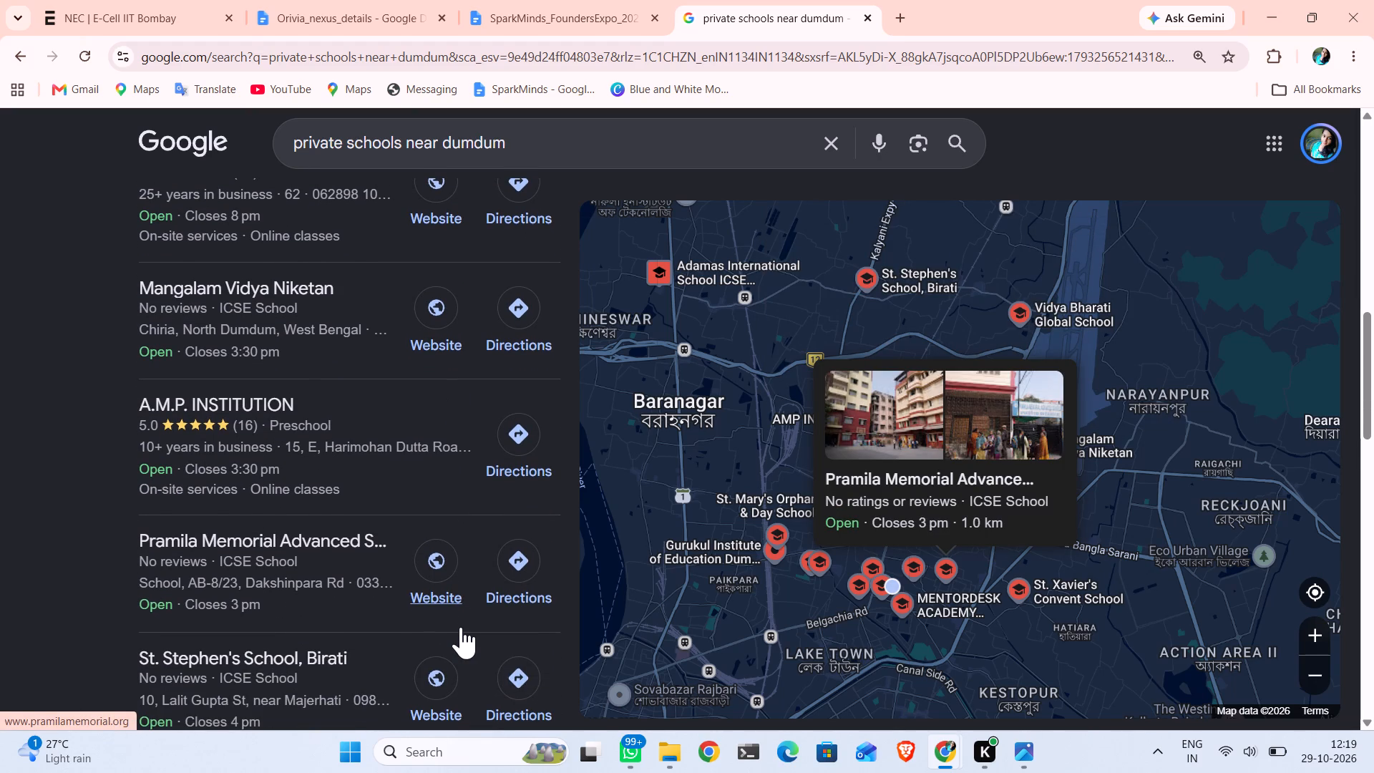
scroll(461, 627, "down", 2)
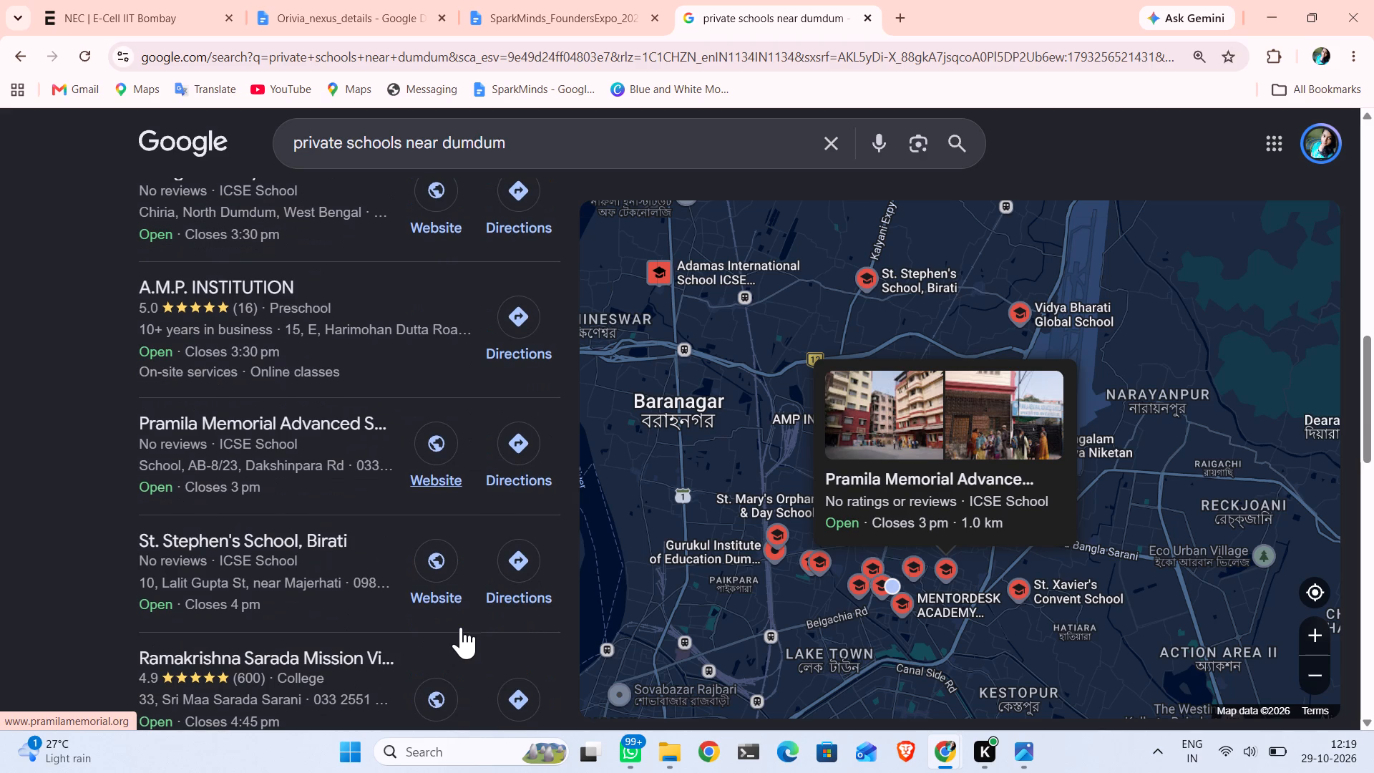
scroll(461, 627, "down", 3)
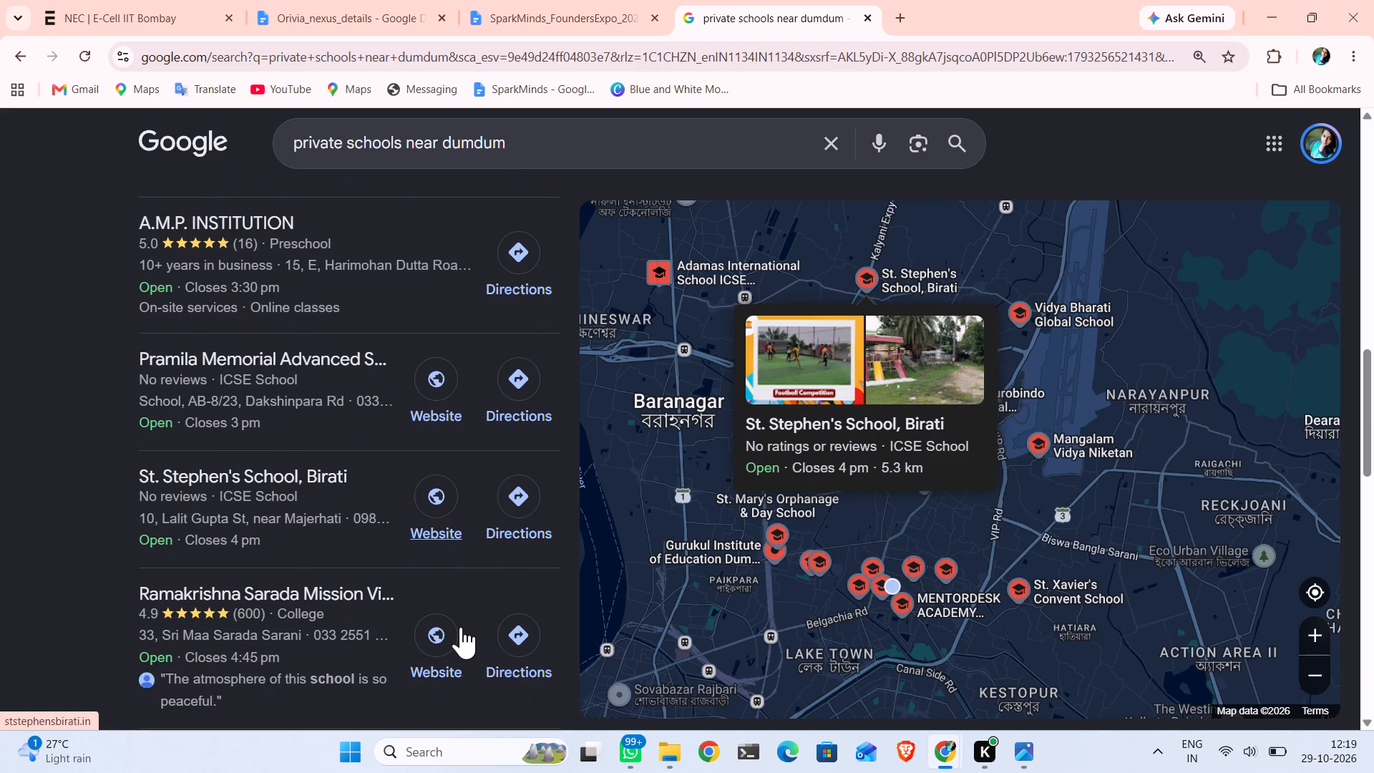
Examine the further private school listings near Dumdum beyond St. Stephen's School, Birati, for their school types, locations and contact details.
scroll(461, 627, "down", 1)
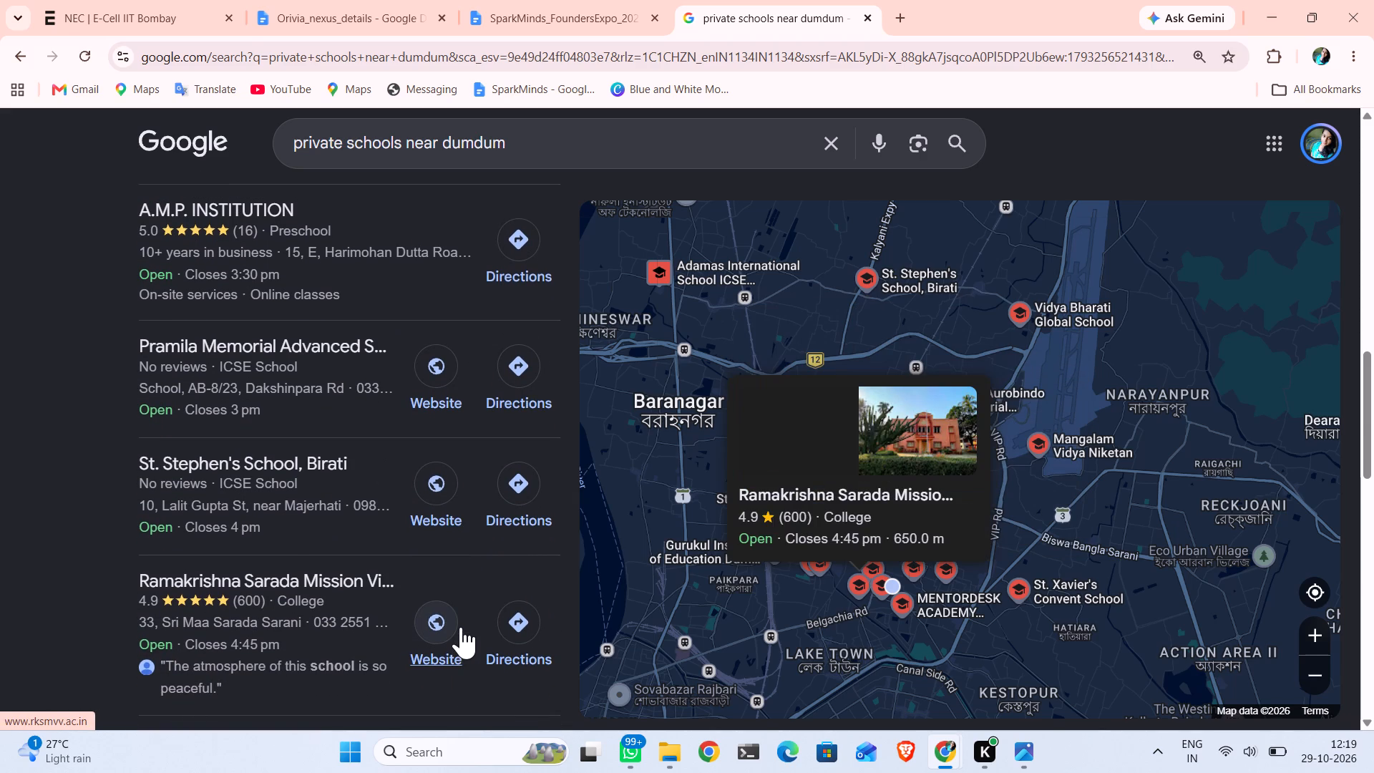
scroll(461, 627, "down", 3)
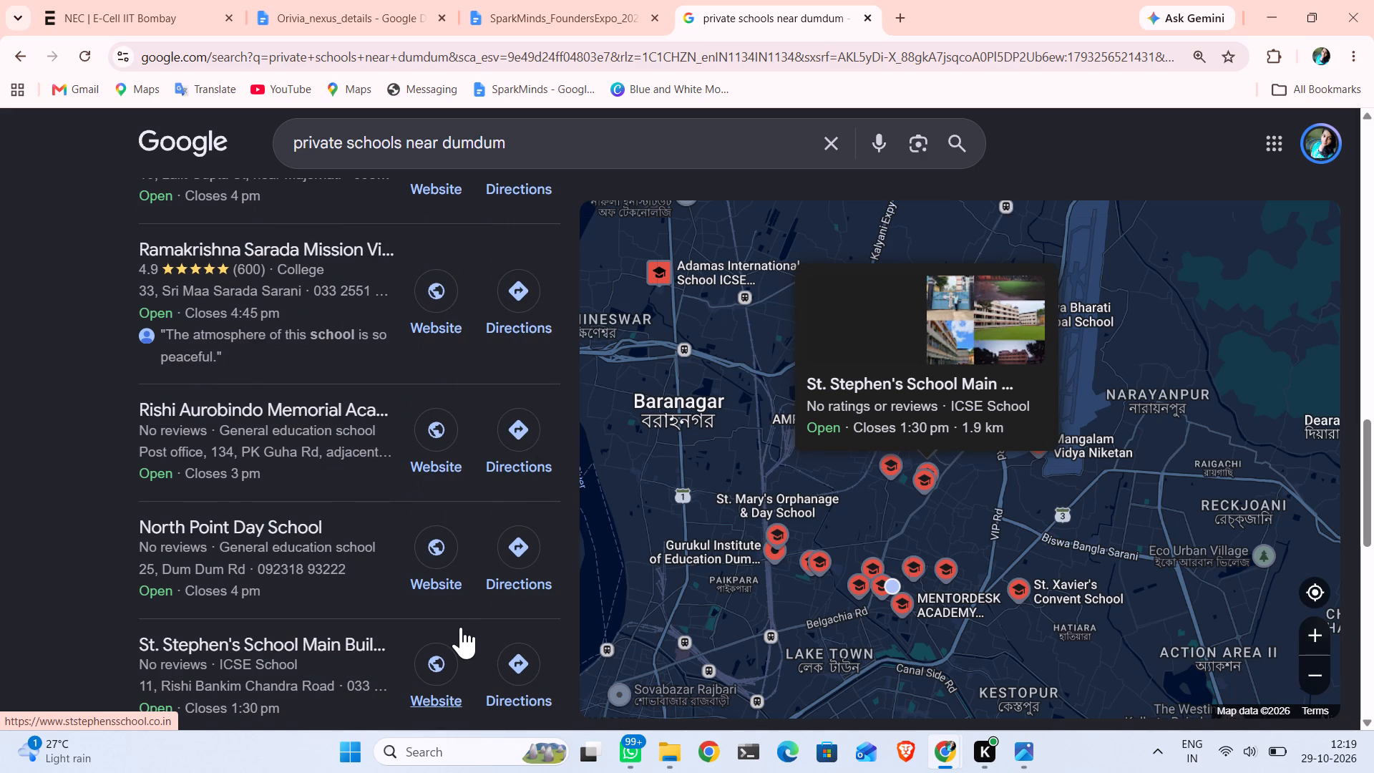
scroll(461, 627, "down", 1)
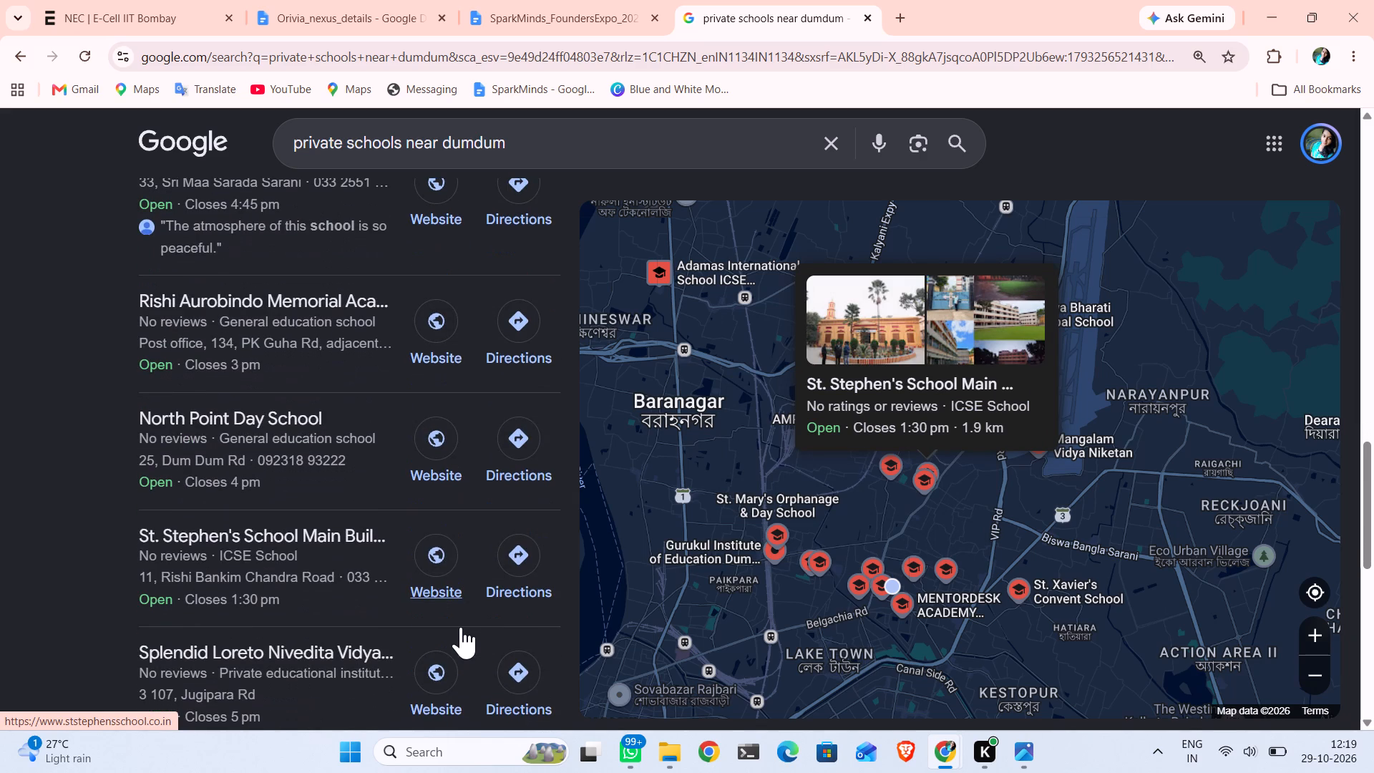
scroll(461, 627, "down", 1)
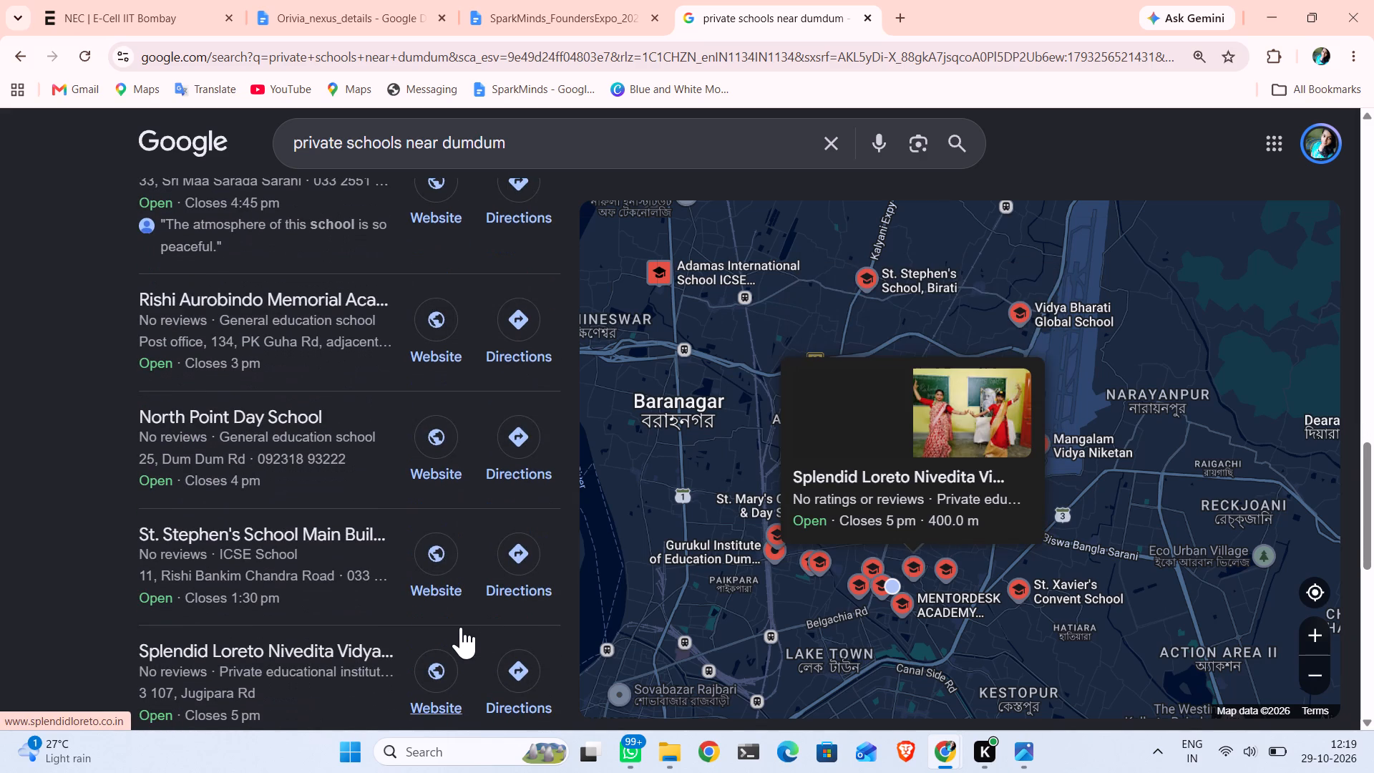
scroll(461, 627, "down", 2)
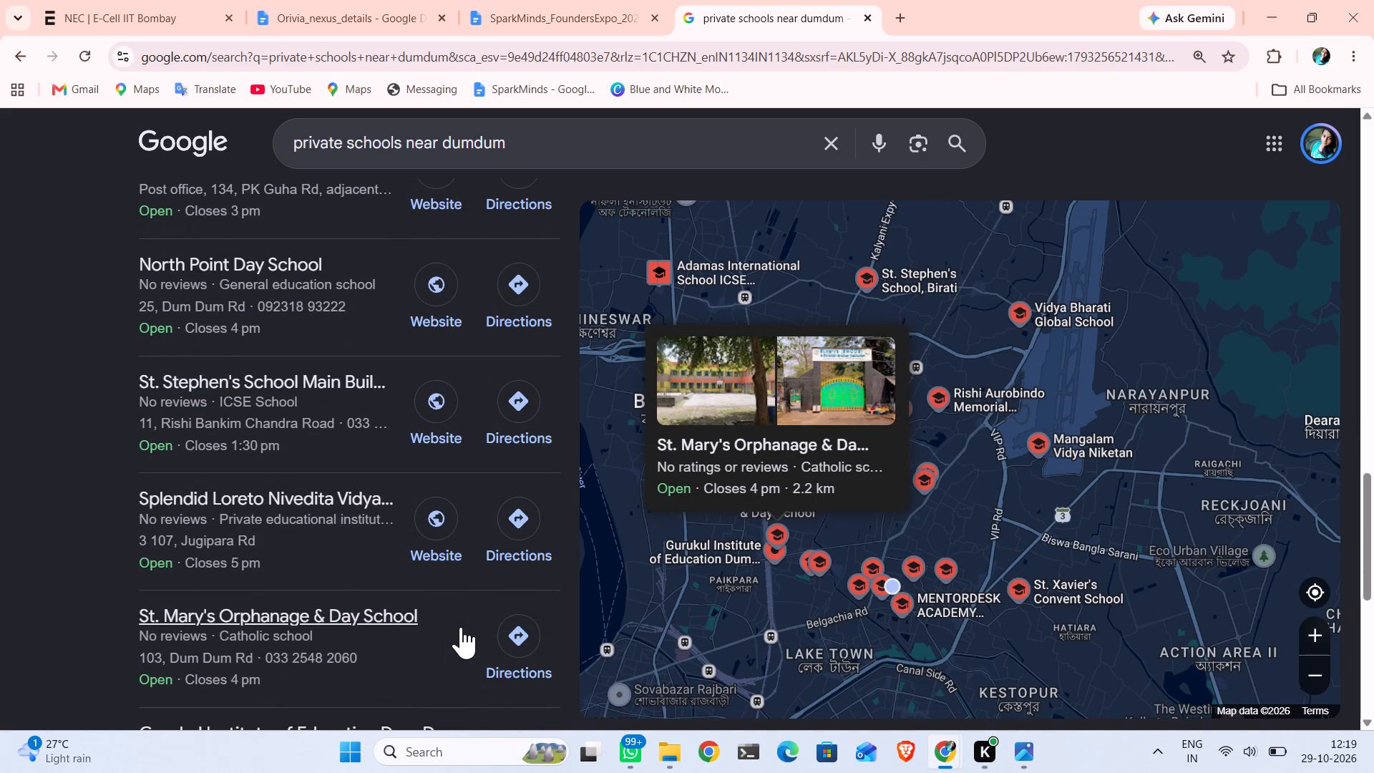
scroll(461, 627, "down", 2)
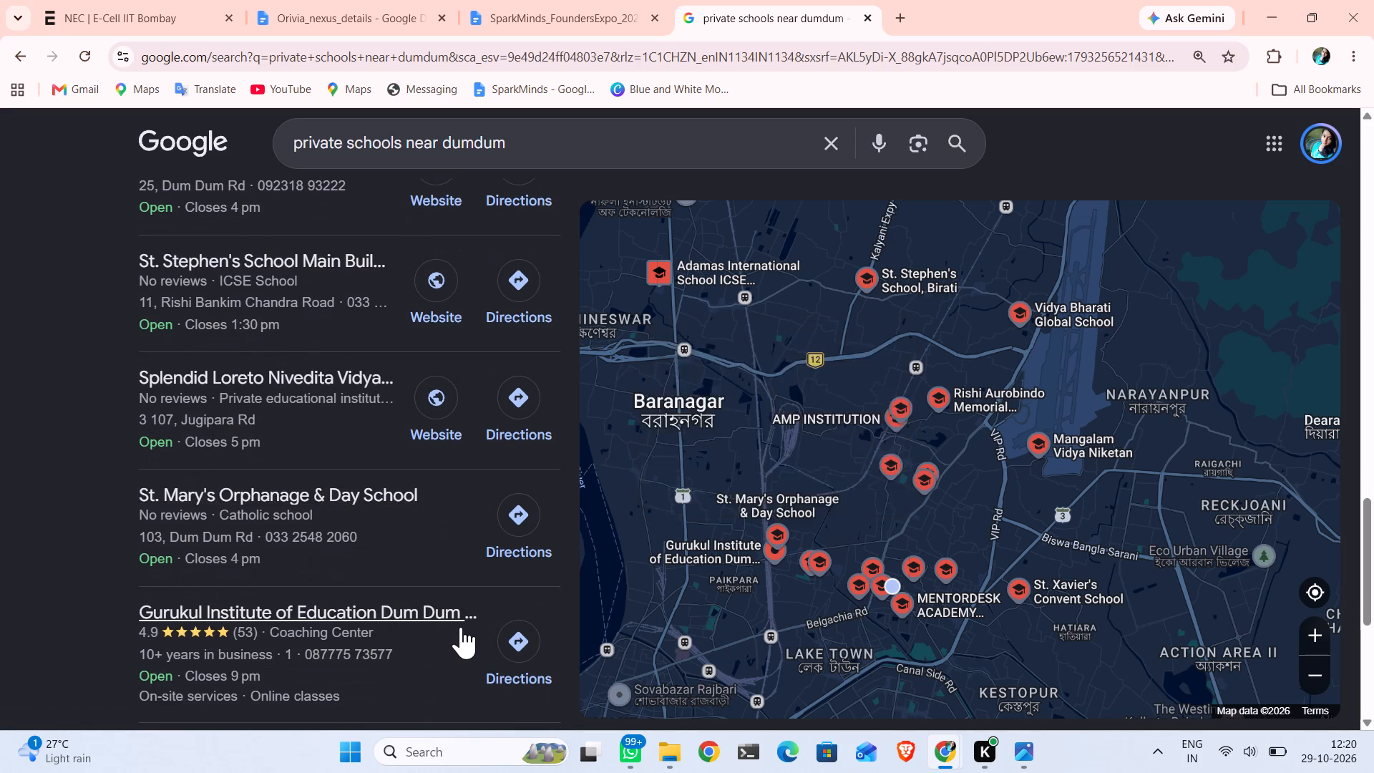
scroll(461, 627, "down", 1)
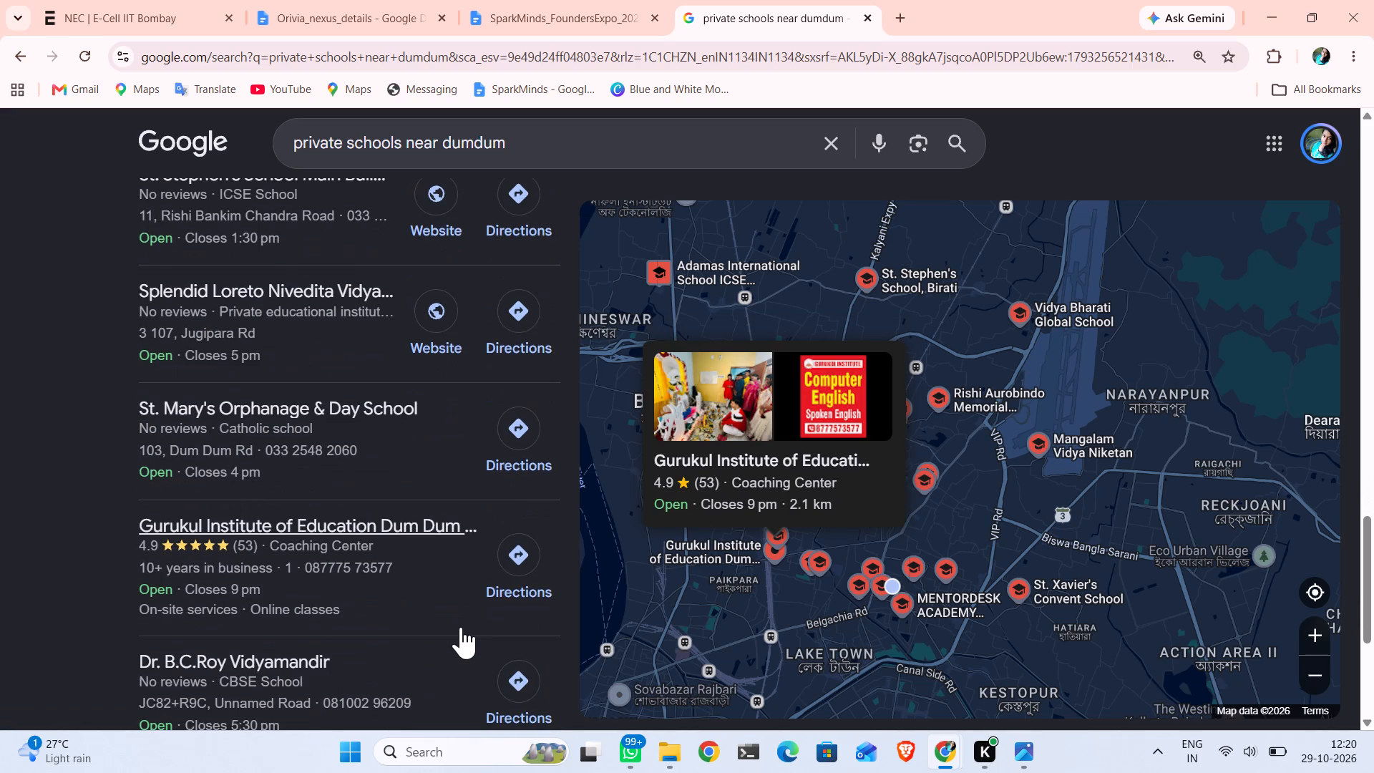
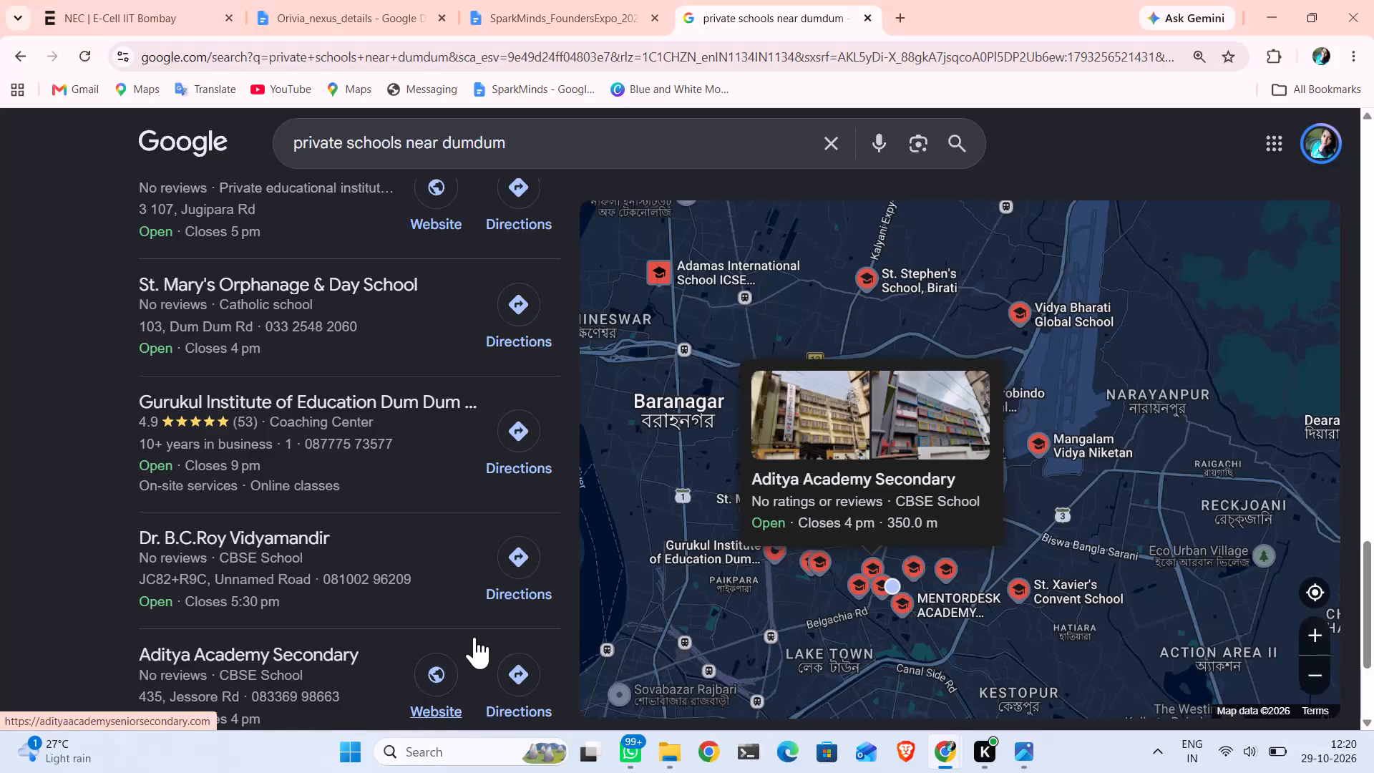
Examine the remaining private schools near Dumdum through the end of the results, and recheck earlier entries' types, addresses and contact details.
scroll(474, 637, "down", 1)
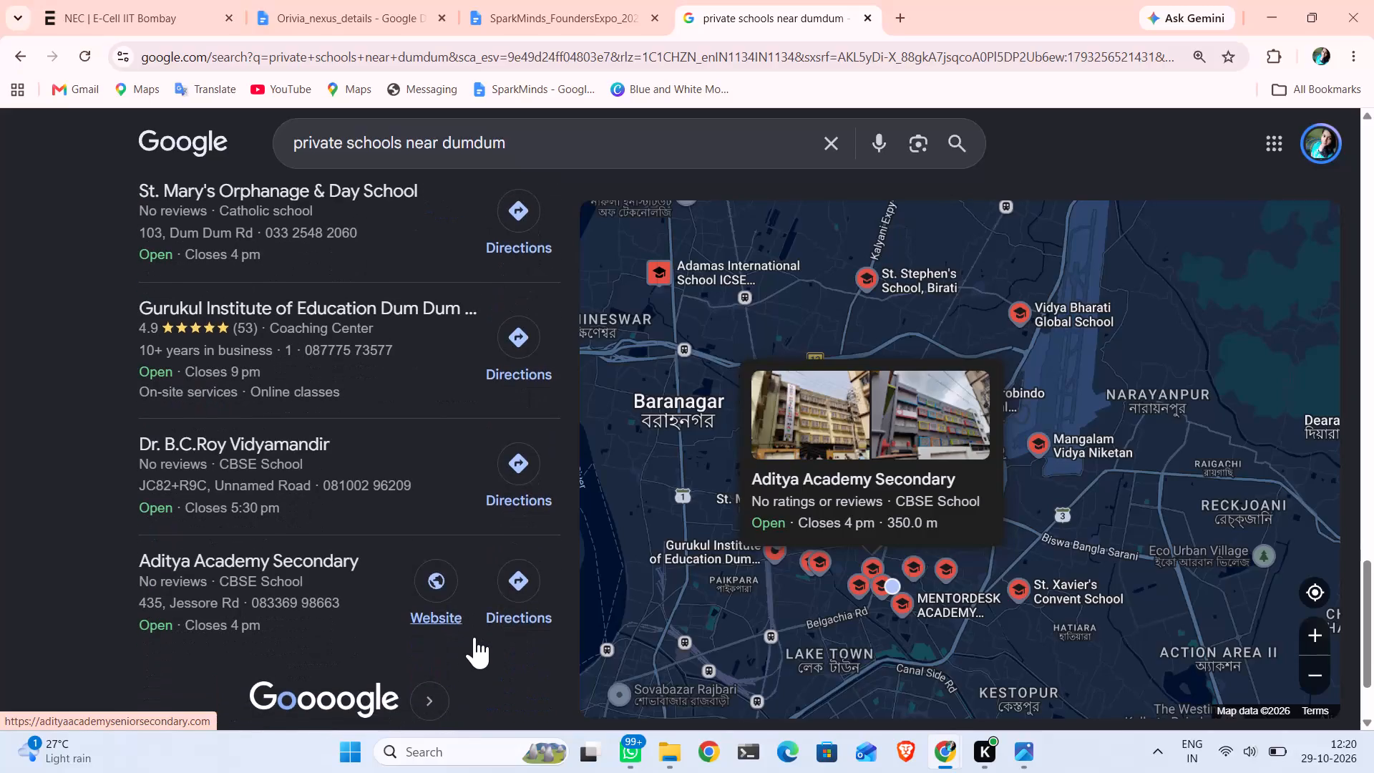
scroll(474, 637, "down", 7)
scroll(474, 637, "up", 5)
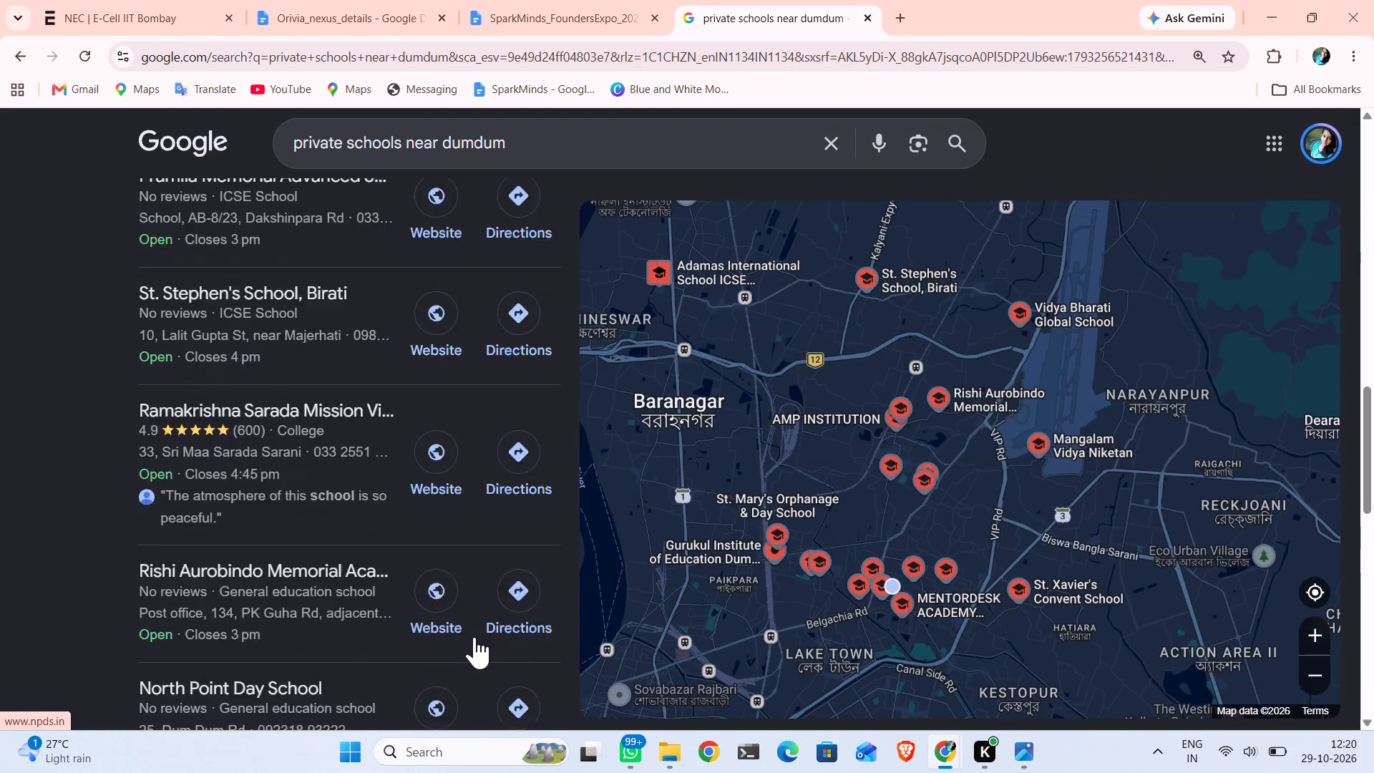
Open the website of Auxilium Convent School from the list of places.
scroll(474, 637, "up", 6)
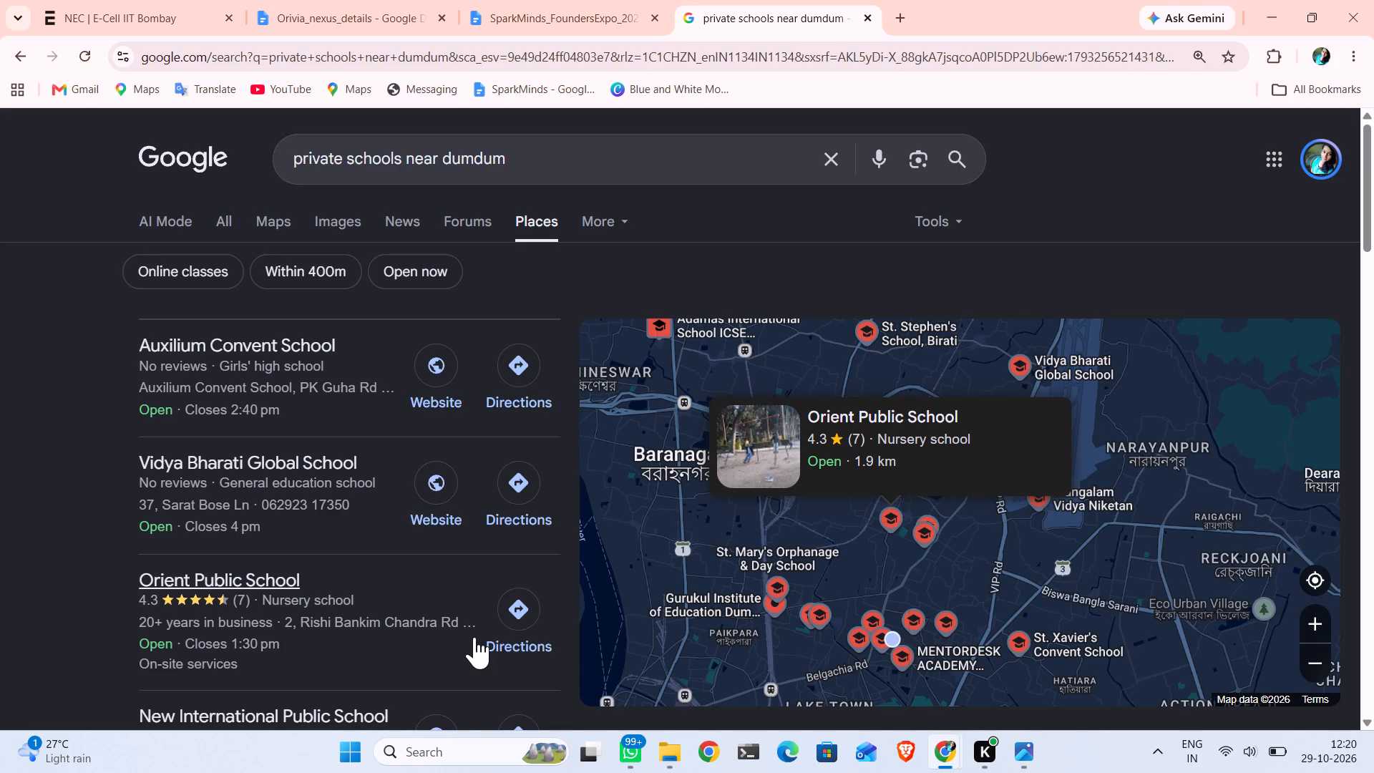
left_click(439, 363)
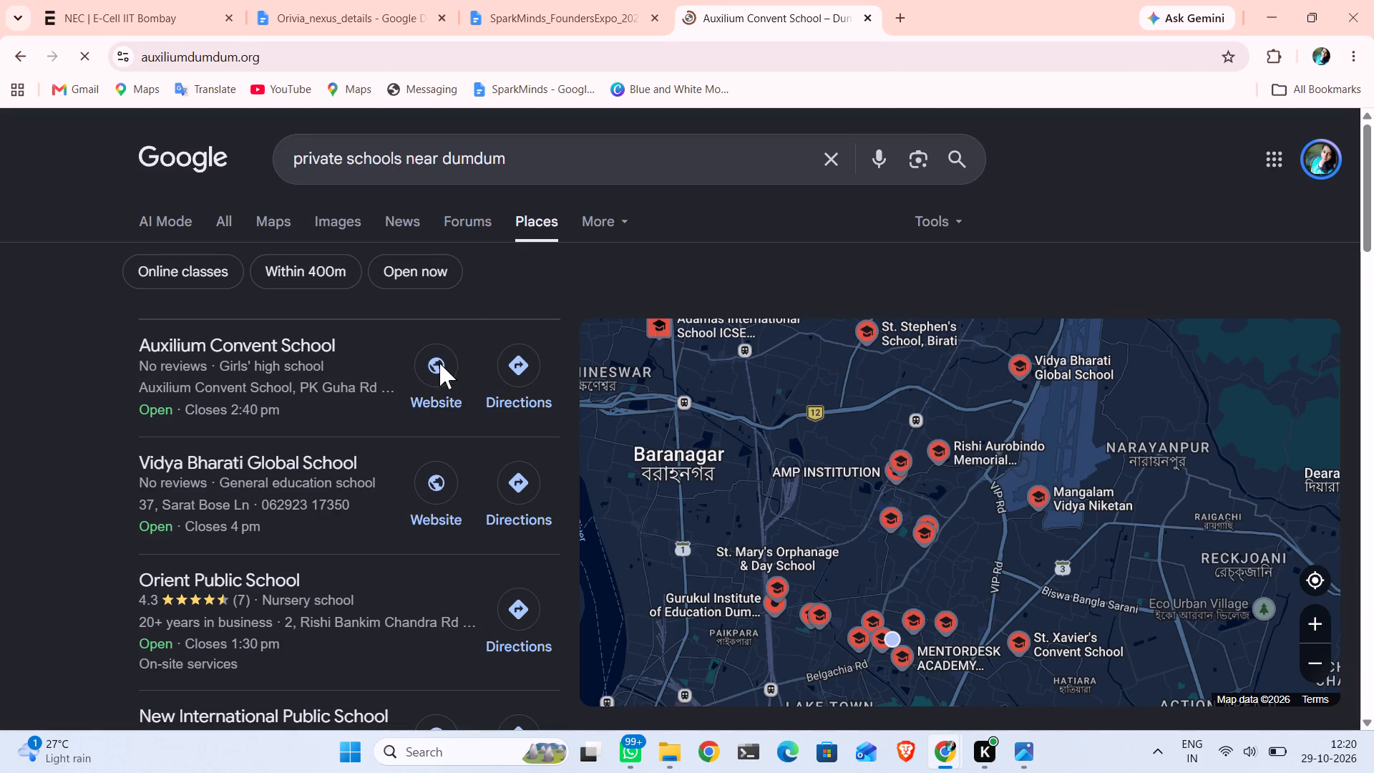
Examine the Auxilium Convent School homepage from header to footer for contact information.
scroll(522, 497, "down", 1)
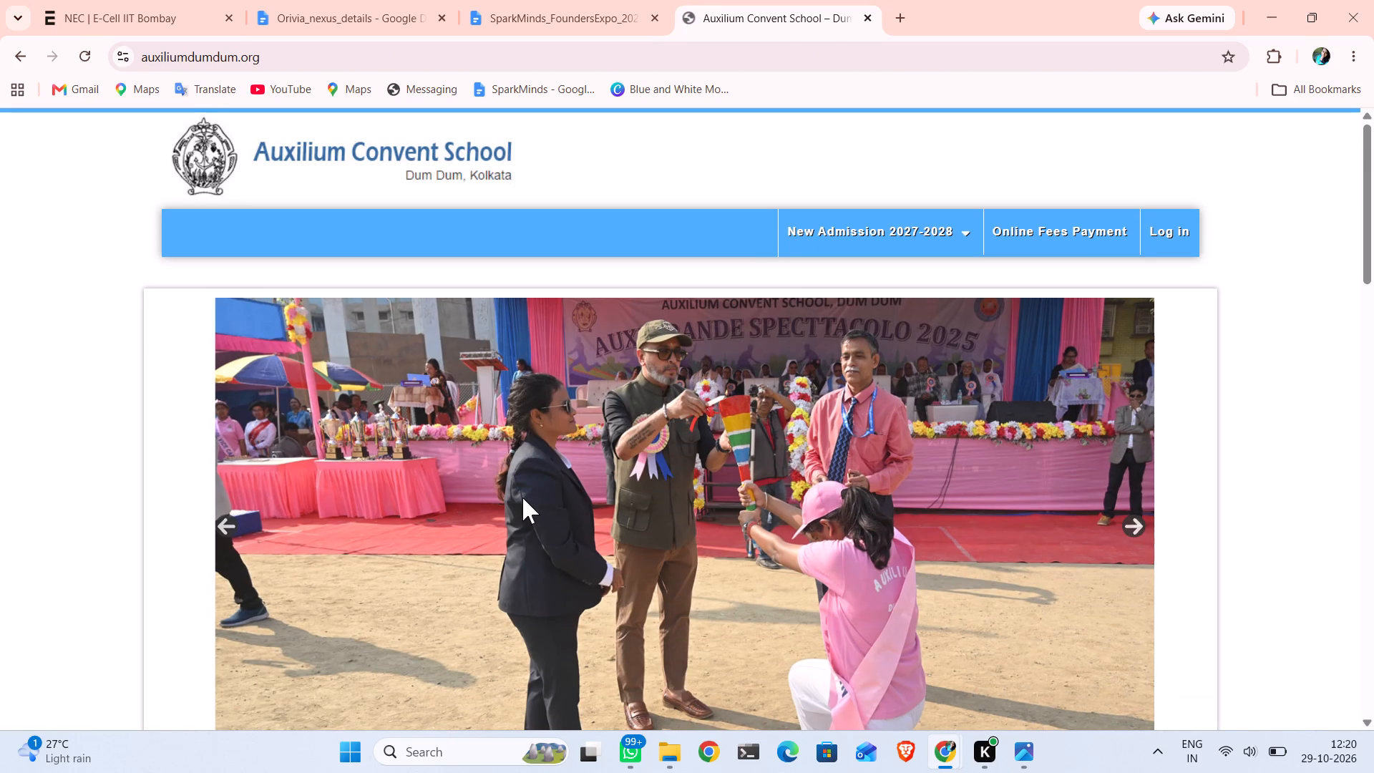
scroll(522, 497, "down", 2)
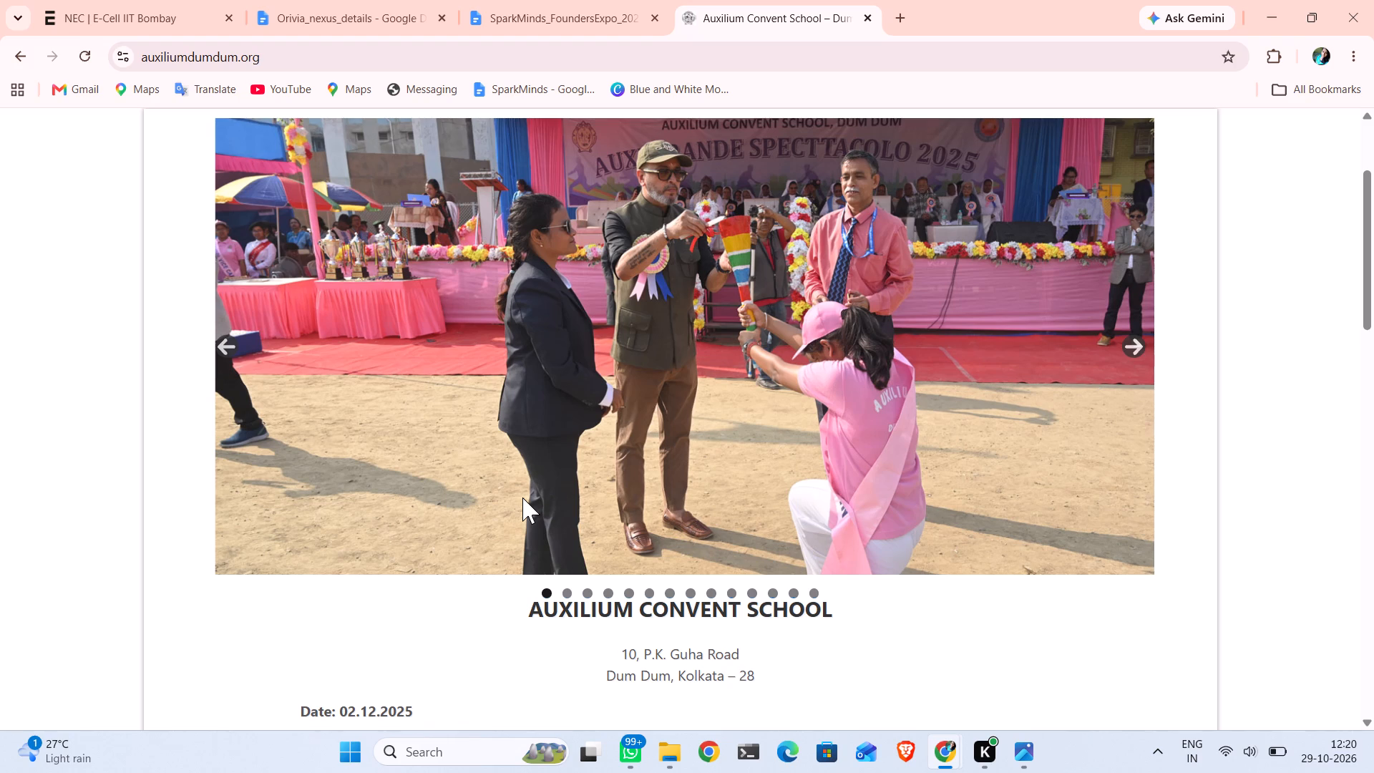
scroll(522, 497, "down", 1)
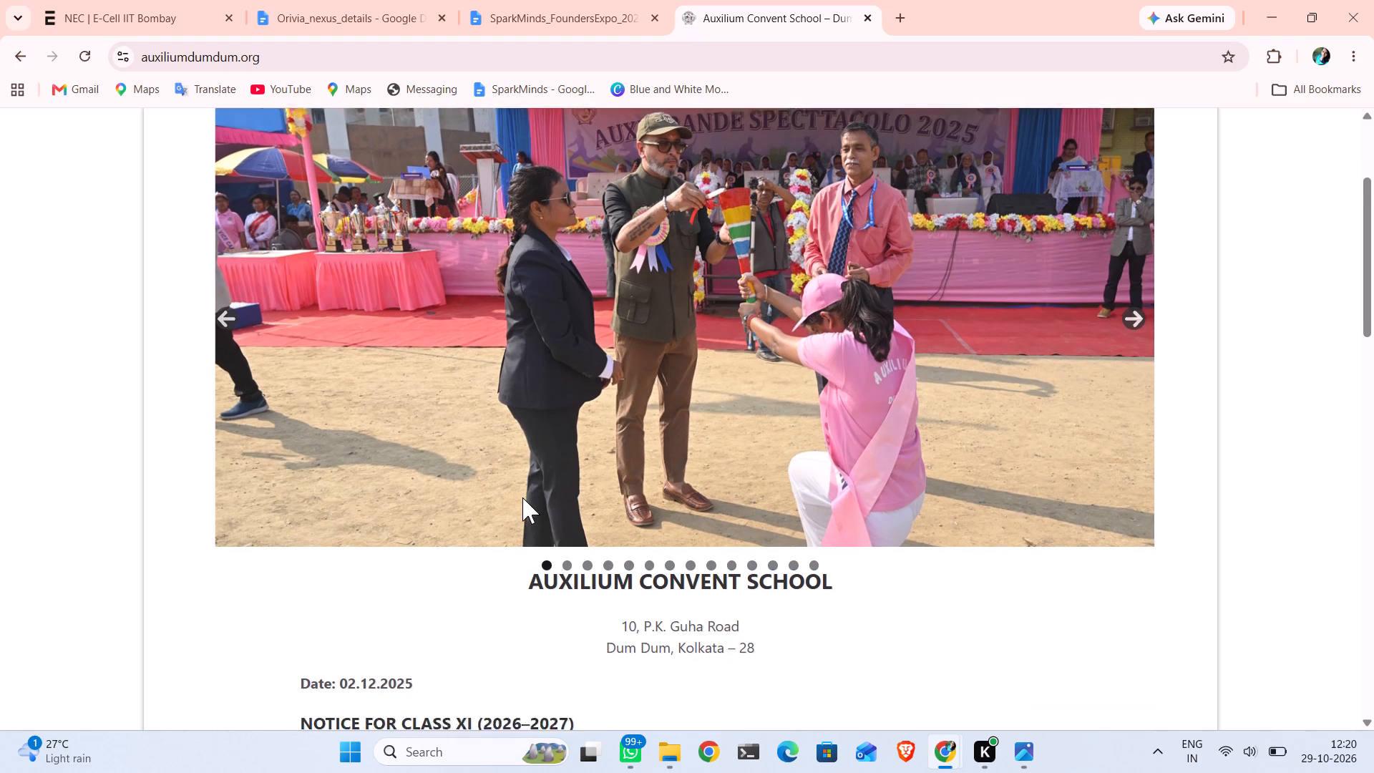
scroll(522, 497, "down", 4)
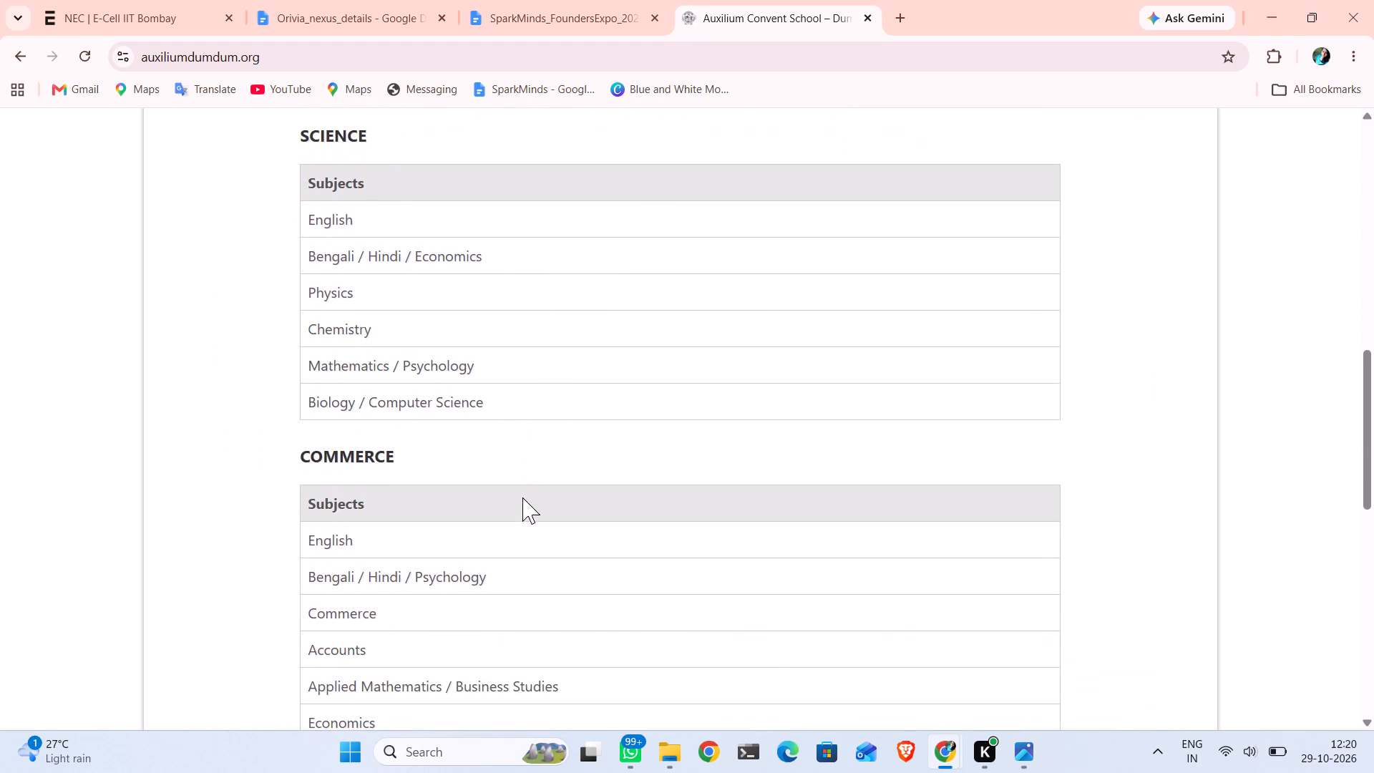
scroll(522, 497, "down", 7)
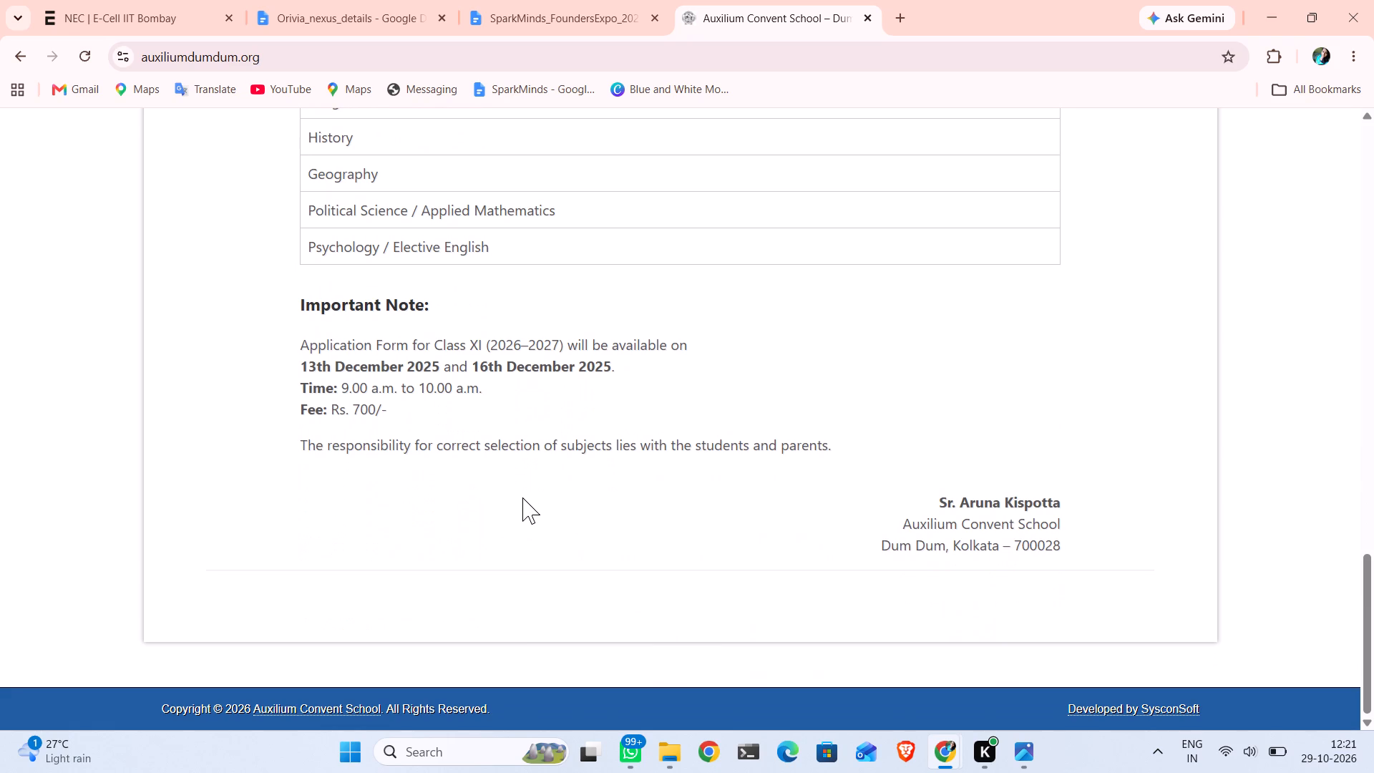
scroll(522, 497, "up", 9)
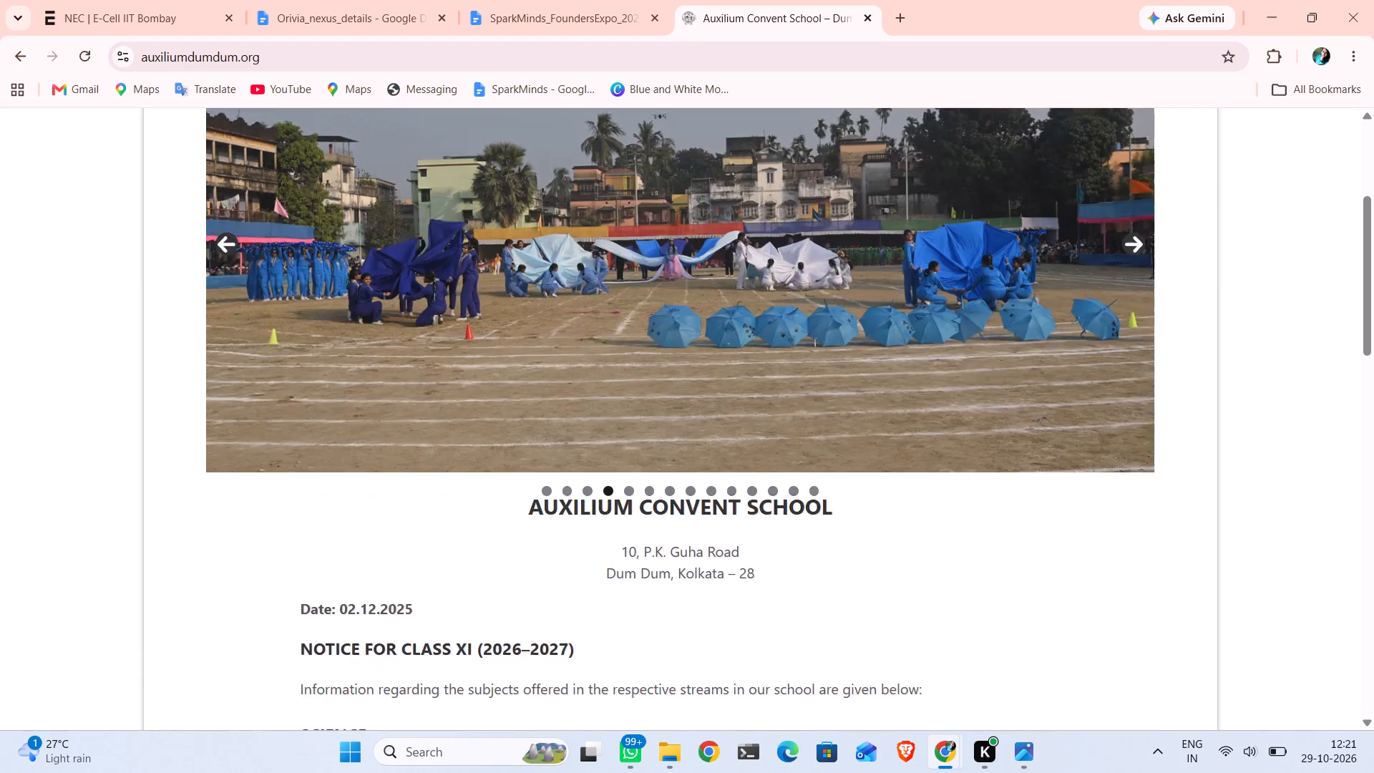
scroll(522, 497, "up", 1)
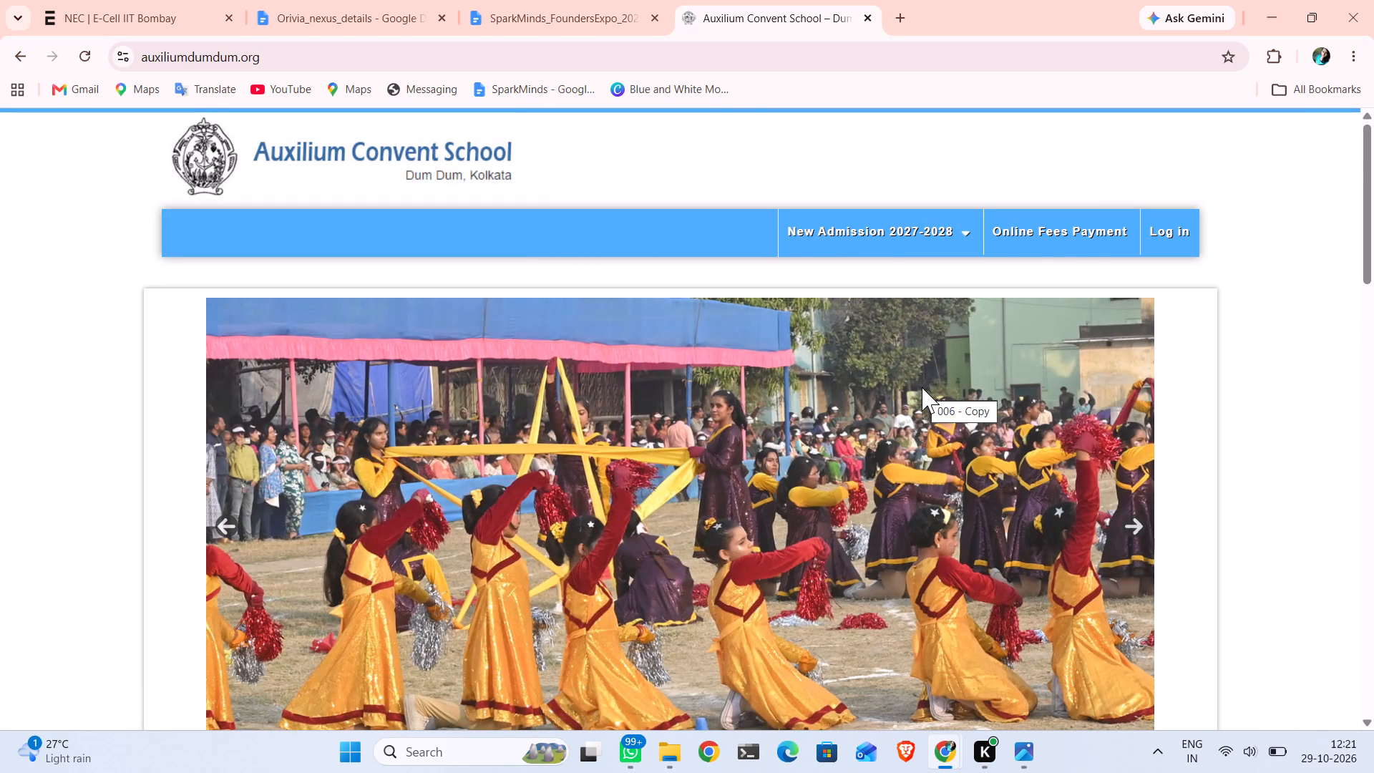
scroll(615, 381, "down", 11)
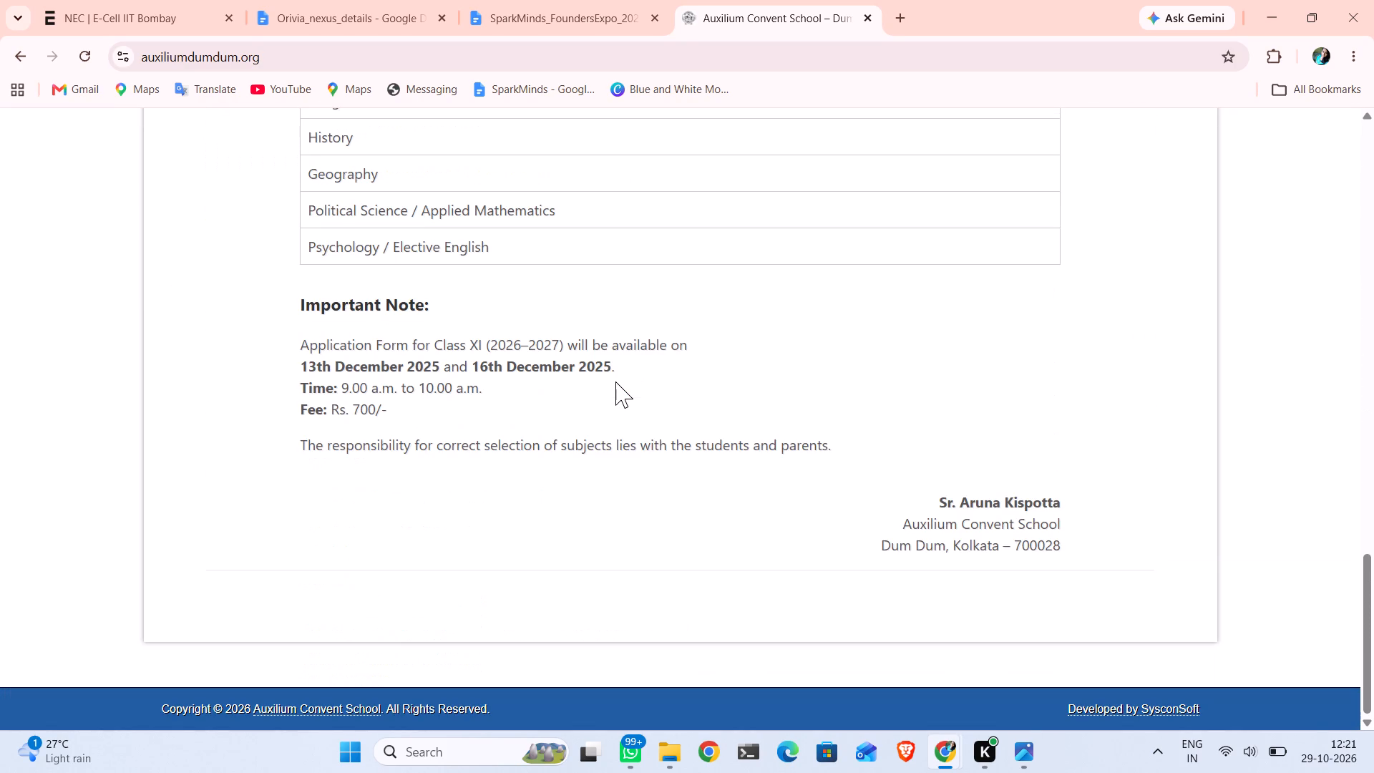
Reload the Auxilium Convent School homepage through its footer link and look through the page again.
left_click(350, 708)
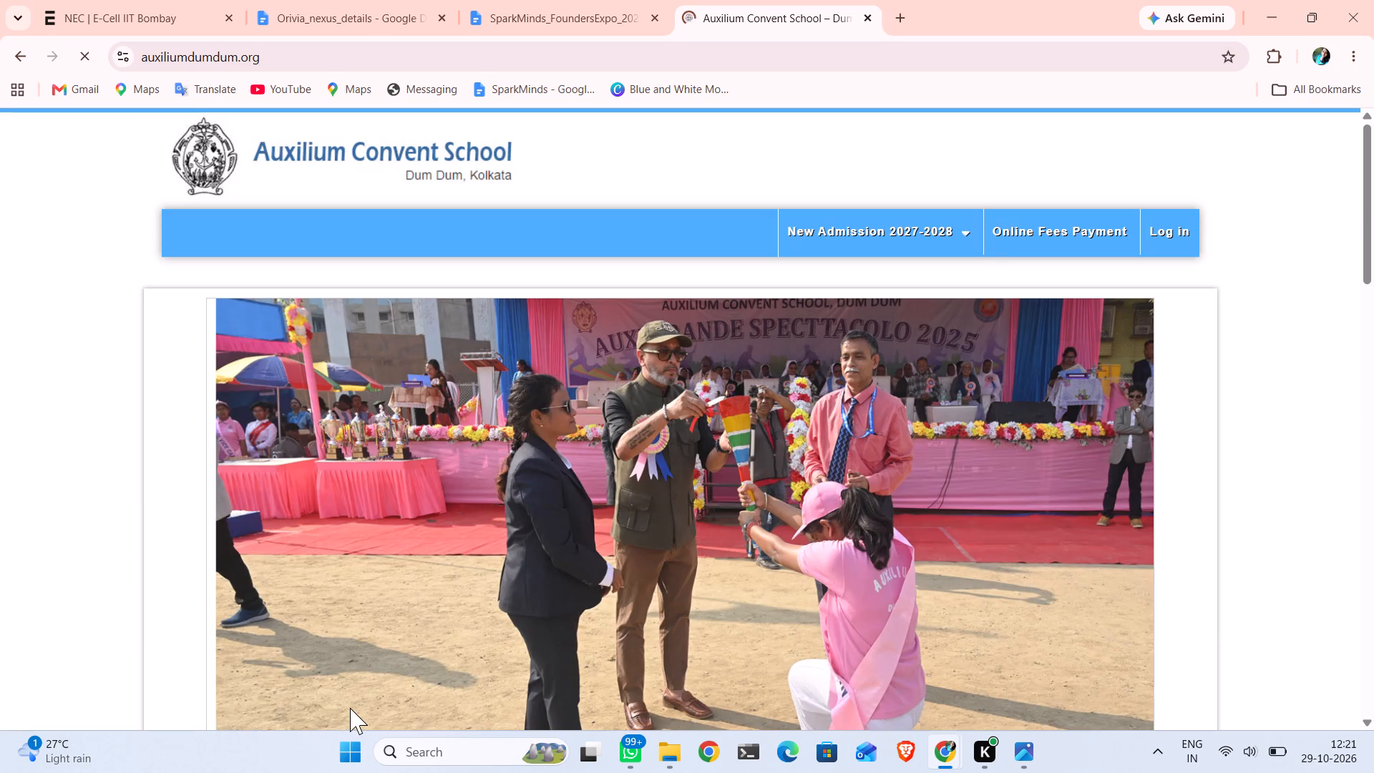
scroll(350, 708, "down", 5)
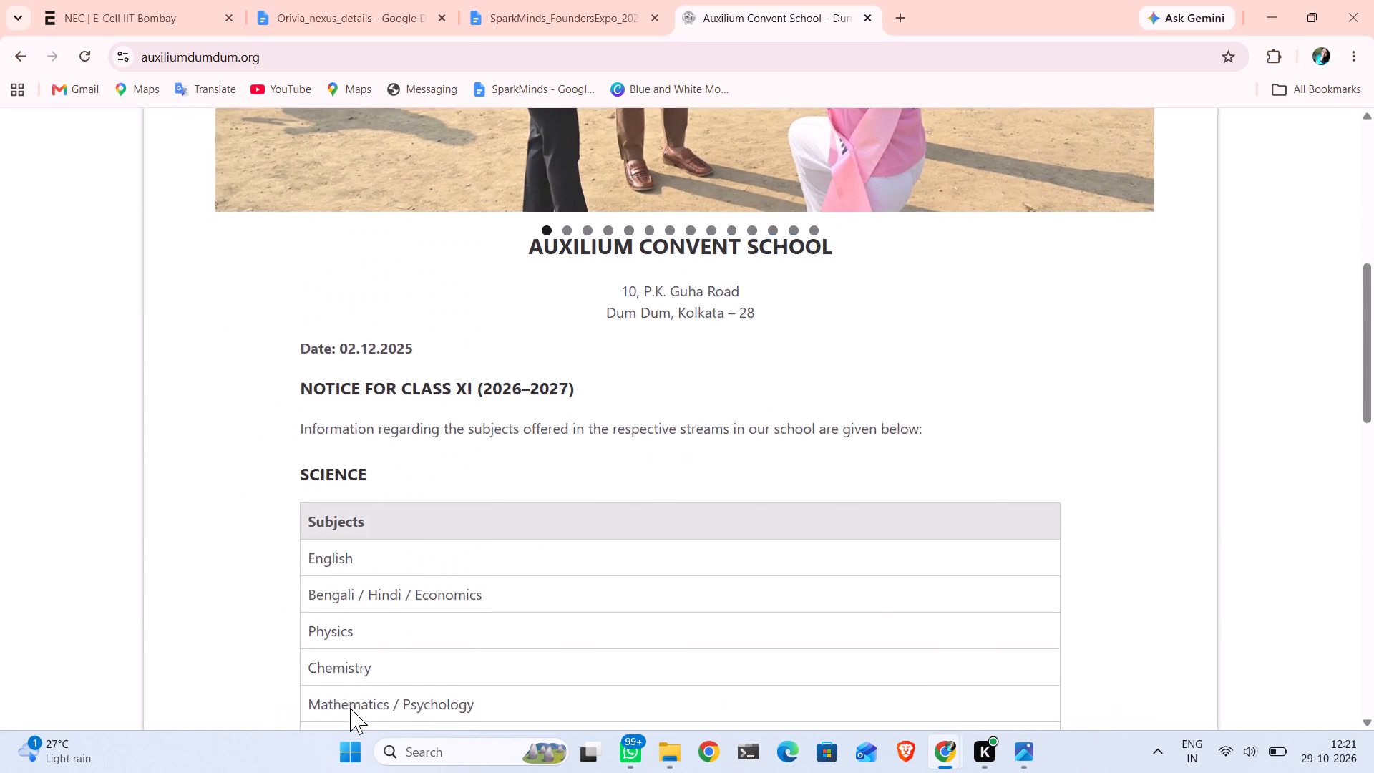
scroll(350, 708, "down", 1)
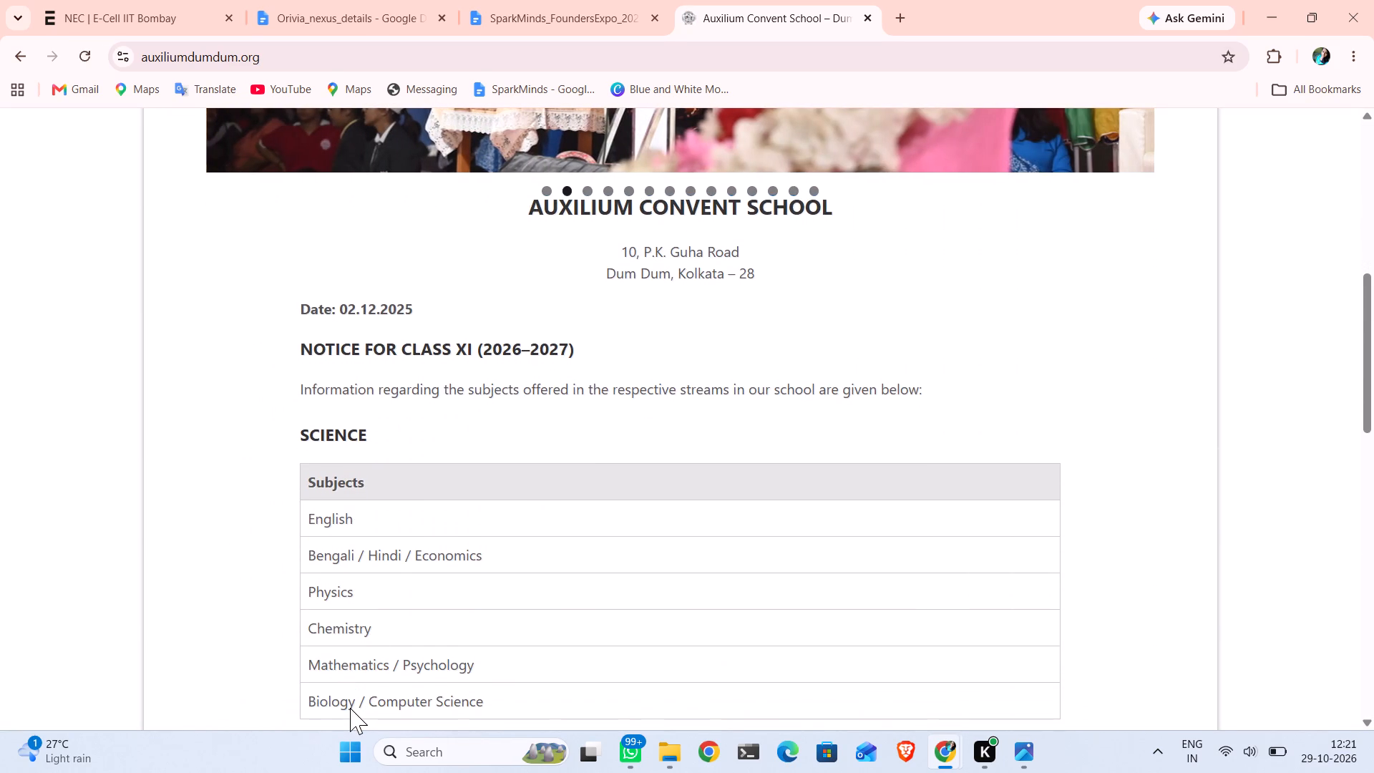
scroll(350, 708, "down", 7)
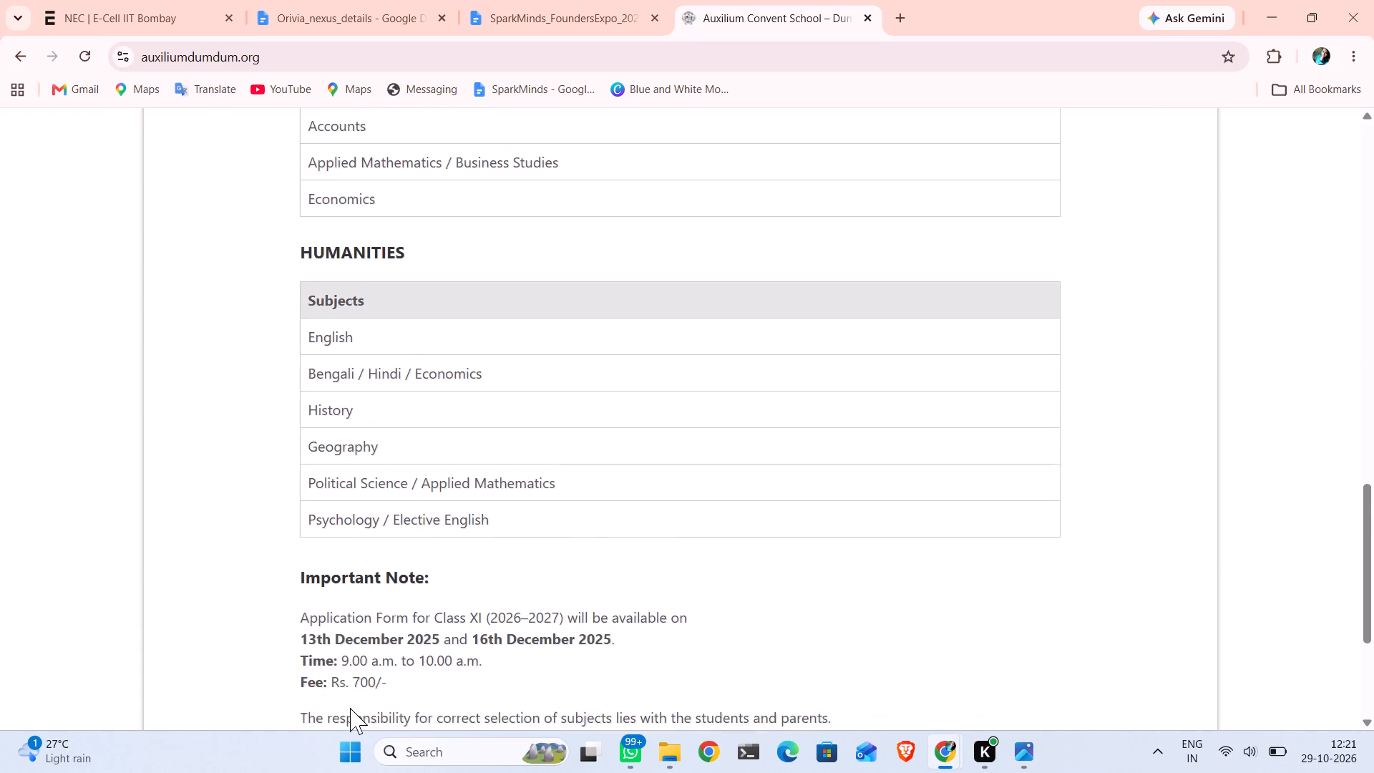
scroll(350, 708, "down", 3)
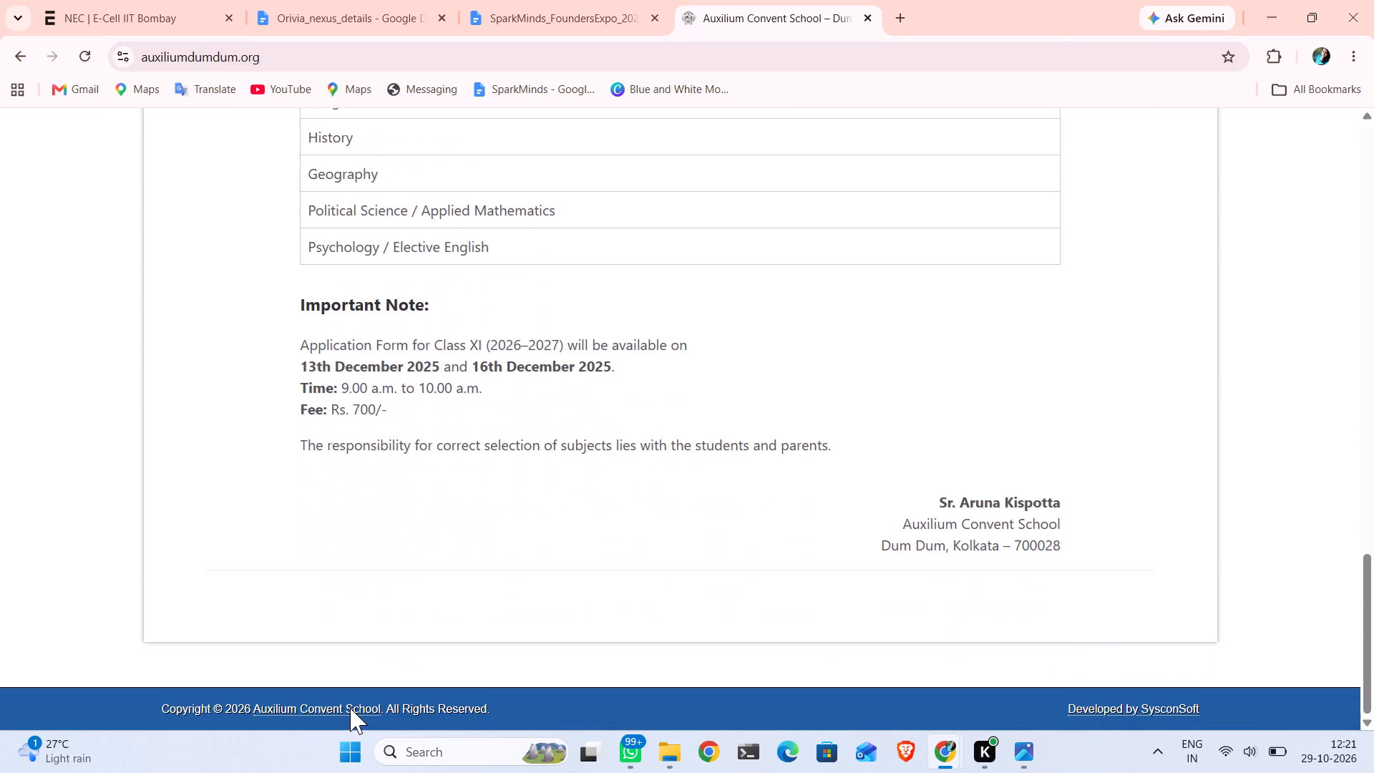
scroll(350, 708, "down", 1)
Open the Admission Notice 2027-28 page of Auxilium Convent School.
scroll(846, 633, "up", 11)
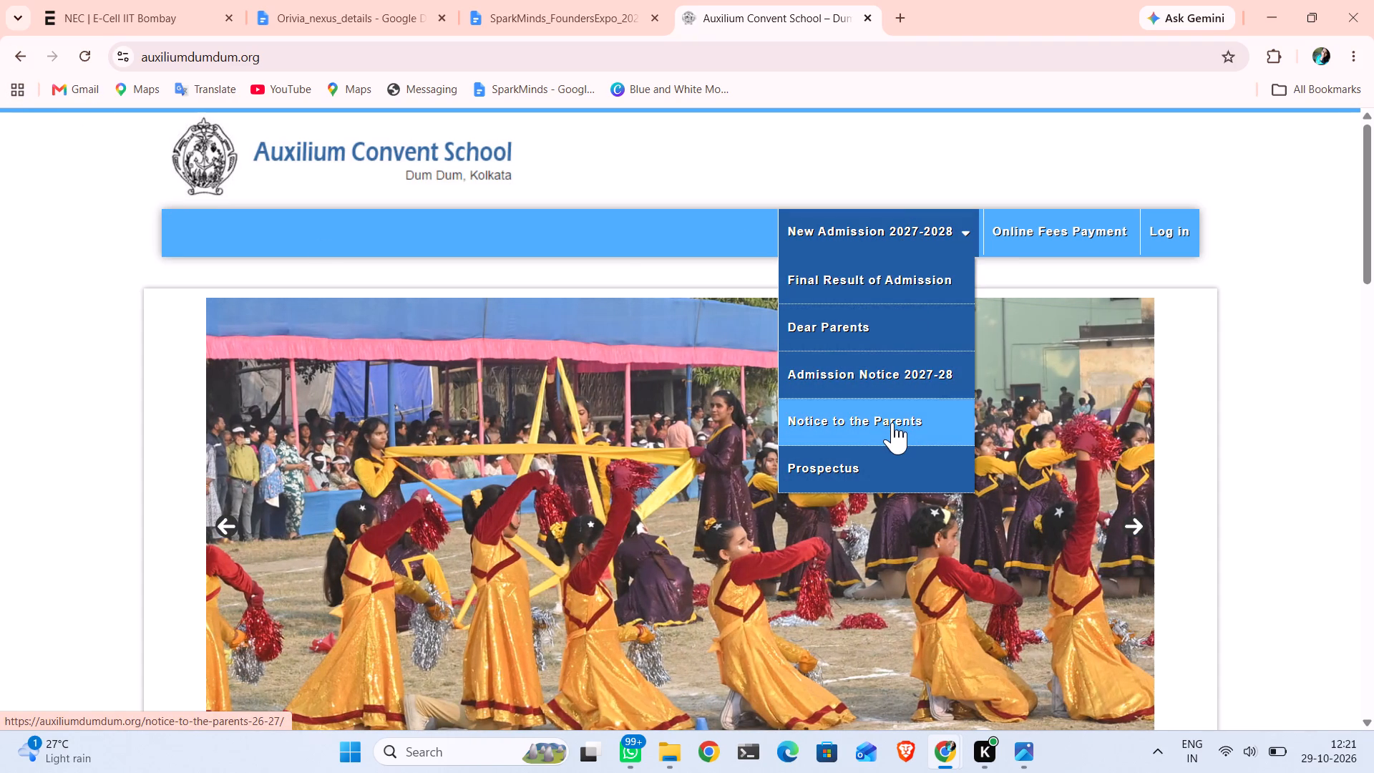
left_click(889, 369)
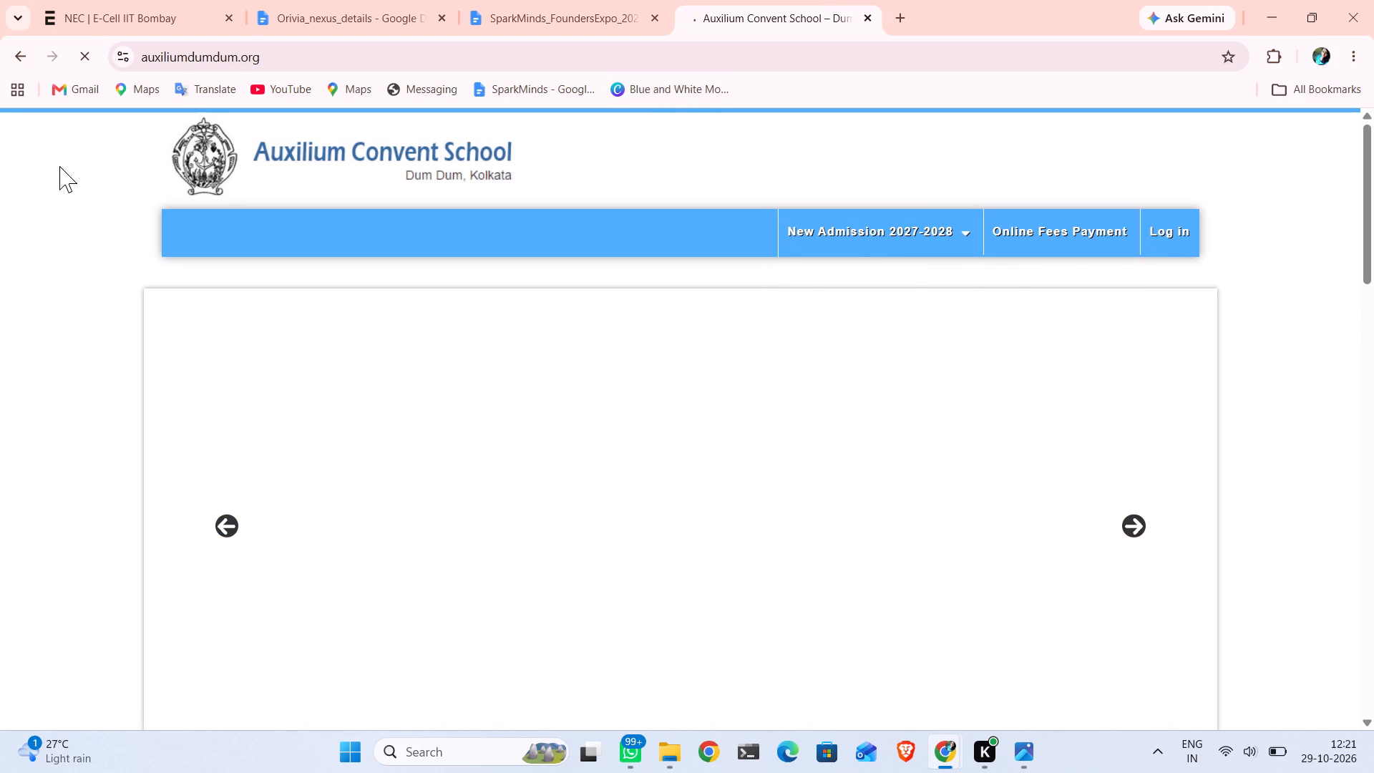
Return to the list of schools near Dumdum and open Vidya Bharati Global School's website.
left_click(16, 59)
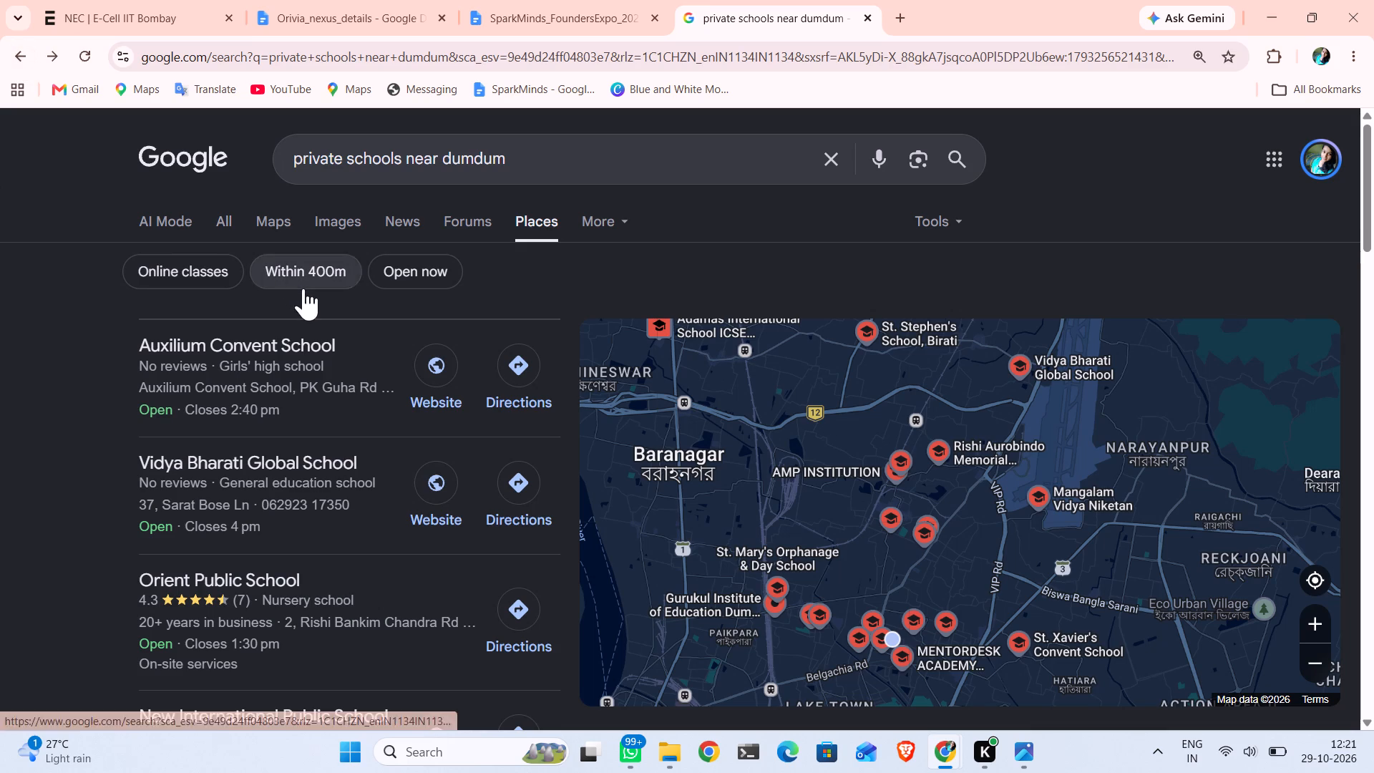
left_click(449, 474)
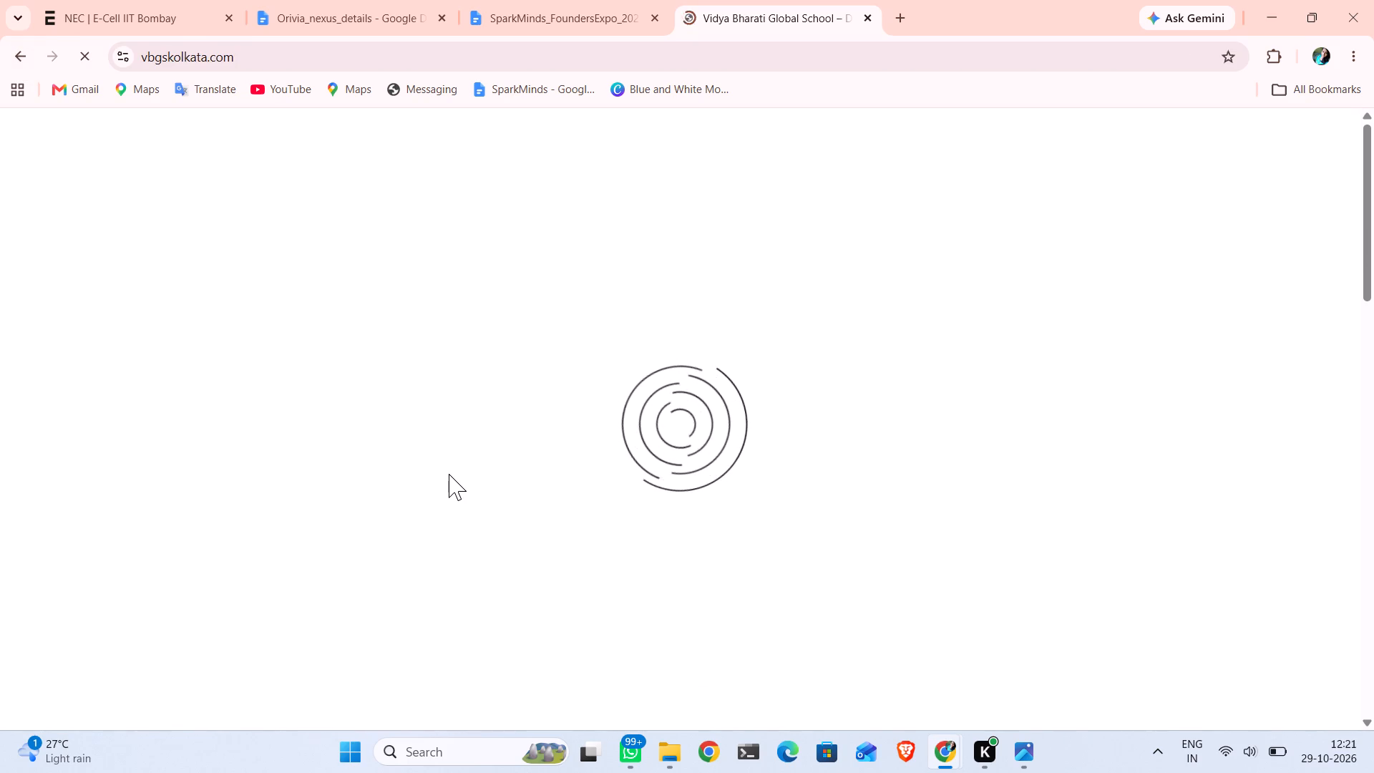
Capture a screenshot of the phone, email and location block in the header of Vidya Bharati Global School's homepage.
scroll(551, 577, "down", 1)
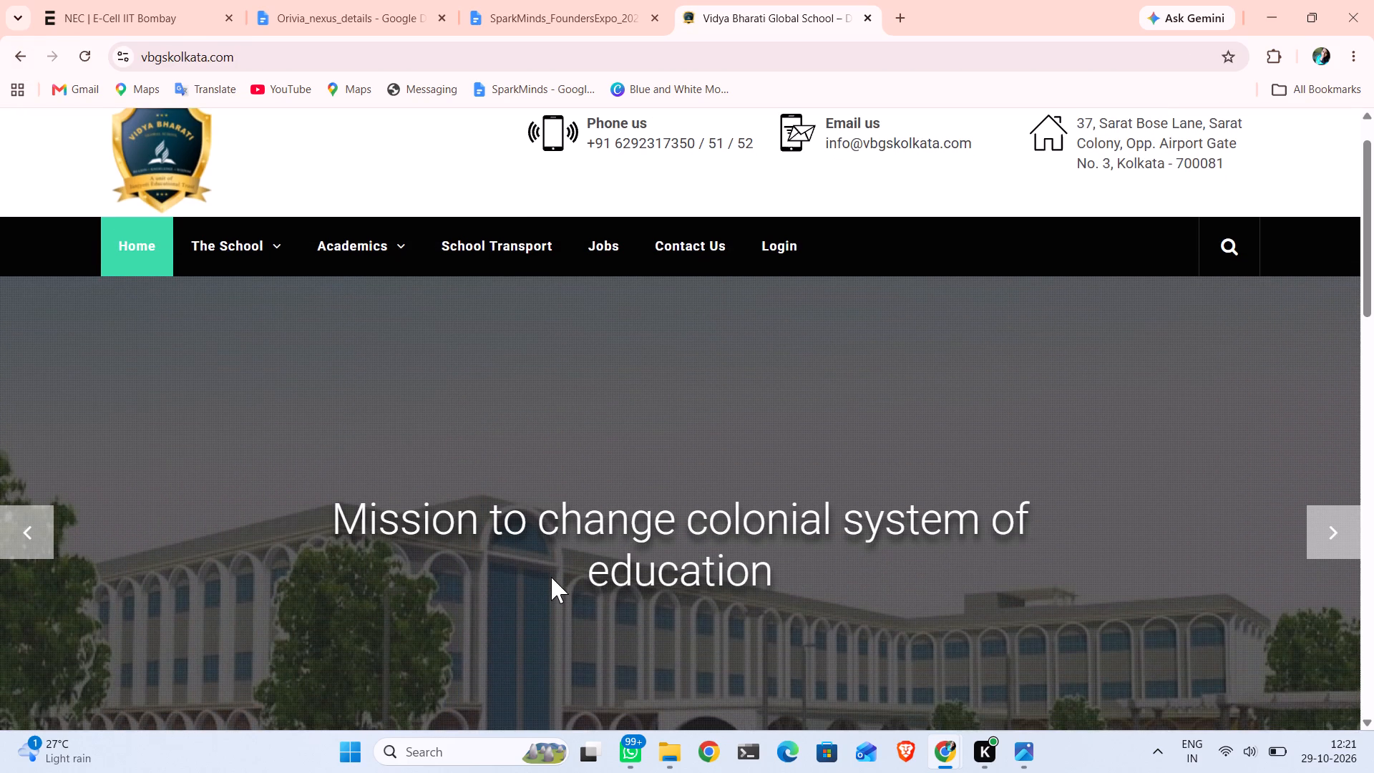
scroll(551, 577, "down", 2)
scroll(551, 577, "up", 1)
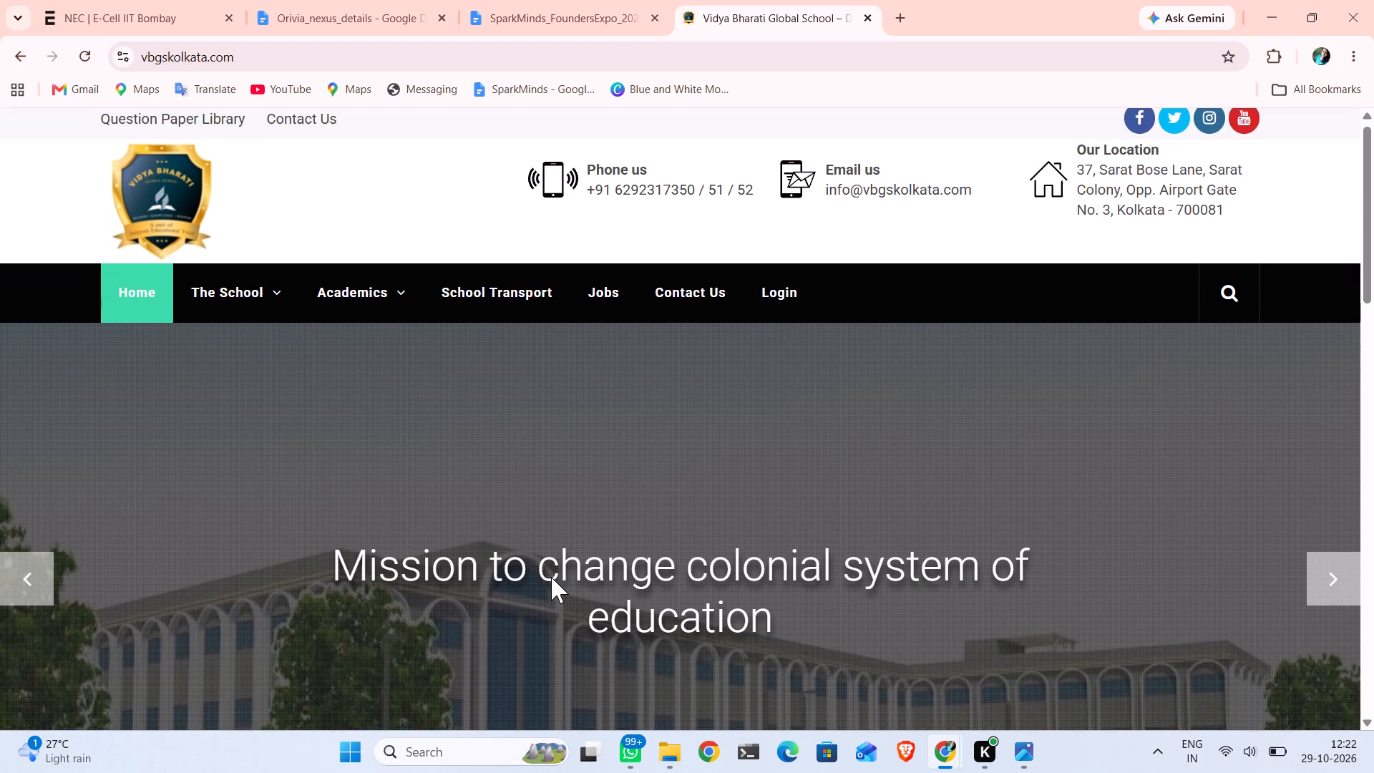
scroll(551, 577, "up", 1)
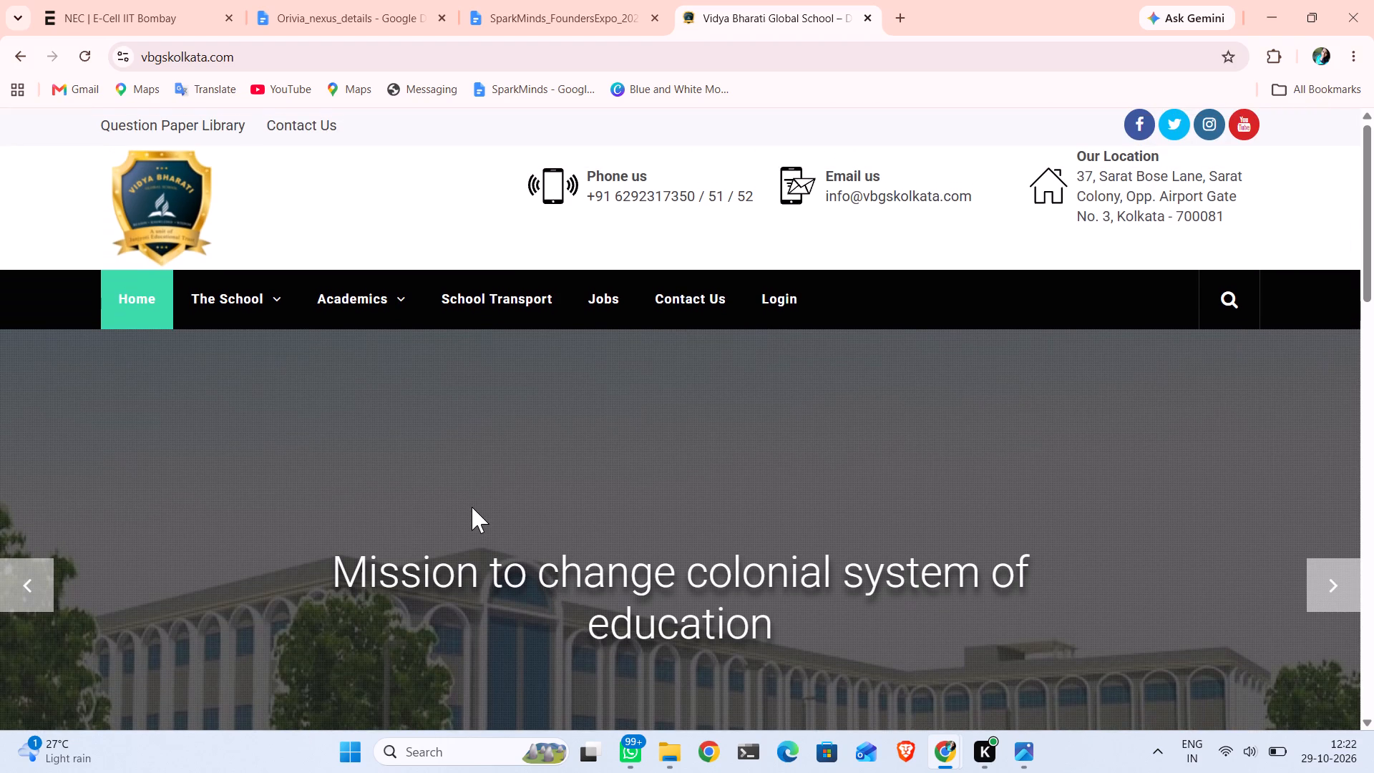
key("Print")
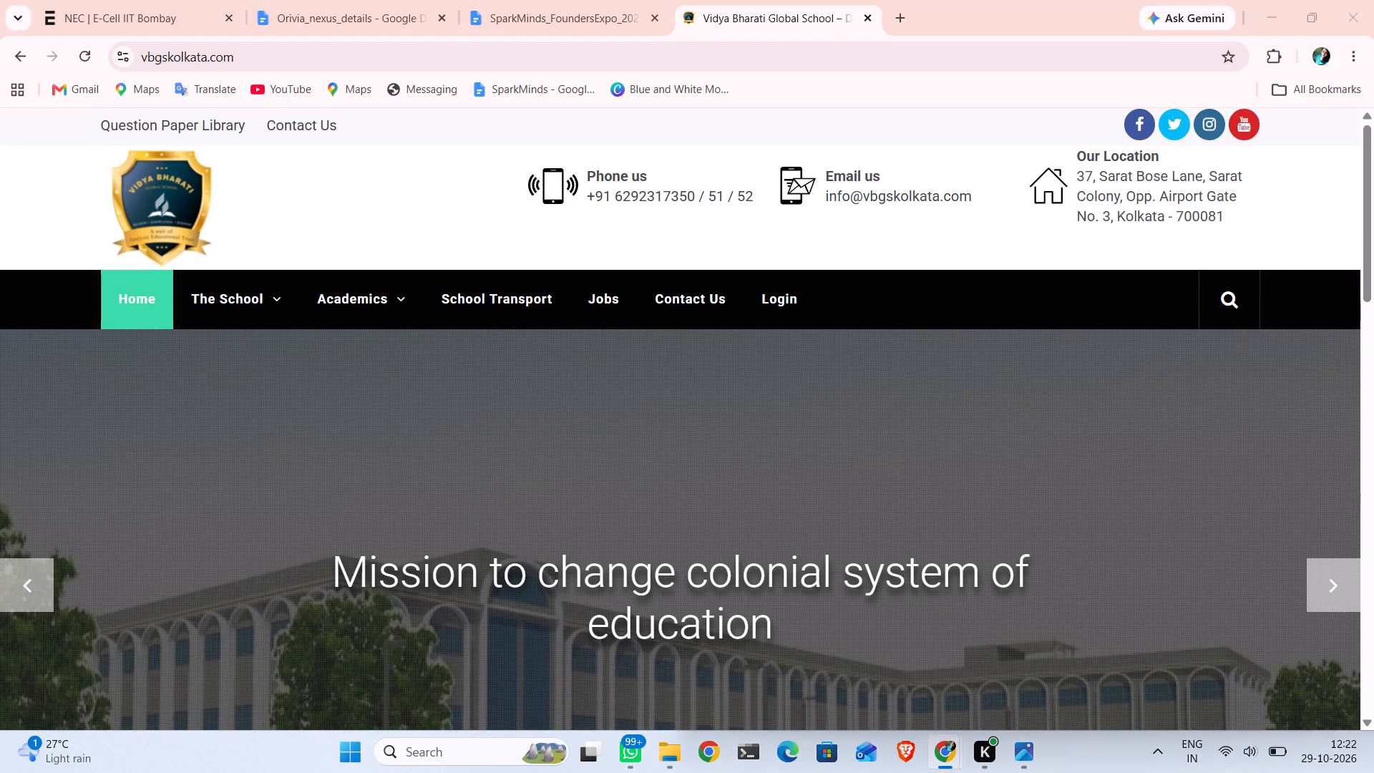
left_click_drag(502, 149, 1301, 256)
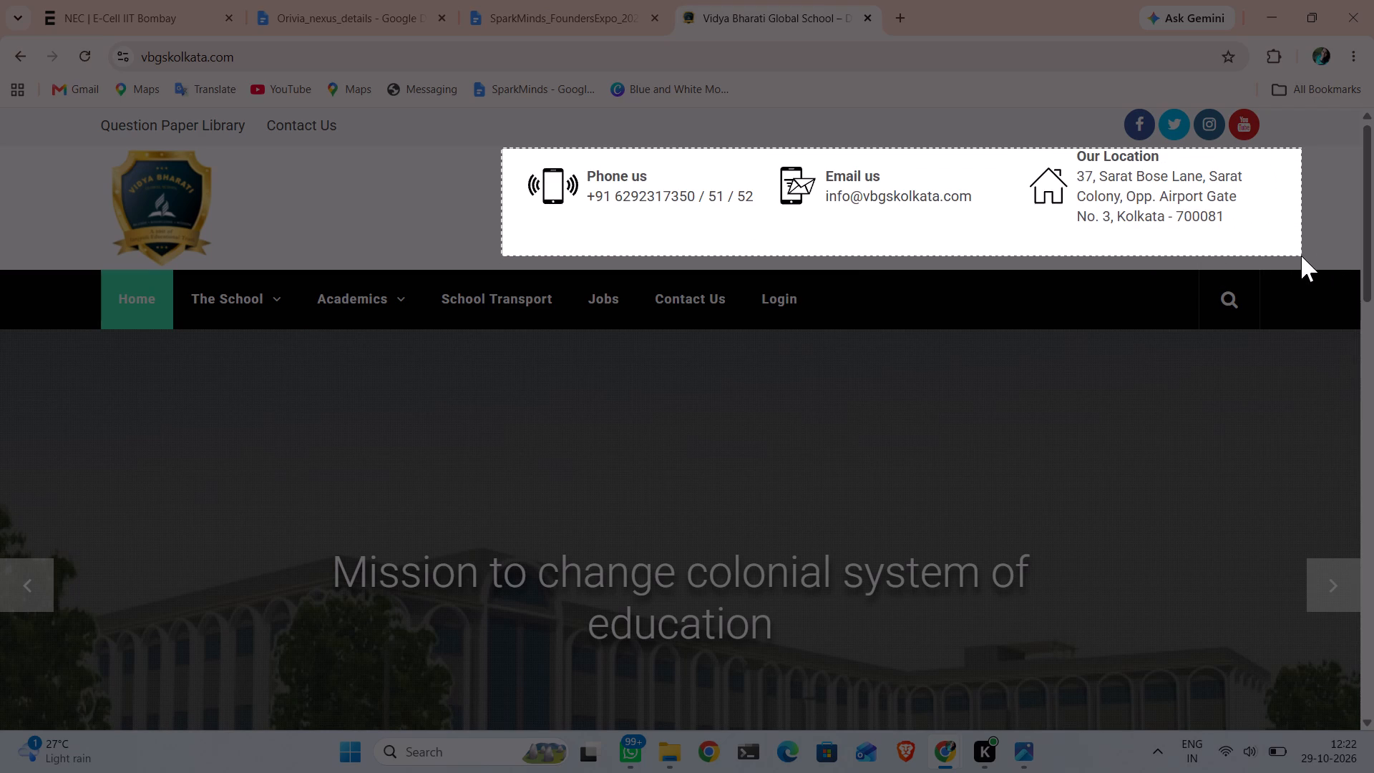
left_click_drag(1301, 256, 1300, 251)
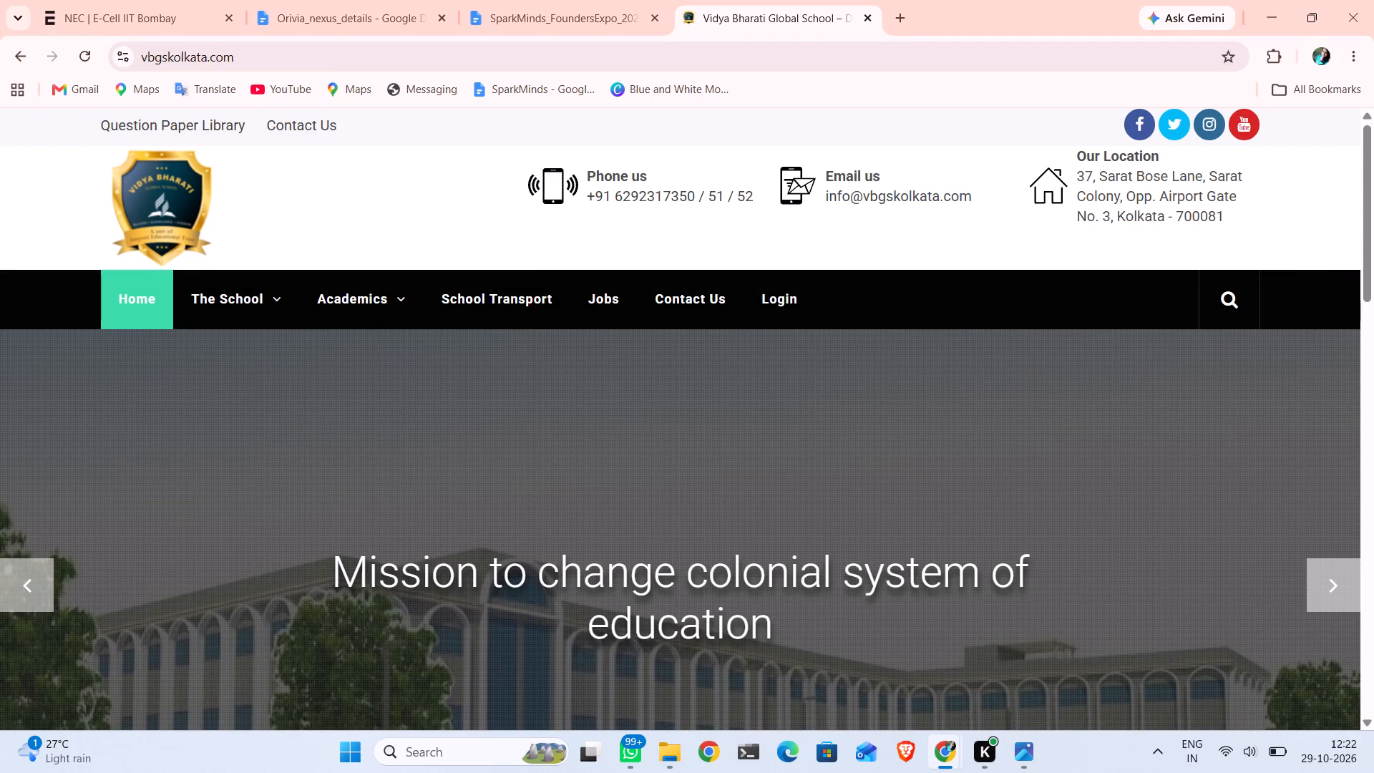
Copy the school name "Vidya Bharati Global School" from the Welcome text.
scroll(293, 402, "down", 5)
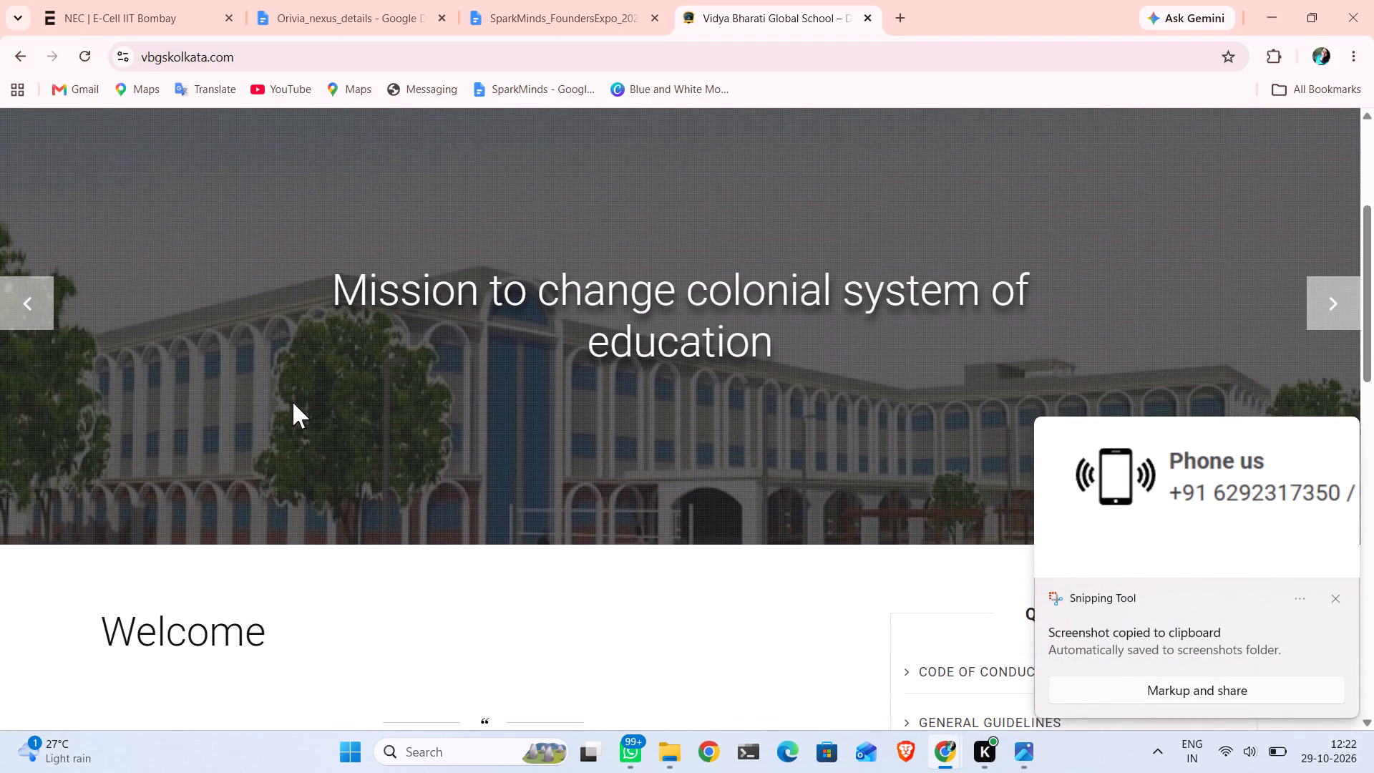
scroll(293, 402, "down", 3)
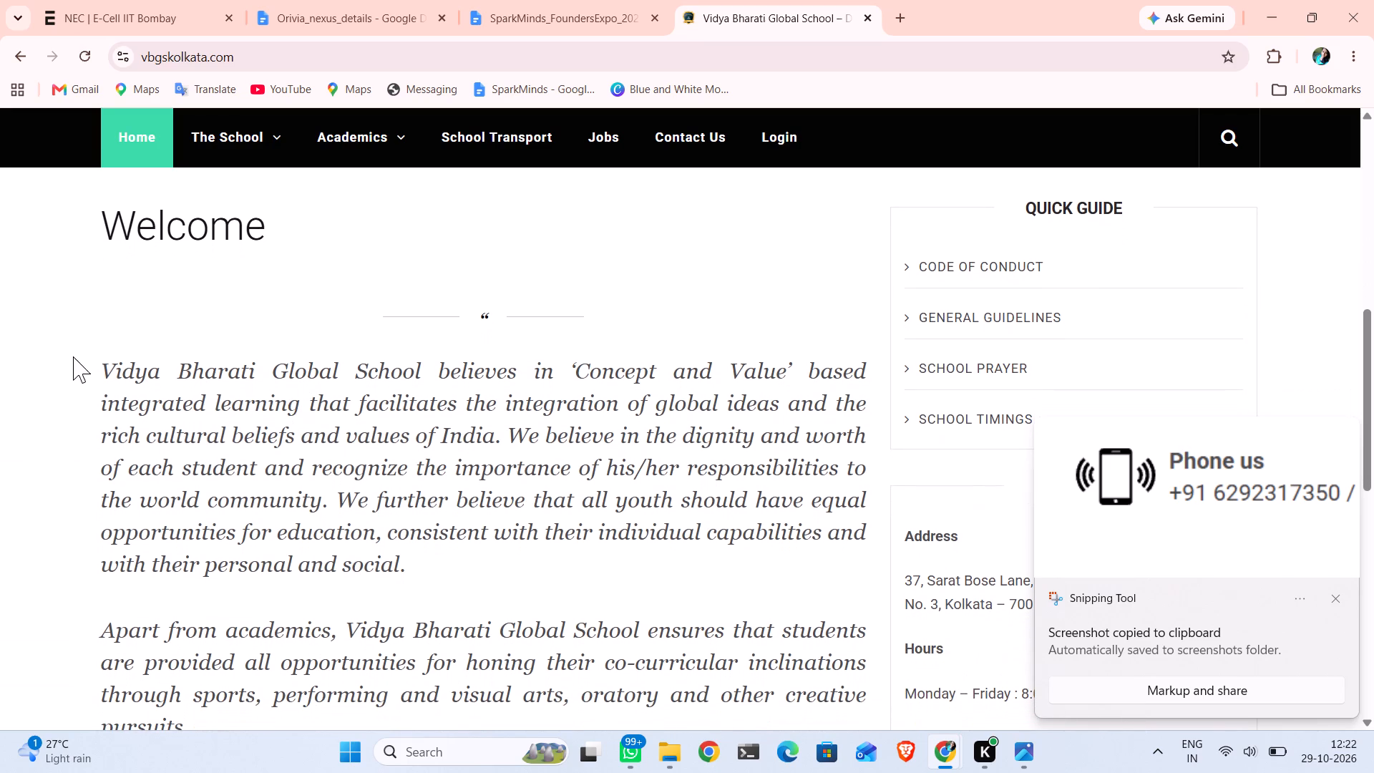
left_click_drag(102, 371, 418, 357)
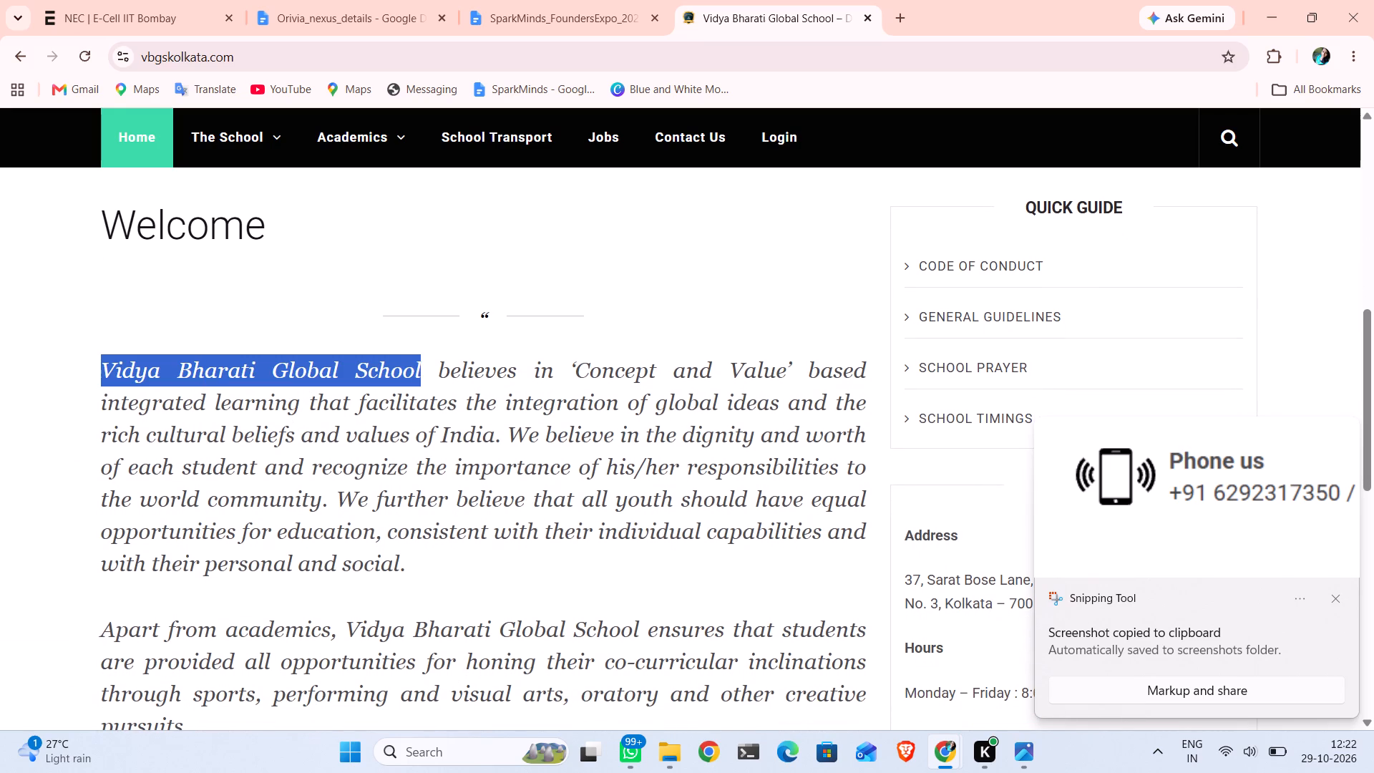
left_click_drag(418, 357, 424, 359)
key("ctrl+c")
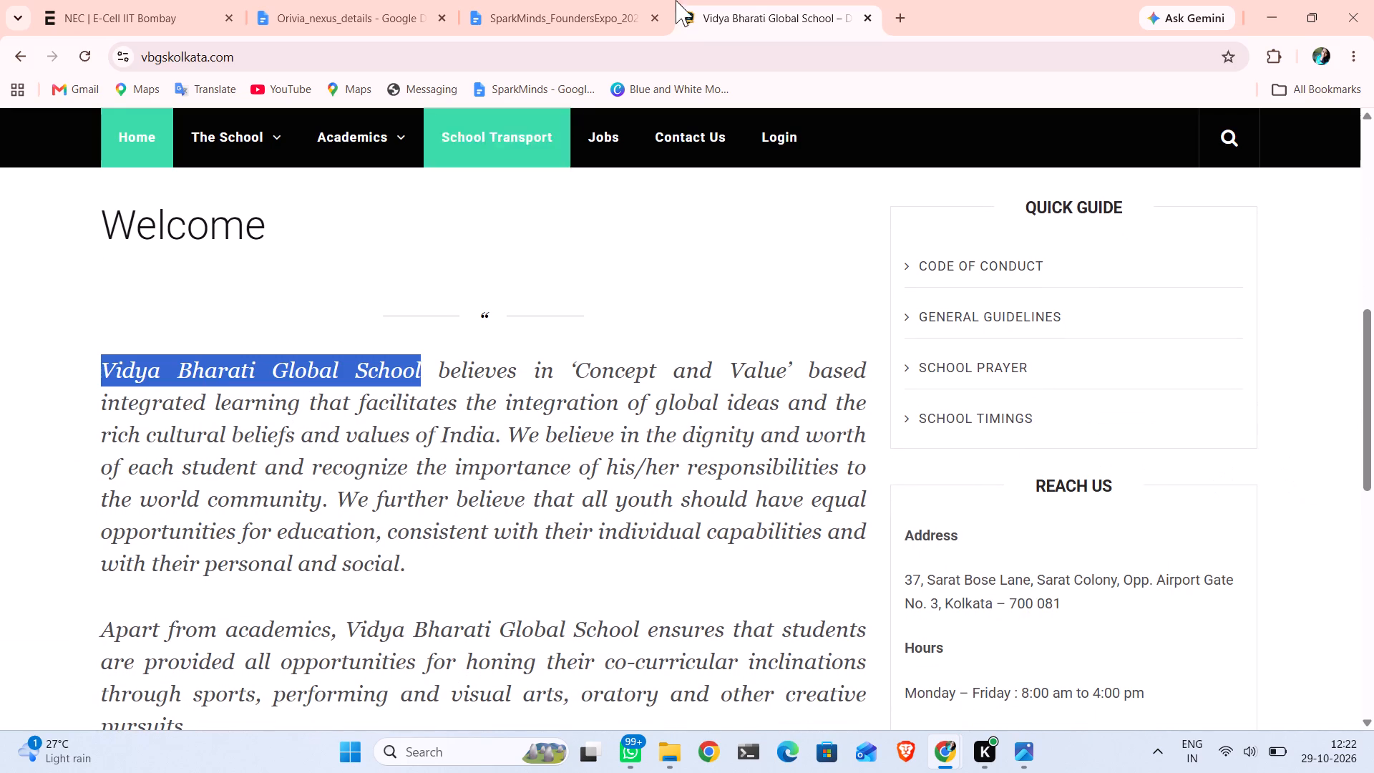
Create a blank Google Docs document in a new browser tab.
left_click(904, 19)
type("docs")
key("Right")
key("Return")
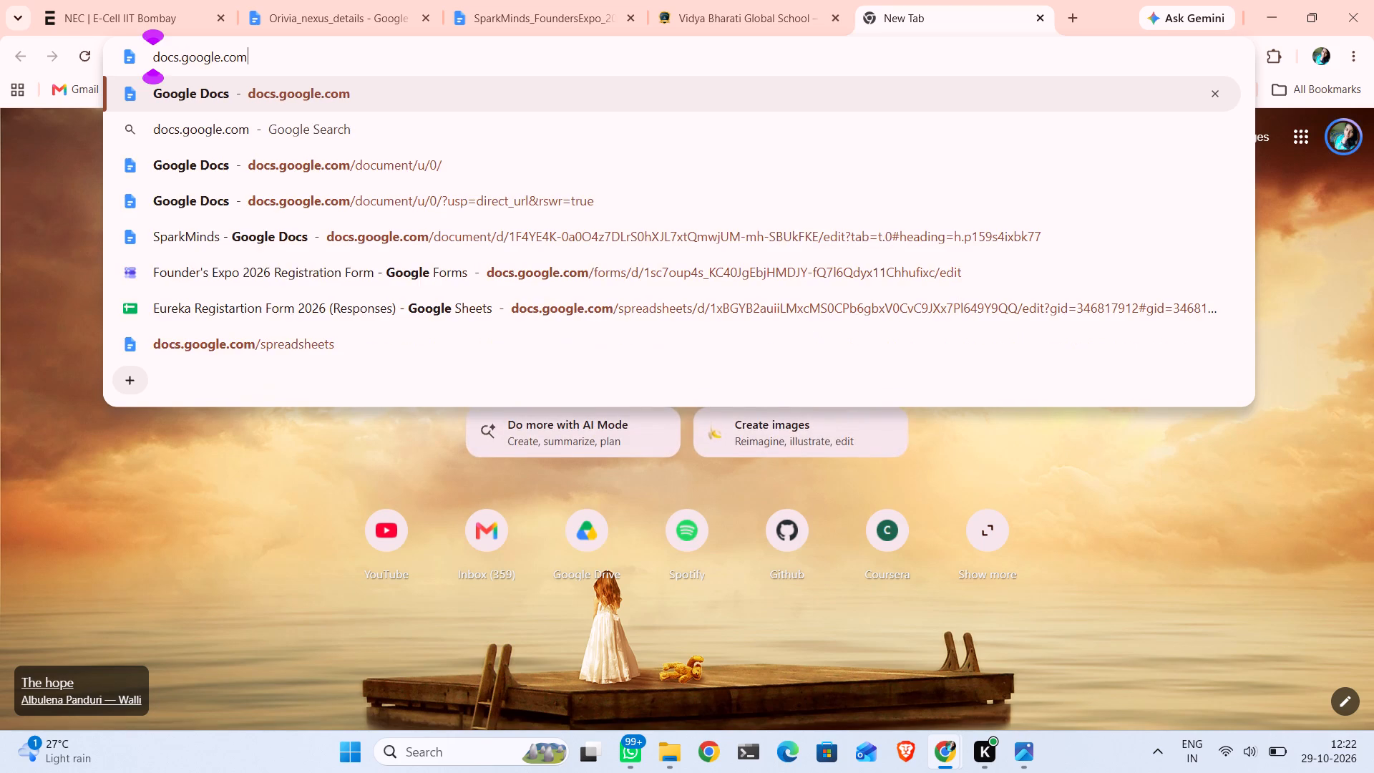
left_click(255, 313)
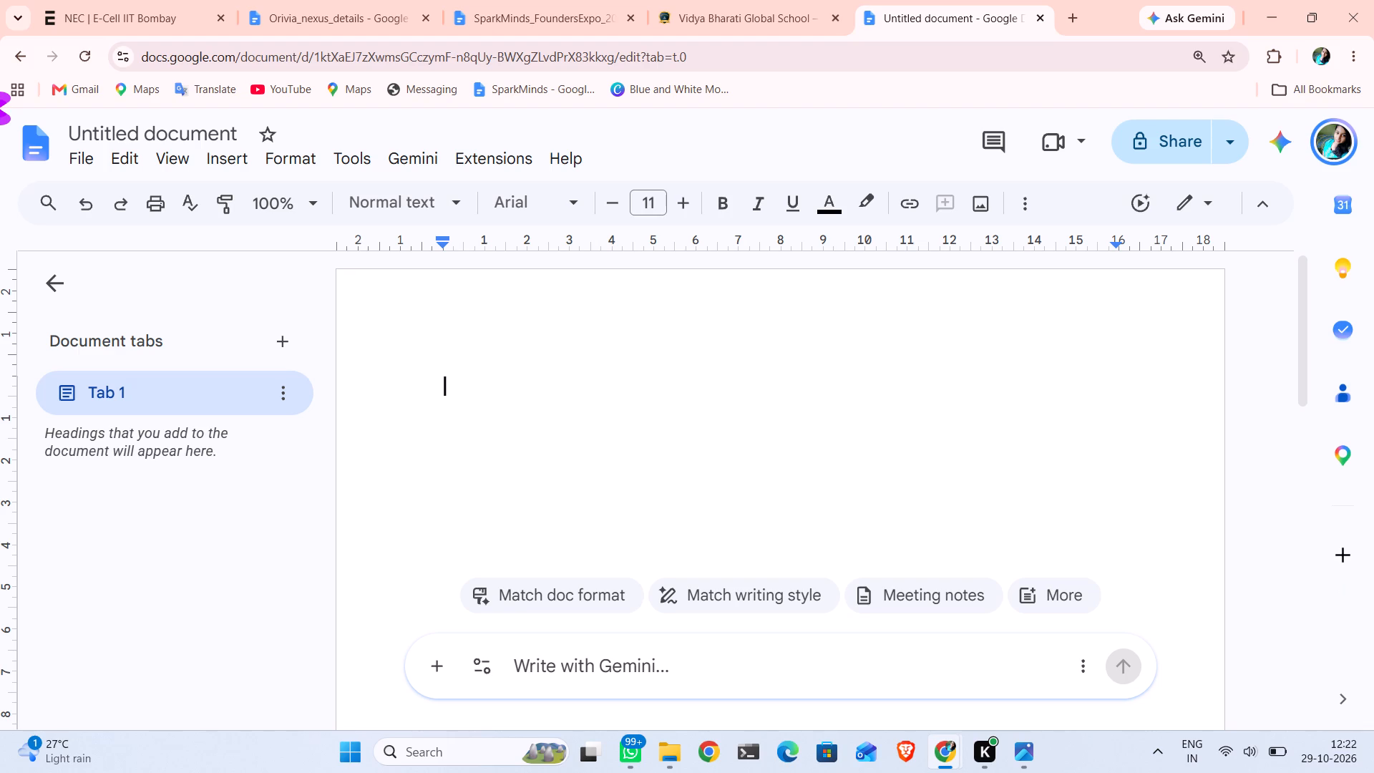
Write the heading "School in Dumdum:" at the top of the blank document, followed by an empty line.
key("s")
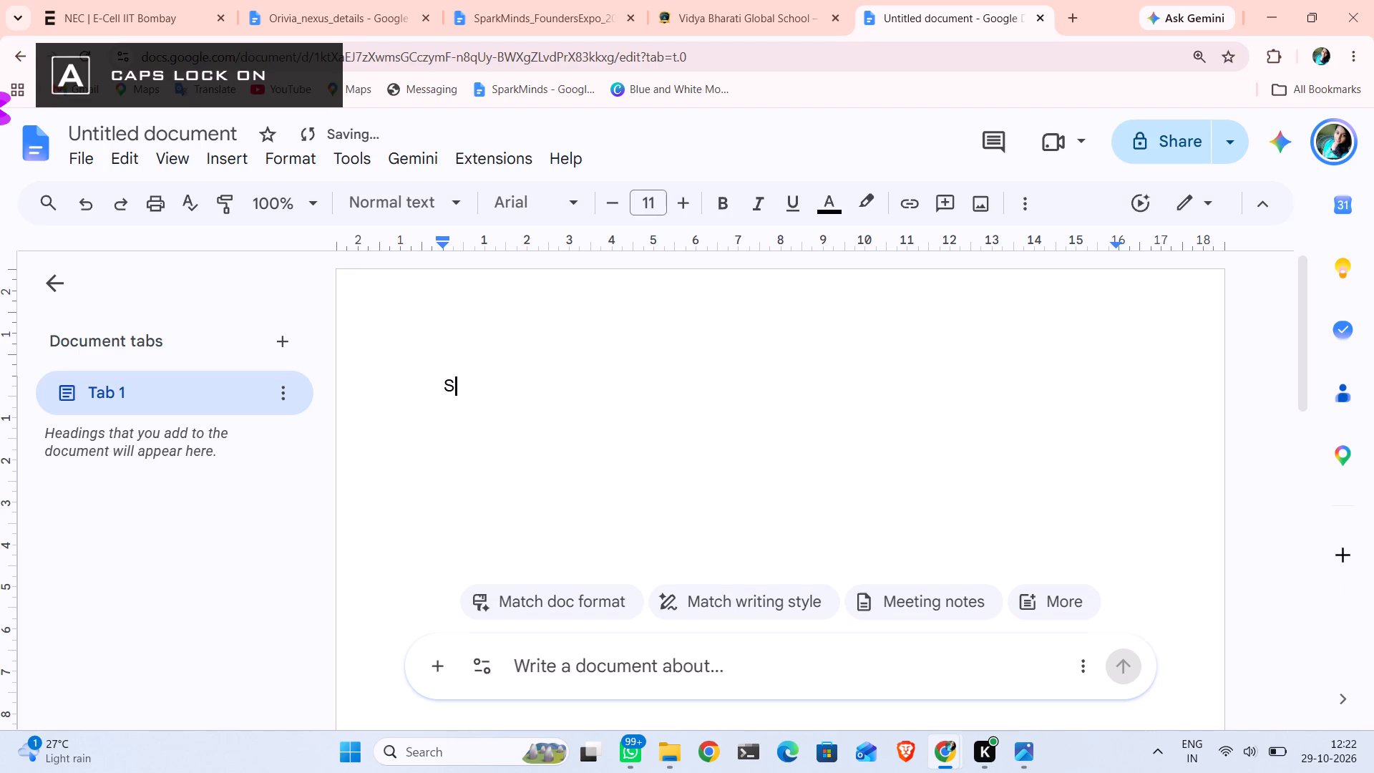
key("c")
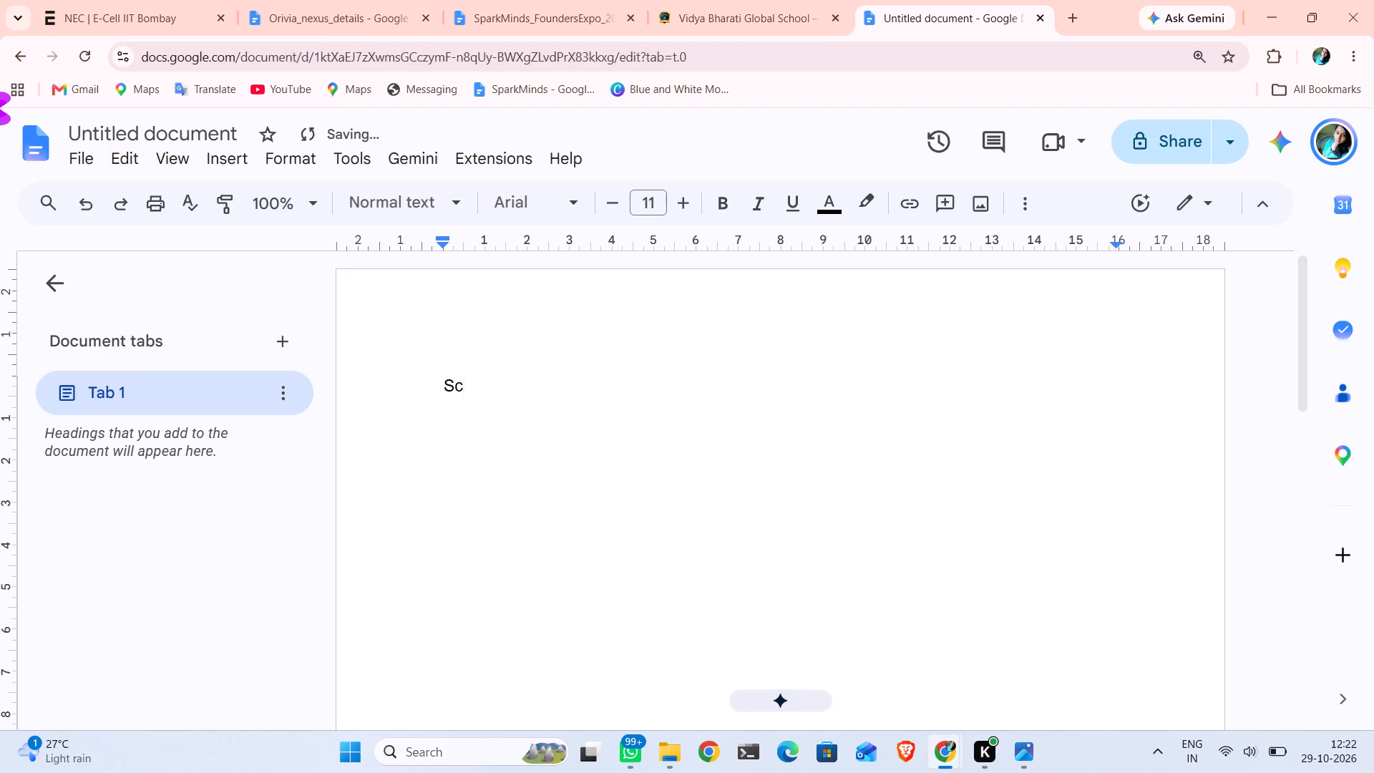
type("hool id")
key("BackSpace")
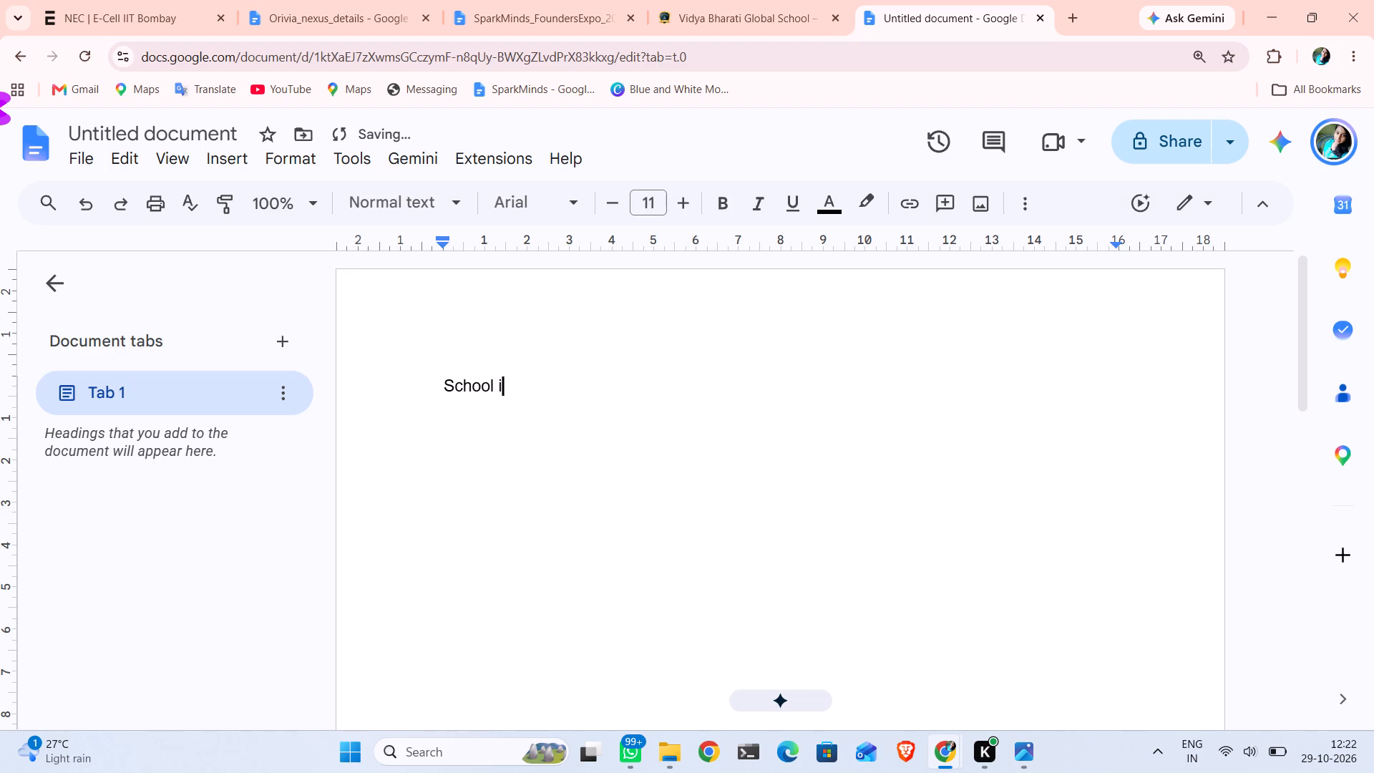
type("n dumdum")
key("shift+colon")
key("Left")
key("Left")
key("Left")
key("Left")
key("Left")
key("Left")
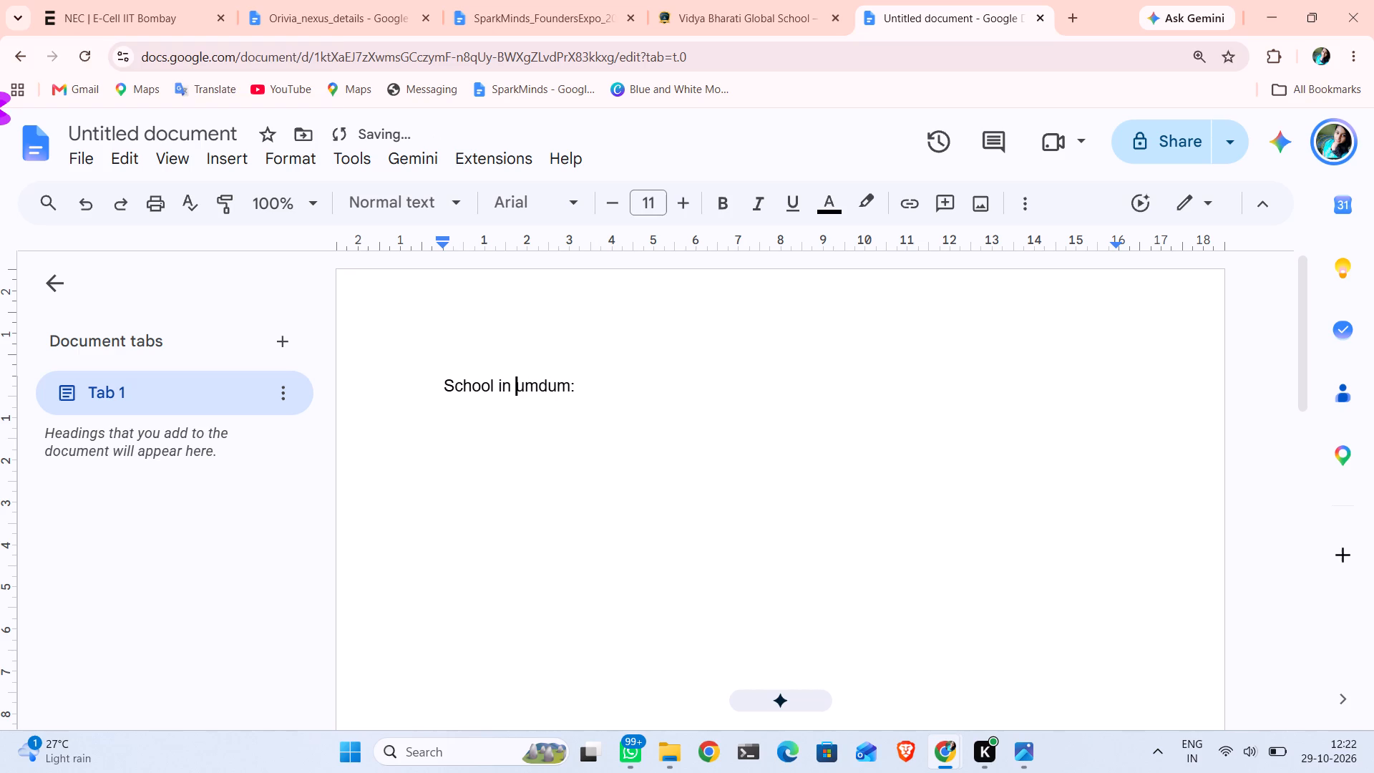
key("d")
key("Right")
key("Right")
key("Right")
key("Right")
key("Right")
key("Right")
key("Right")
key("Right")
key("Right")
key("Right")
key("Right")
key("Right")
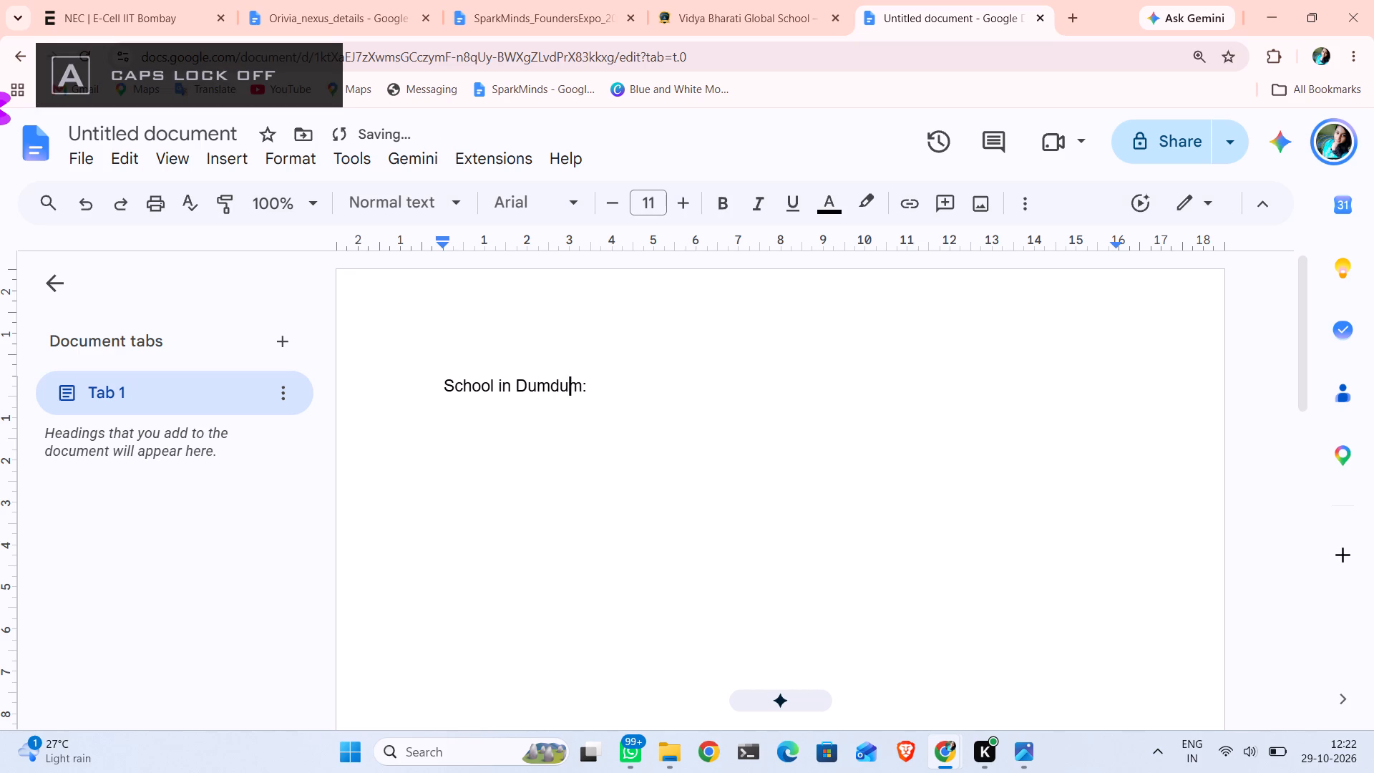
key("Return")
key("Return")
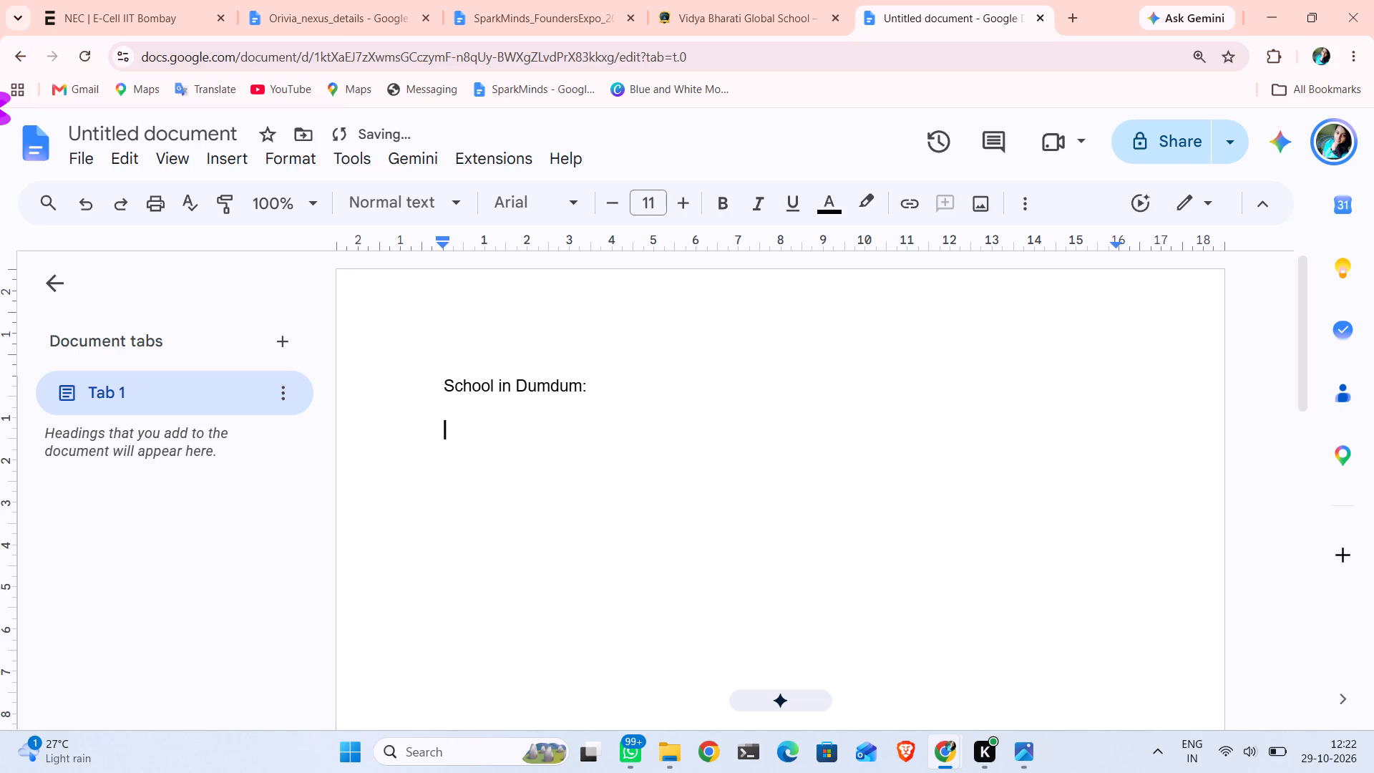
Add entry "1." below the heading with the copied name "Vidya Bharati Global School" and start a new line.
type("1.")
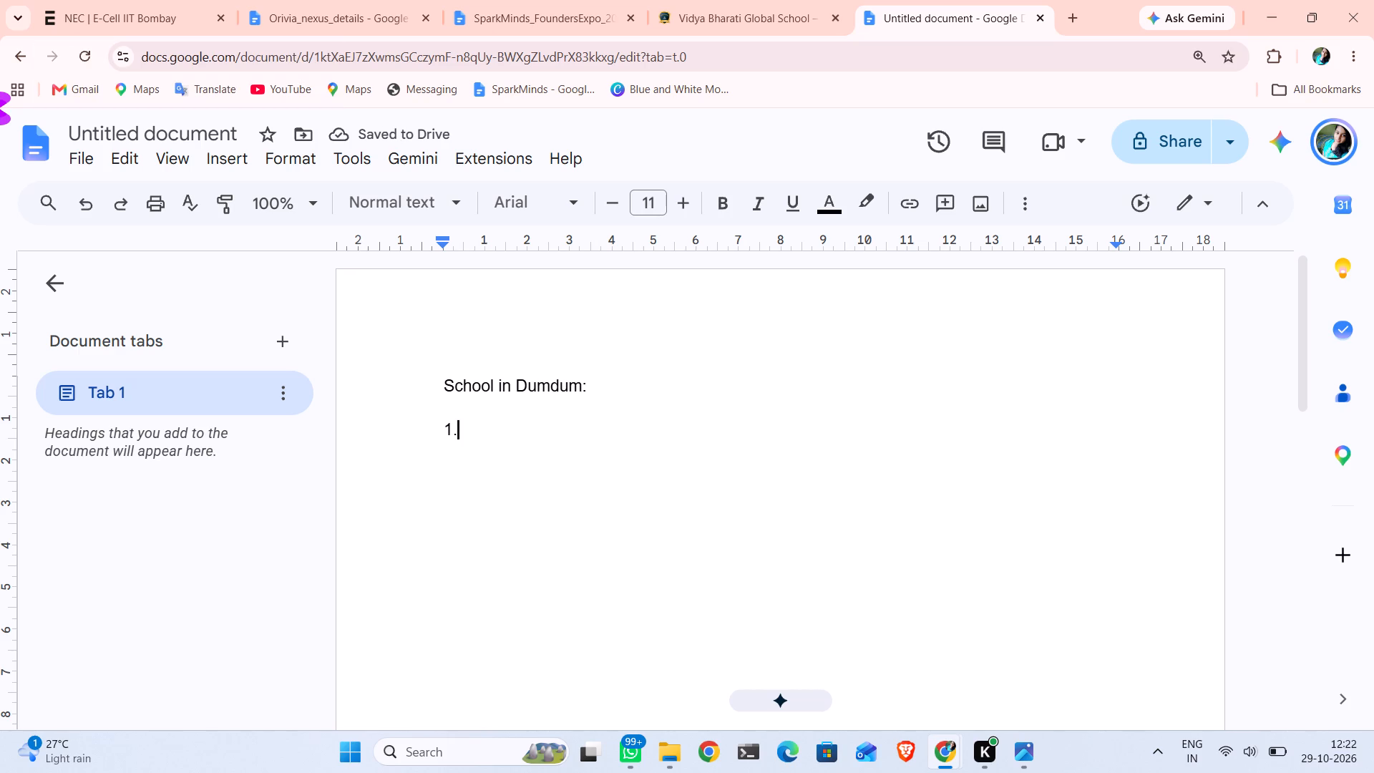
key("ctrl+v")
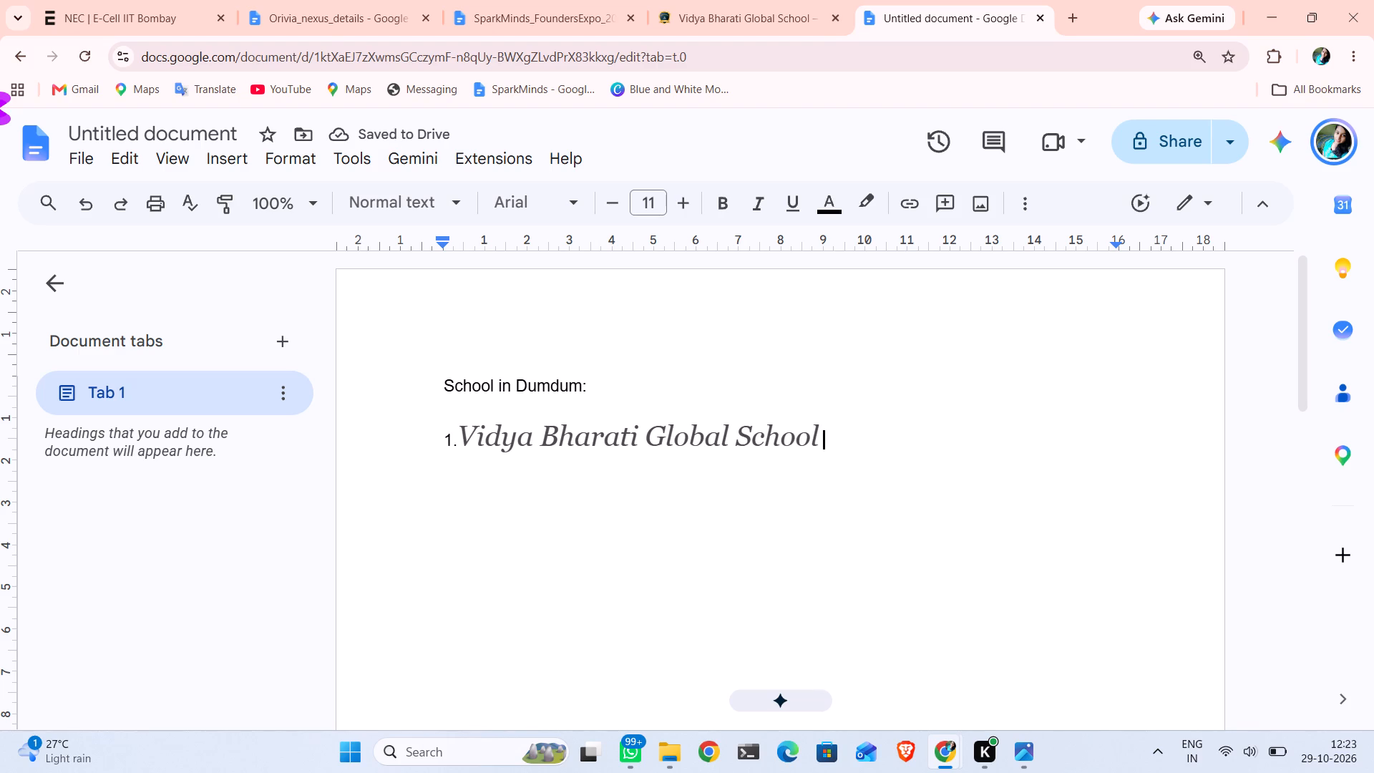
key("Return")
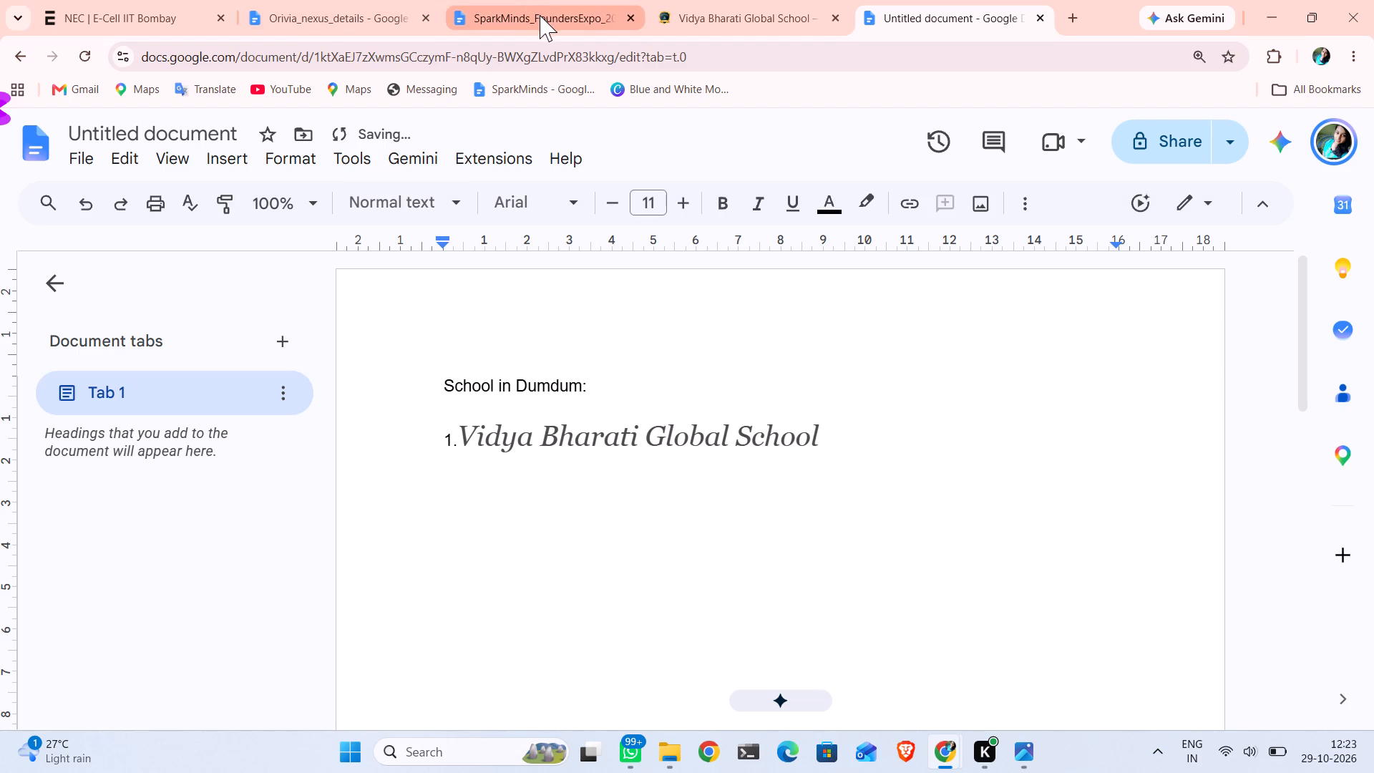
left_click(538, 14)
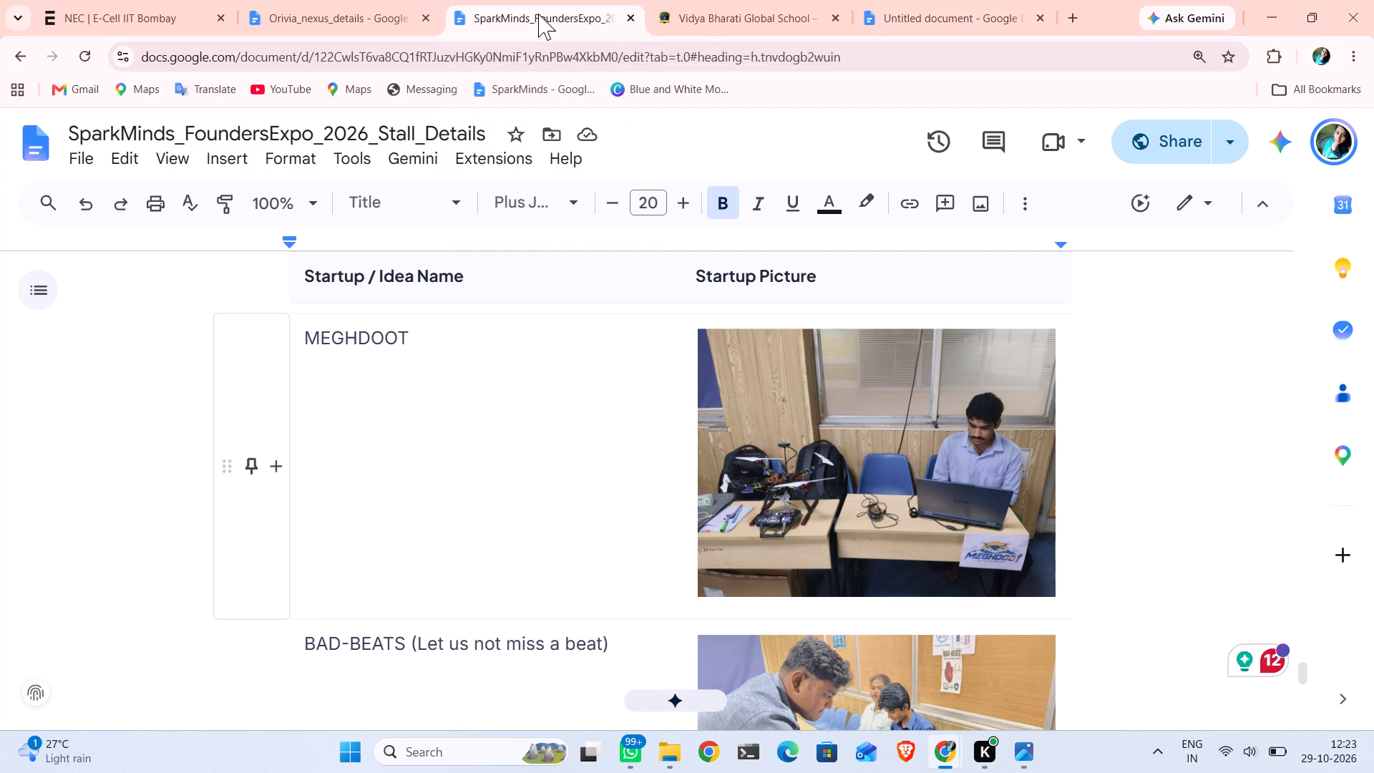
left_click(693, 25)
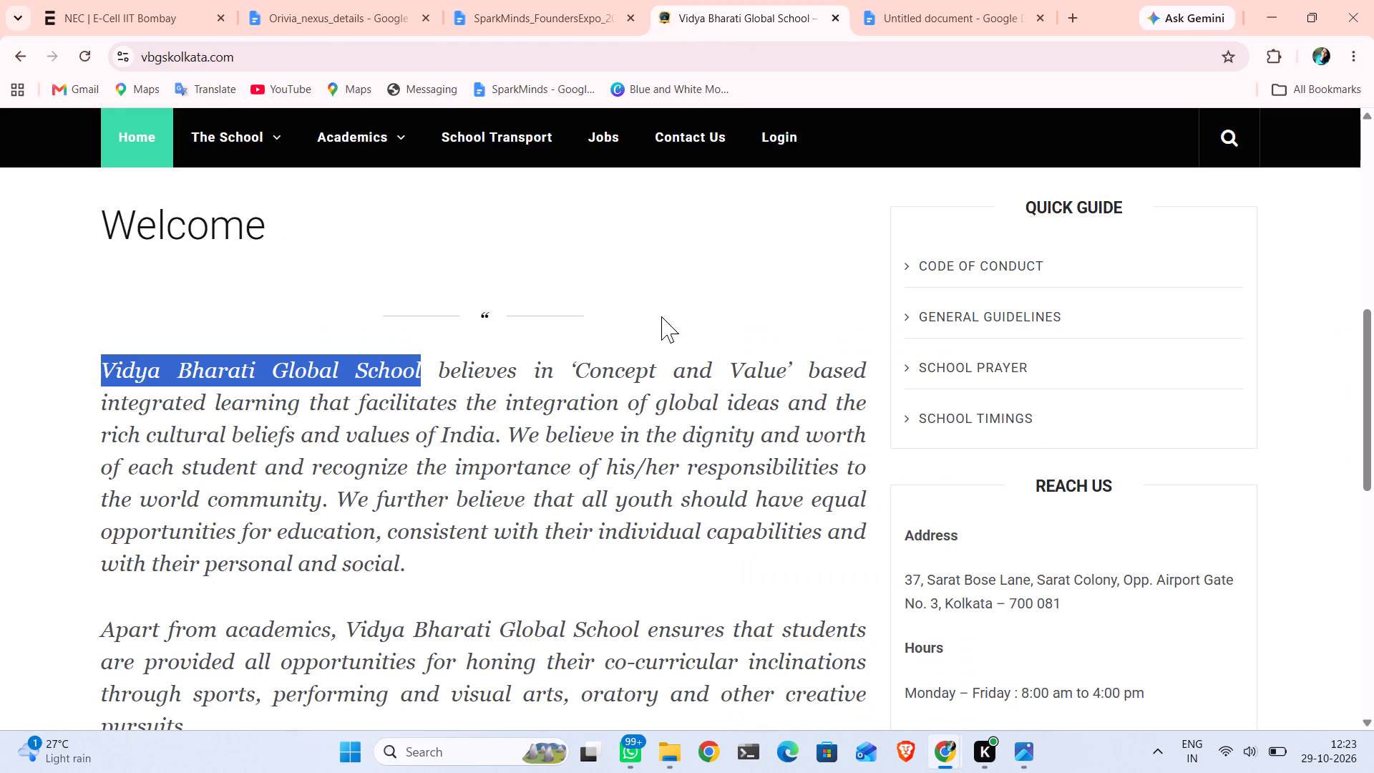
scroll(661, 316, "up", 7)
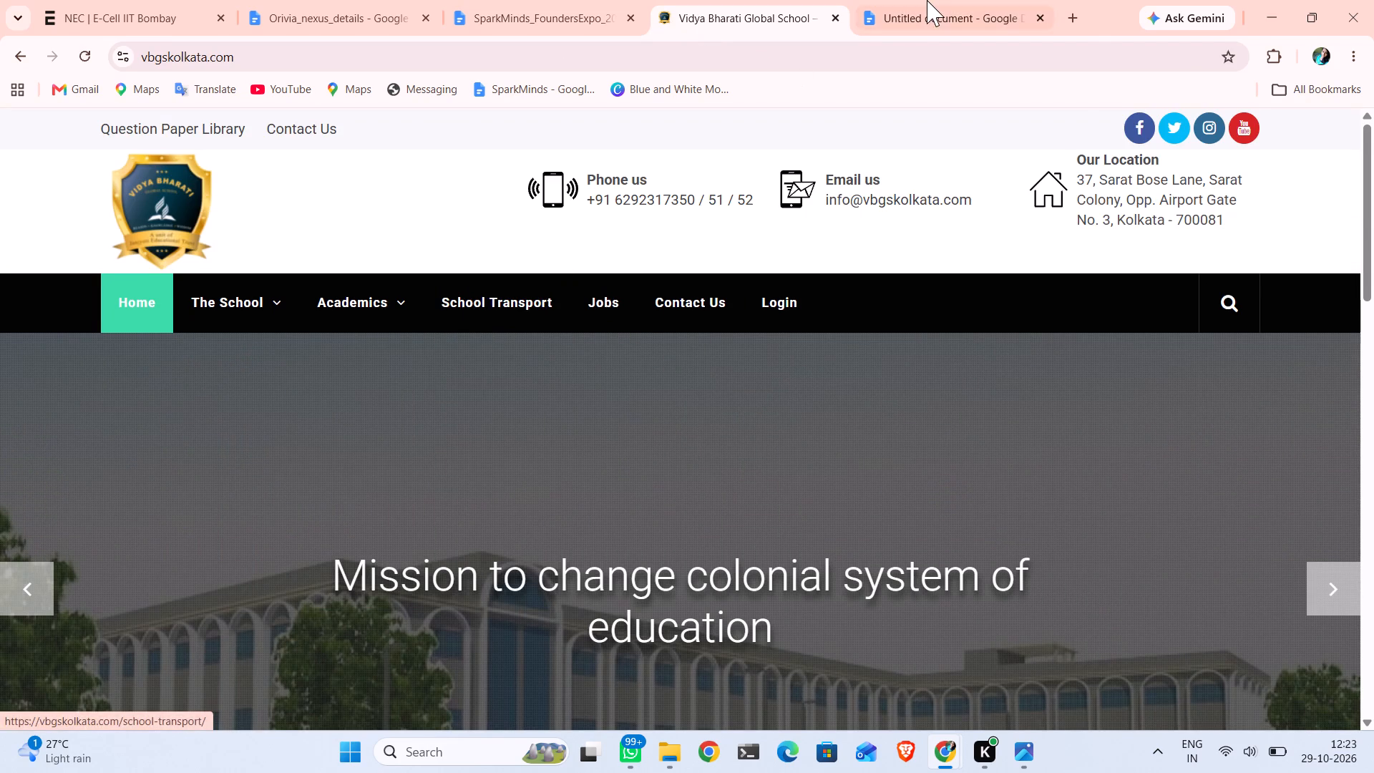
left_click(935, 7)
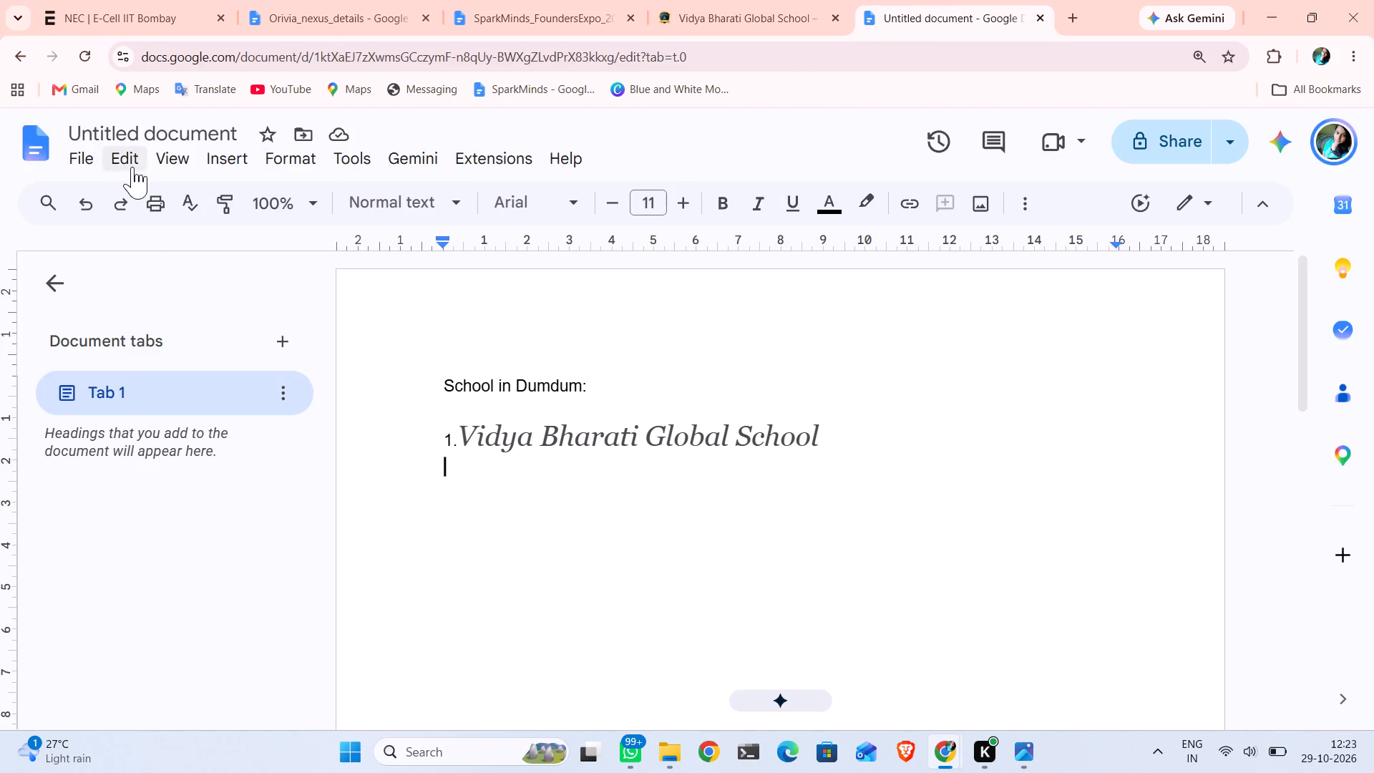
left_click(220, 157)
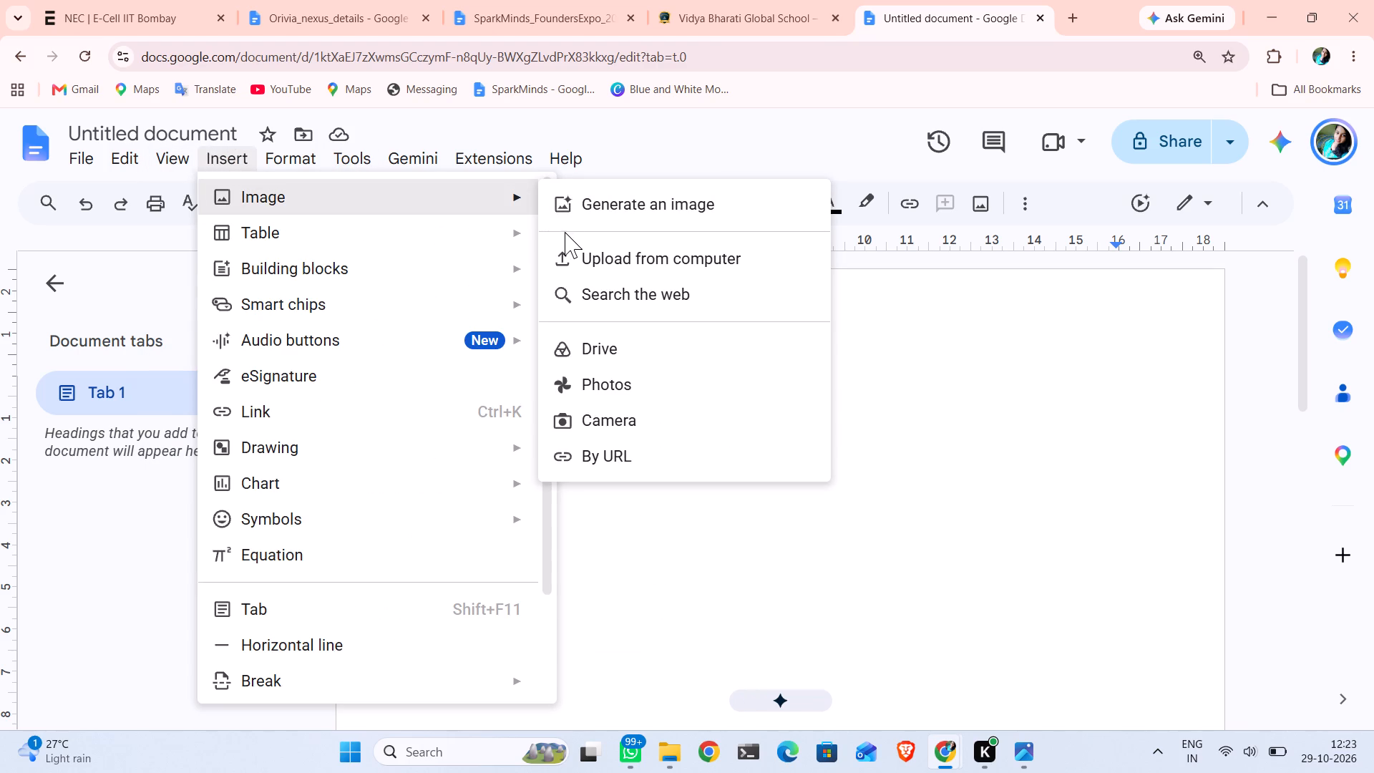
left_click(616, 248)
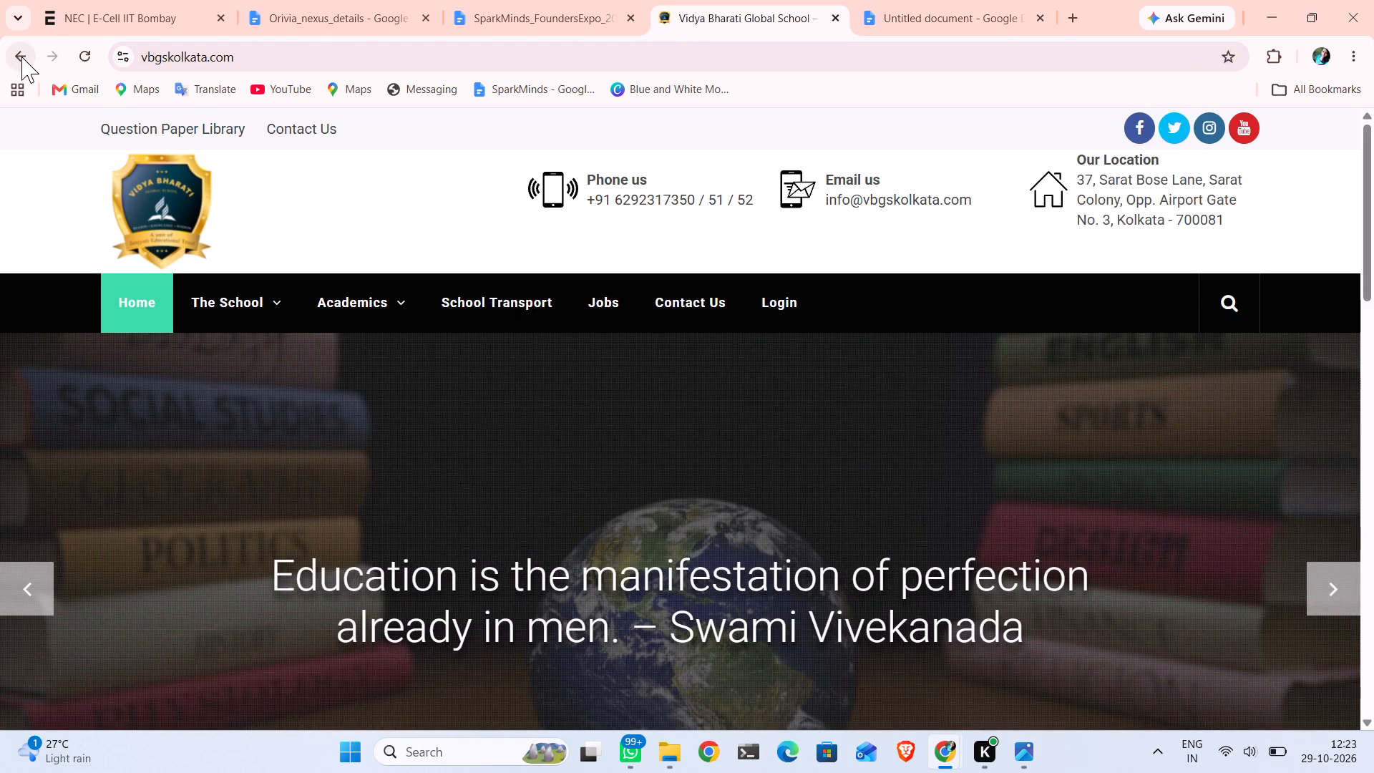
left_click(21, 57)
scroll(297, 439, "down", 2)
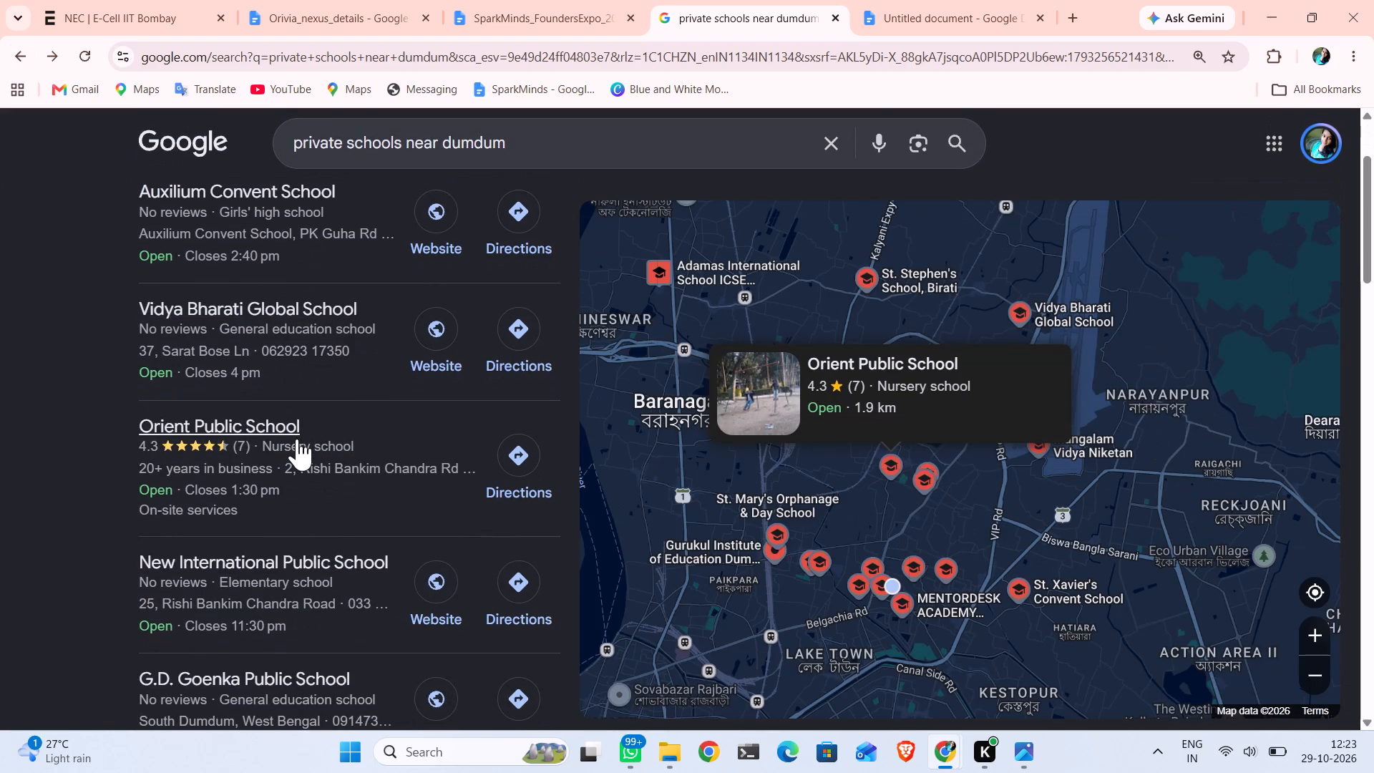
left_click(444, 578)
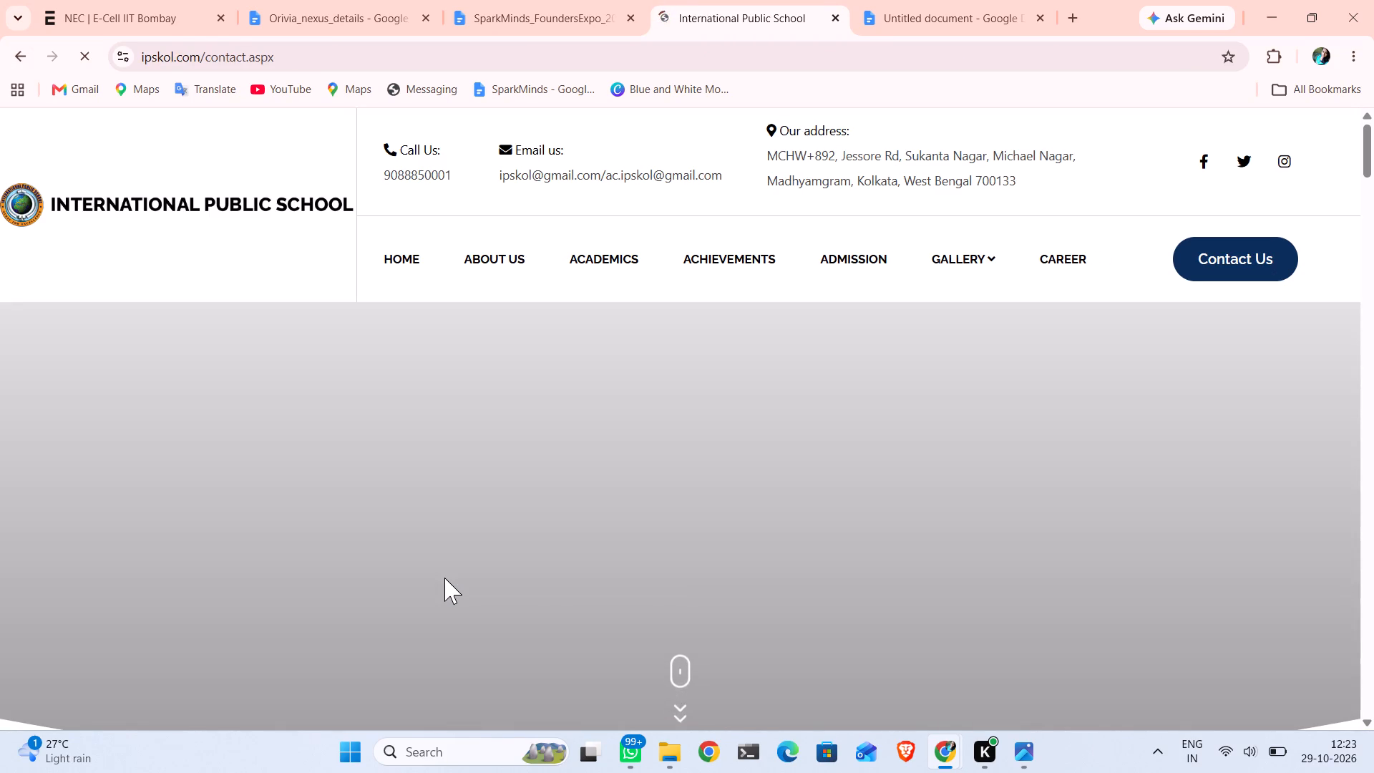
Capture a screenshot of the phone, email and address block in the International Public School page header.
key("Print")
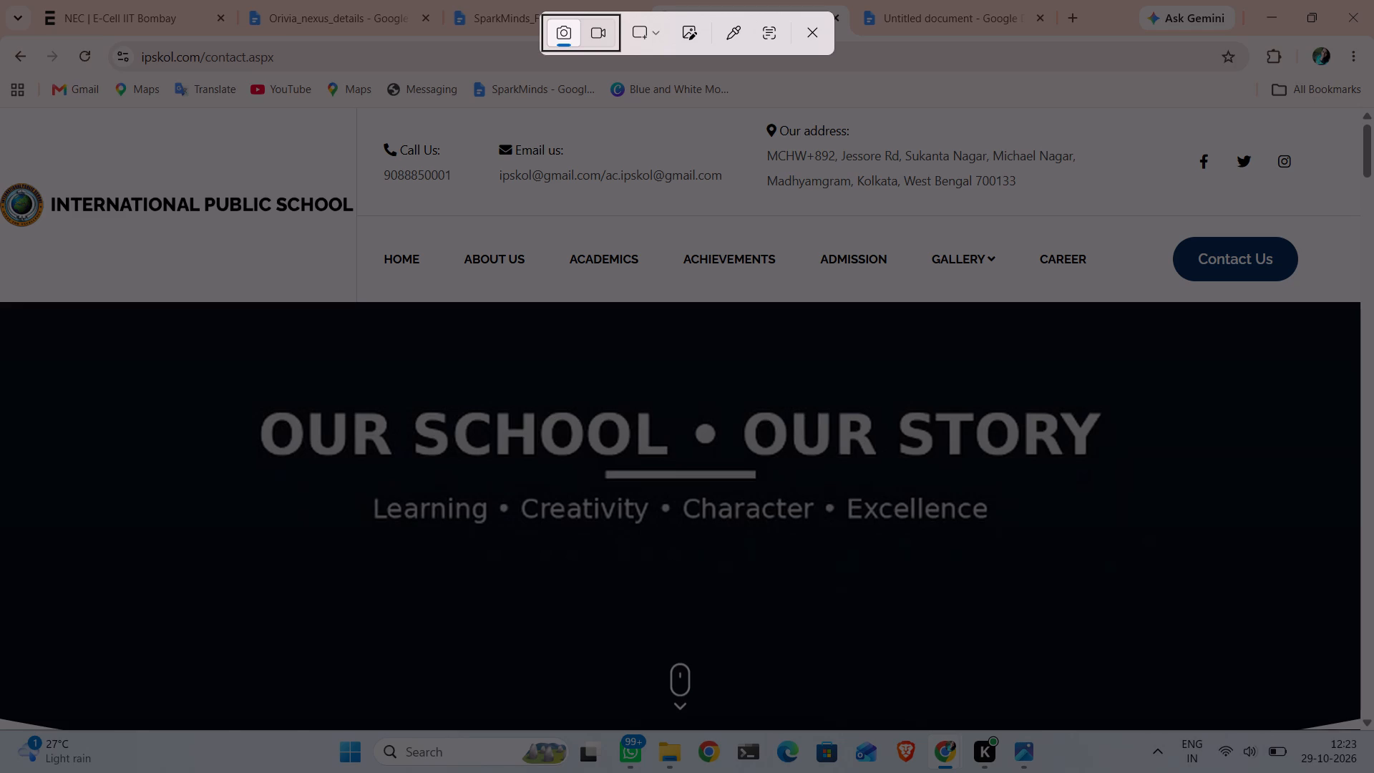
left_click_drag(356, 119, 1135, 206)
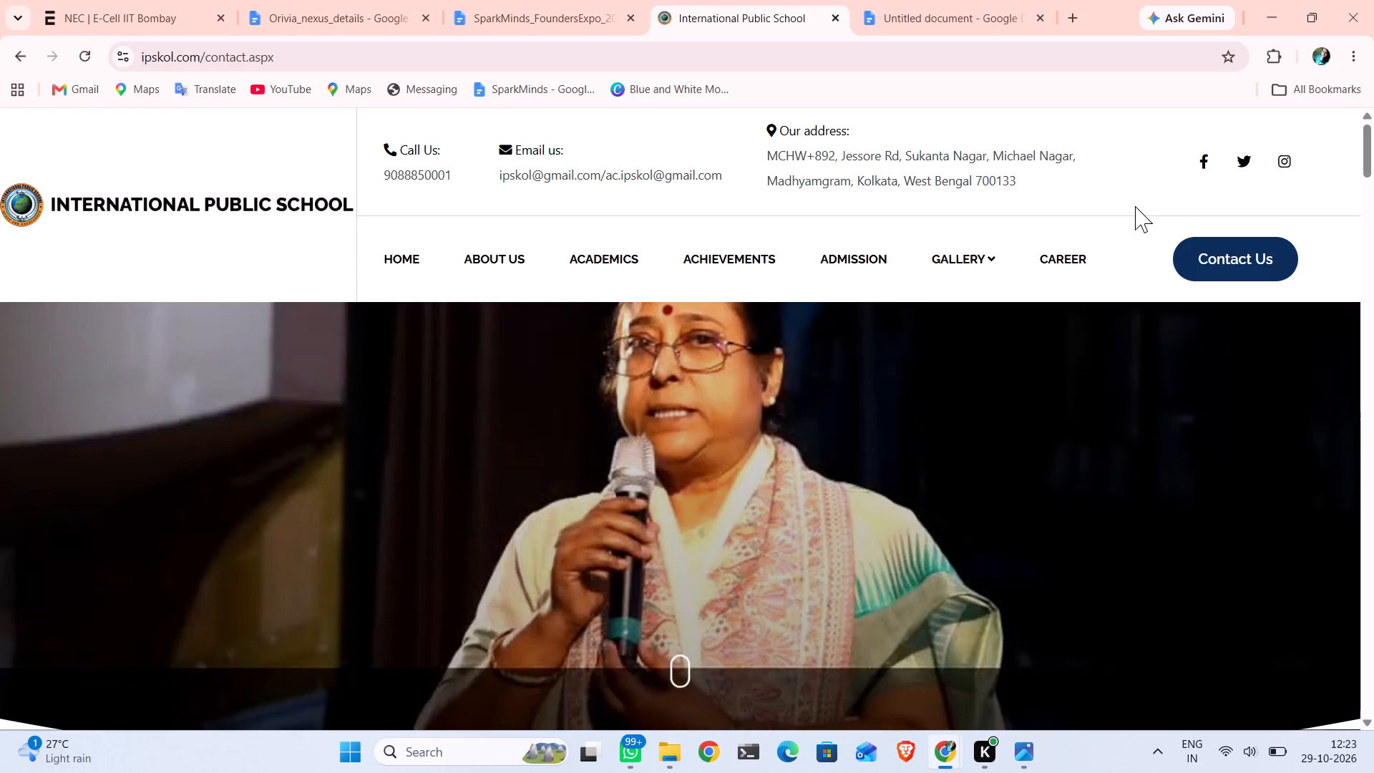
Add entry "2. New International Public School" to the schools document with the captured contact screenshot pasted beneath it.
left_click(910, 9)
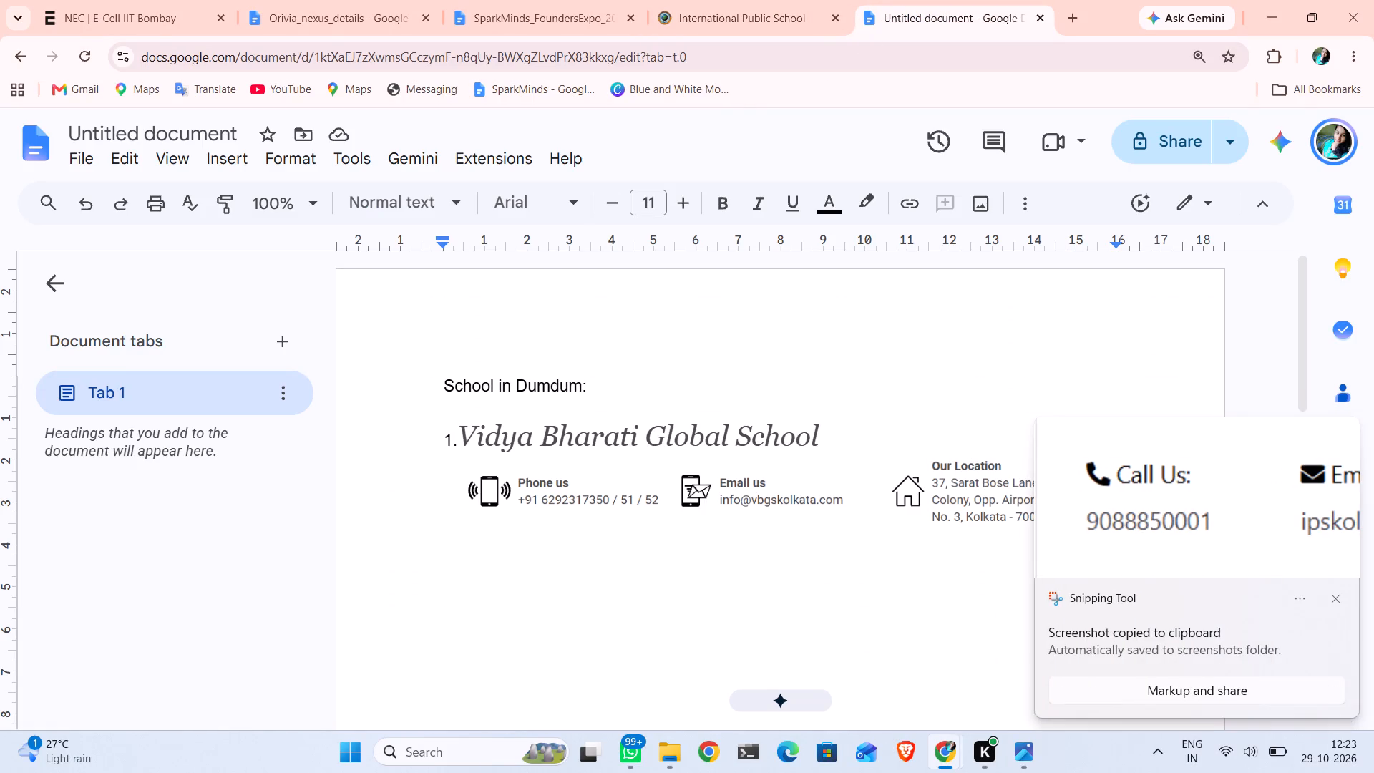
type("2.")
key("space")
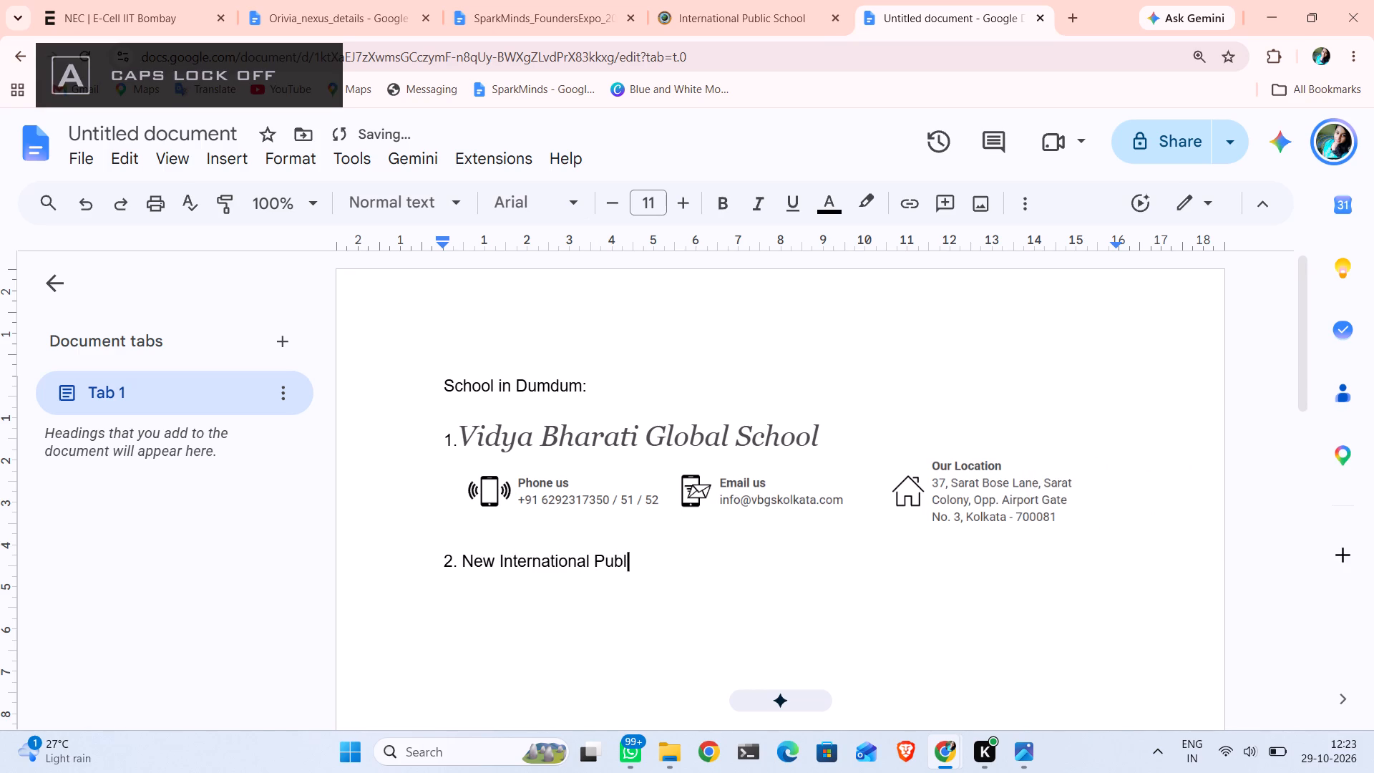
key("s")
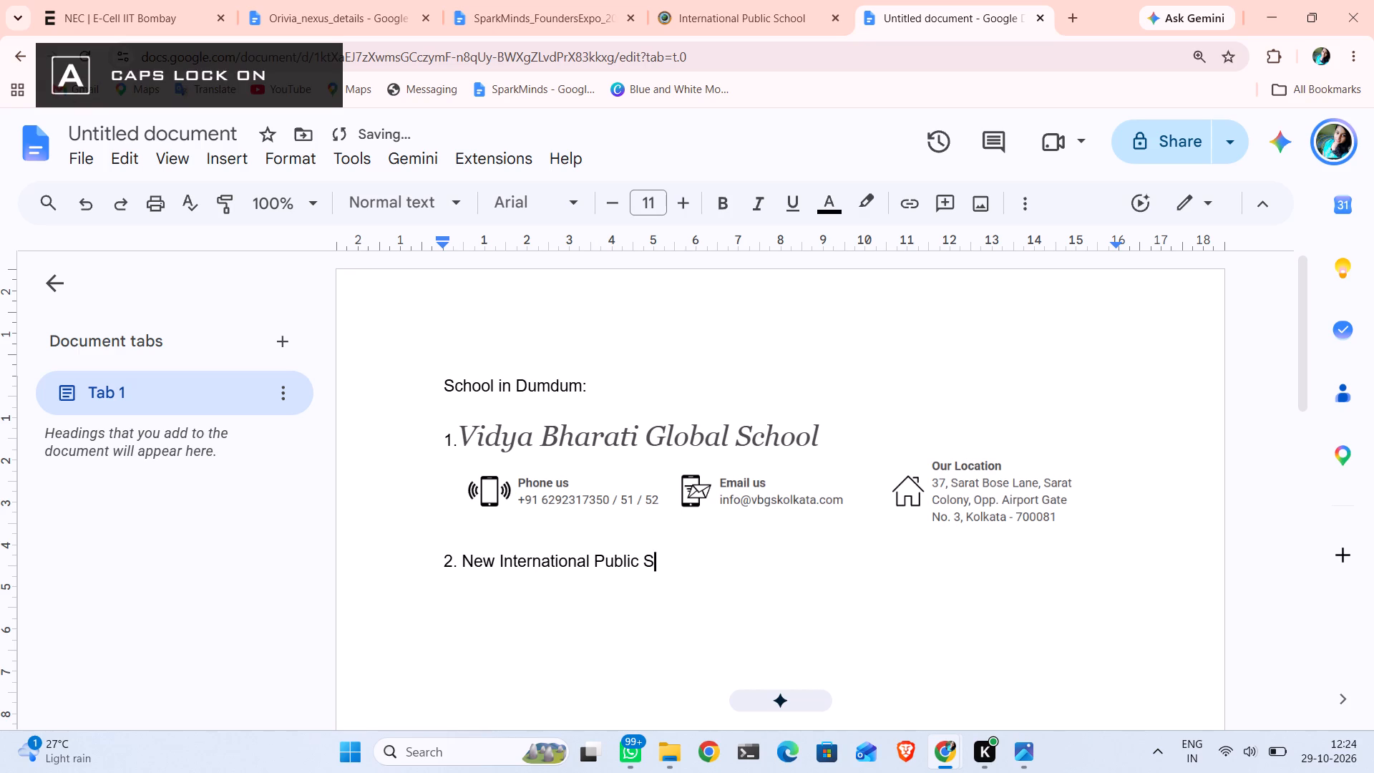
type("ch")
type("ool")
key("Return")
key("ctrl+v")
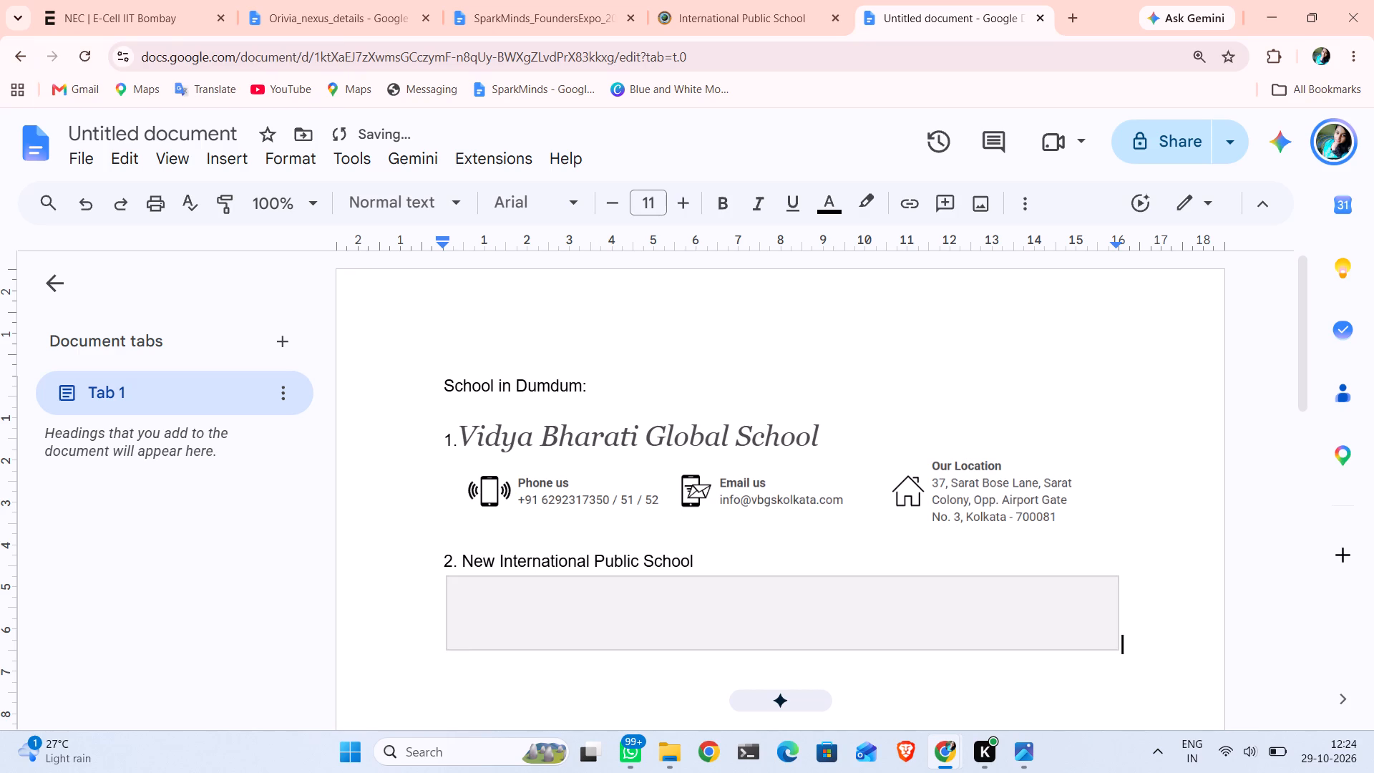
key("Return")
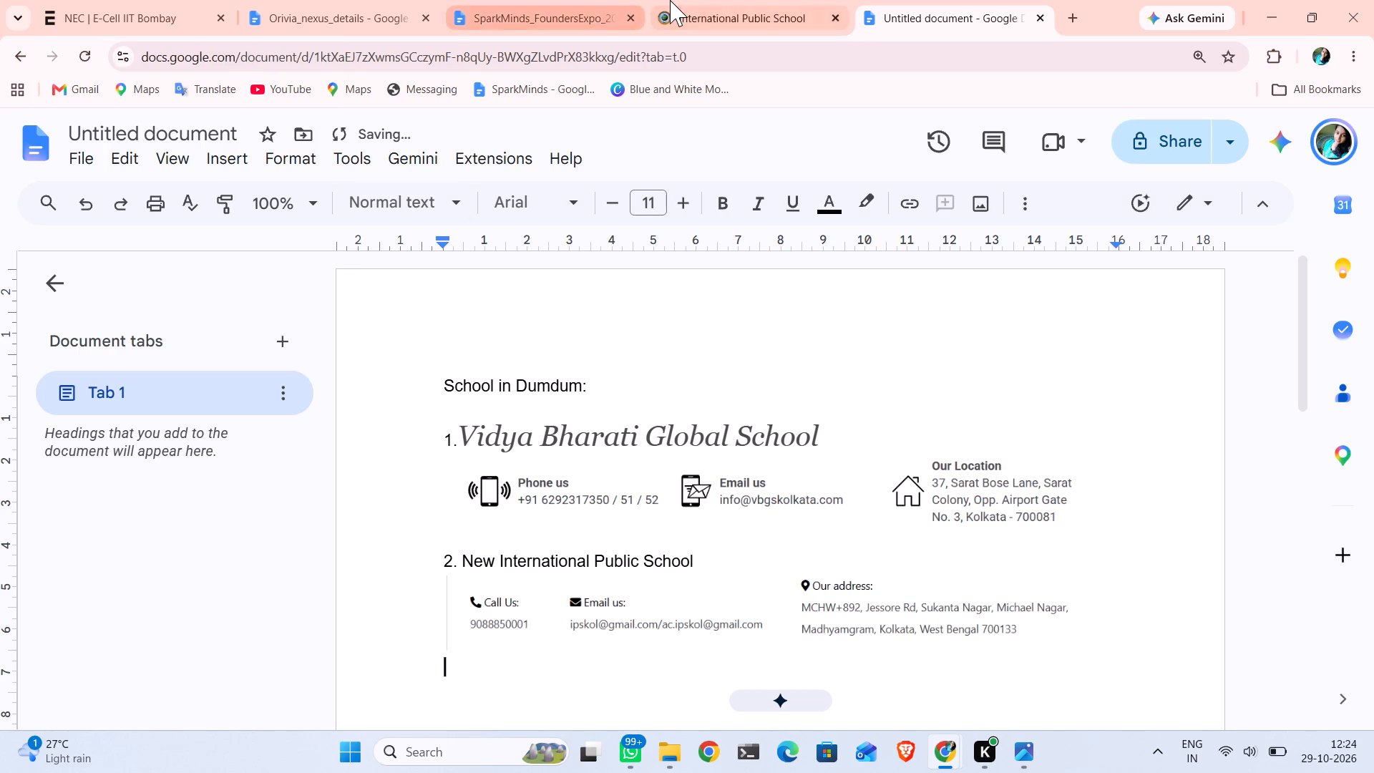
Return to the list of private schools near Dumdum and open G.D. Goenka Public School's website.
left_click(681, 11)
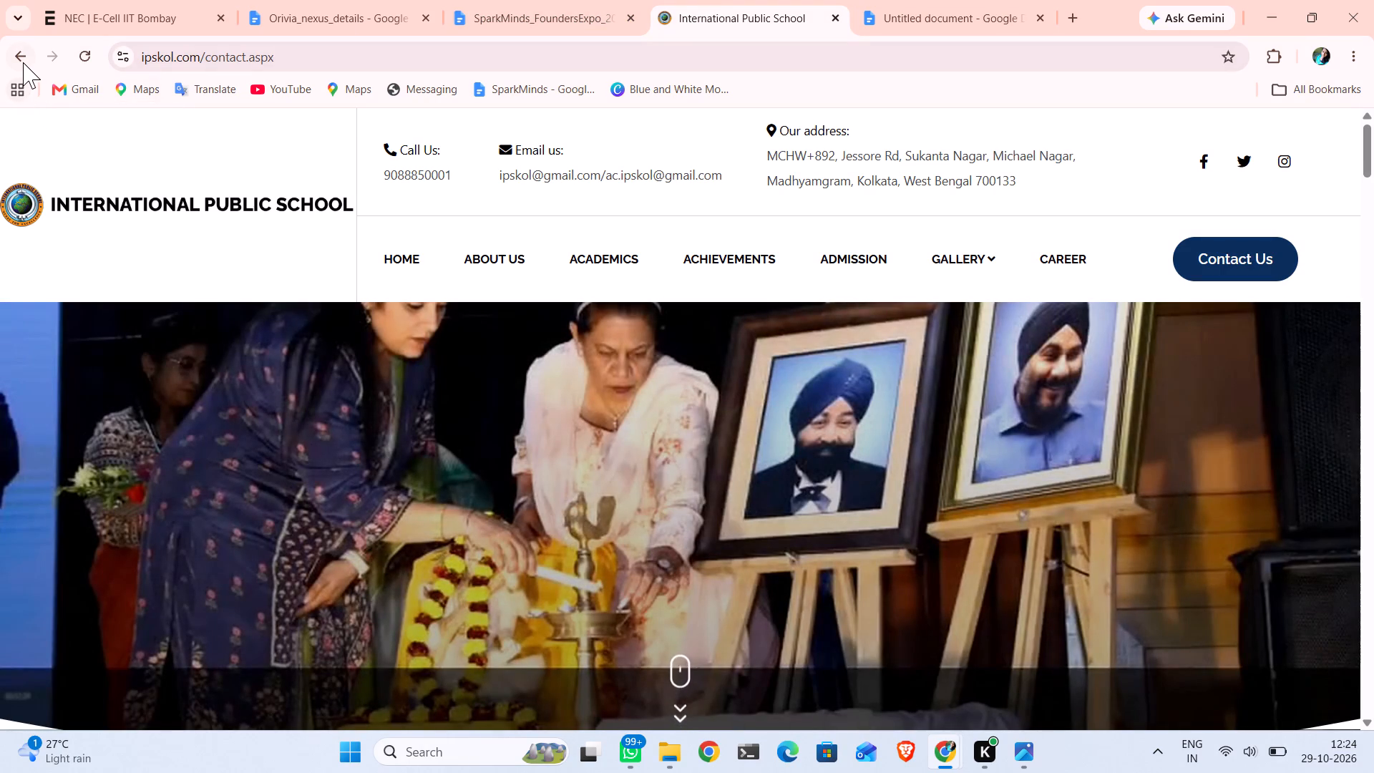
left_click(23, 62)
scroll(218, 389, "down", 1)
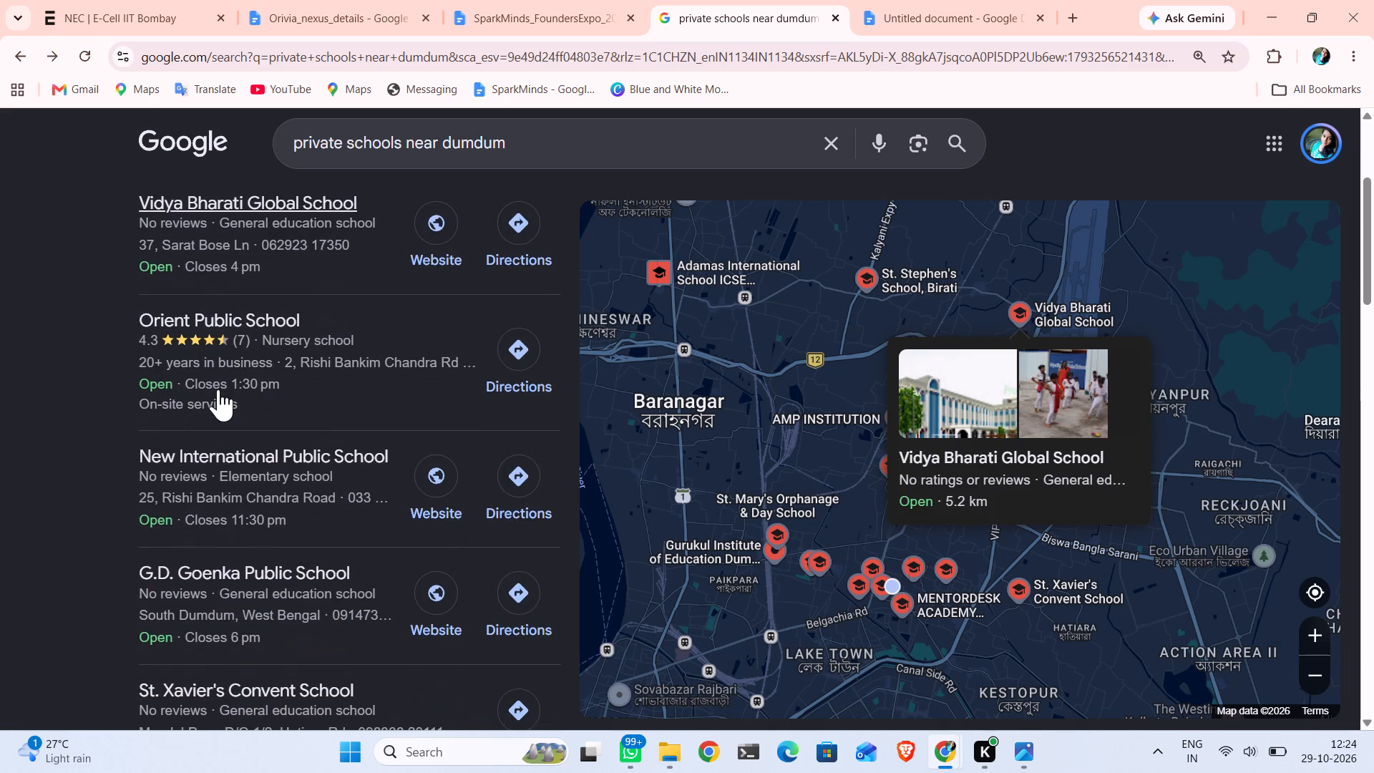
scroll(218, 389, "down", 1)
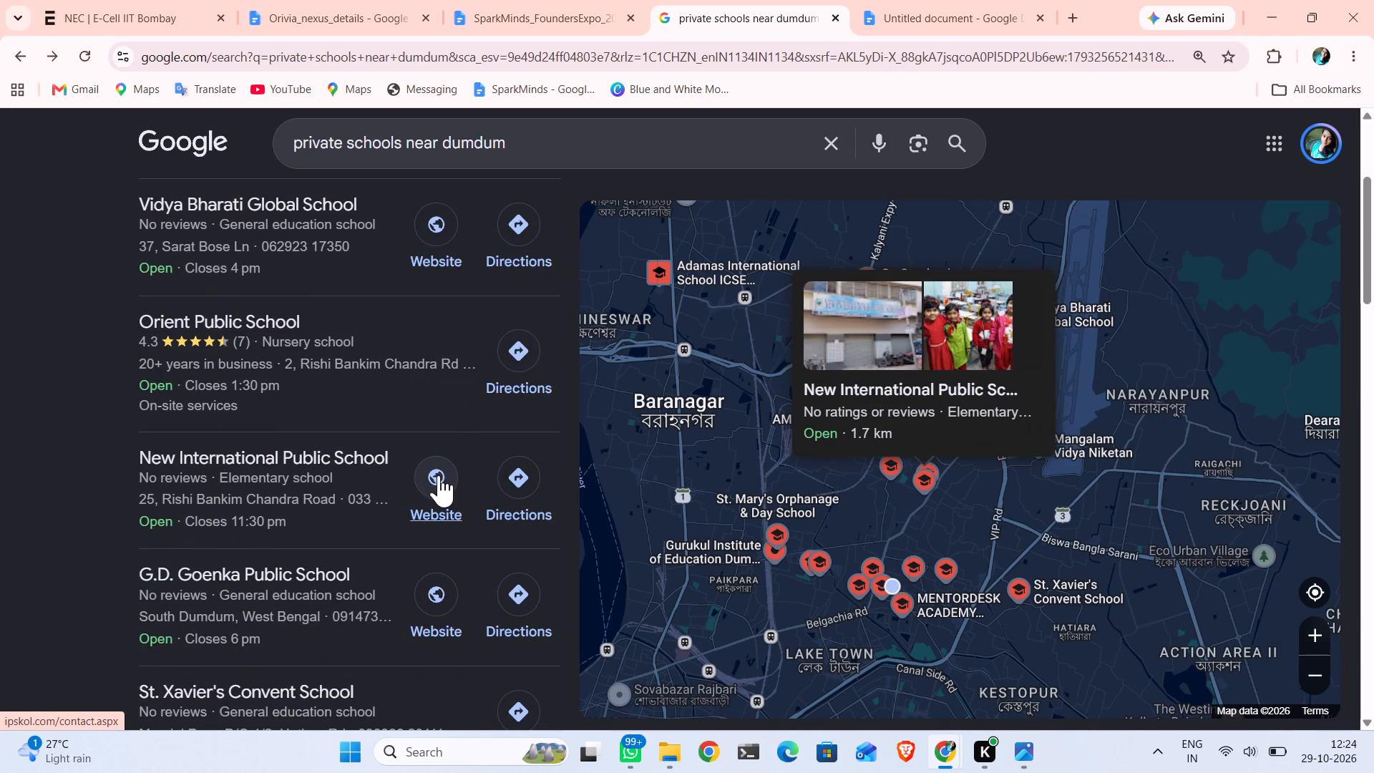
left_click(439, 475)
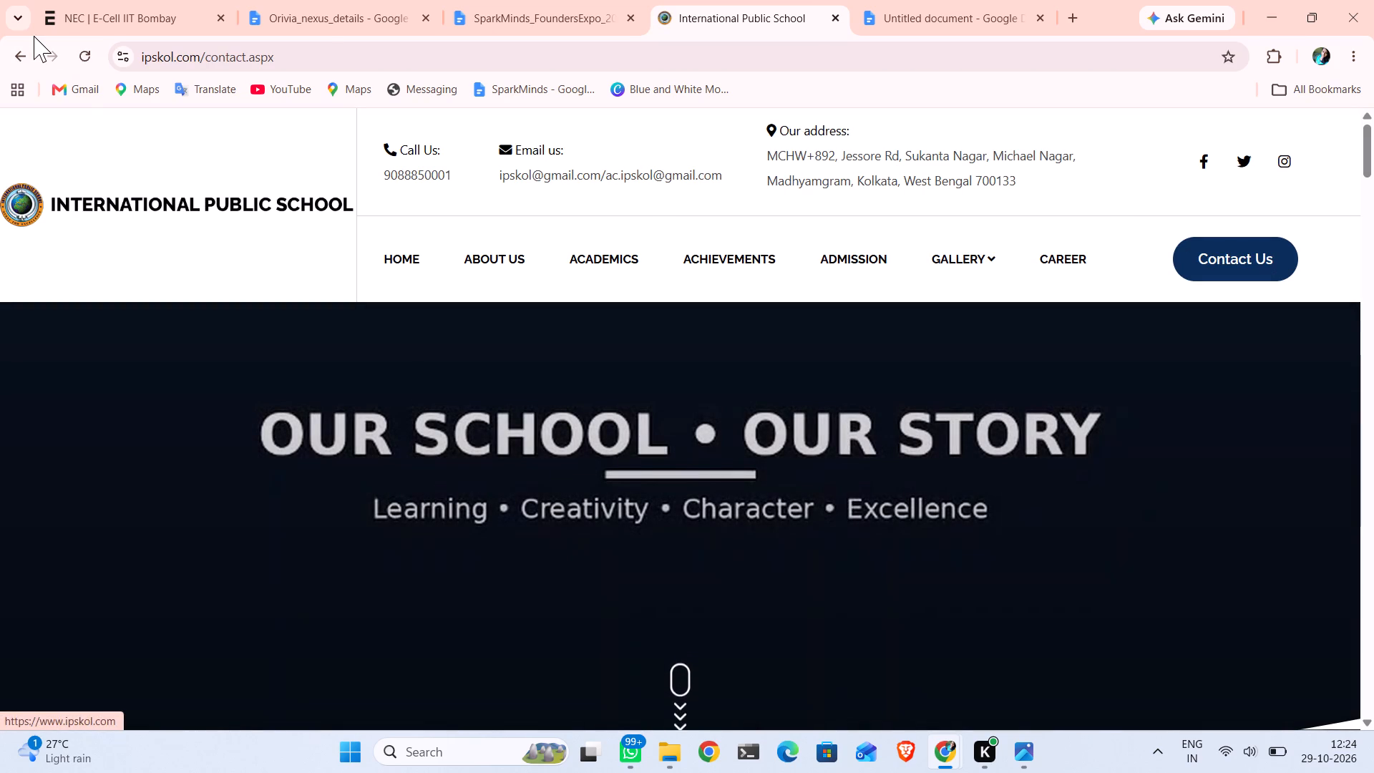
left_click(23, 59)
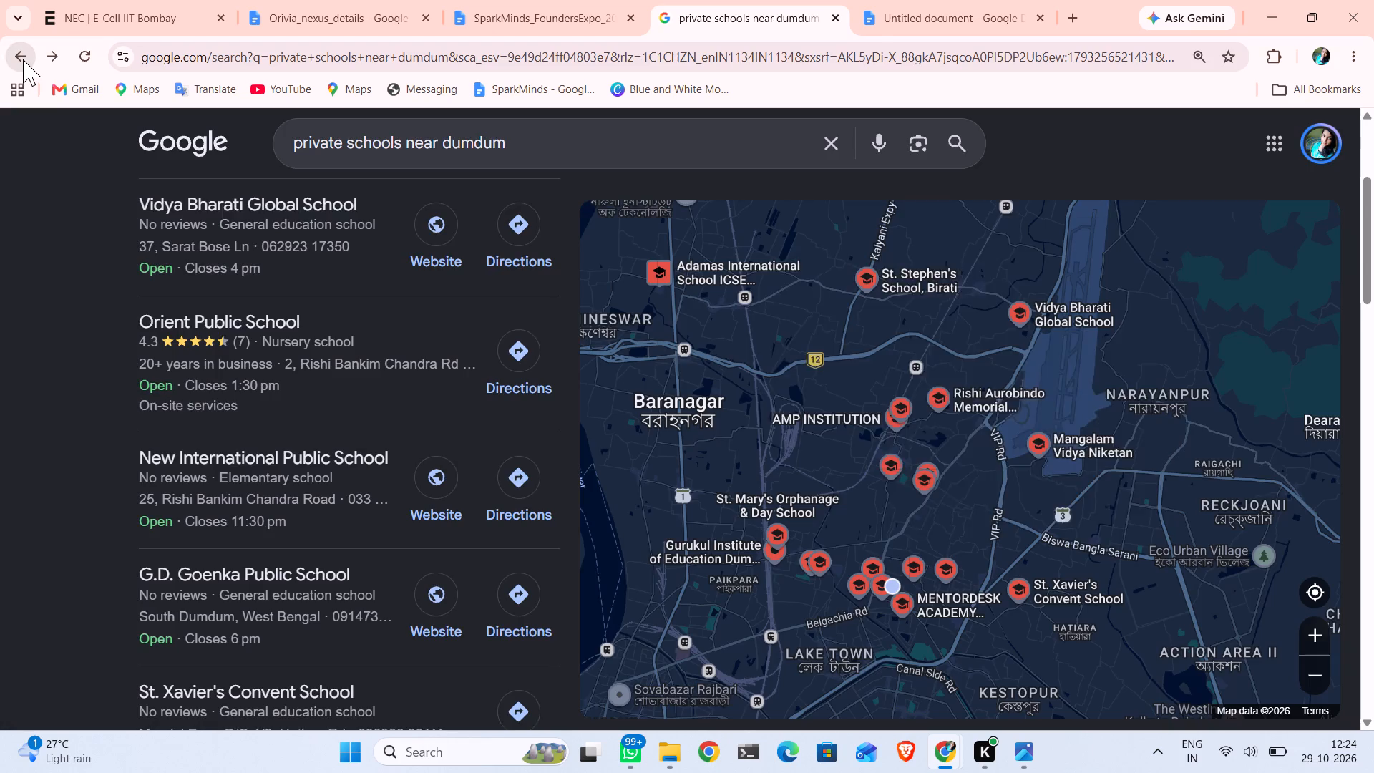
scroll(216, 306, "down", 1)
left_click(439, 501)
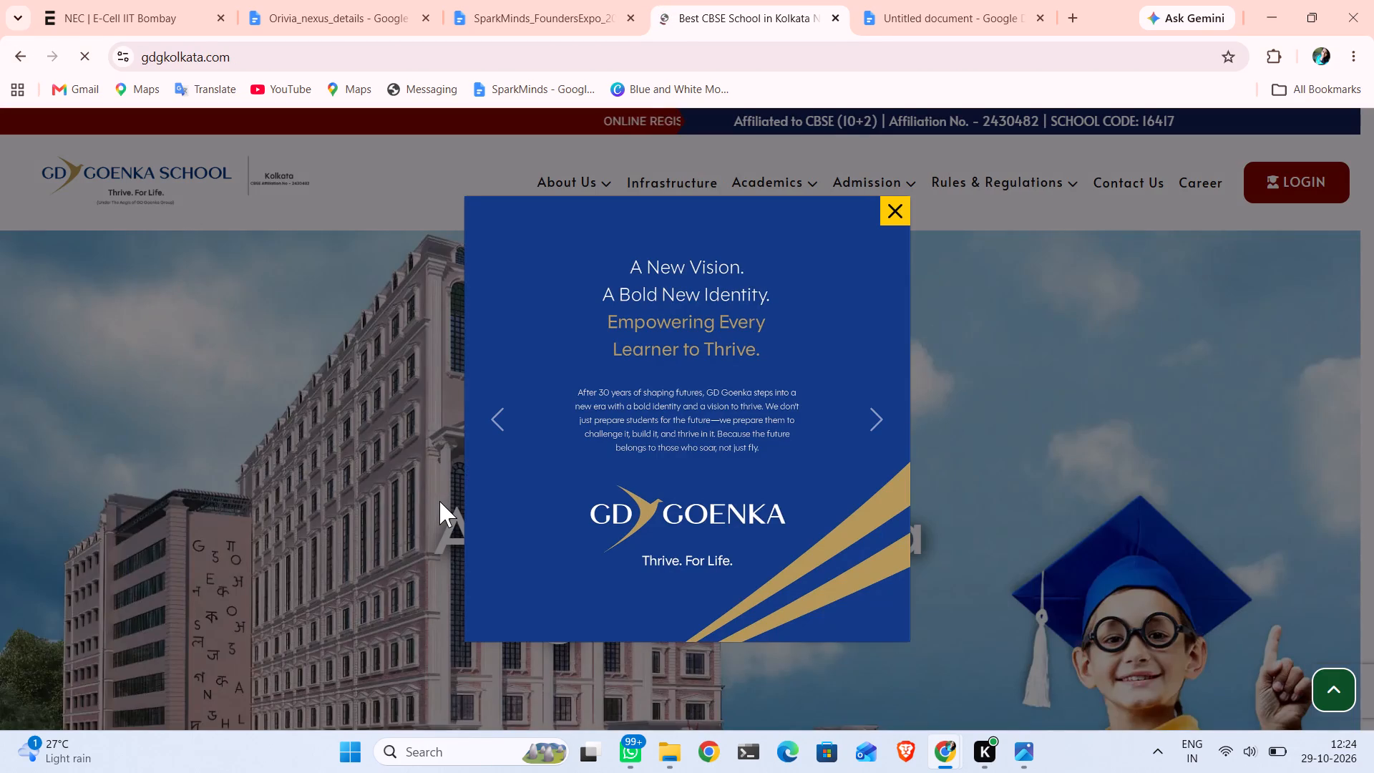
Dismiss the GD Goenka pop-up and capture a screenshot of the Contact Details block in the website's footer.
left_click(889, 211)
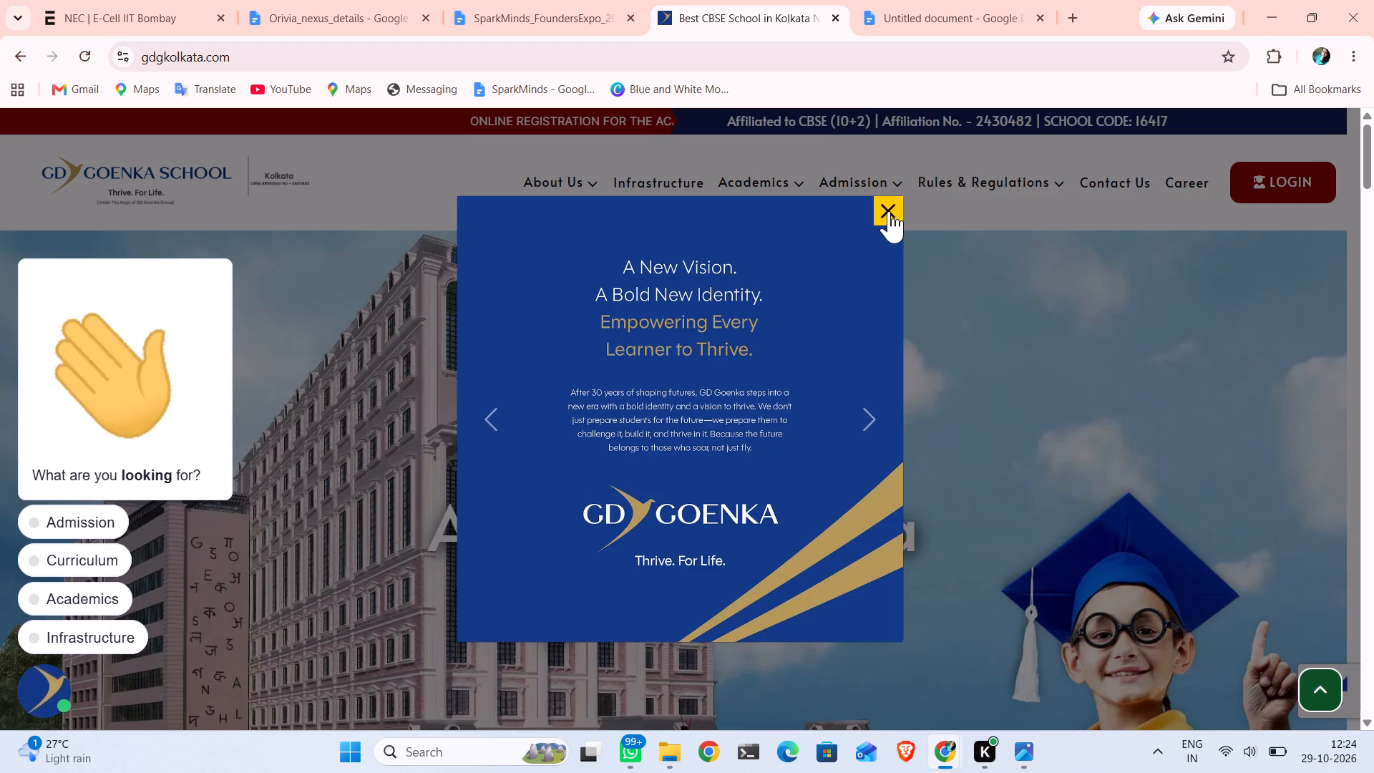
scroll(768, 490, "down", 3)
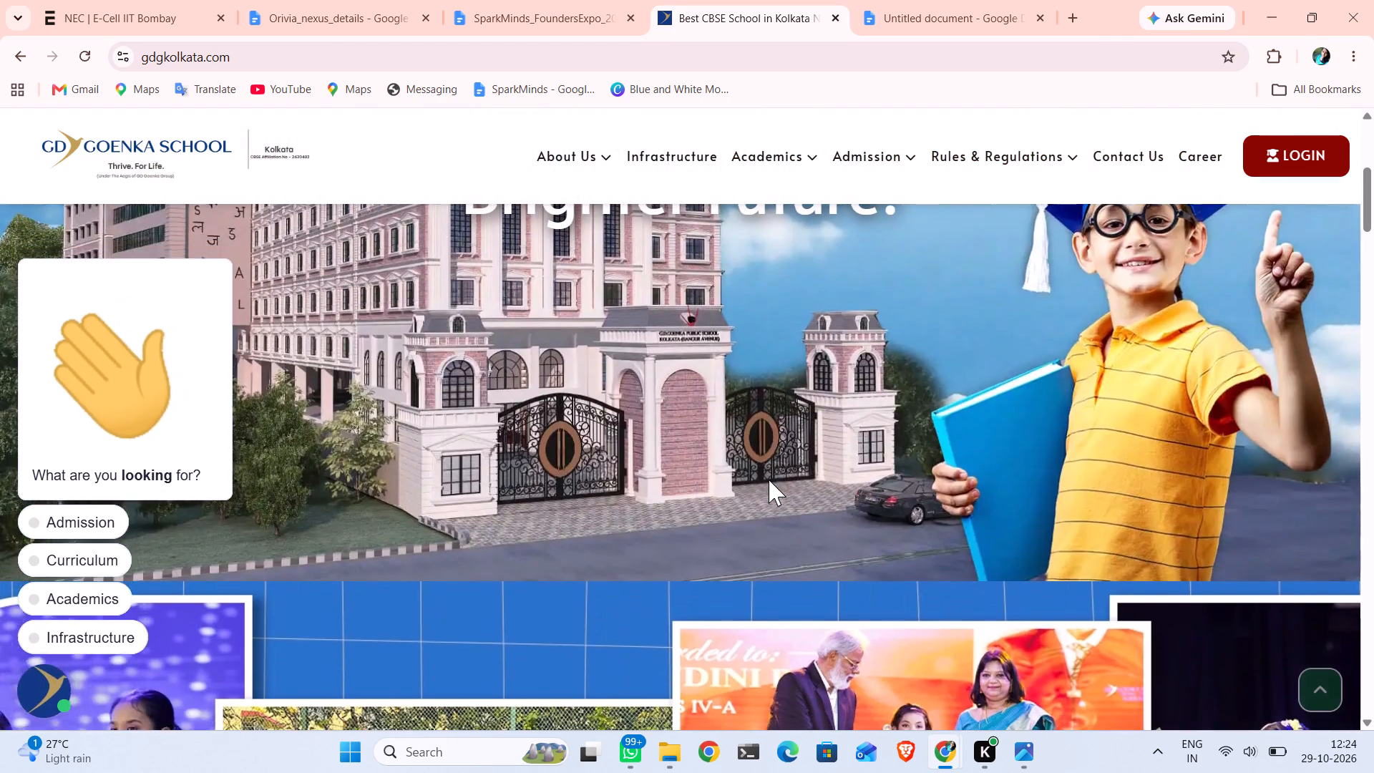
scroll(769, 470, "down", 10)
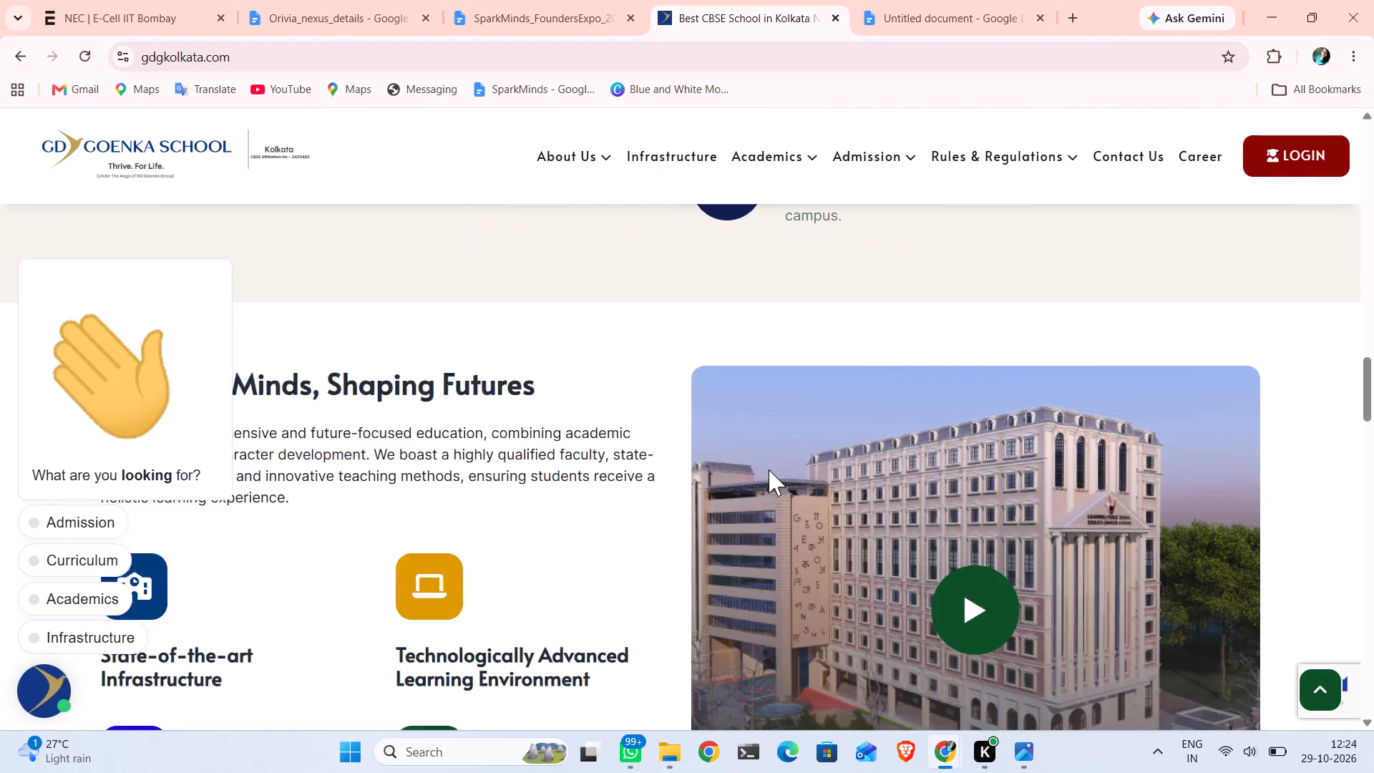
scroll(769, 470, "down", 8)
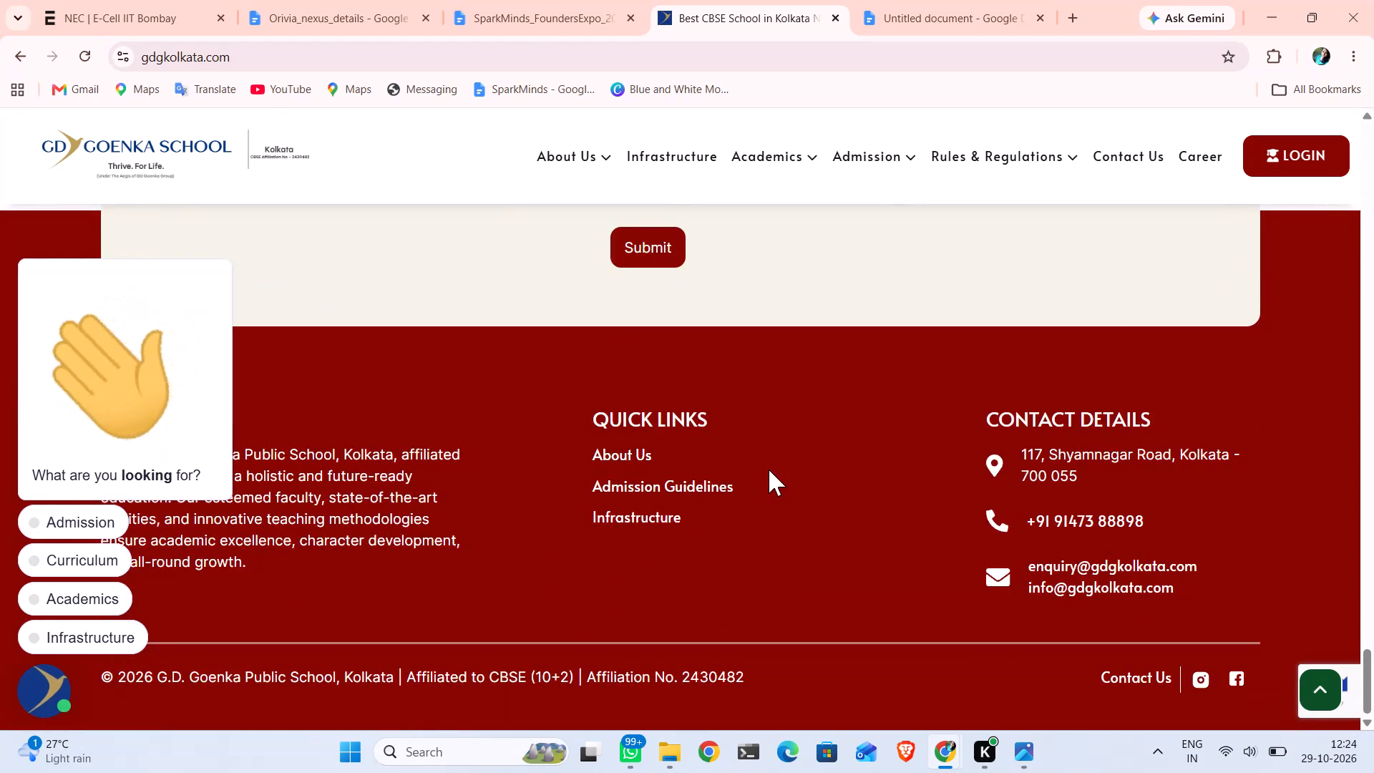
key("Print")
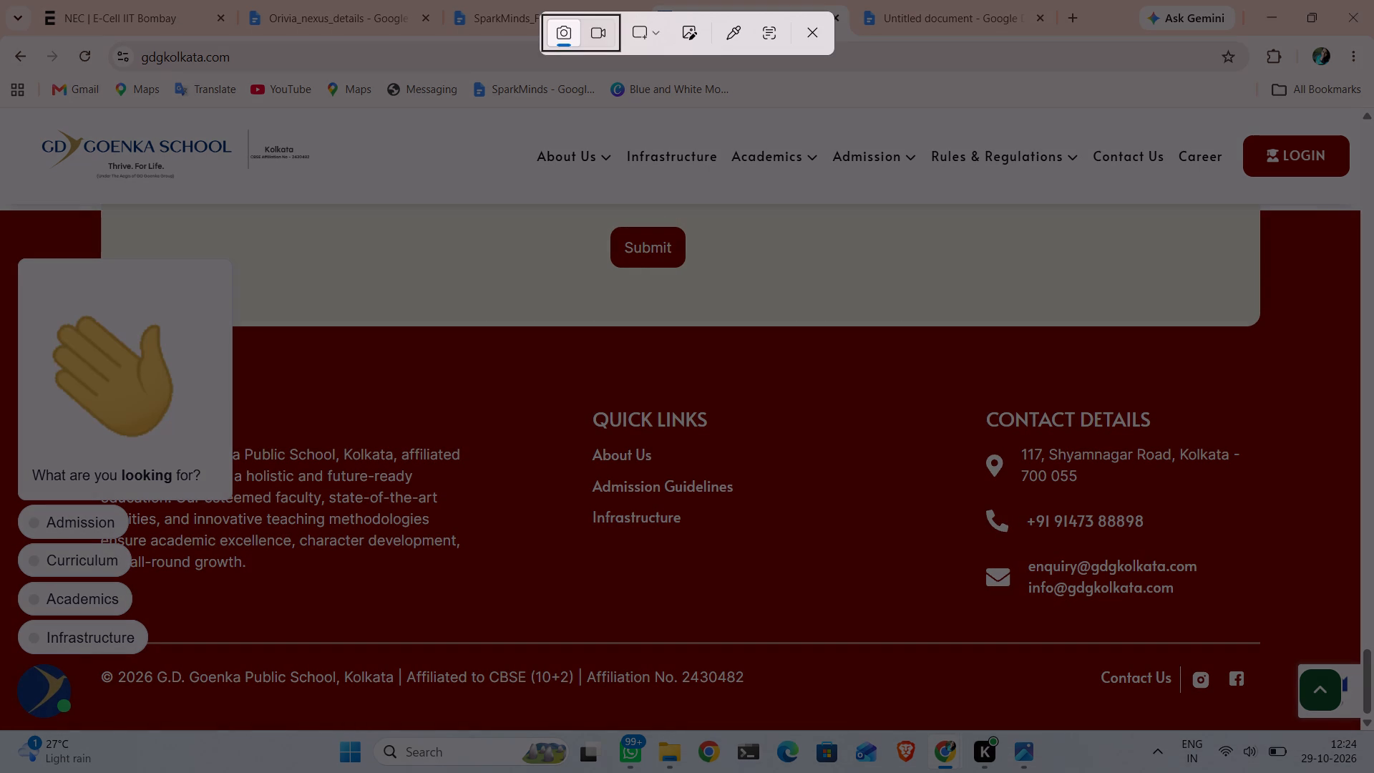
left_click_drag(960, 383, 1264, 613)
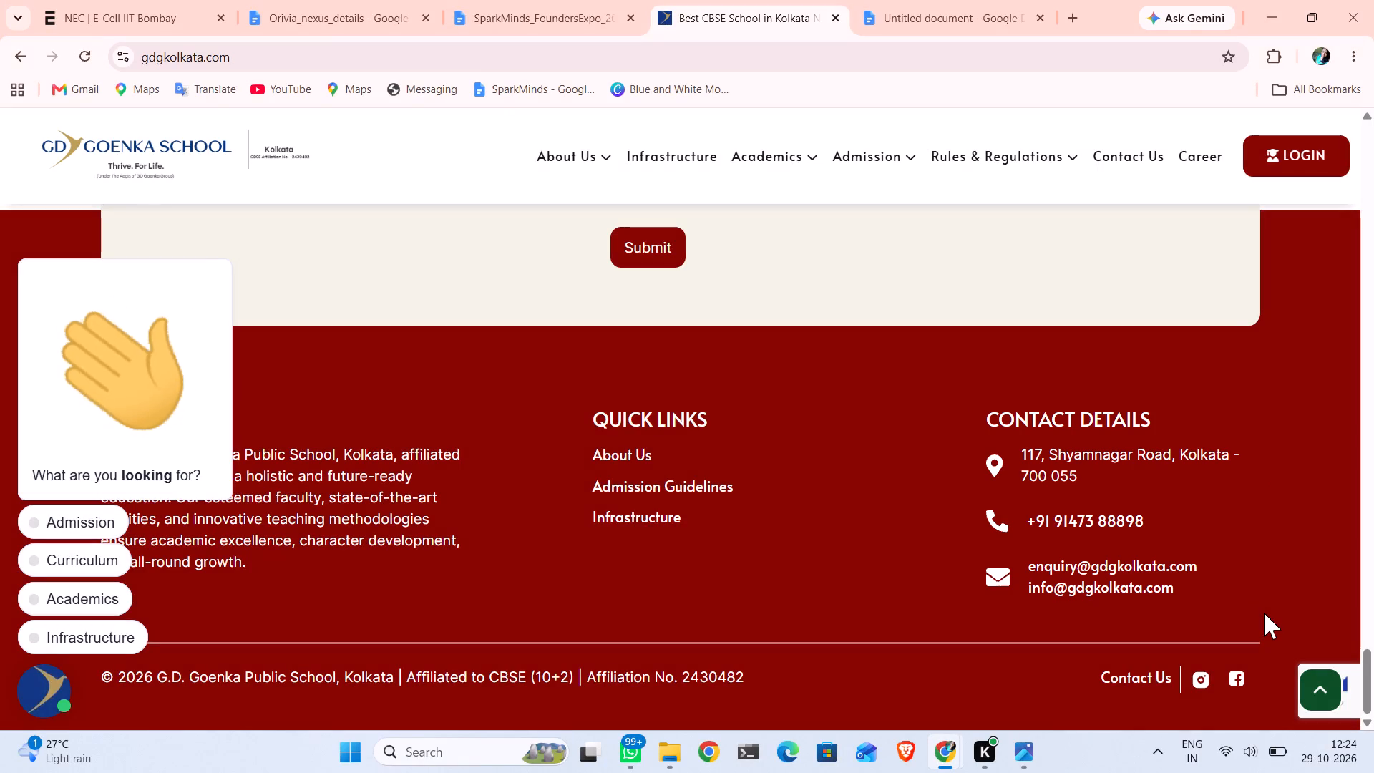
Add entry "3. G D Goenka Public School" to the schools document with the captured contact screenshot pasted beneath it.
left_click(965, 12)
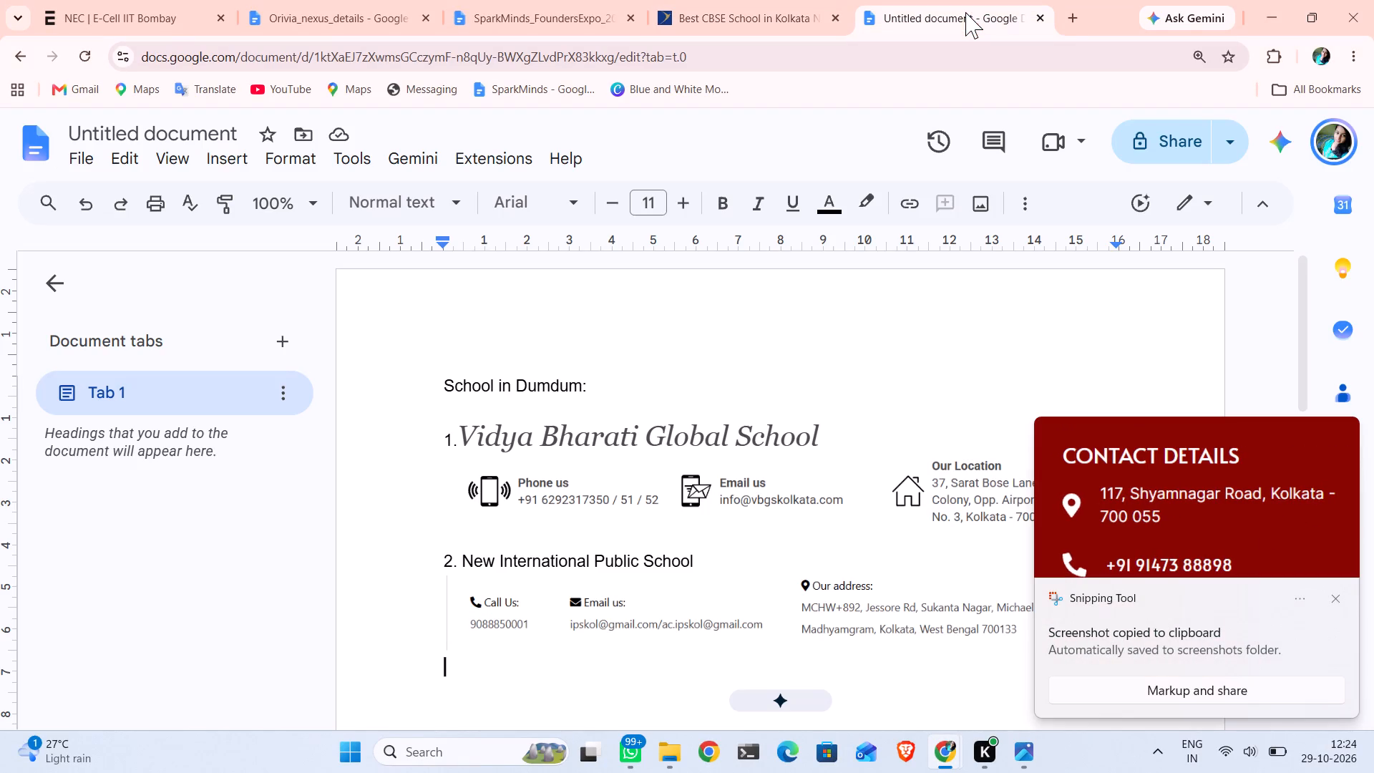
type("3.")
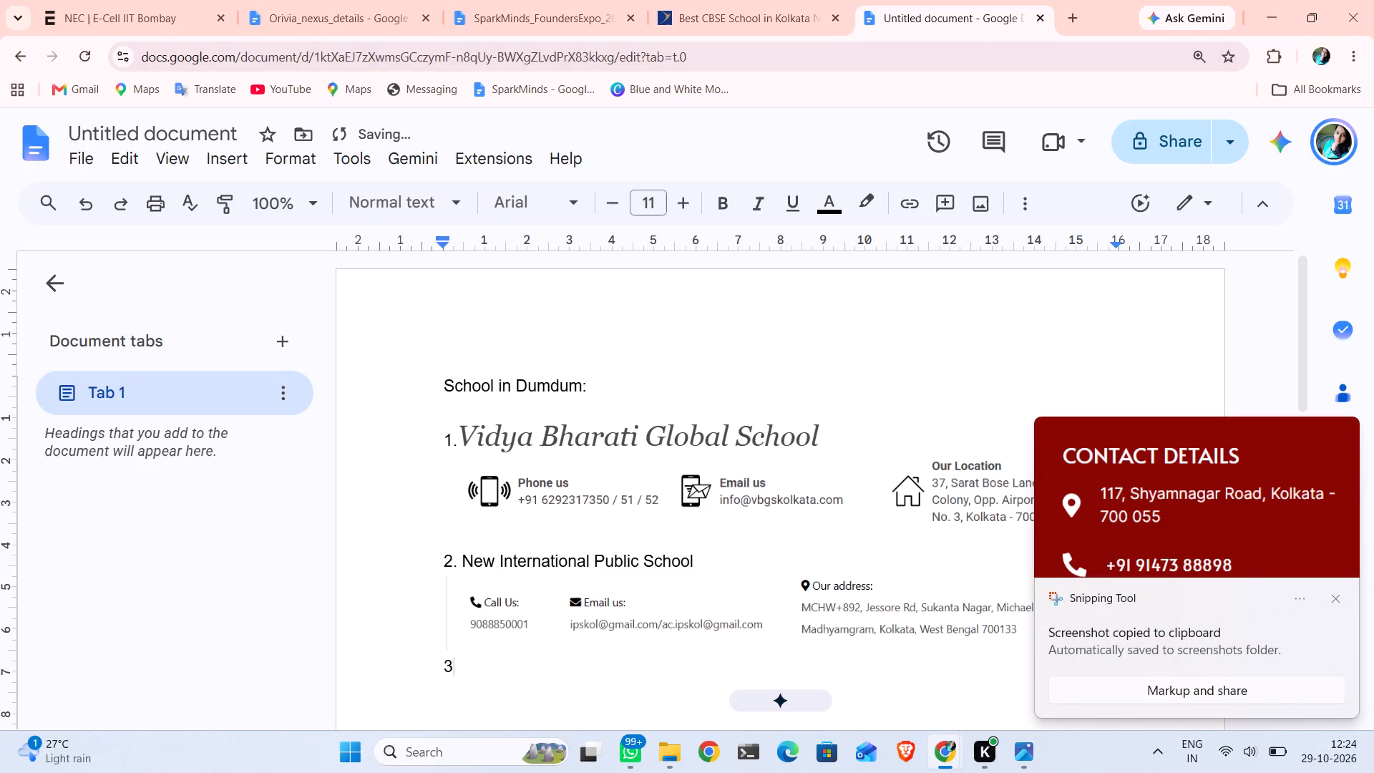
key("space")
type("G D")
key("space")
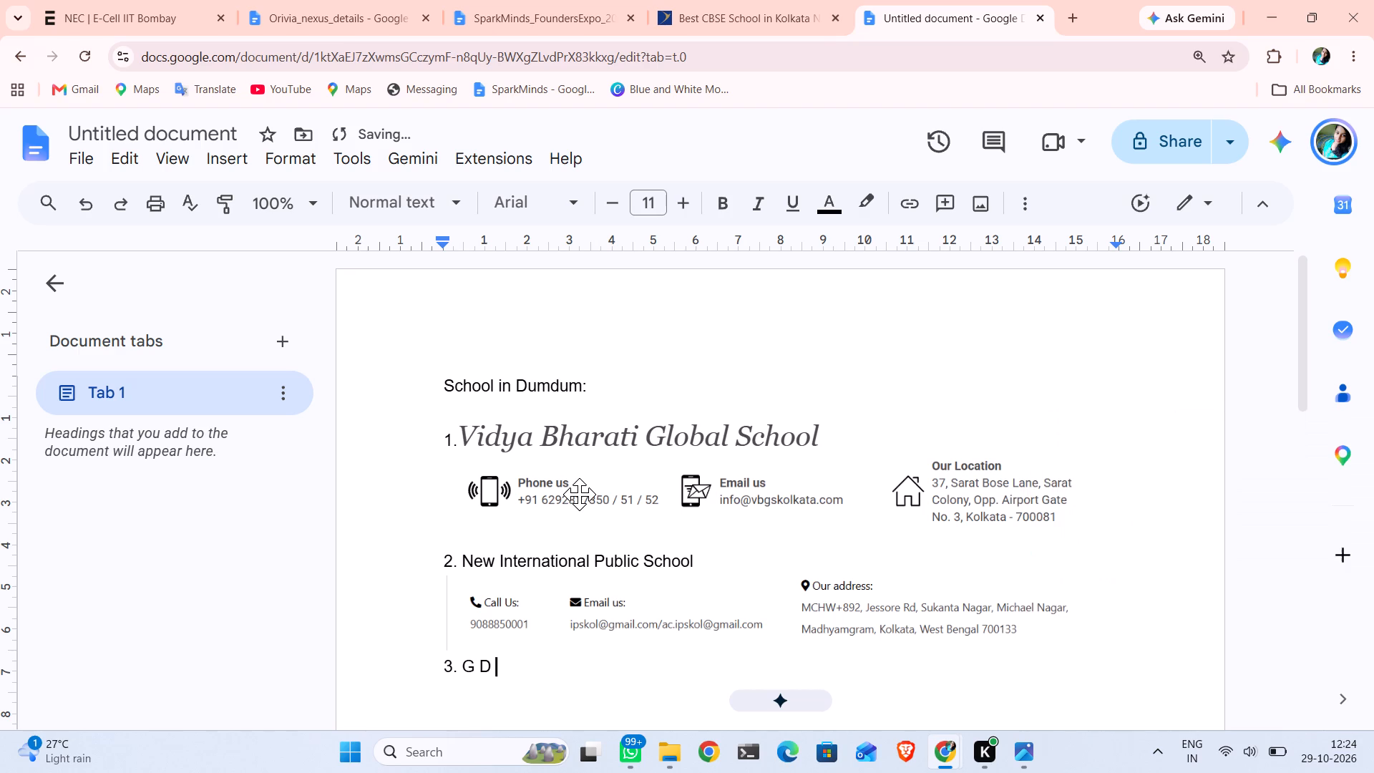
type("oe")
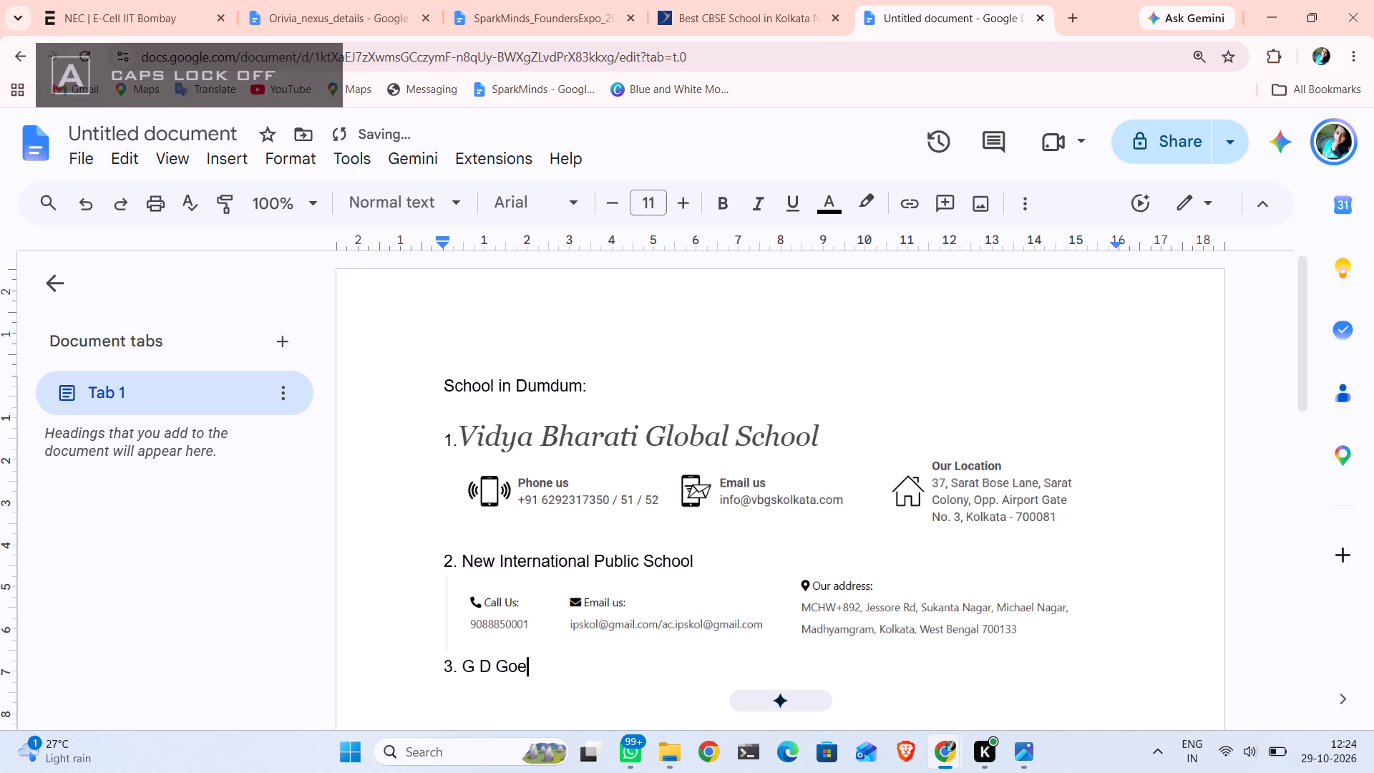
type("nka")
key("space")
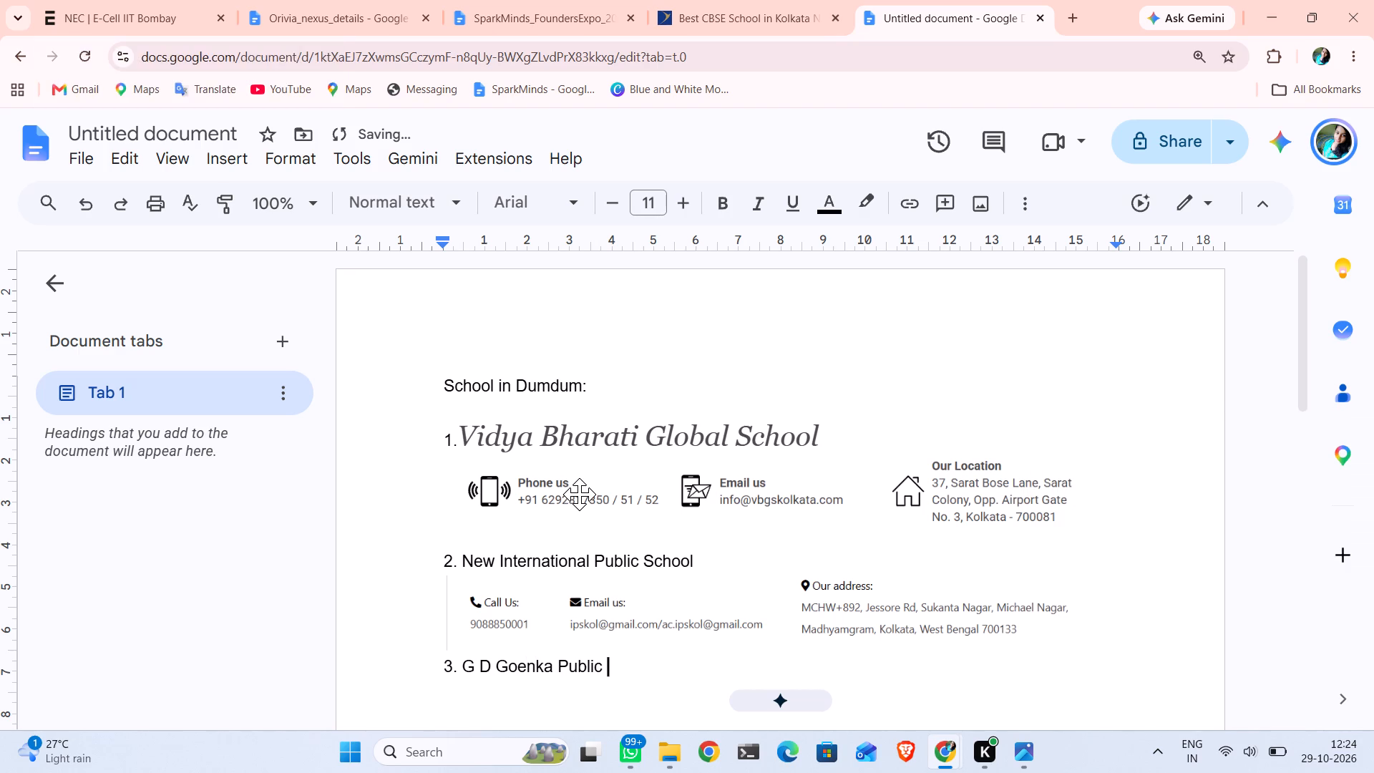
key("s")
type("chh")
key("BackSpace")
type("ool")
key("Return")
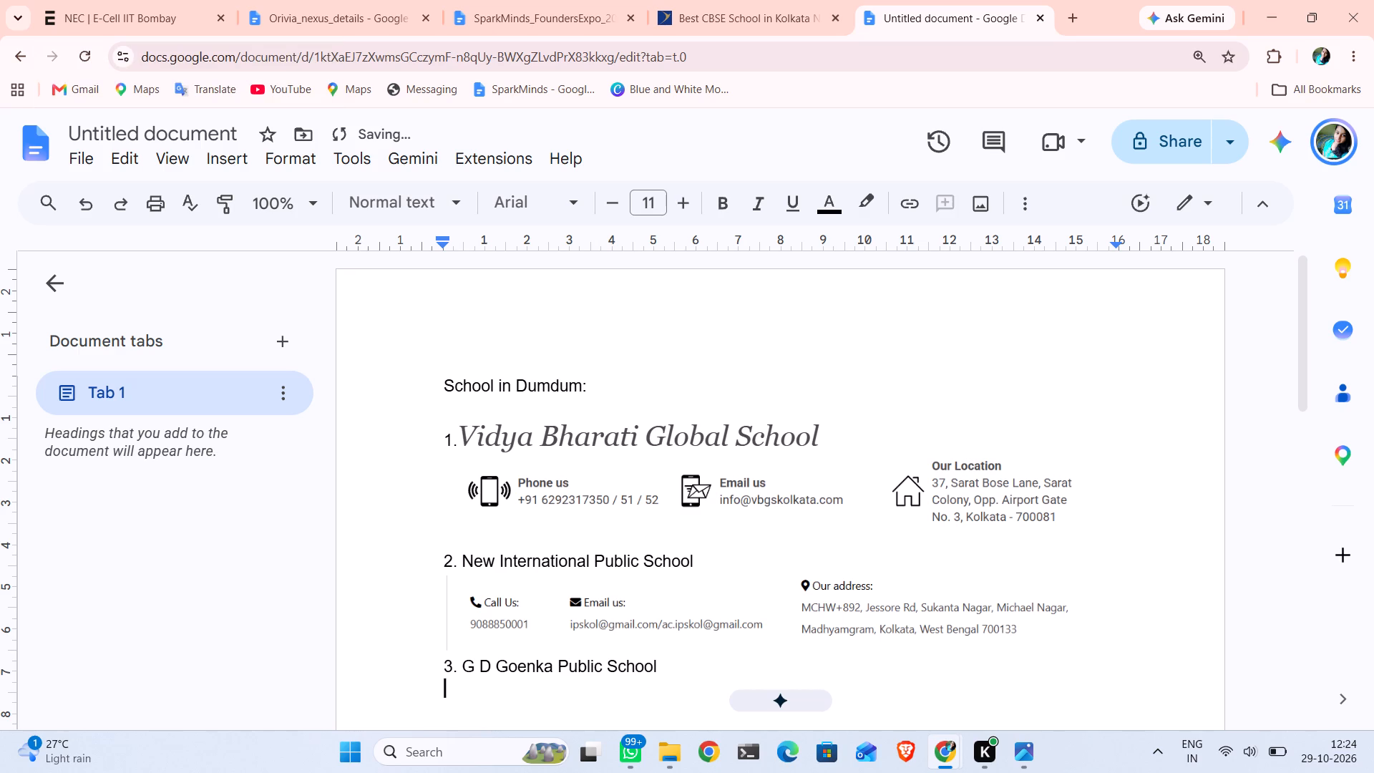
key("ctrl+v")
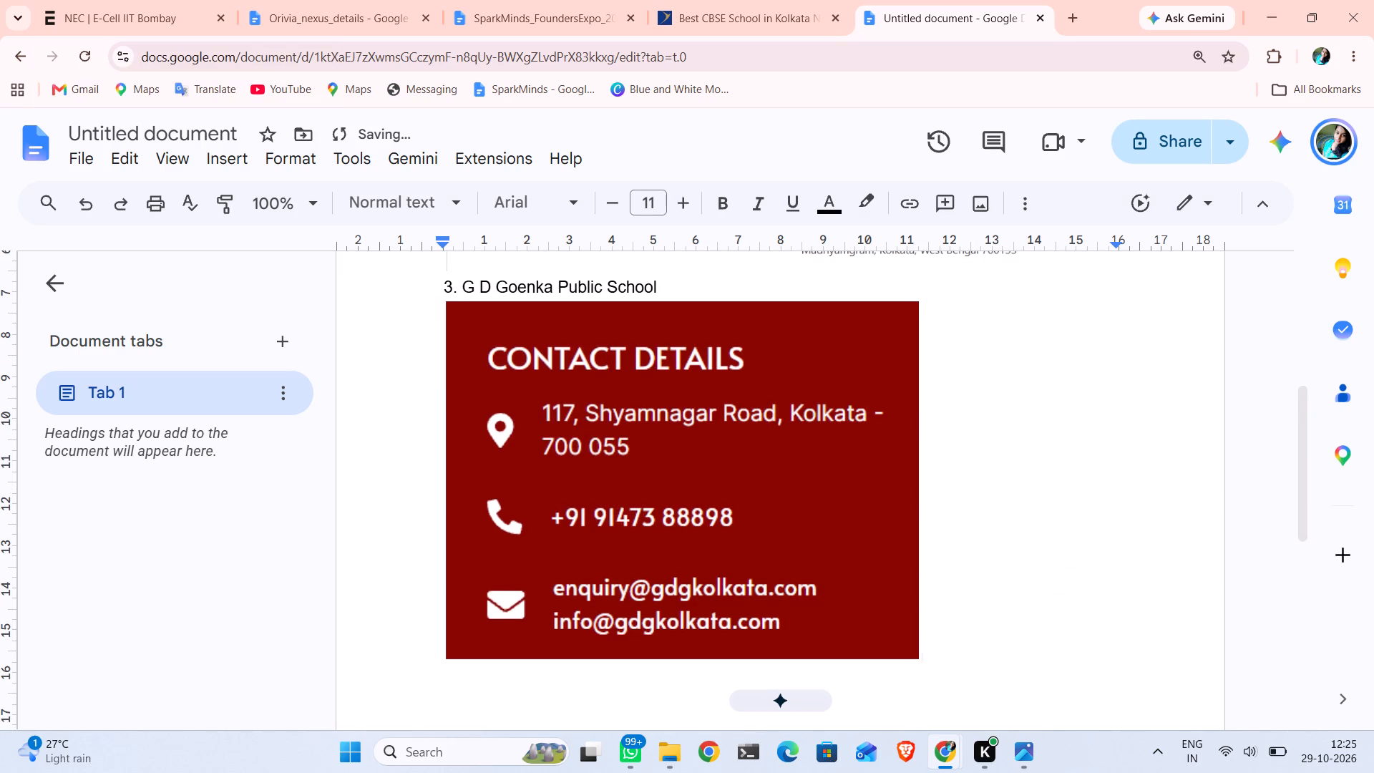
Shrink the pasted G D Goenka contact screenshot proportionally to about two-thirds of its size.
left_click(671, 439)
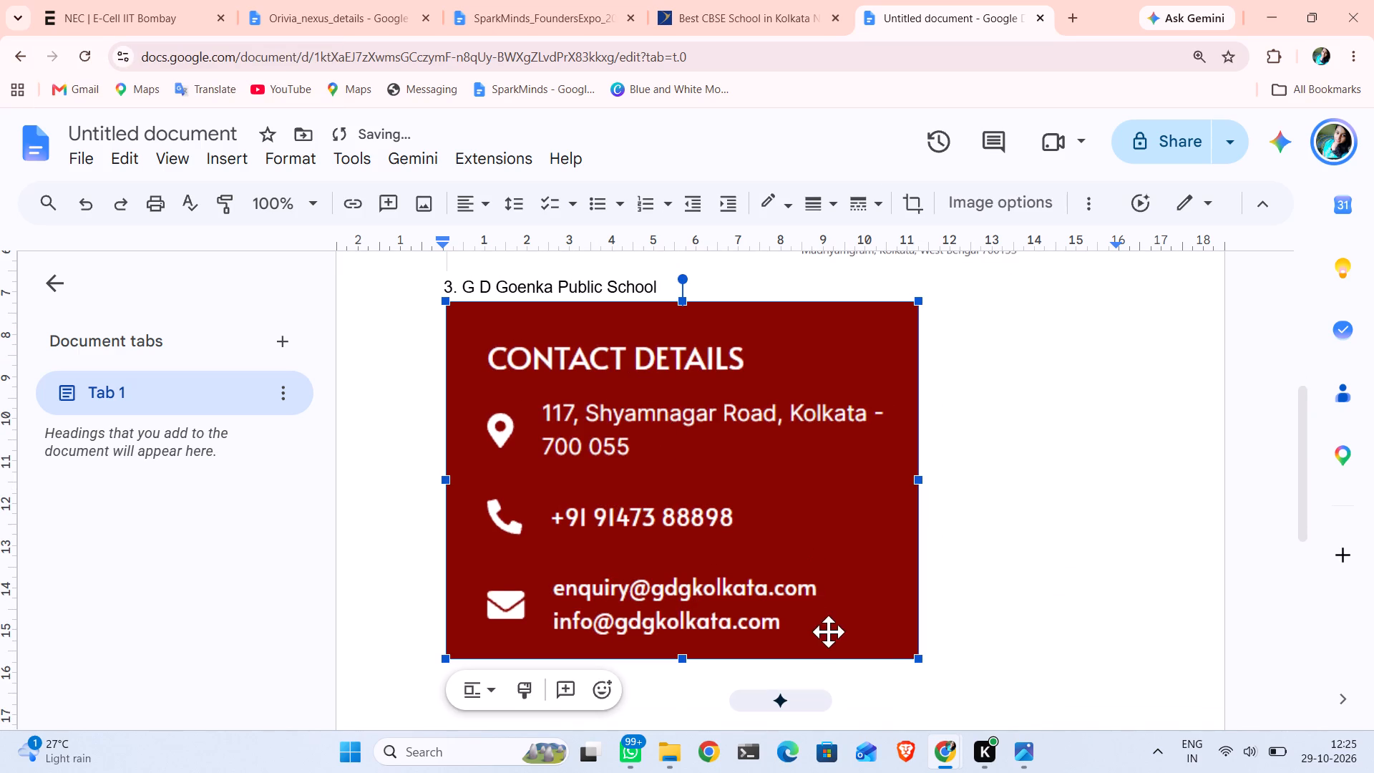
left_click_drag(918, 658, 763, 457)
left_click(810, 519)
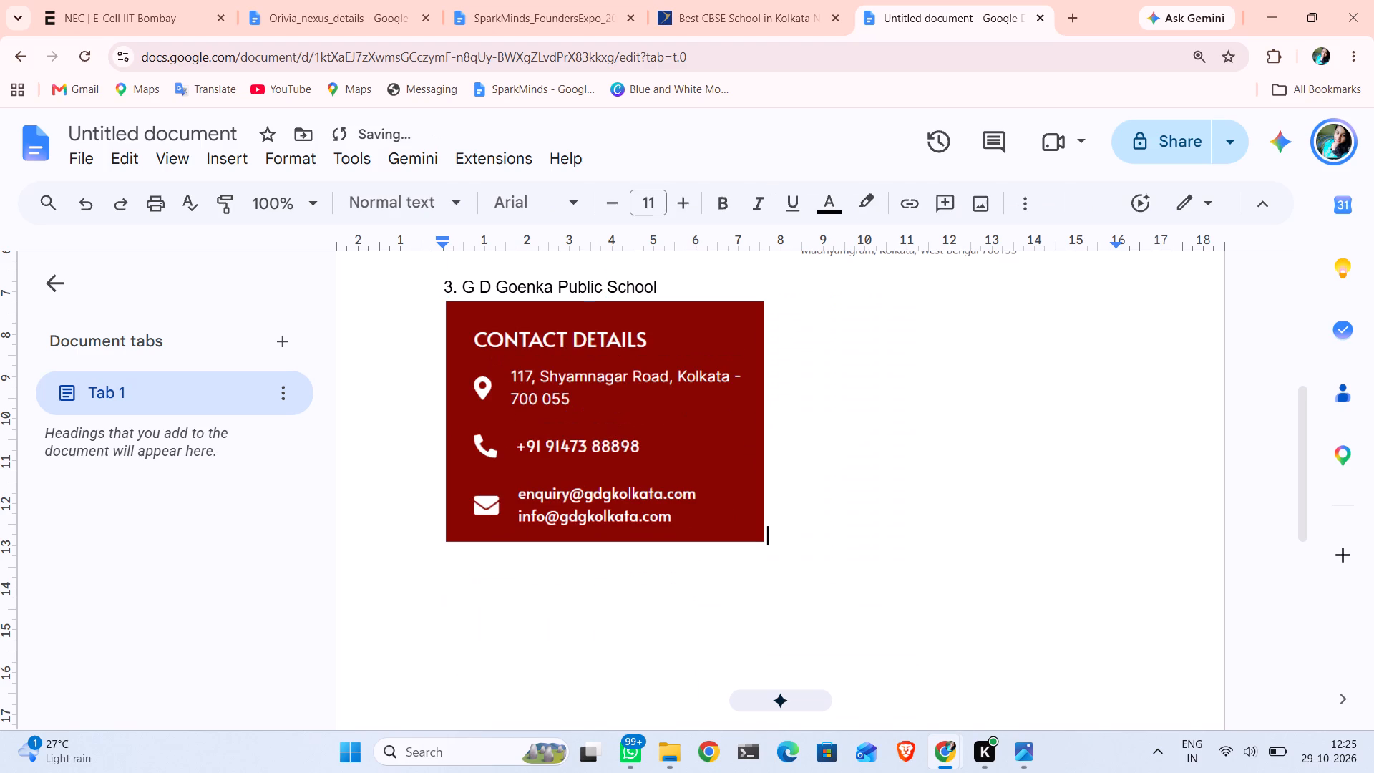
Start list number "4." below the G D Goenka screenshot, leaving a blank line between them.
key("Return")
key("Return")
type("4.")
key("Return")
key("BackSpace")
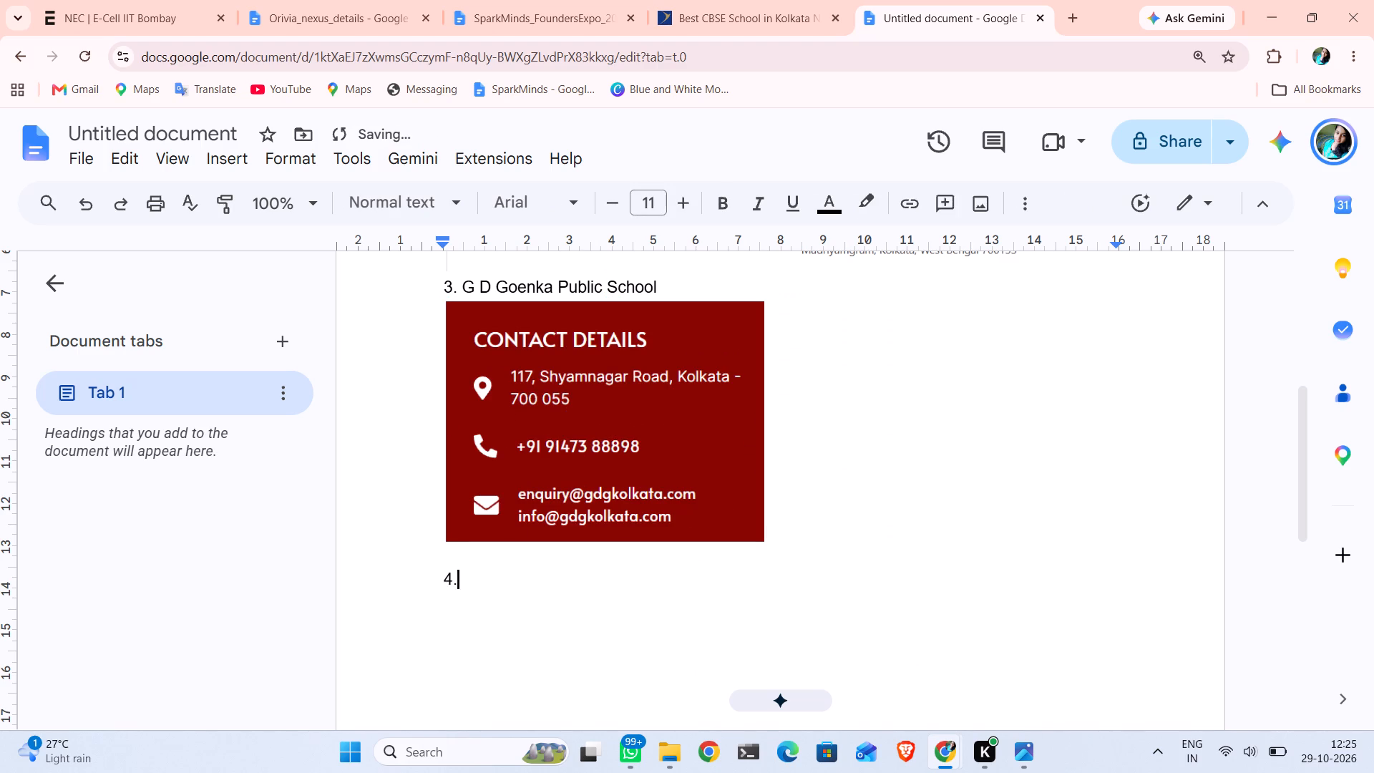
Return to the private schools near Dumdum results and examine Mentordesk Academy's linked page for contact details.
left_click(739, 19)
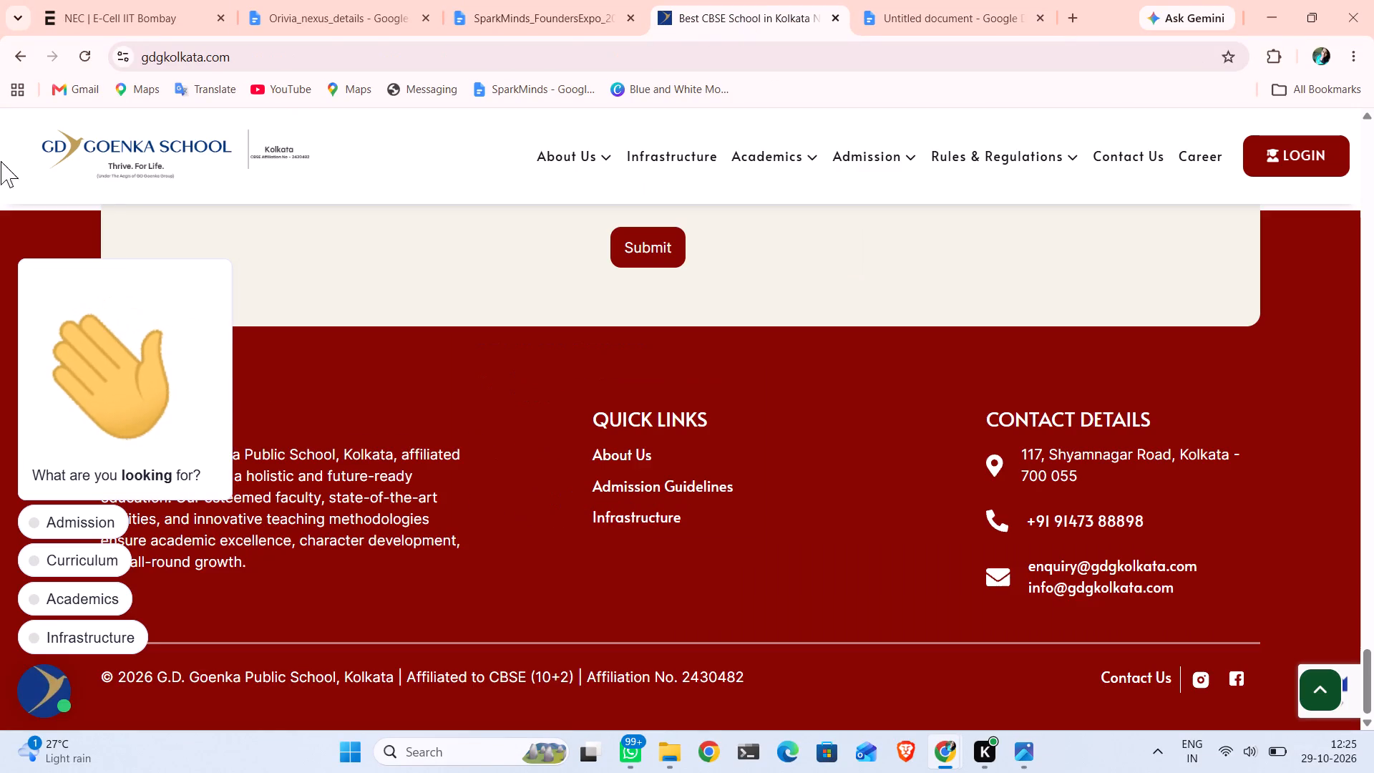
left_click(21, 54)
scroll(306, 406, "down", 2)
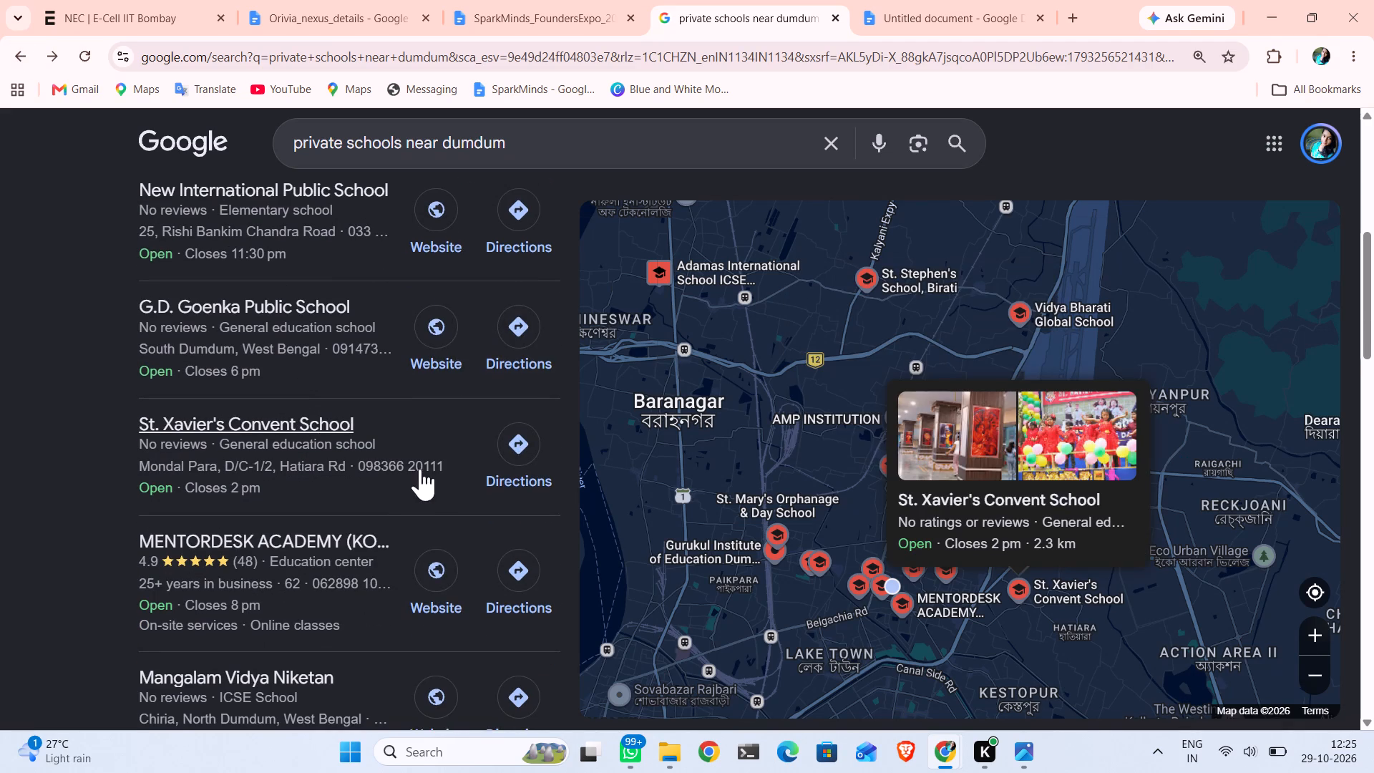
left_click(429, 566)
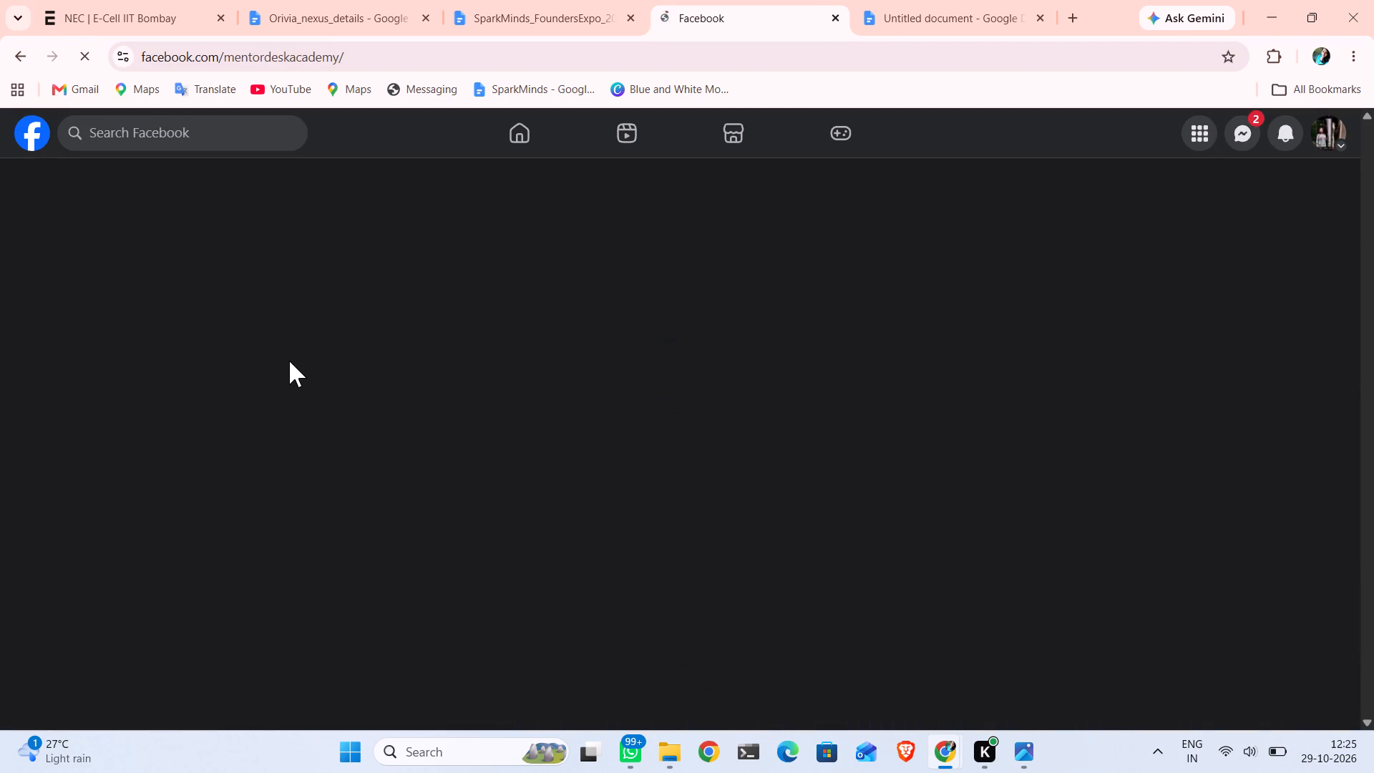
scroll(484, 535, "down", 1)
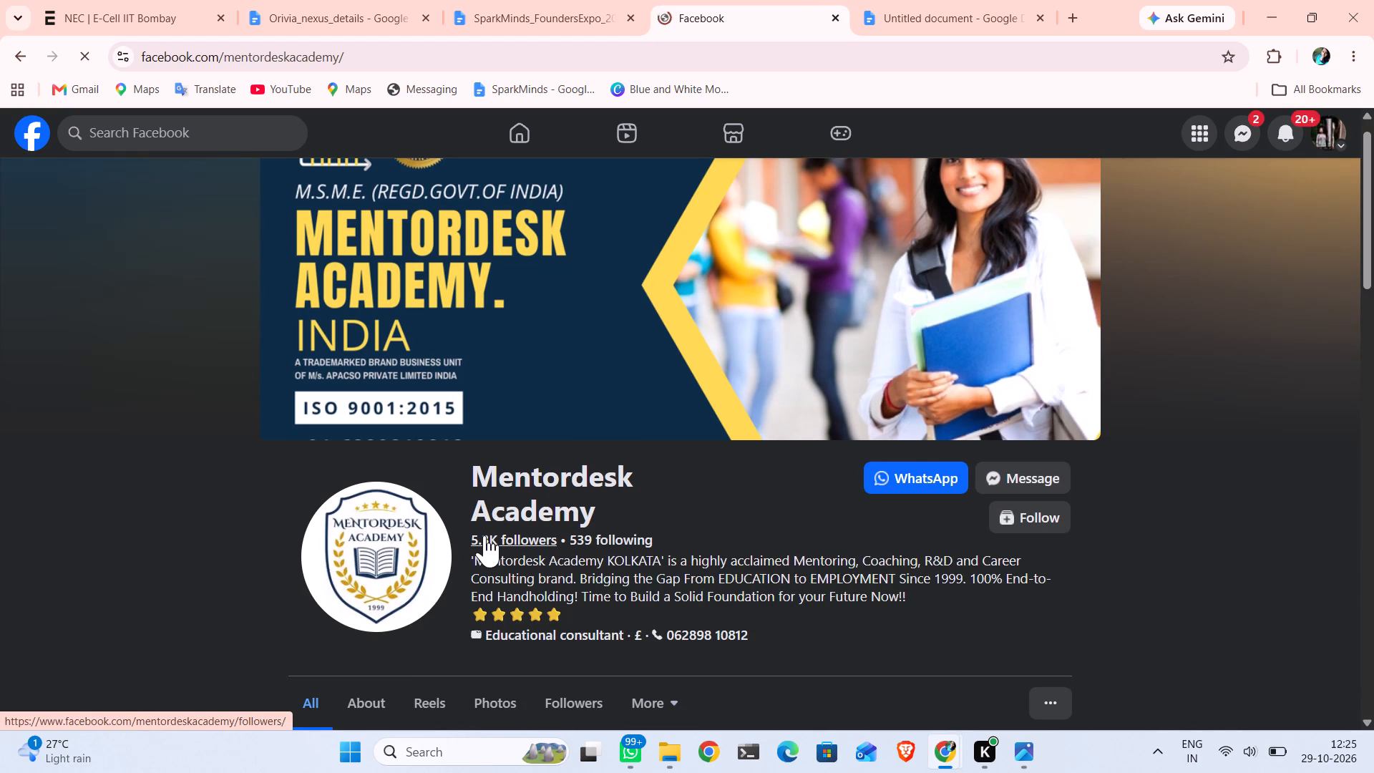
scroll(484, 535, "down", 1)
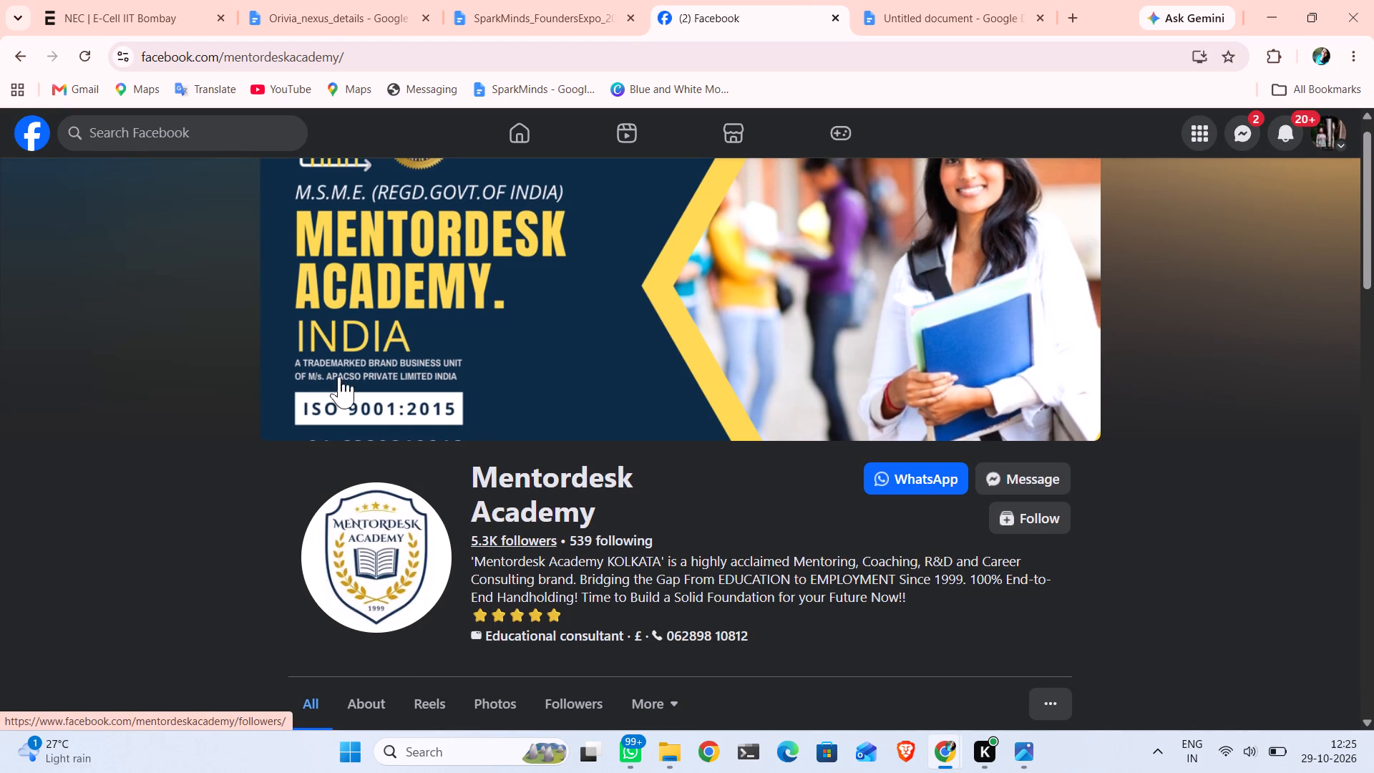
left_click(17, 57)
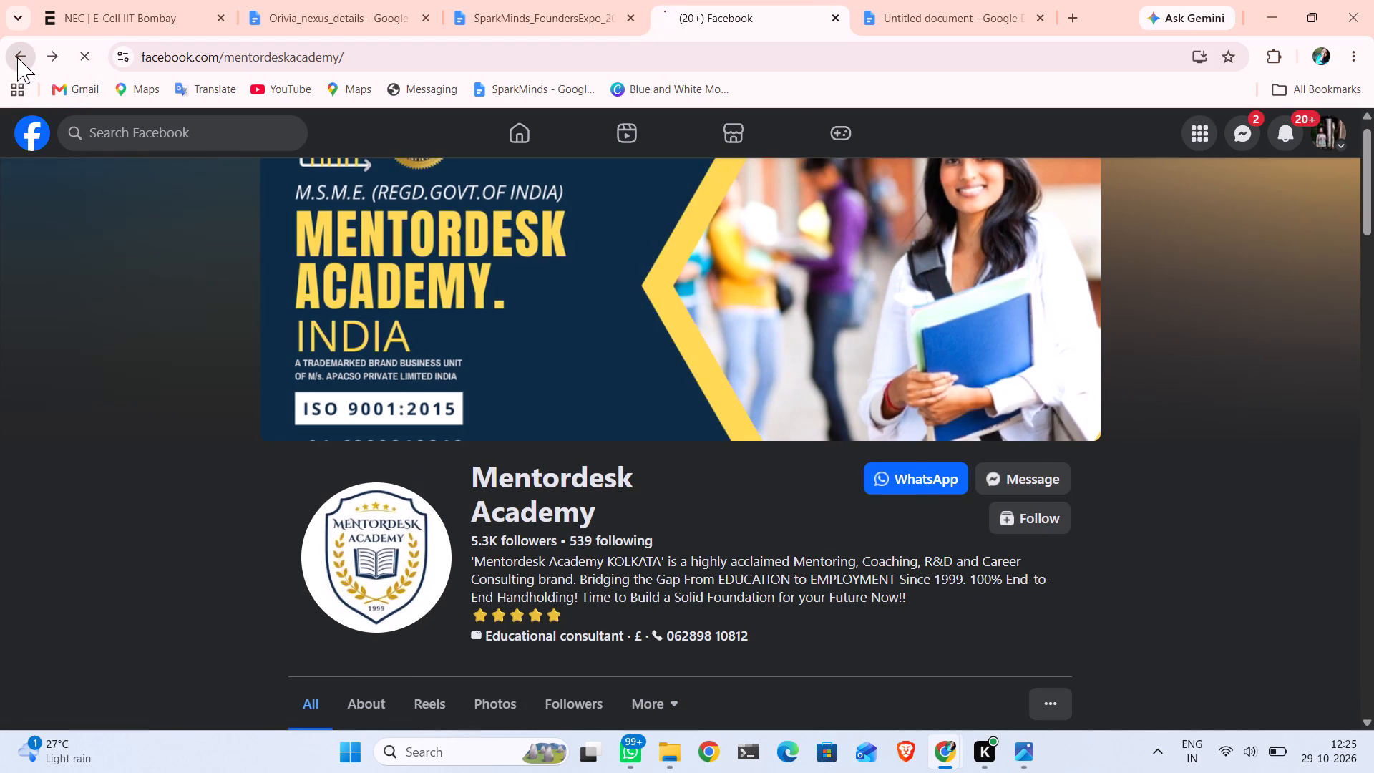
Open Mangalam Vidya Niketan's website from the search results and capture a screenshot of the address and contact lines in its footer.
scroll(324, 522, "down", 2)
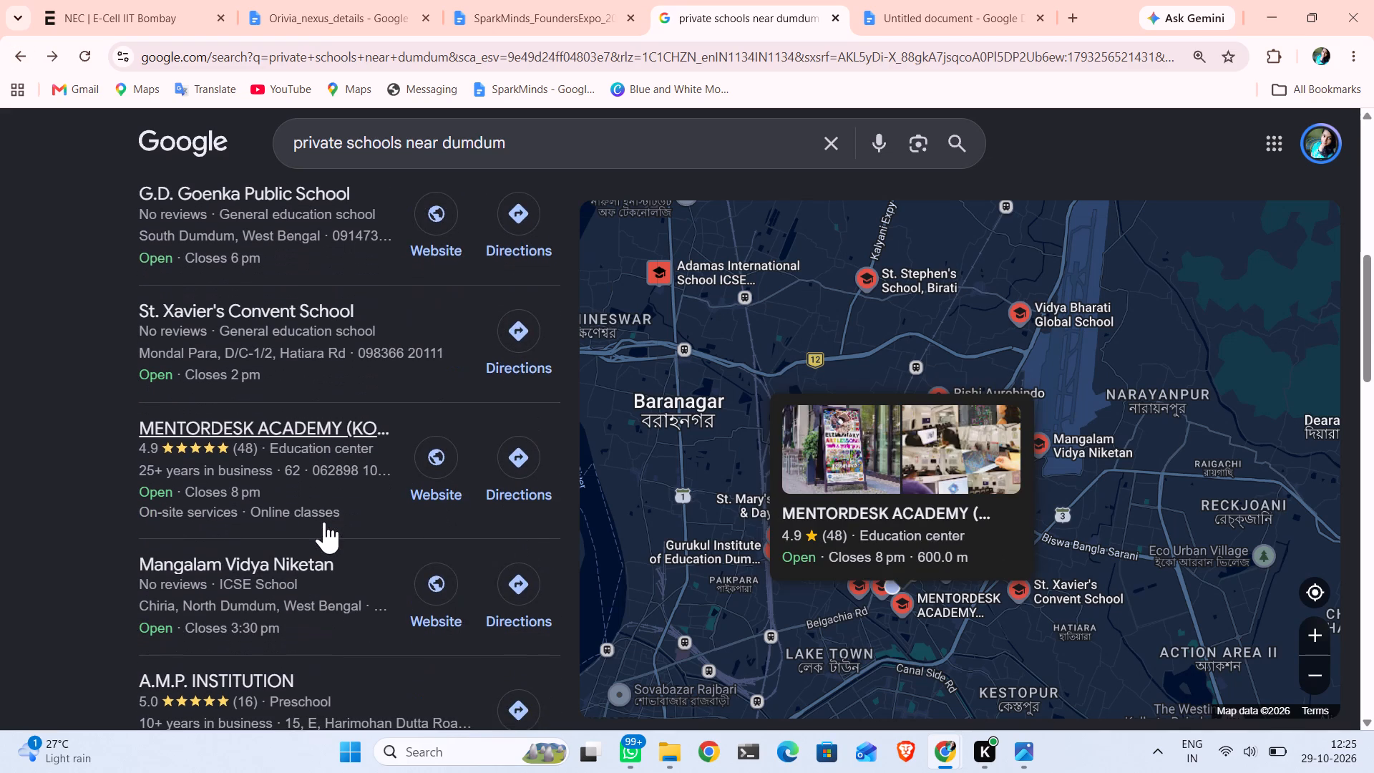
left_click(427, 580)
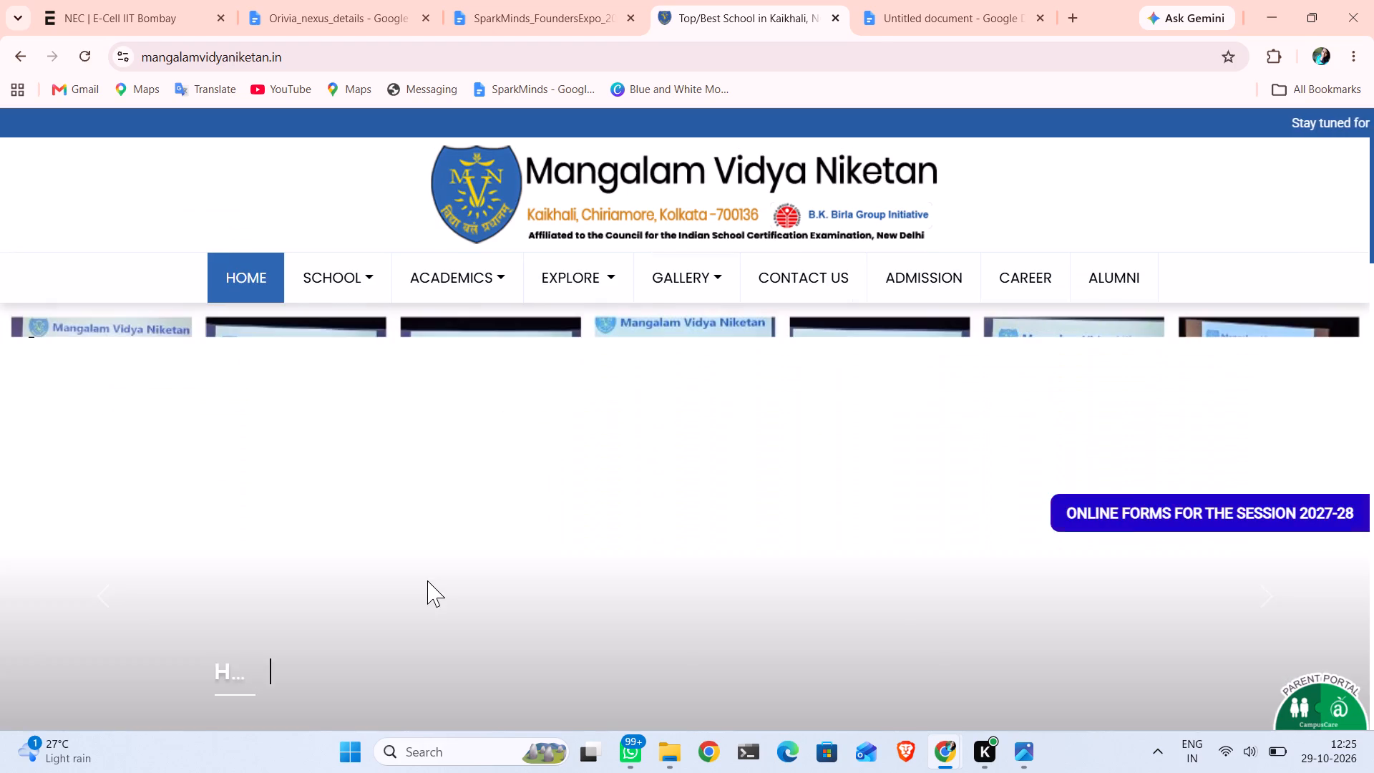
scroll(427, 580, "up", 1)
scroll(427, 580, "down", 13)
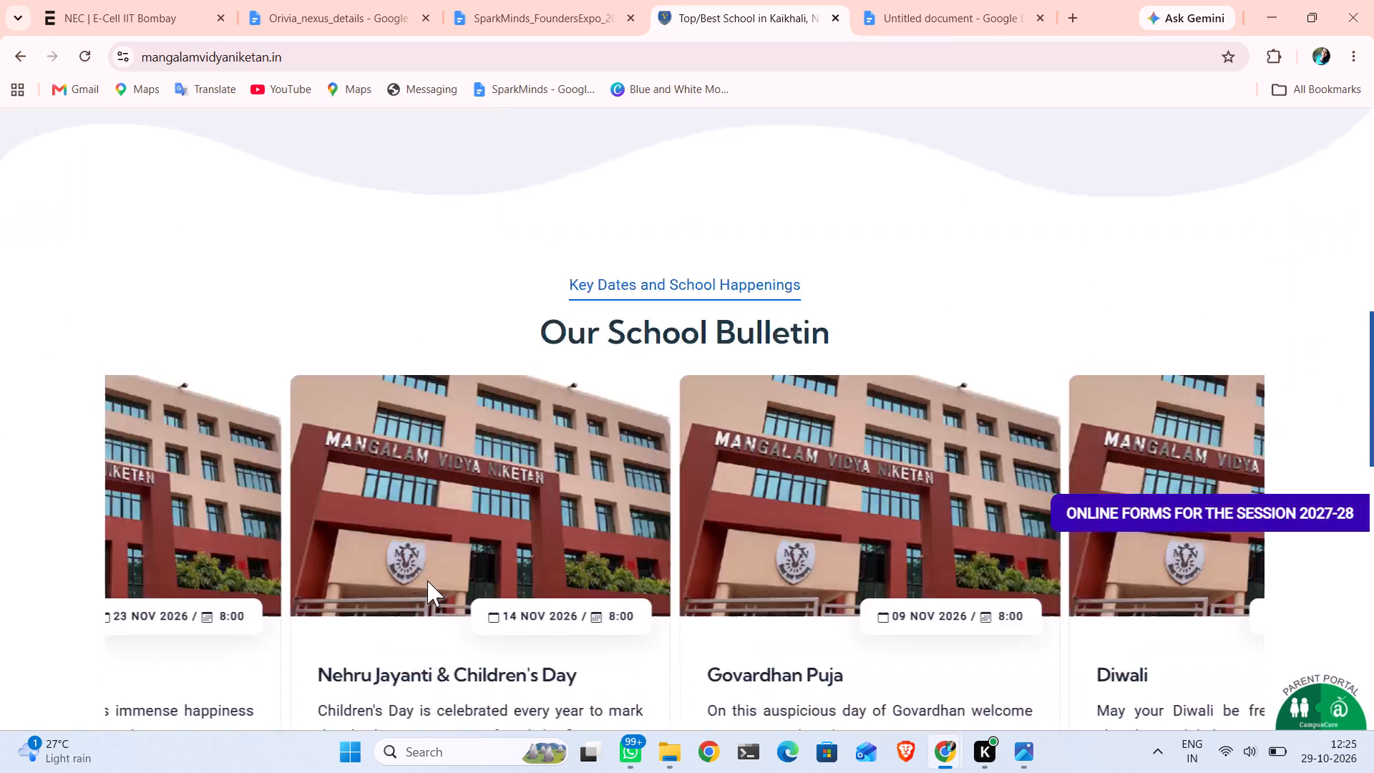
scroll(427, 580, "down", 6)
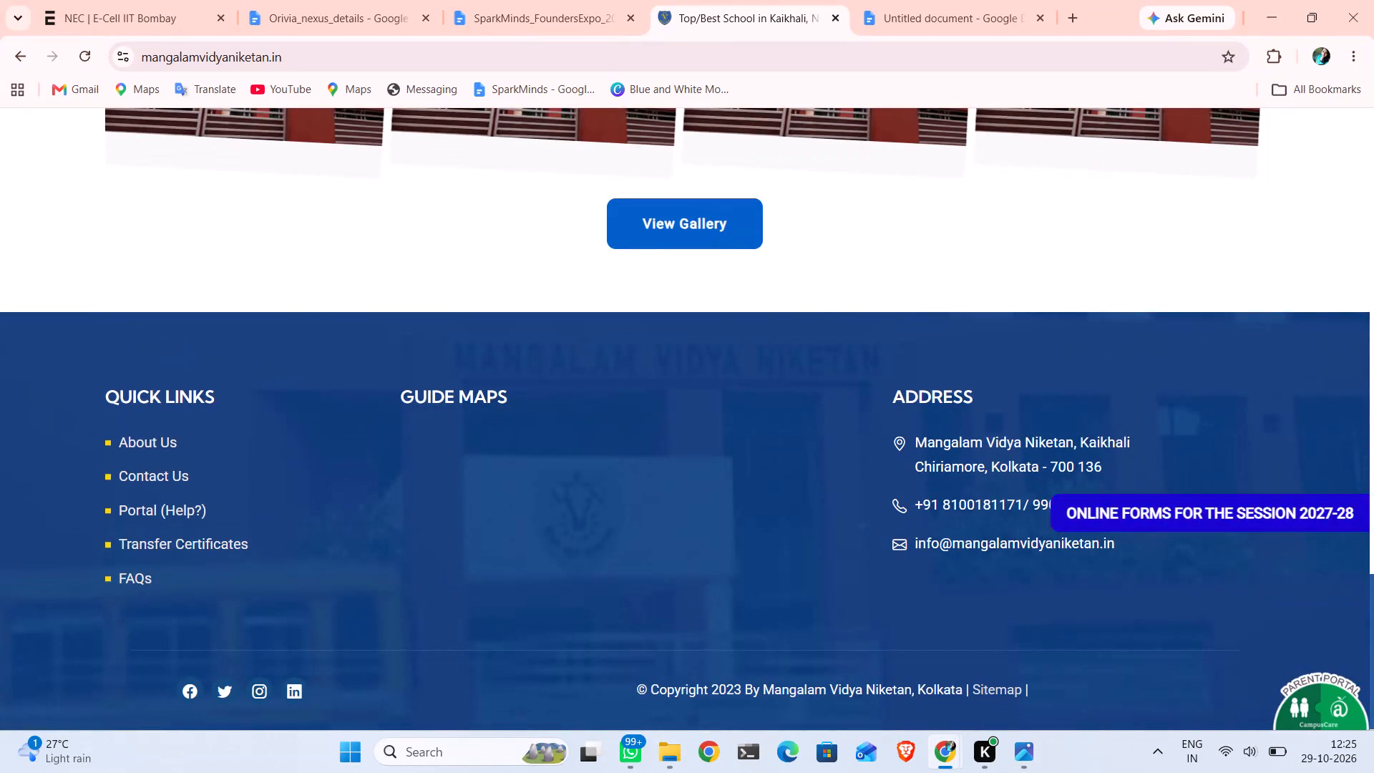
scroll(832, 579, "up", 1)
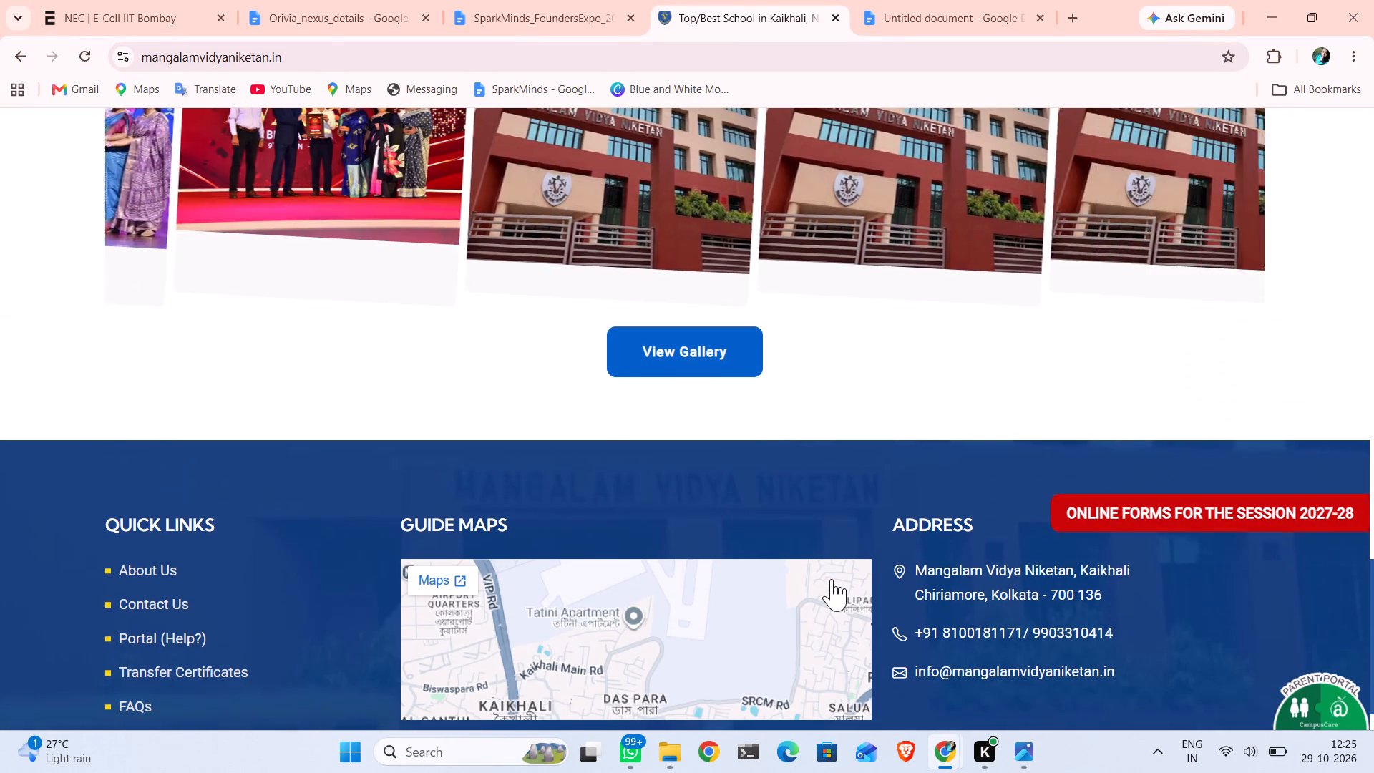
scroll(832, 579, "up", 1)
key("Print")
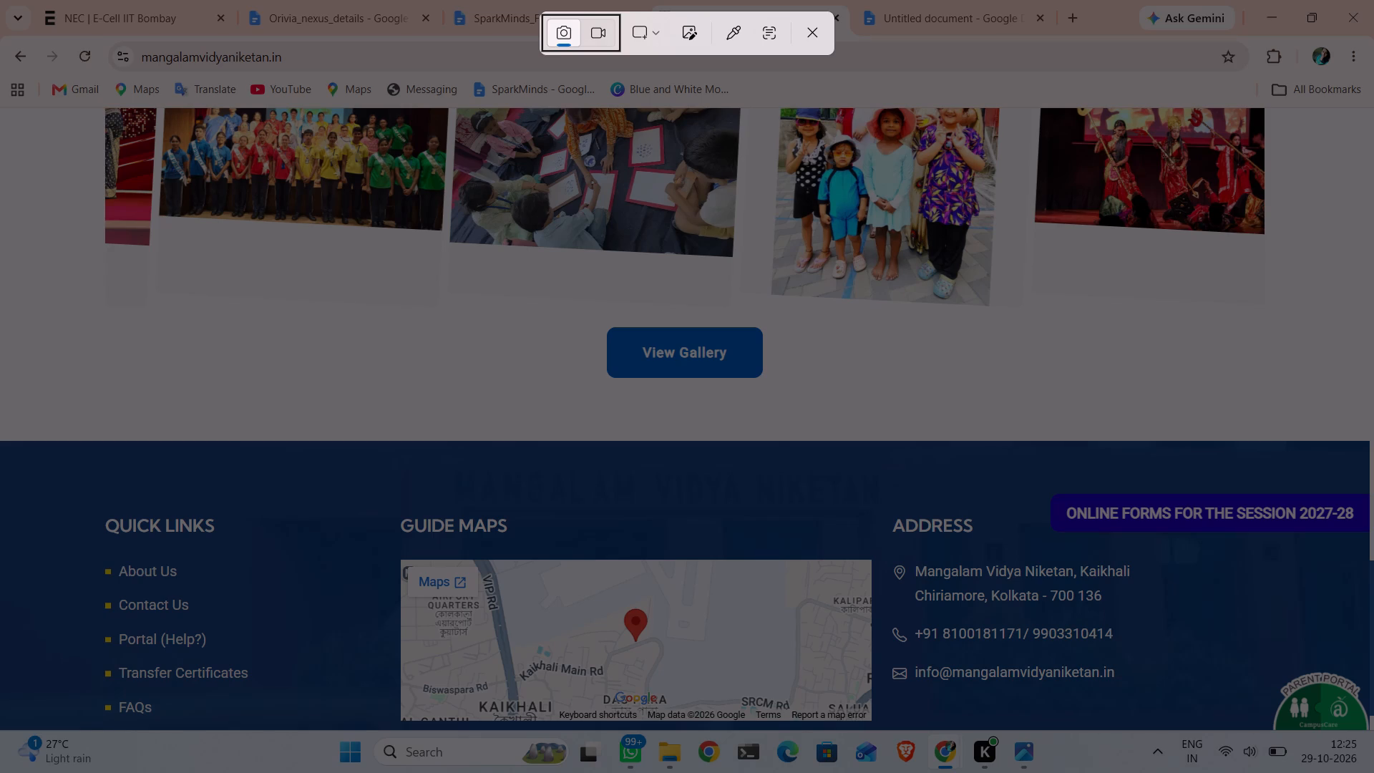
left_click_drag(876, 546, 1145, 692)
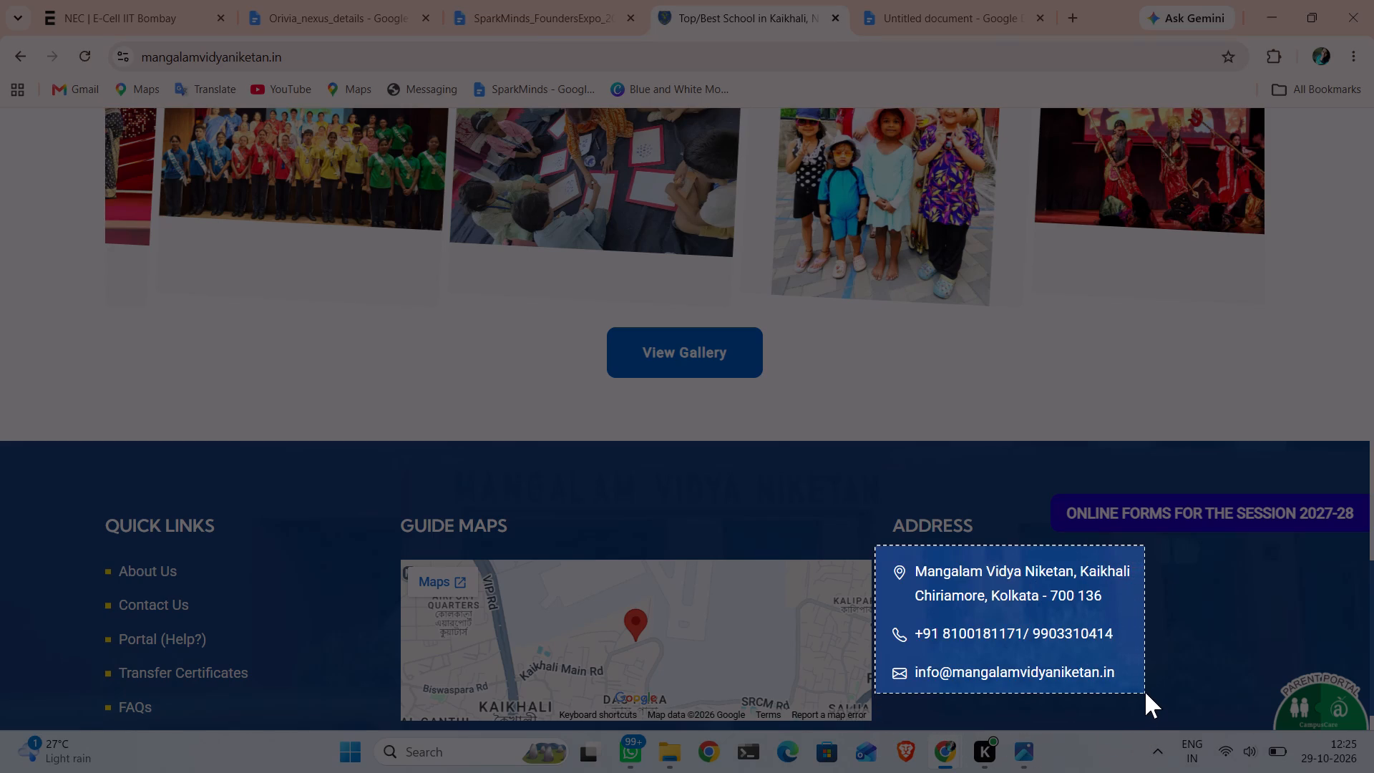
left_click_drag(1145, 692, 1145, 691)
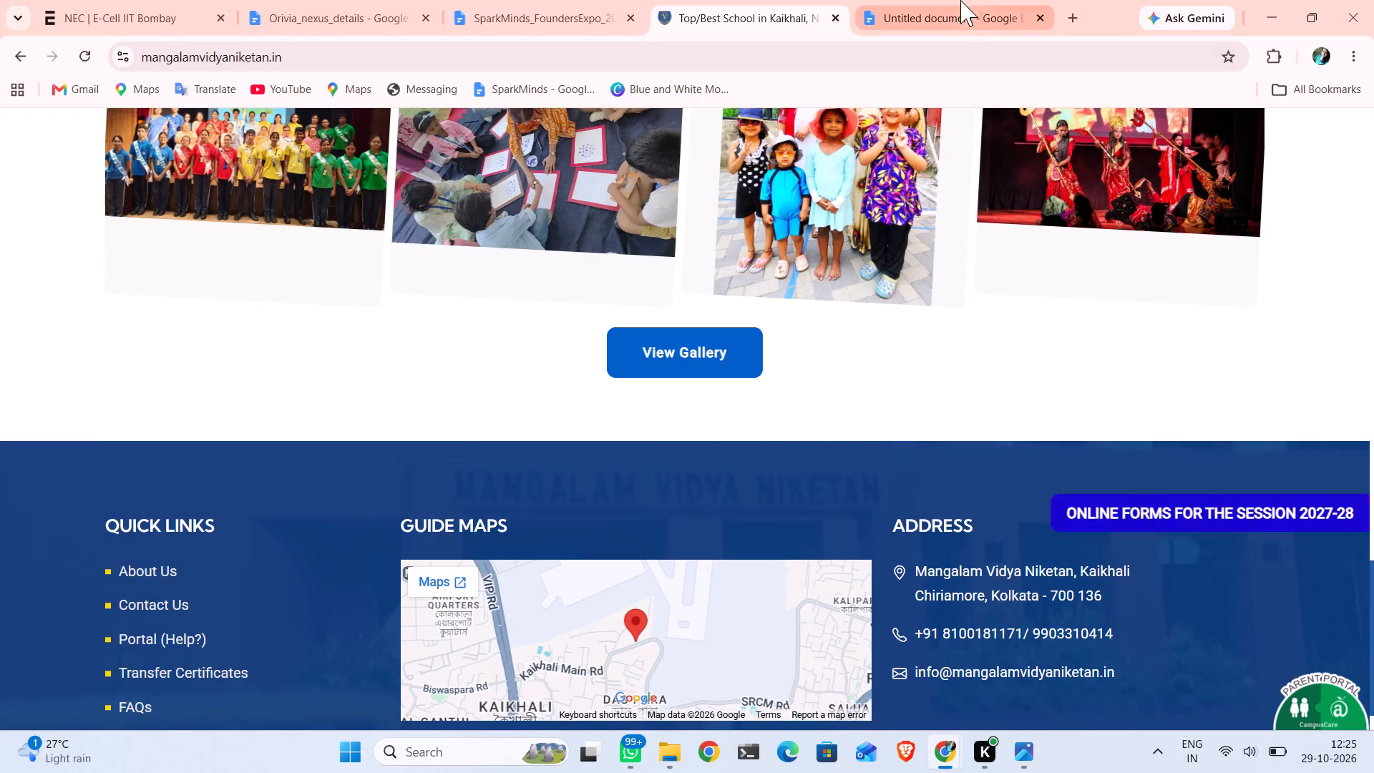
Complete entry 4 in the schools document as "Mangalam Vidya Niketan" with the captured contact screenshot pasted beneath it.
left_click(959, 9)
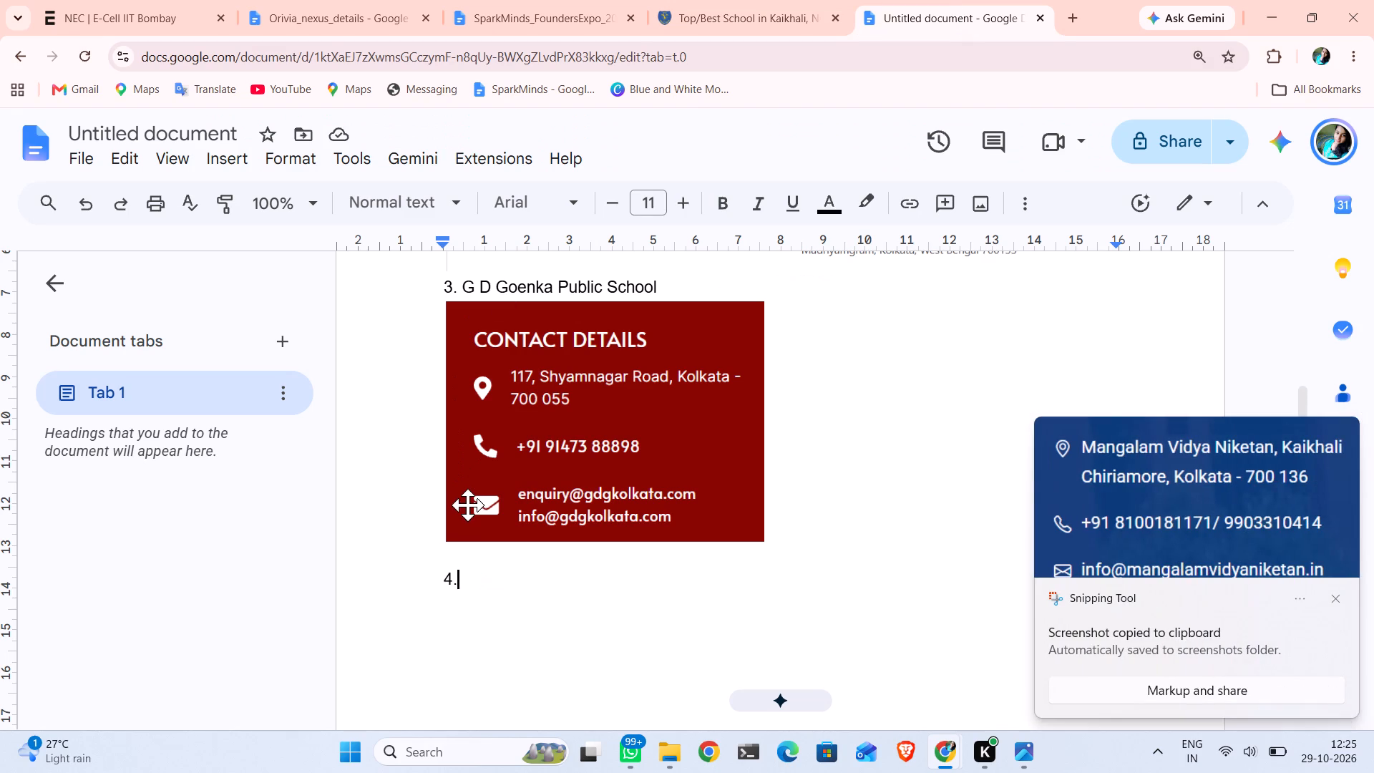
key("space")
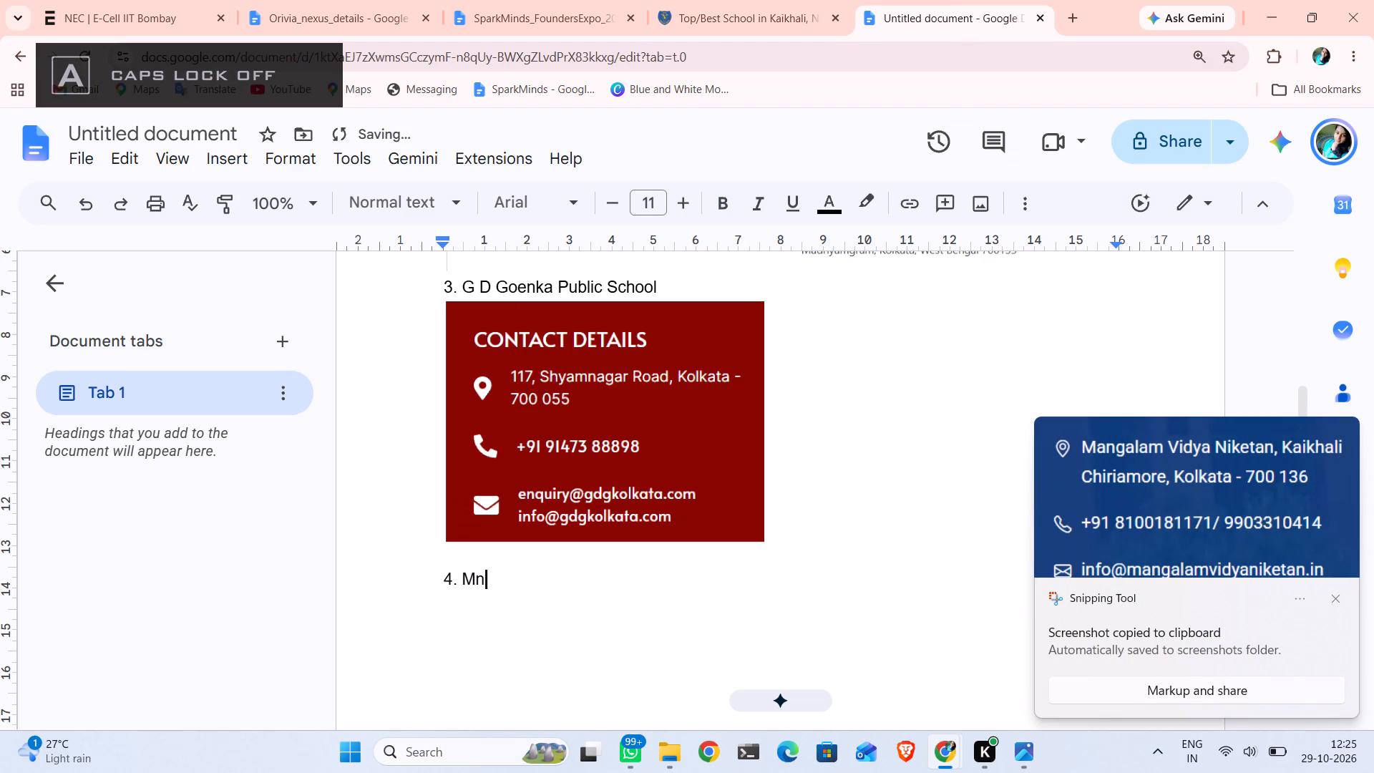
key("BackSpace")
key("BackSpace")
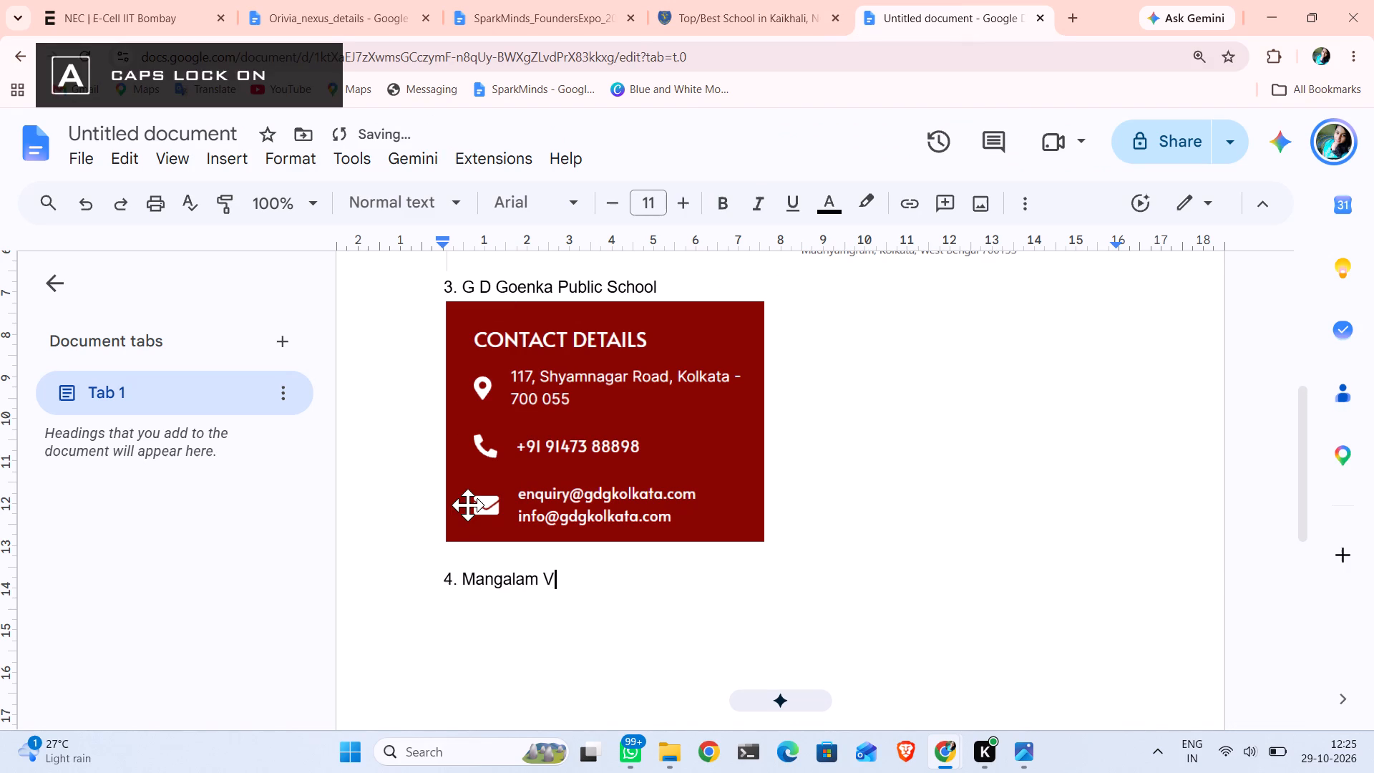
type("idya")
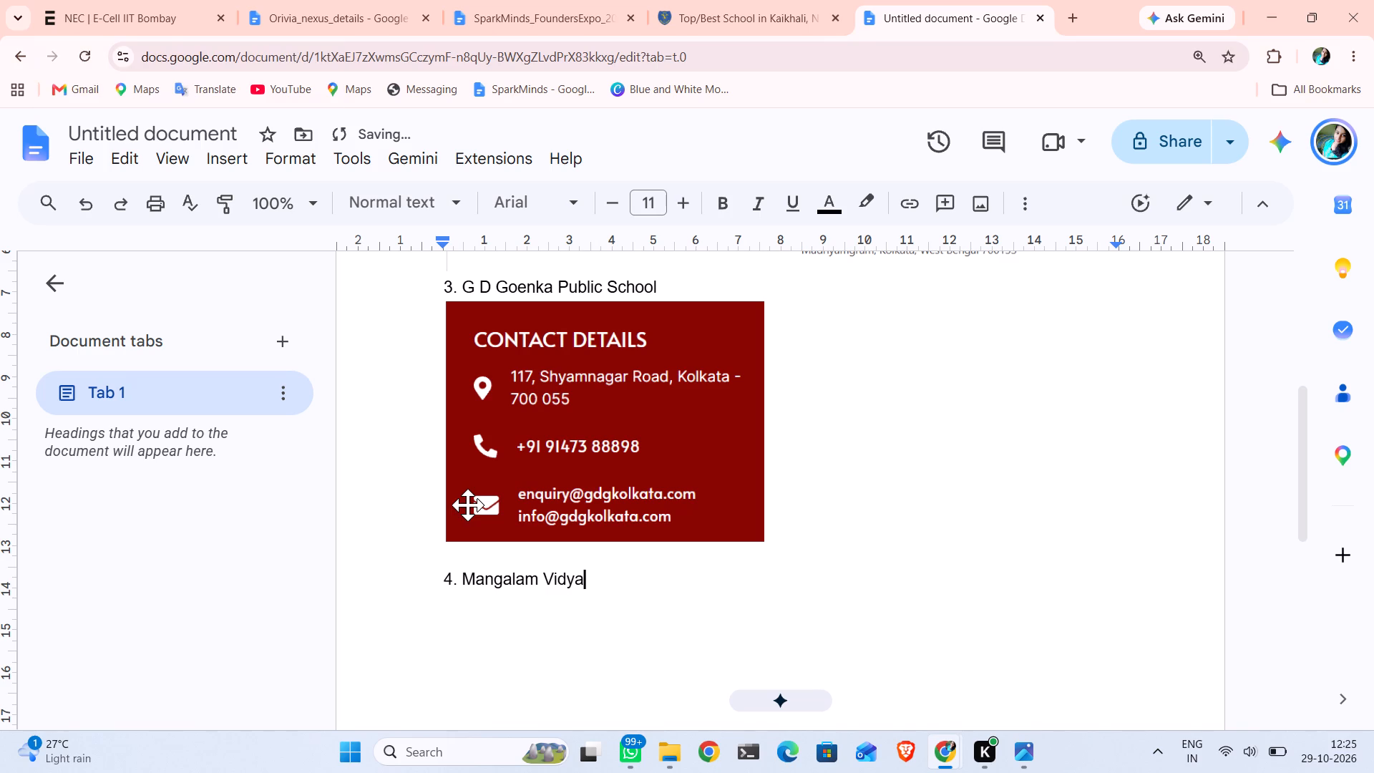
key("Return")
key("ctrl+v")
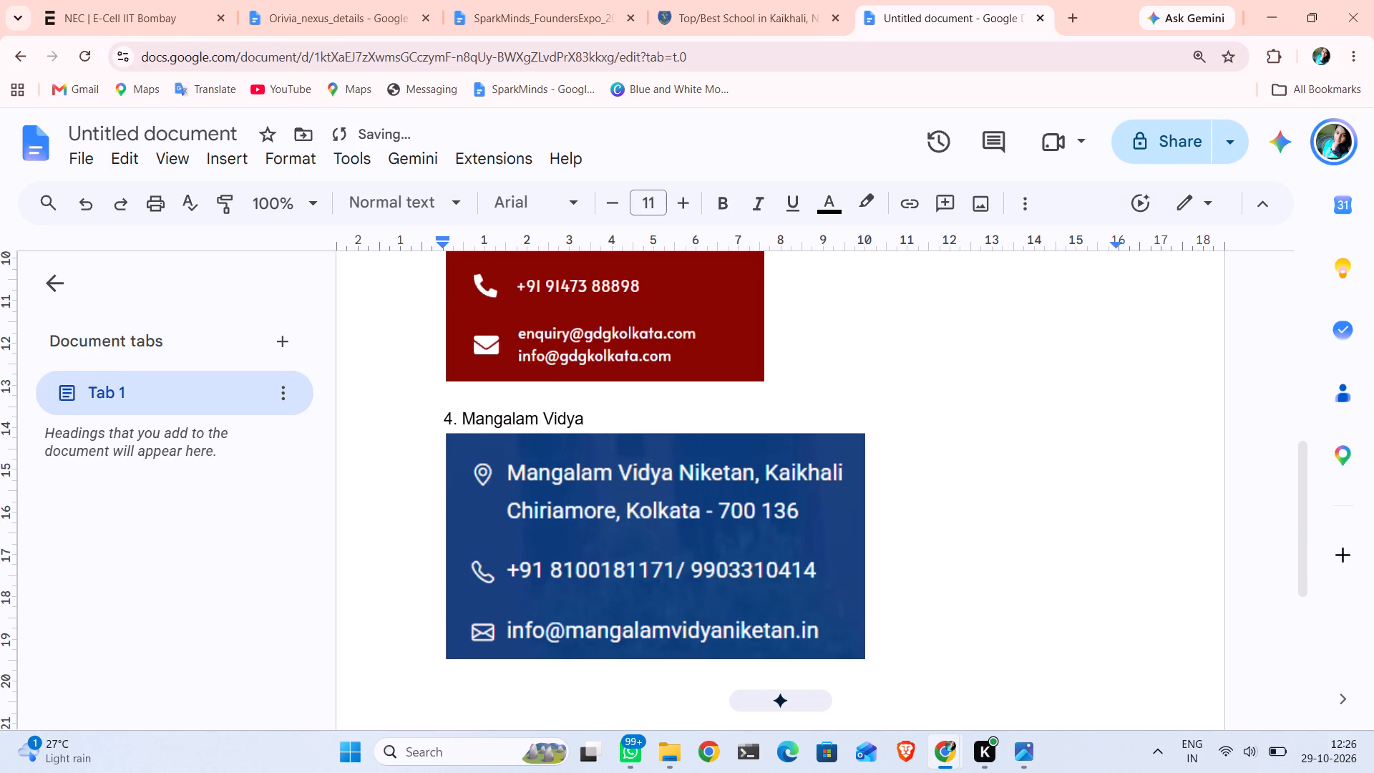
left_click(597, 421)
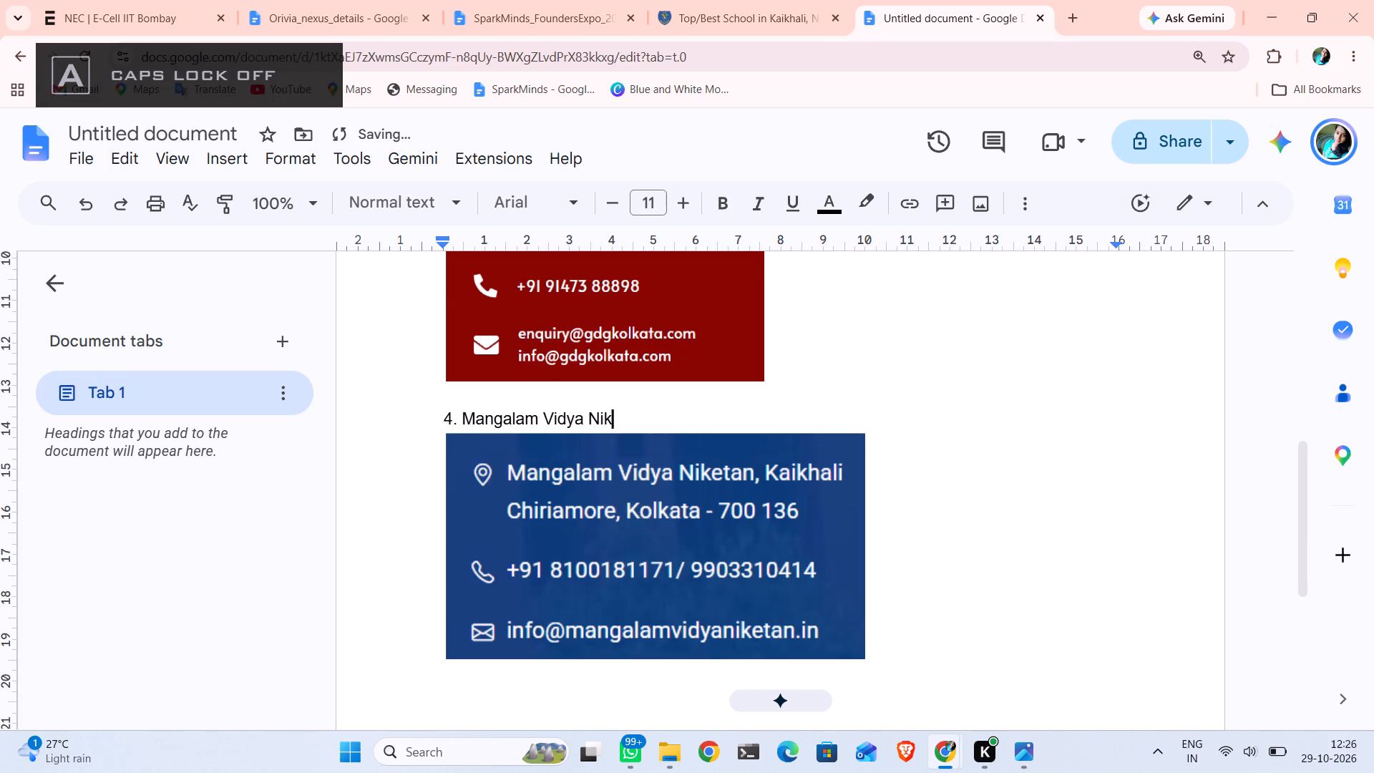
type("tan")
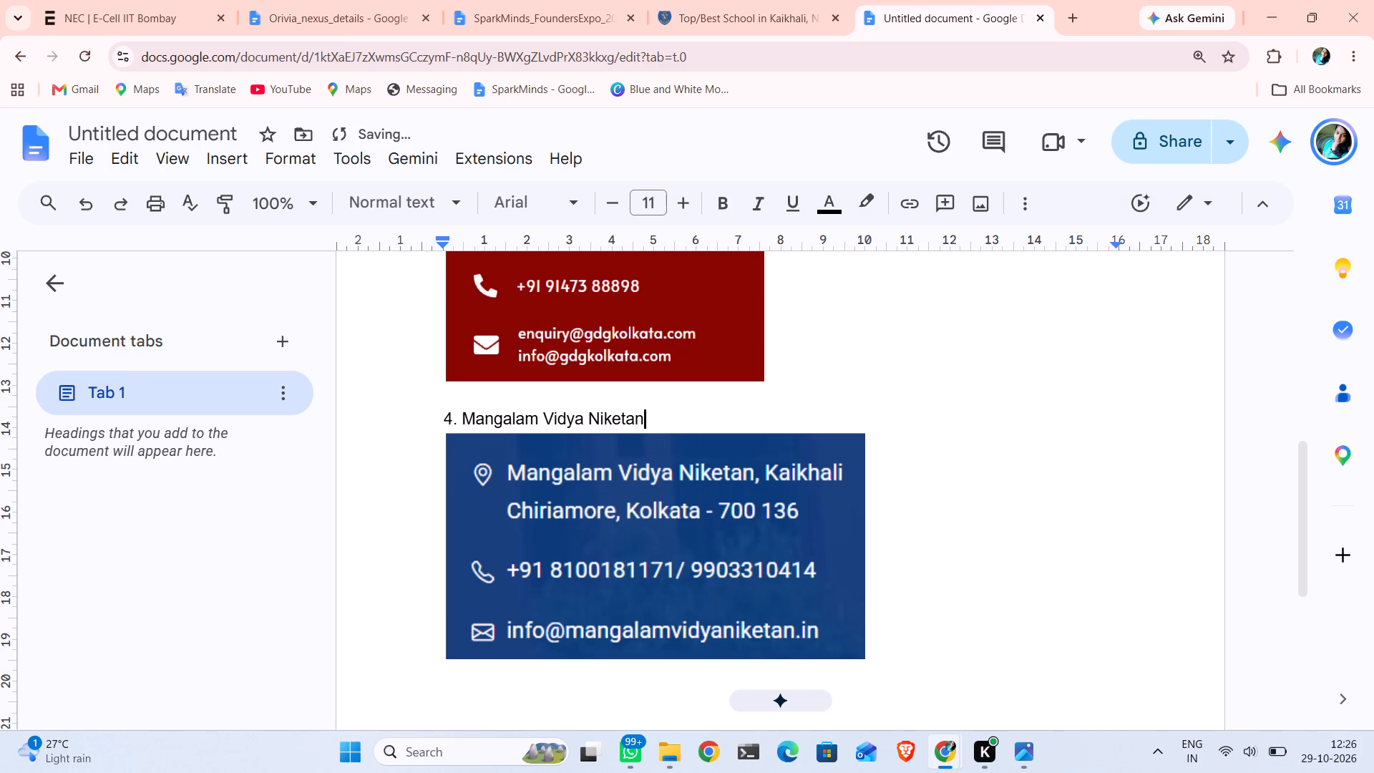
Start list number "5." below the Mangalam Vidya Niketan screenshot, leaving a blank line between them.
key("Down")
key("Down")
key("Return")
key("Return")
key("5")
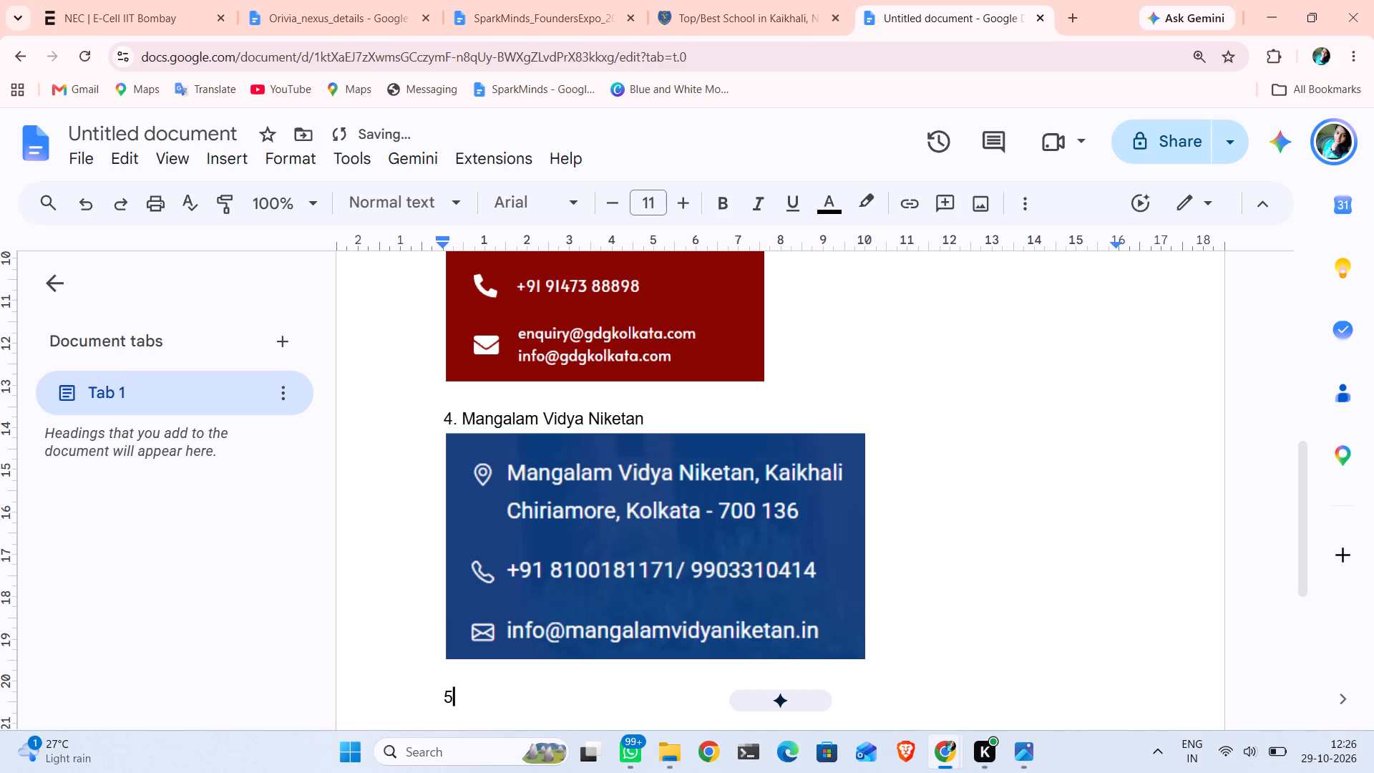
key("period")
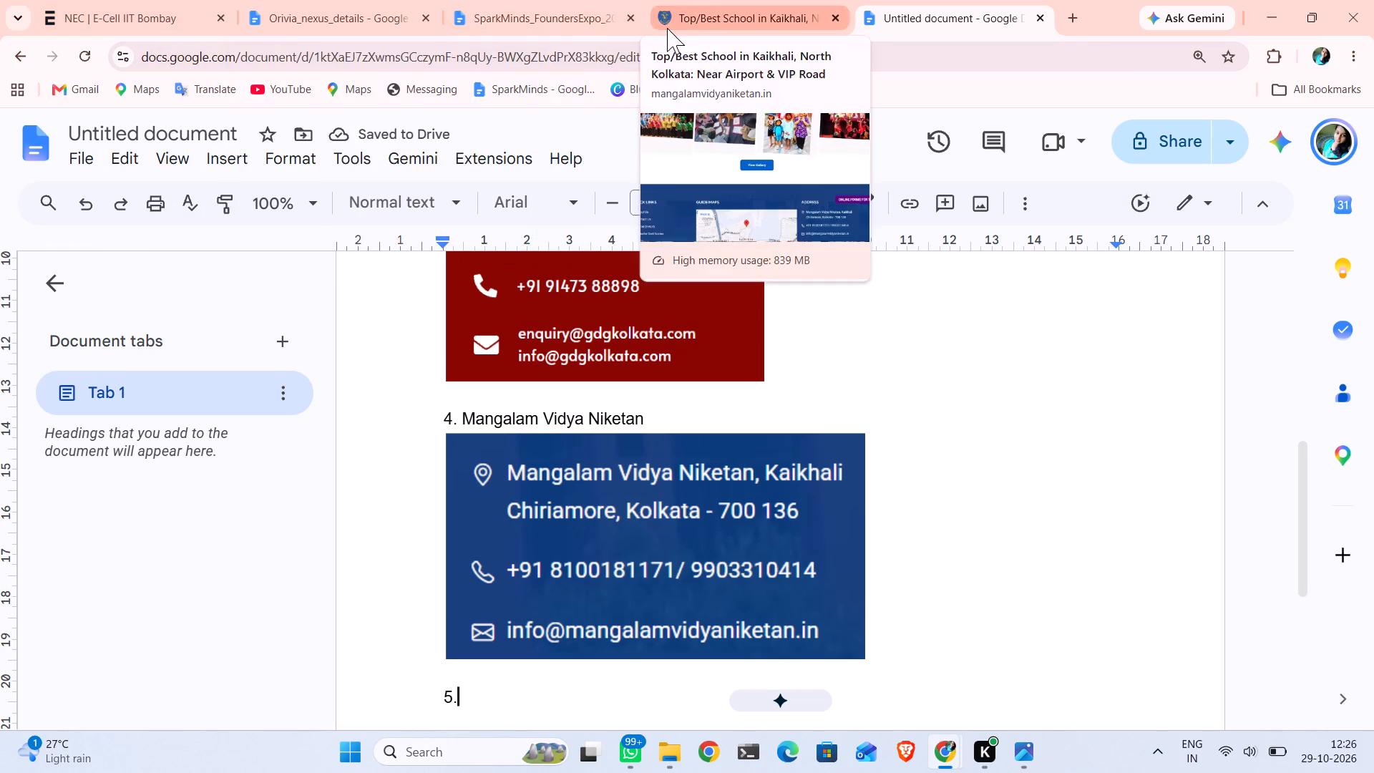
Find Pramila Memorial Advanced School in the Dumdum private school search results and copy its name into entry 5 of the document.
left_click(744, 7)
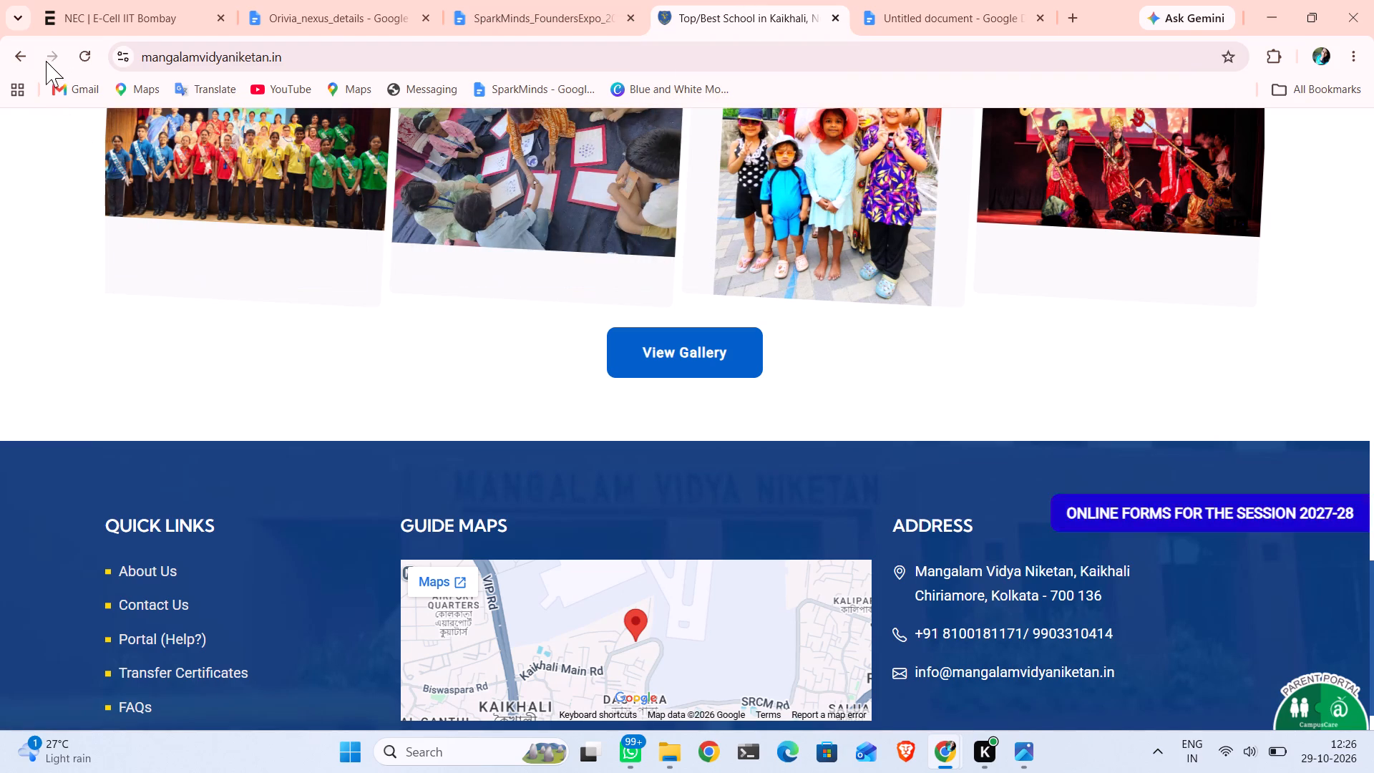
left_click(18, 57)
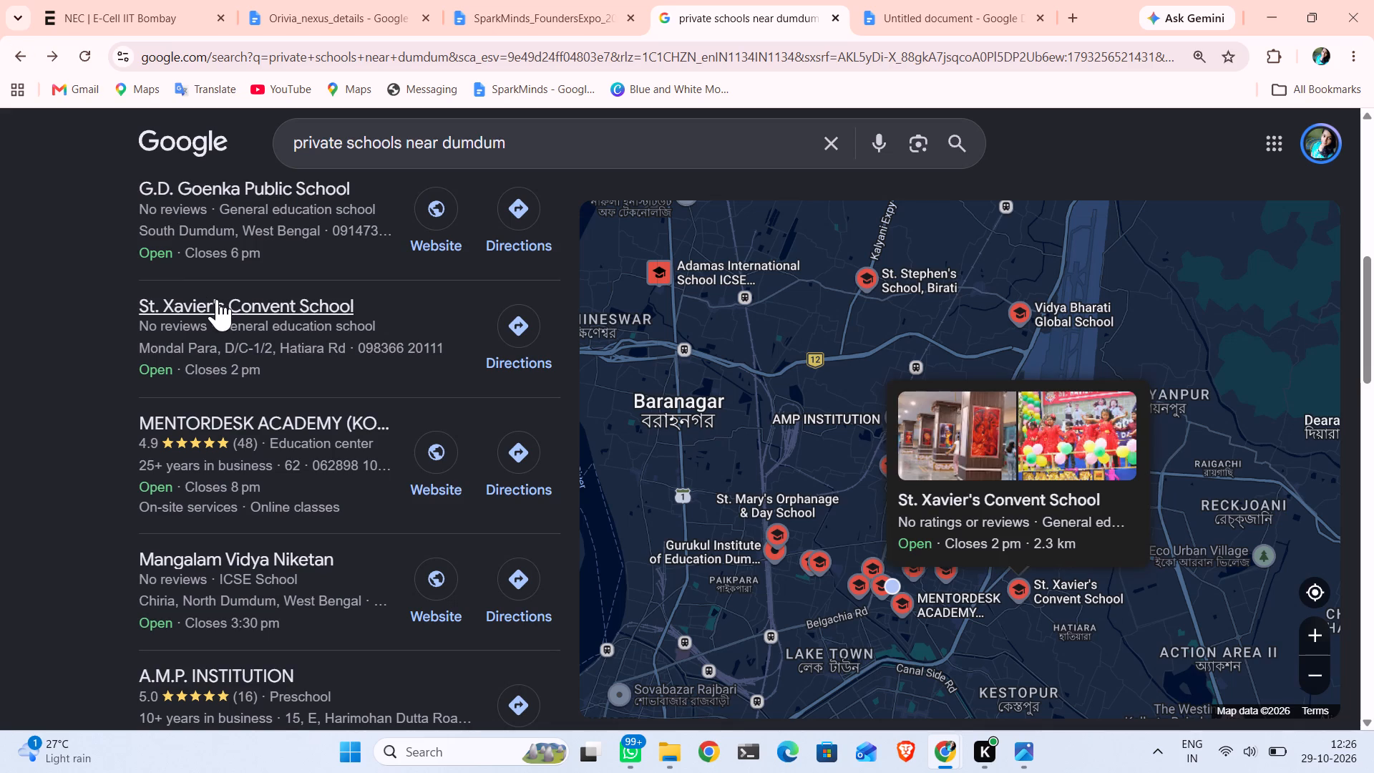
scroll(261, 550, "down", 1)
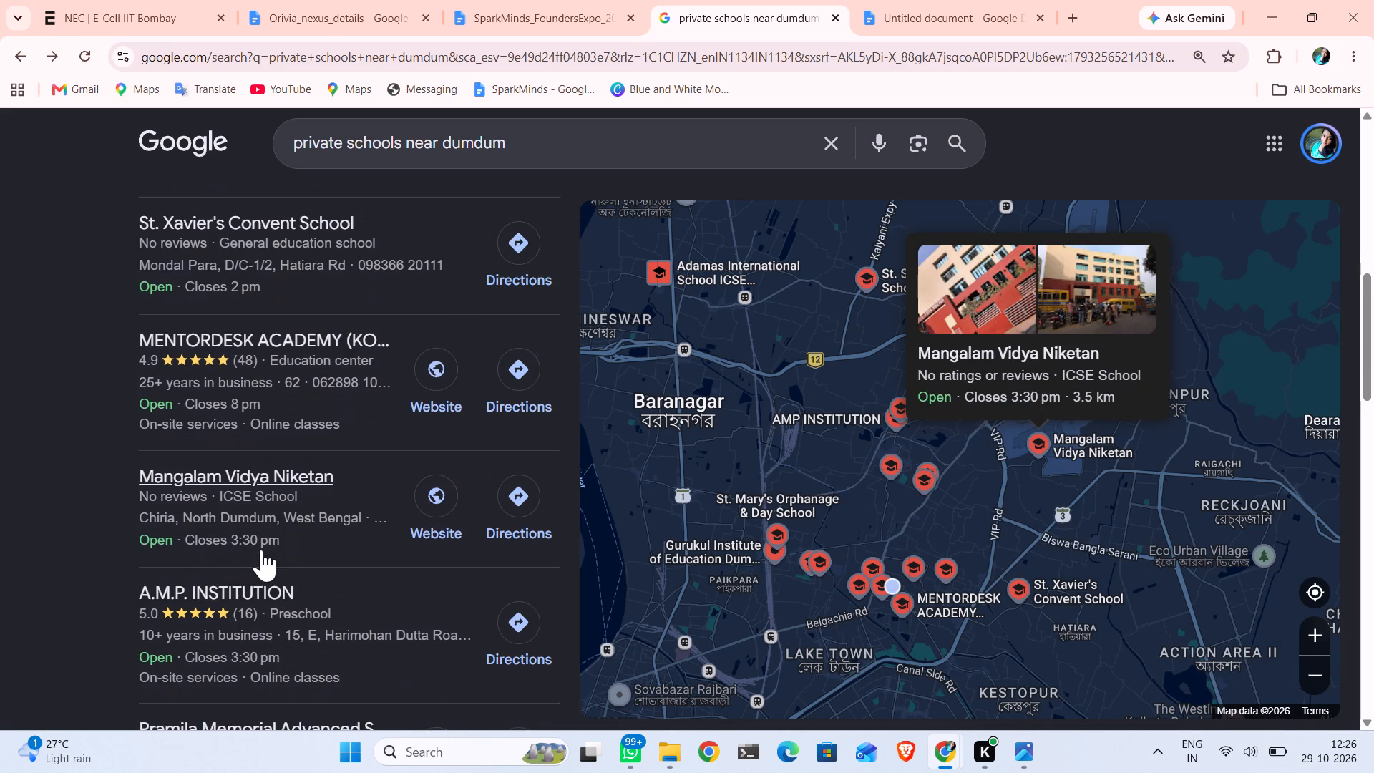
scroll(261, 550, "down", 3)
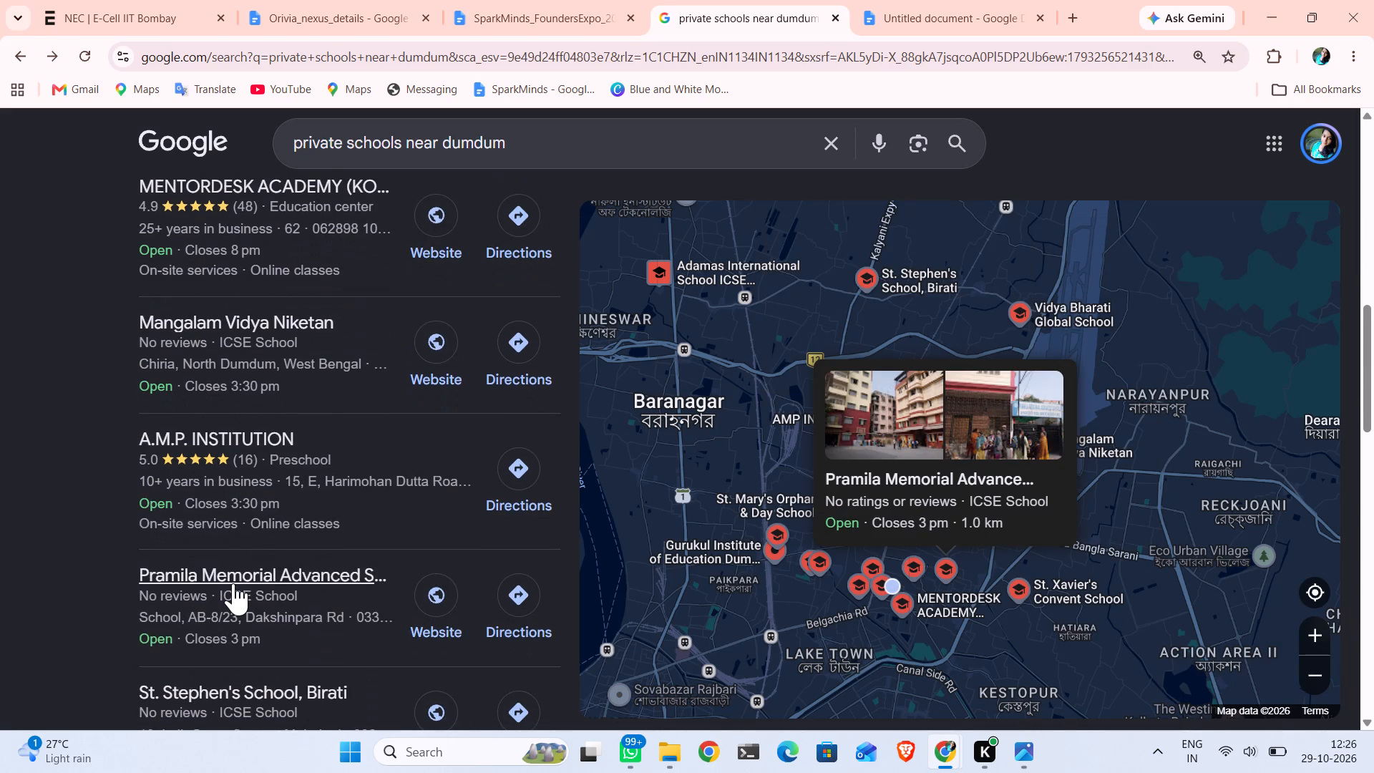
left_click(233, 583)
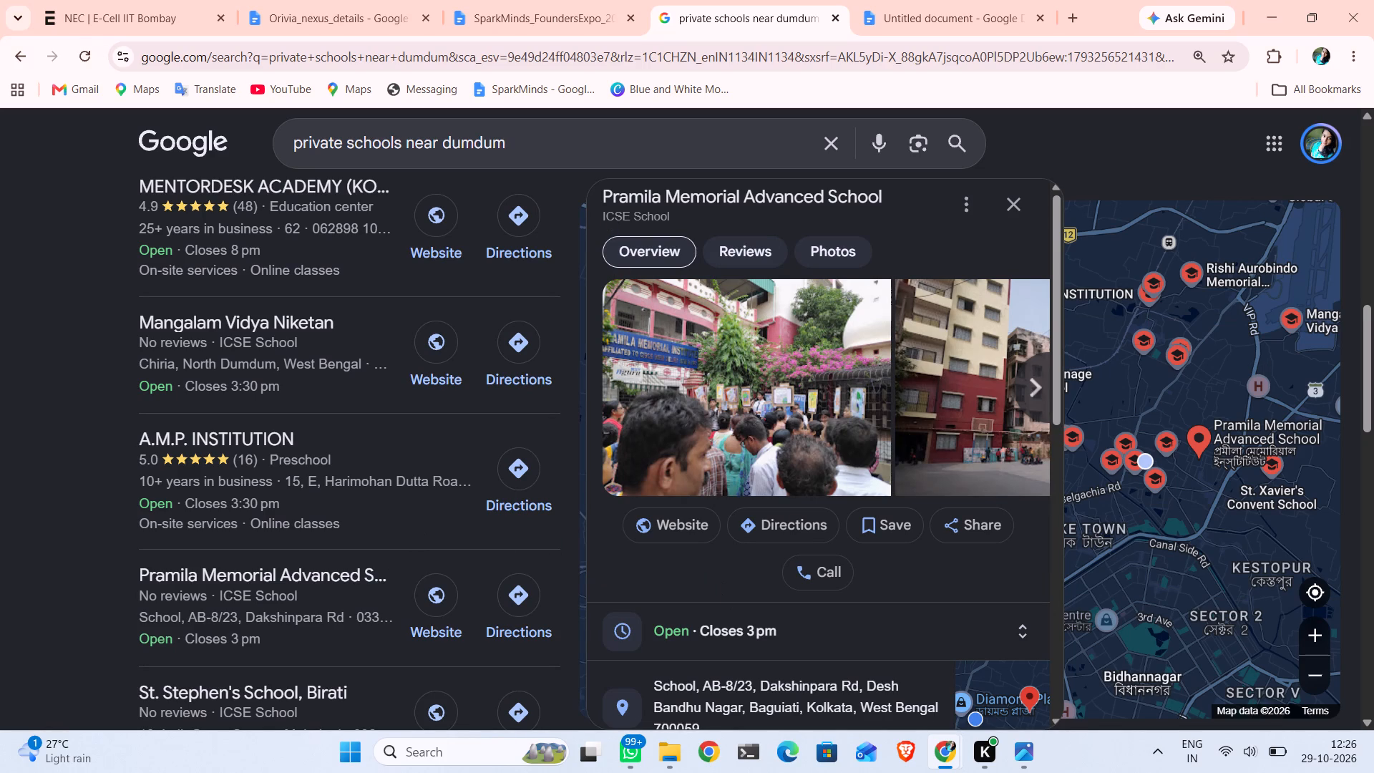
left_click_drag(603, 196, 889, 198)
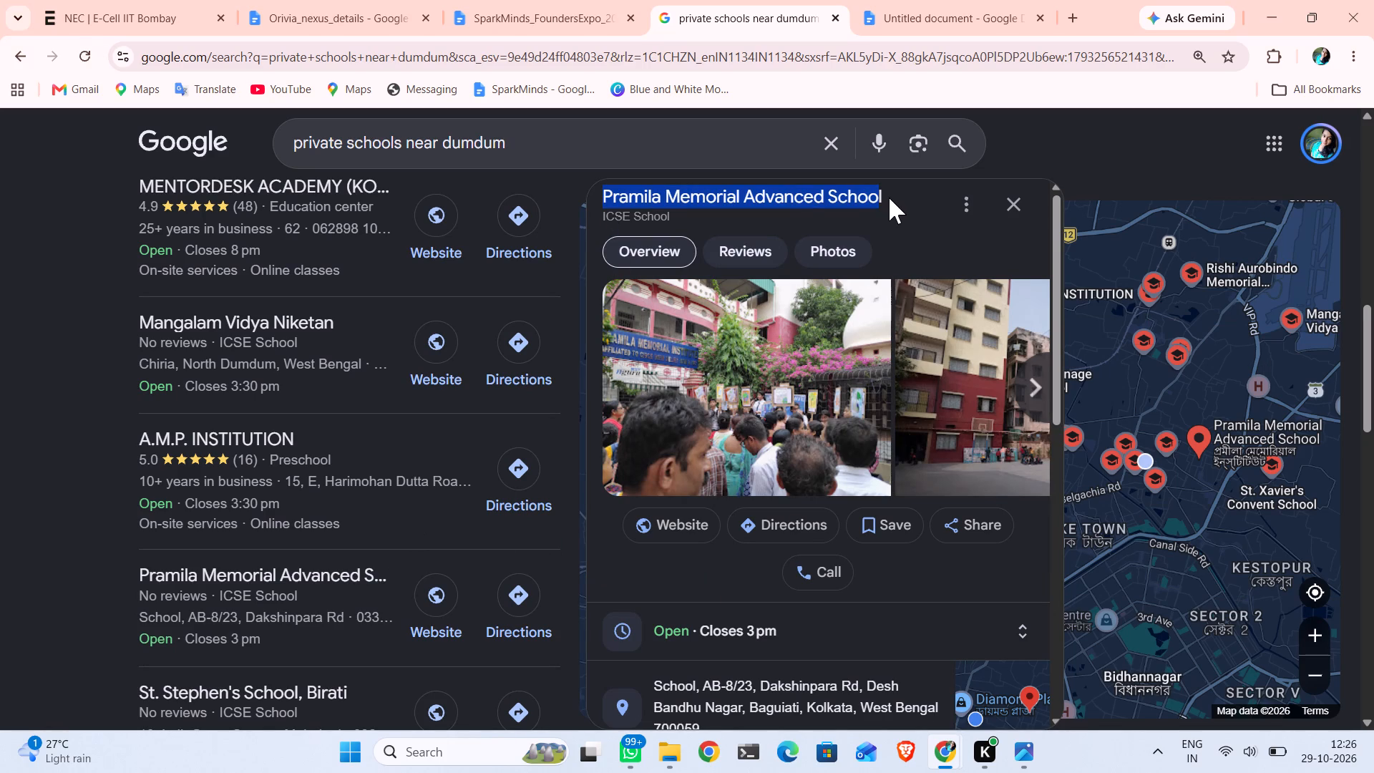
key("ctrl+c")
key("ctrl+c")
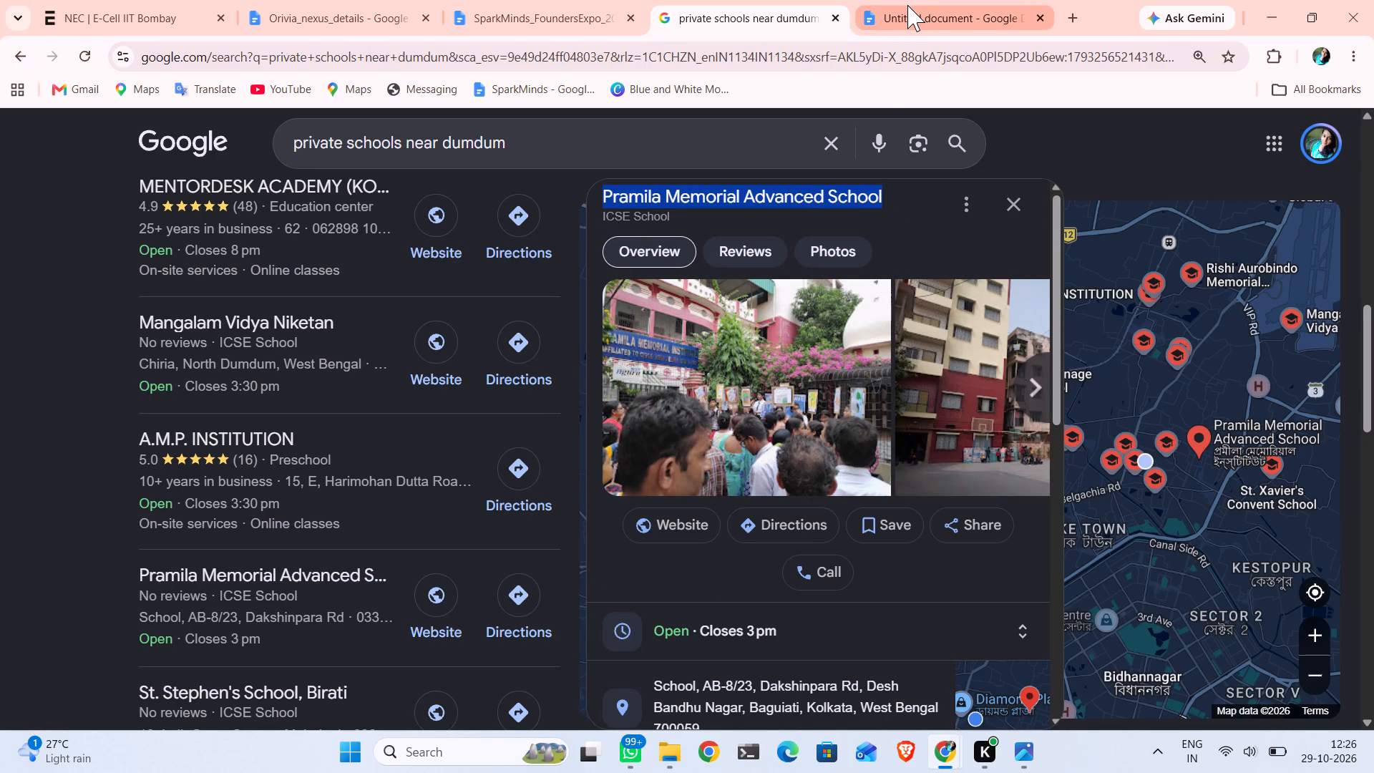
left_click(907, 5)
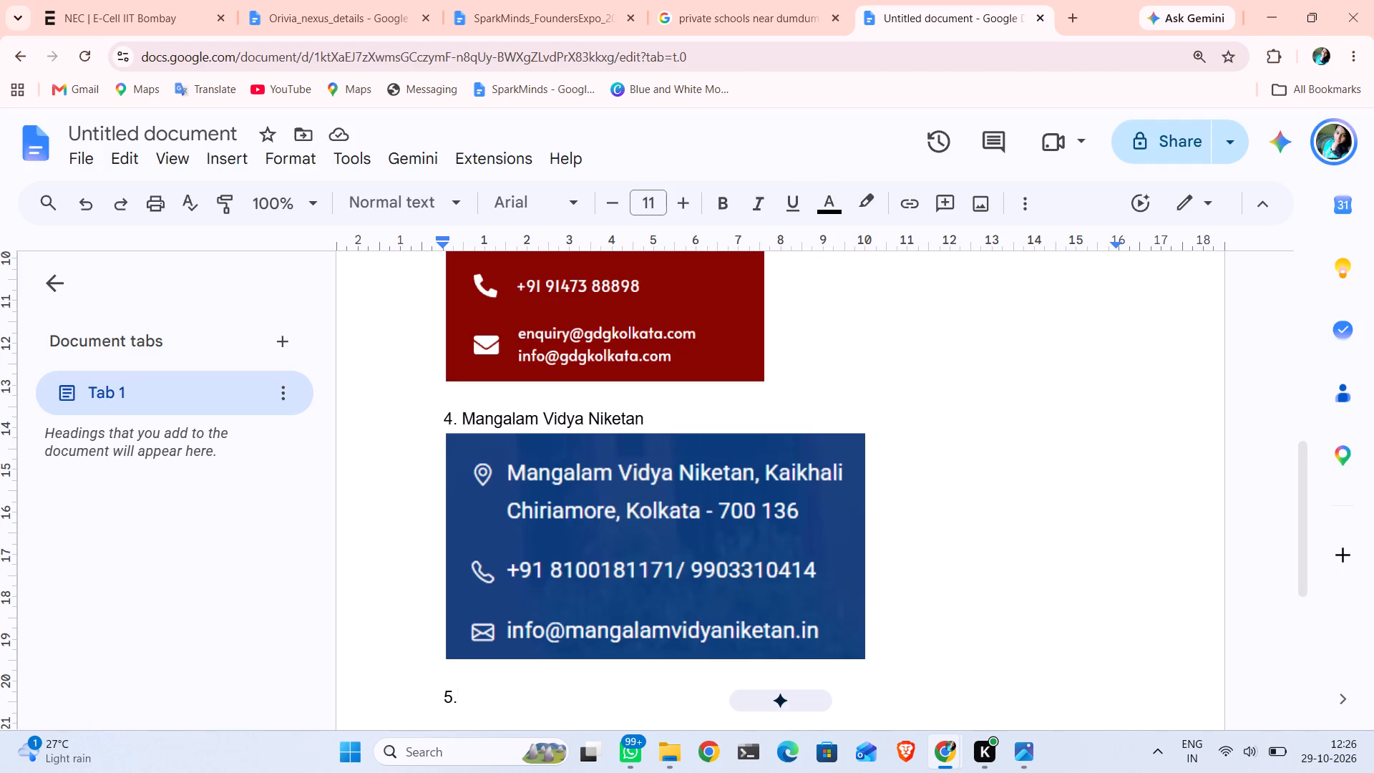
key("ctrl+v")
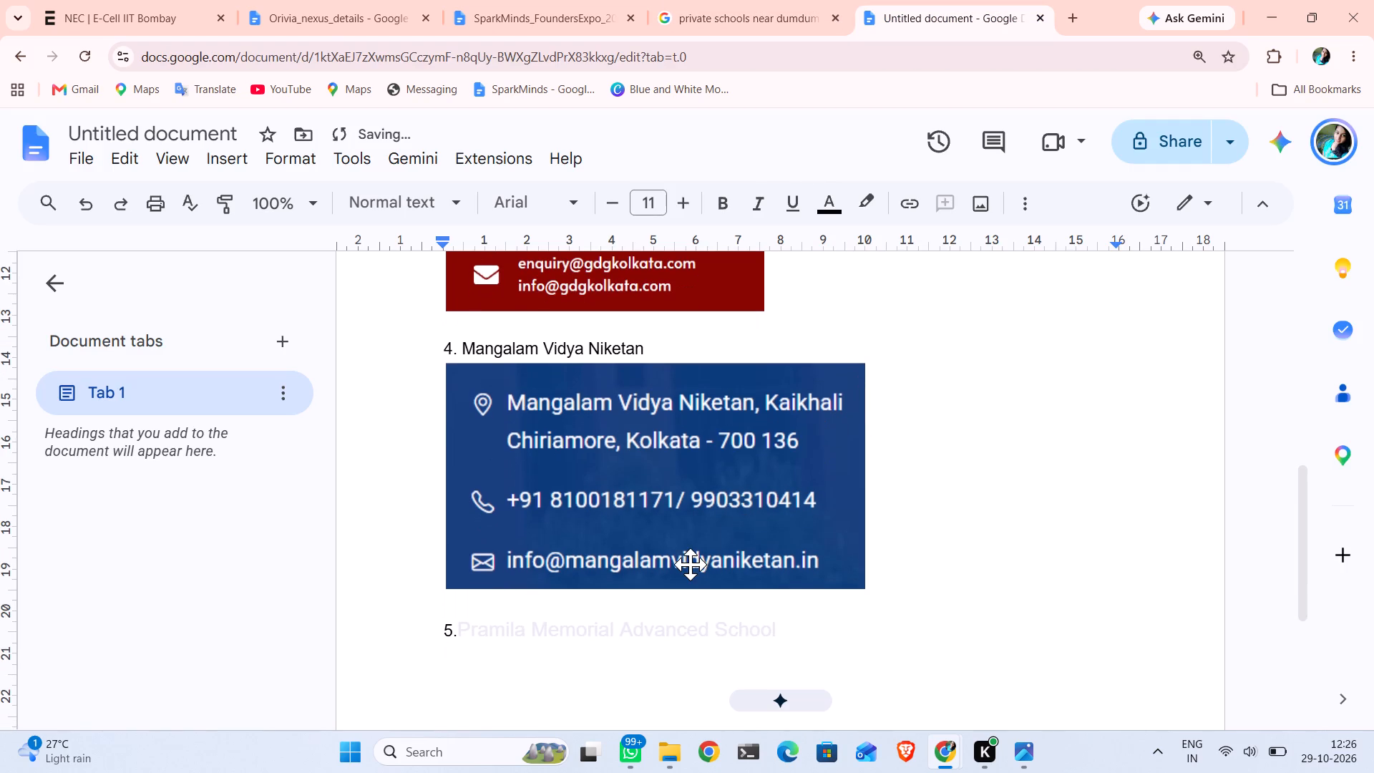
Change the pasted "Pramila Memorial Advanced School" text to black and start a new line directly beneath it.
left_click_drag(454, 622, 610, 615)
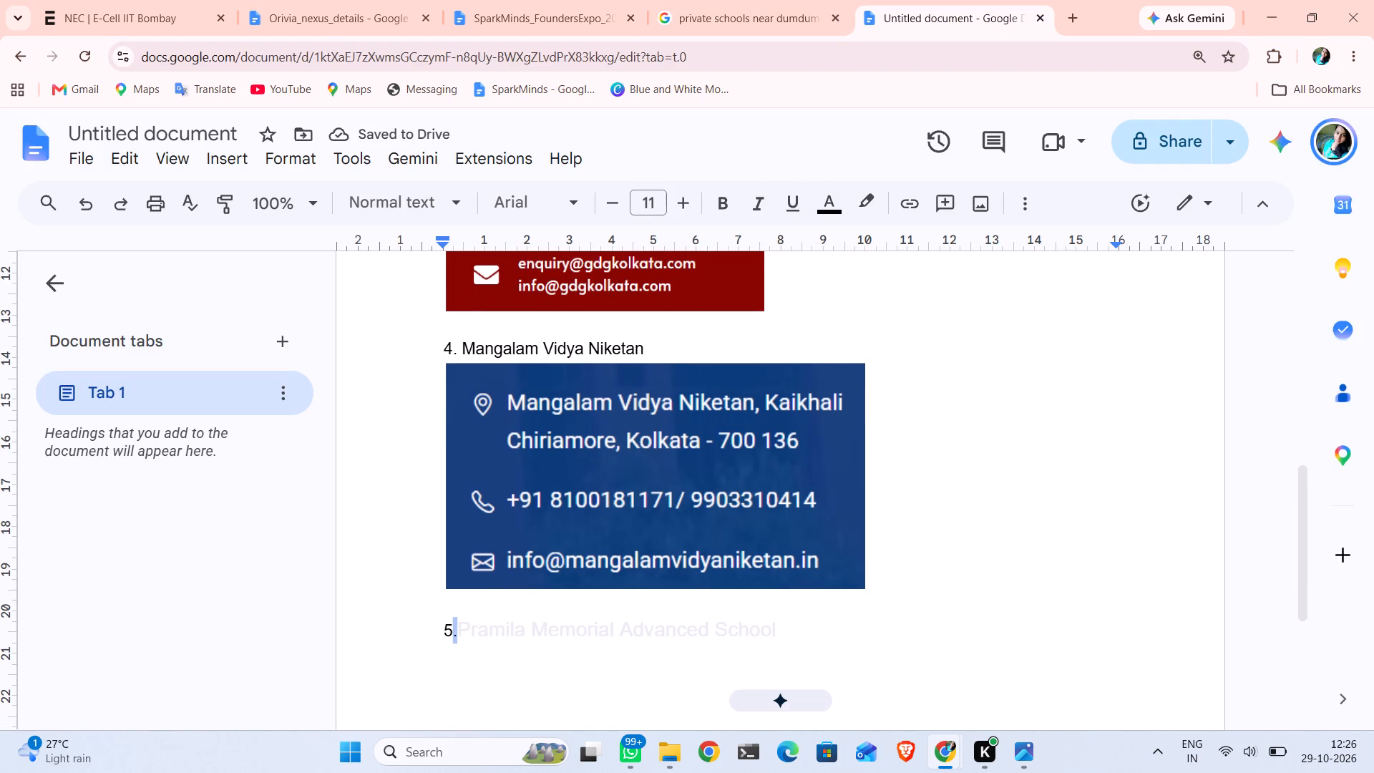
left_click_drag(610, 615, 947, 636)
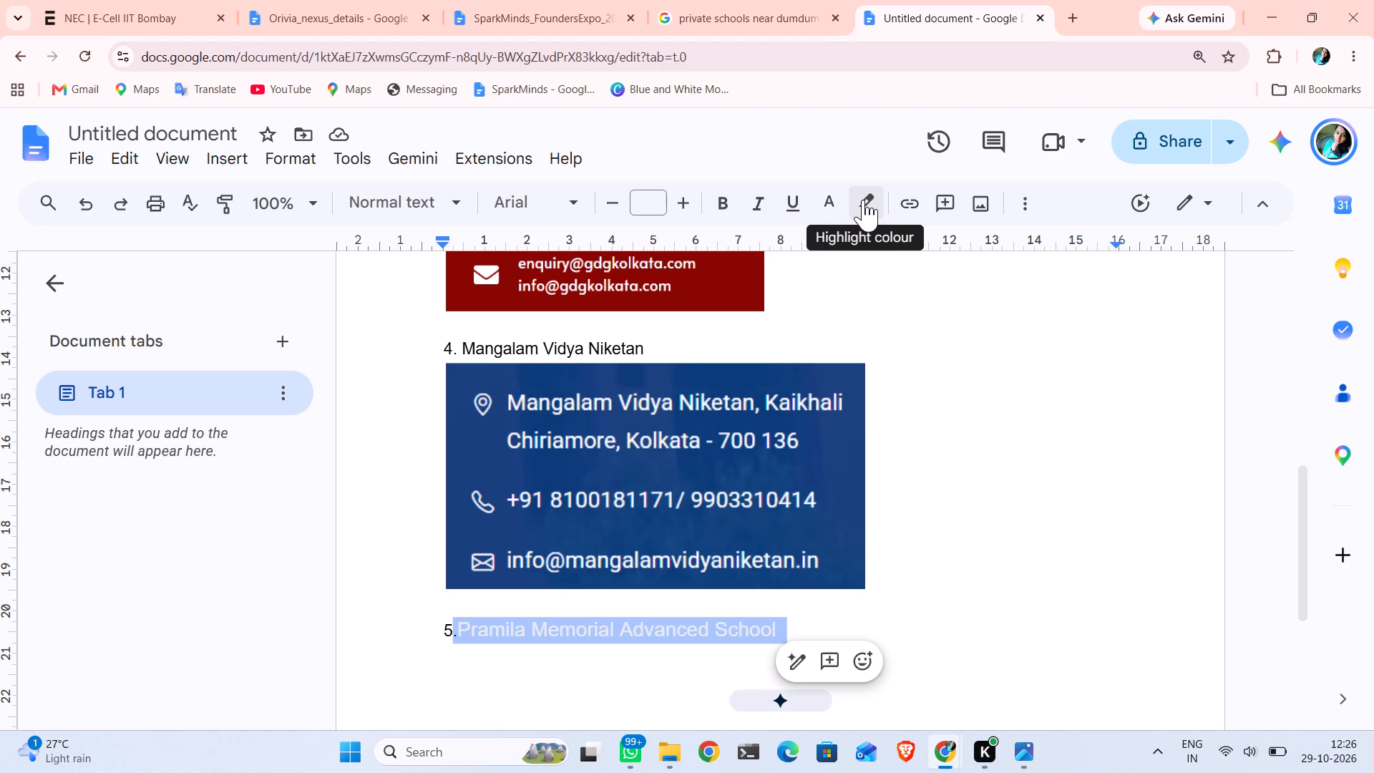
left_click(824, 205)
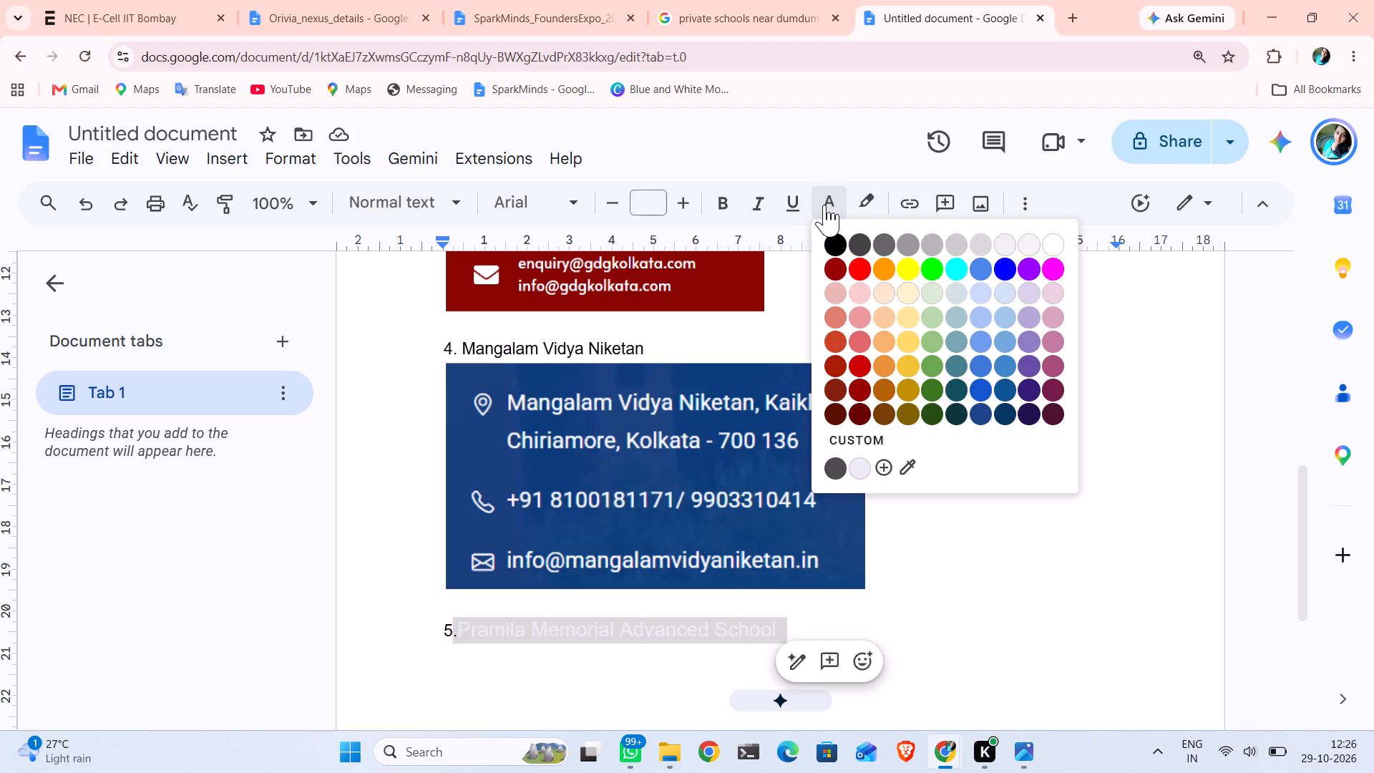
left_click(840, 249)
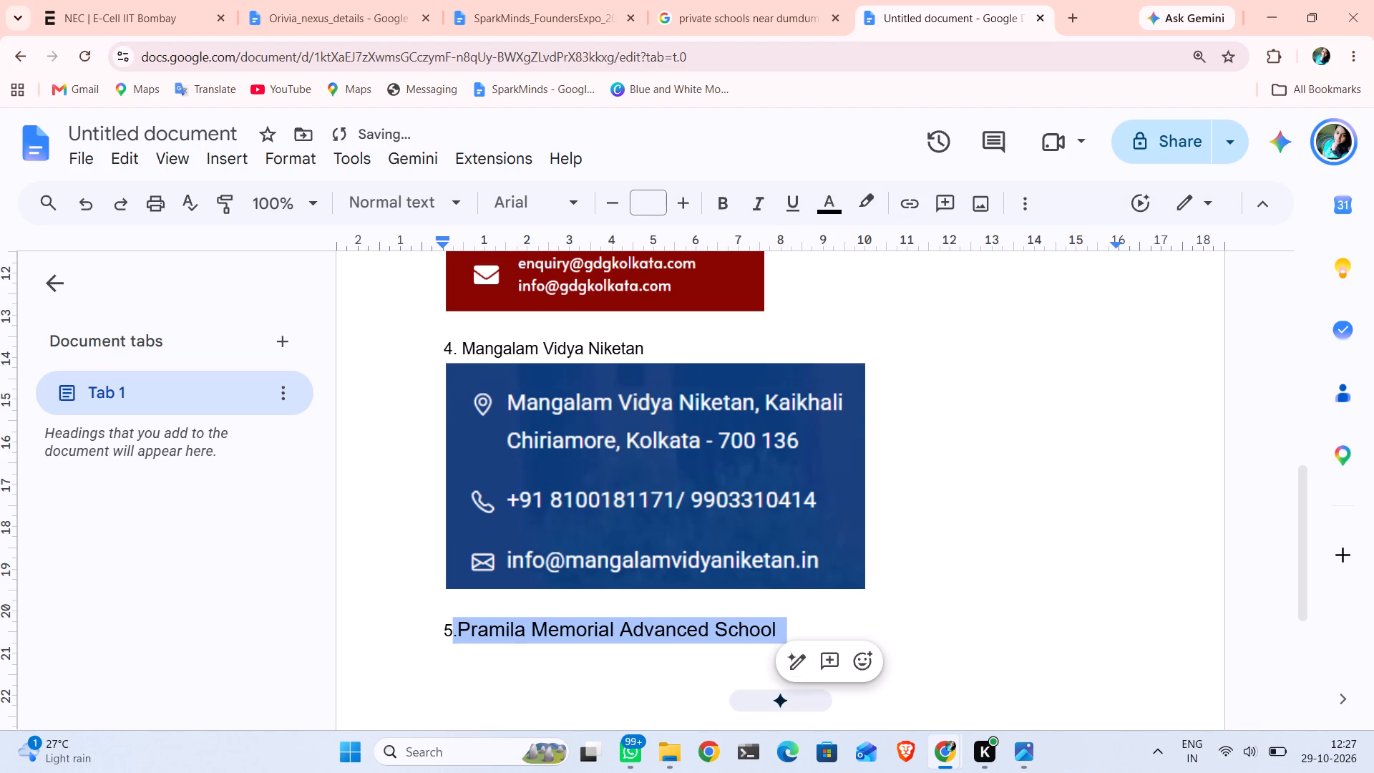
left_click(825, 622)
key("Return")
key("Return")
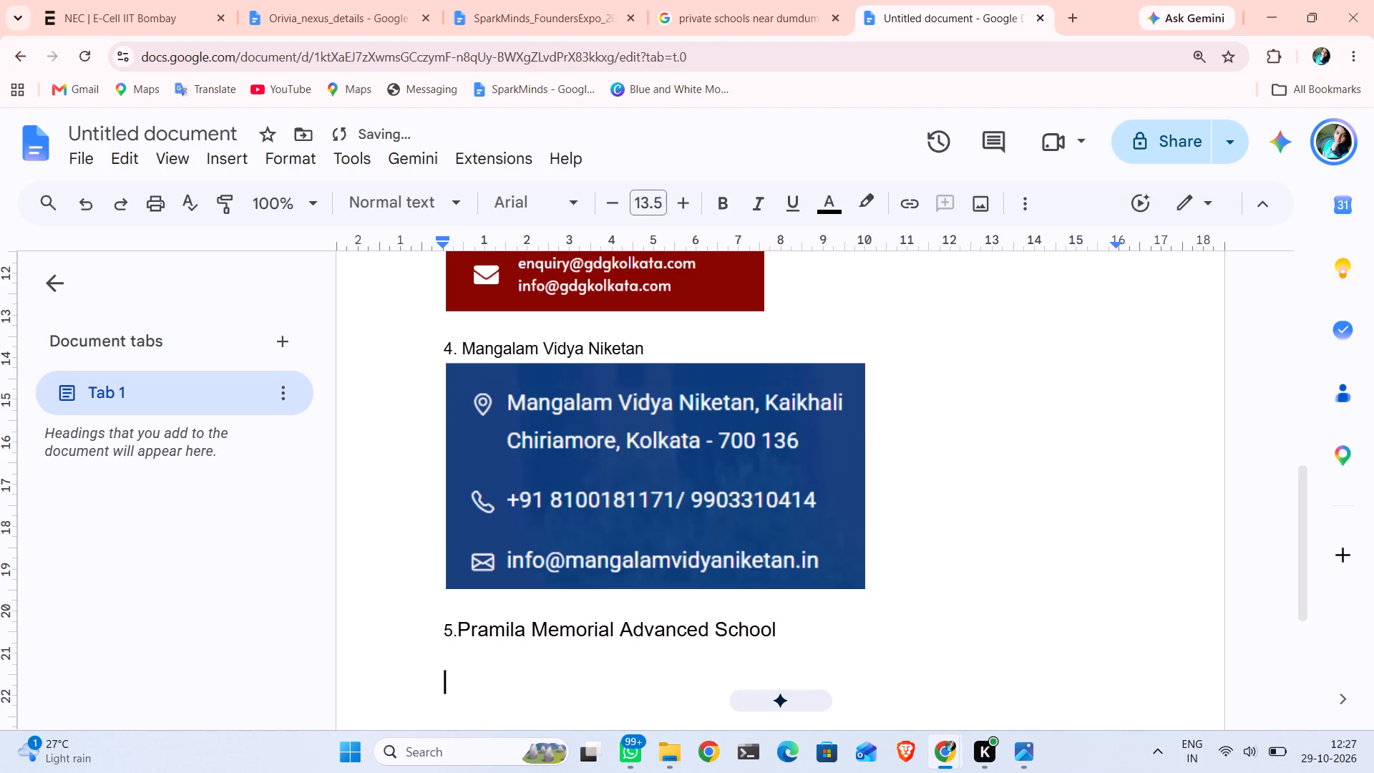
key("BackSpace")
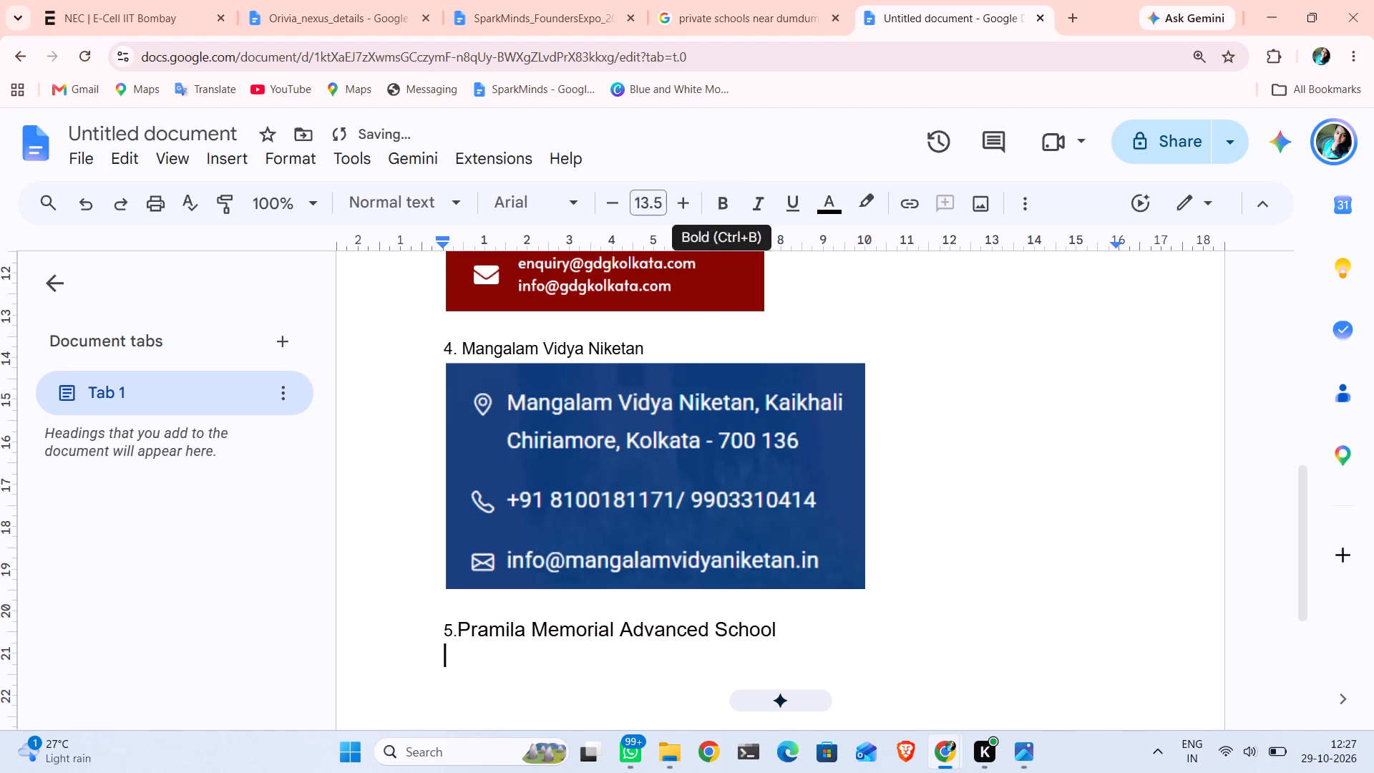
Open Pramila Memorial Advanced School's website and capture a screenshot of the mailing address, email and phone lines in its footer.
left_click(710, 6)
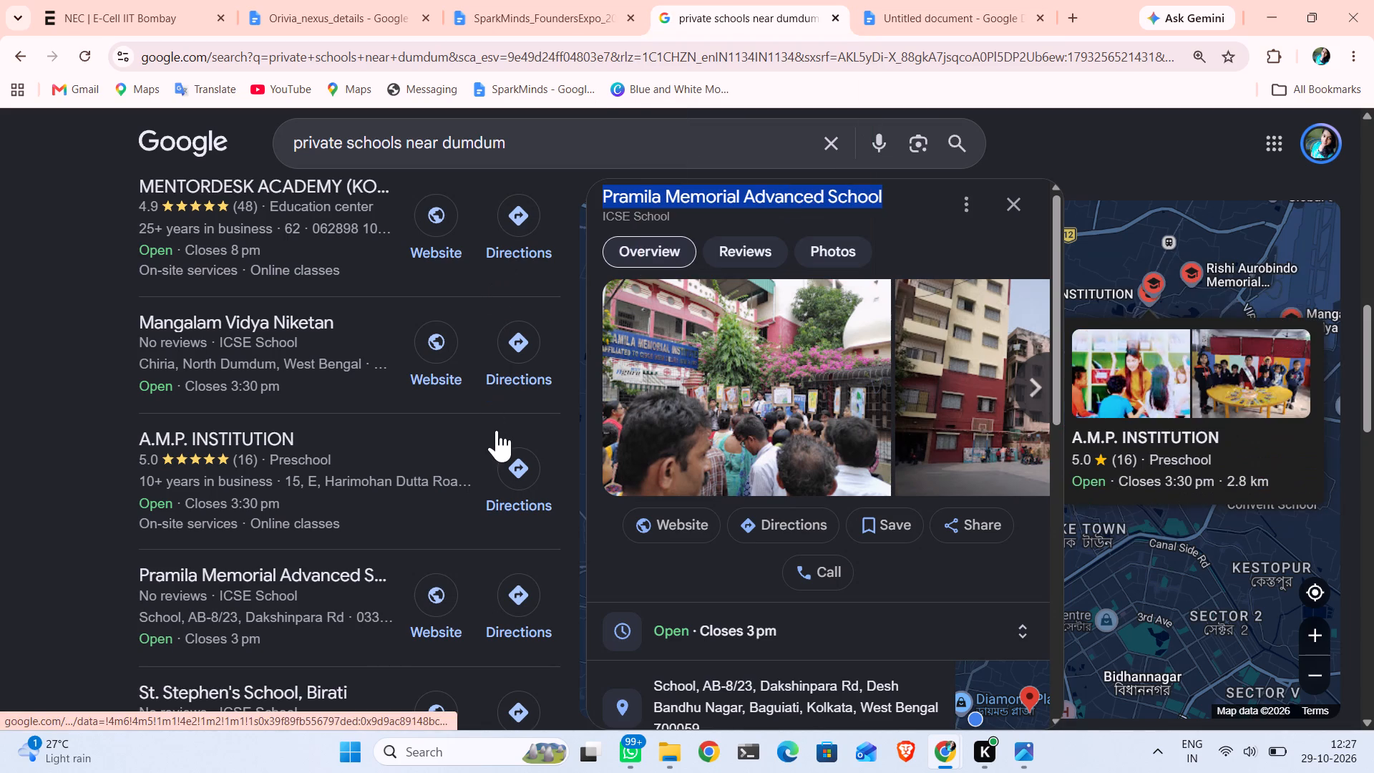
left_click(444, 587)
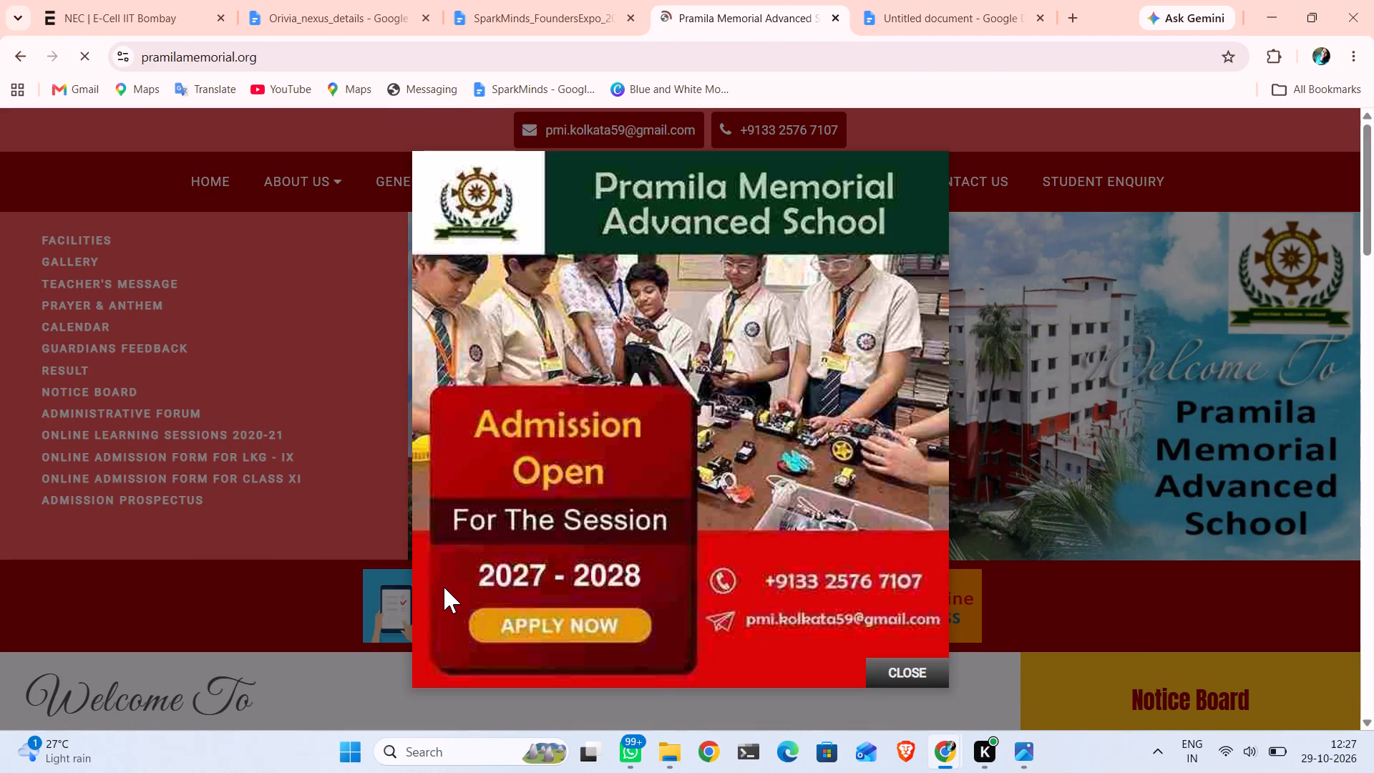
left_click(1001, 525)
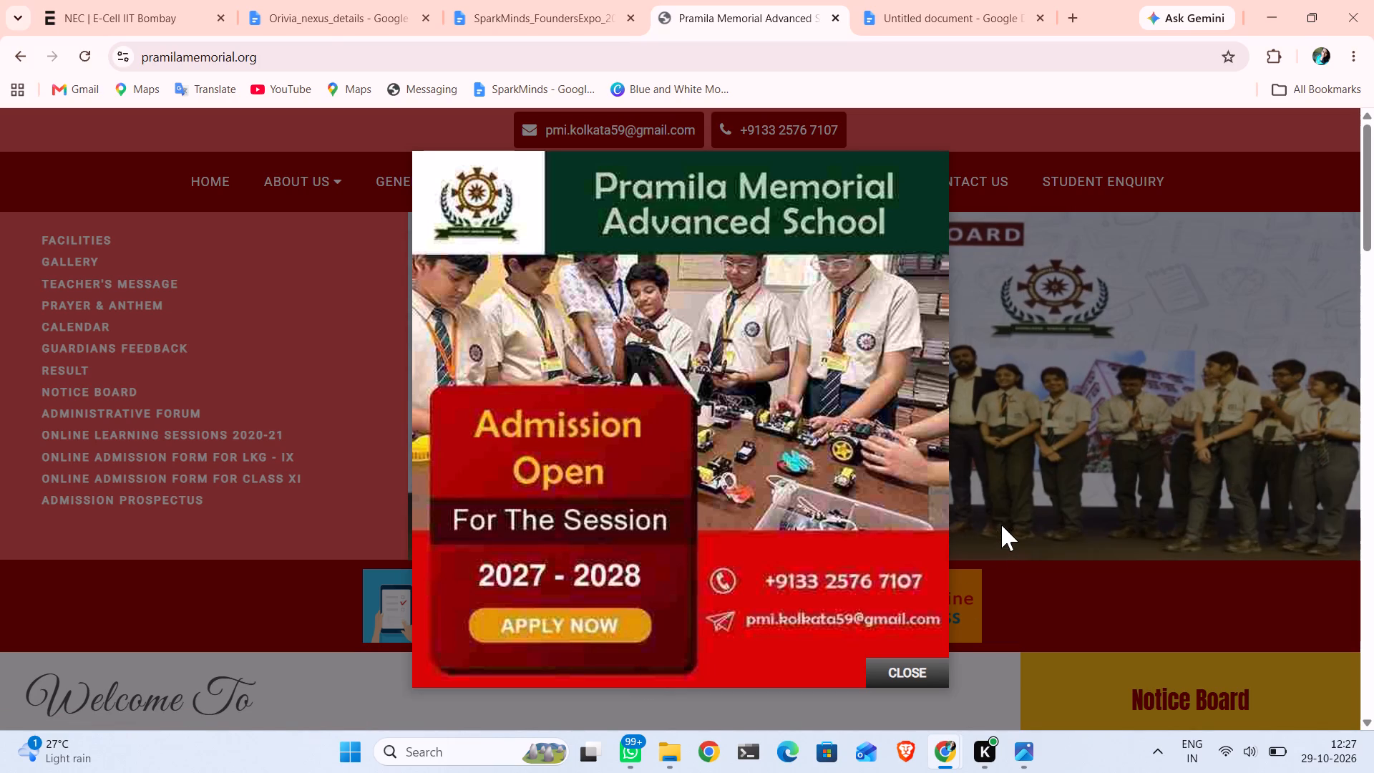
left_click(910, 670)
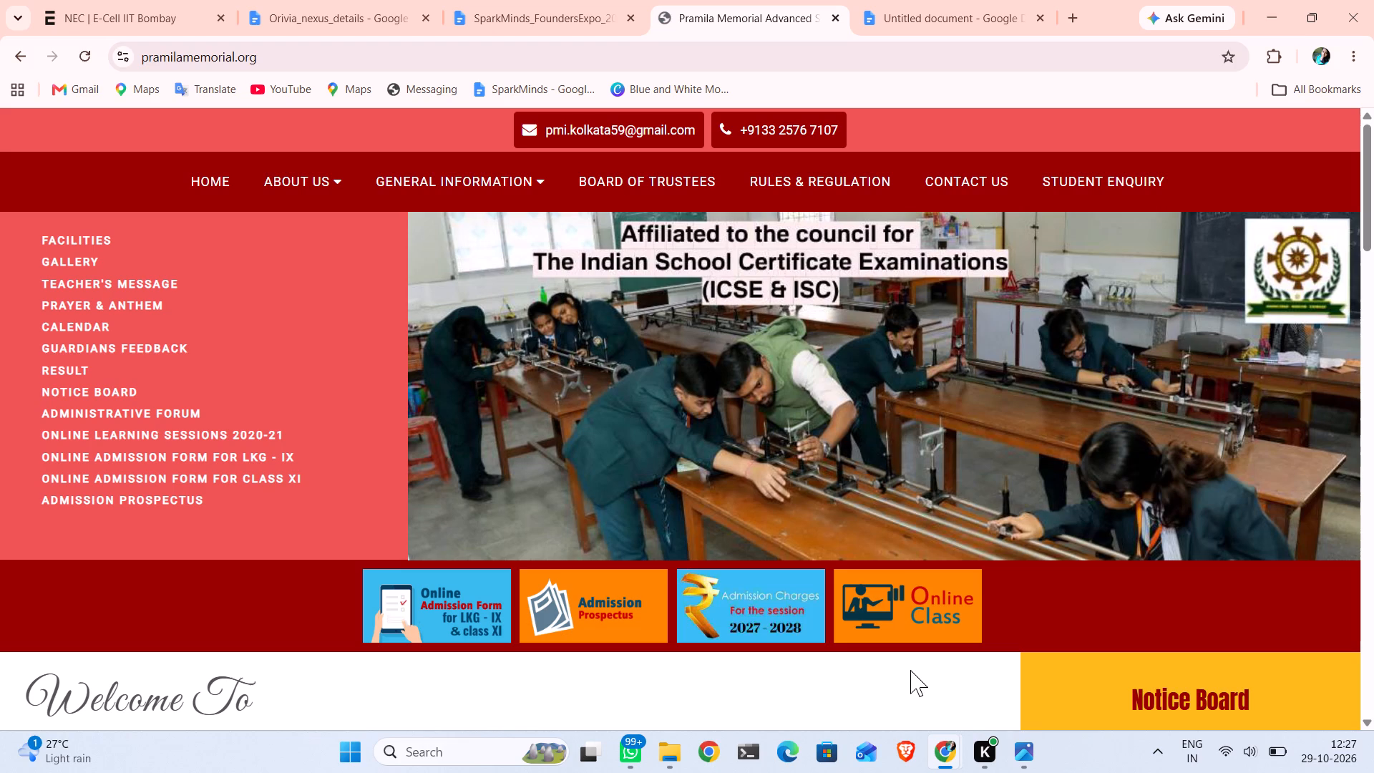
scroll(910, 670, "down", 12)
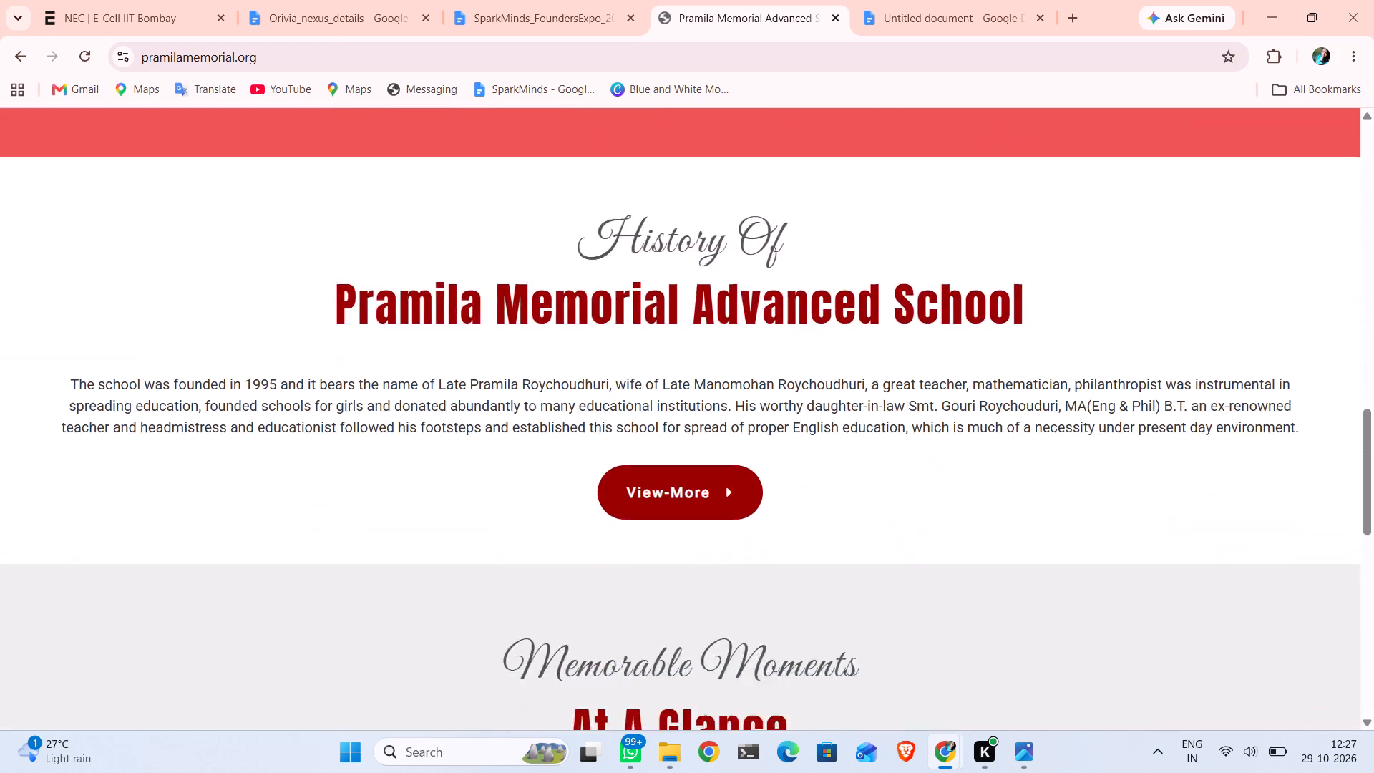
scroll(910, 670, "down", 6)
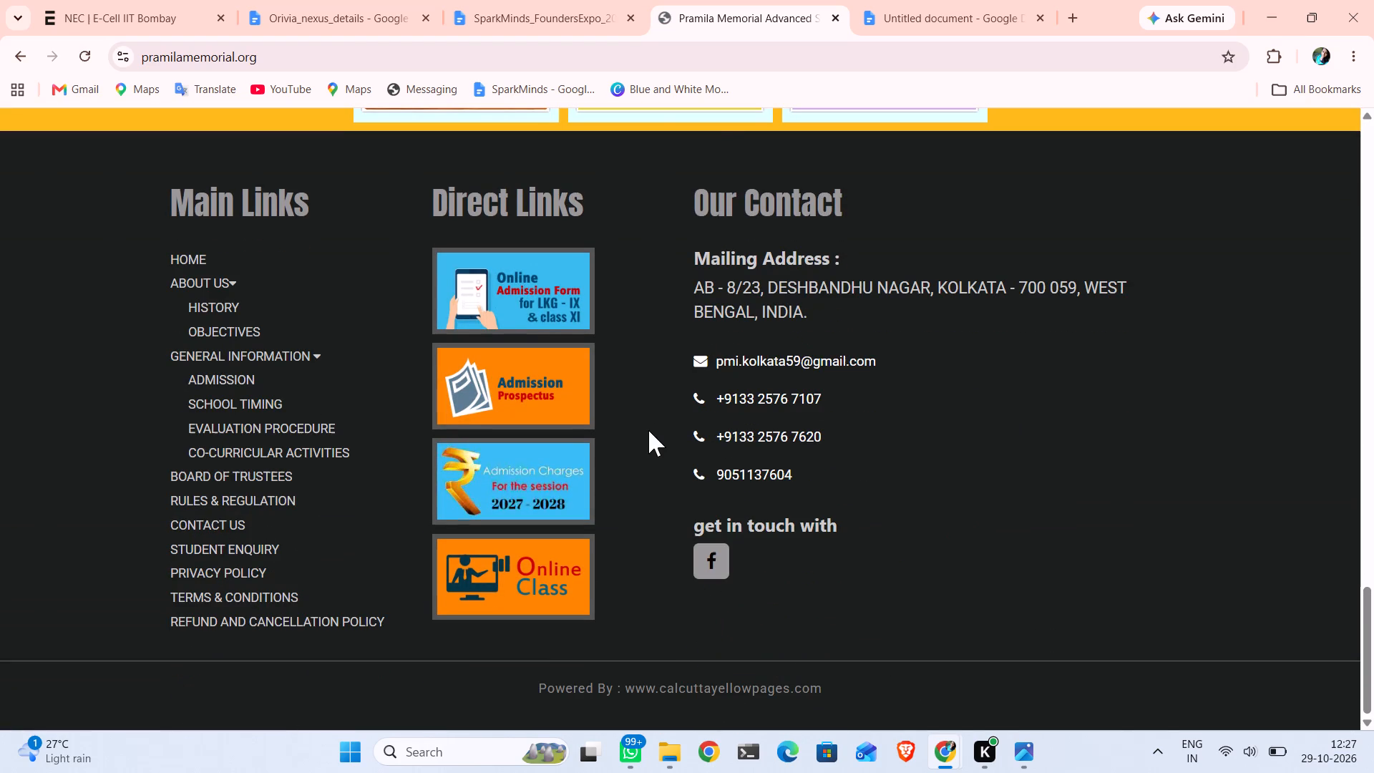
left_click(649, 430)
key("Print")
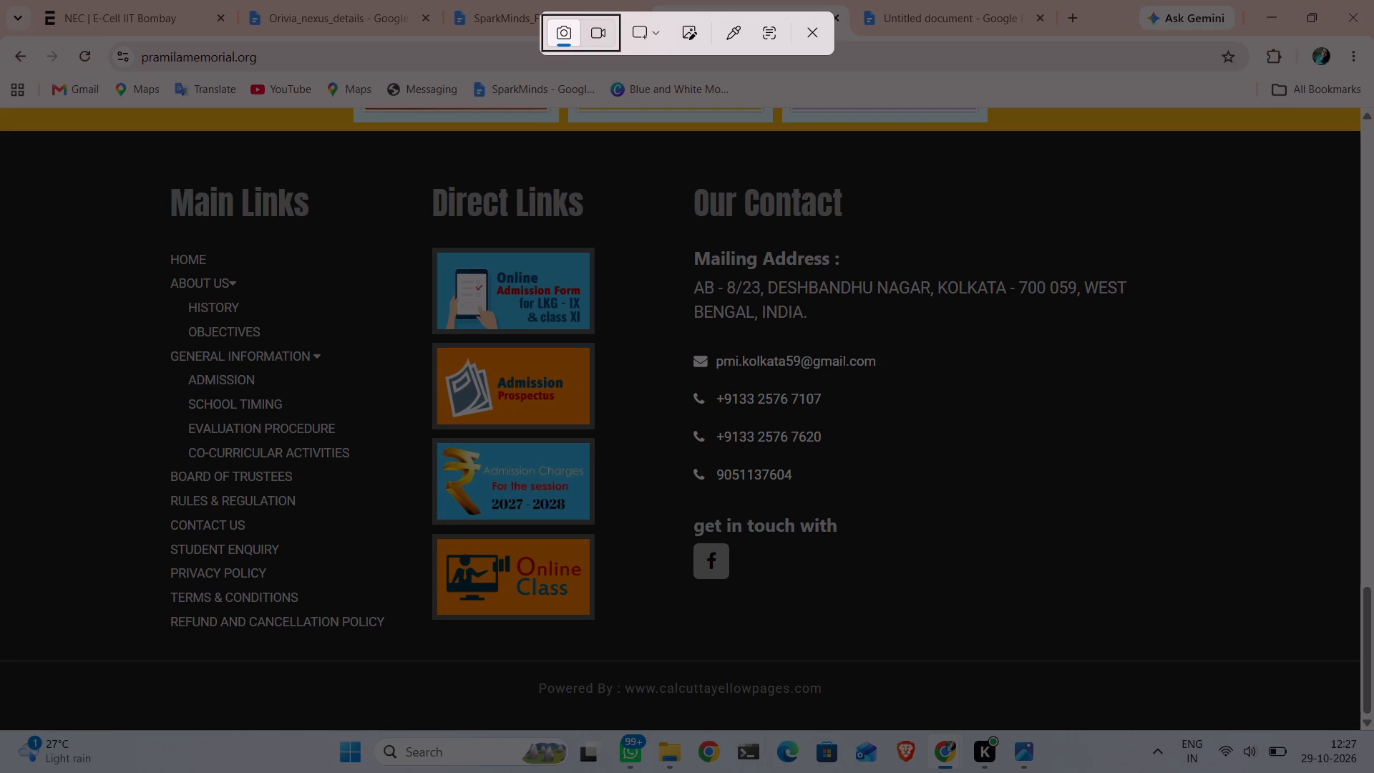
left_click_drag(682, 240, 1148, 477)
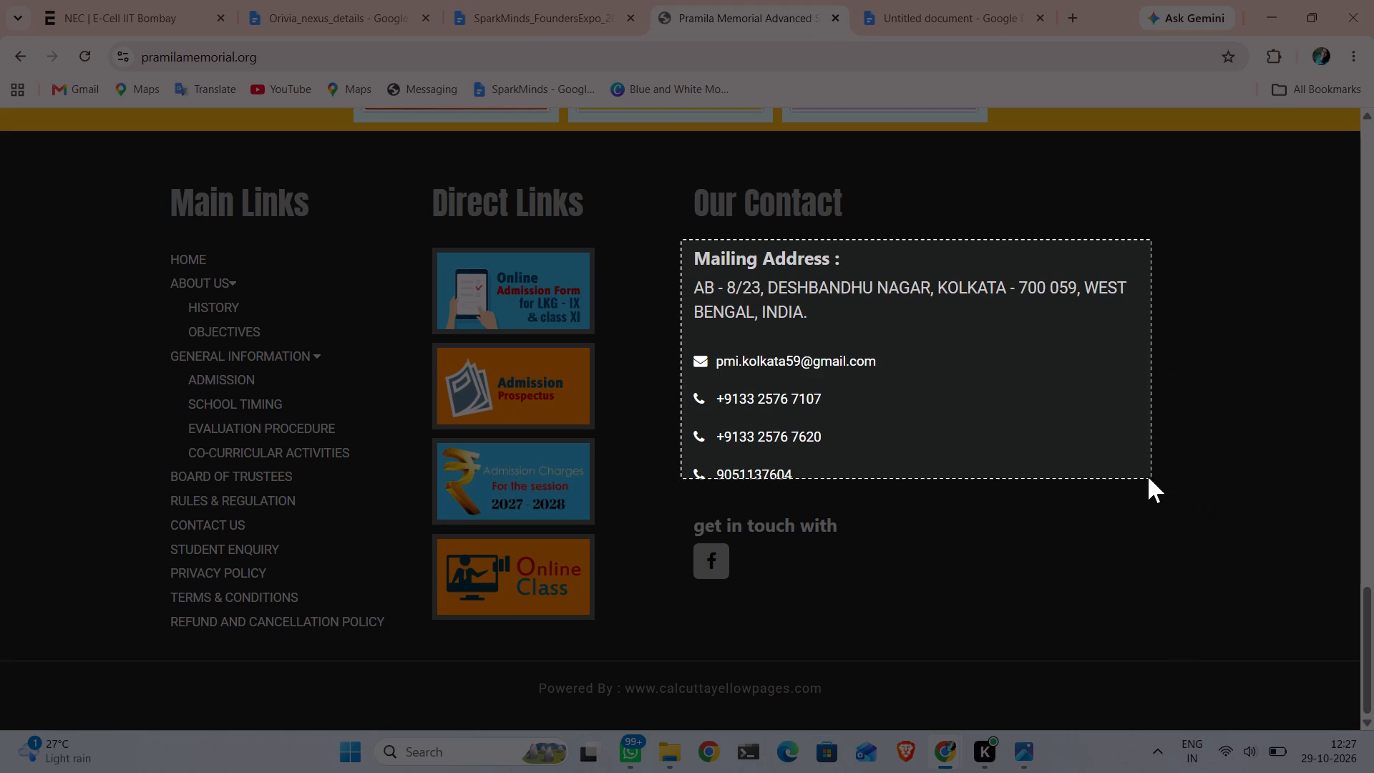
left_click_drag(1148, 477, 1137, 491)
Paste the captured contact screenshot beneath entry 5 in the schools document and shrink it to about half its width.
left_click(936, 10)
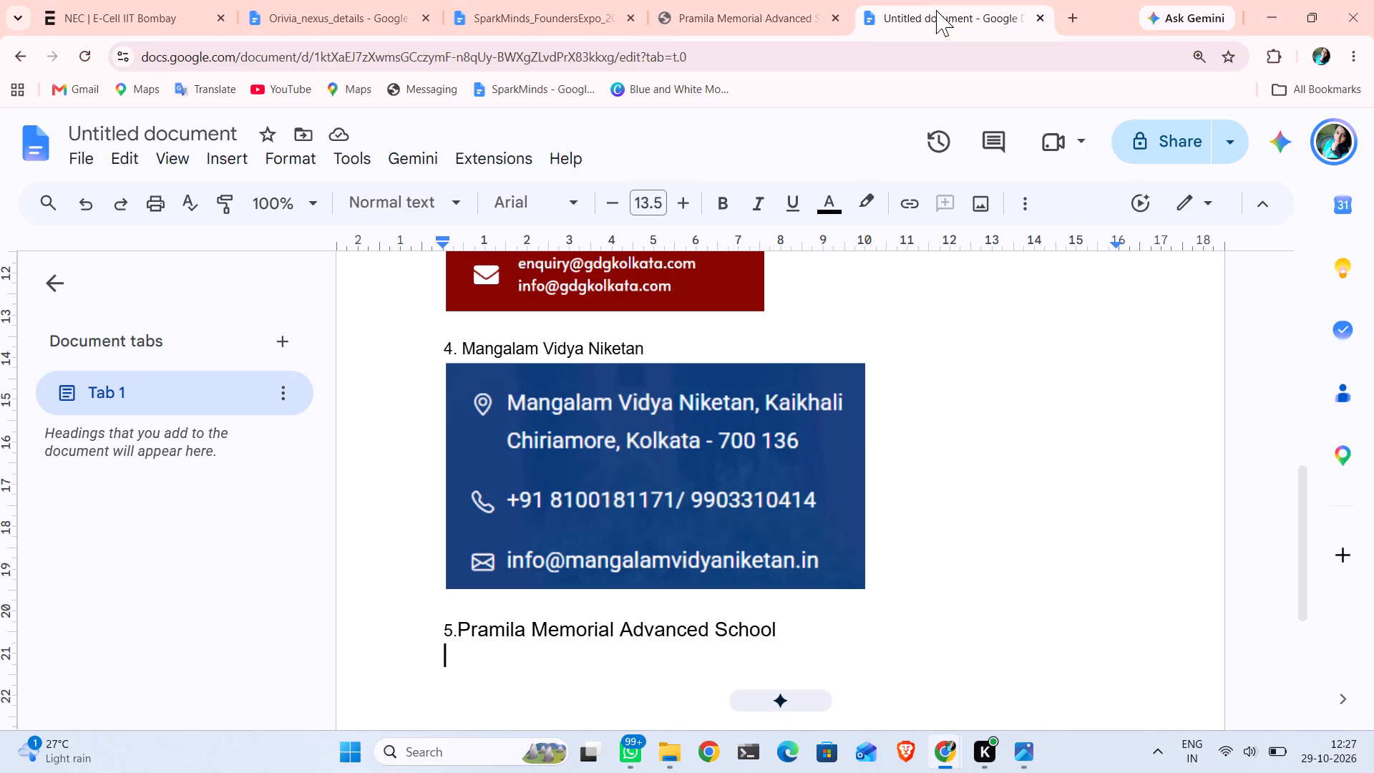
key("ctrl+v")
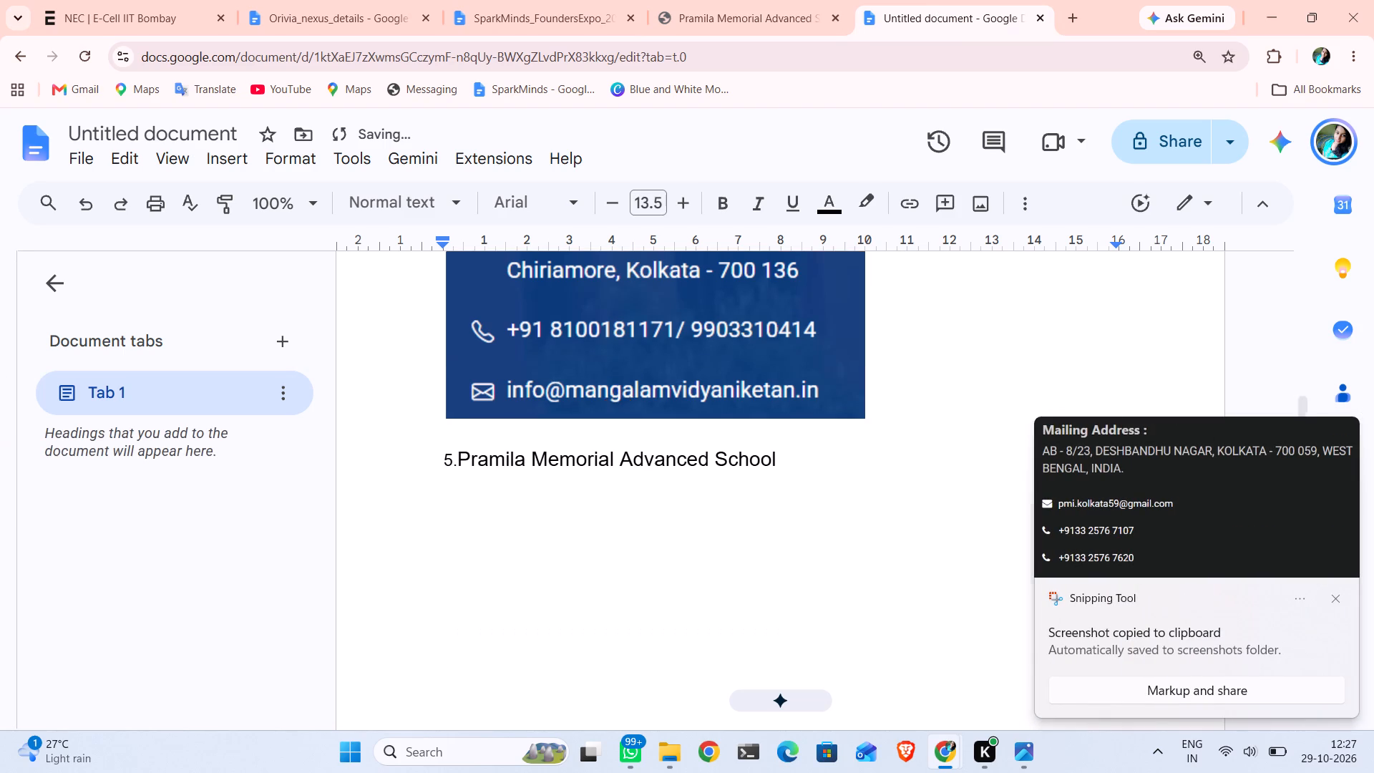
left_click(617, 573)
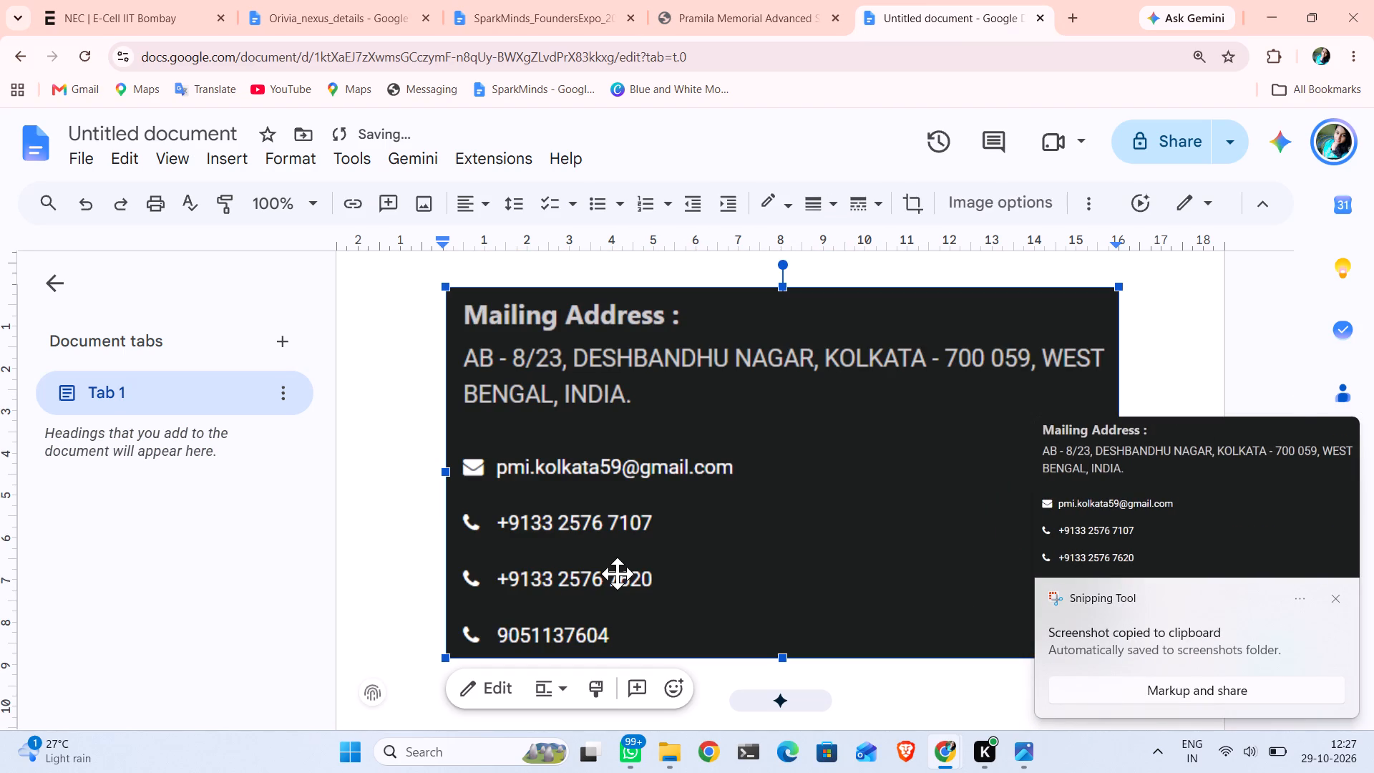
left_click_drag(446, 660, 792, 399)
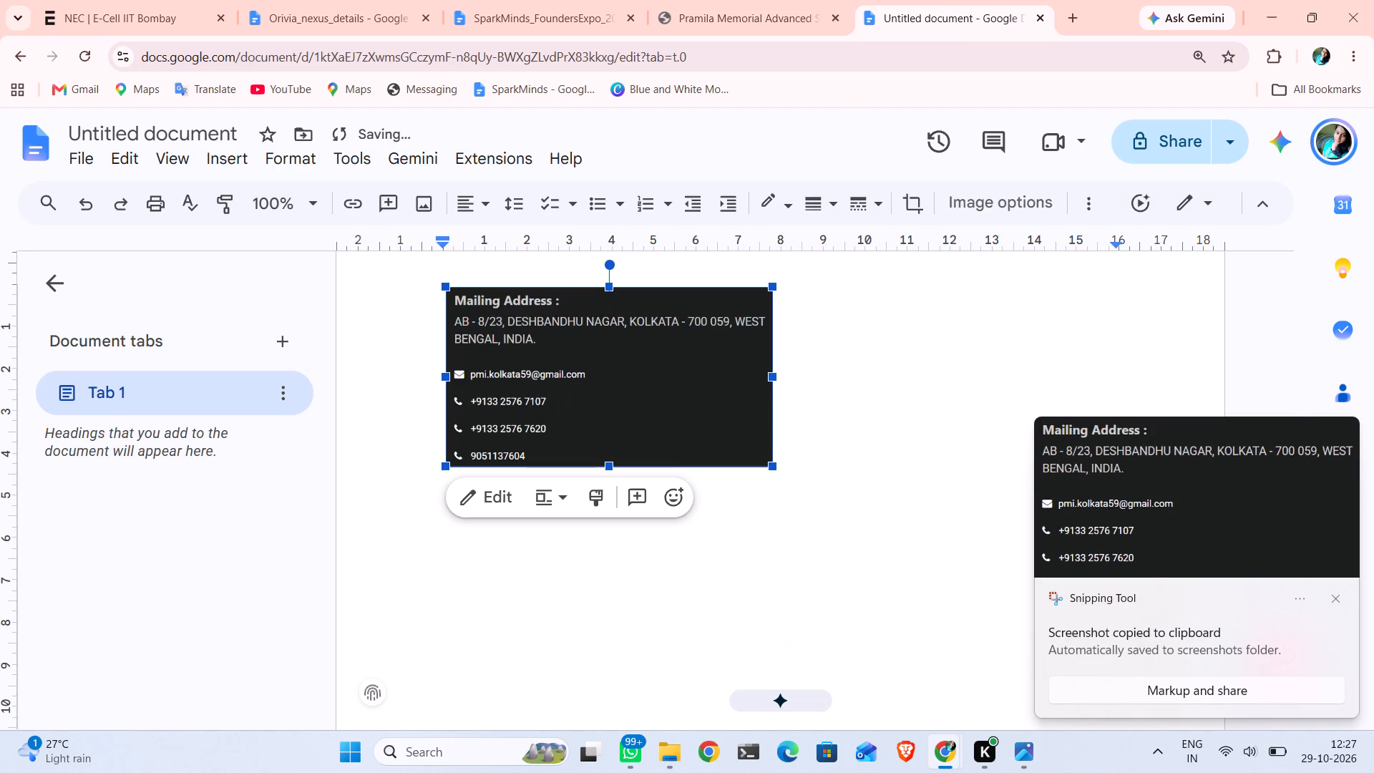
Remove the blank line between the Mangalam Vidya Niketan screenshot and the entry 5 heading.
scroll(544, 436, "up", 2)
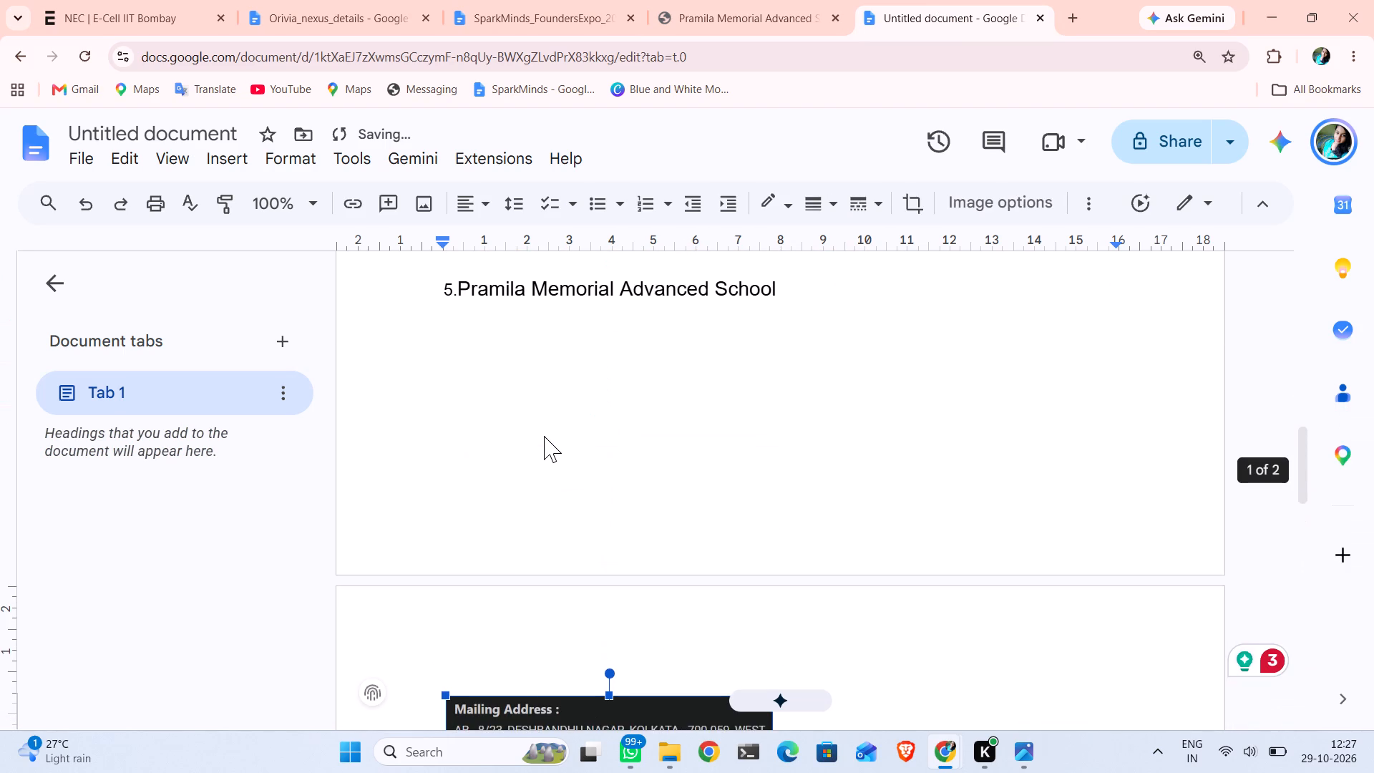
scroll(544, 436, "up", 1)
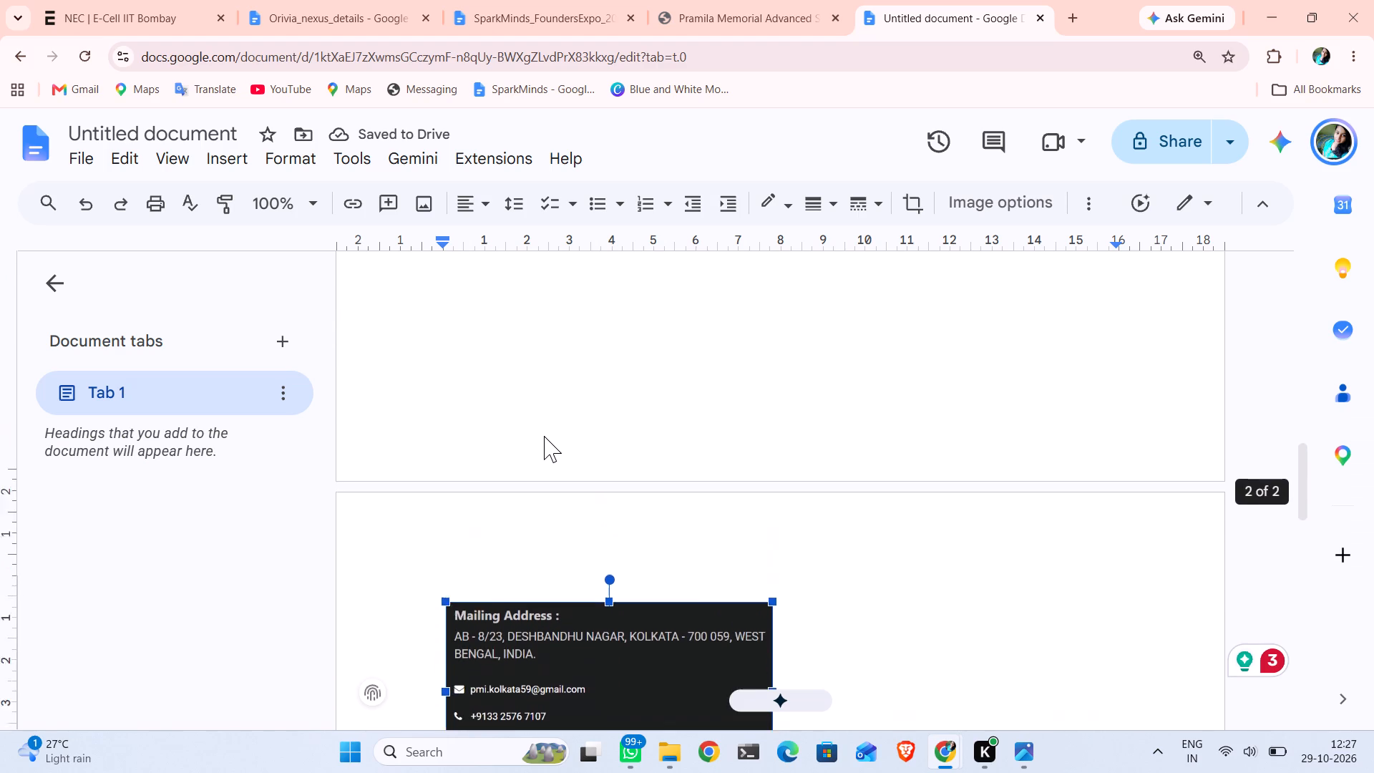
scroll(544, 436, "up", 2)
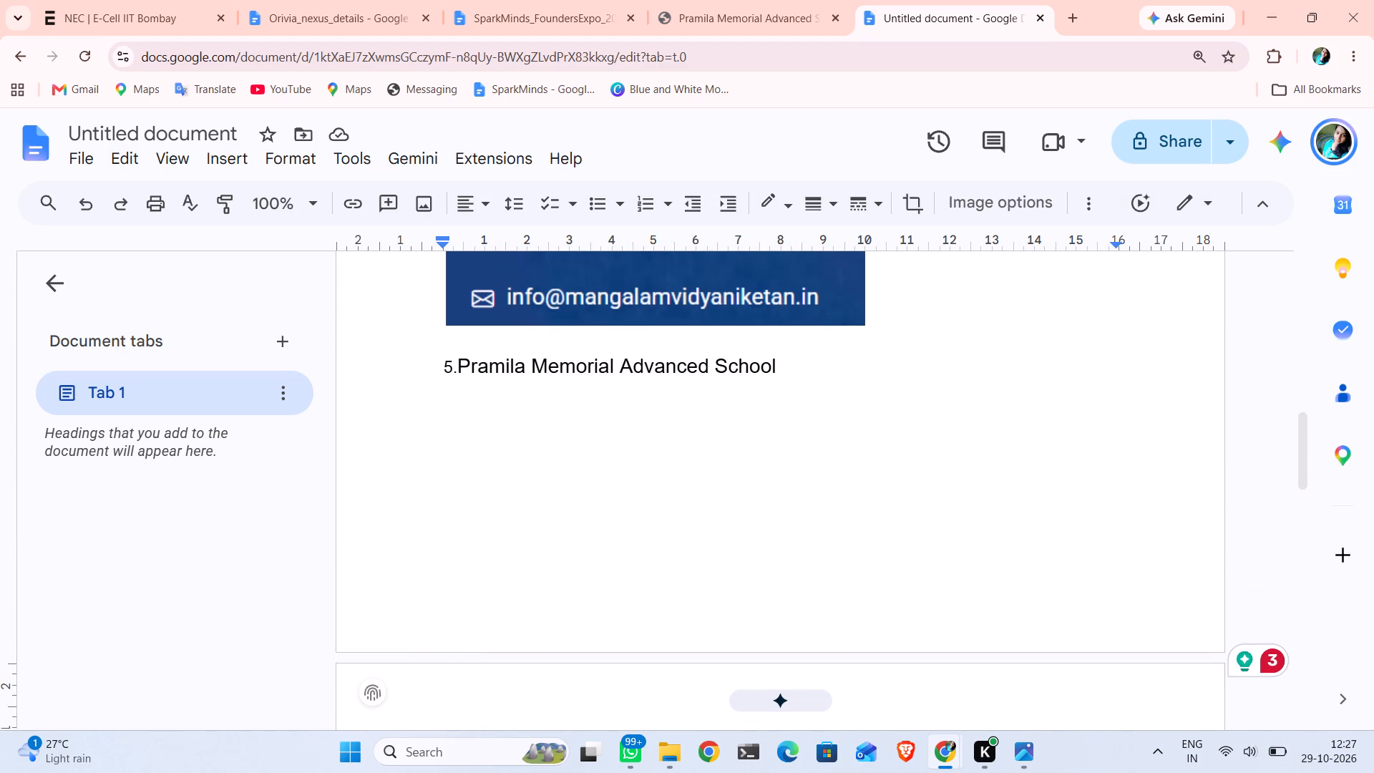
left_click(517, 336)
key("BackSpace")
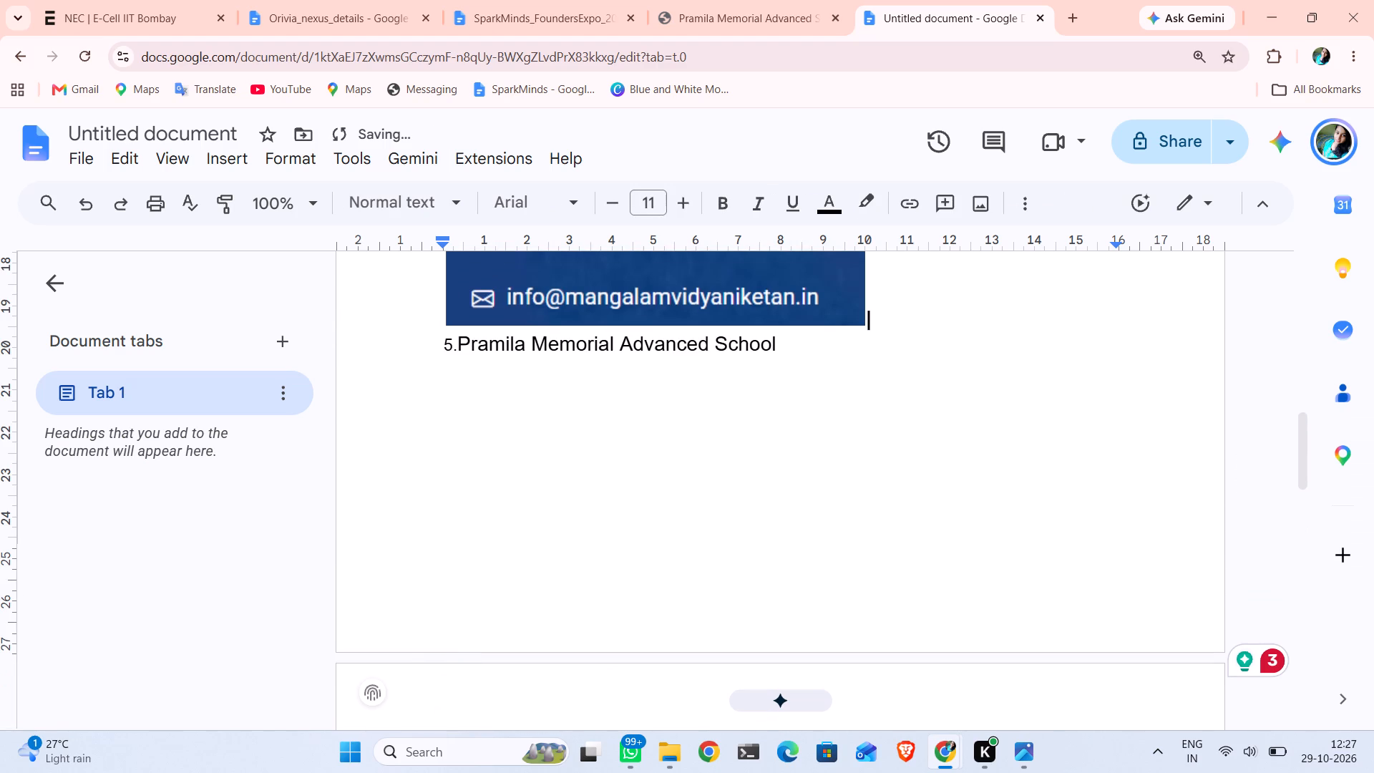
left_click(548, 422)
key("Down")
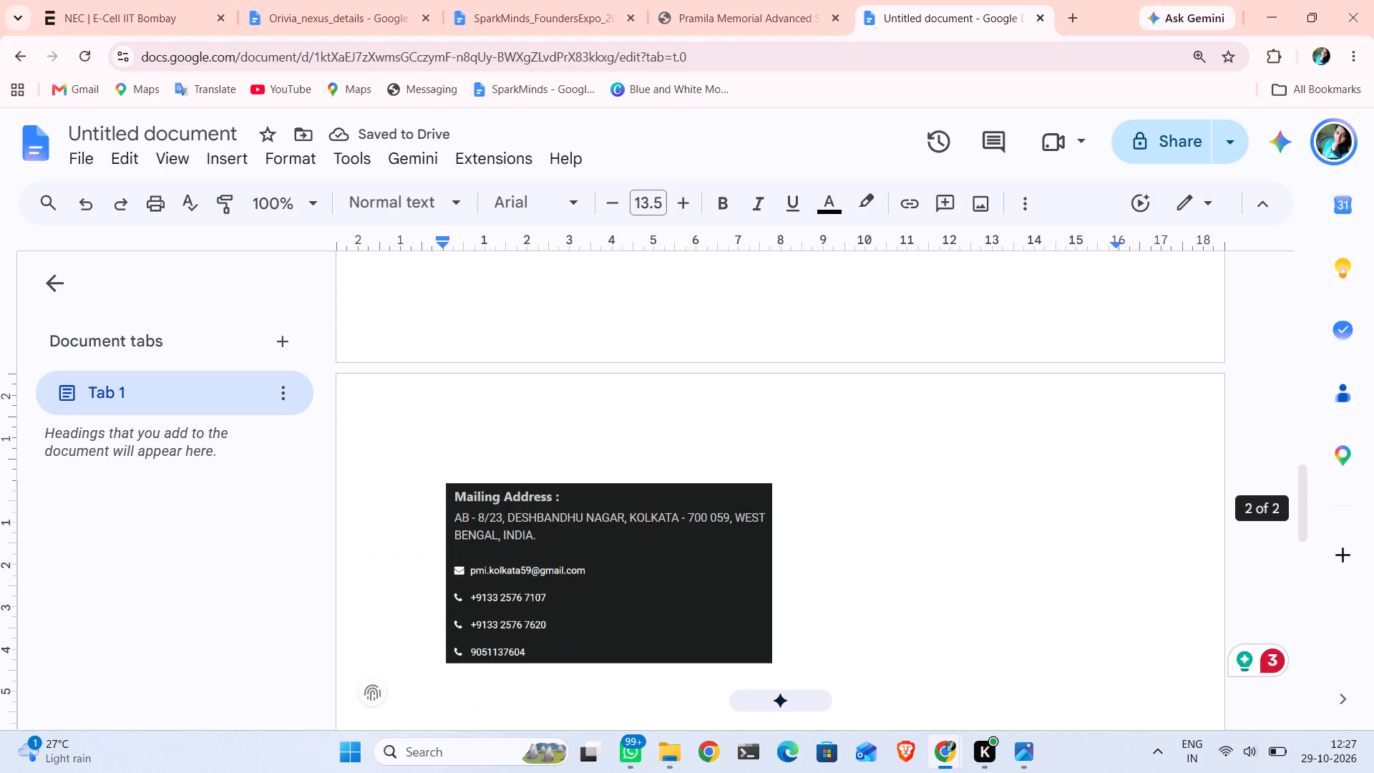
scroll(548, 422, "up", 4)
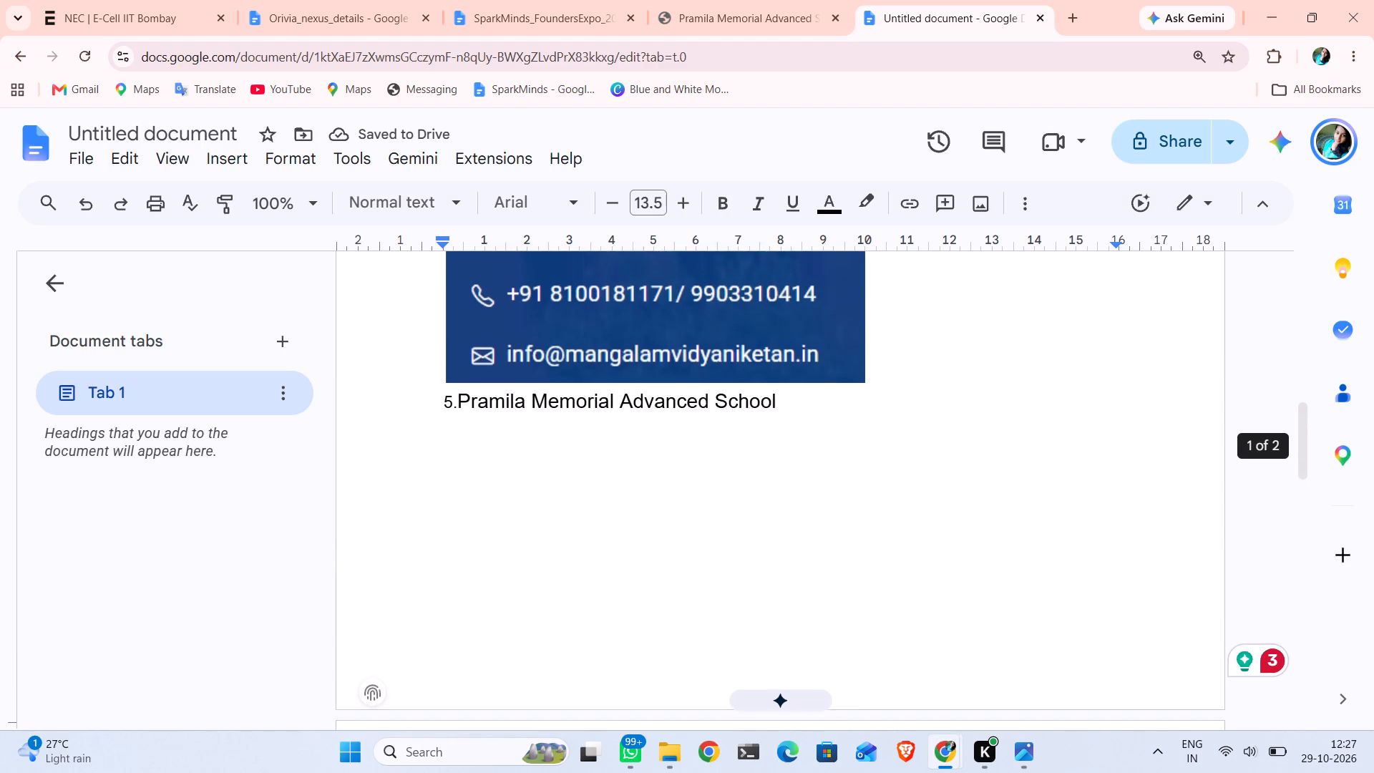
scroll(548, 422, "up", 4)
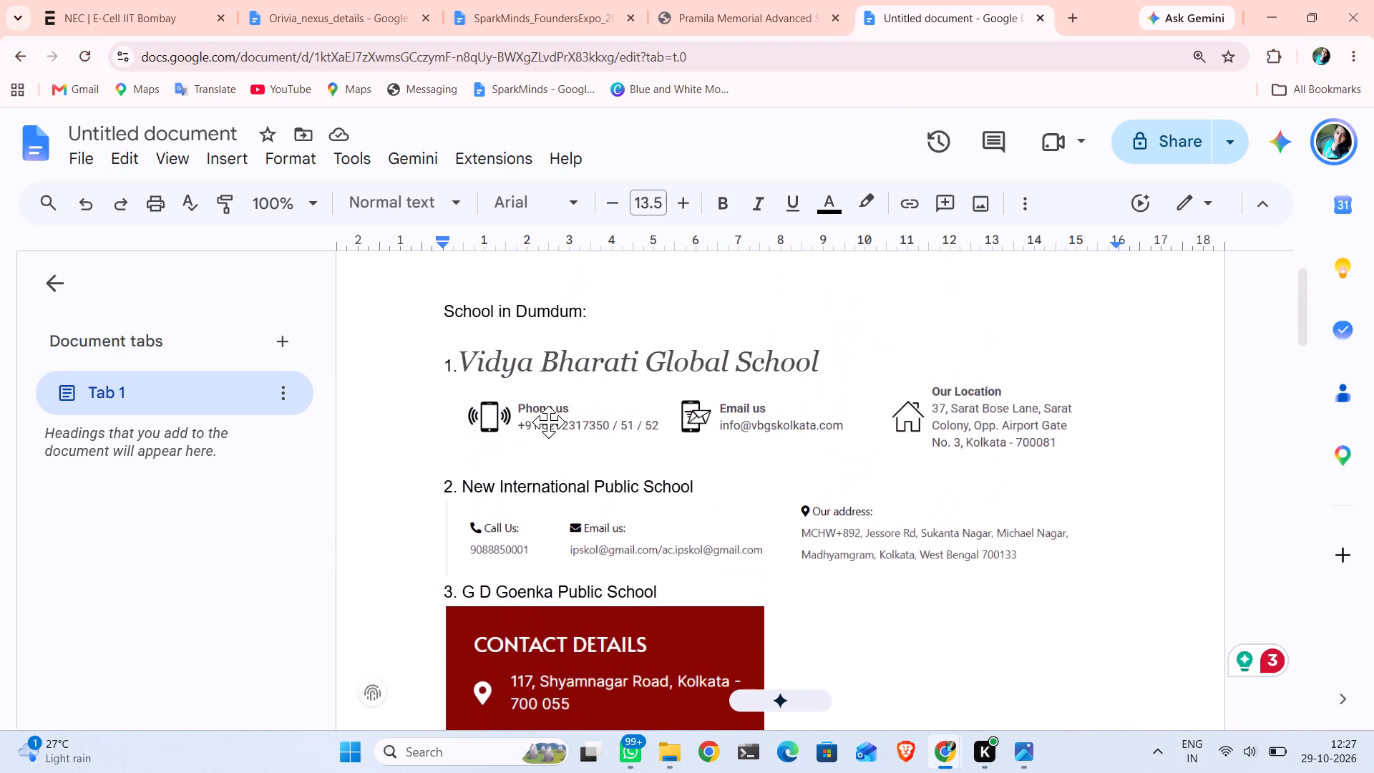
Format the "School in Dumdum:" heading as bold, underlined text at font size 36.
scroll(548, 422, "up", 1)
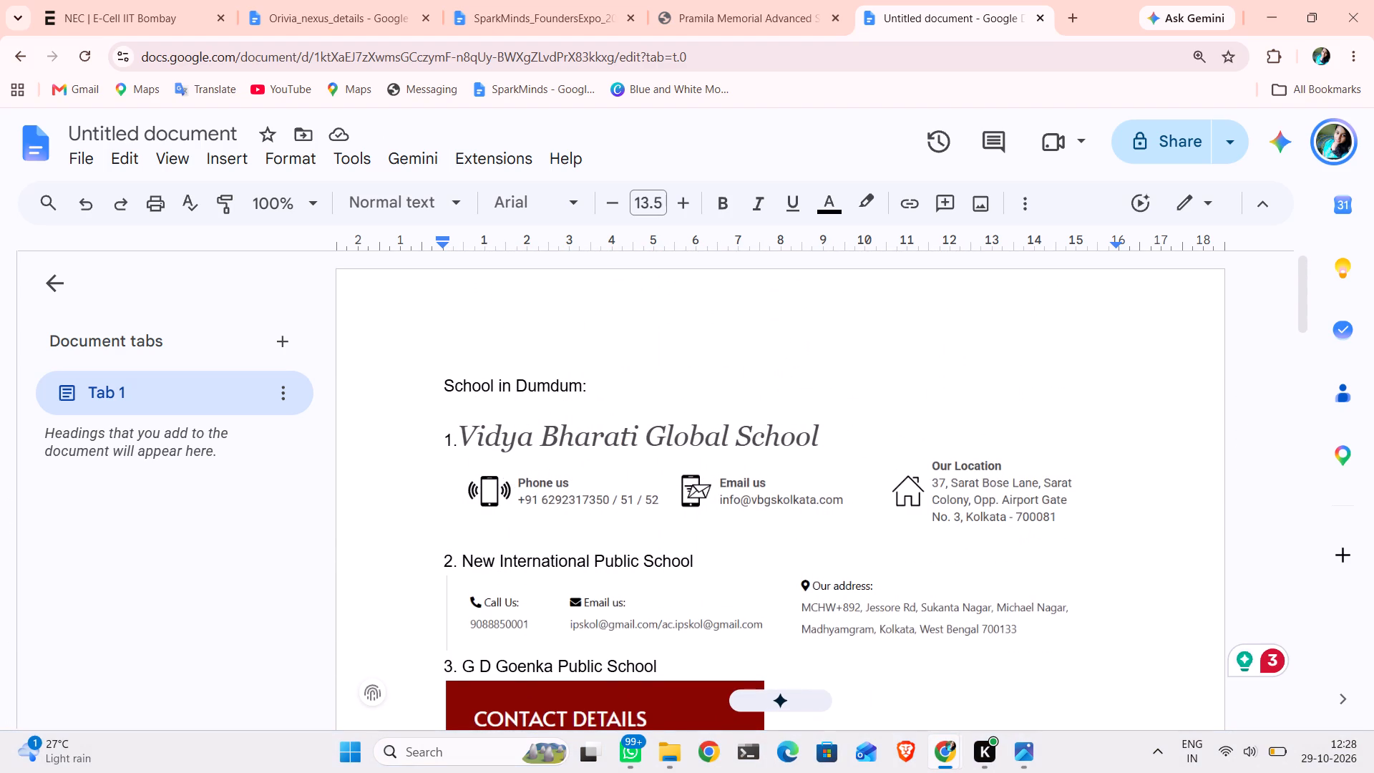
left_click_drag(437, 379, 637, 384)
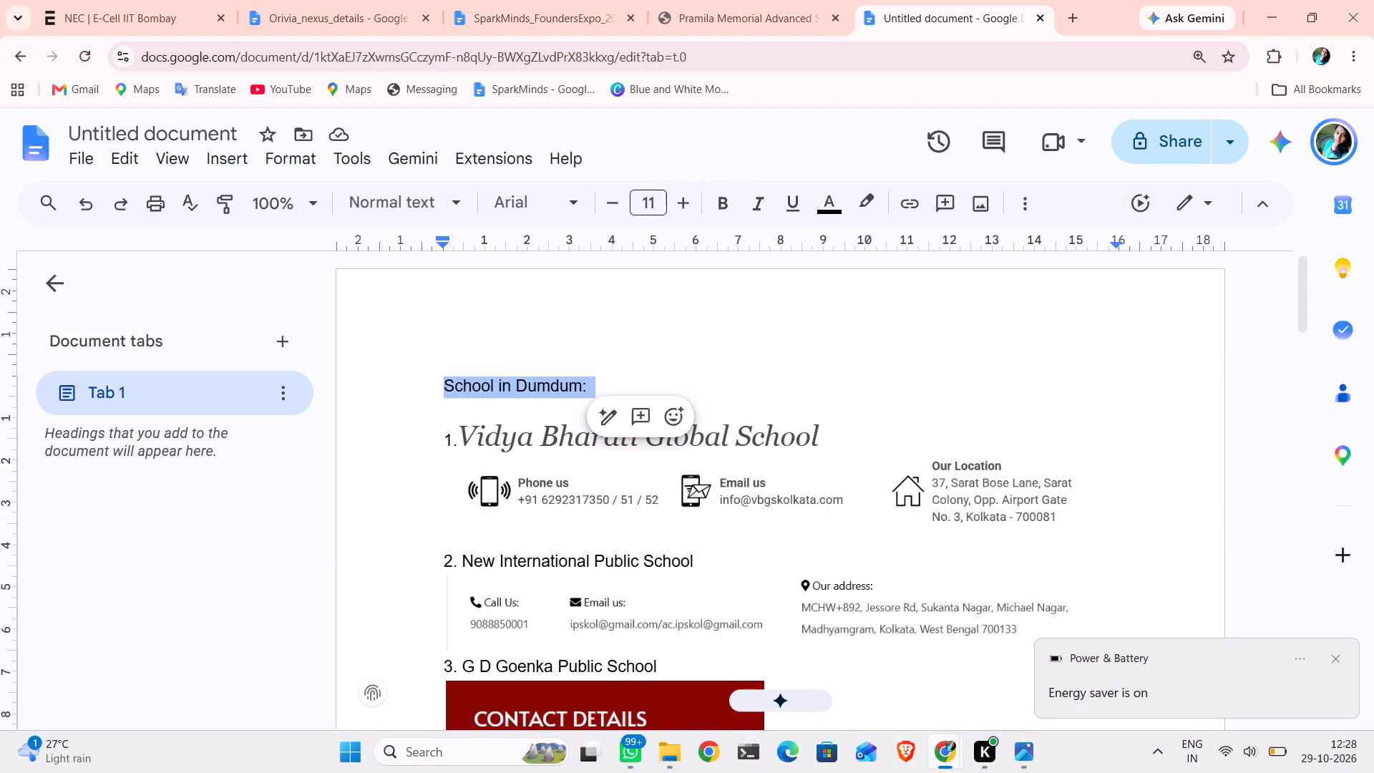
triple_click(683, 212)
triple_click(683, 212)
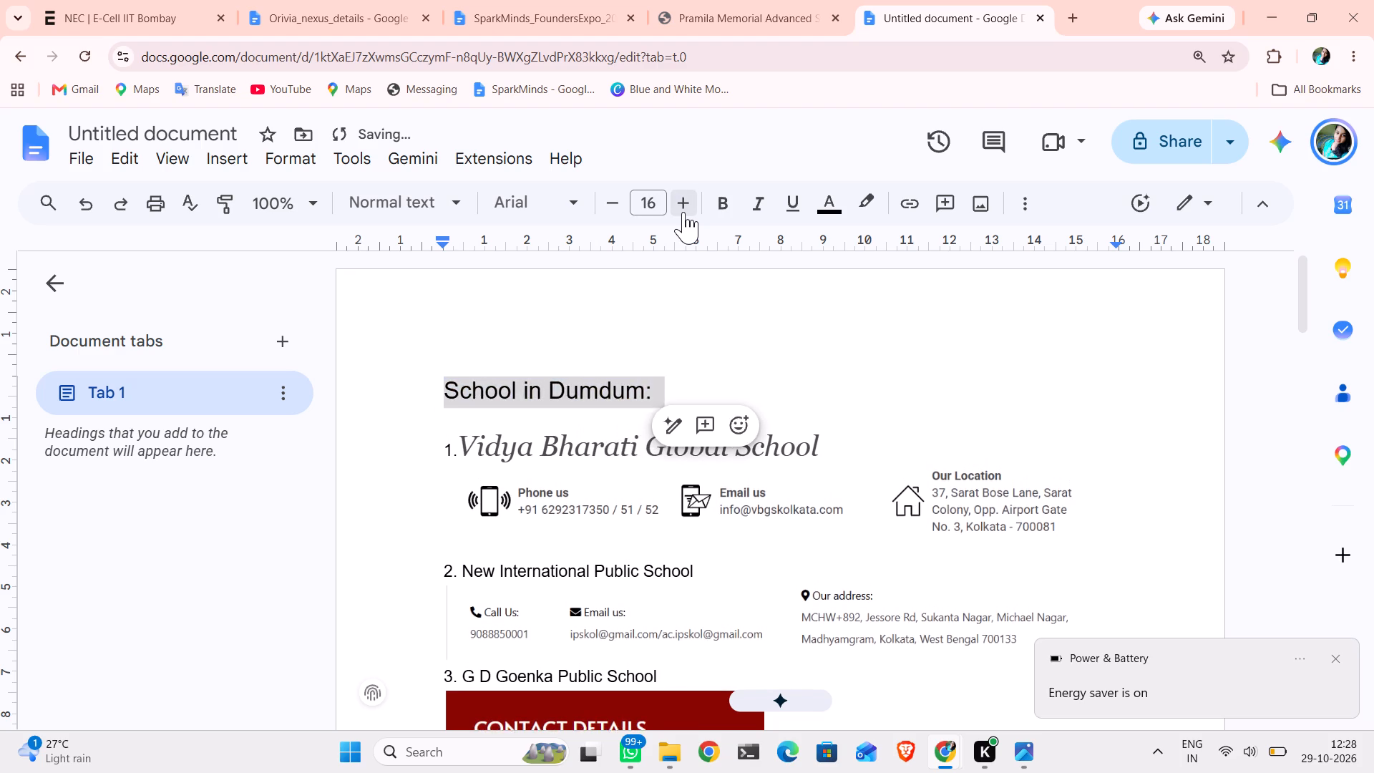
triple_click(683, 212)
triple_click(683, 212)
triple_click(683, 212)
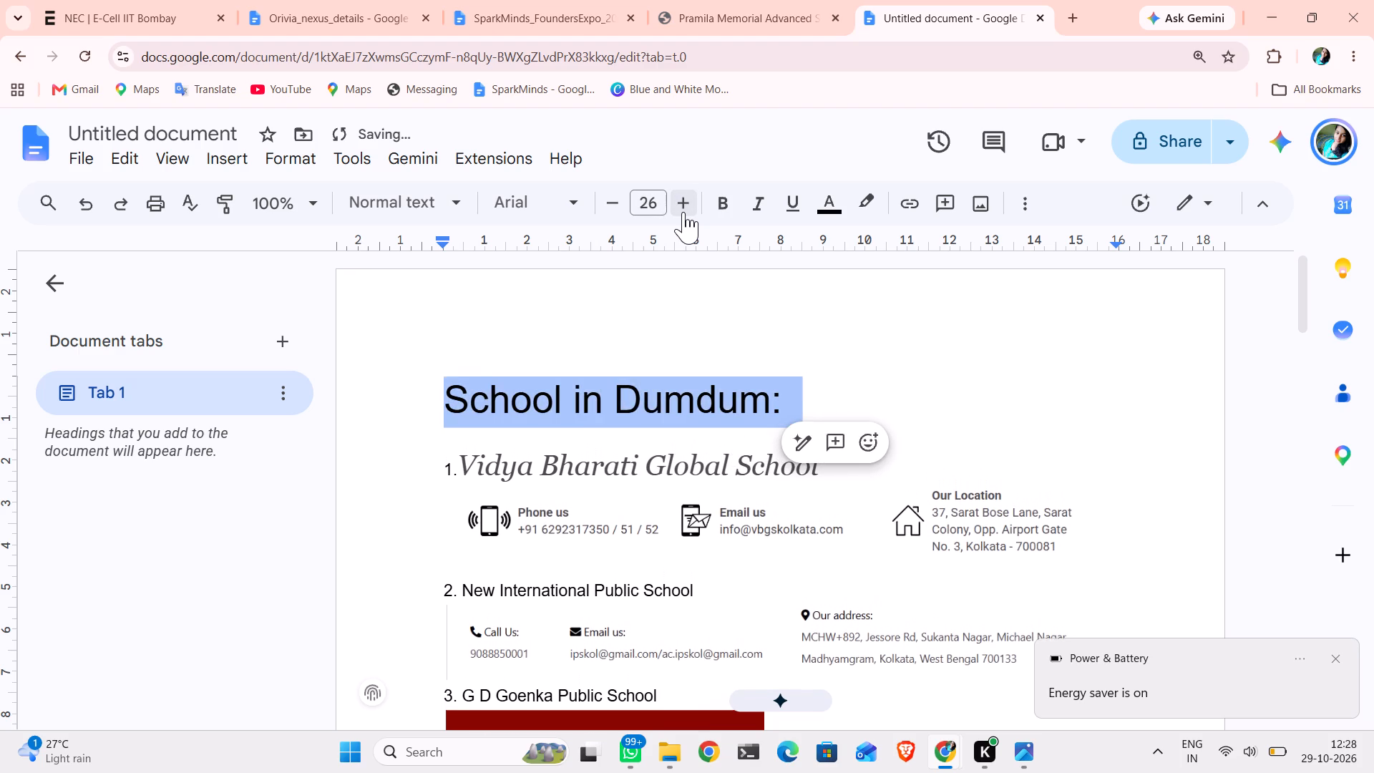
left_click(683, 212)
left_click(726, 207)
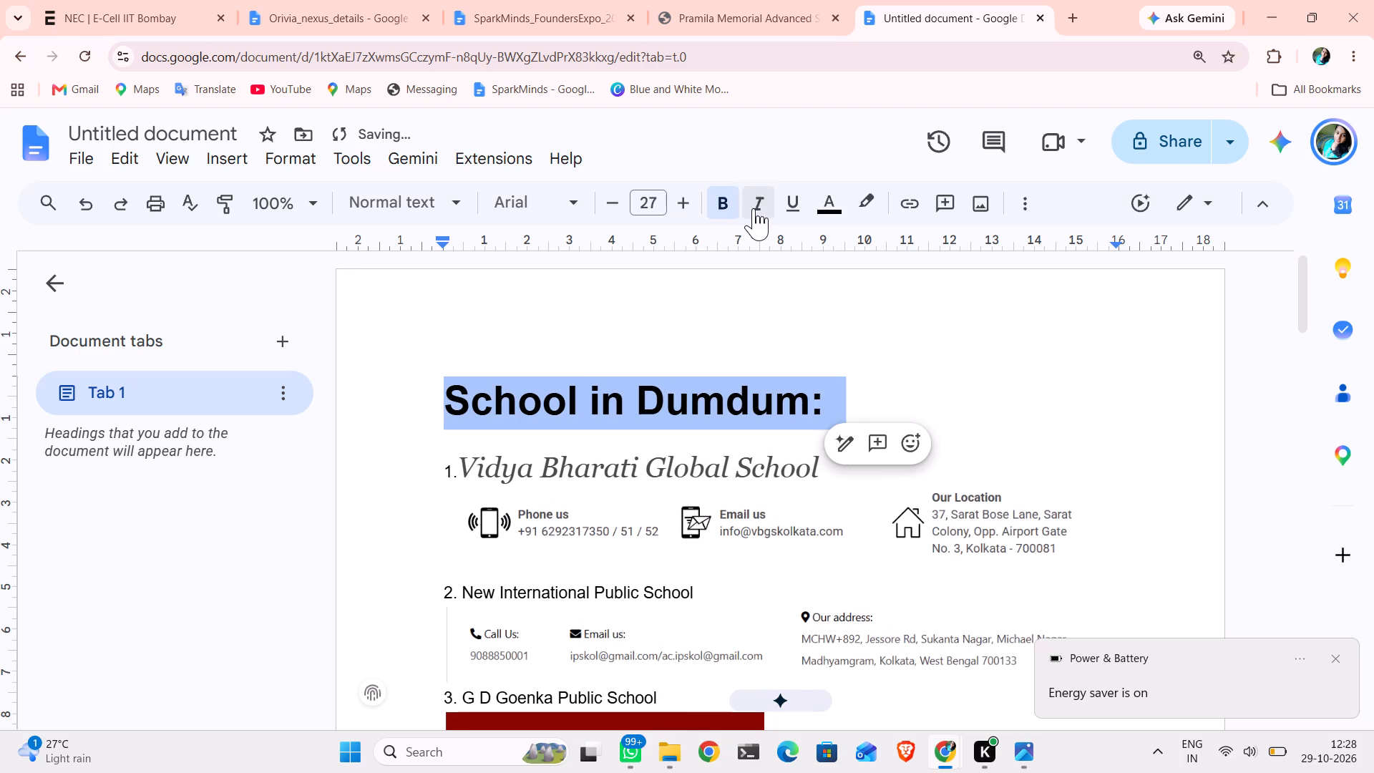
left_click(794, 209)
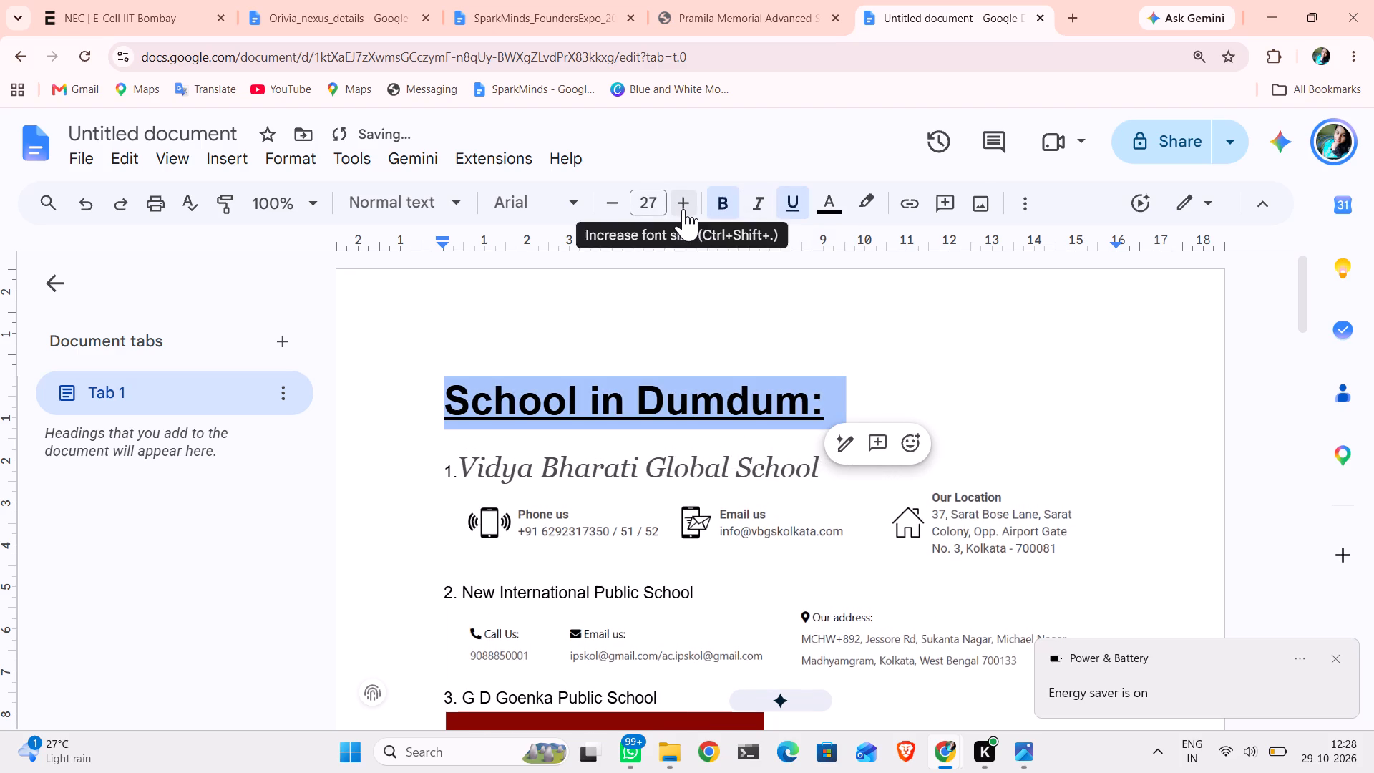
triple_click(683, 209)
triple_click(683, 209)
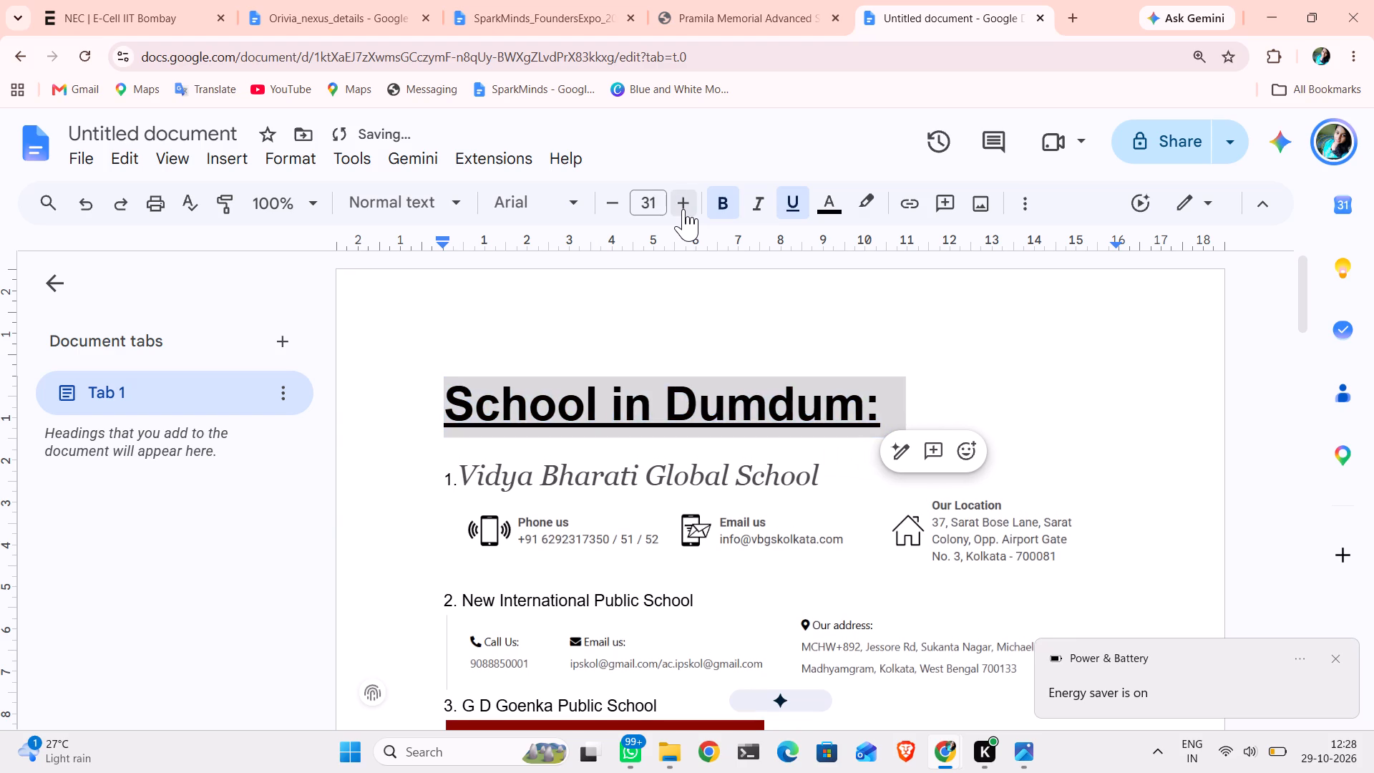
triple_click(683, 209)
Insert blank lines after the Mangalam Vidya Niketan screenshot to push the entry 5 heading onto the second page.
scroll(667, 638, "down", 5)
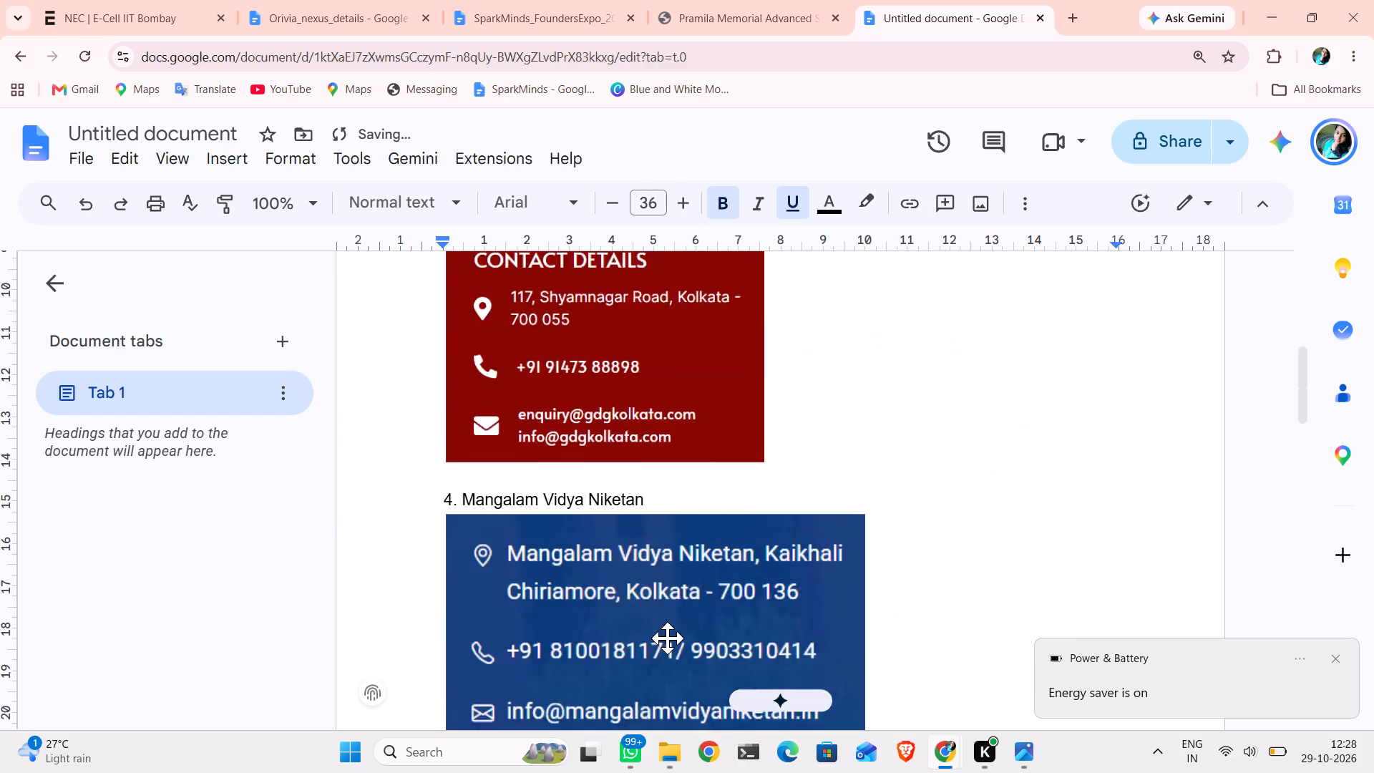
scroll(667, 638, "up", 1)
left_click(1000, 337)
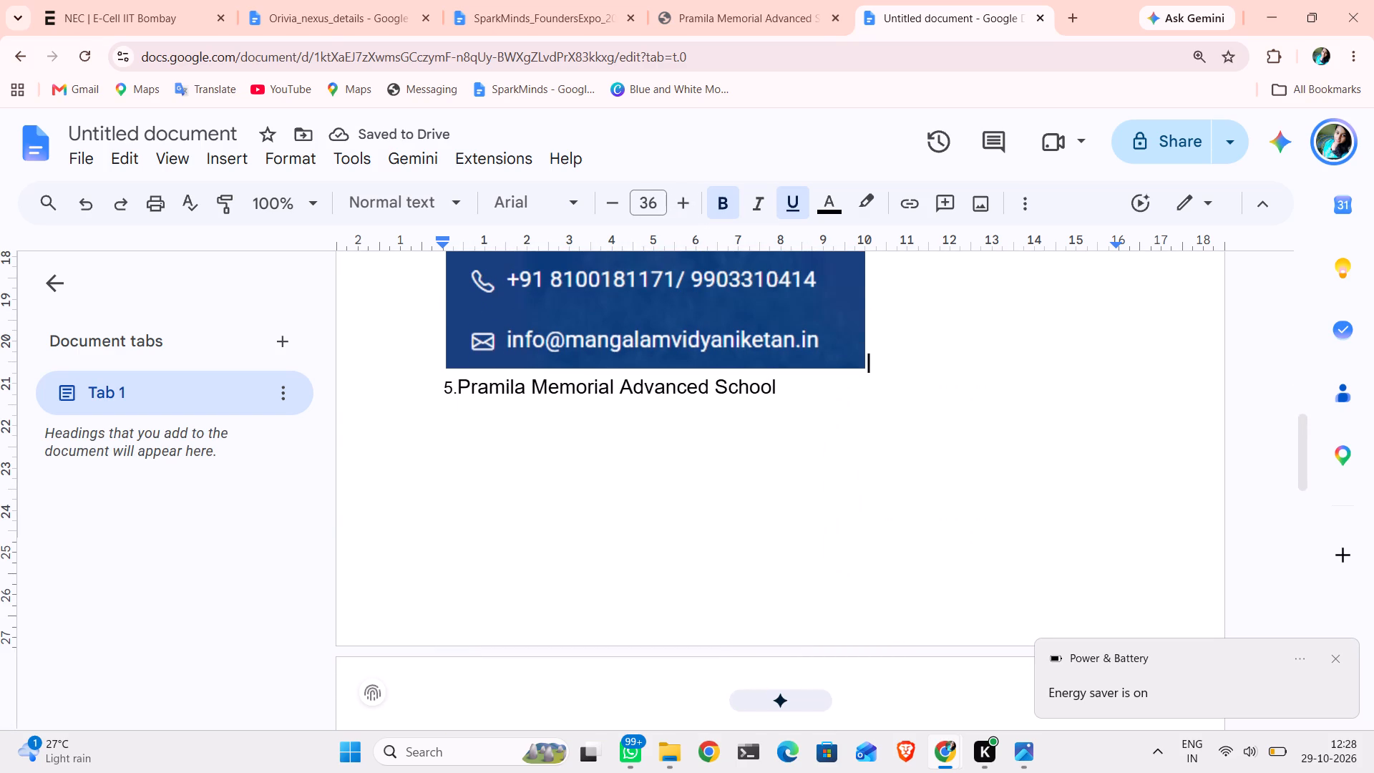
key("Return")
key("Return")
key("Return")
key("Return")
key("Return")
key("Return")
key("Return")
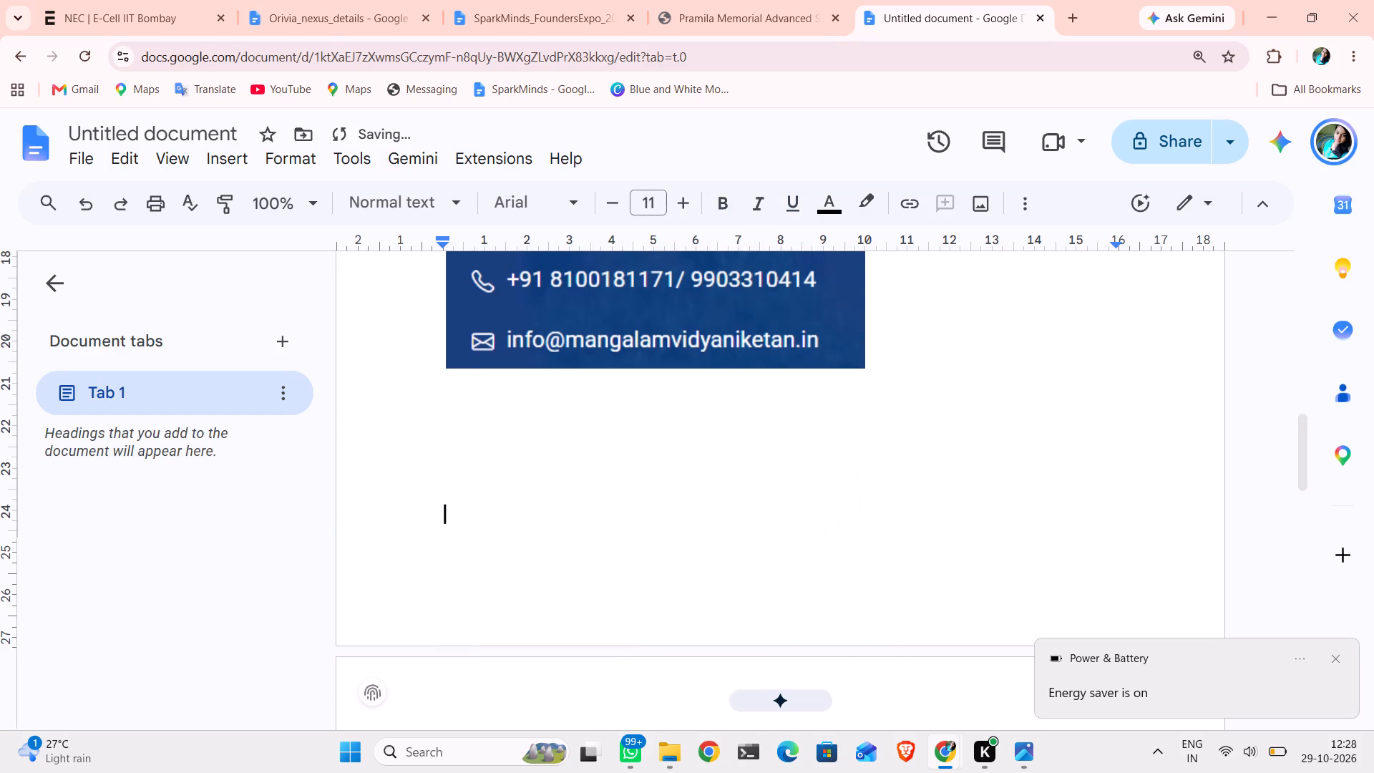
key("Return")
key("BackSpace")
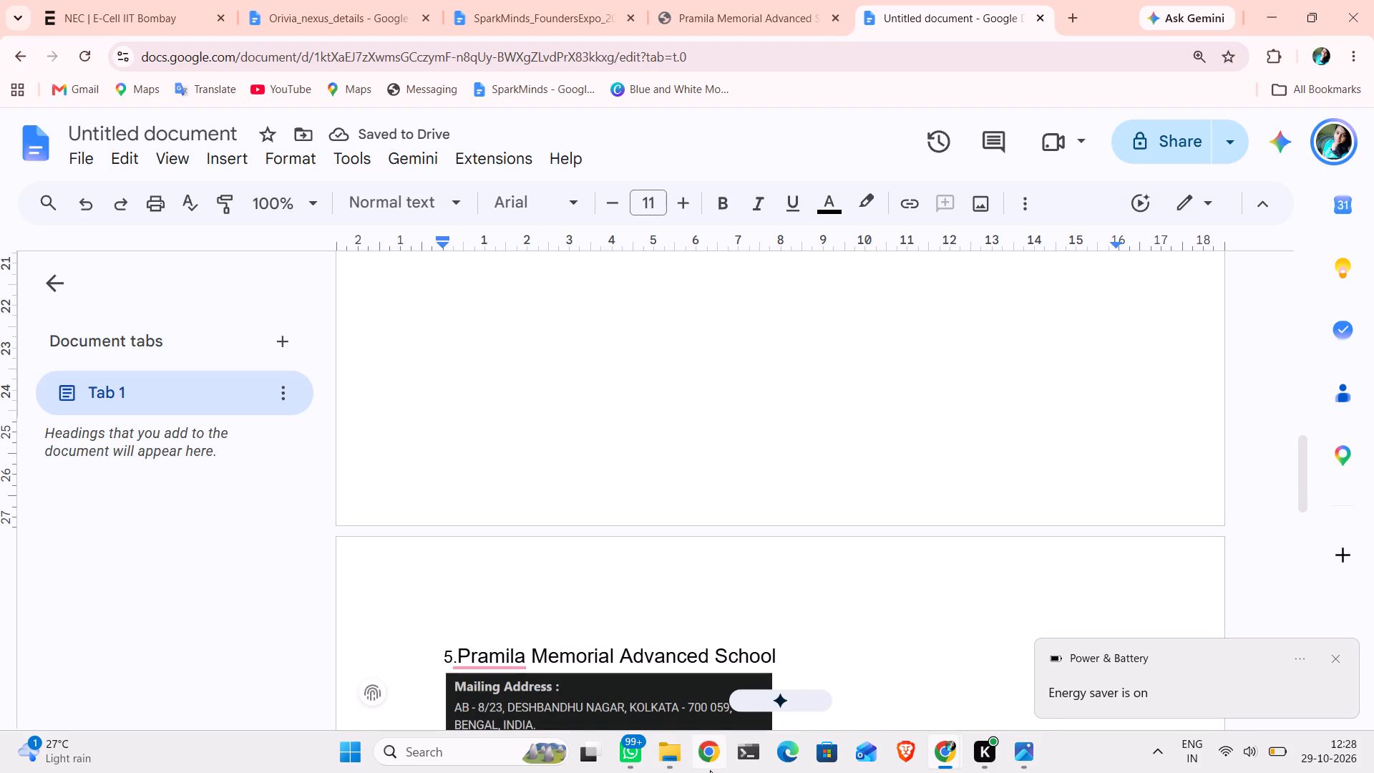
Add a space between "5." and "Pramila Memorial Advanced School".
left_click(459, 657)
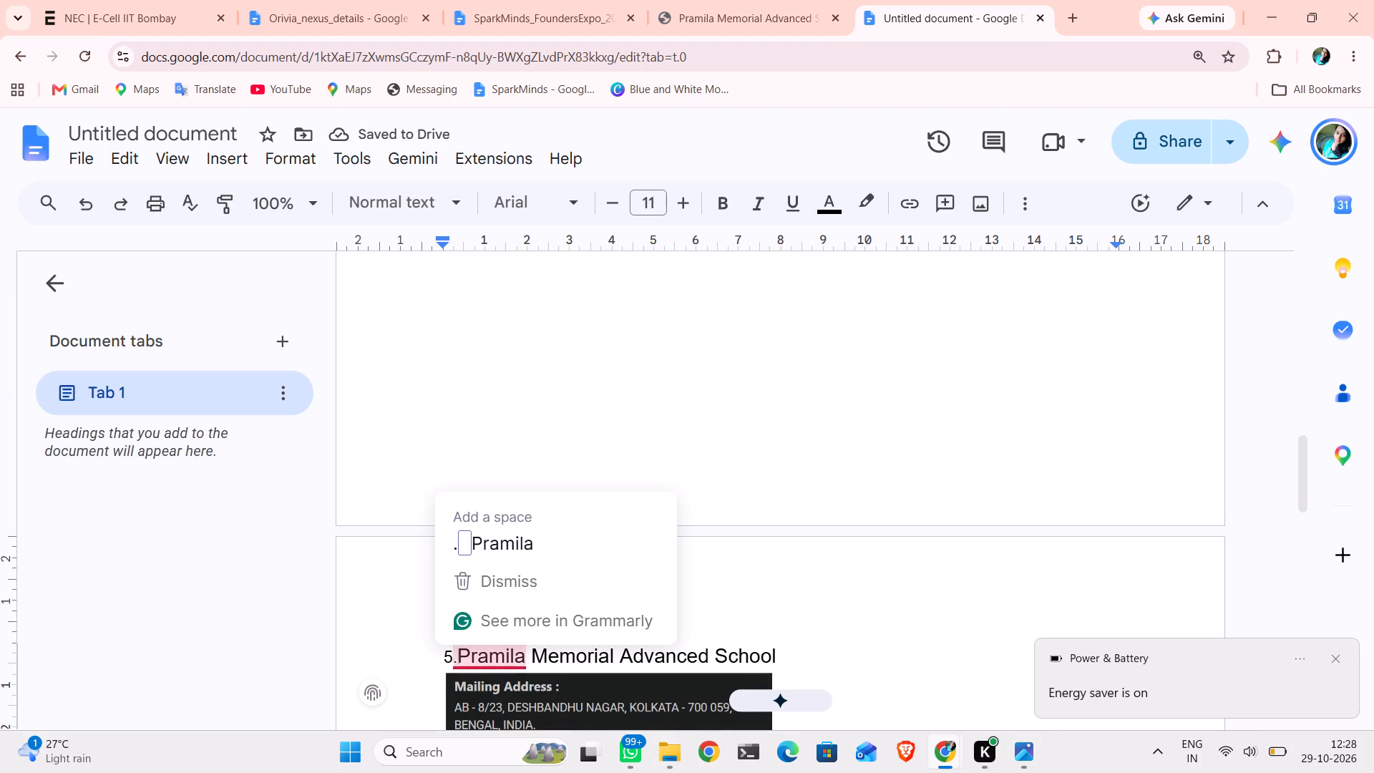
key("space")
Start list entry "6." on the line beneath the Pramila Memorial Advanced School screenshot.
key("Down")
key("Down")
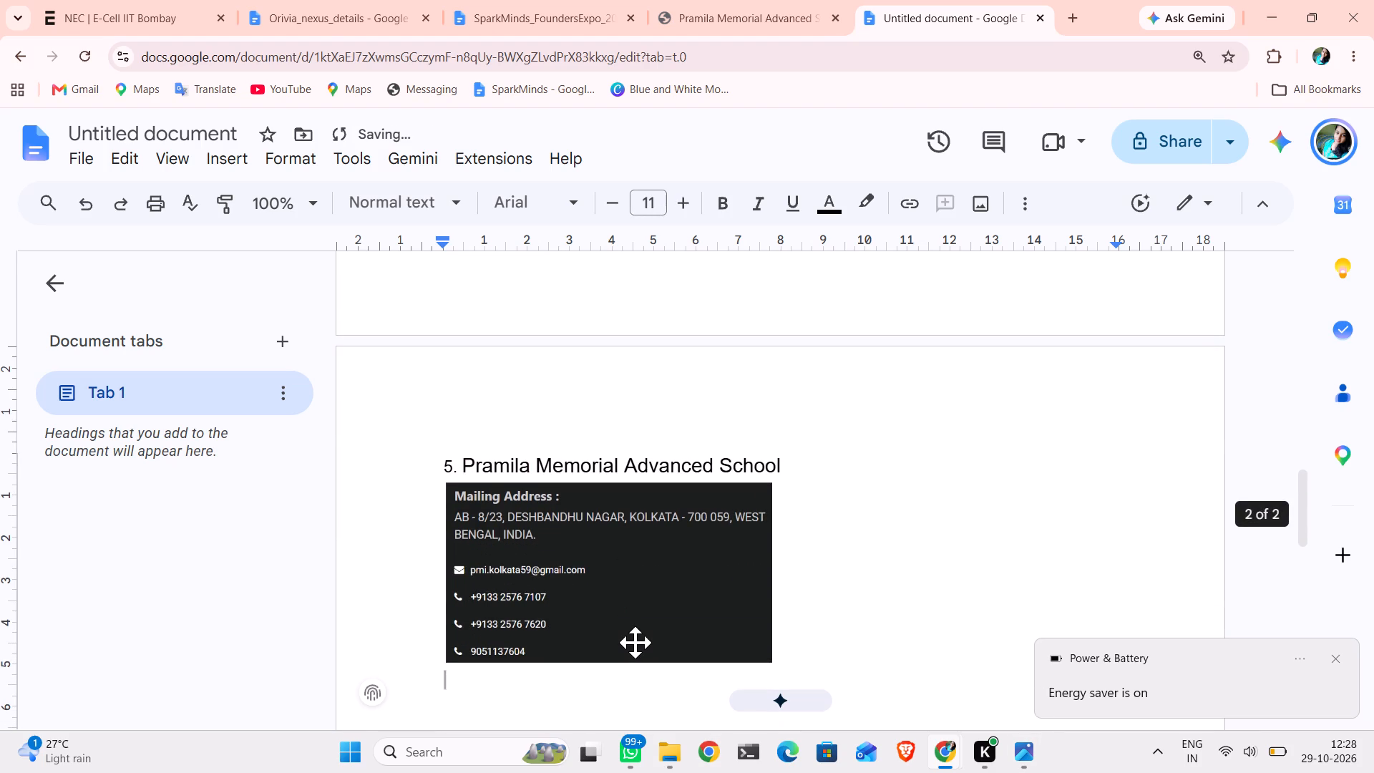
key("Down")
type("6.")
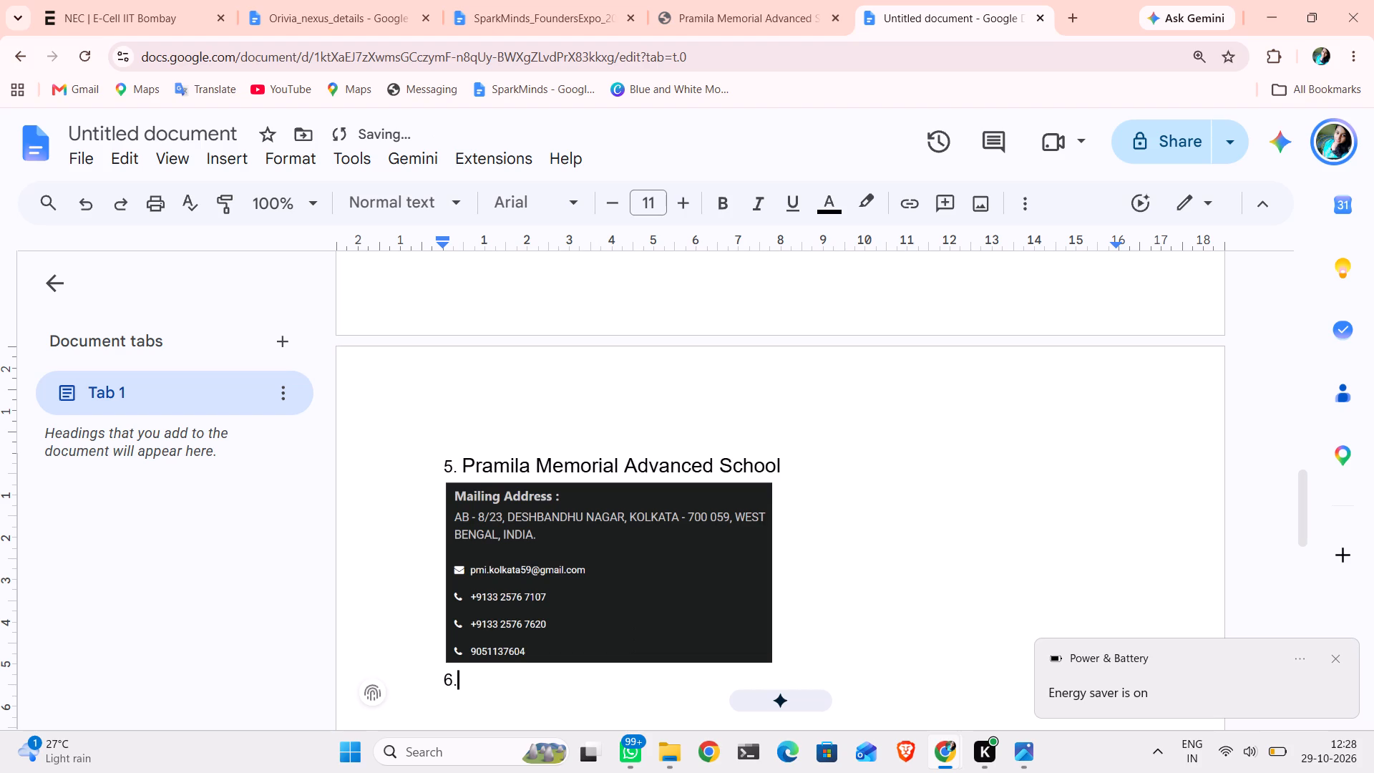
key("Return")
key("BackSpace")
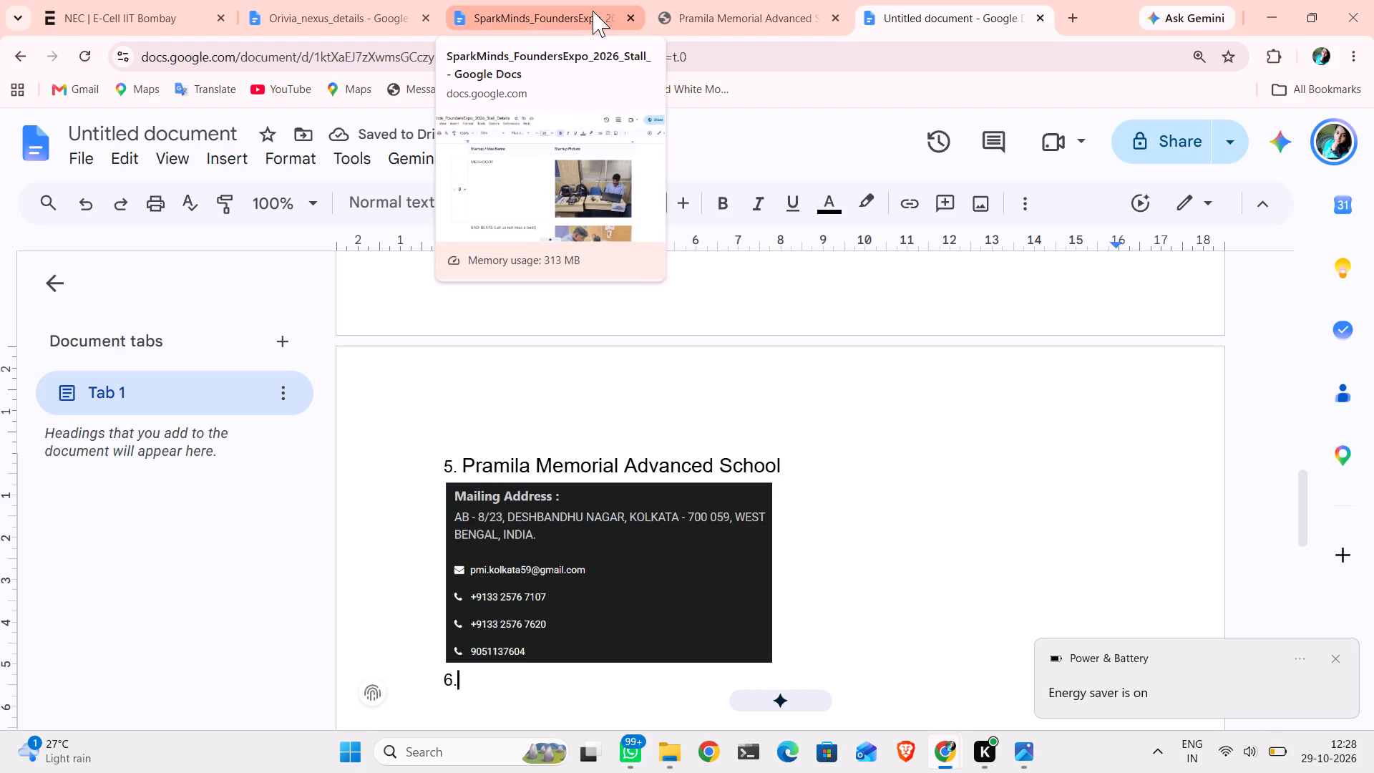
Return to the private schools search results, open the St. Stephen's School, Birati website and dismiss its admission notice.
left_click(722, 19)
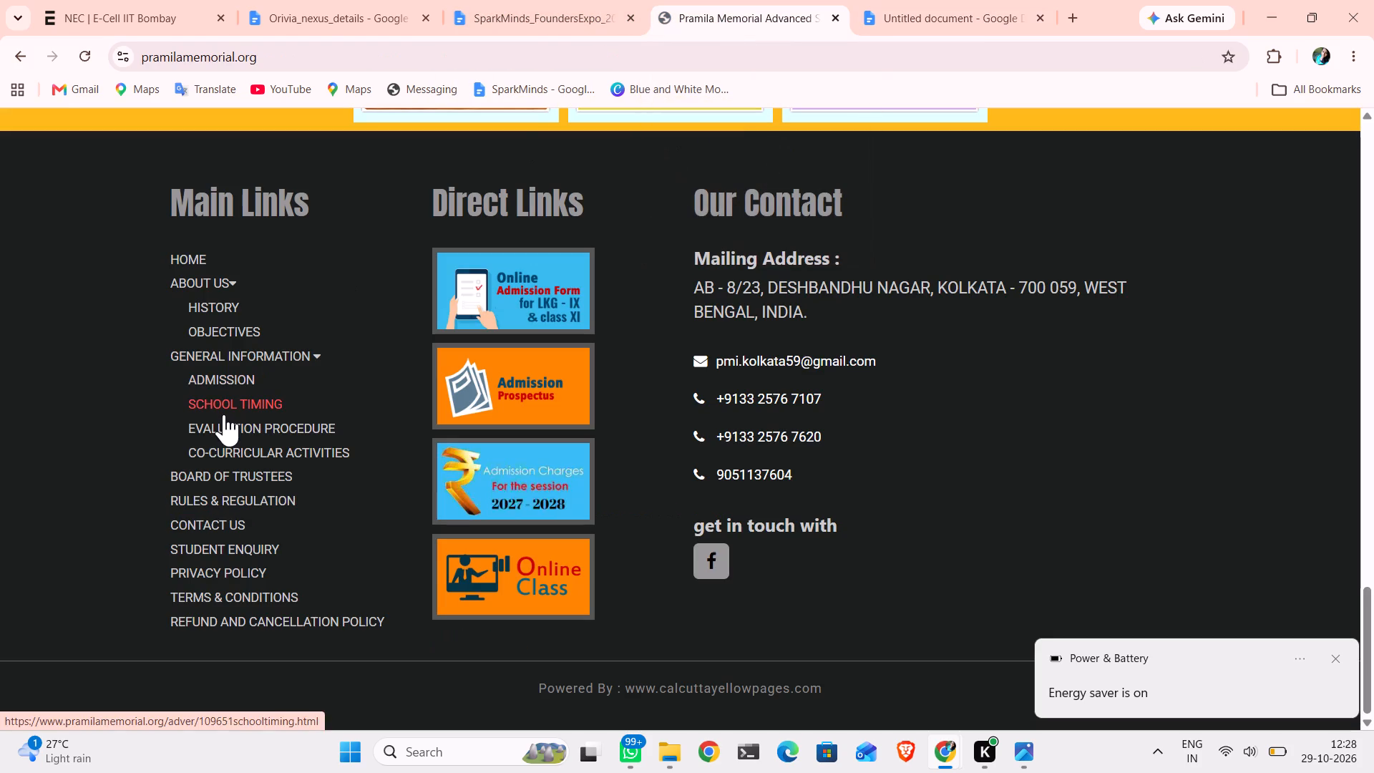
left_click(19, 50)
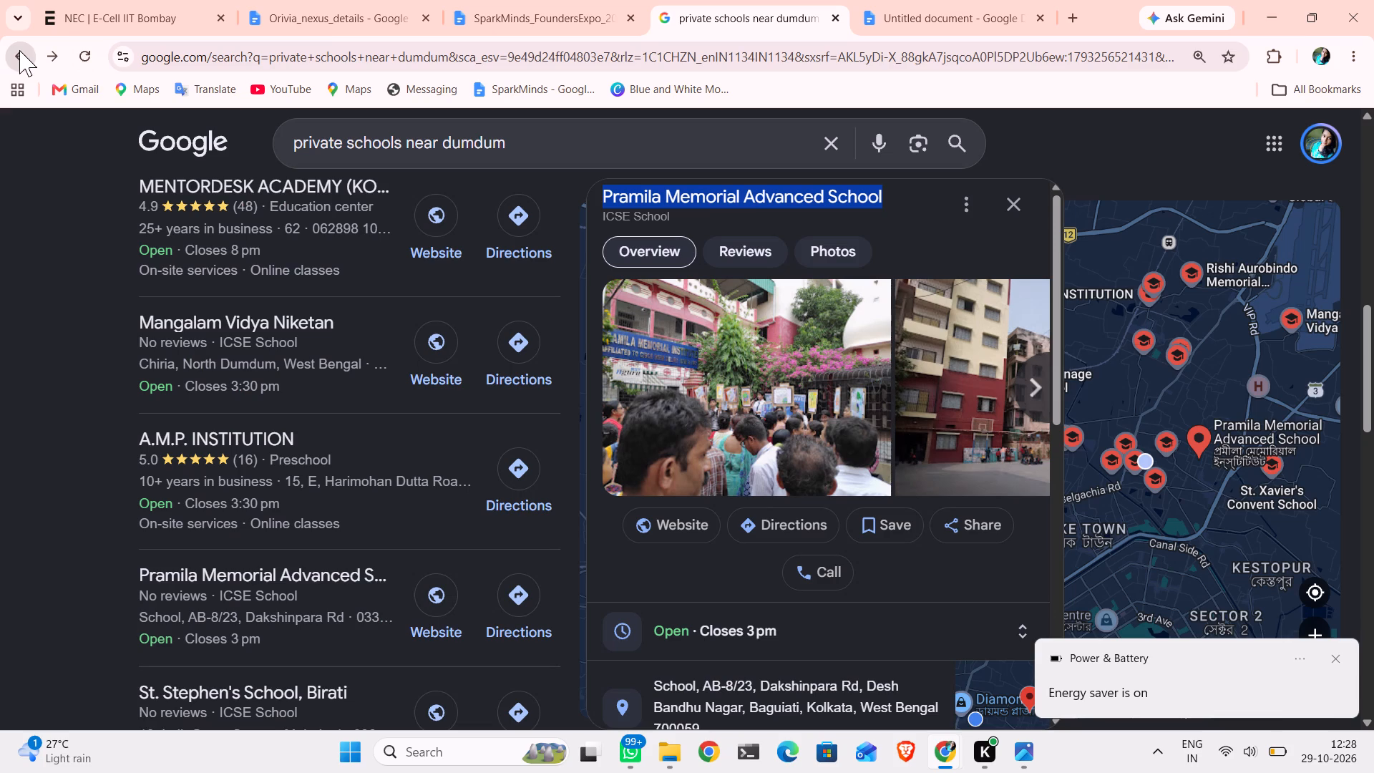
scroll(292, 424, "down", 2)
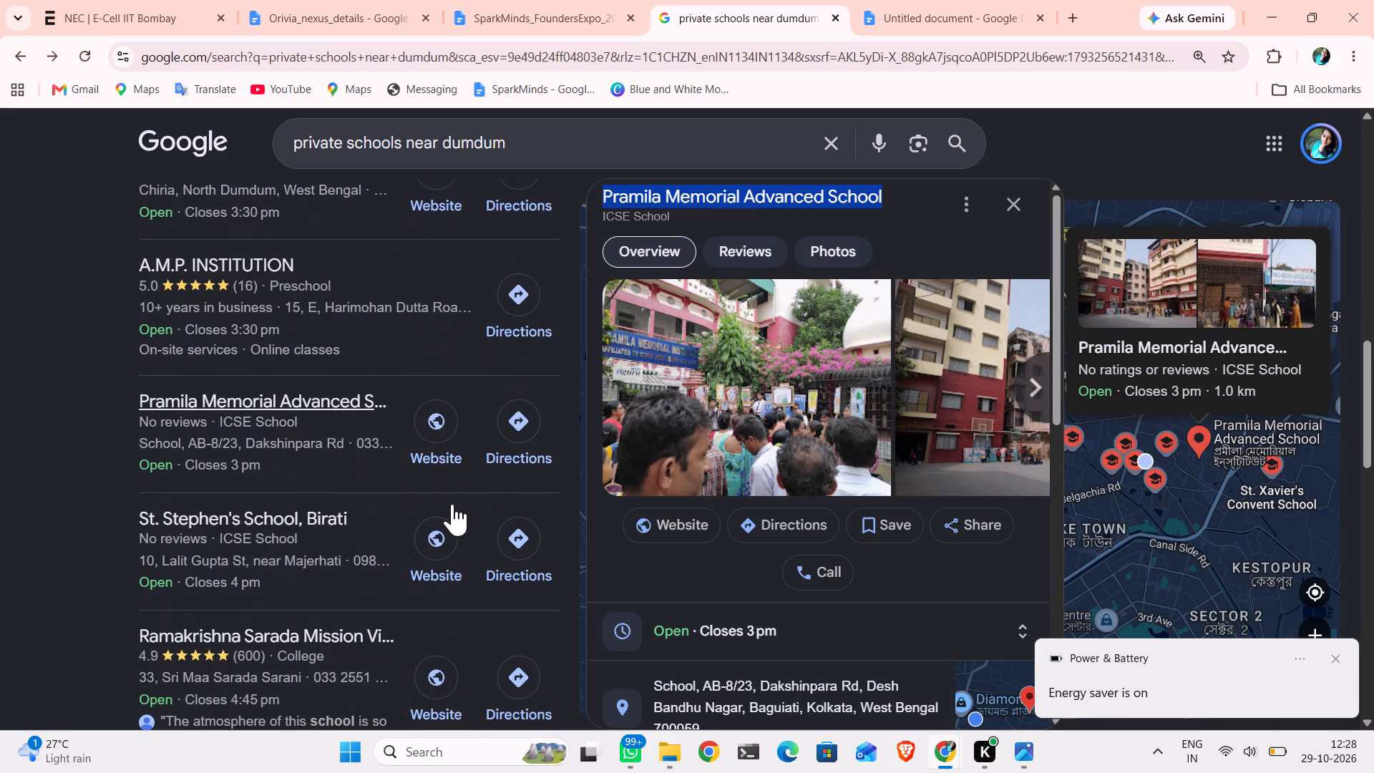
left_click(432, 545)
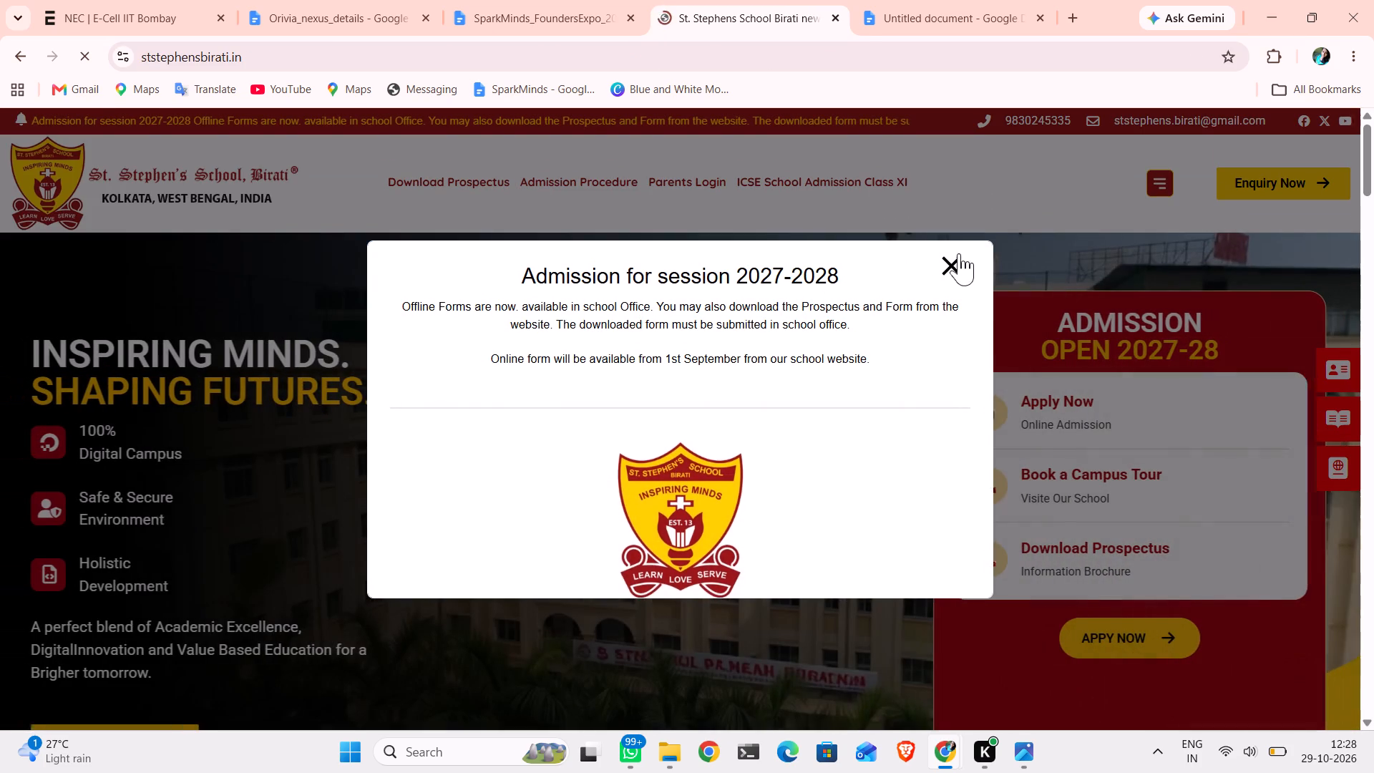
left_click(949, 262)
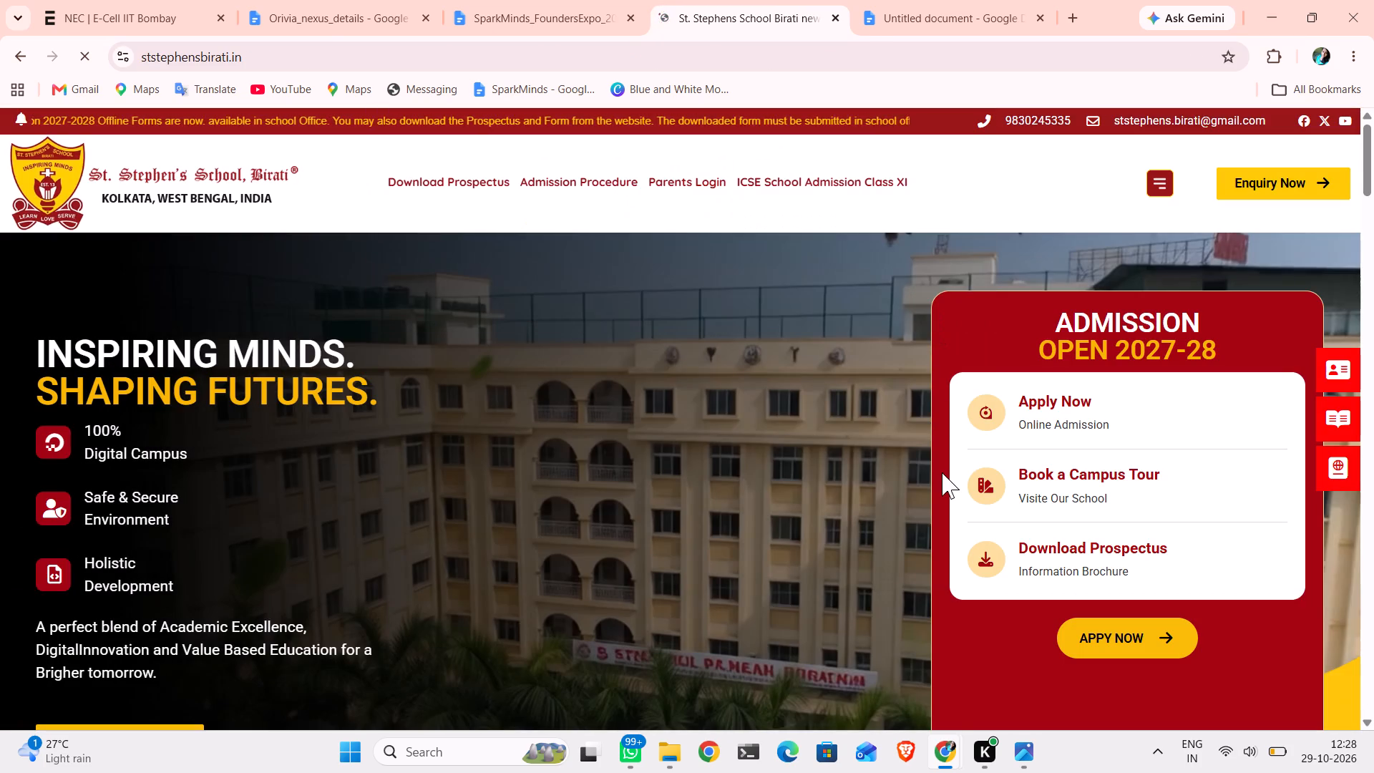
Capture a screenshot of the address, phone, email and website lines in the St. Stephen's School footer.
scroll(942, 472, "down", 15)
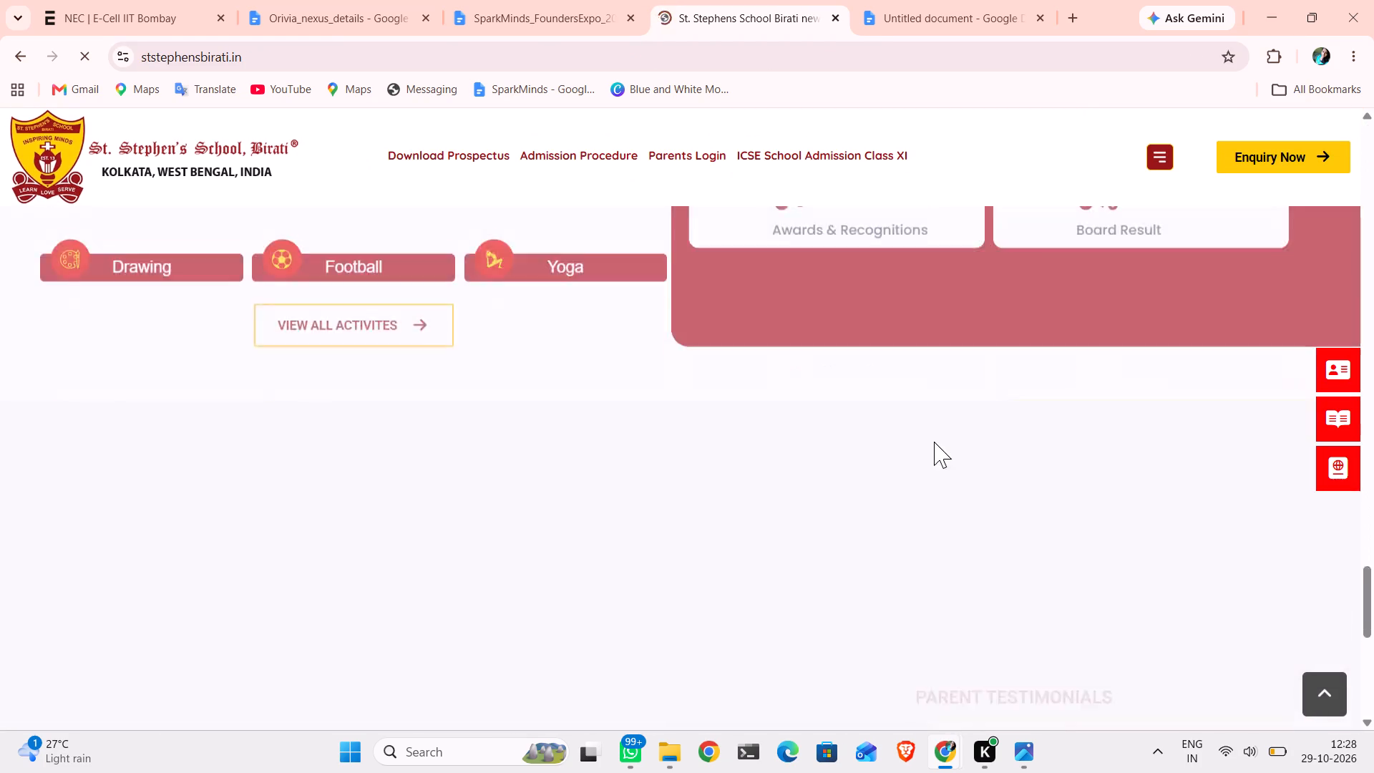
scroll(934, 442, "down", 5)
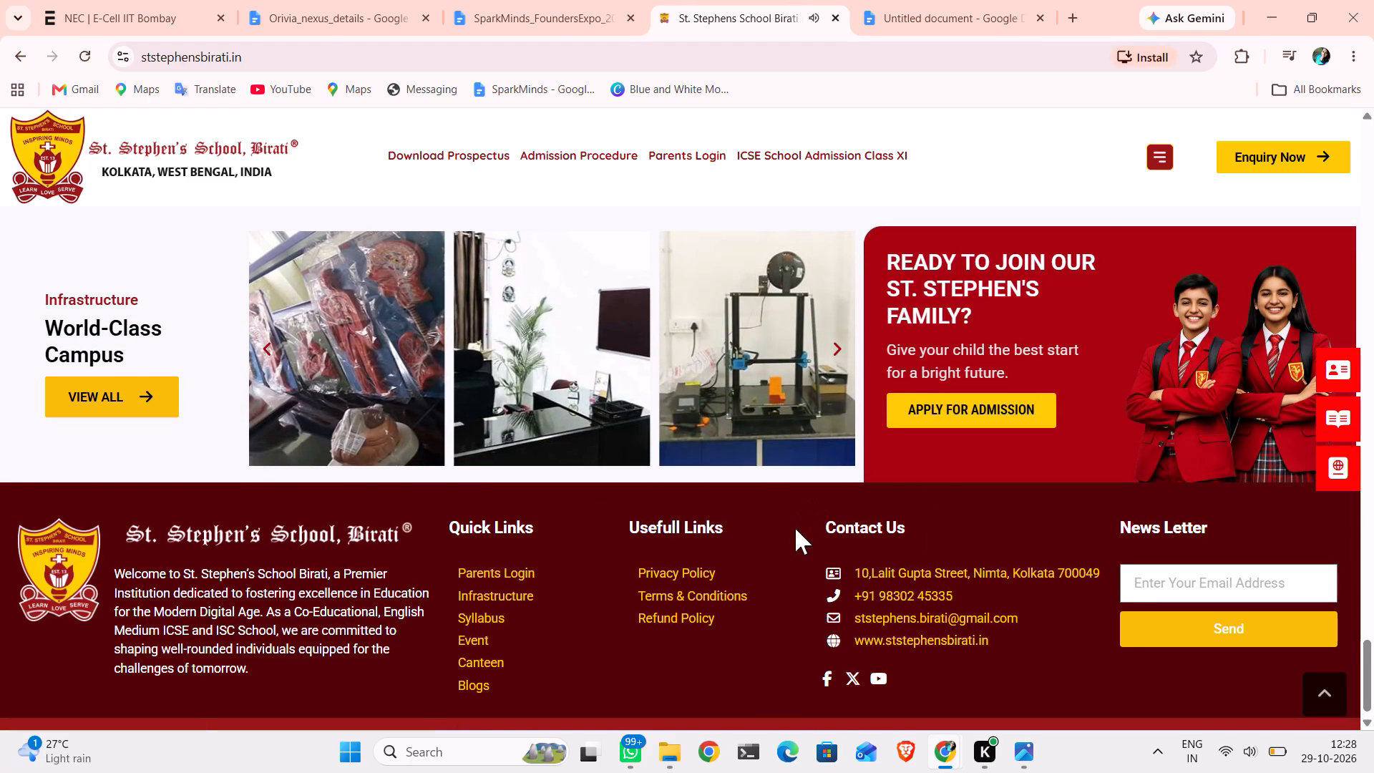
key("Print")
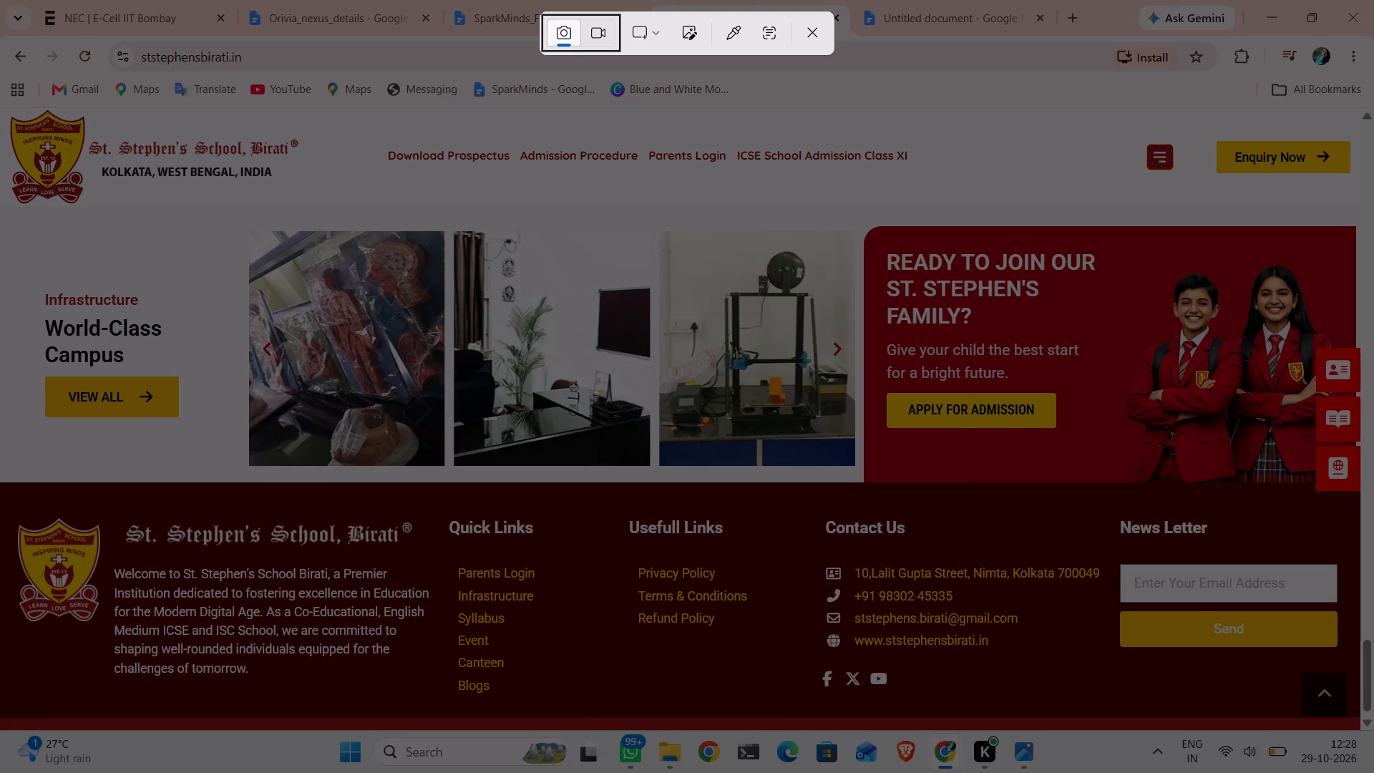
left_click_drag(809, 545, 1077, 696)
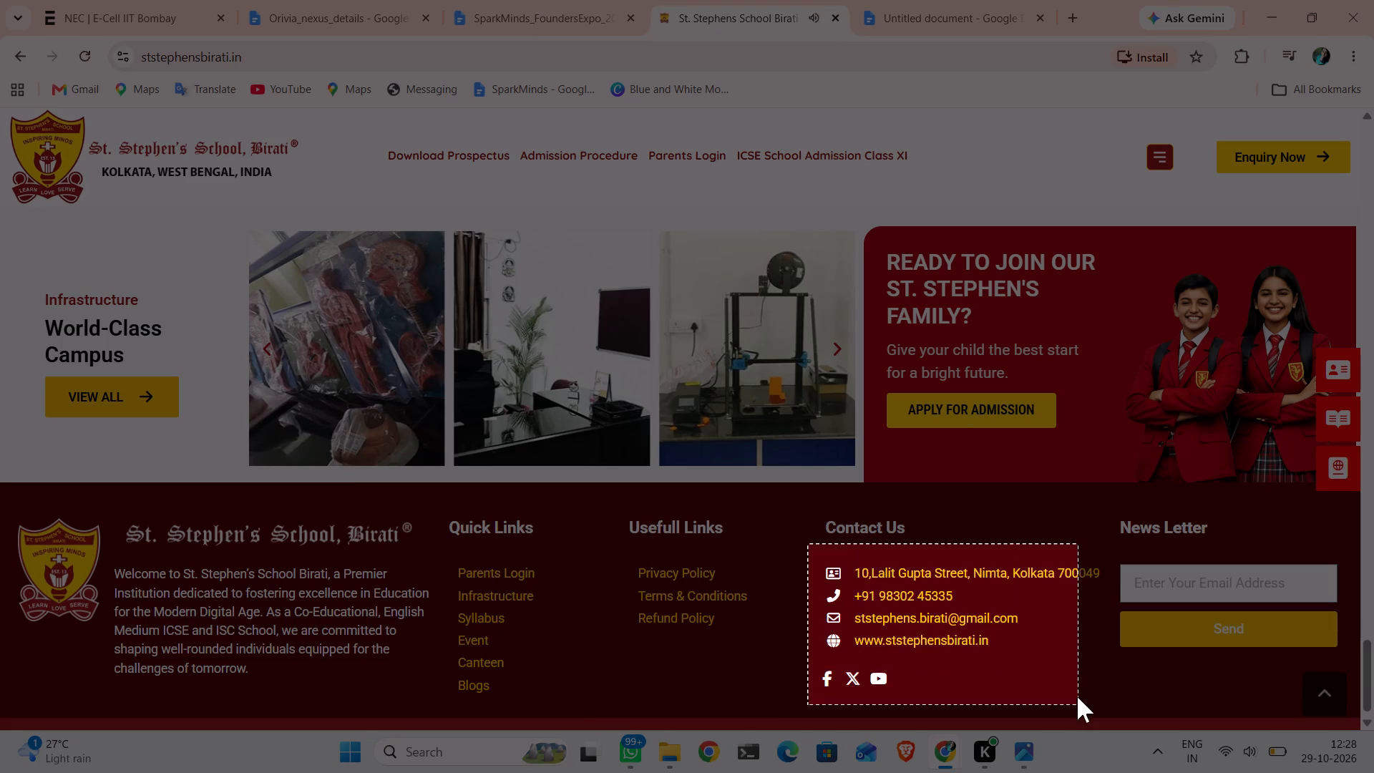
left_click_drag(1077, 696, 1106, 657)
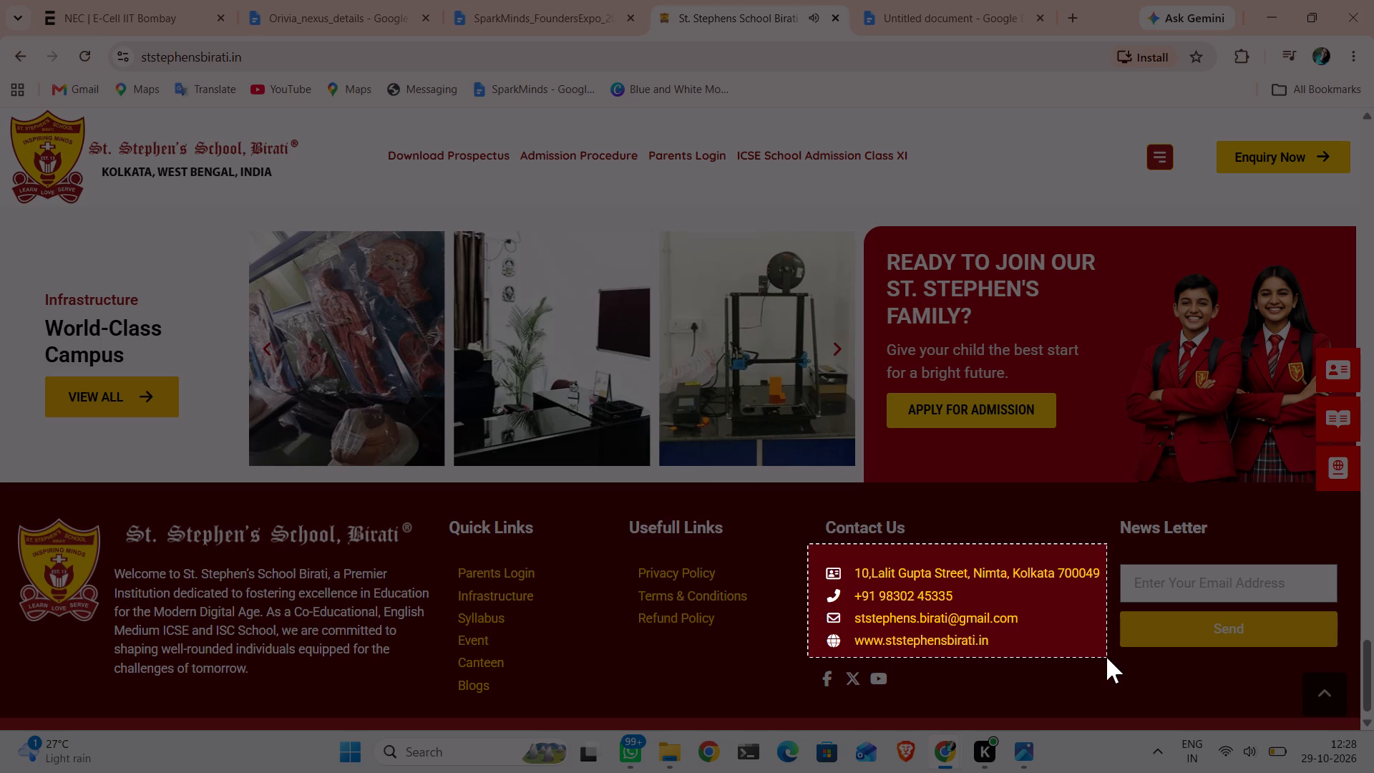
left_click_drag(1106, 657, 1105, 657)
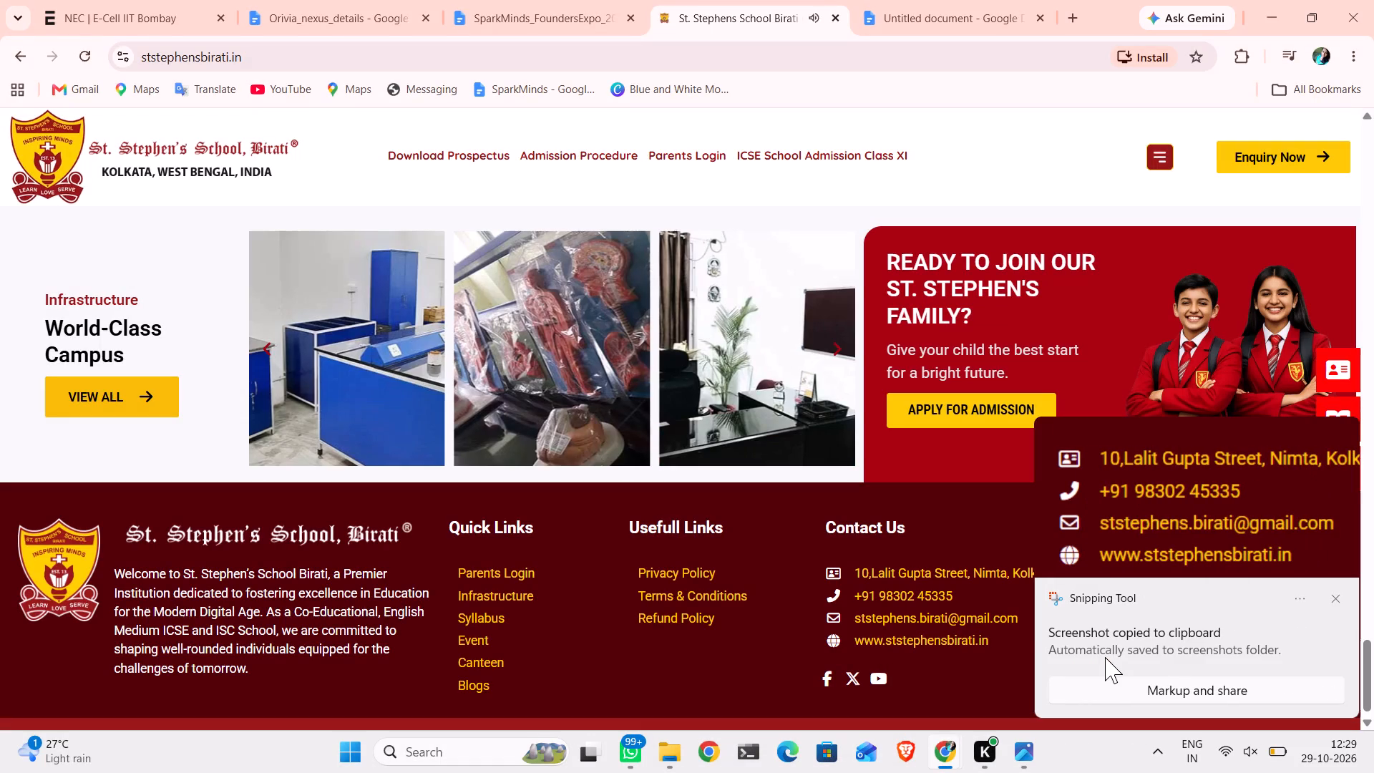
left_click(1332, 601)
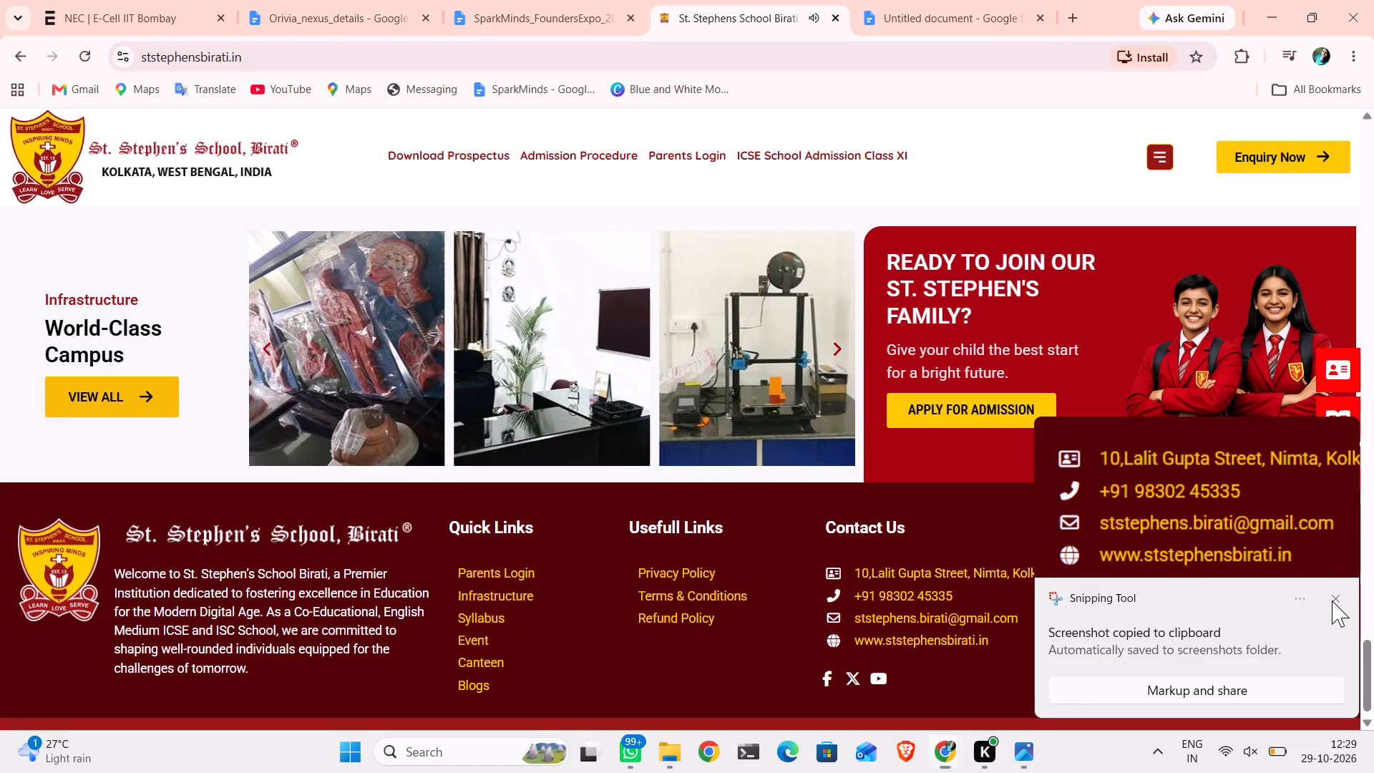
Return to the schools document and enter "St. Stephan School" as the name for entry 6.
scroll(942, 504, "up", 8)
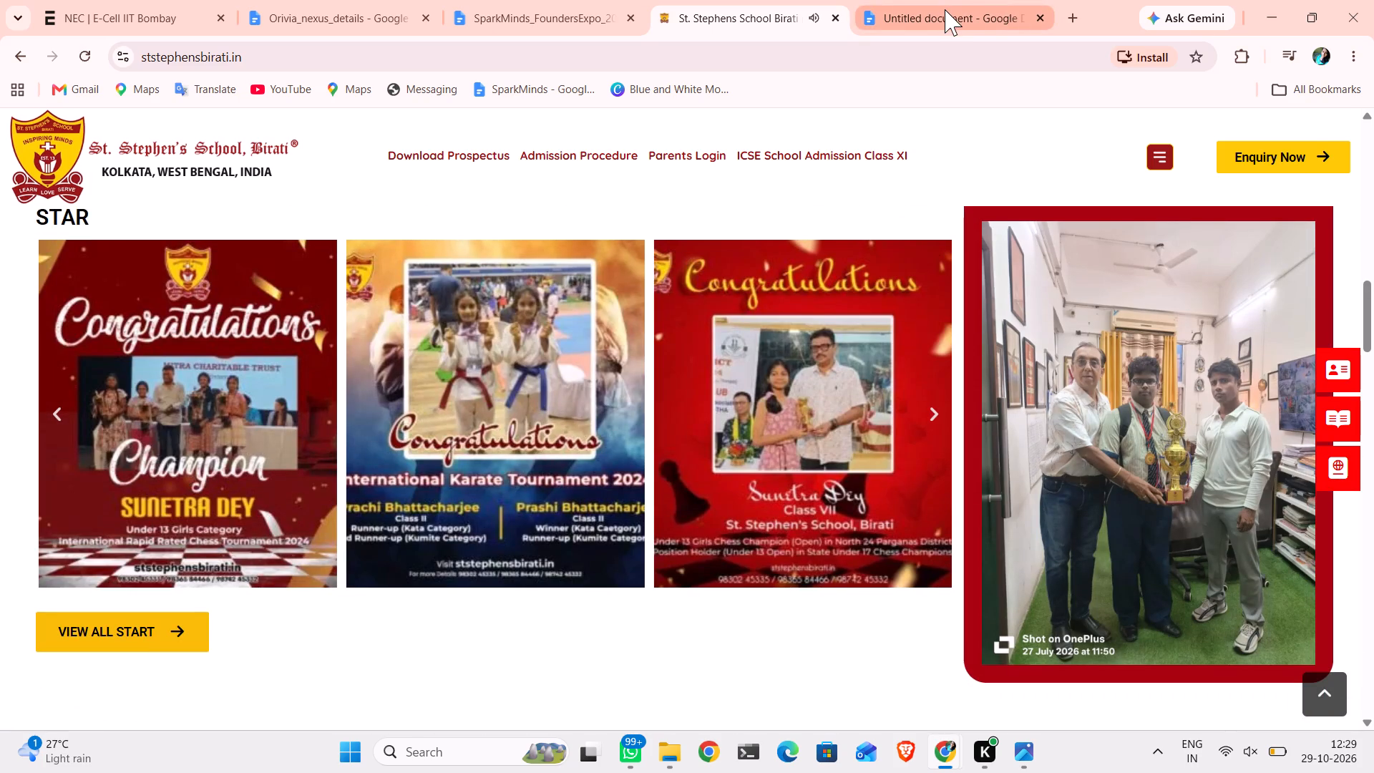
left_click(945, 9)
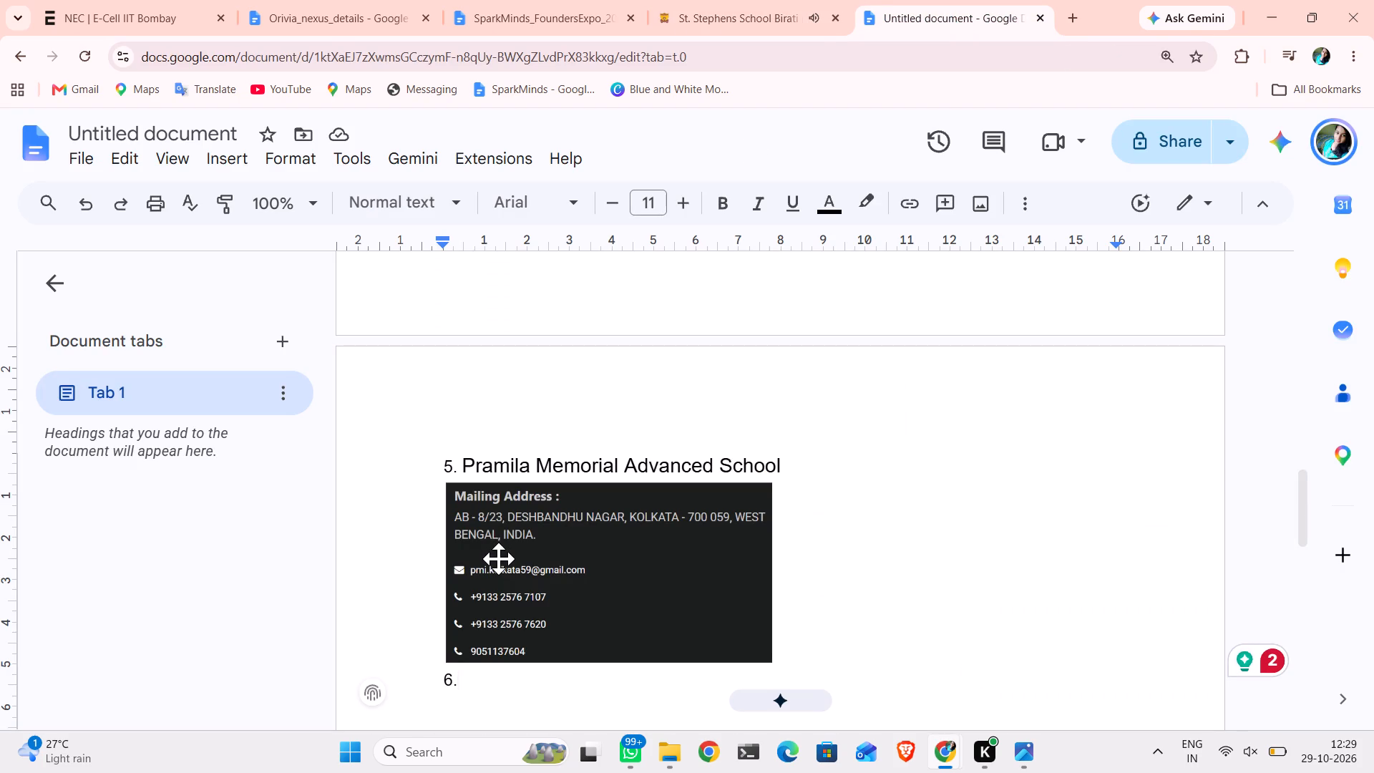
key("s")
key("r")
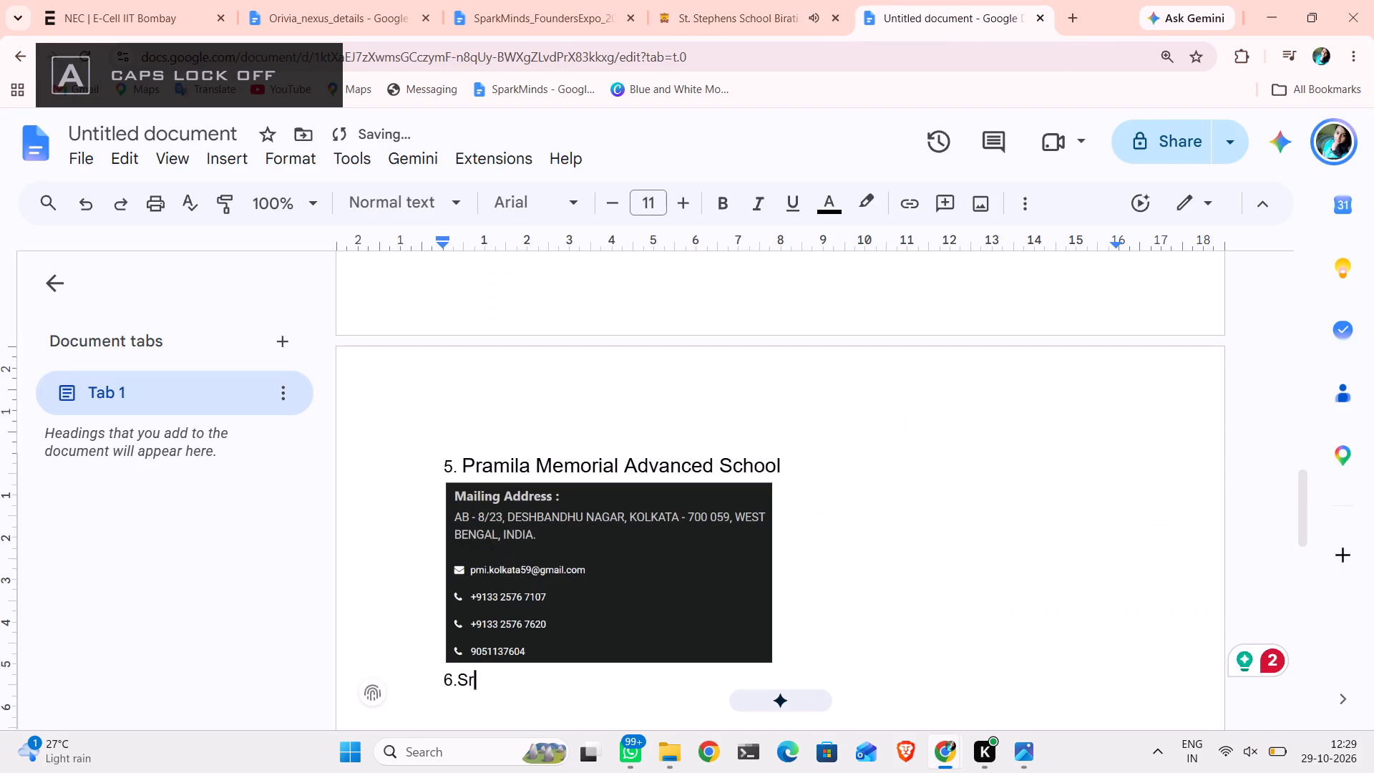
key("BackSpace")
key("t")
type(".")
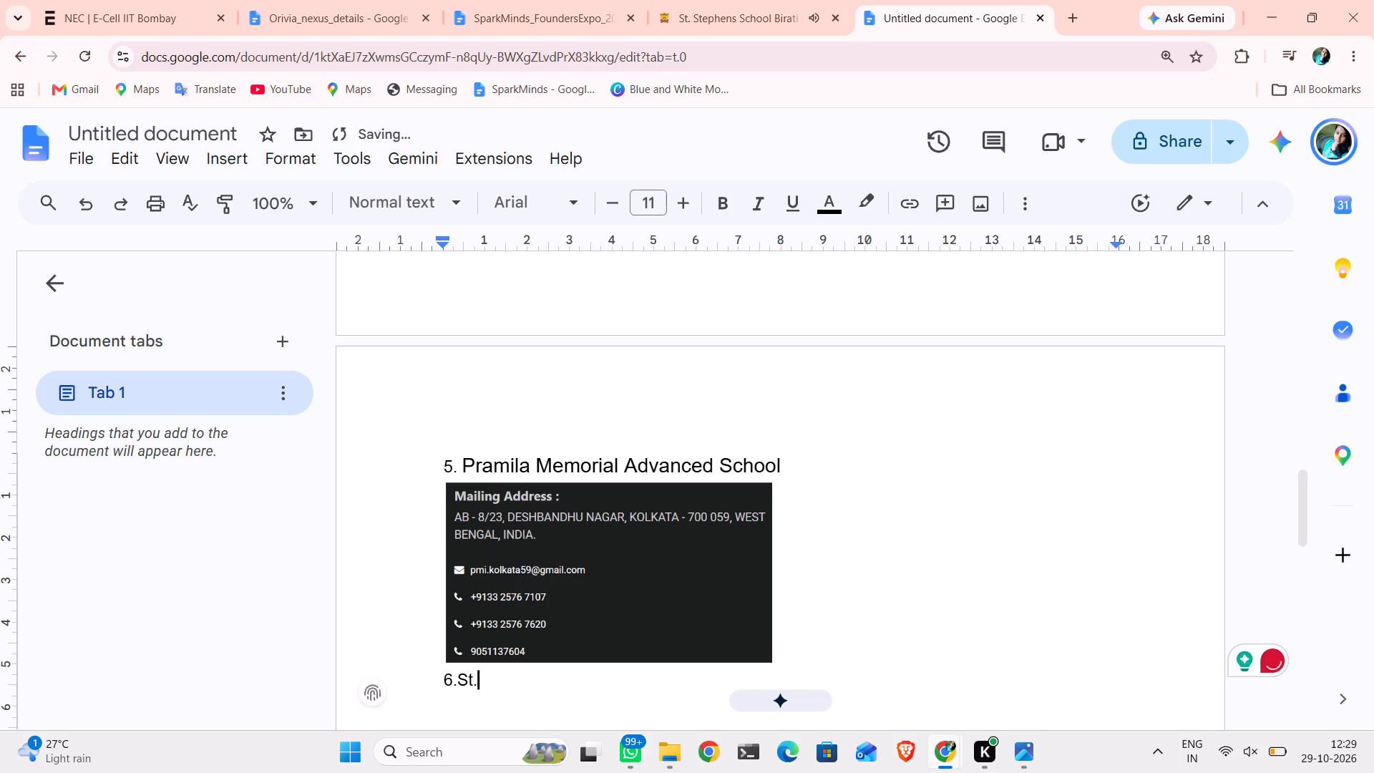
key("space")
key("s")
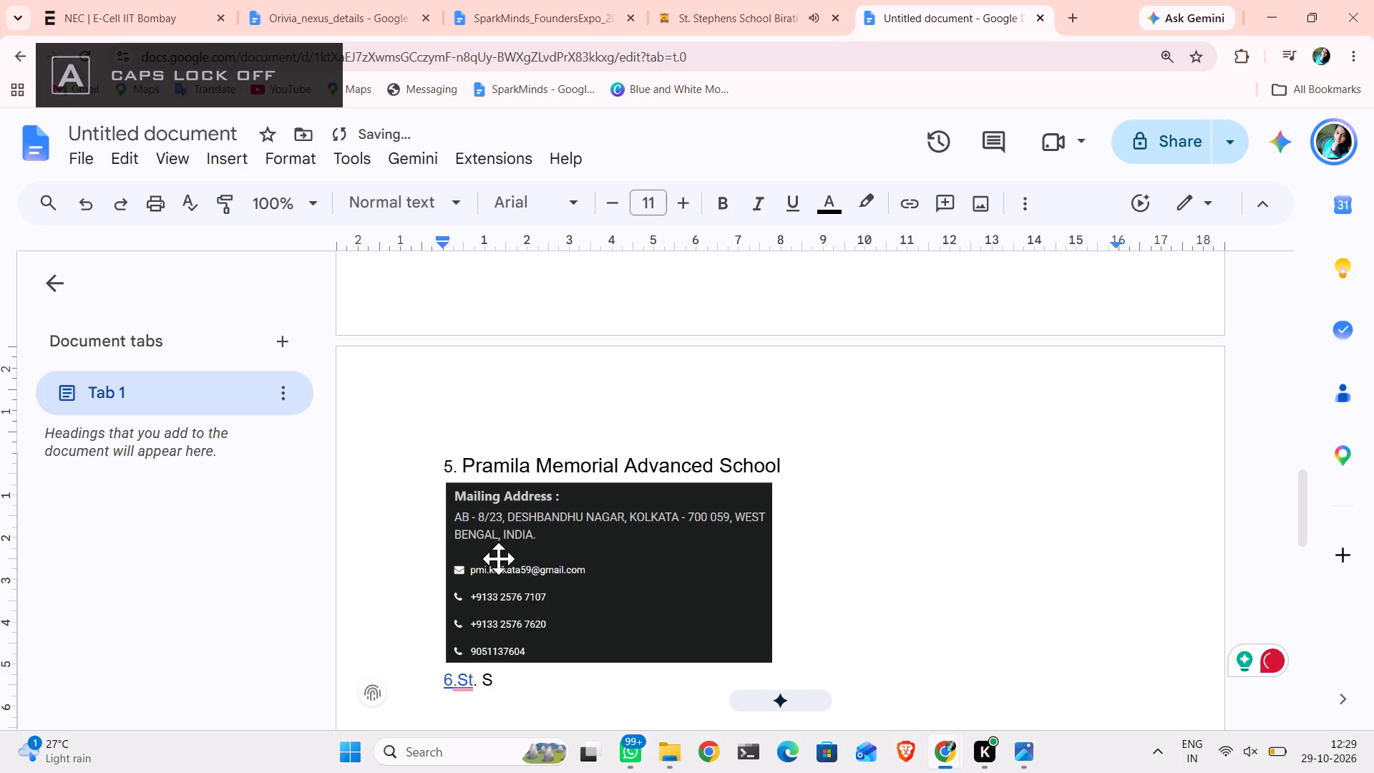
type("tephan")
key("space")
key("s")
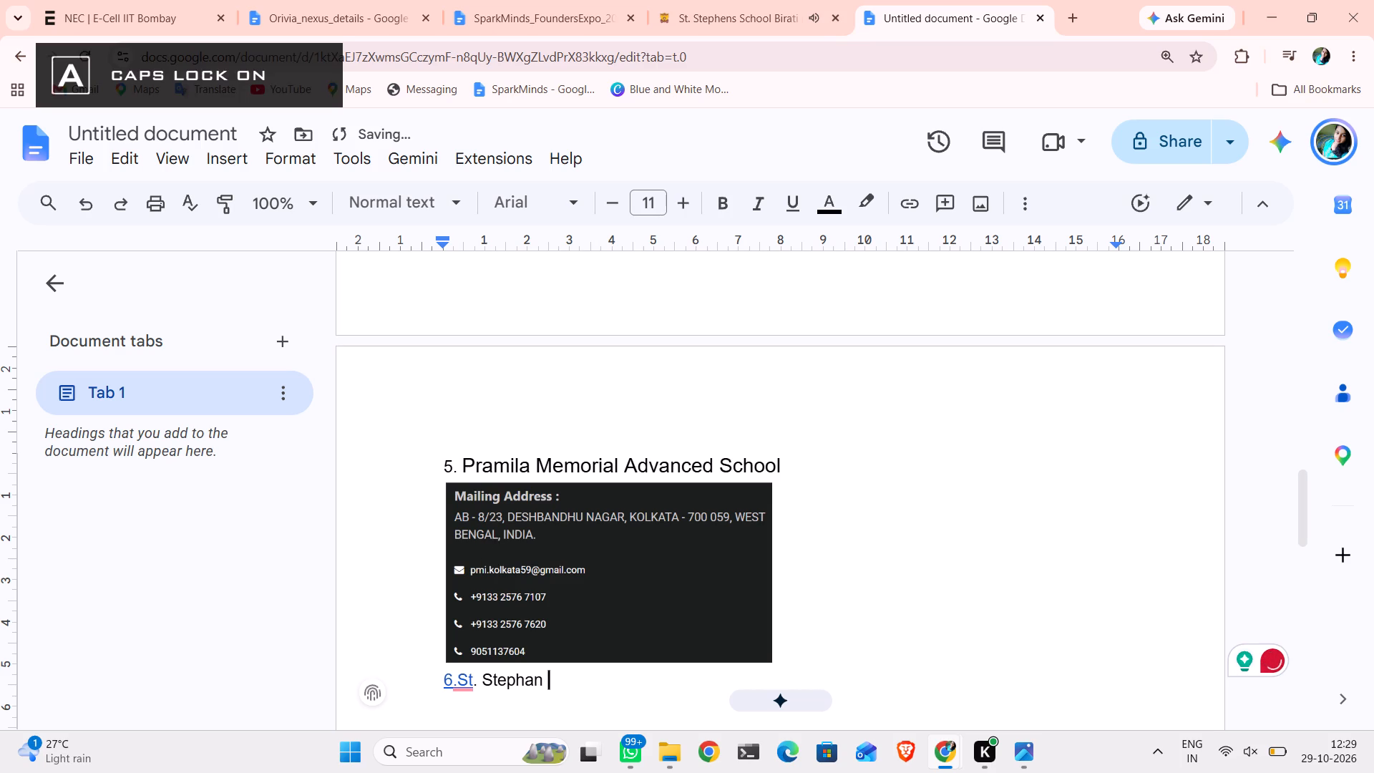
type("chool")
Paste the captured contact screenshot on a new line beneath the entry 6 heading.
key("Return")
key("ctrl+v")
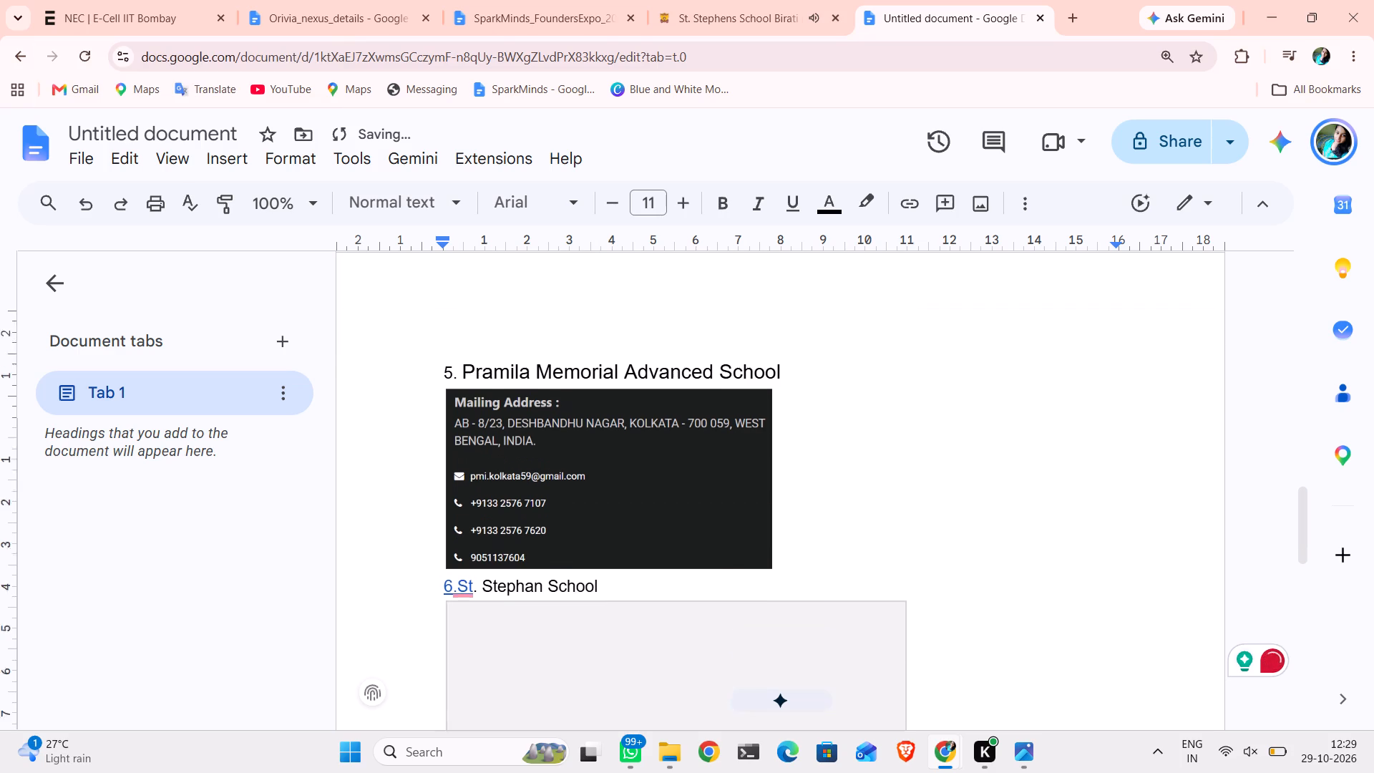
Insert a blank line between the Pramila Memorial Advanced School screenshot and the entry 6 heading.
left_click(801, 435)
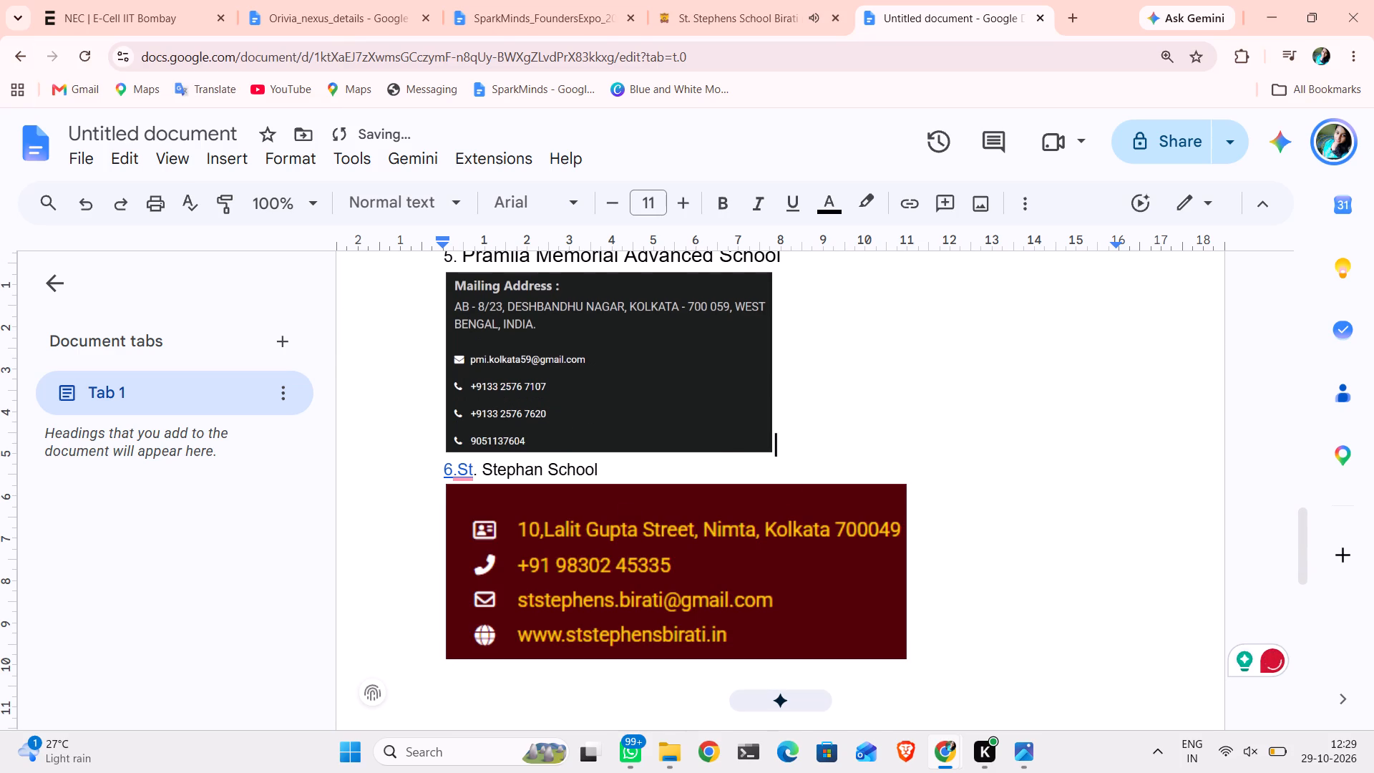
key("Return")
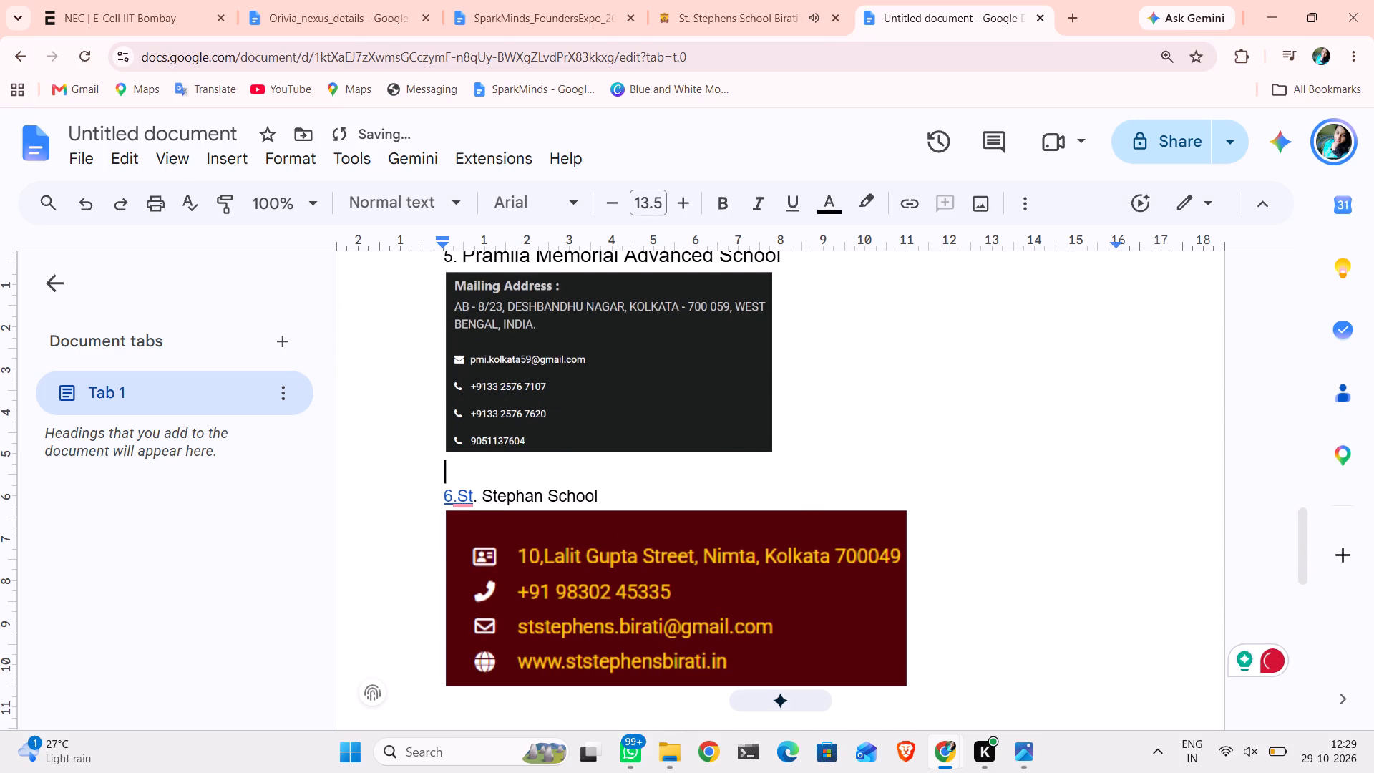
Add a space between "6." and "St. Stephan School" in the entry 6 heading.
key("Down")
key("Right")
key("Right")
key("space")
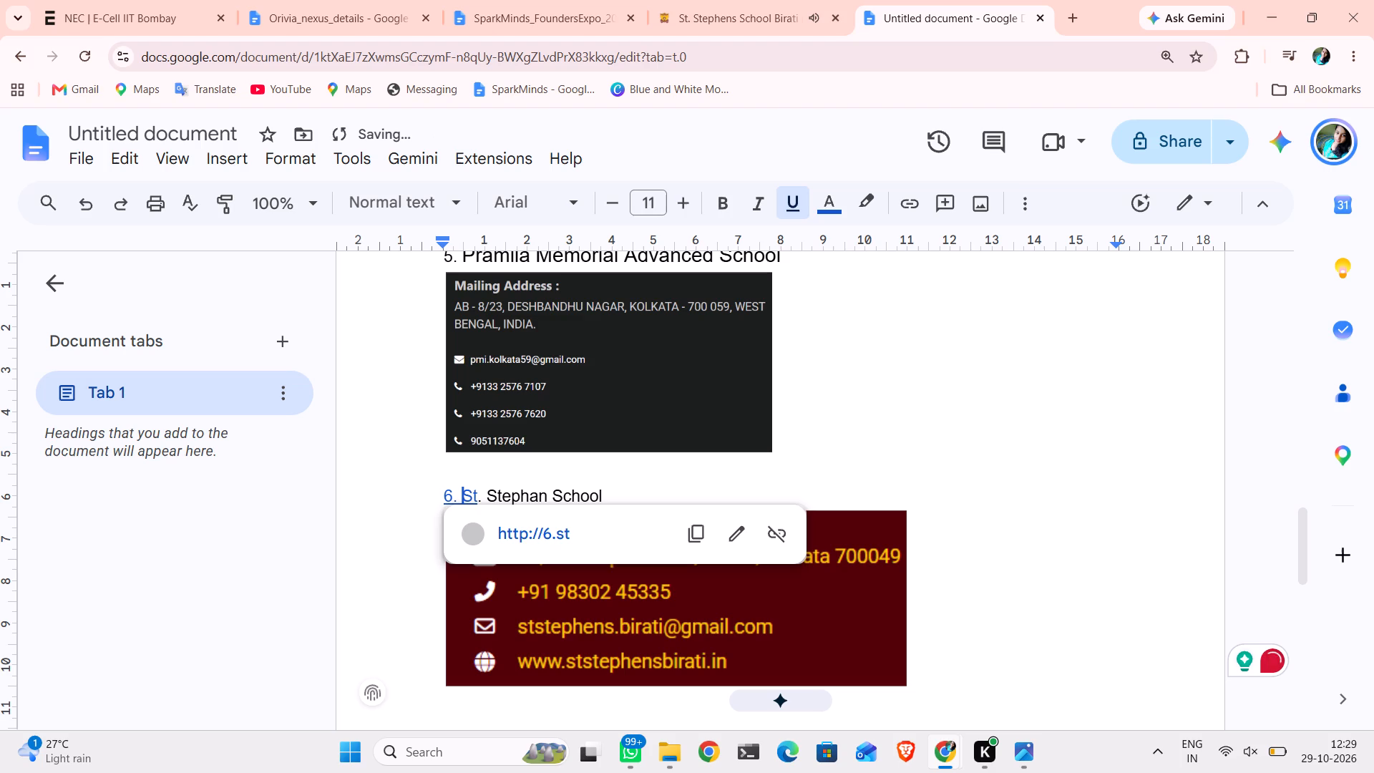
Start a new line beneath the St. Stephan School contact screenshot.
key("Down")
key("Down")
key("Down")
key("Down")
key("Down")
key("Down")
key("Down")
key("Down")
key("Down")
key("Down")
key("Down")
key("Down")
key("Down")
key("Down")
key("Down")
key("Down")
key("Down")
key("Down")
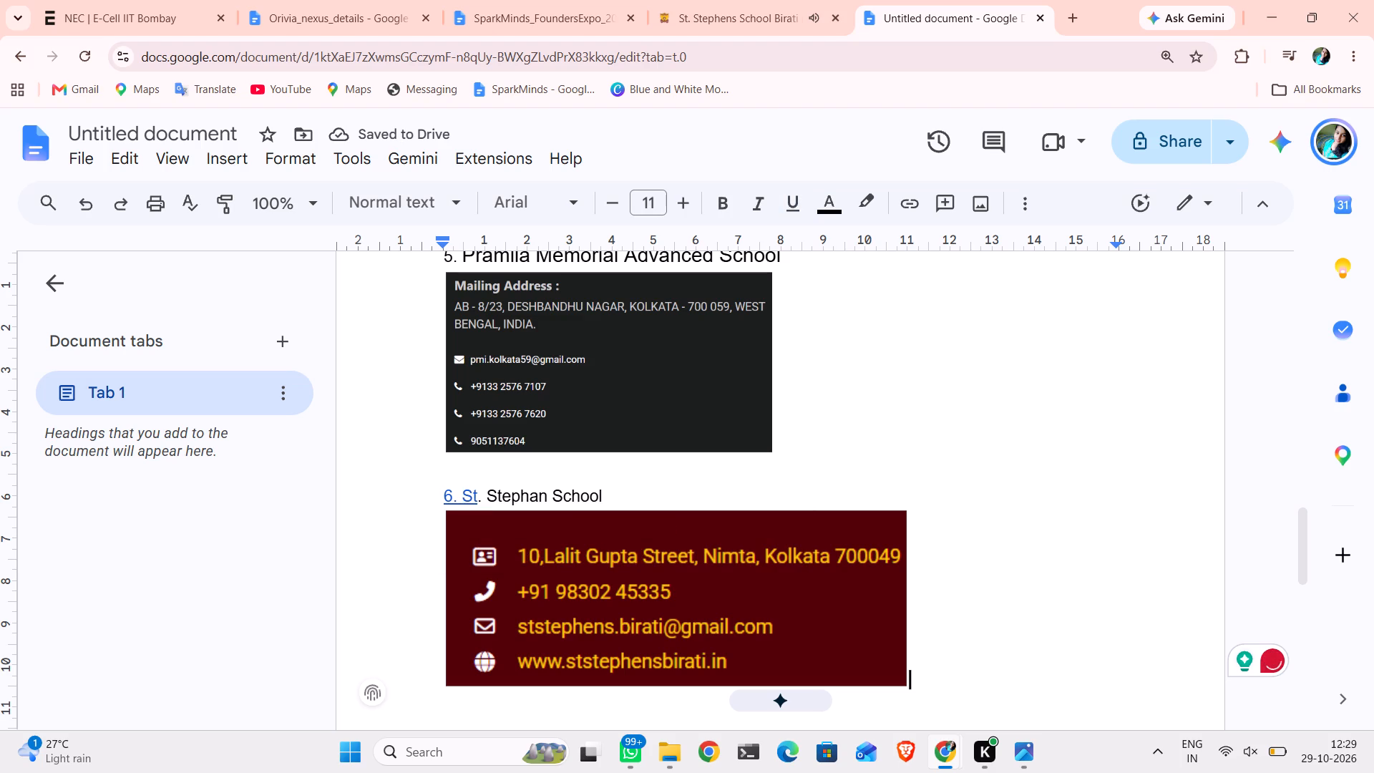
key("Return")
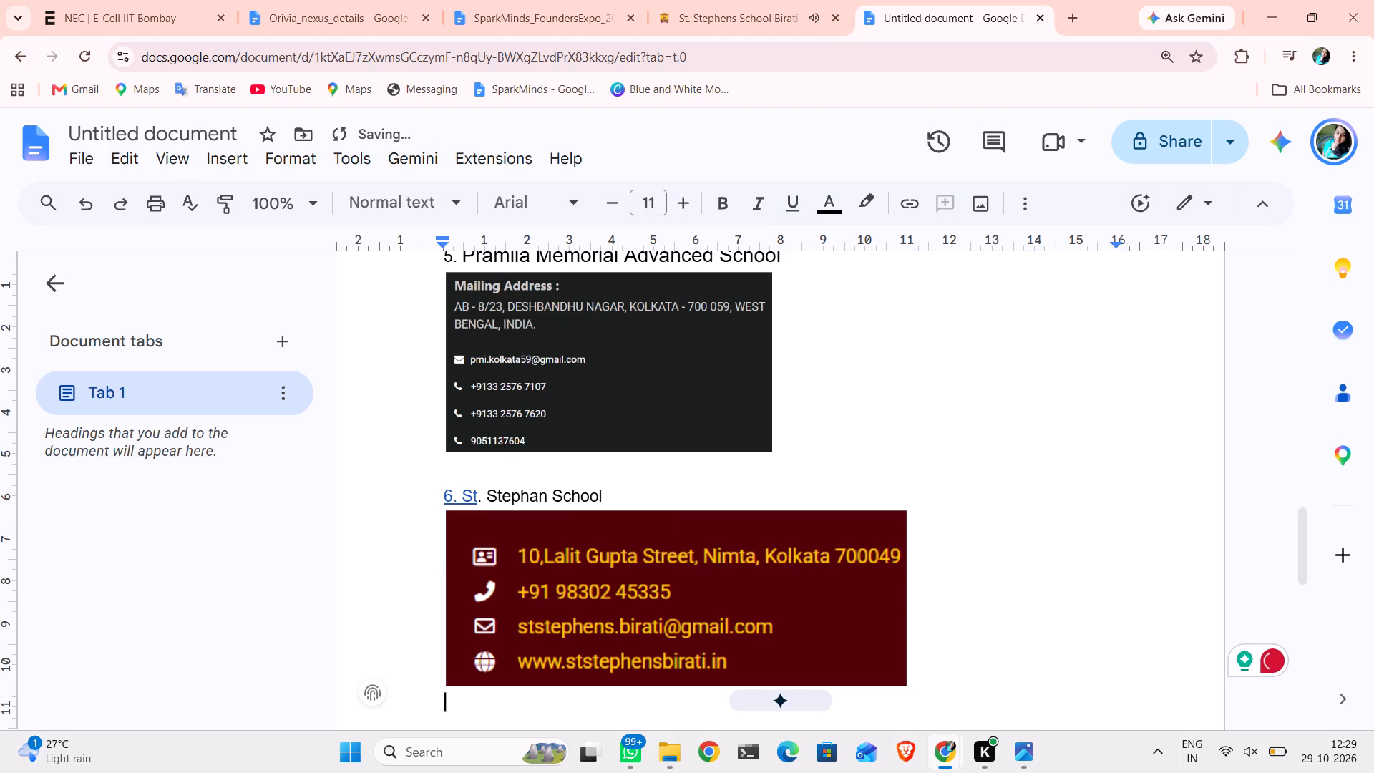
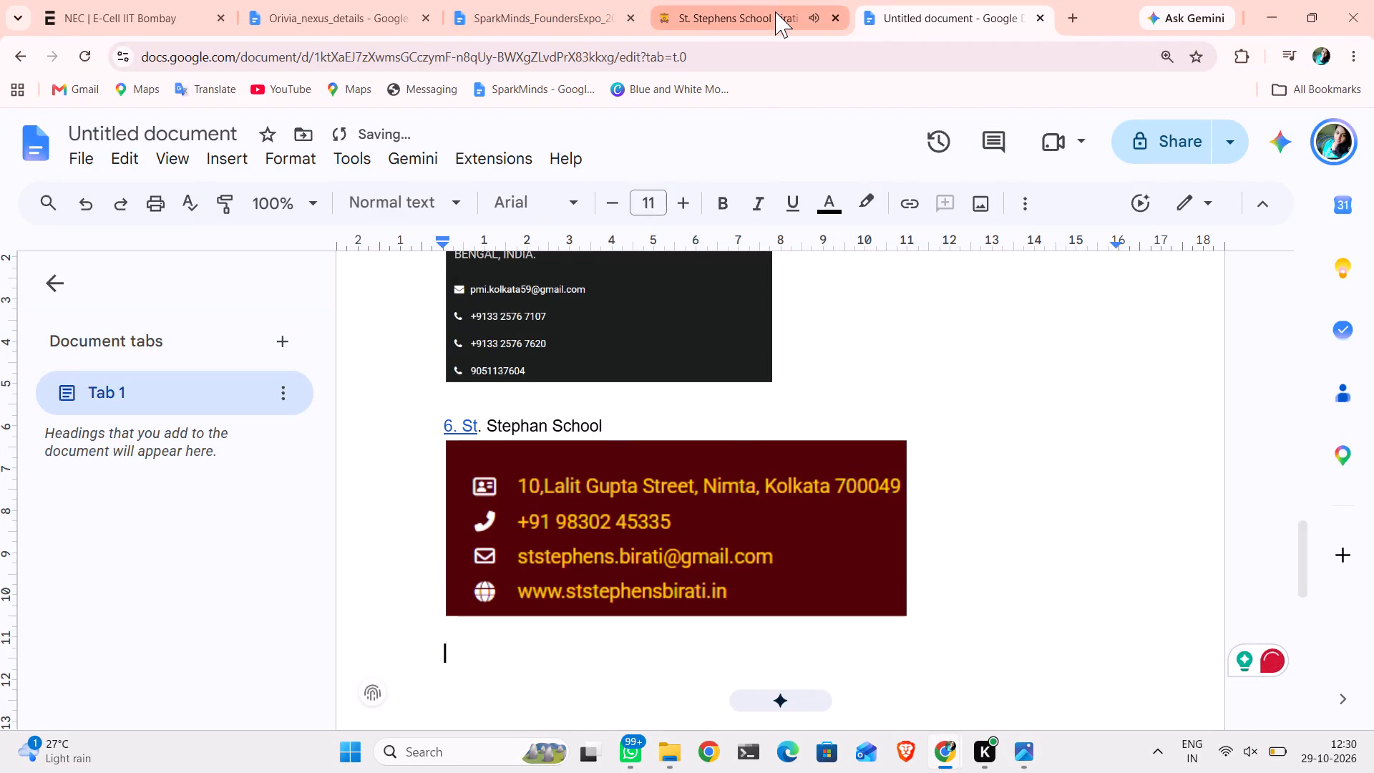
Return to the "private schools near dumdum" search results and look through the listings after St. Stephen's School, Birati for the next school.
left_click(775, 11)
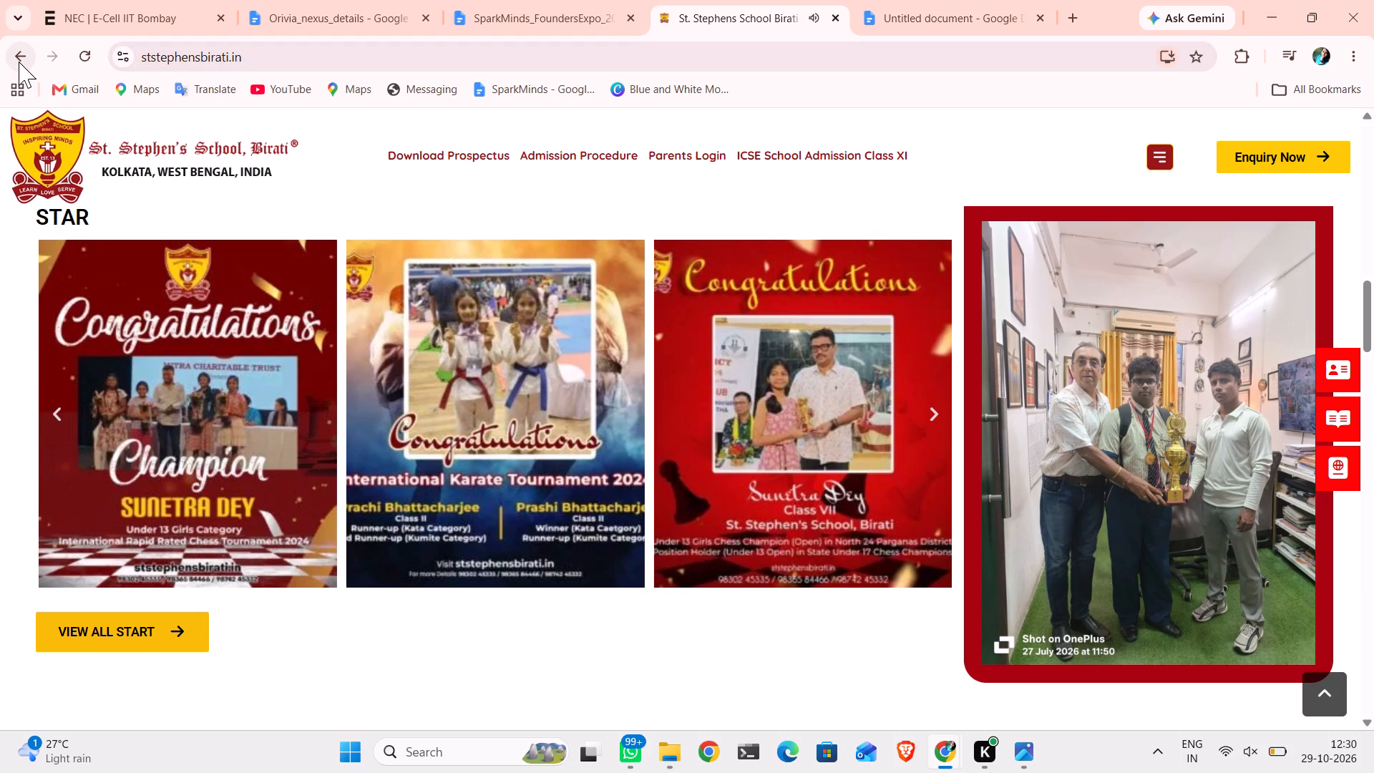
left_click(19, 62)
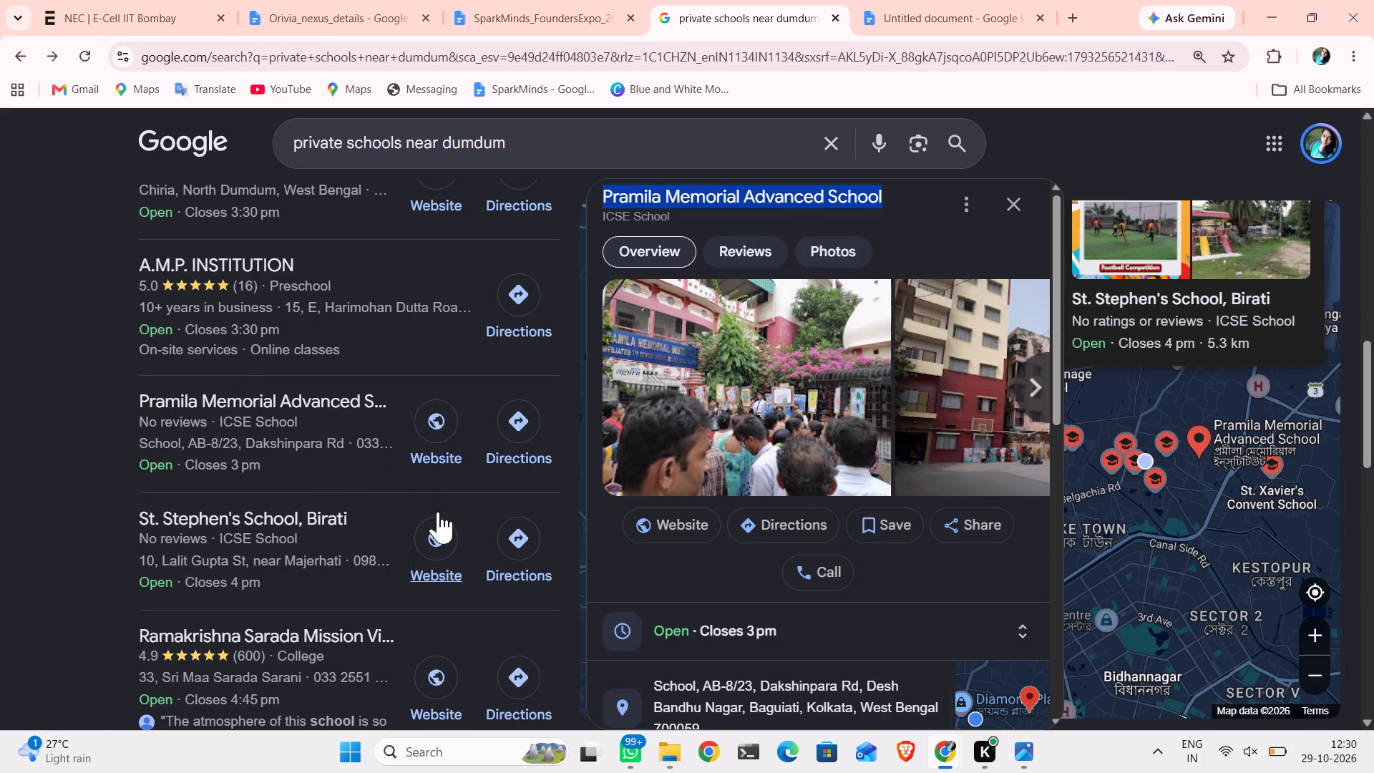
scroll(464, 680, "down", 2)
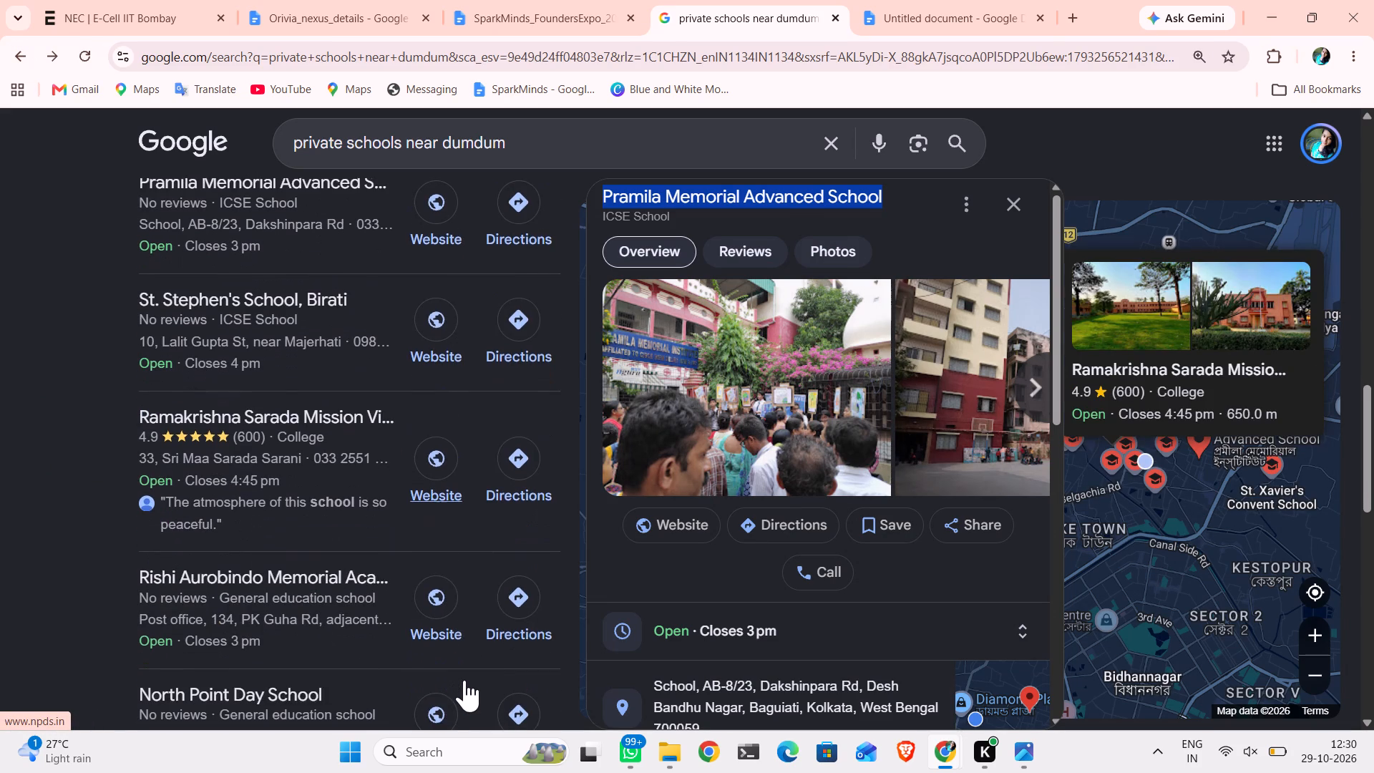
scroll(464, 680, "down", 1)
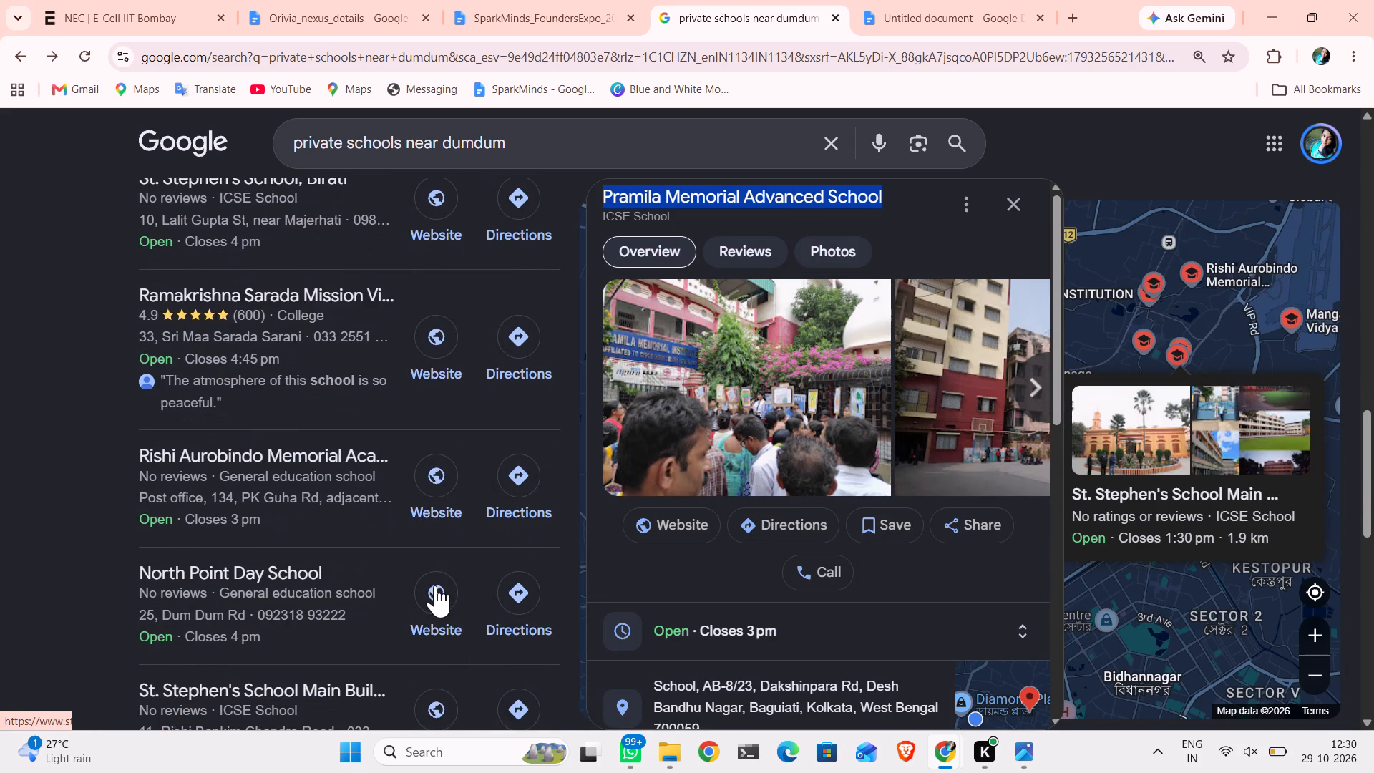
Open the Rishi Aurobindo Memorial Academy website from the search results, dismiss the admission enquiry pop-up and check the home page for contact details.
left_click(426, 483)
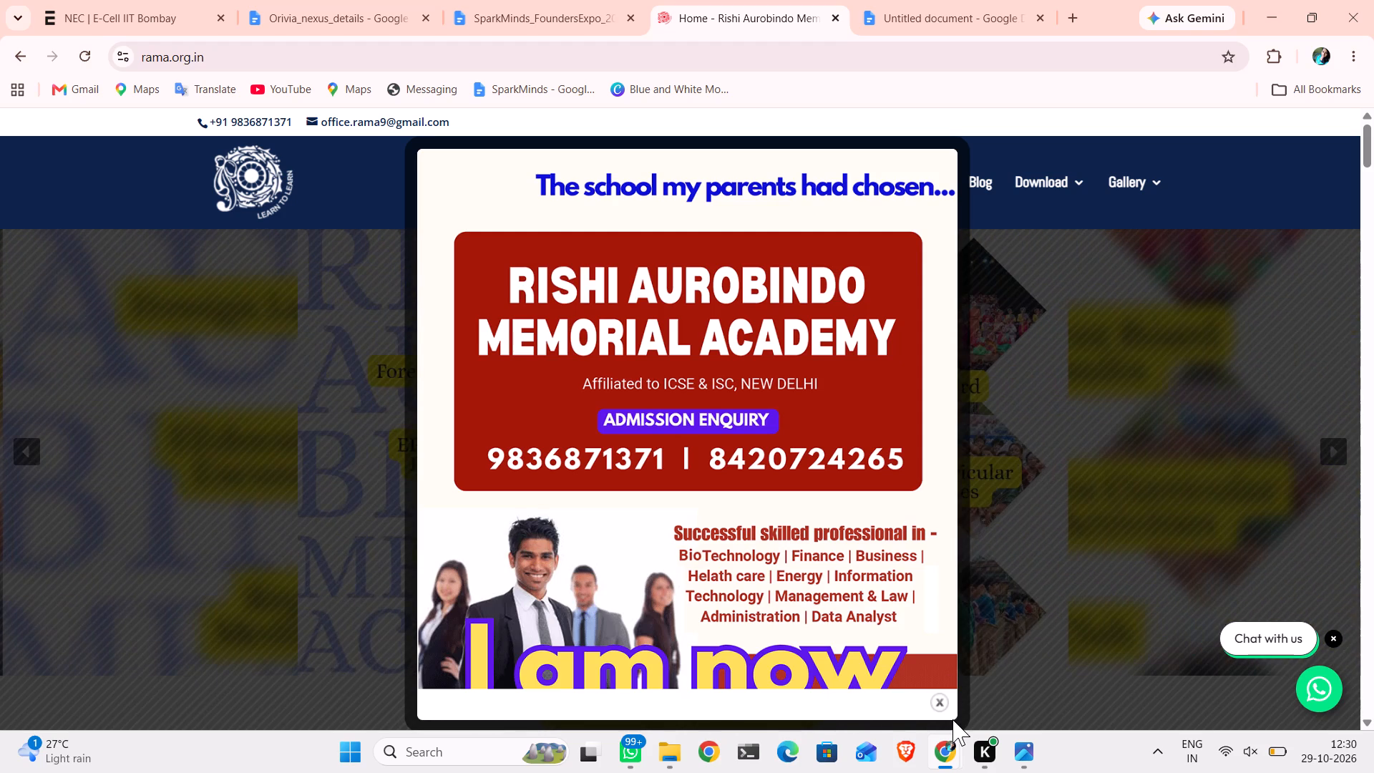
left_click(940, 704)
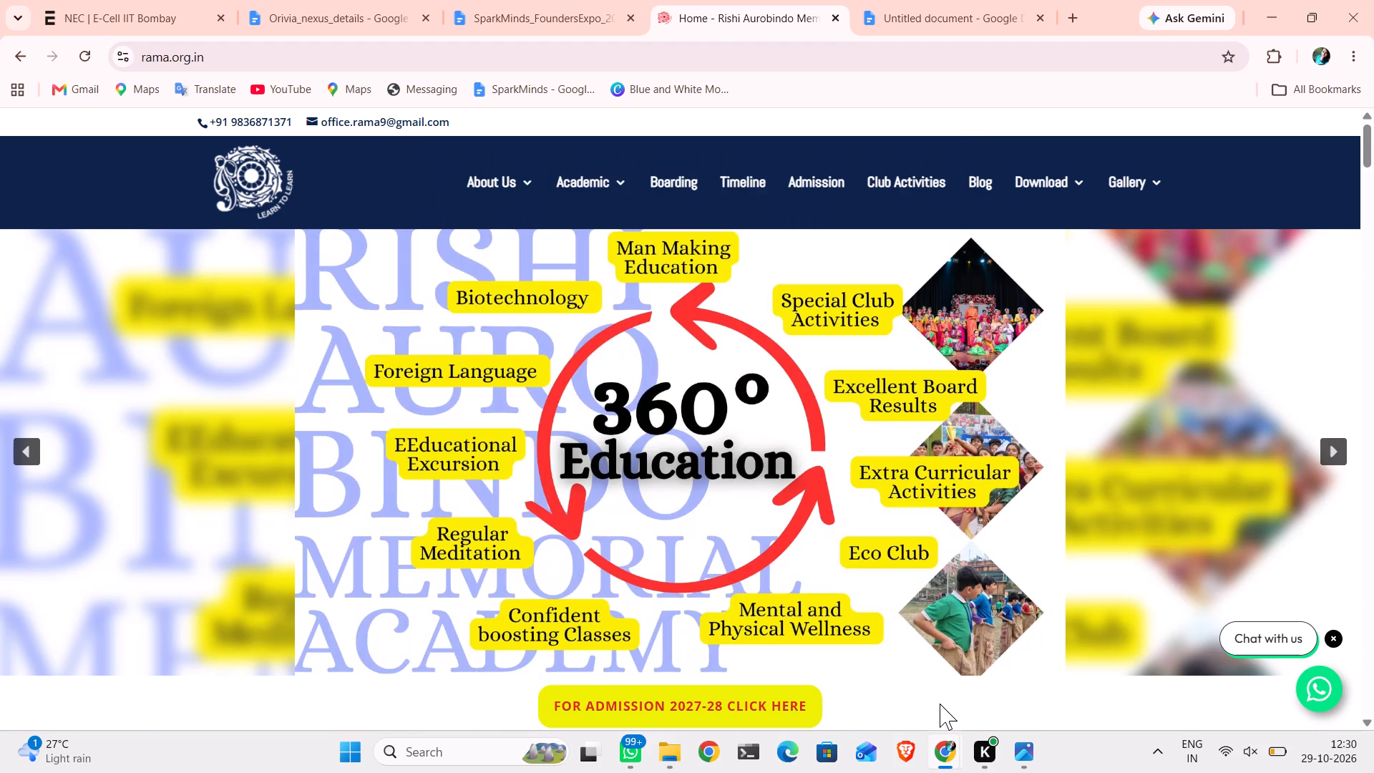
scroll(766, 569, "down", 3)
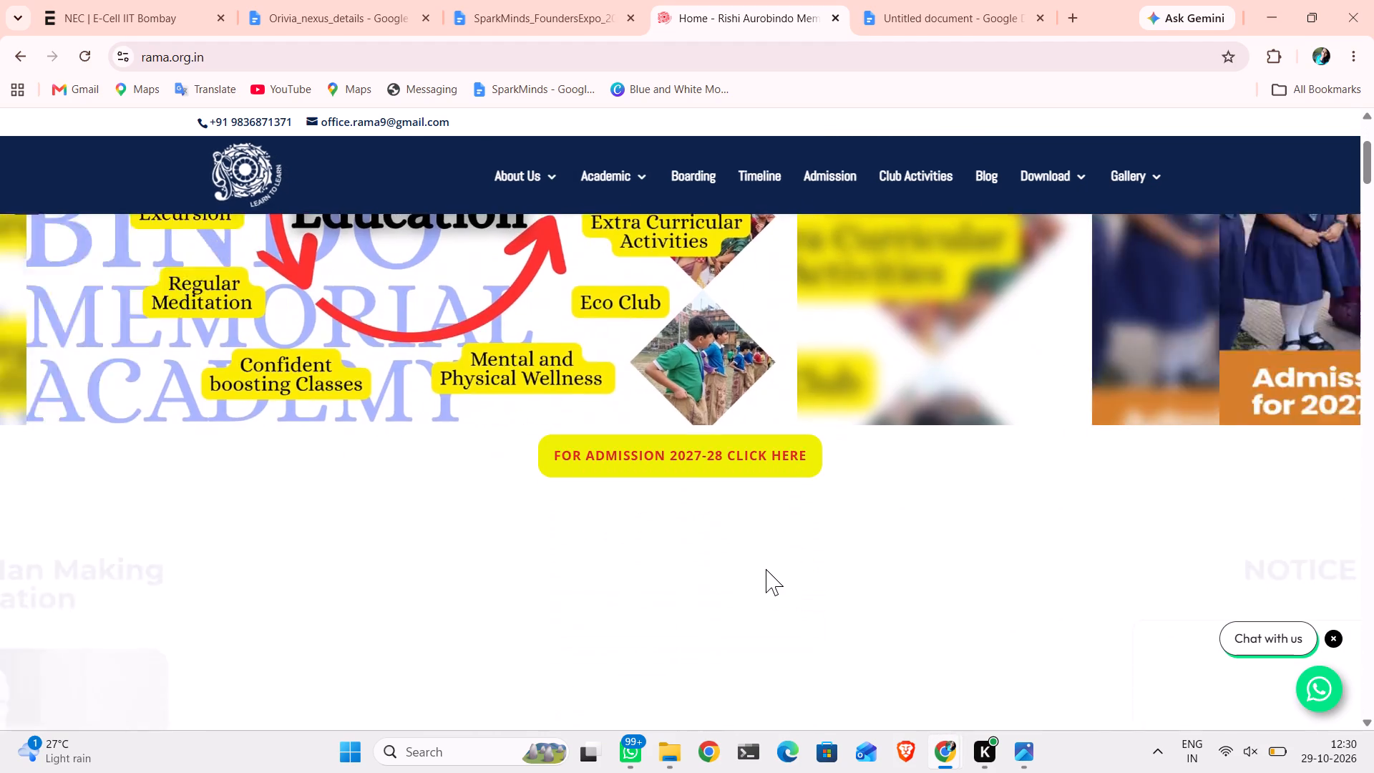
scroll(766, 569, "up", 4)
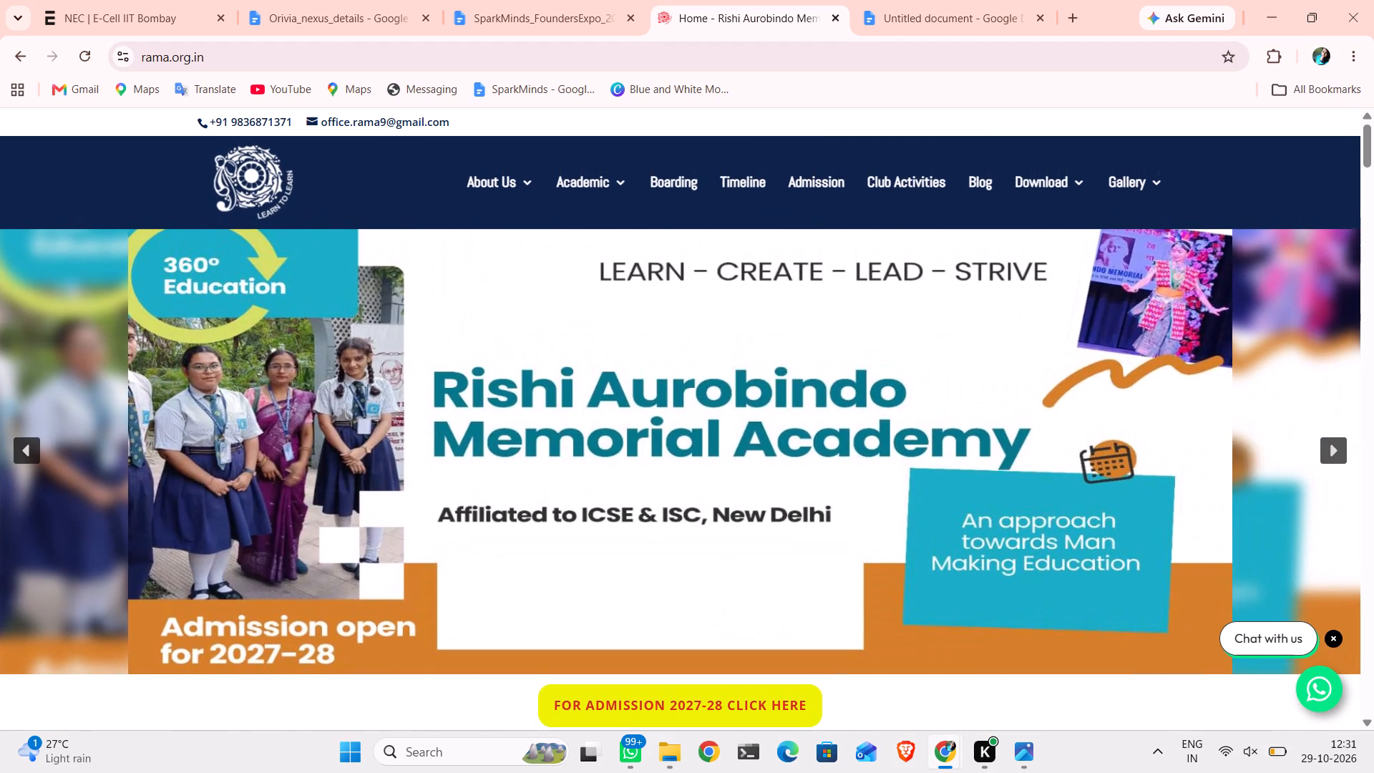
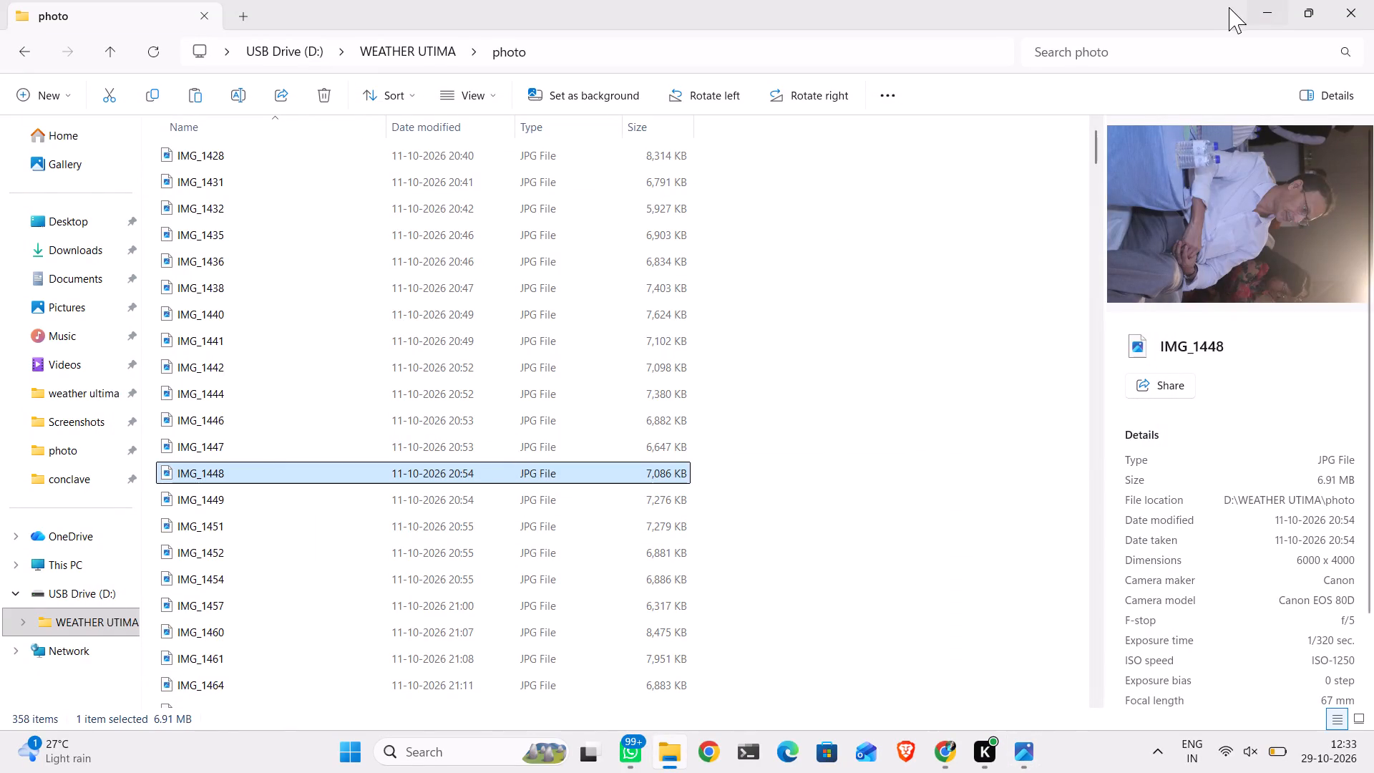
Return to the untitled Google Docs document and start a new entry numbered "7." beneath the St. Stephan School contact screenshot.
left_click(1266, 16)
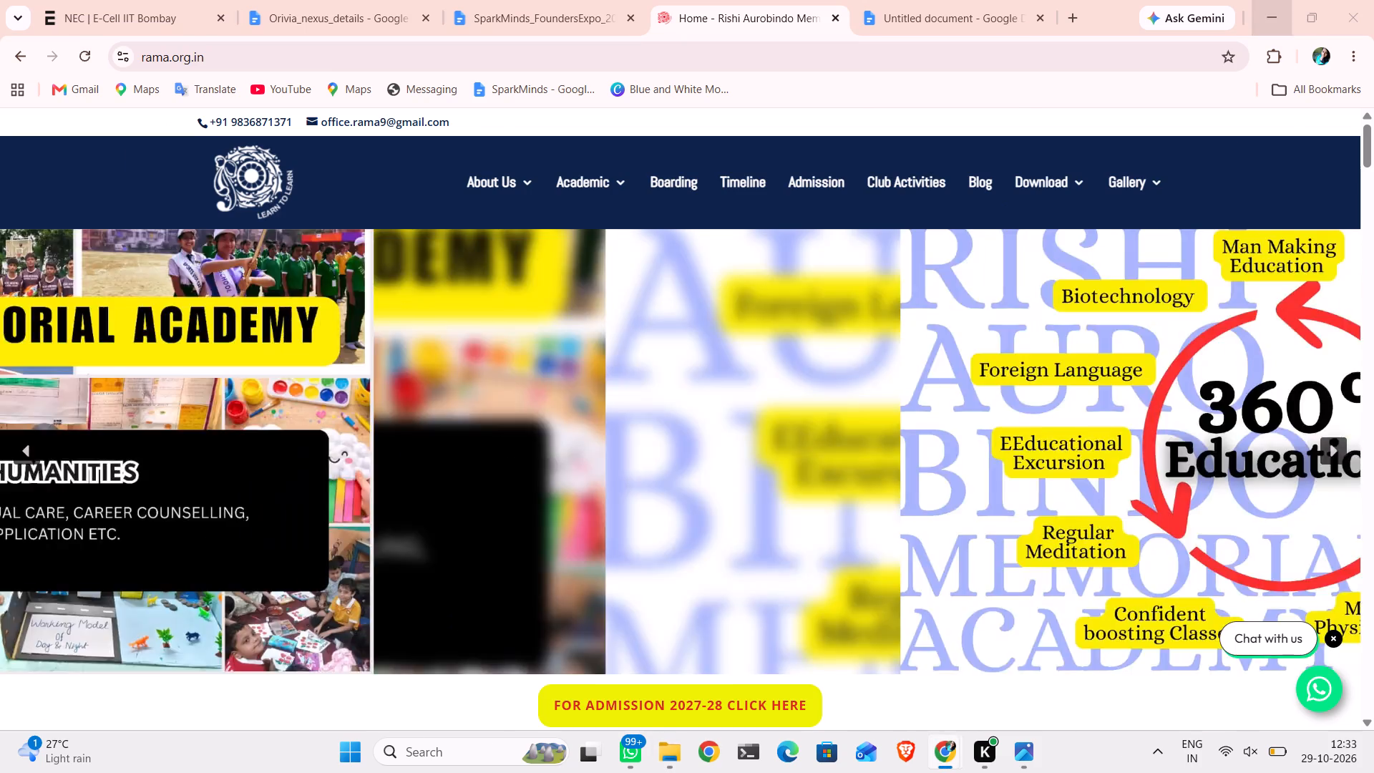
left_click(963, 21)
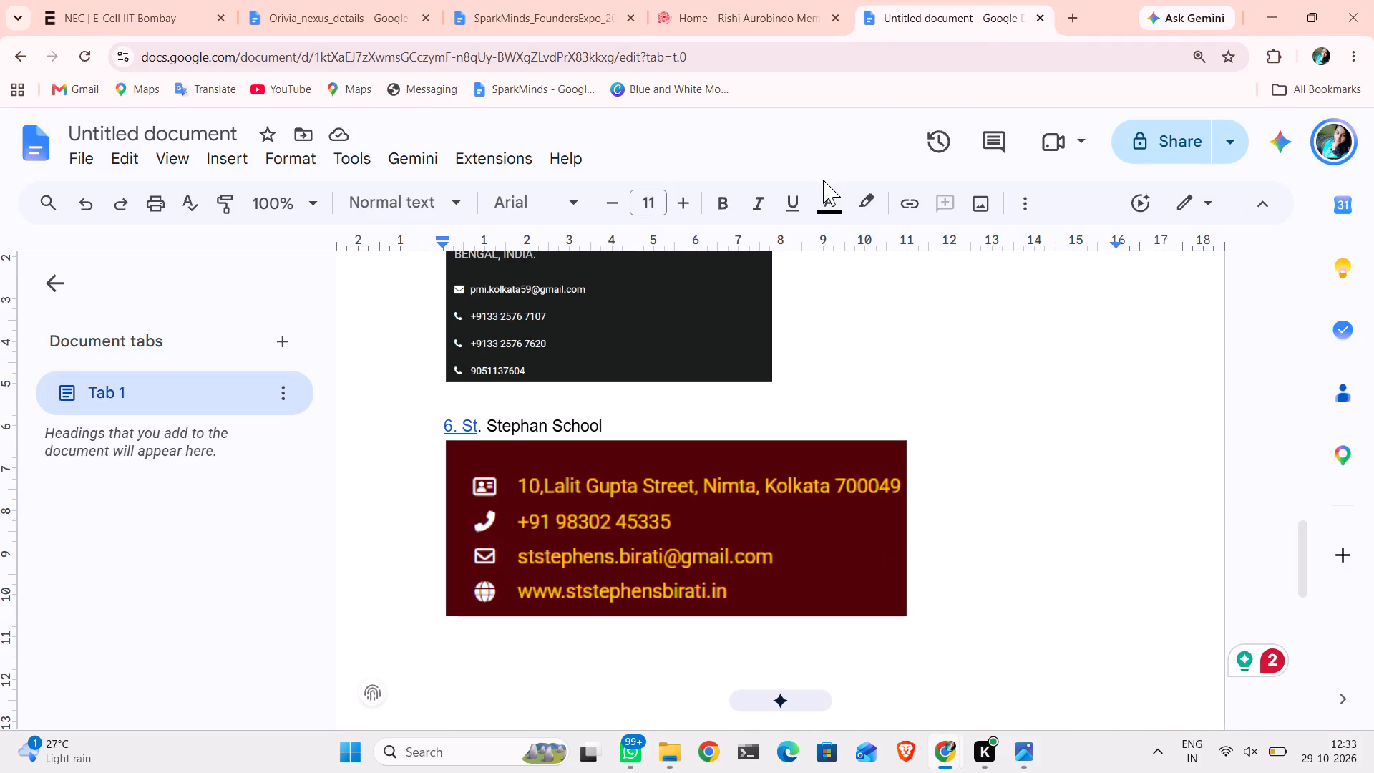
key("BackSpace")
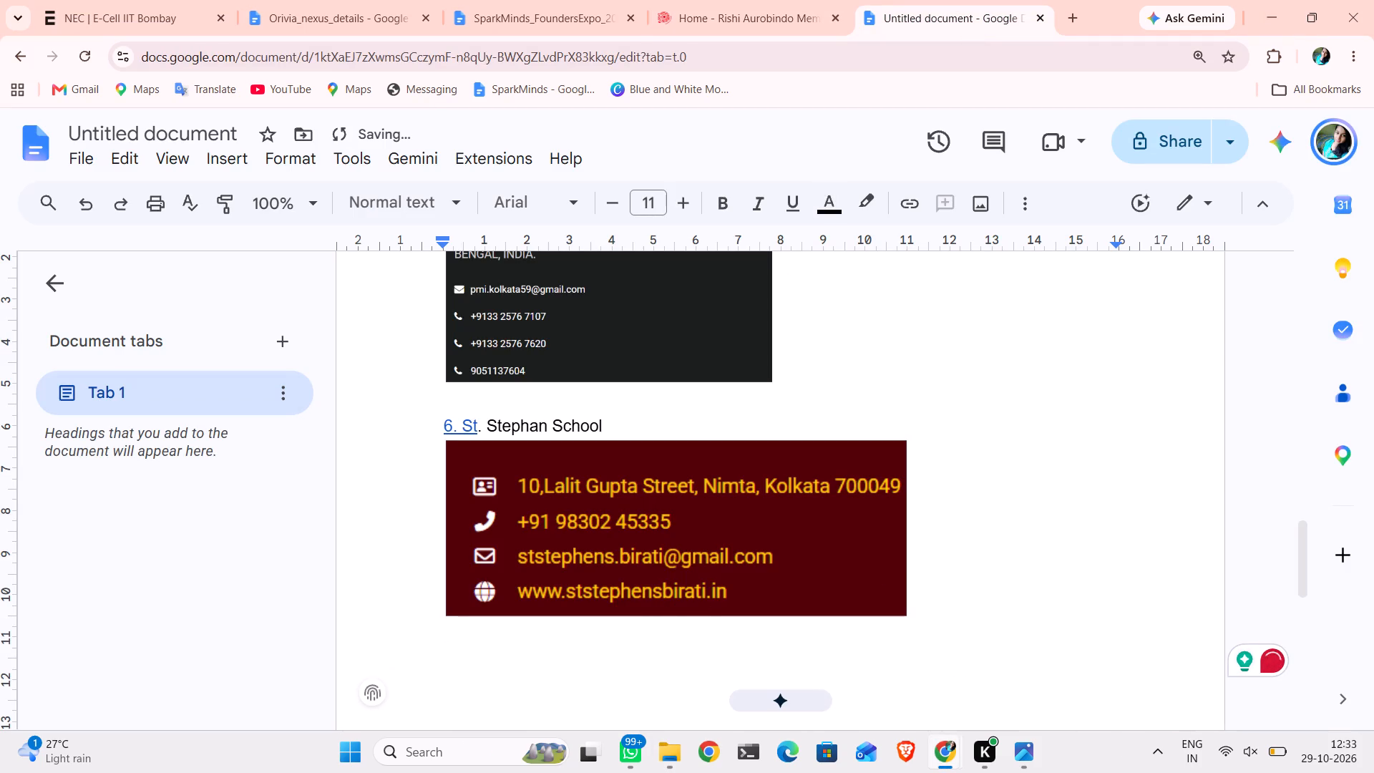
key("Return")
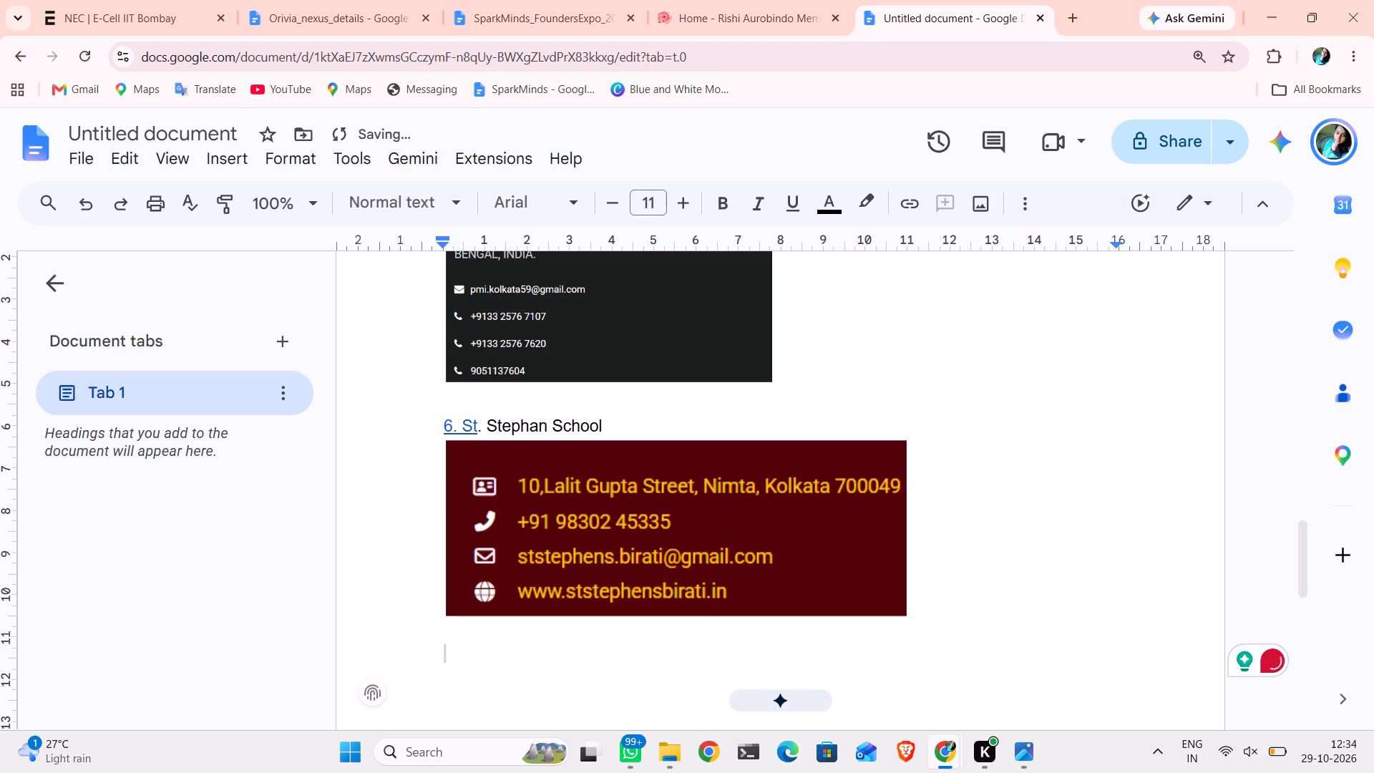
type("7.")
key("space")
Look through the Rishi Aurobindo Memorial Academy home page for the school's name and contact details.
left_click(766, 10)
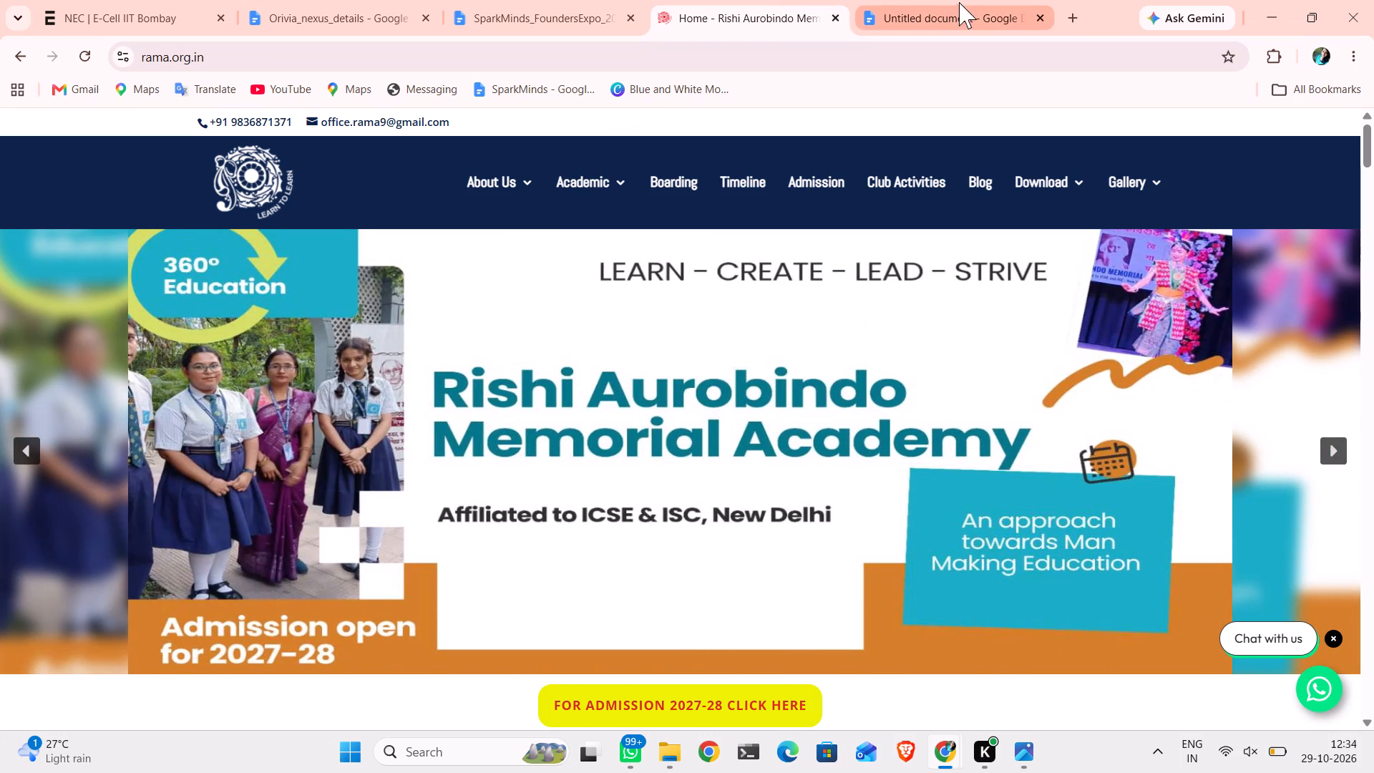
scroll(676, 530, "down", 5)
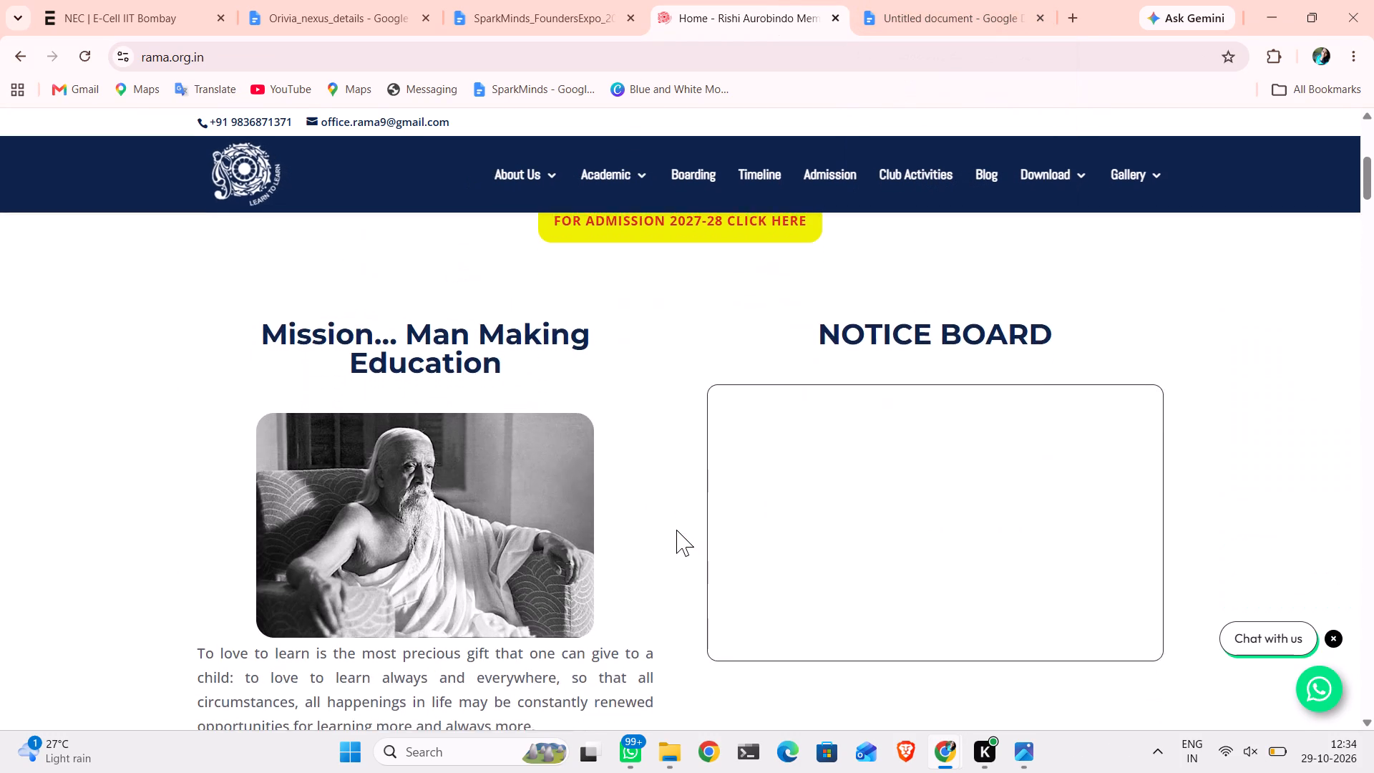
scroll(676, 530, "down", 5)
scroll(676, 530, "up", 10)
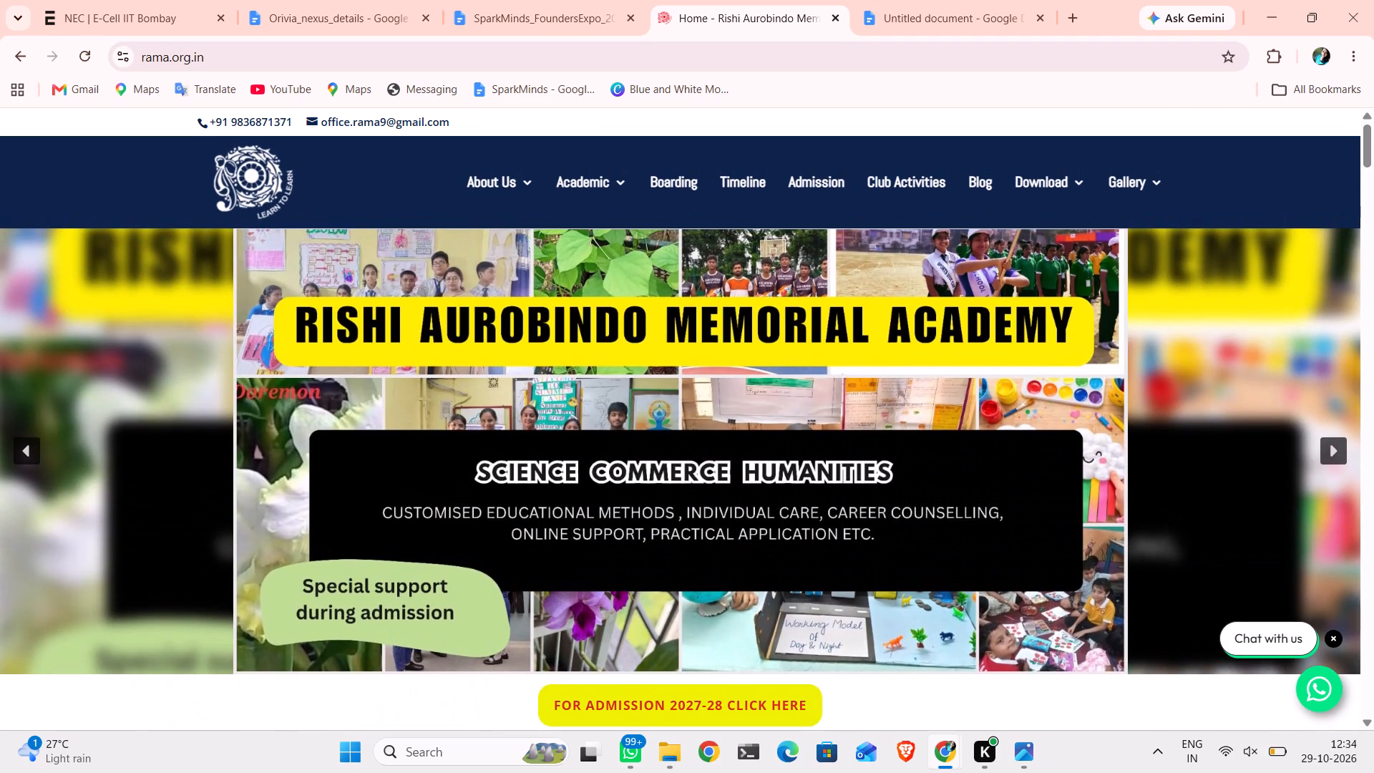
Capture a screenshot of the address, phone and email block in the Rishi Aurobindo Memorial Academy website's footer.
scroll(838, 243, "down", 16)
scroll(838, 243, "down", 7)
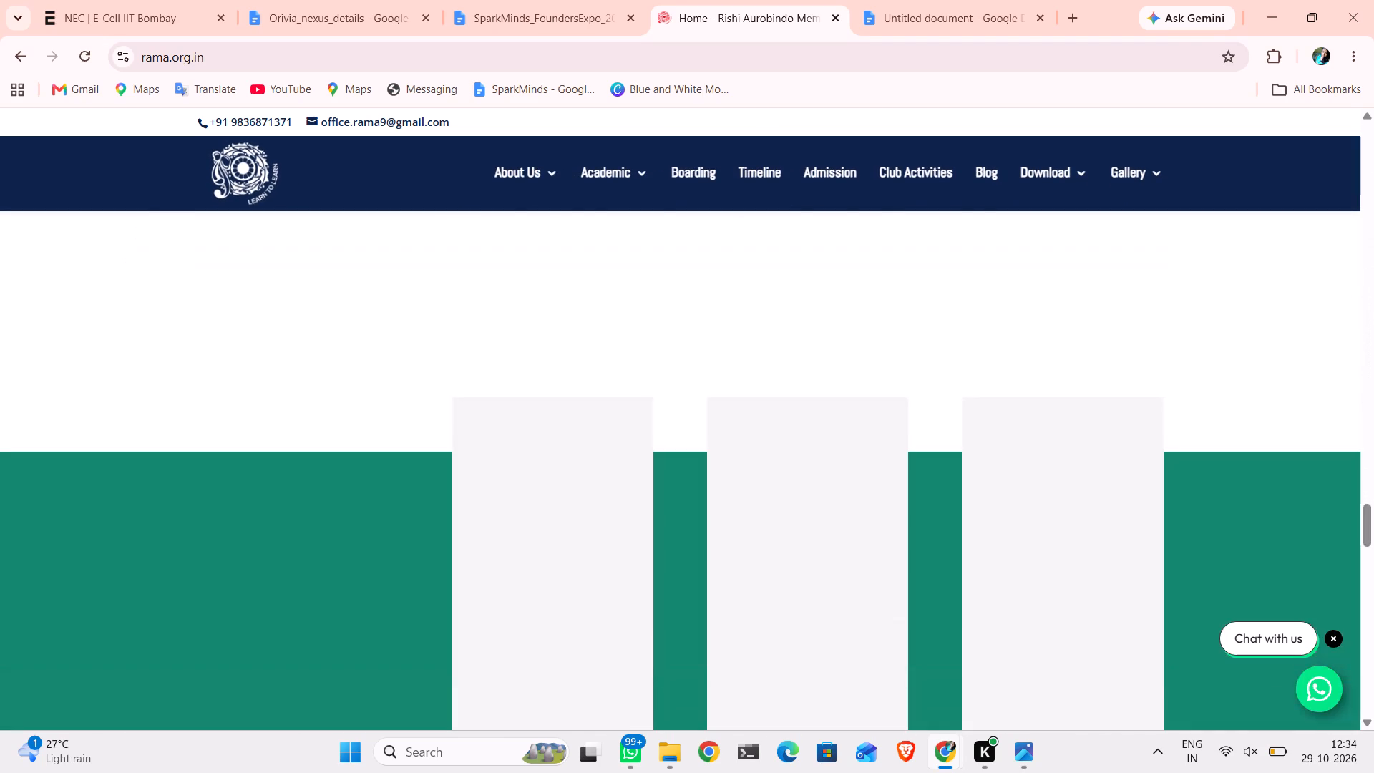
scroll(838, 243, "down", 11)
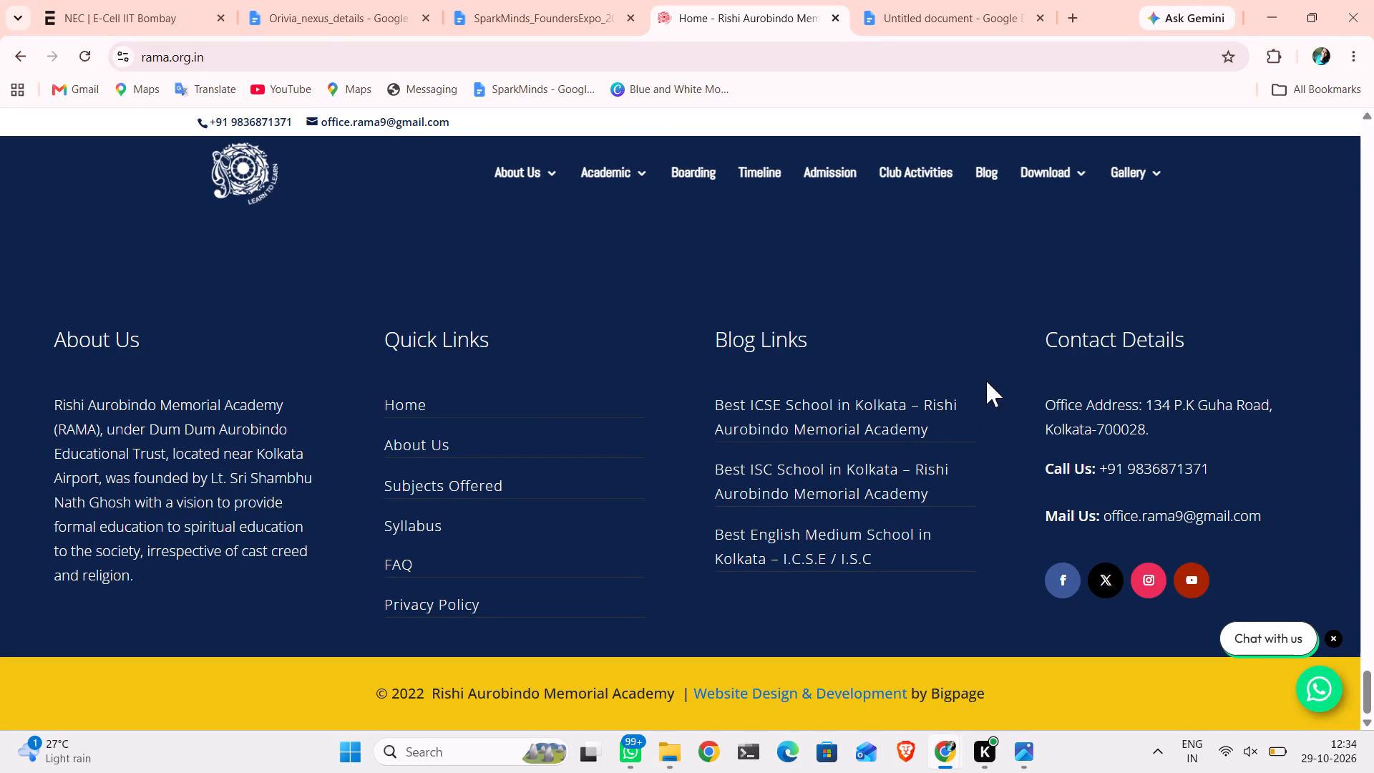
key("Print")
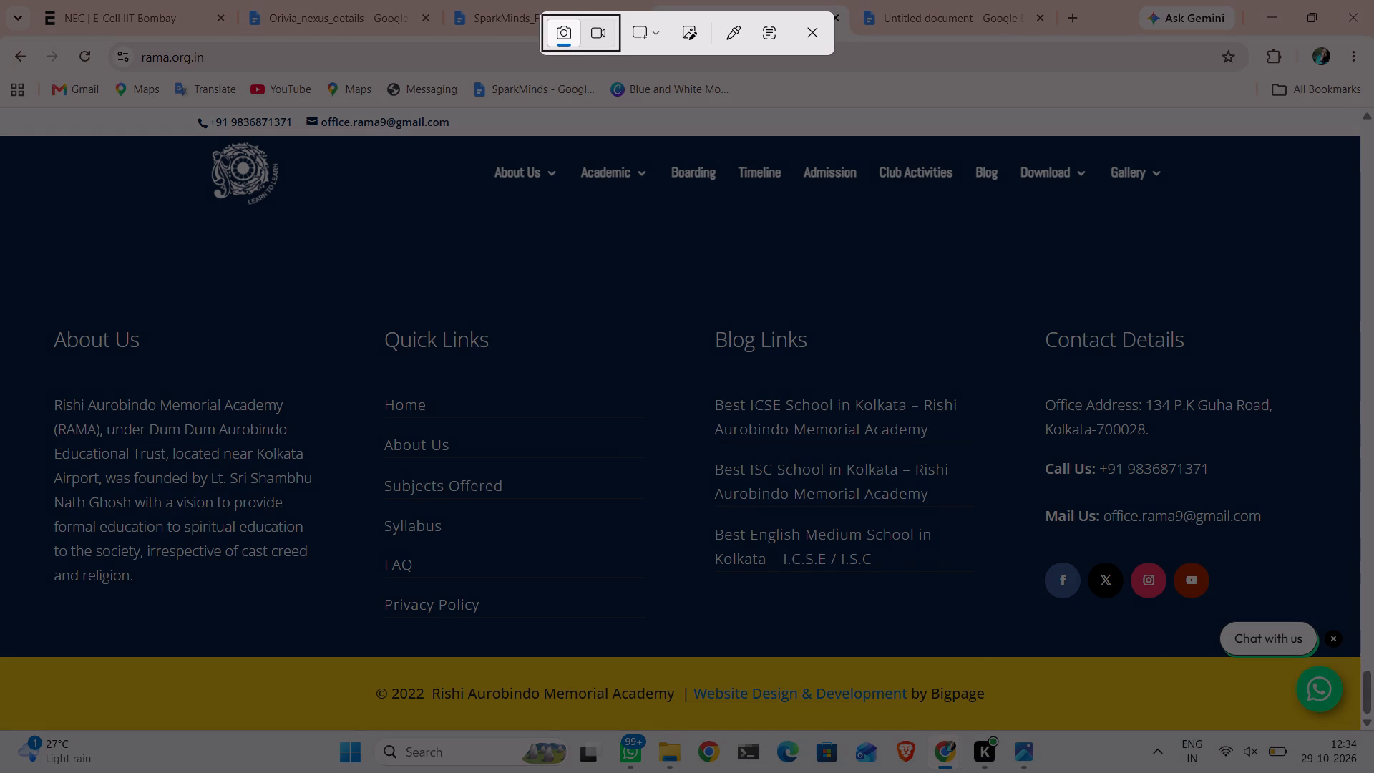
left_click_drag(1027, 377, 1373, 541)
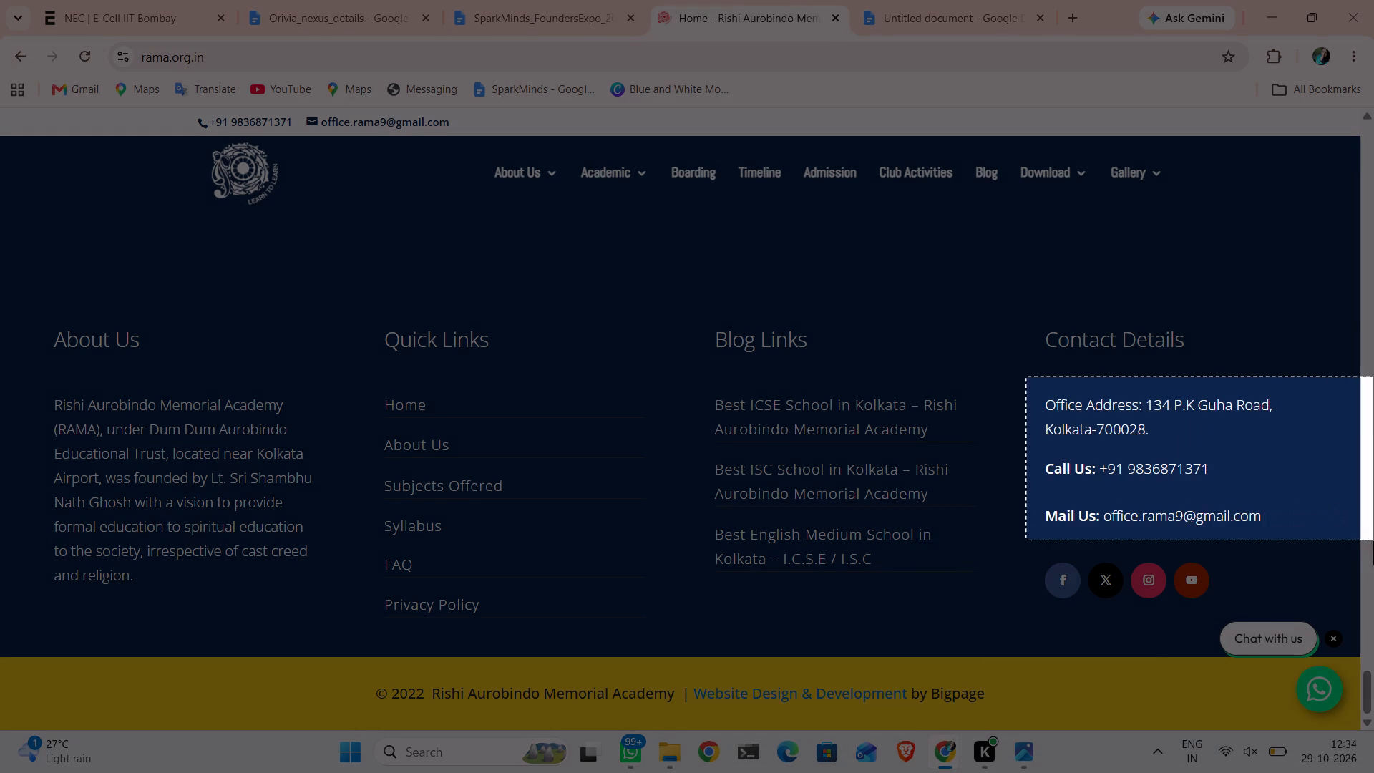
left_click_drag(1373, 541, 1304, 538)
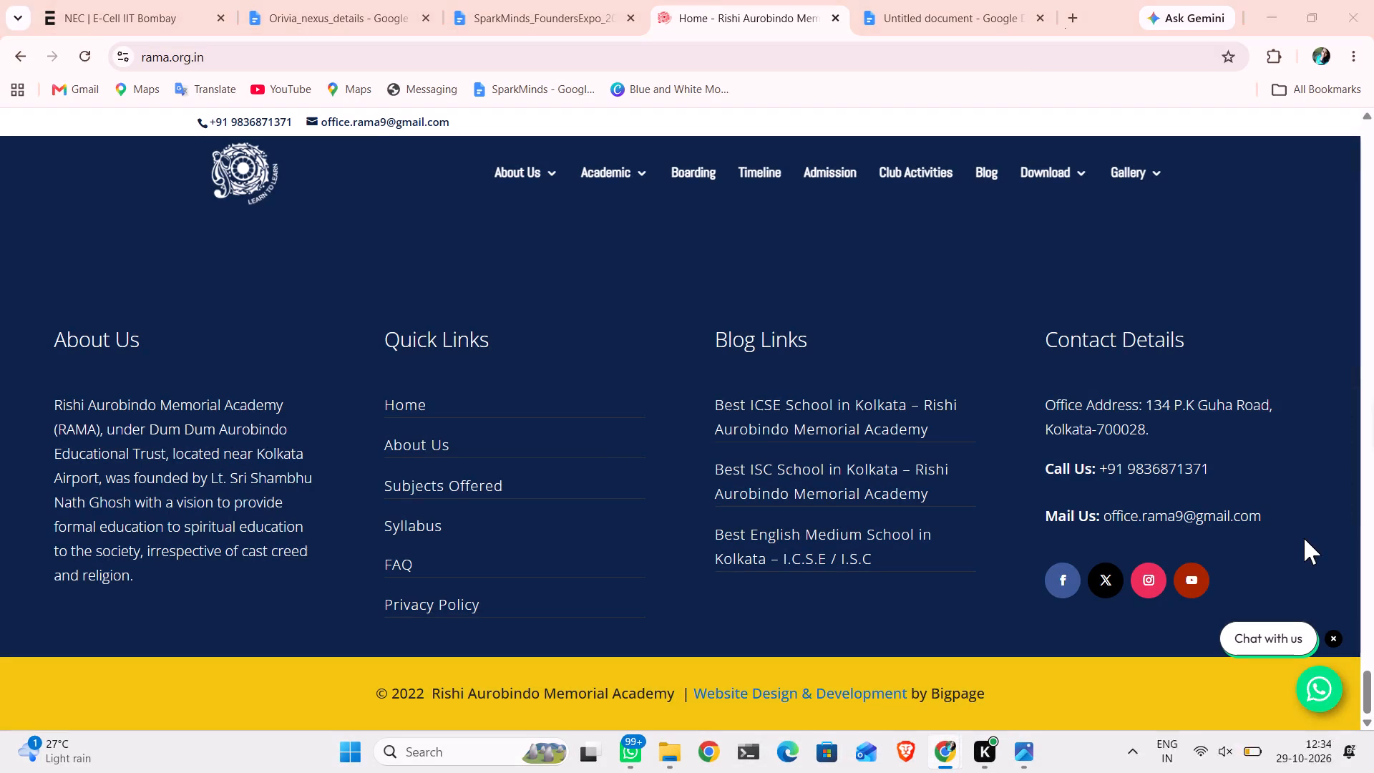
In the Google Docs list, enter "Rishi Aurobindo Memorial Academy" as item 7 and paste the contact-details screenshot below it.
left_click(958, 1)
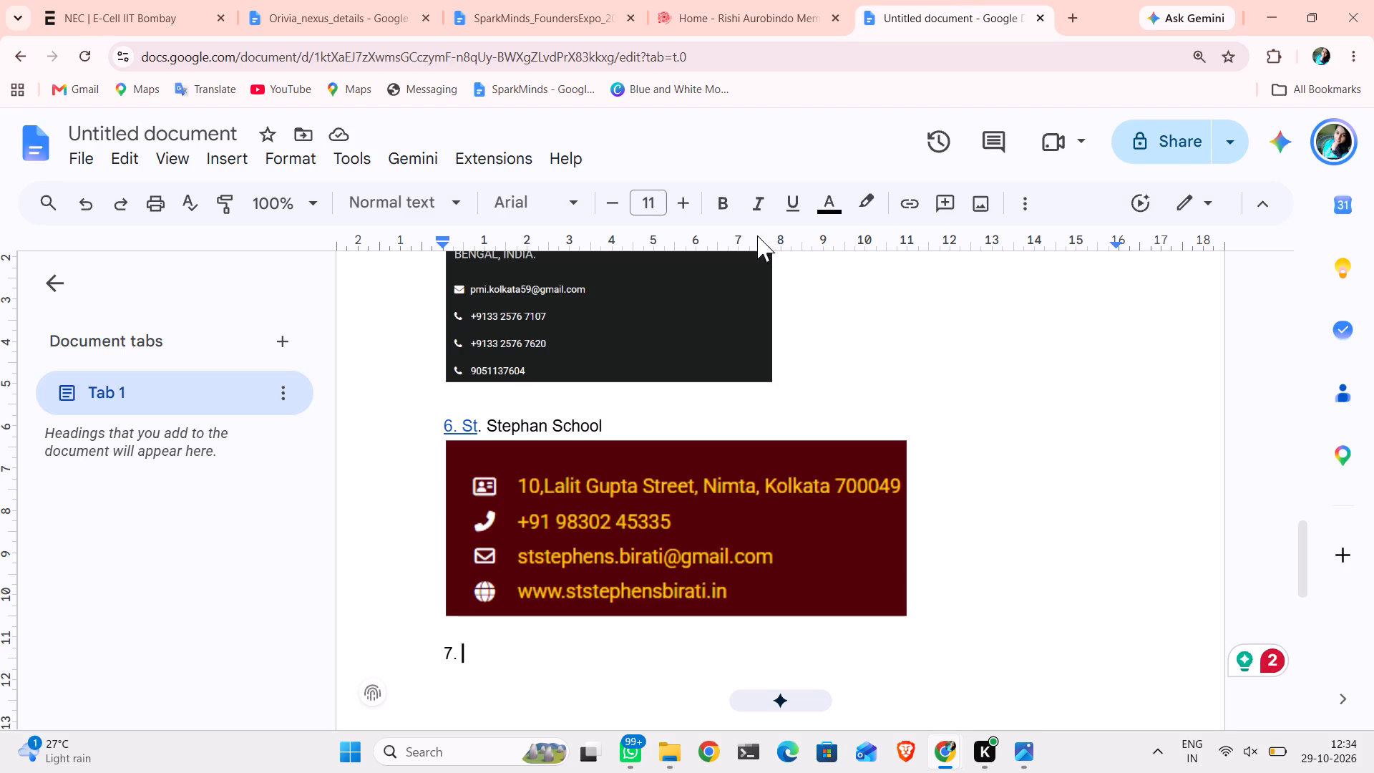
key("r")
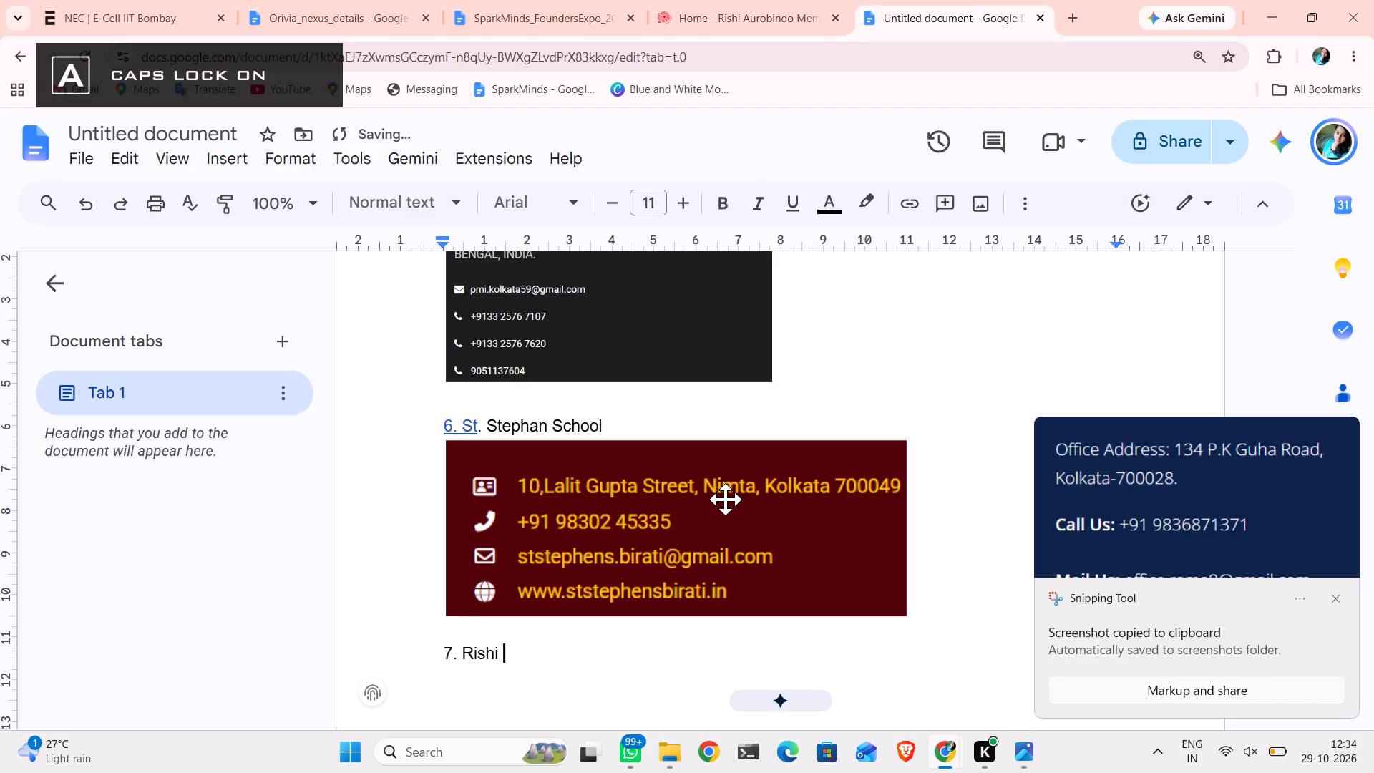
type("urobindo")
key("space")
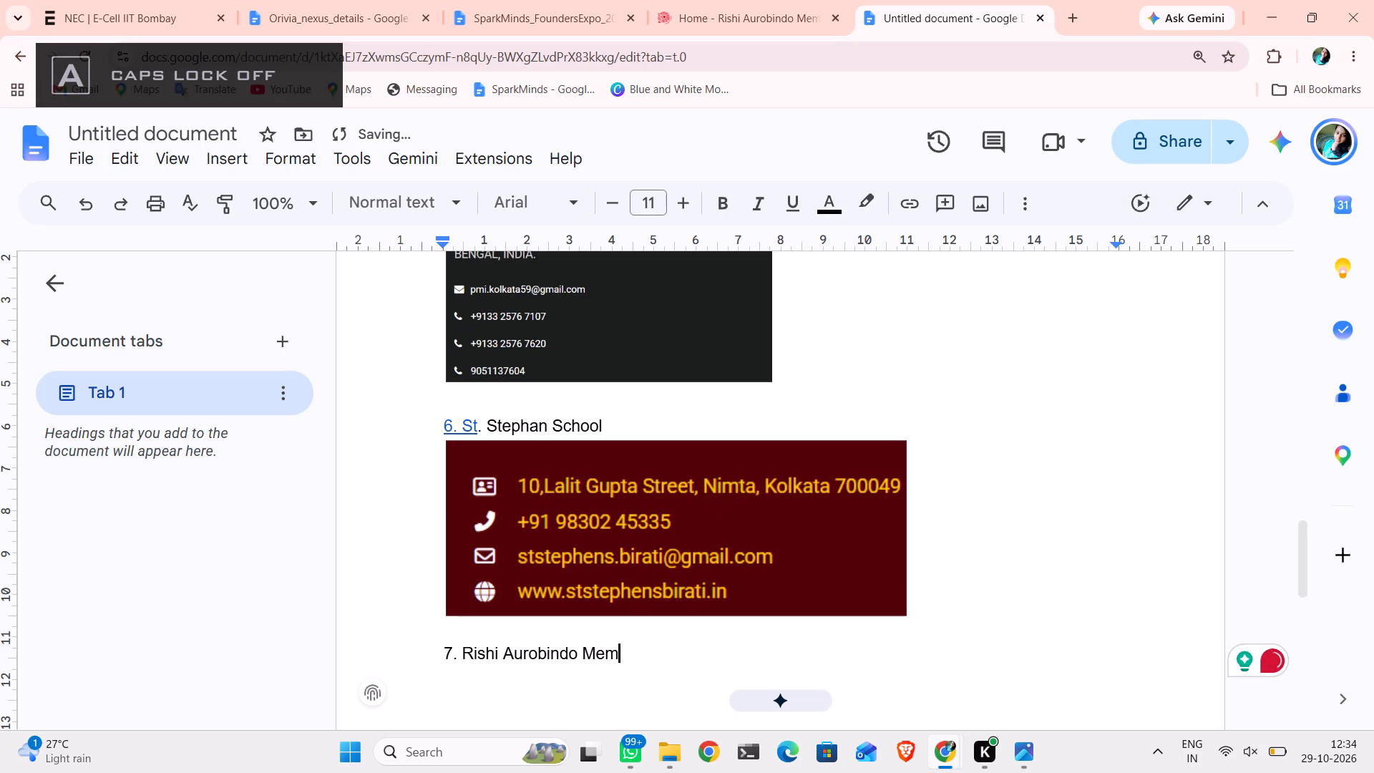
key("a")
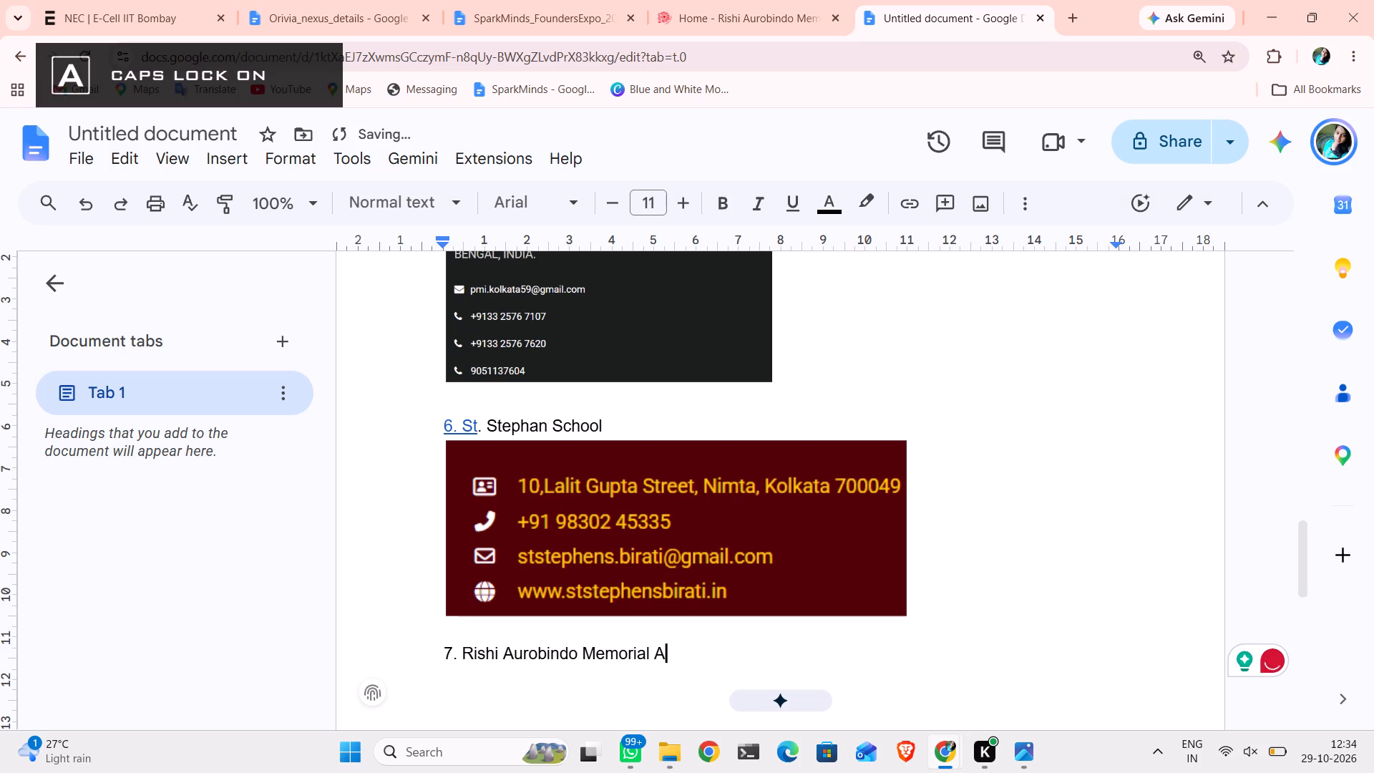
type("cademy")
key("Return")
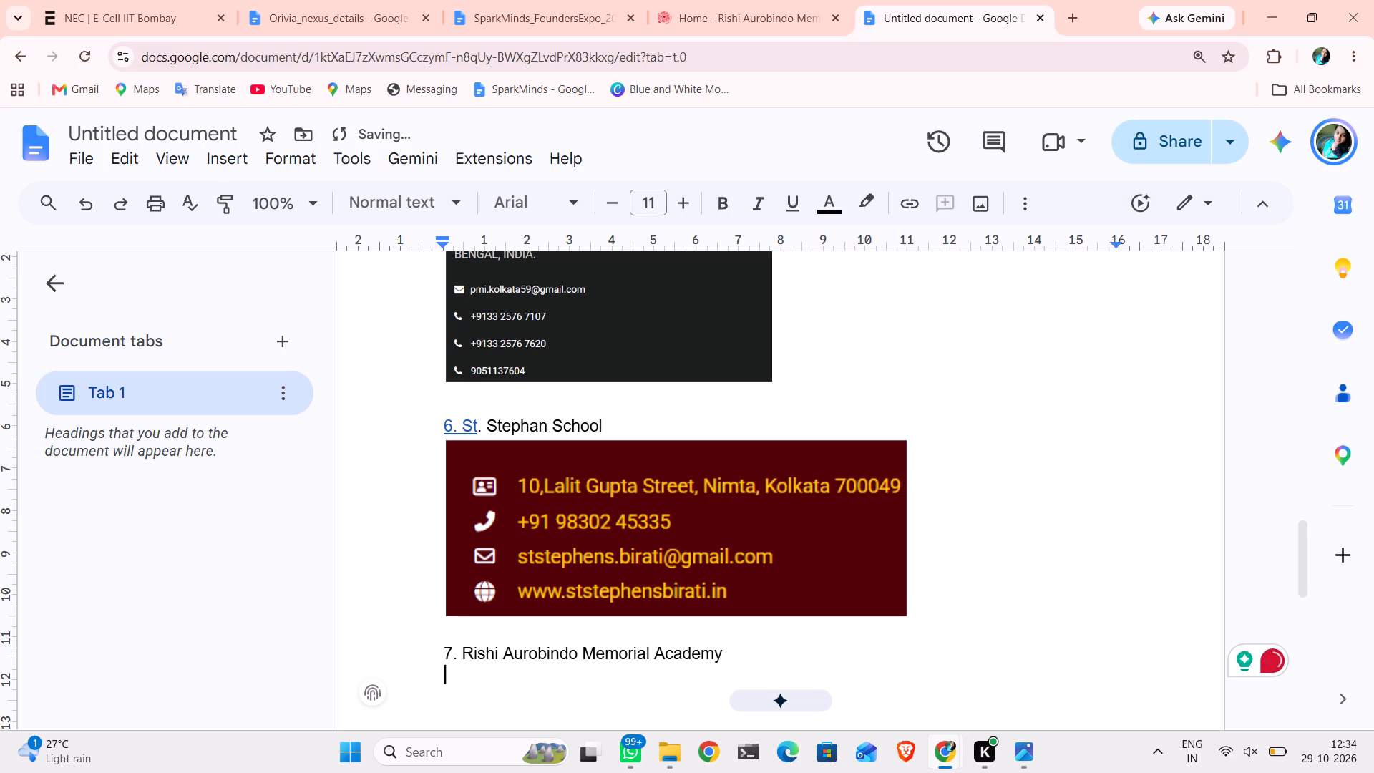
key("ctrl+v")
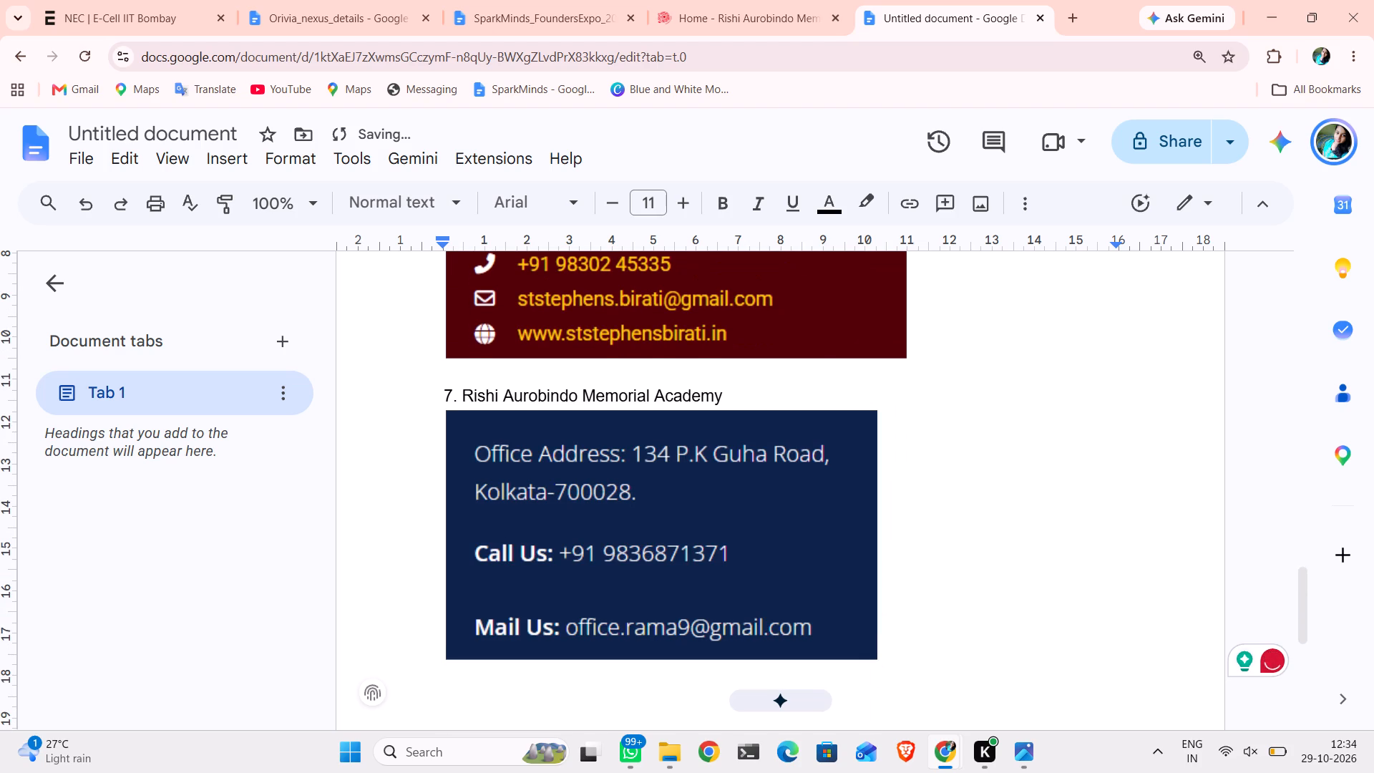
From the "private schools near dumdum" results, open North Point Day School's website and check its home and Contact Us pages for contact details.
left_click(783, 22)
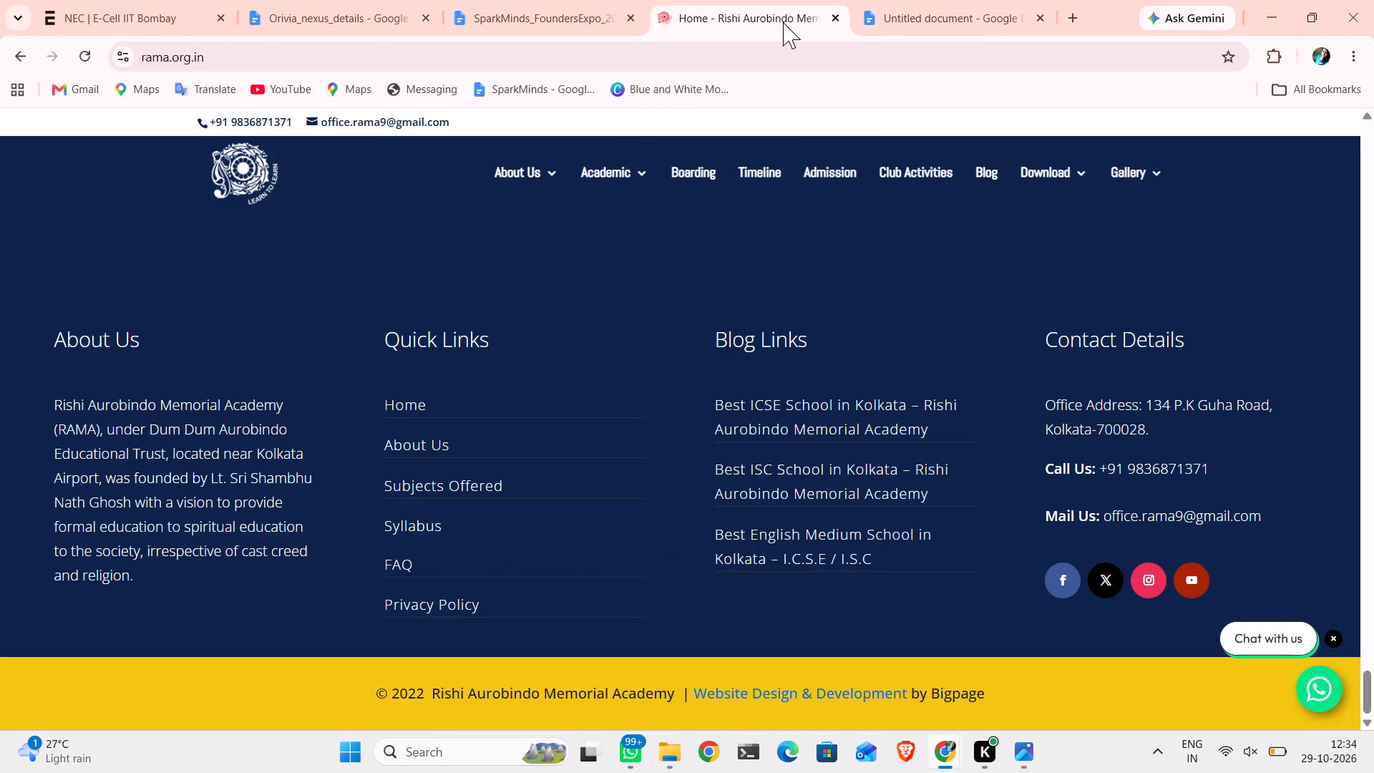
left_click(14, 54)
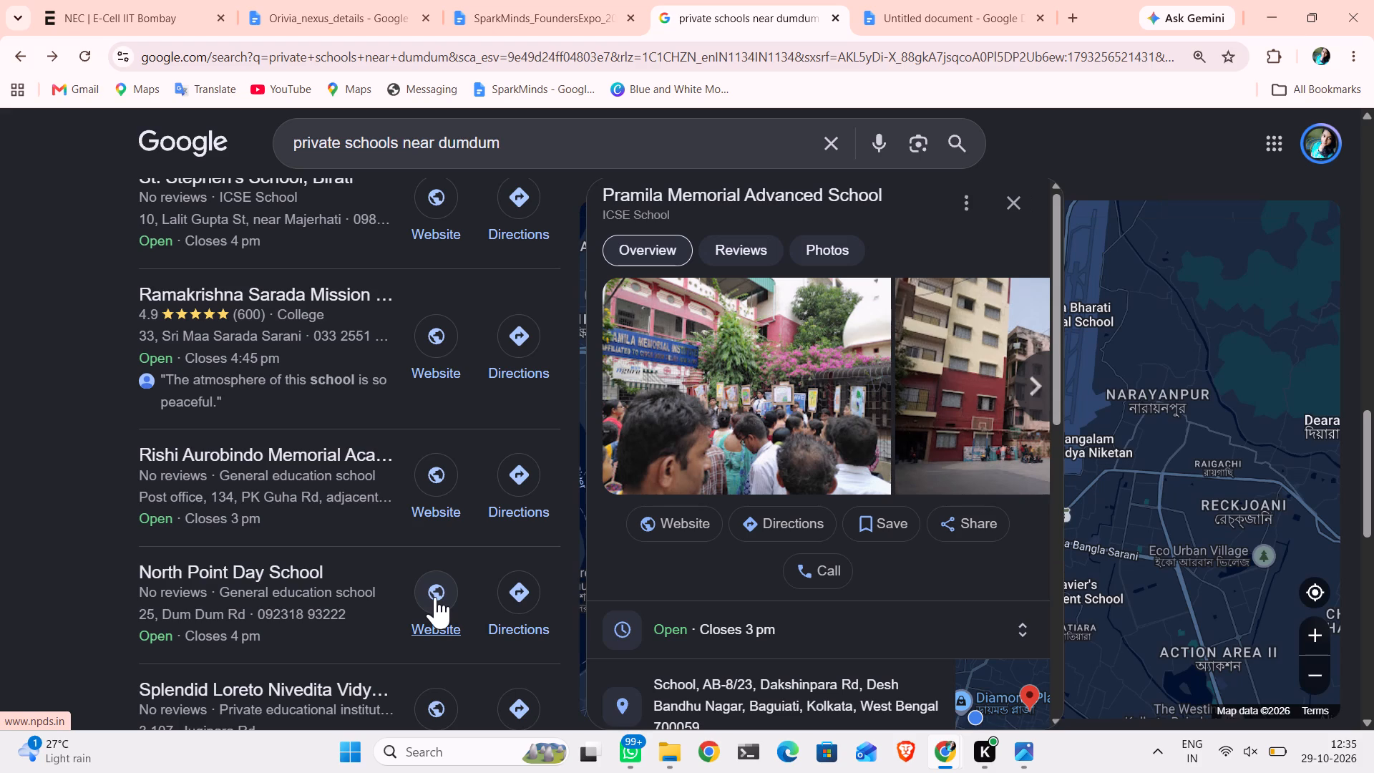
left_click(435, 597)
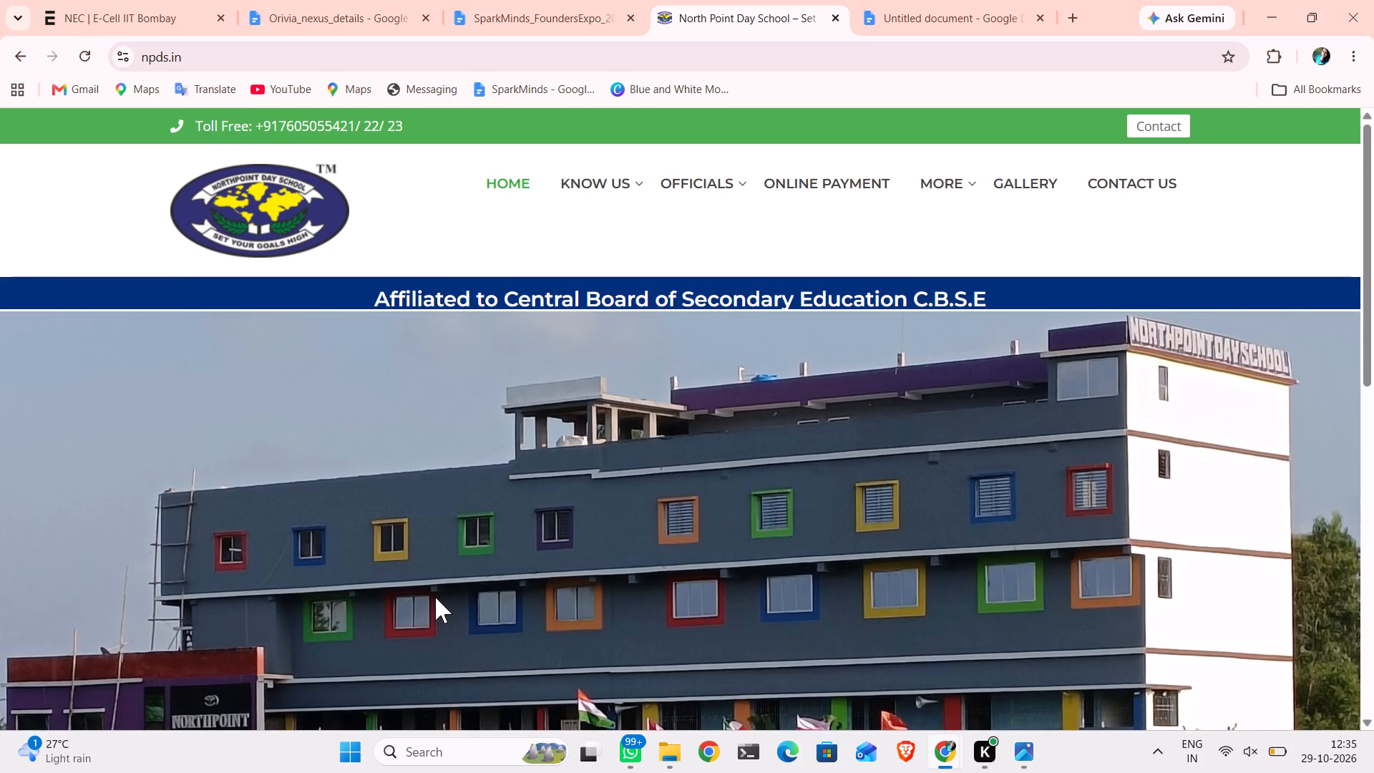
scroll(435, 597, "down", 4)
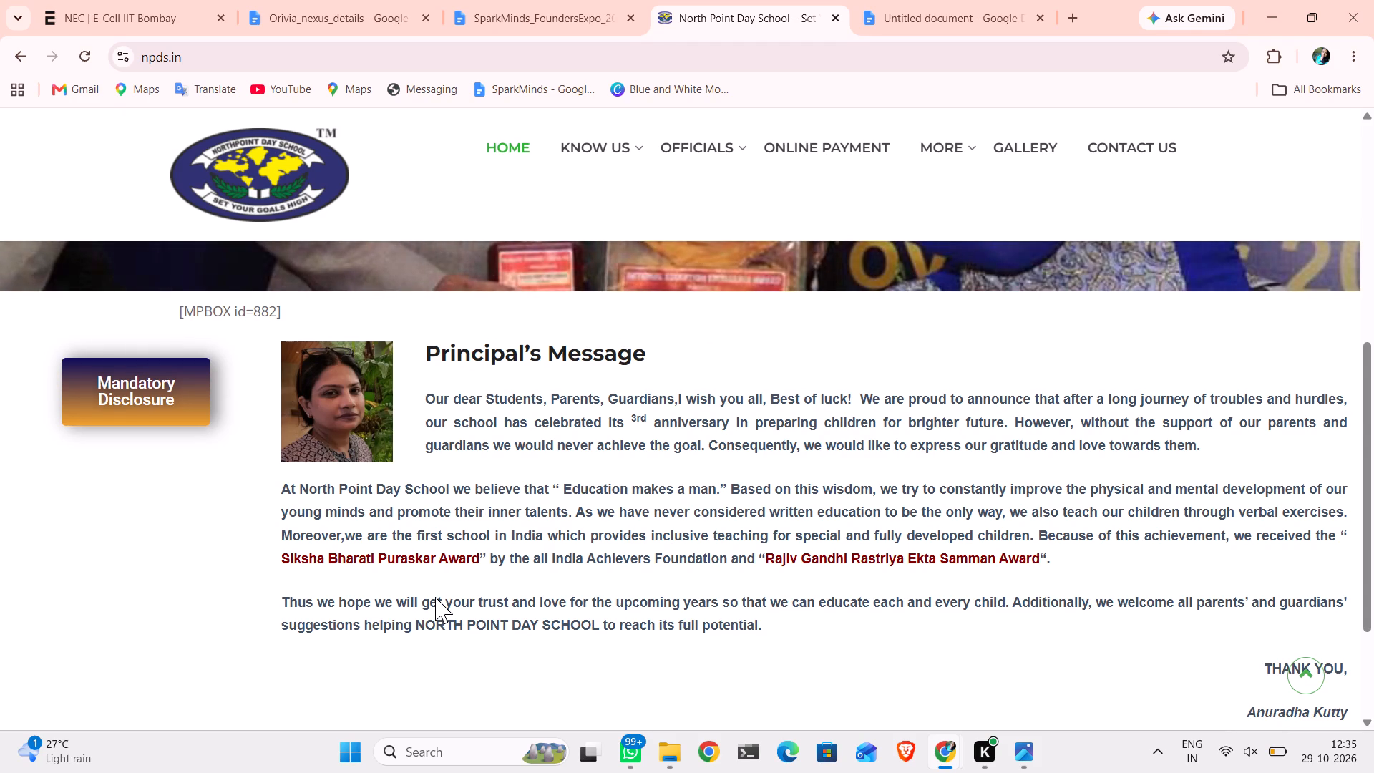
scroll(435, 597, "down", 5)
scroll(435, 597, "up", 6)
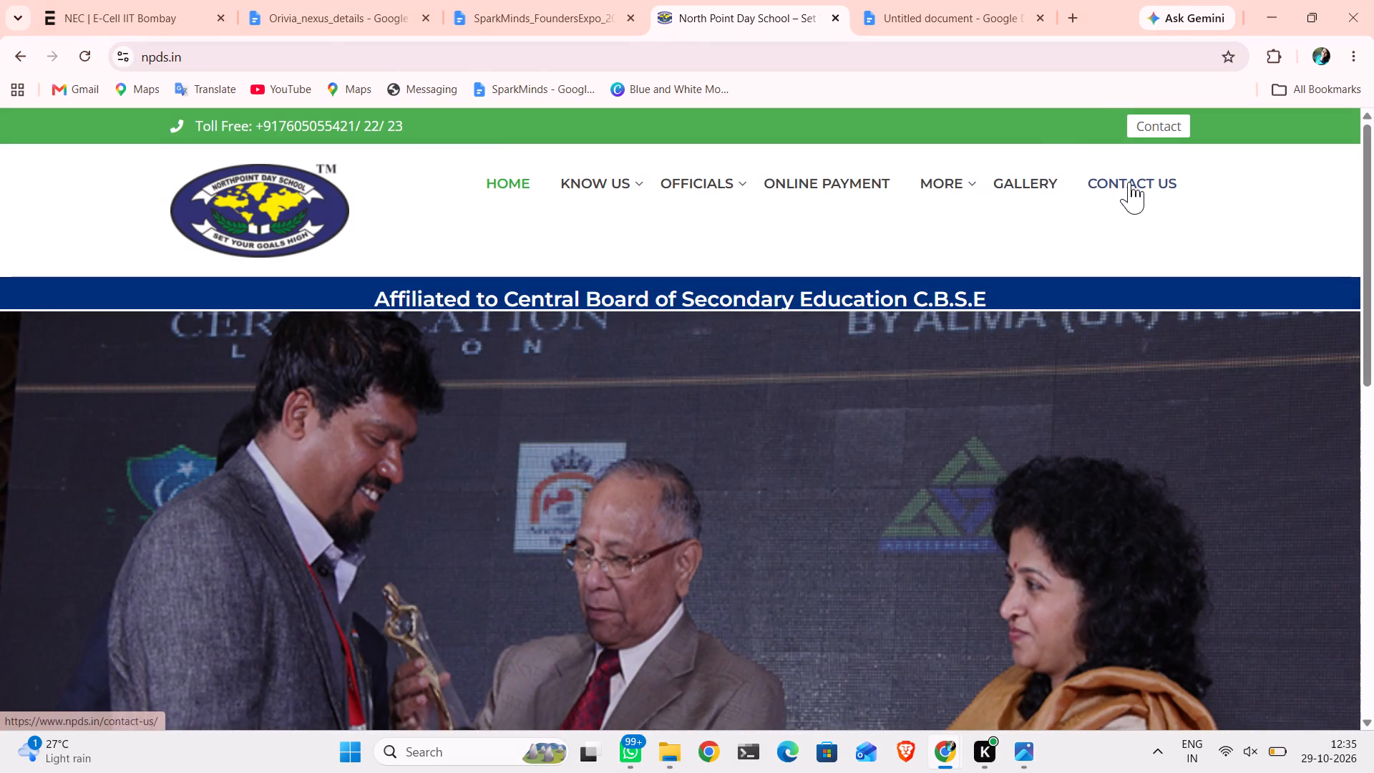
left_click(1129, 182)
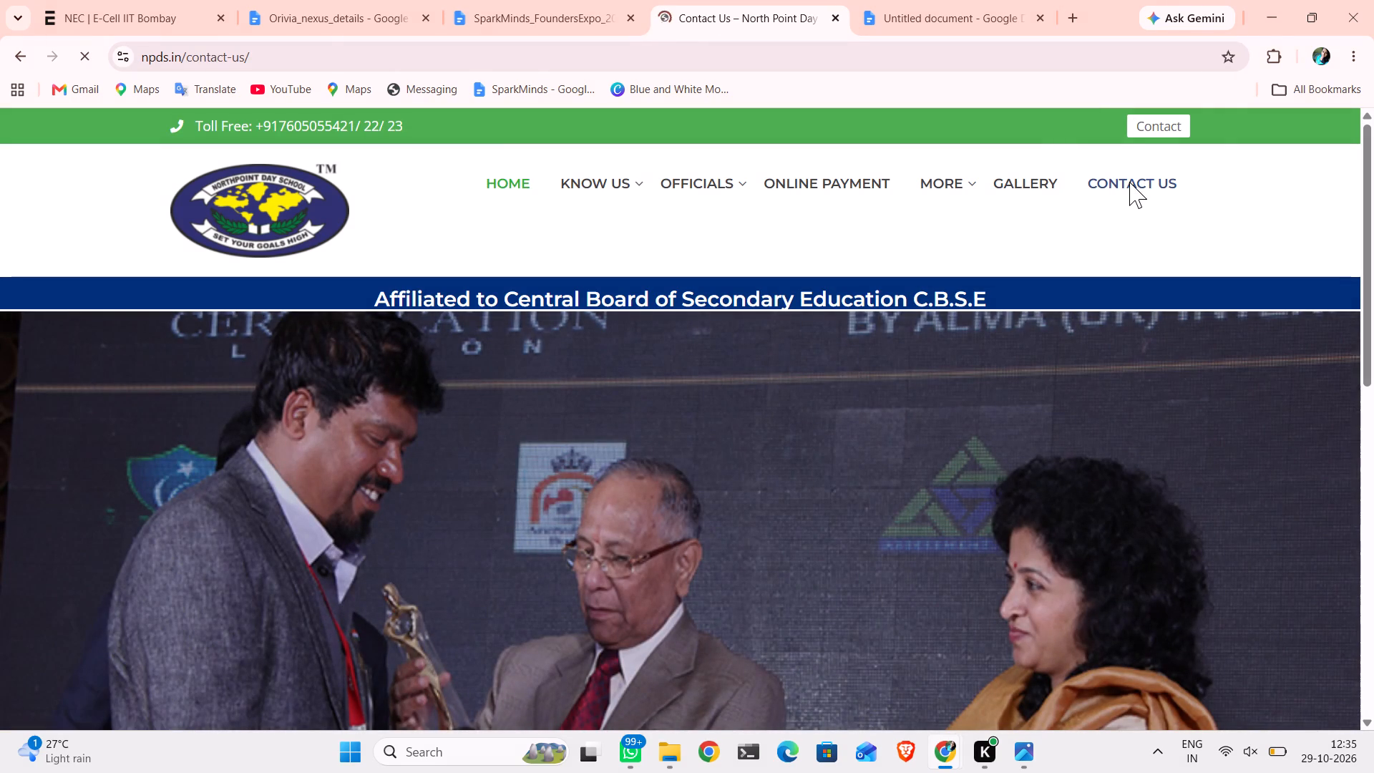
left_click(1129, 182)
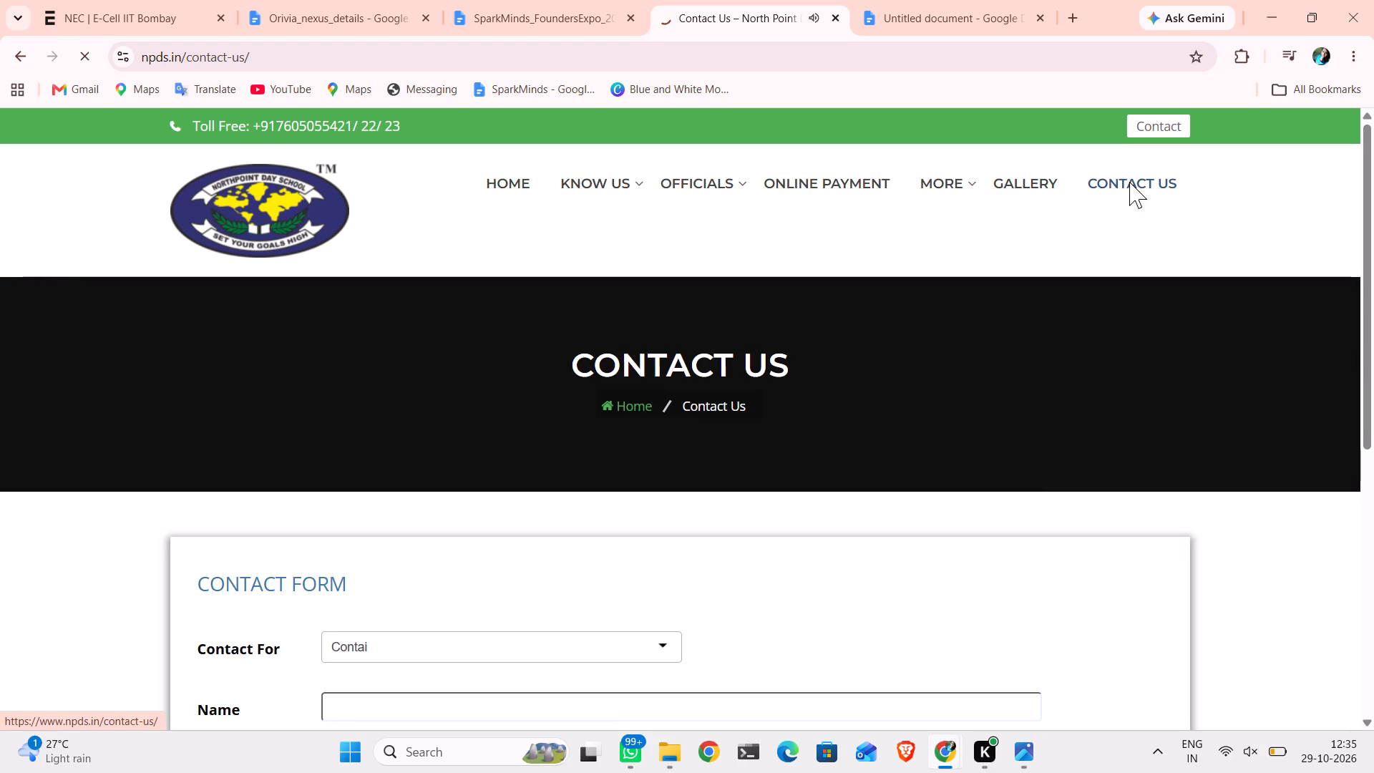
scroll(714, 465, "down", 7)
scroll(714, 465, "up", 5)
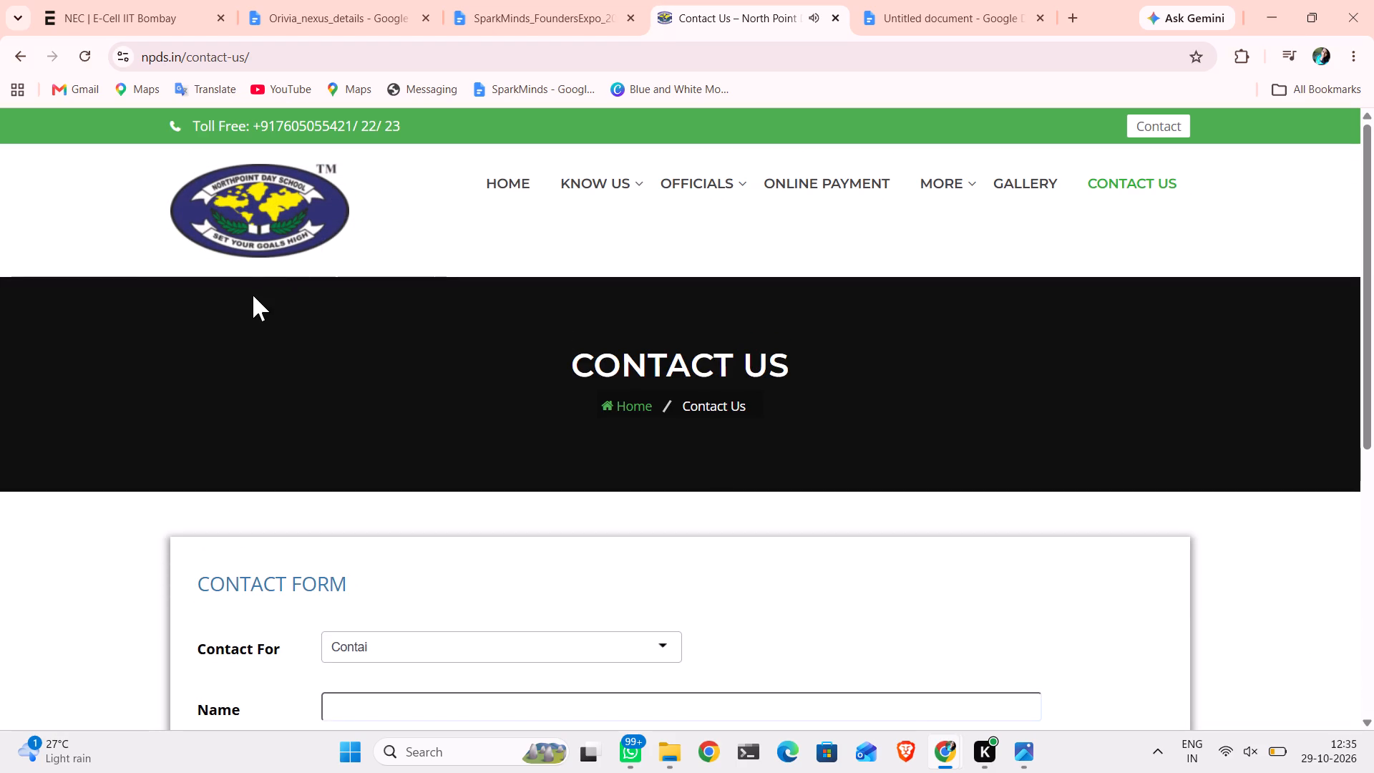
Return to the school search results and open the website of the Splendid Loreto Nivedita school.
left_click(24, 63)
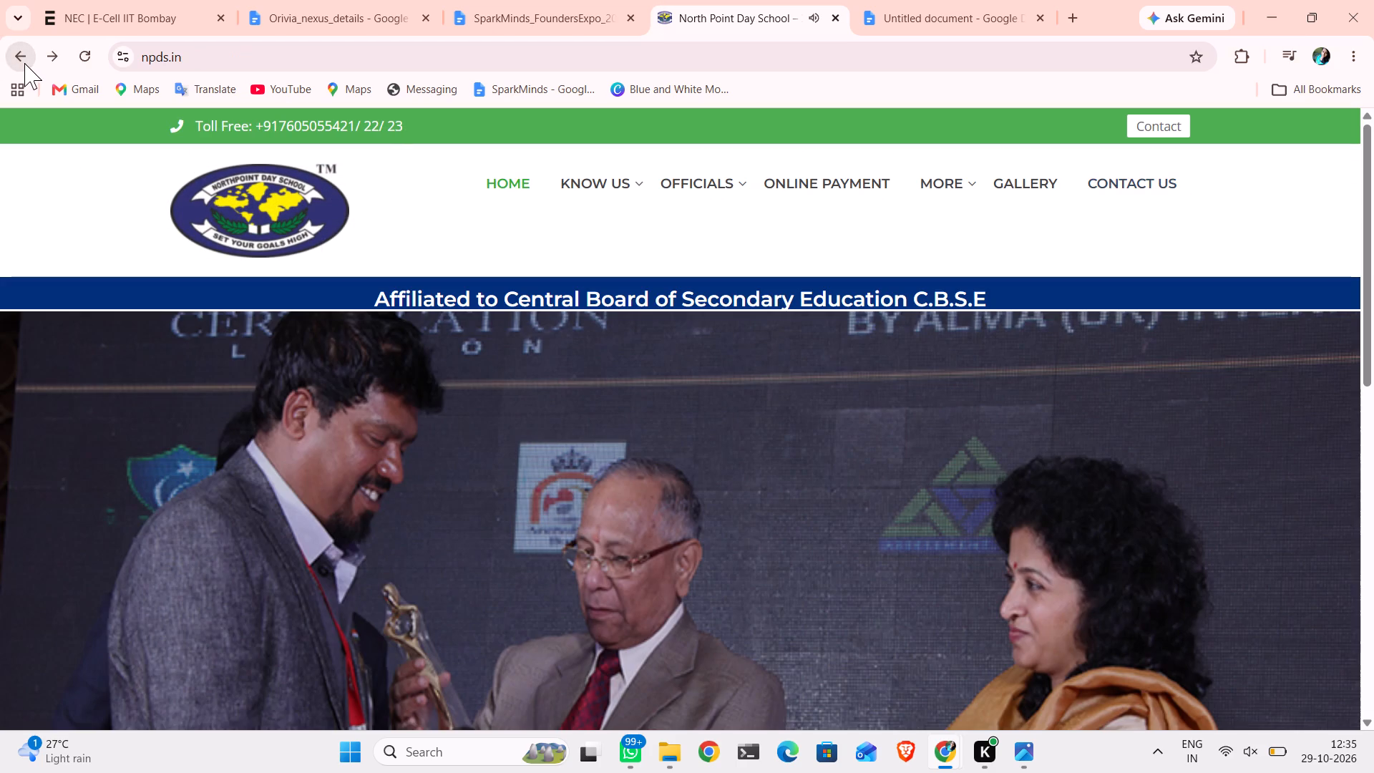
left_click(24, 63)
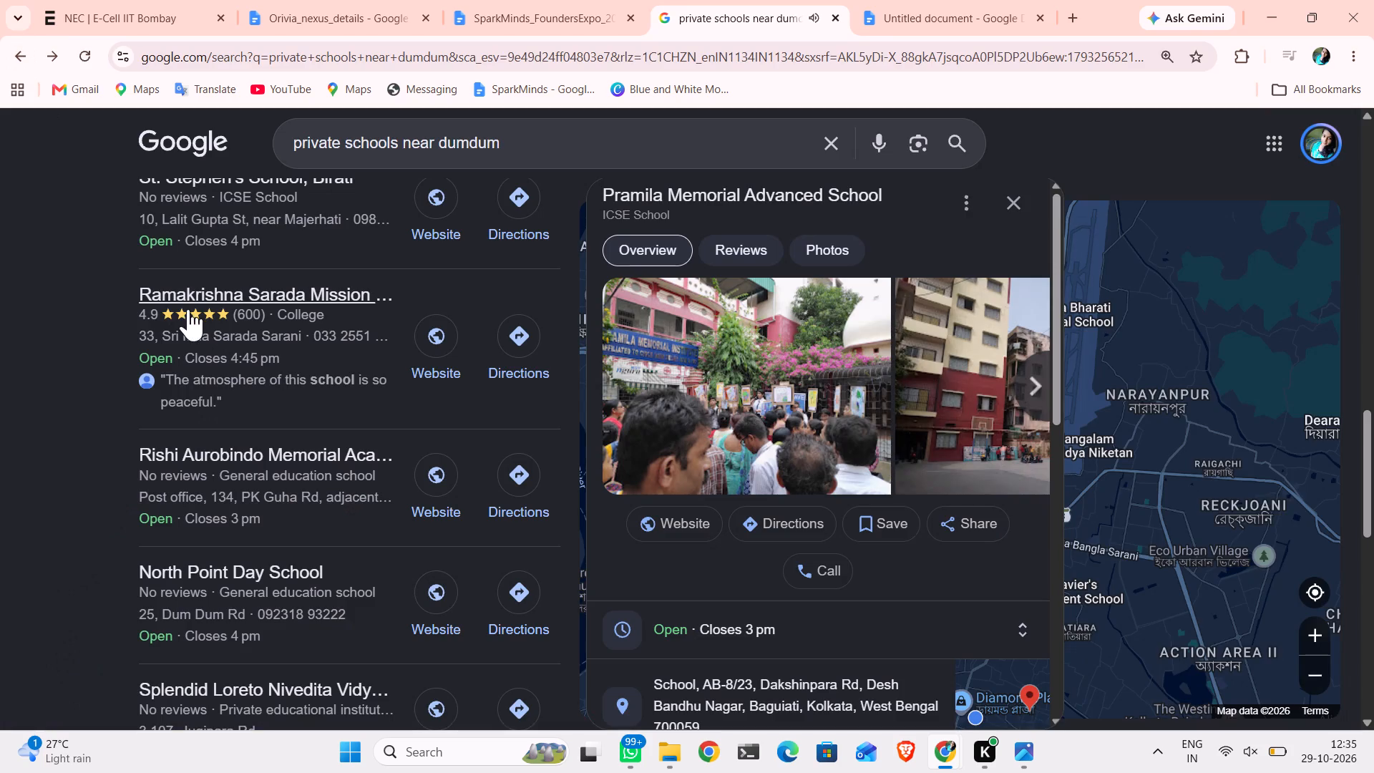
scroll(294, 474, "down", 3)
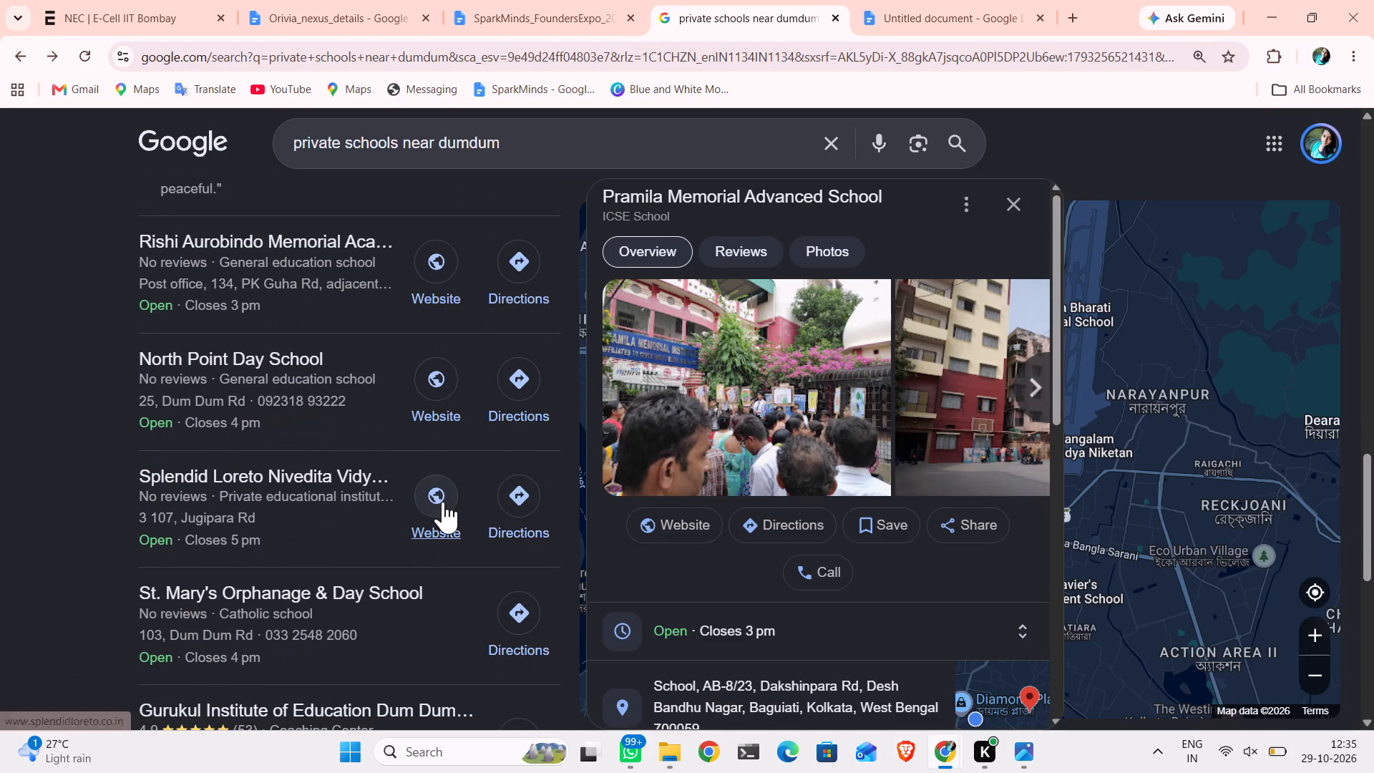
left_click(443, 501)
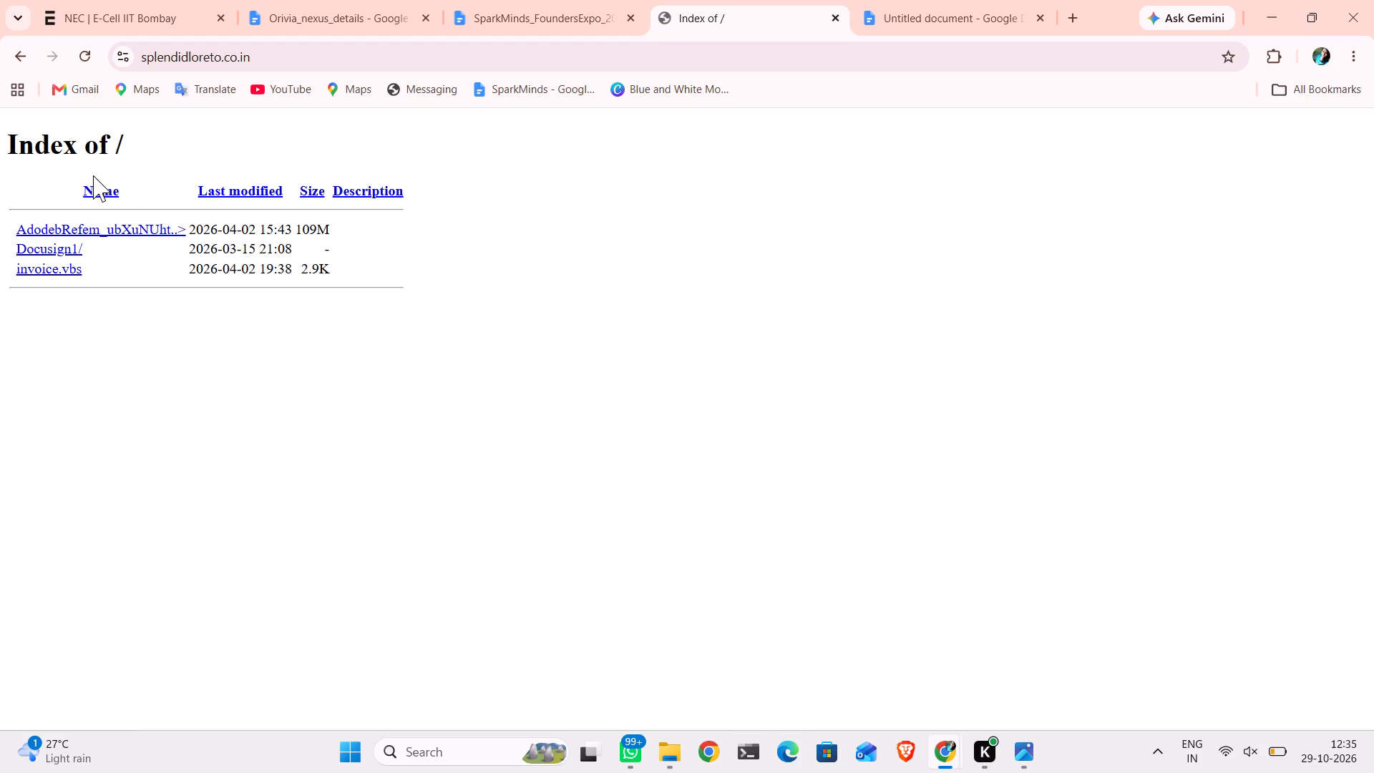
Go back to the school listings and open the website of Aditya Academy Secondary.
left_click(19, 56)
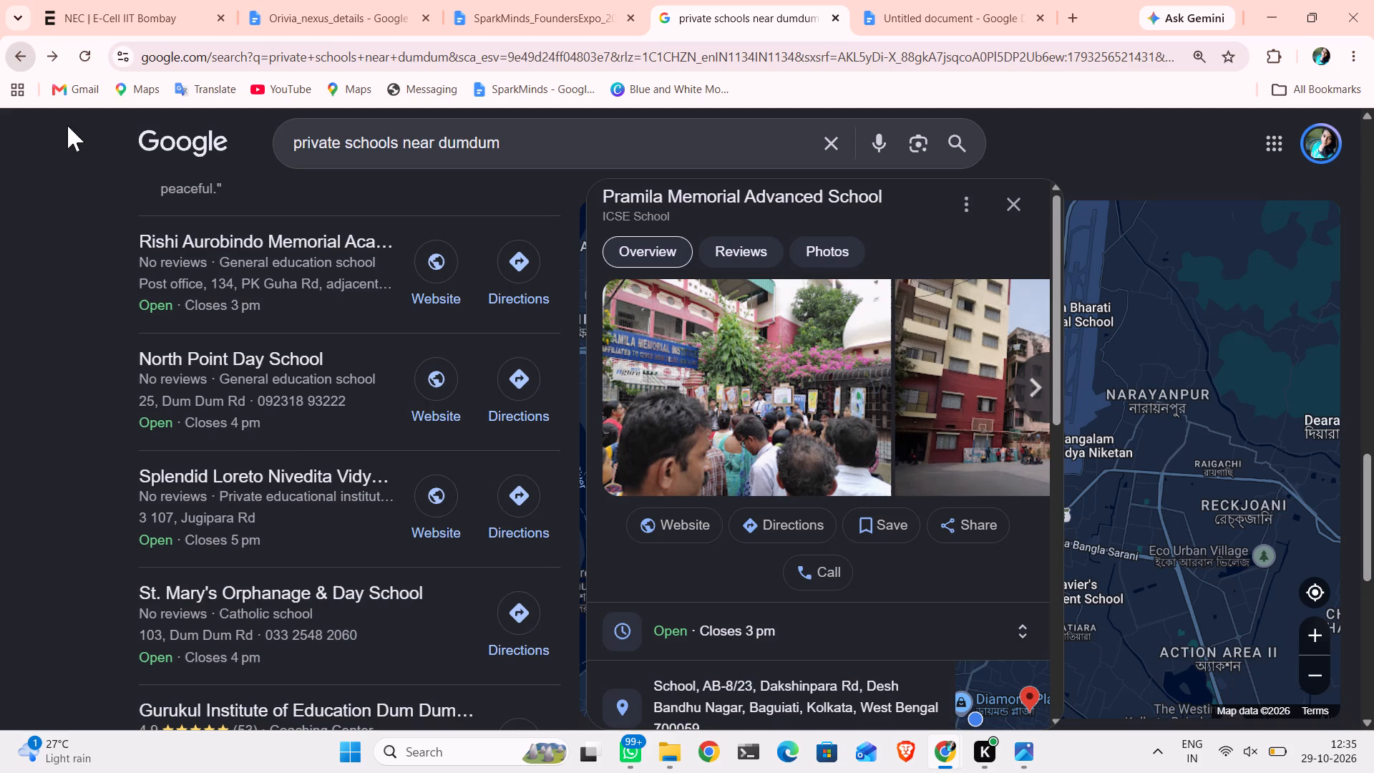
scroll(440, 645, "down", 2)
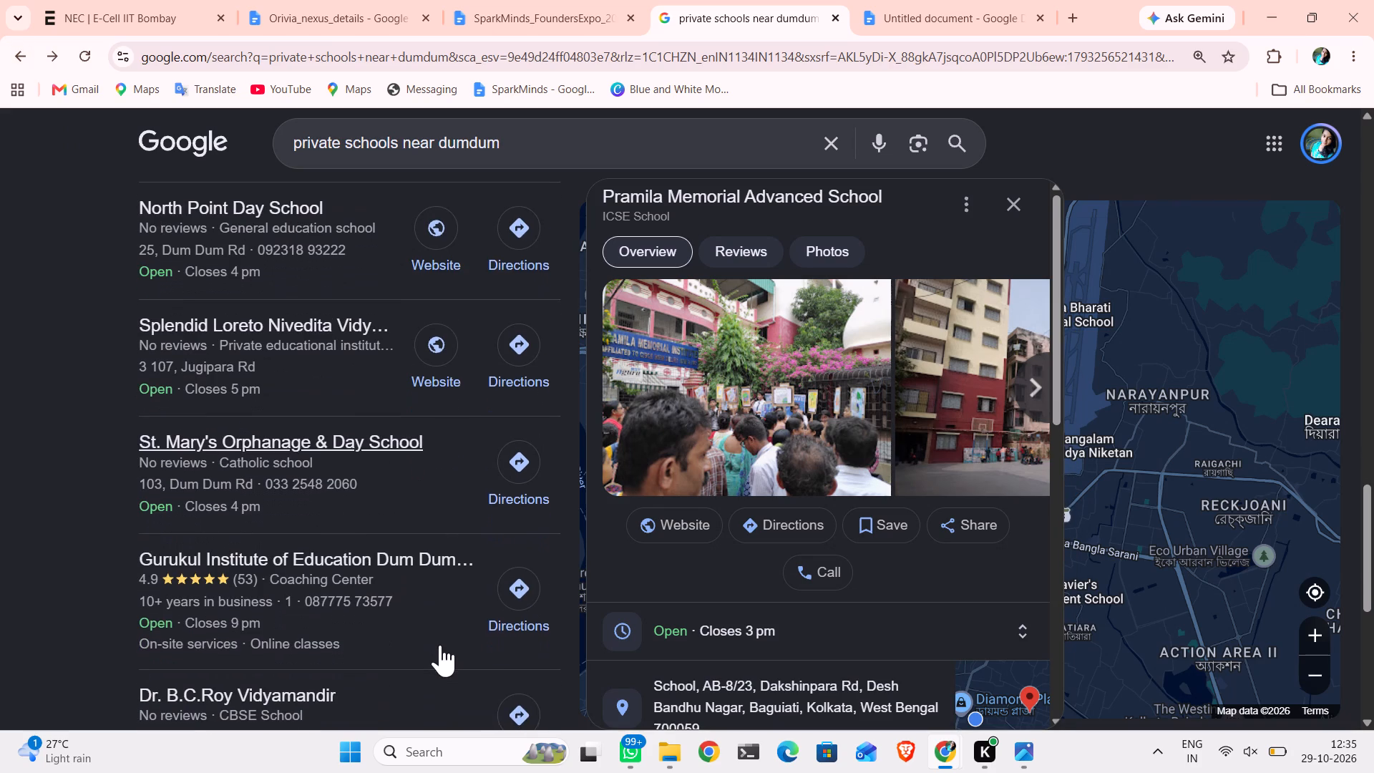
scroll(440, 645, "down", 2)
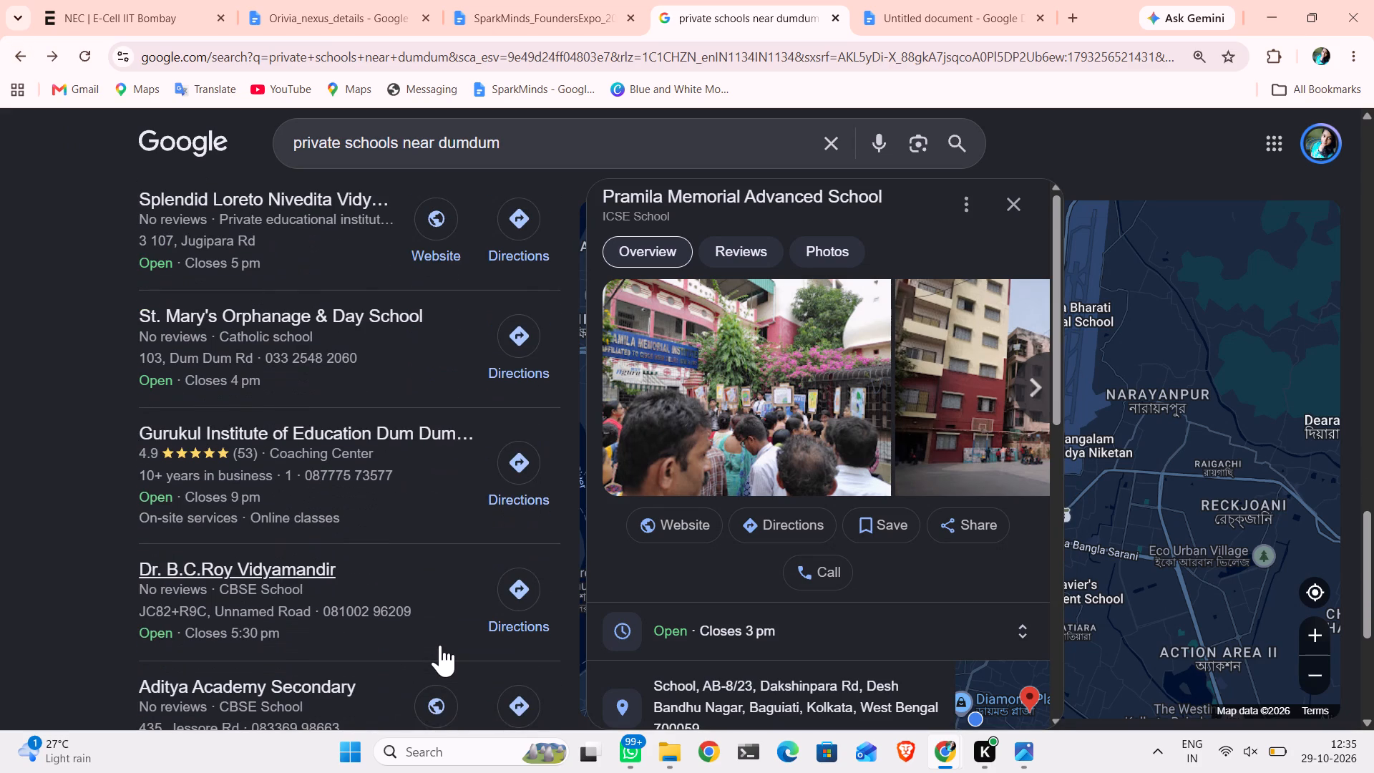
scroll(440, 645, "down", 2)
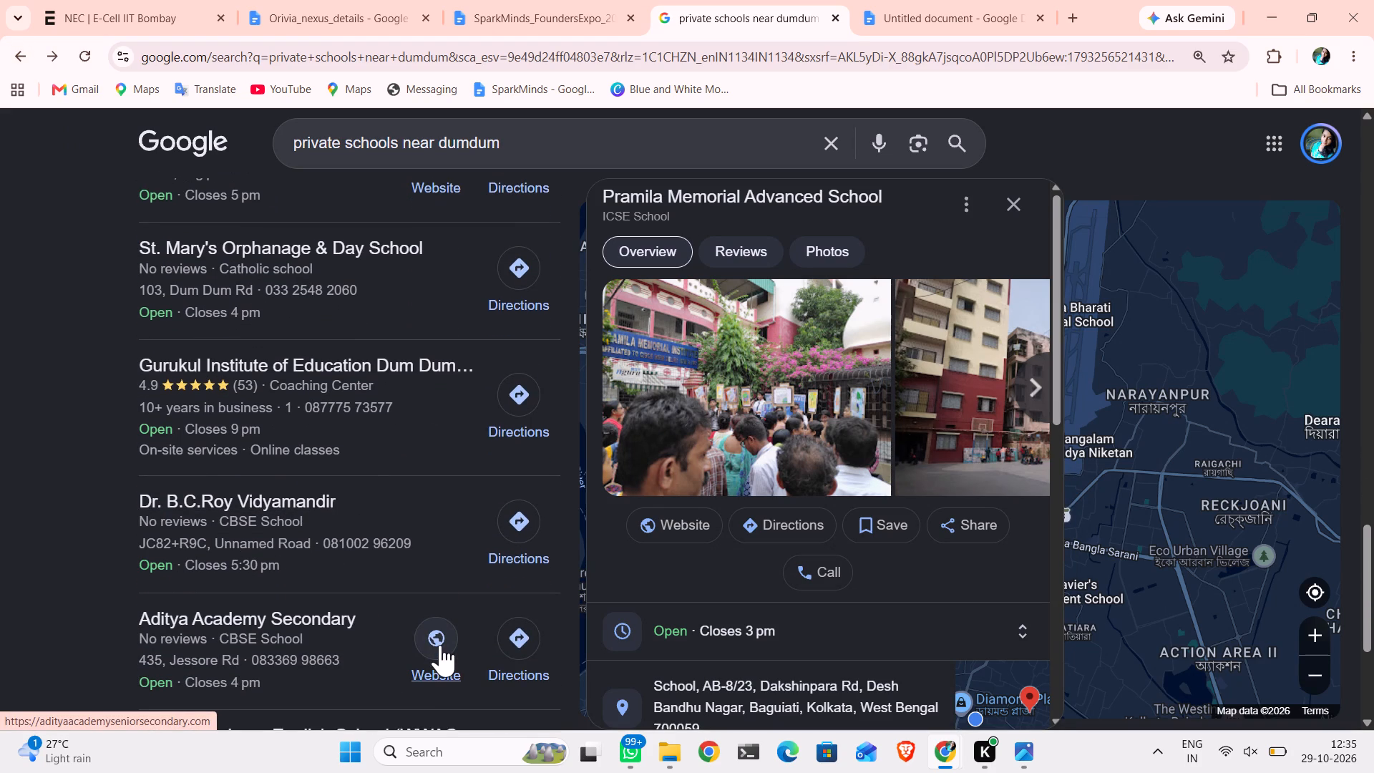
left_click(440, 645)
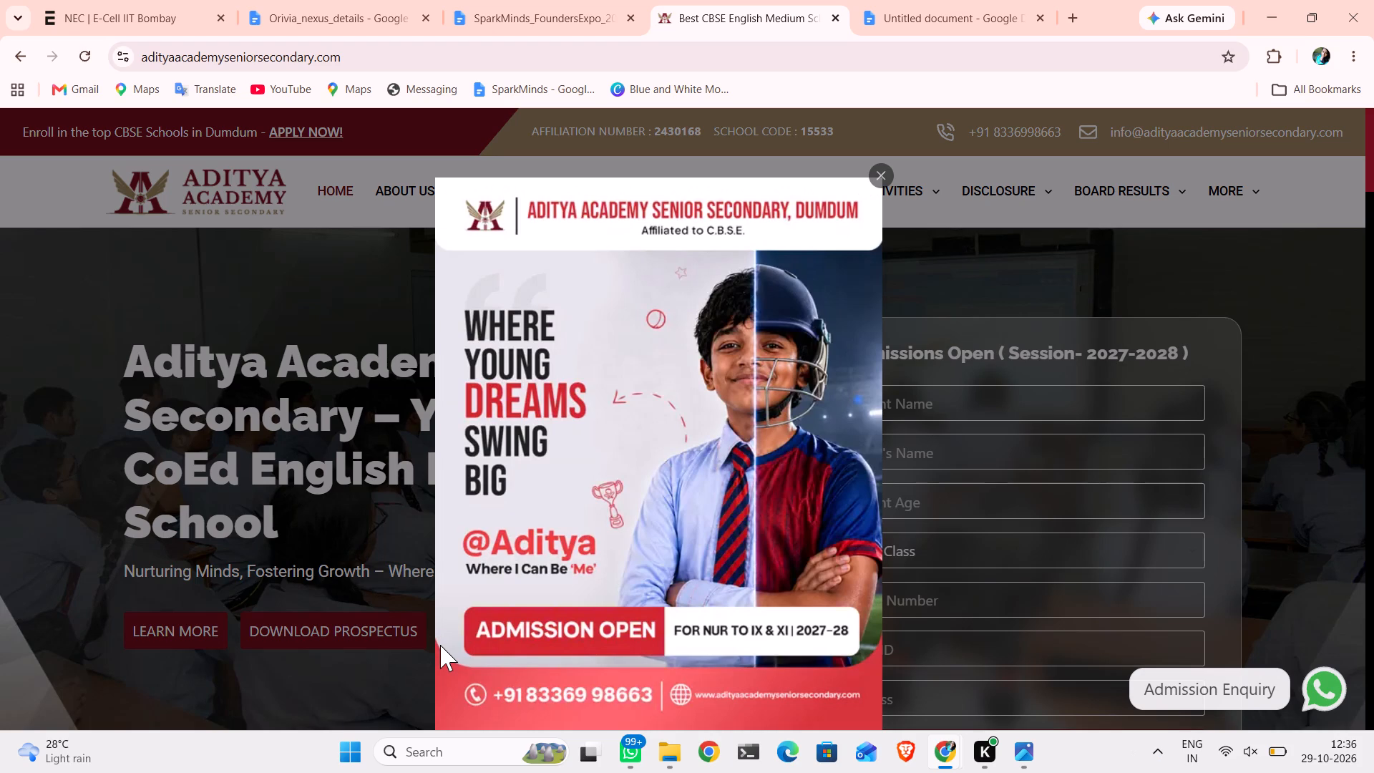
Dismiss the admission pop-up on the Aditya Academy home page and look through the page for the school's contact information.
left_click_drag(440, 645, 448, 618)
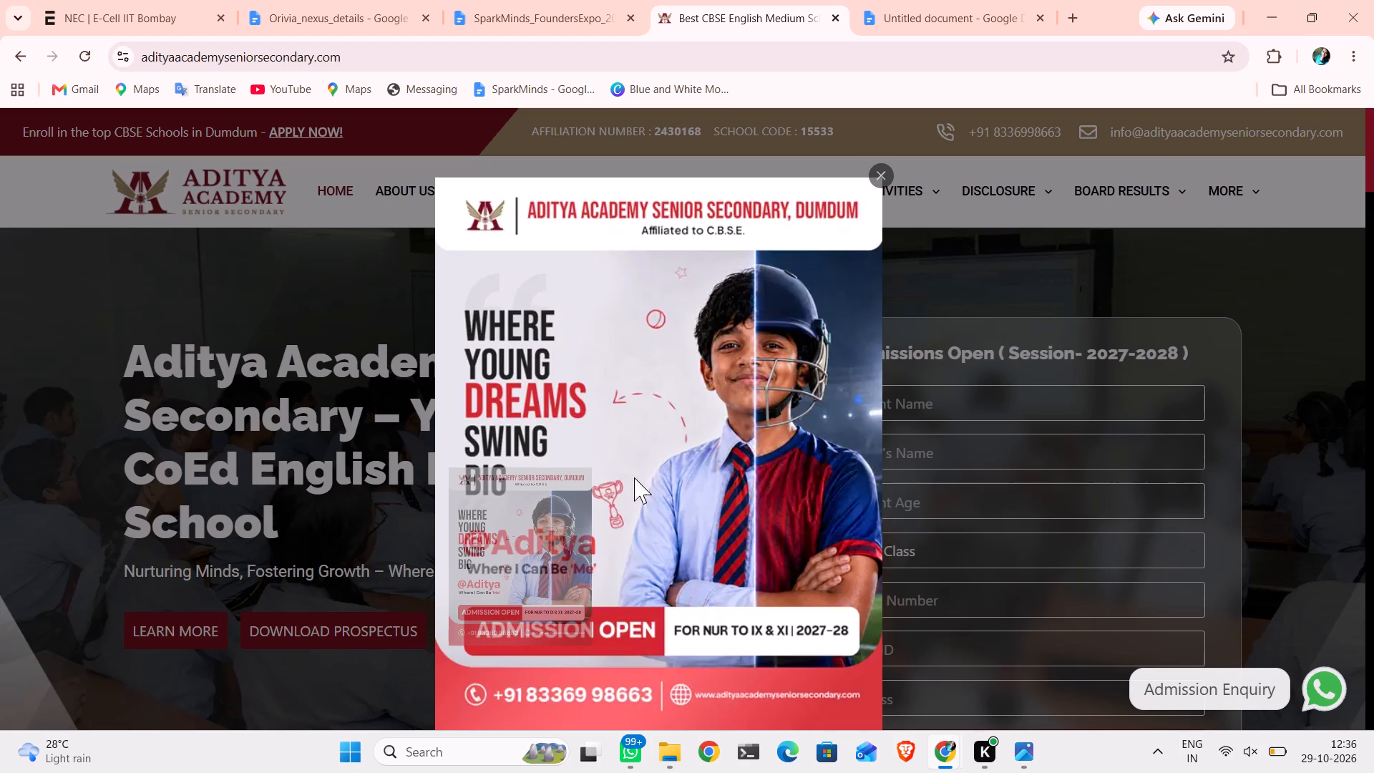
left_click(882, 179)
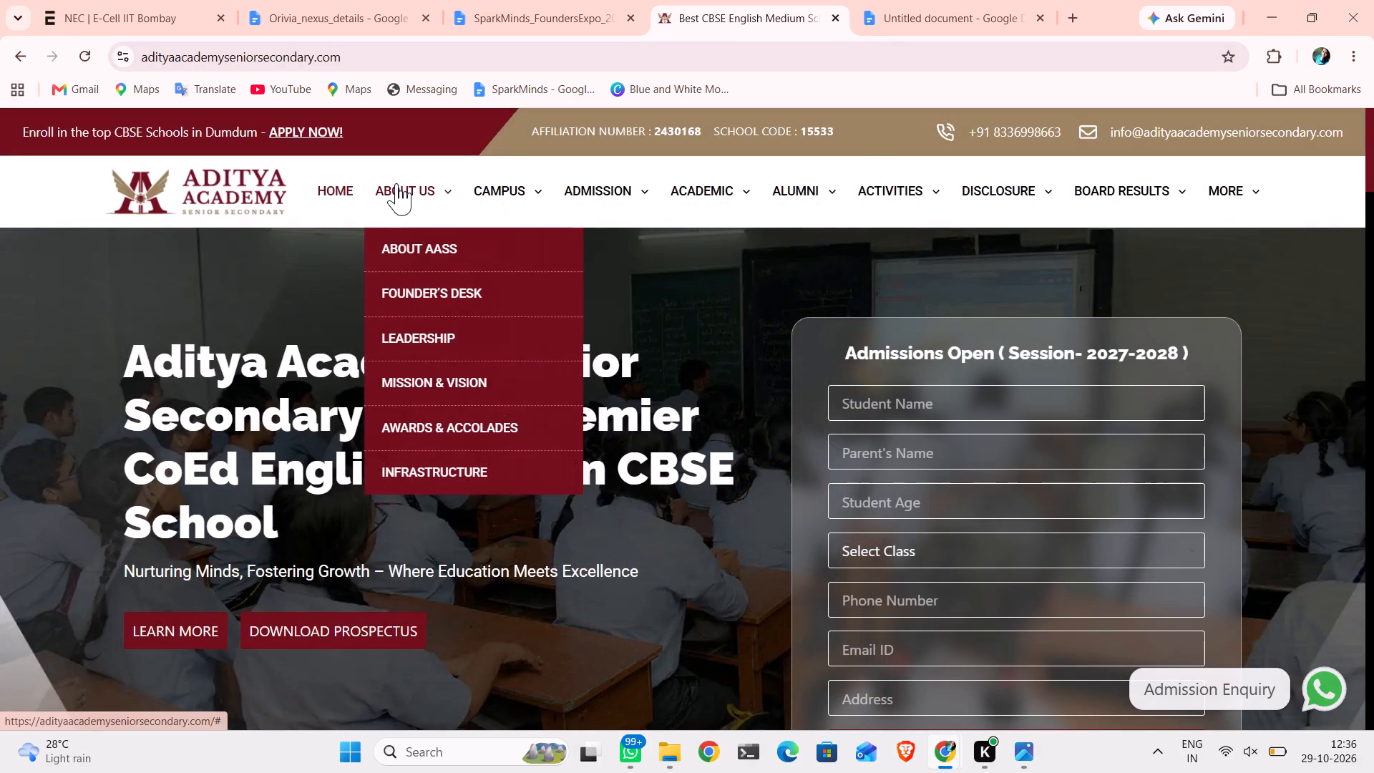
scroll(150, 423, "down", 5)
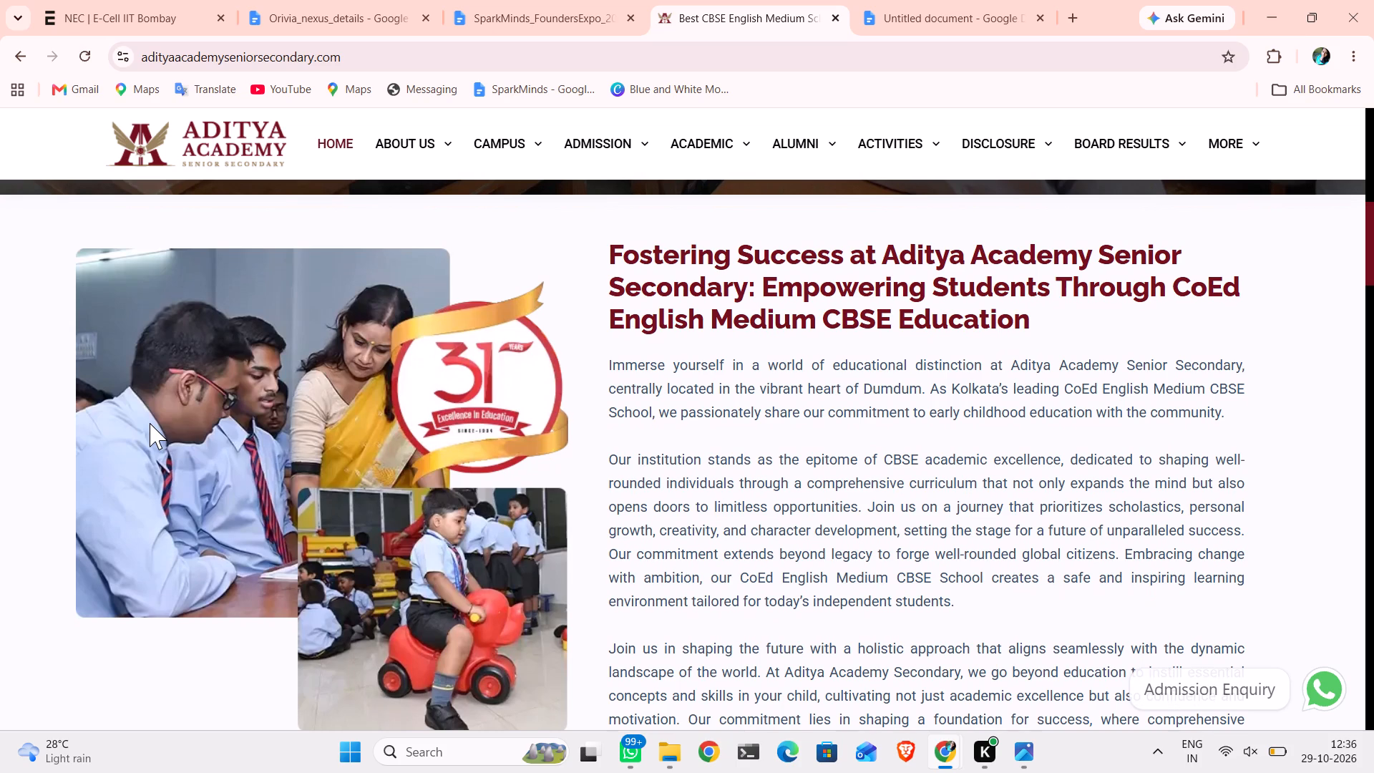
scroll(150, 423, "down", 3)
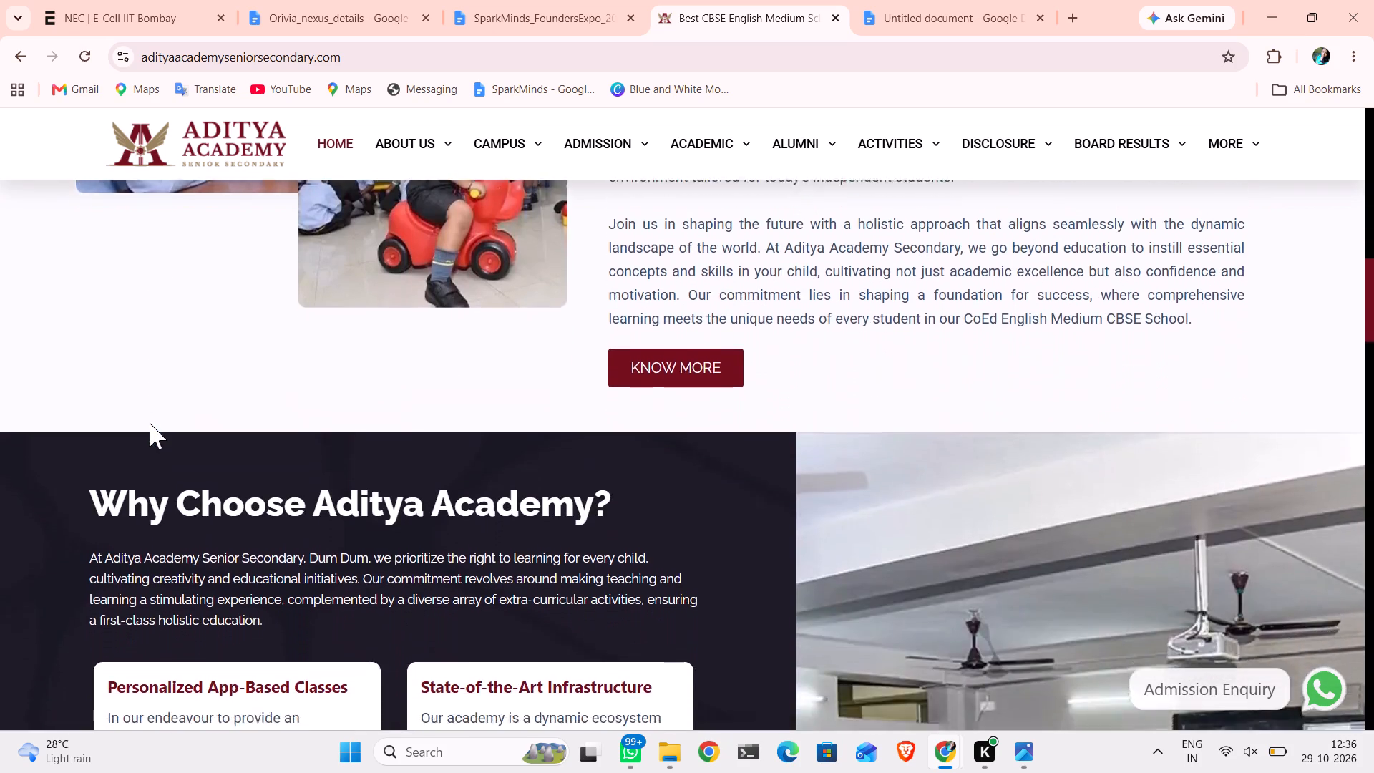
scroll(150, 423, "down", 6)
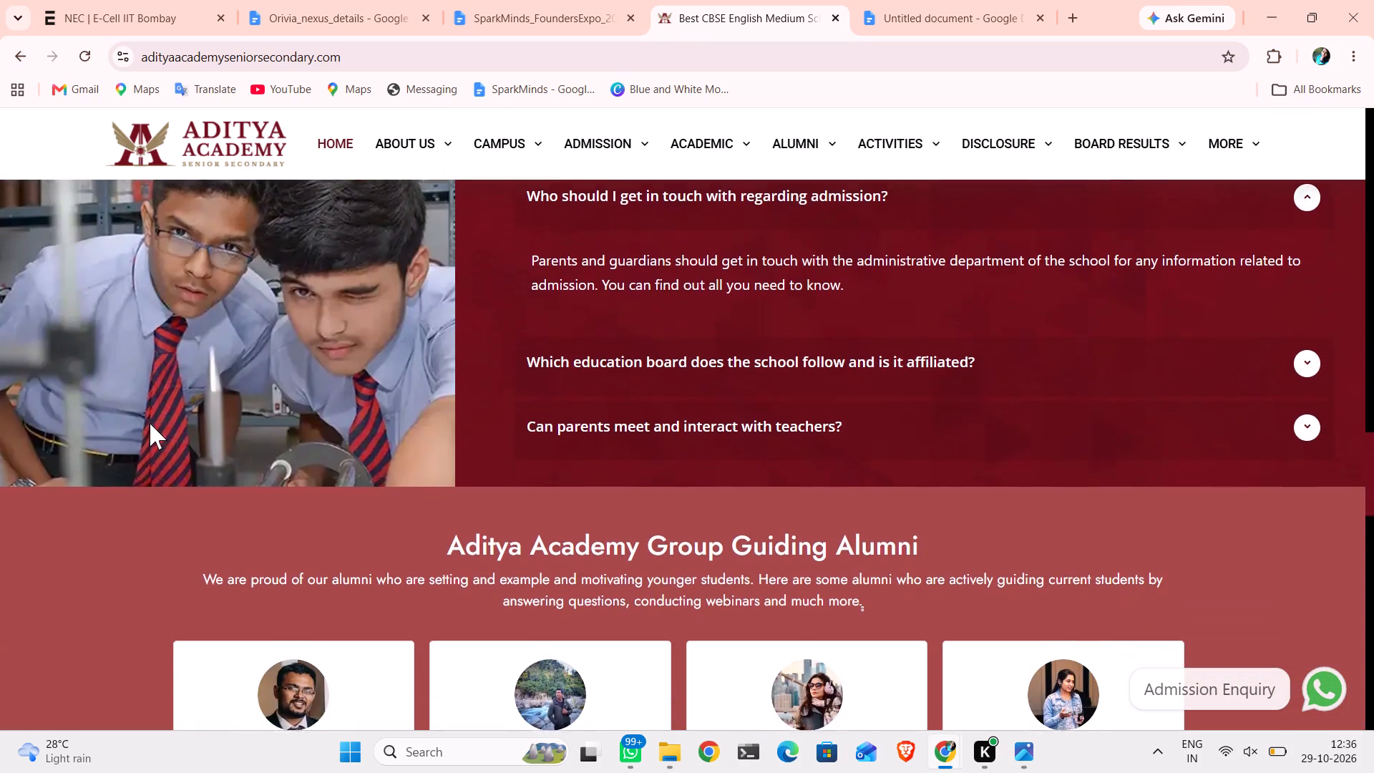
scroll(150, 423, "down", 2)
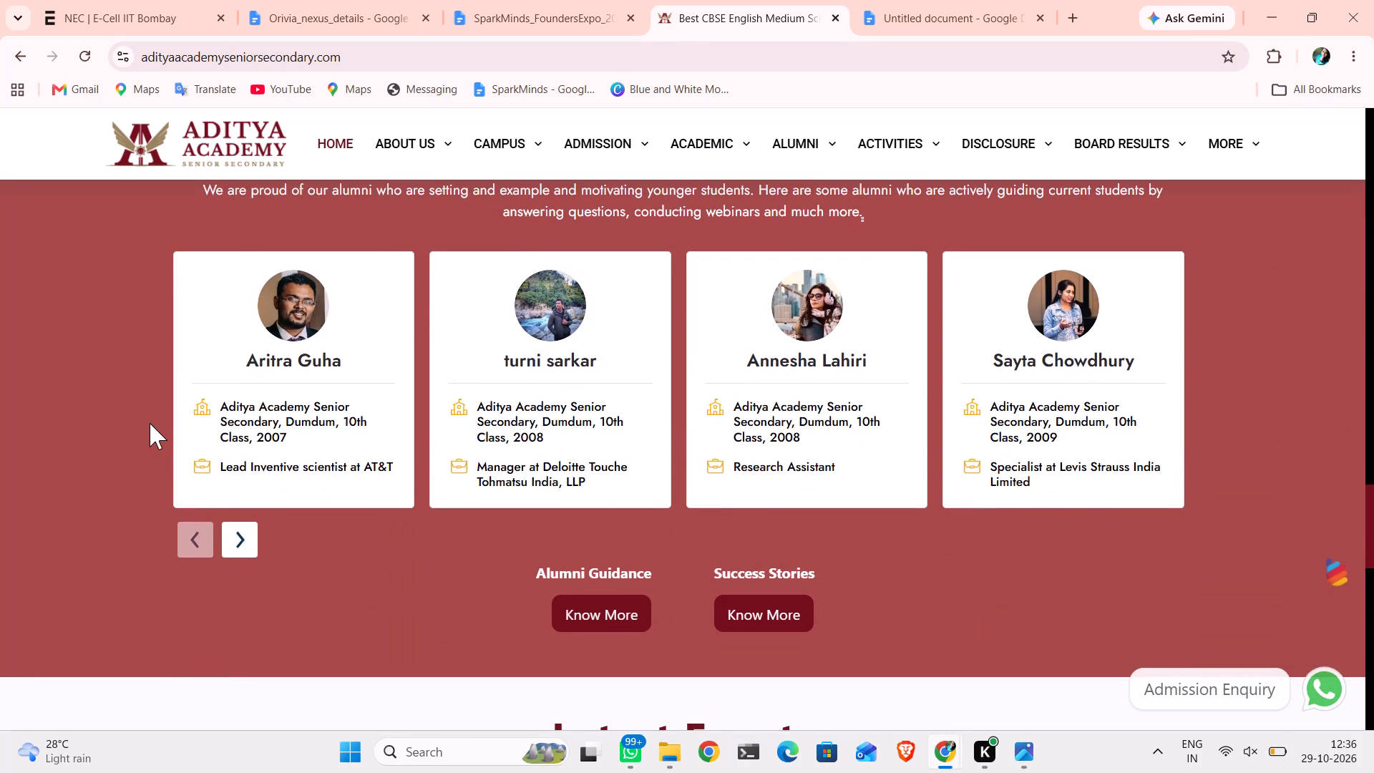
scroll(150, 423, "up", 1)
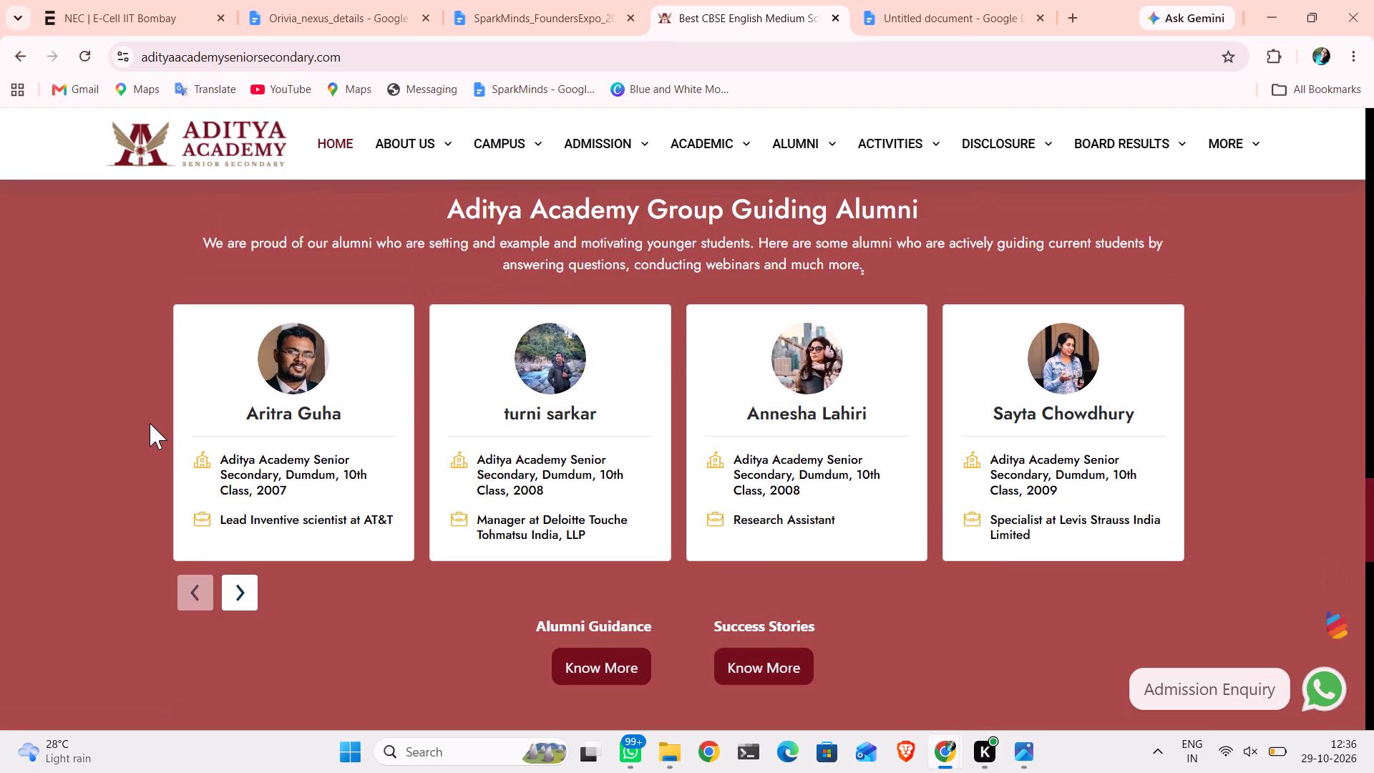
scroll(150, 423, "up", 1)
scroll(150, 423, "down", 2)
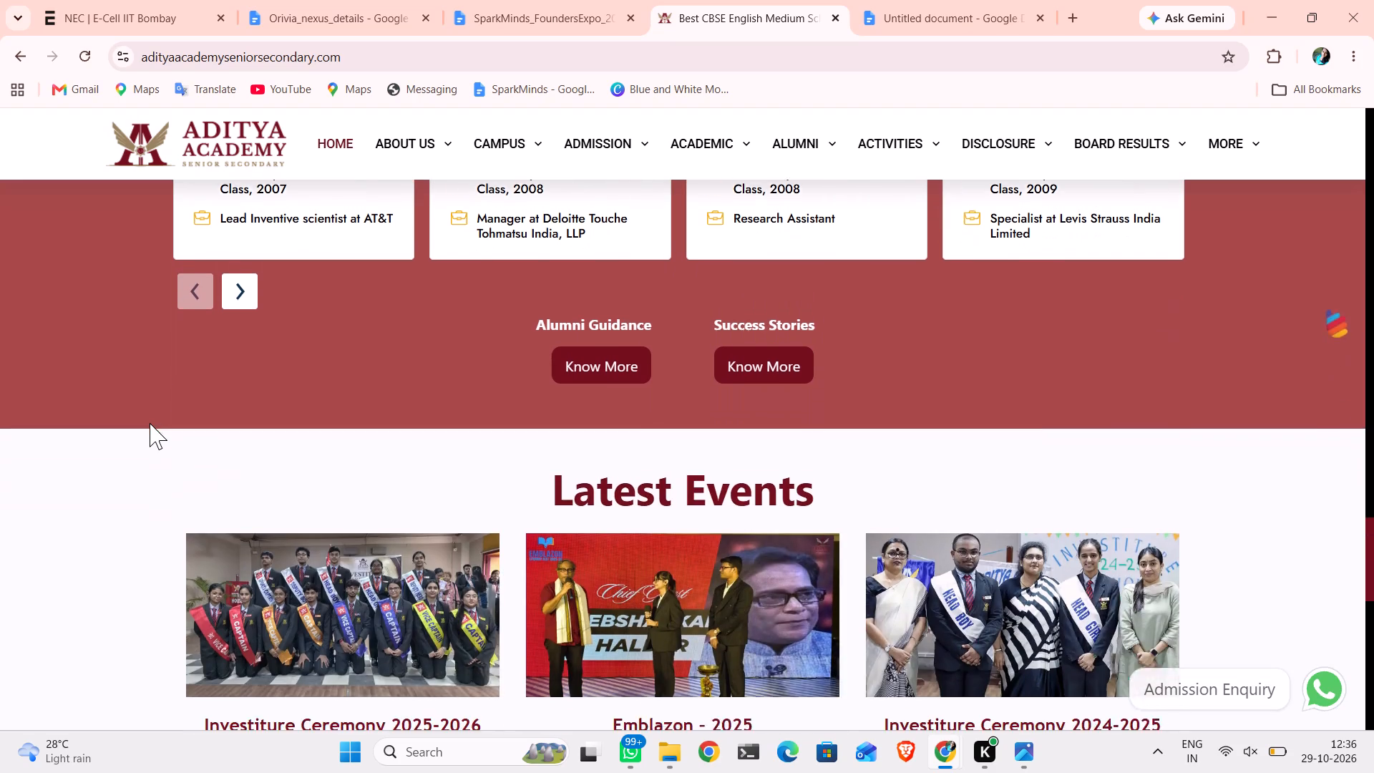
scroll(150, 423, "down", 9)
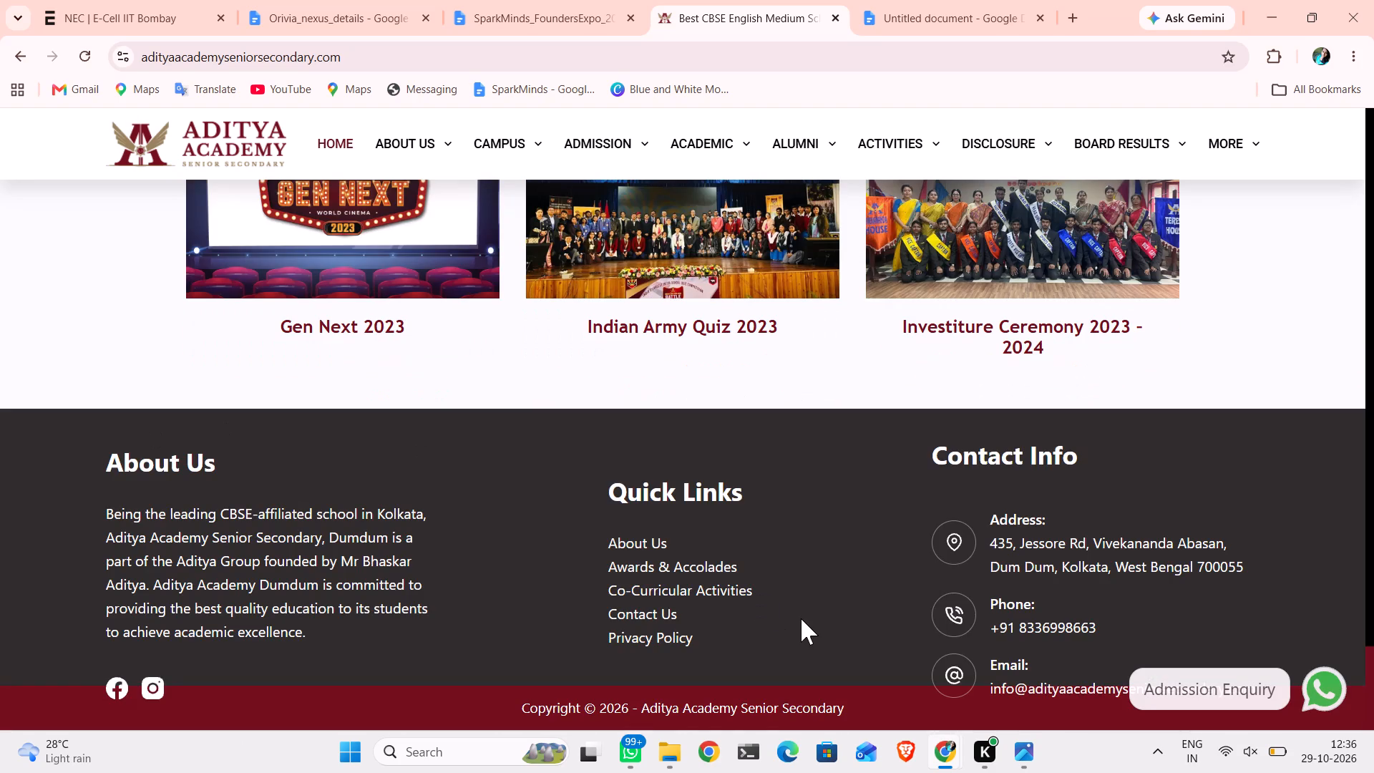
scroll(801, 618, "down", 3)
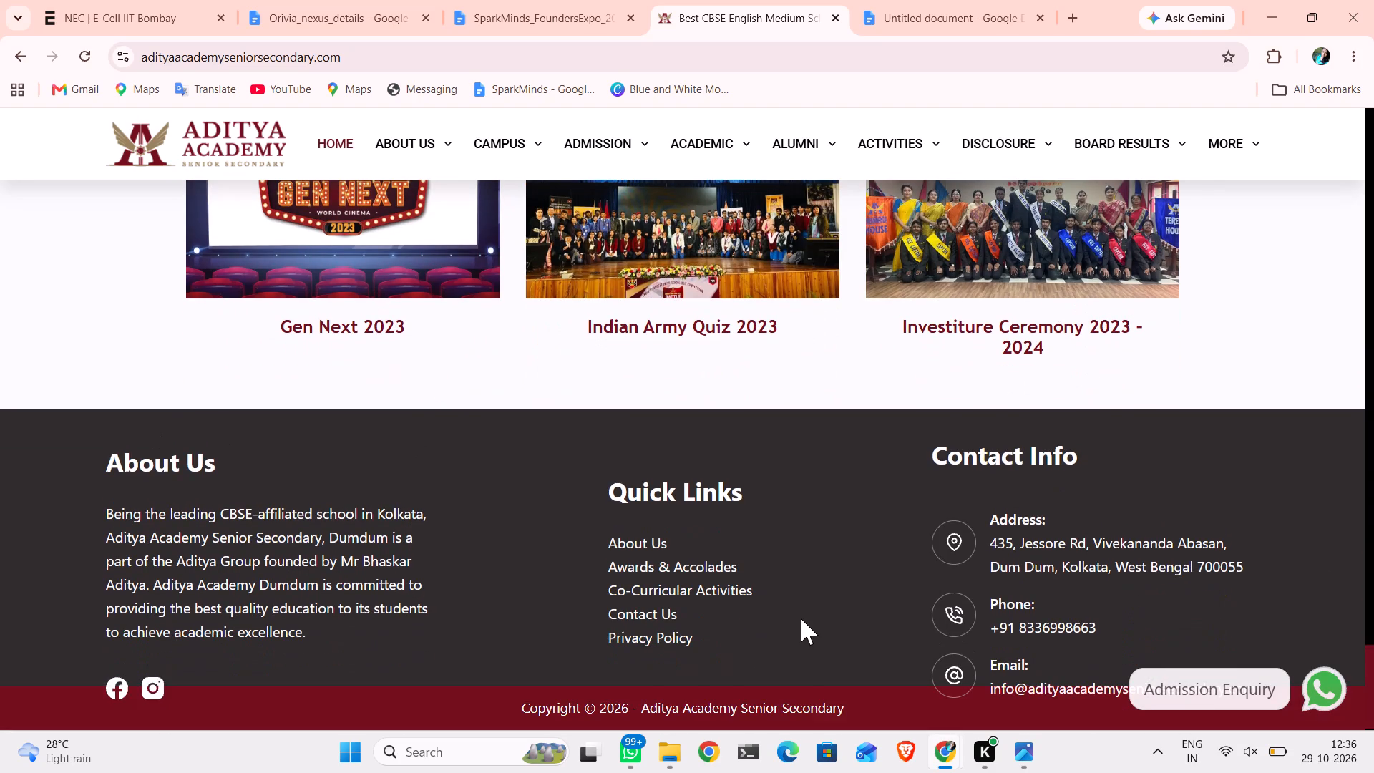
scroll(801, 618, "down", 1)
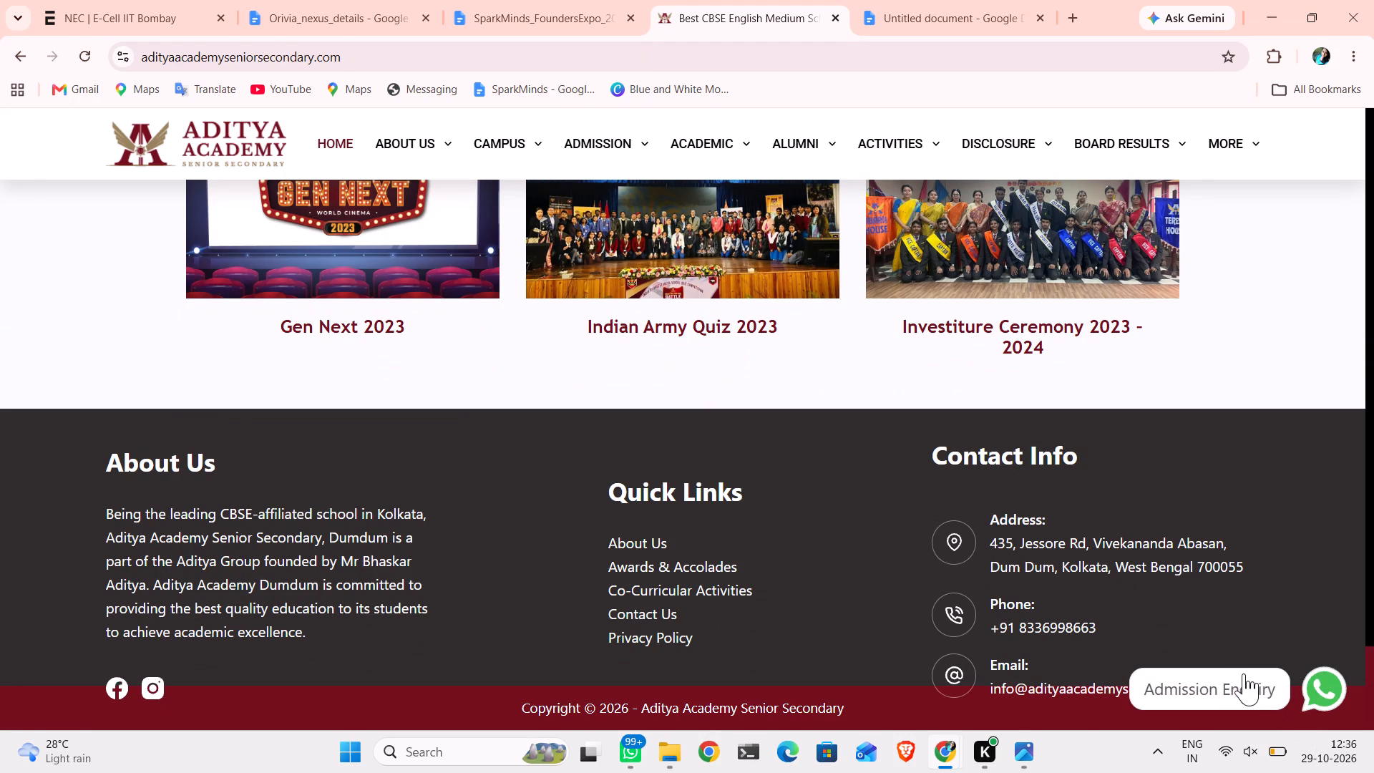
Capture a screenshot of the address, phone and email block under Contact Info in the Aditya Academy page footer.
left_click(1244, 679)
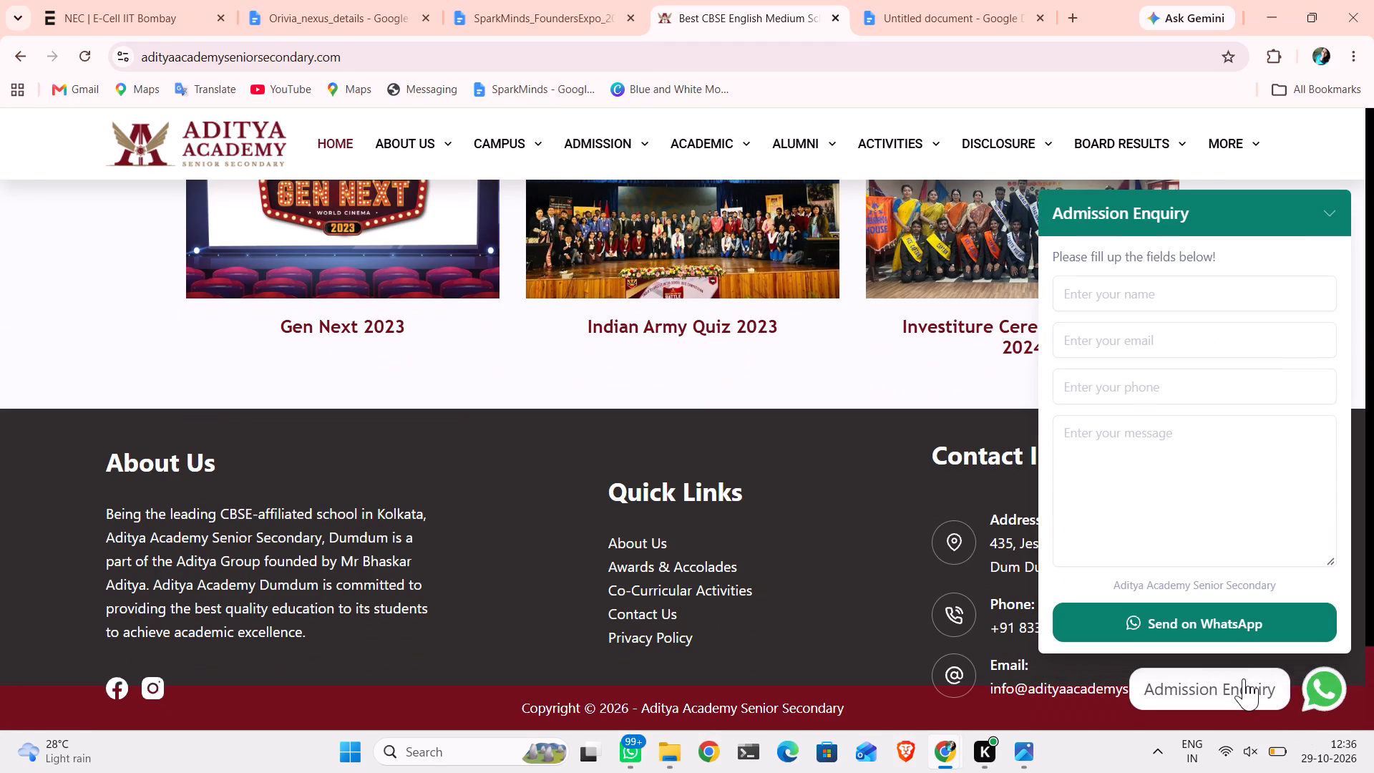
left_click(947, 578)
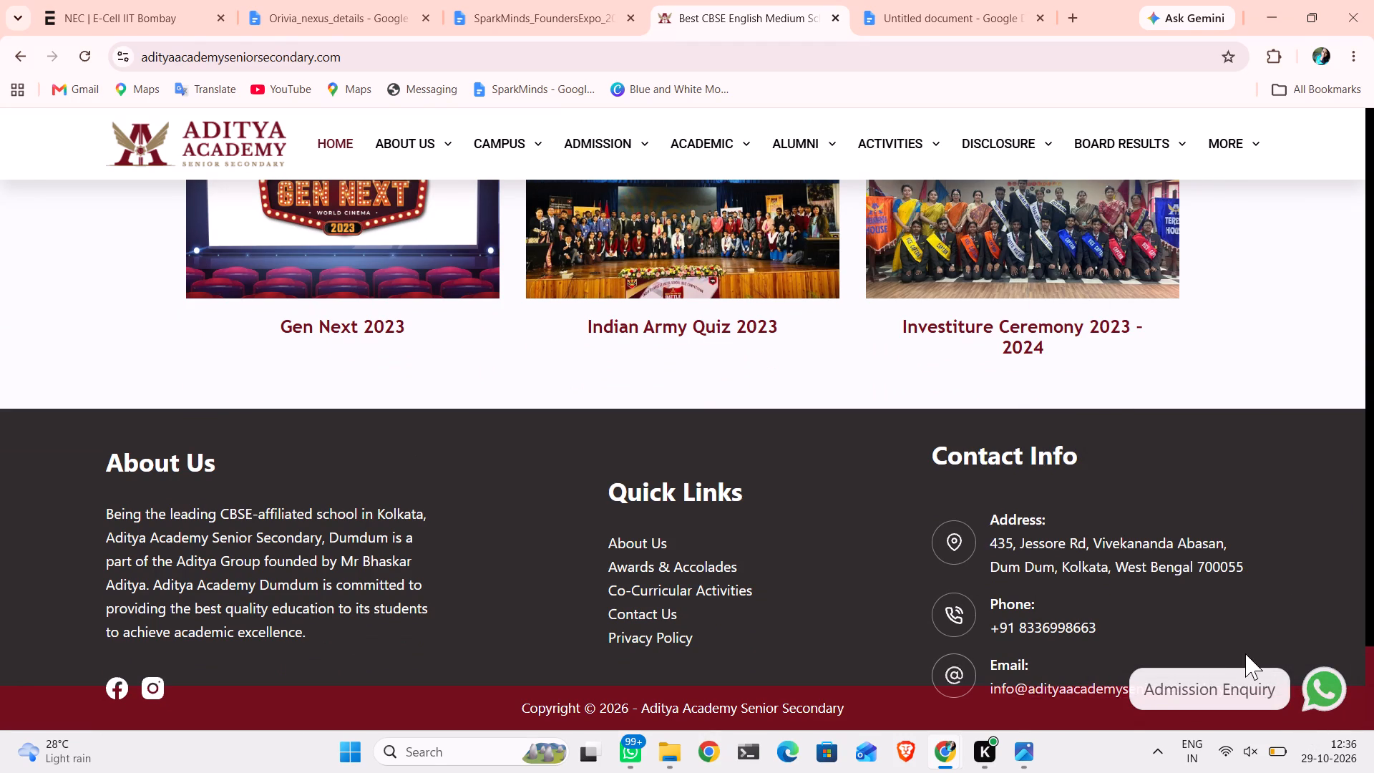
scroll(1019, 553, "up", 1)
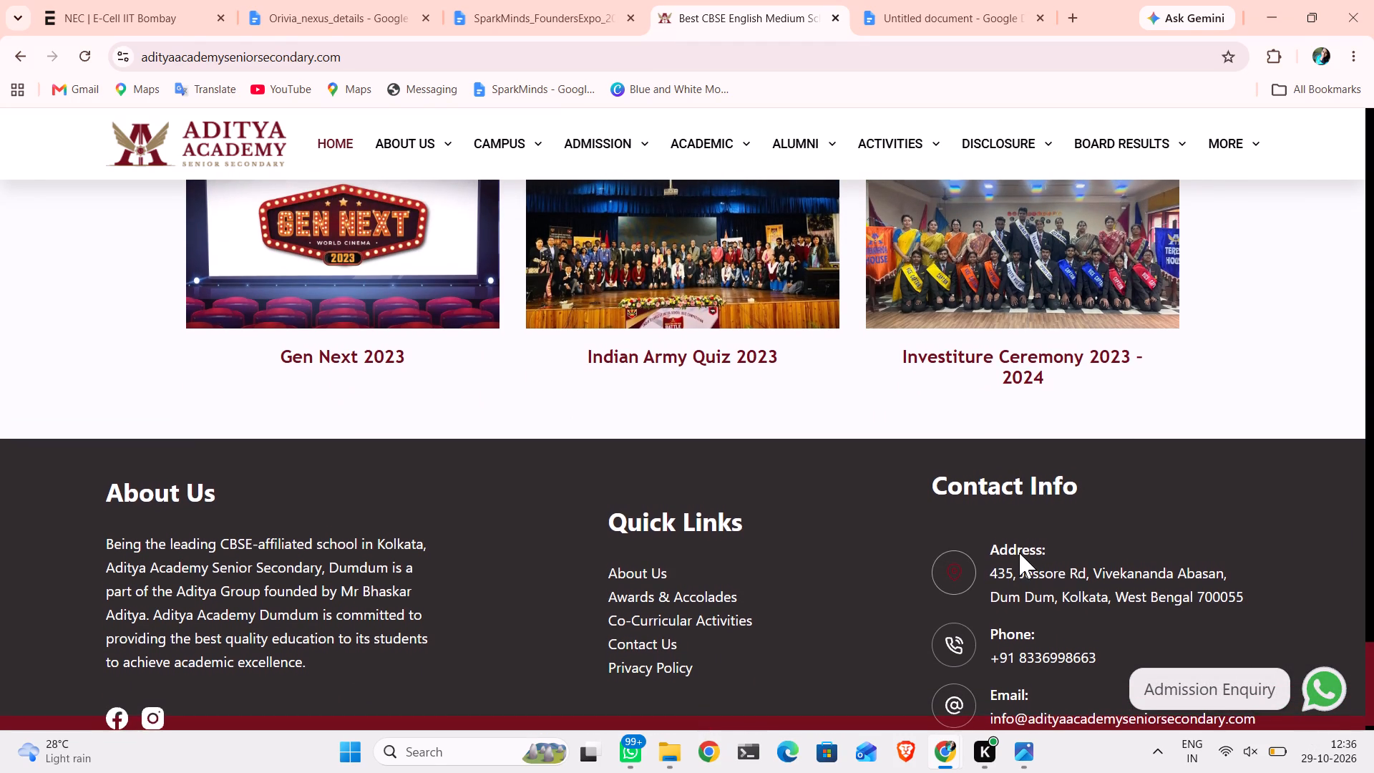
scroll(1019, 553, "up", 1)
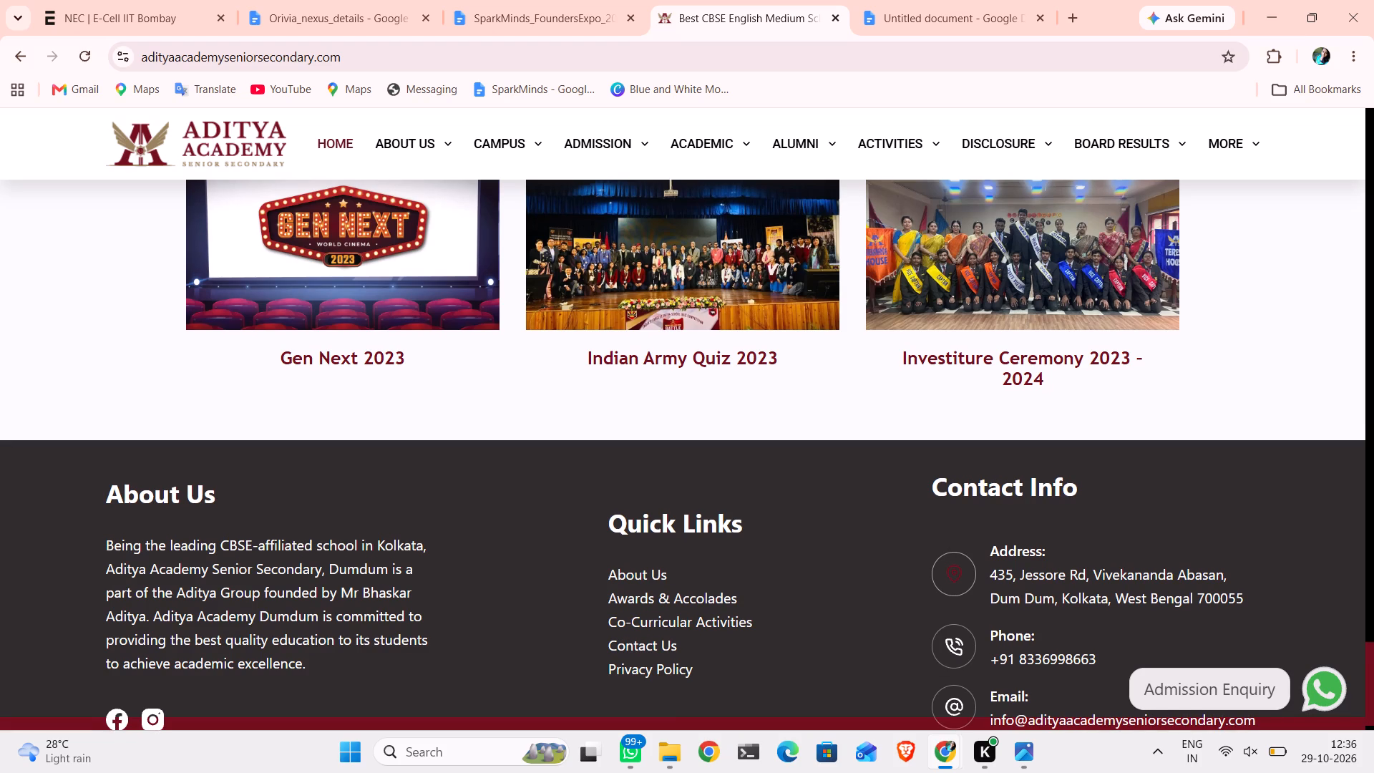
key("Print")
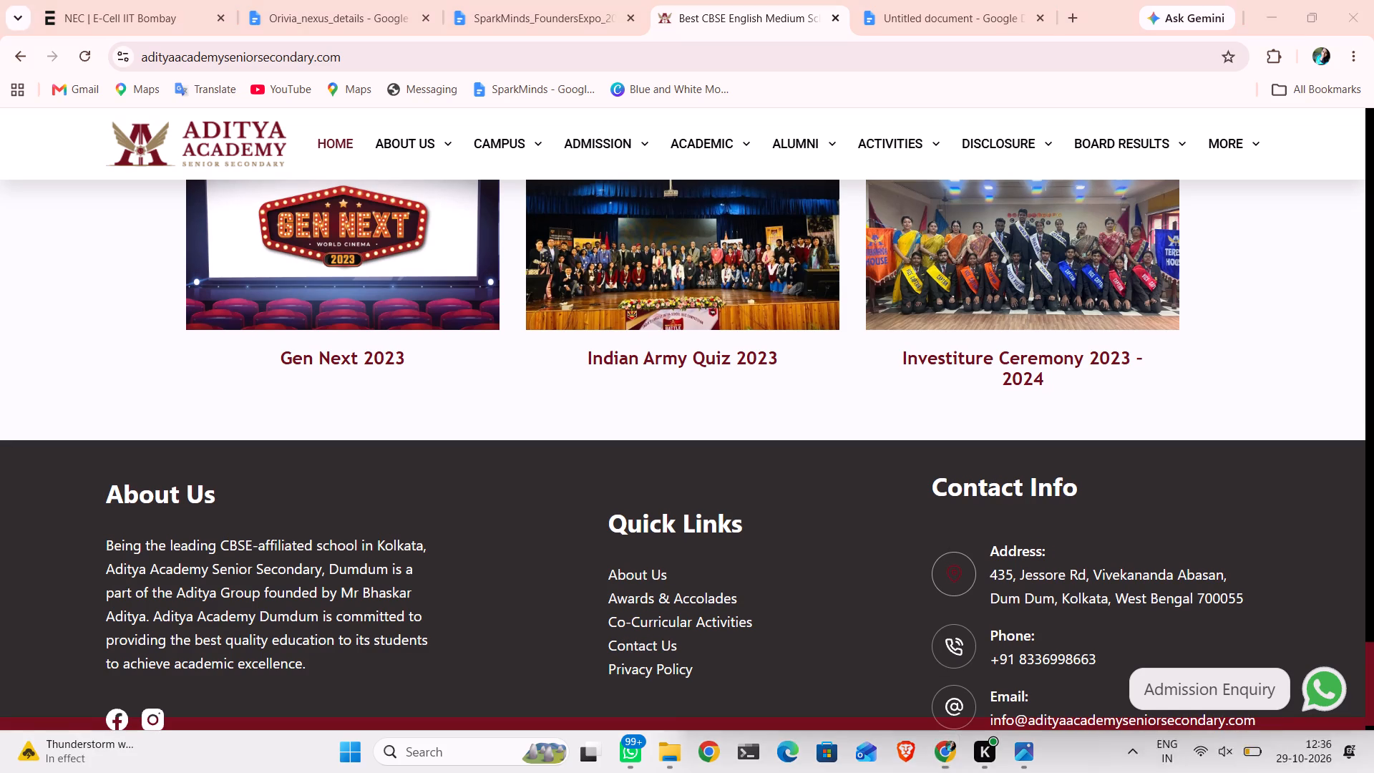
left_click_drag(912, 524, 1262, 727)
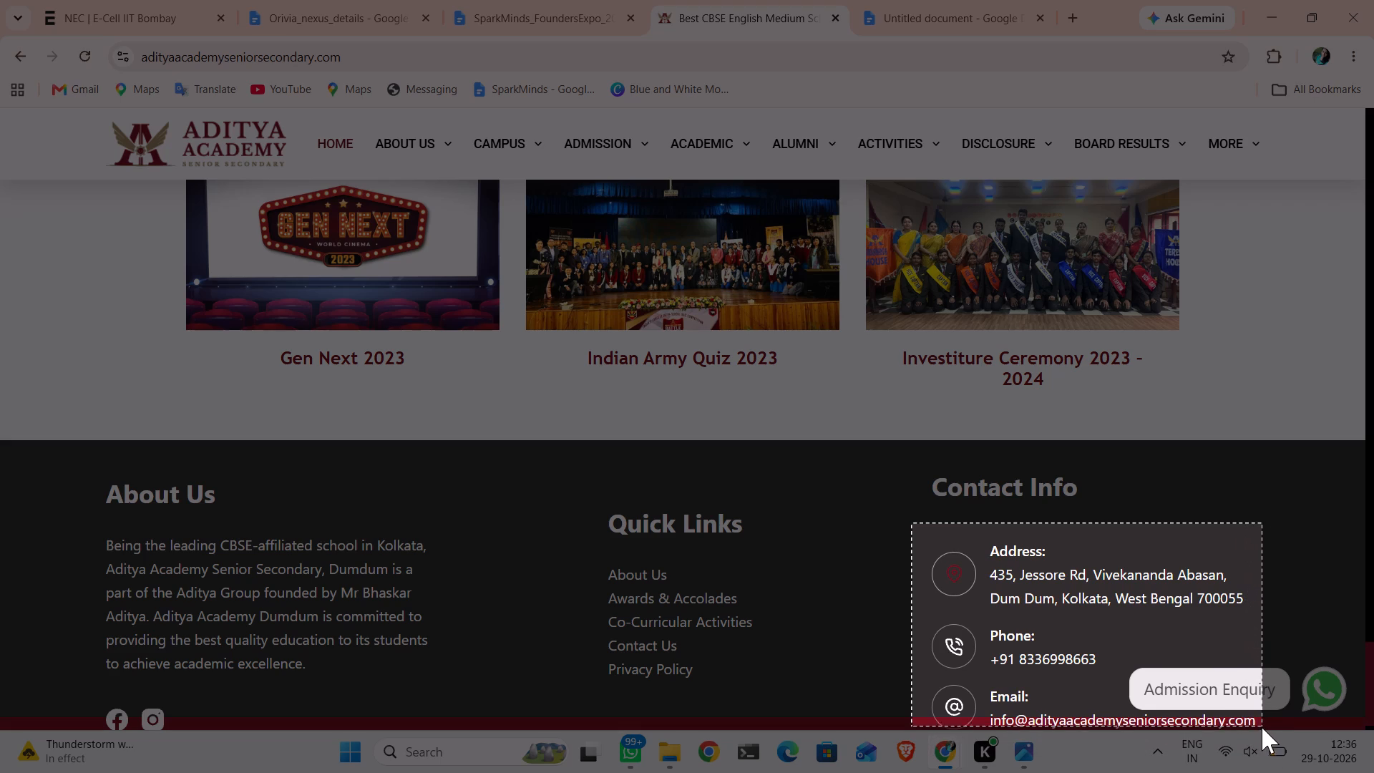
left_click_drag(1262, 727, 1261, 731)
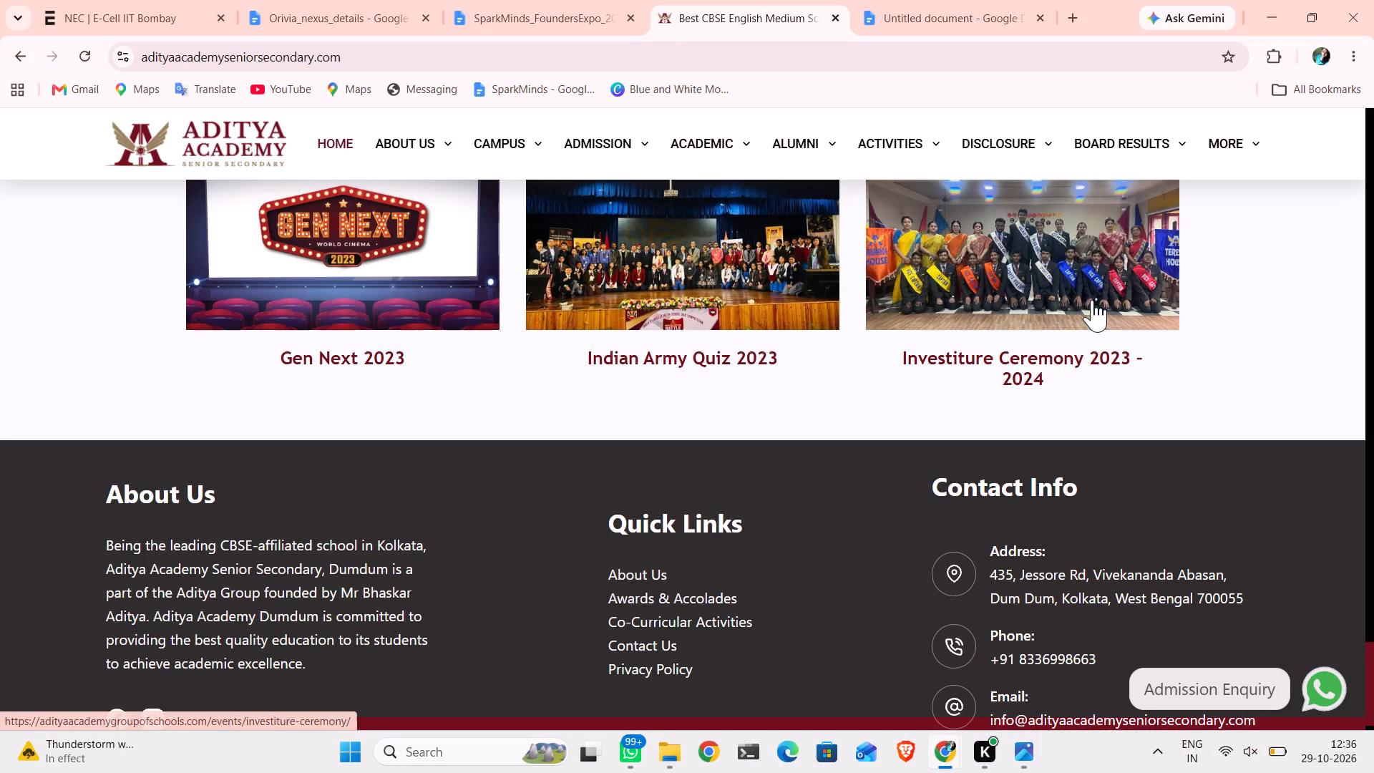
Copy the school name "Aditya Academy Senior Secondary" from the "Fostering Success" heading on the school's home page.
left_click(890, 21)
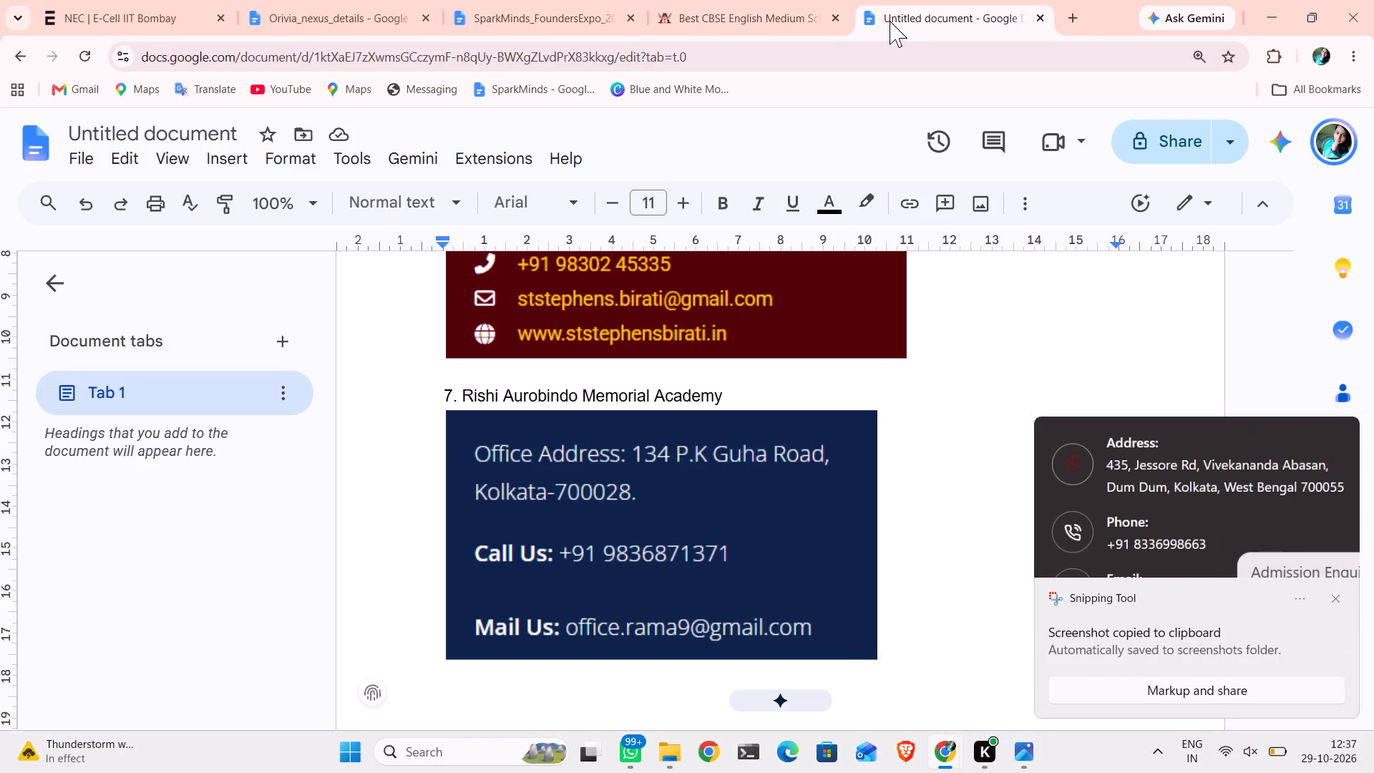
left_click(722, 22)
scroll(444, 569, "up", 14)
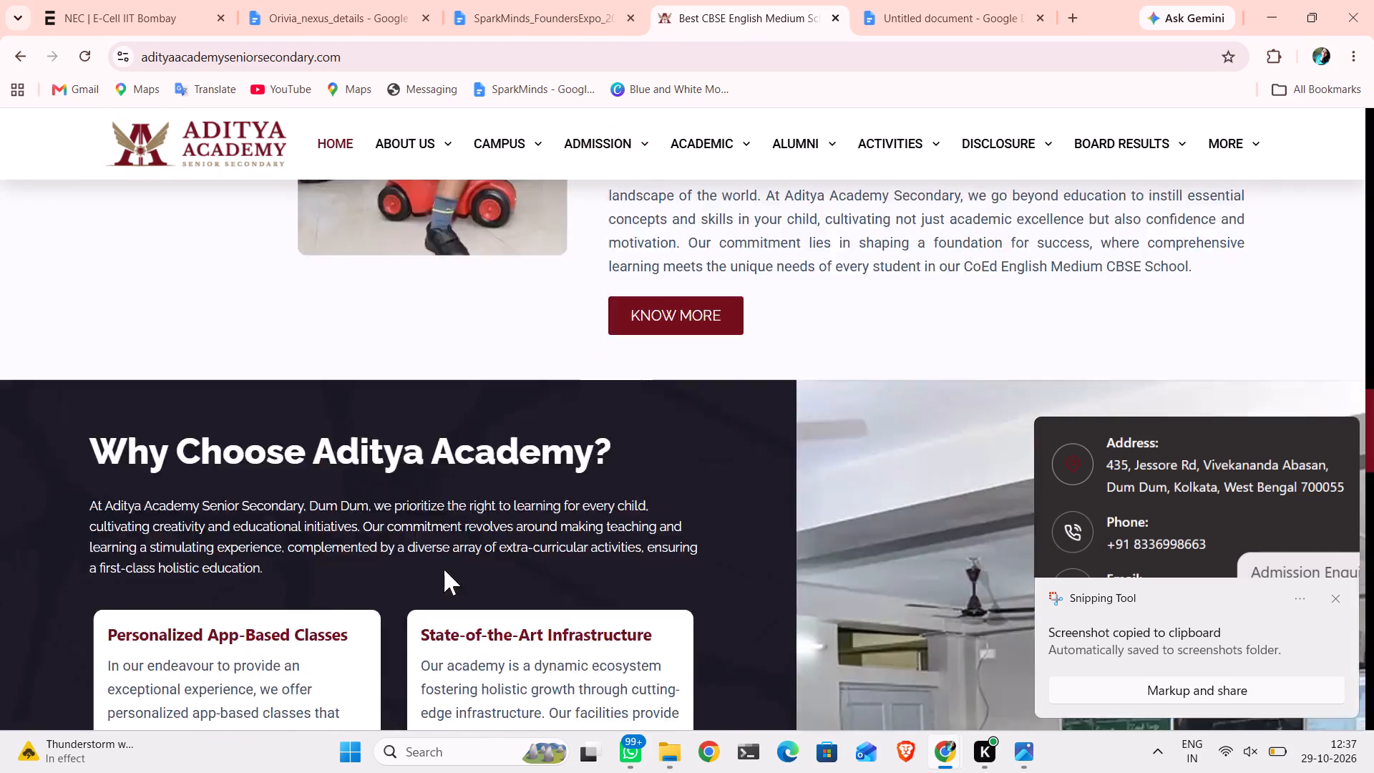
scroll(444, 569, "up", 3)
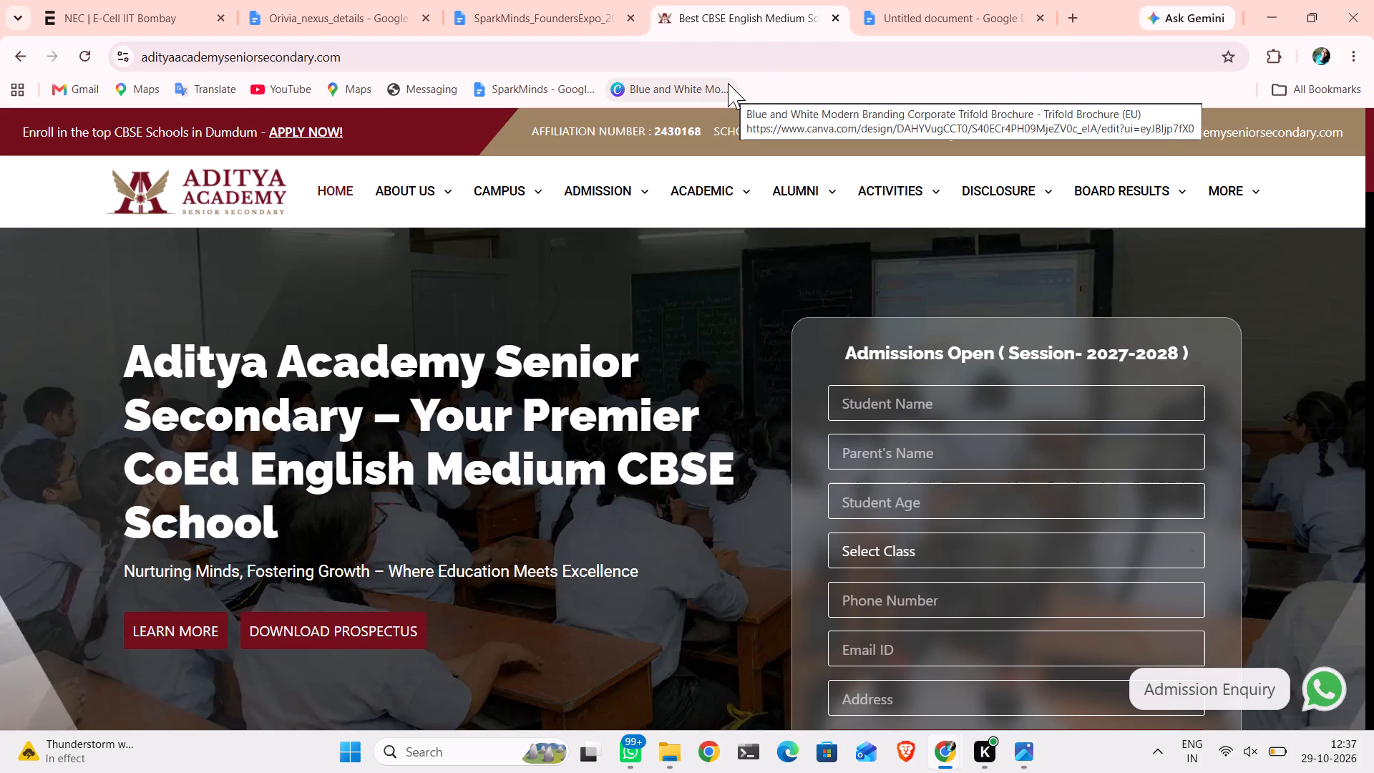
scroll(532, 560, "down", 4)
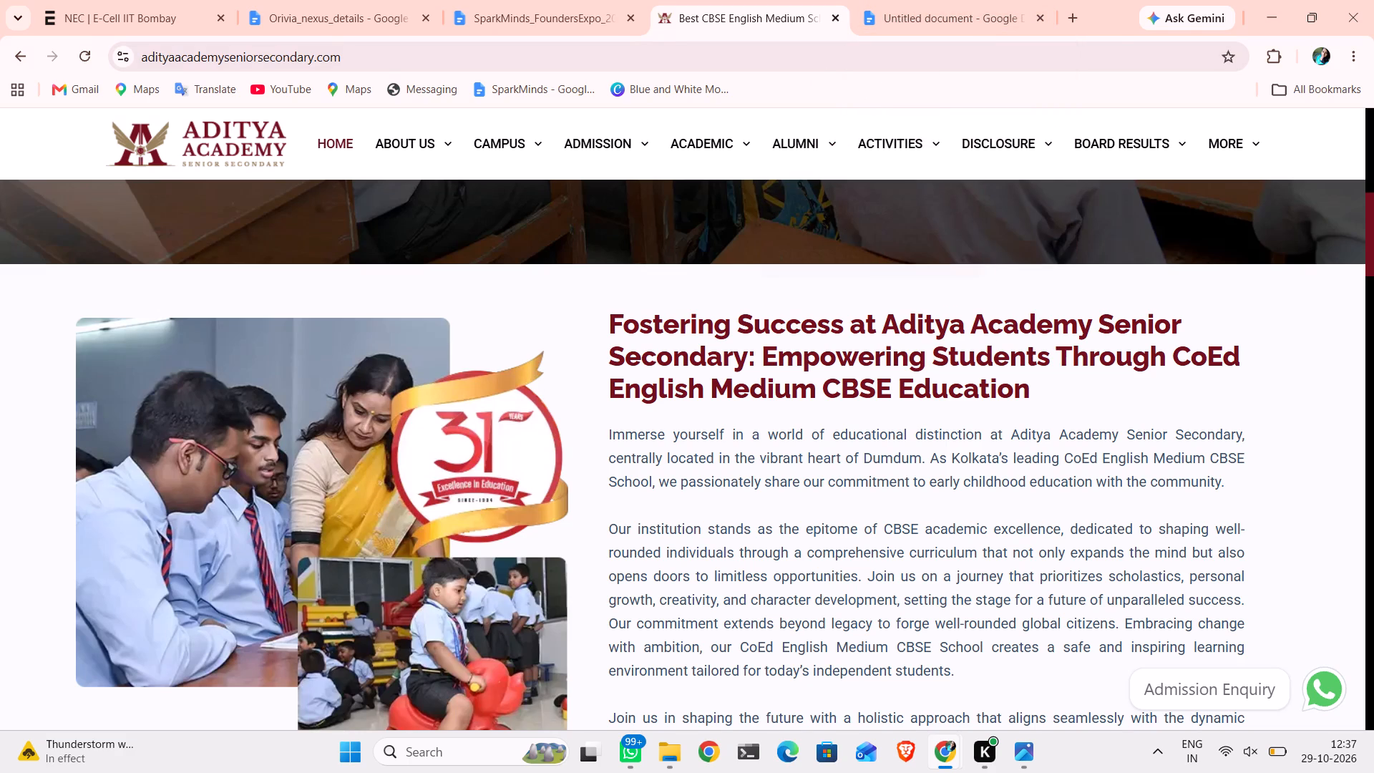
left_click_drag(882, 316, 749, 360)
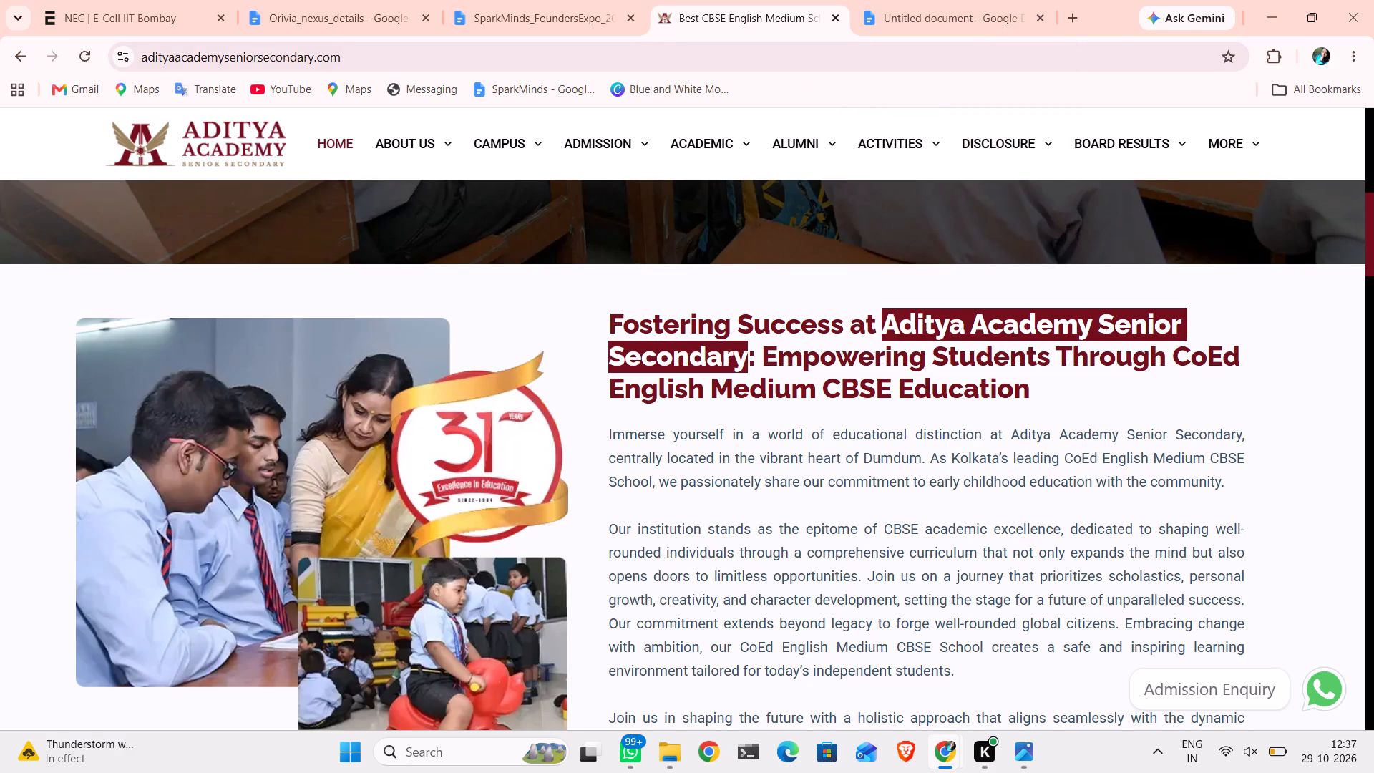
key("ctrl+c")
key("ctrl+c")
In the Google Docs list, add item 8 below the Rishi Aurobindo screenshot and paste the name "Aditya Academy Senior Secondary".
left_click(952, 18)
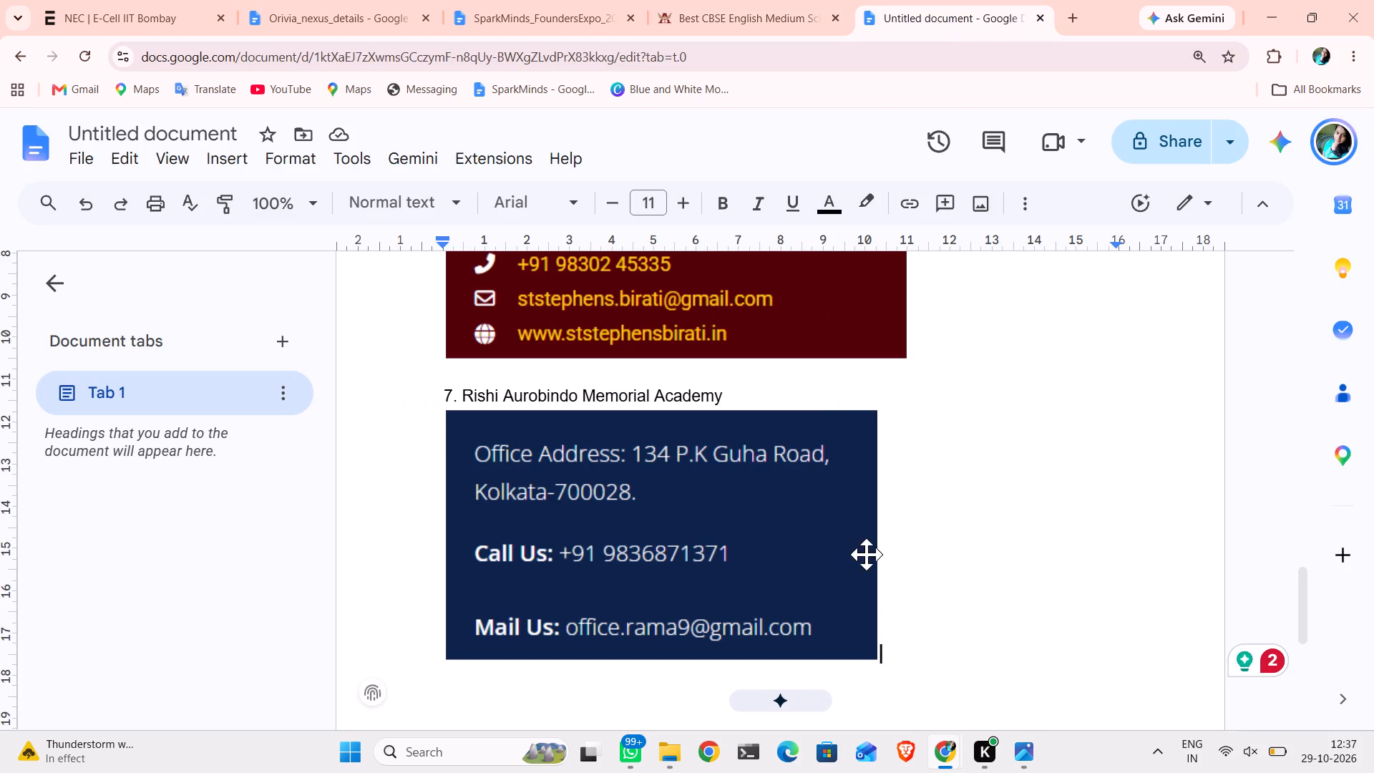
key("Return")
key("Return")
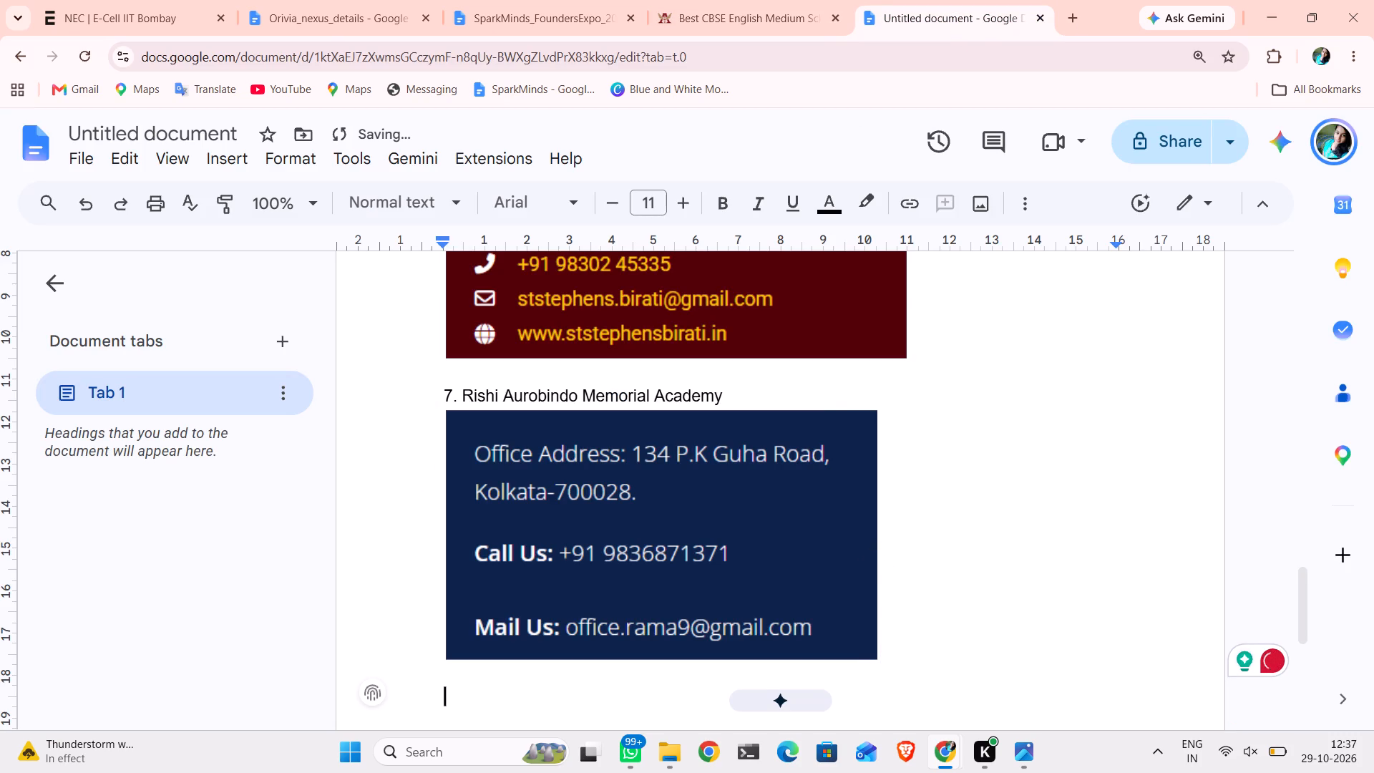
type("8.")
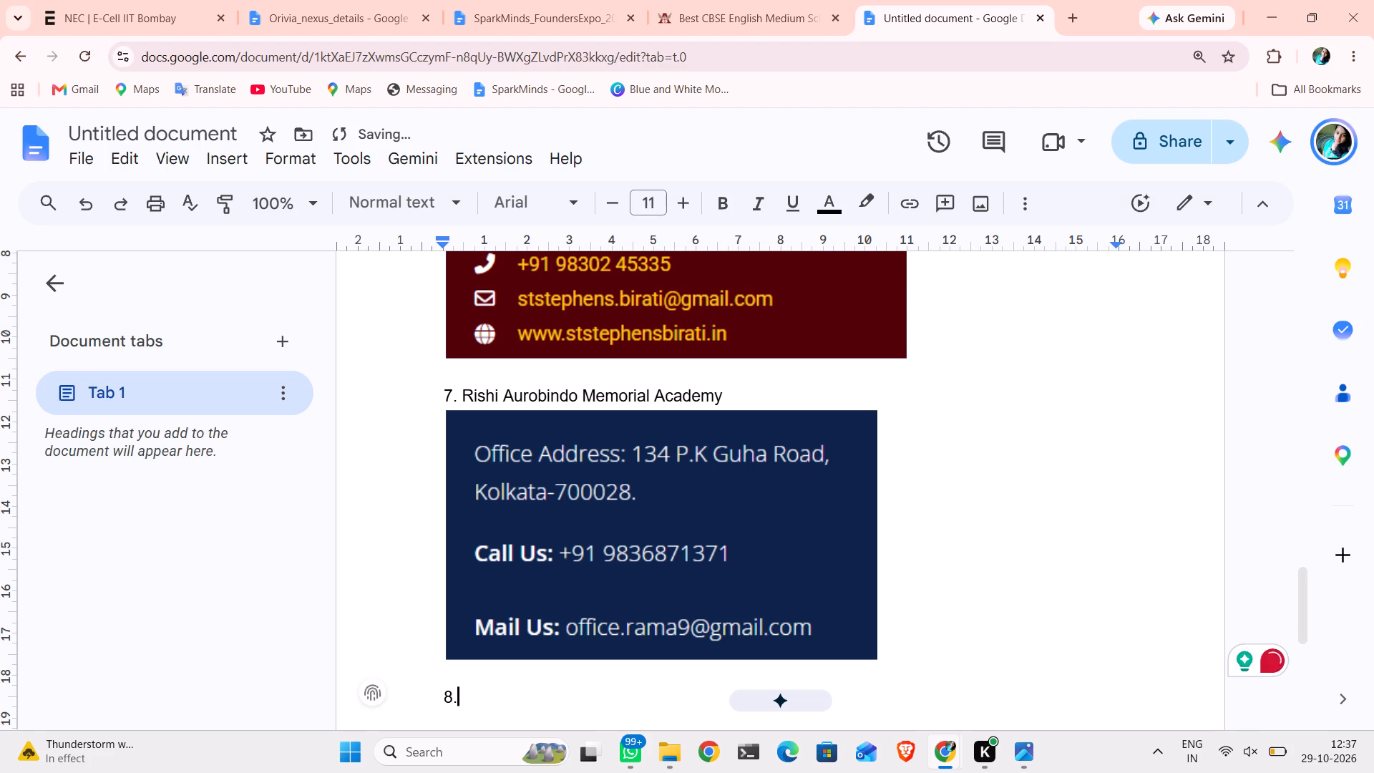
key("space")
key("ctrl+v")
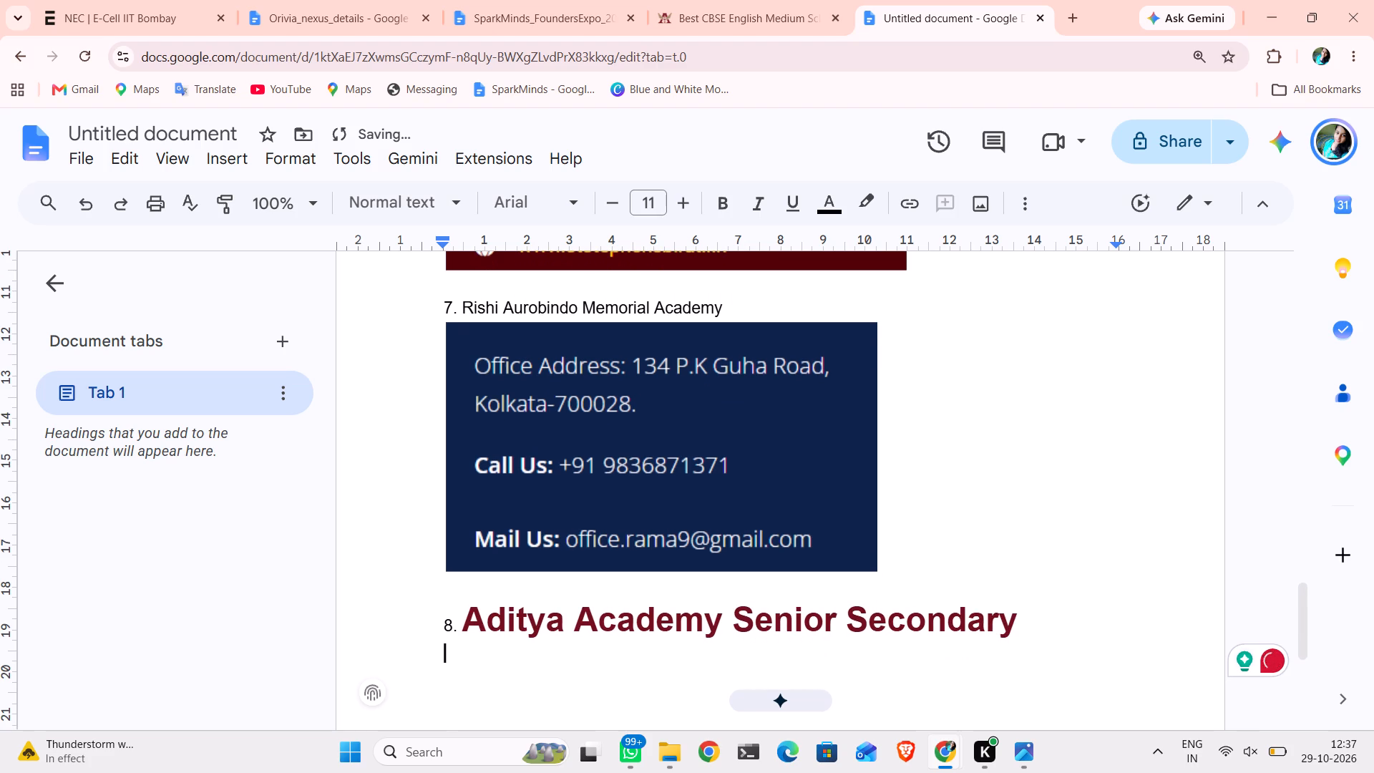
left_click(238, 157)
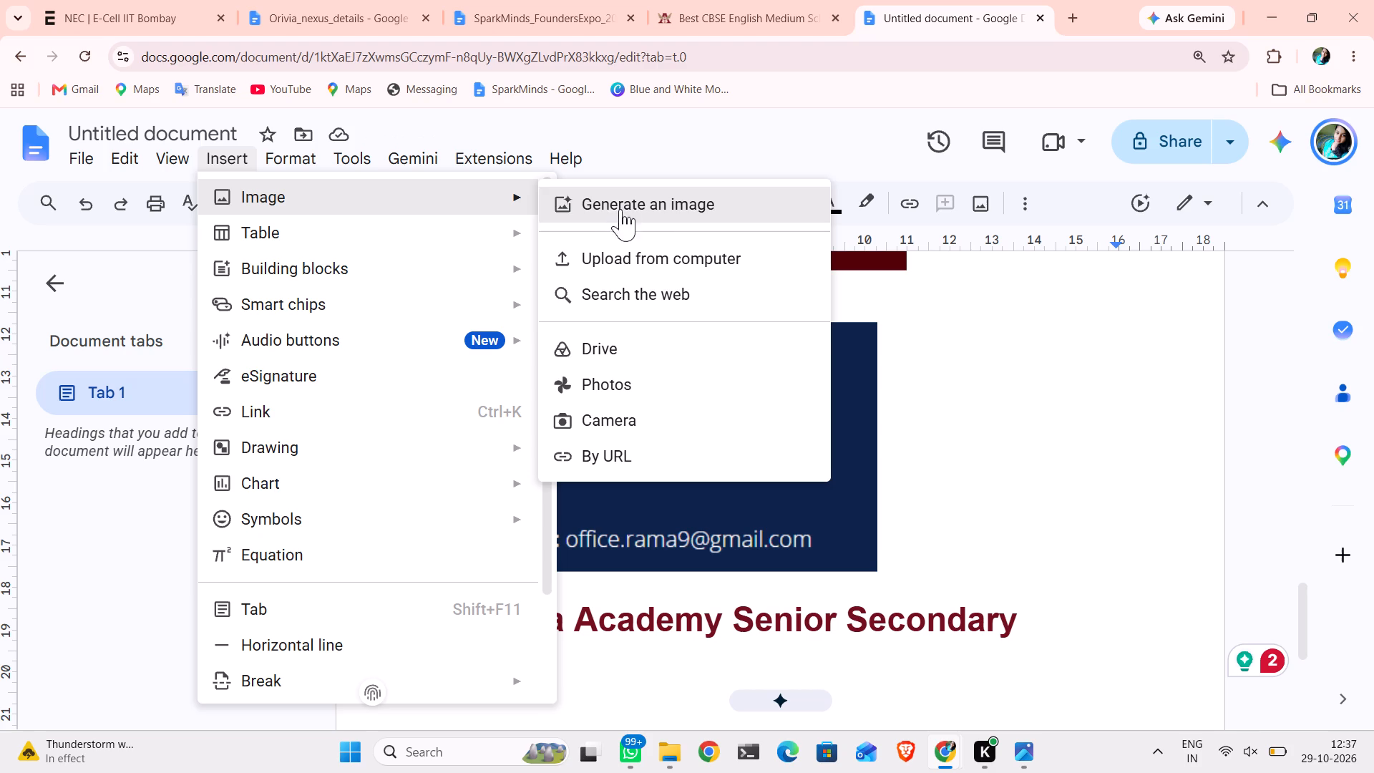
left_click(620, 249)
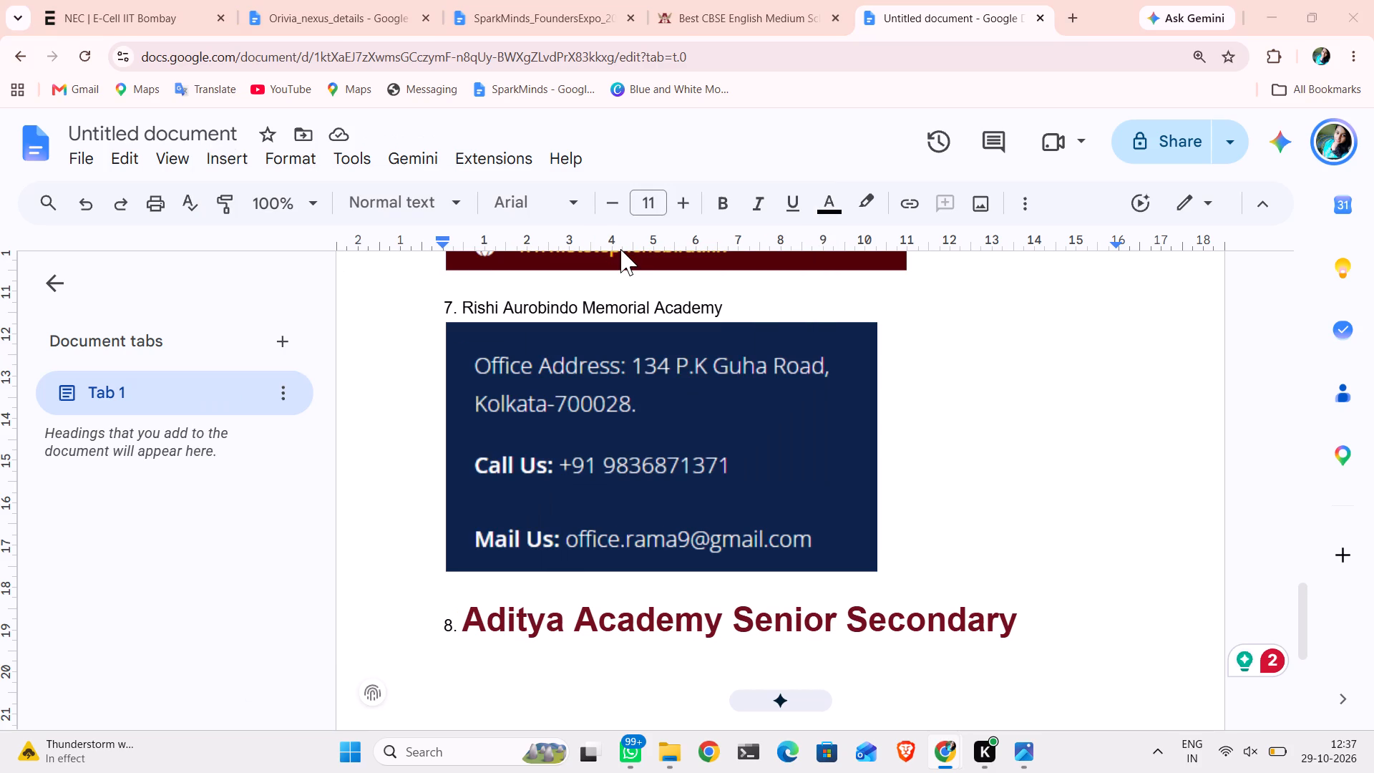
scroll(520, 240, "down", 8)
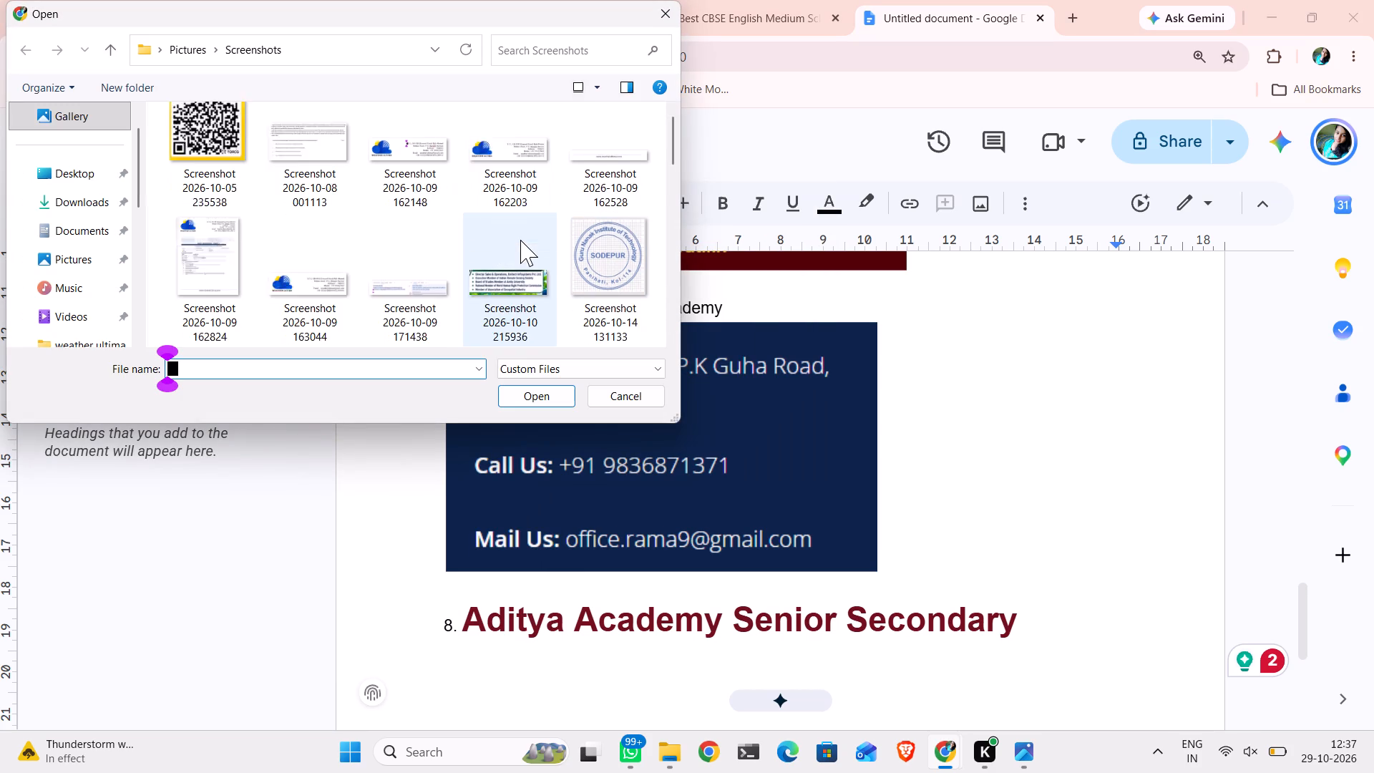
scroll(520, 240, "down", 15)
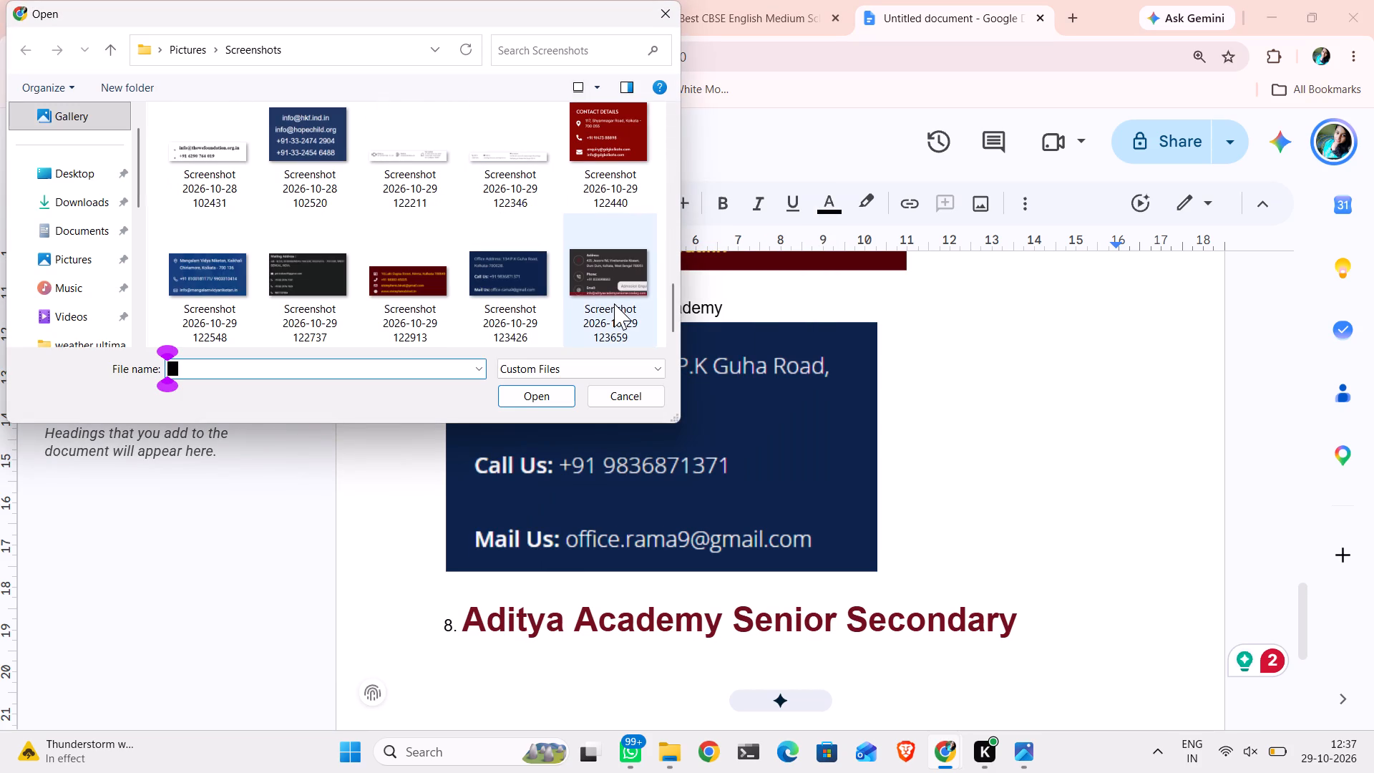
left_click(614, 303)
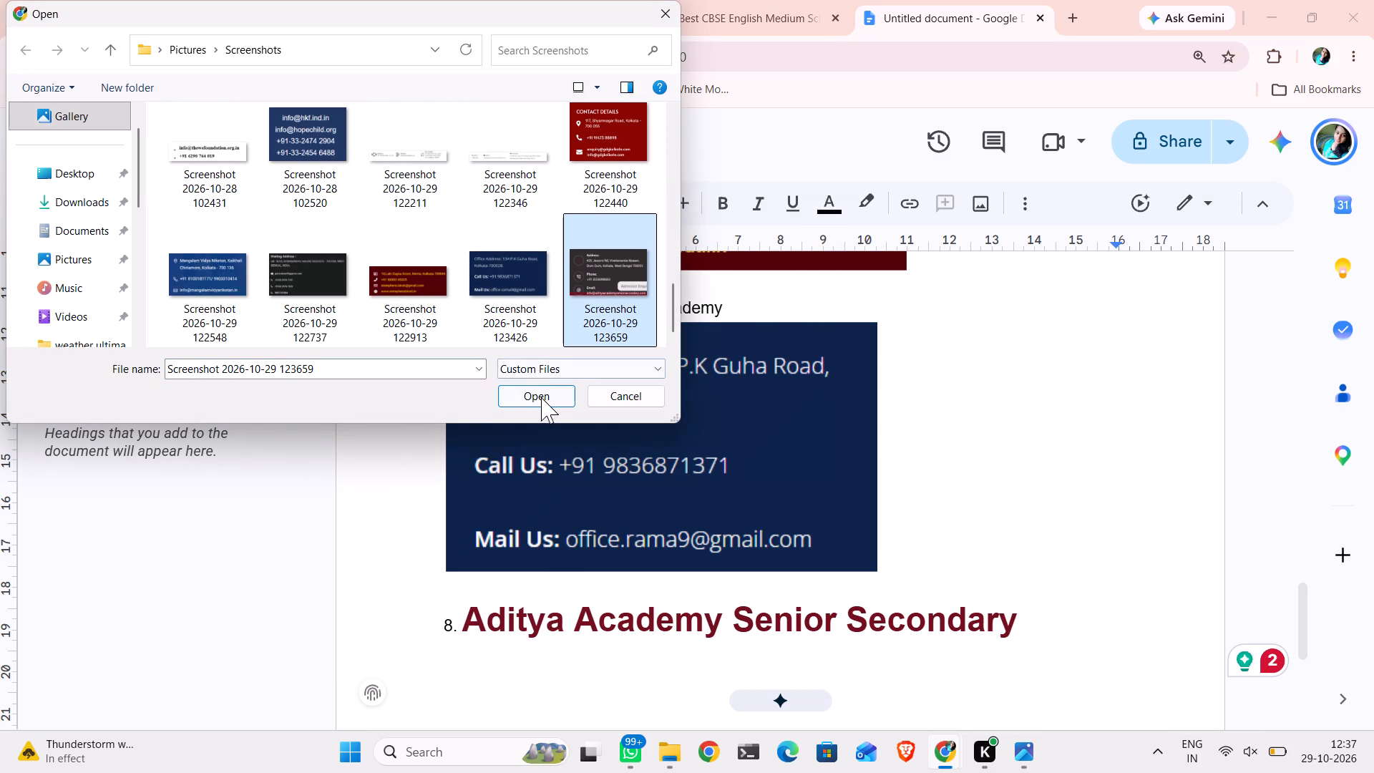
left_click(542, 395)
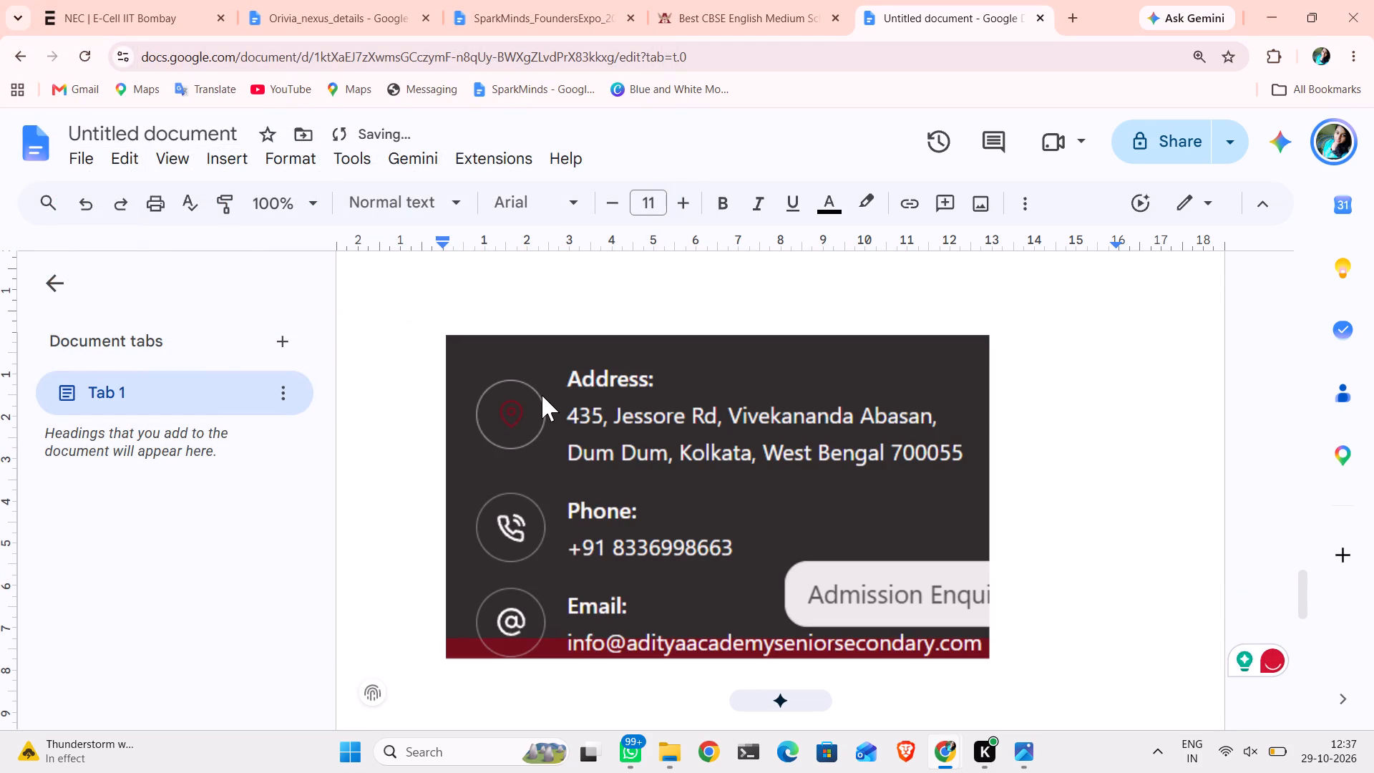
Reduce the font size of the item 8 name "Aditya Academy Senior Secondary" to 12.5.
scroll(542, 395, "up", 1)
scroll(481, 276, "up", 3)
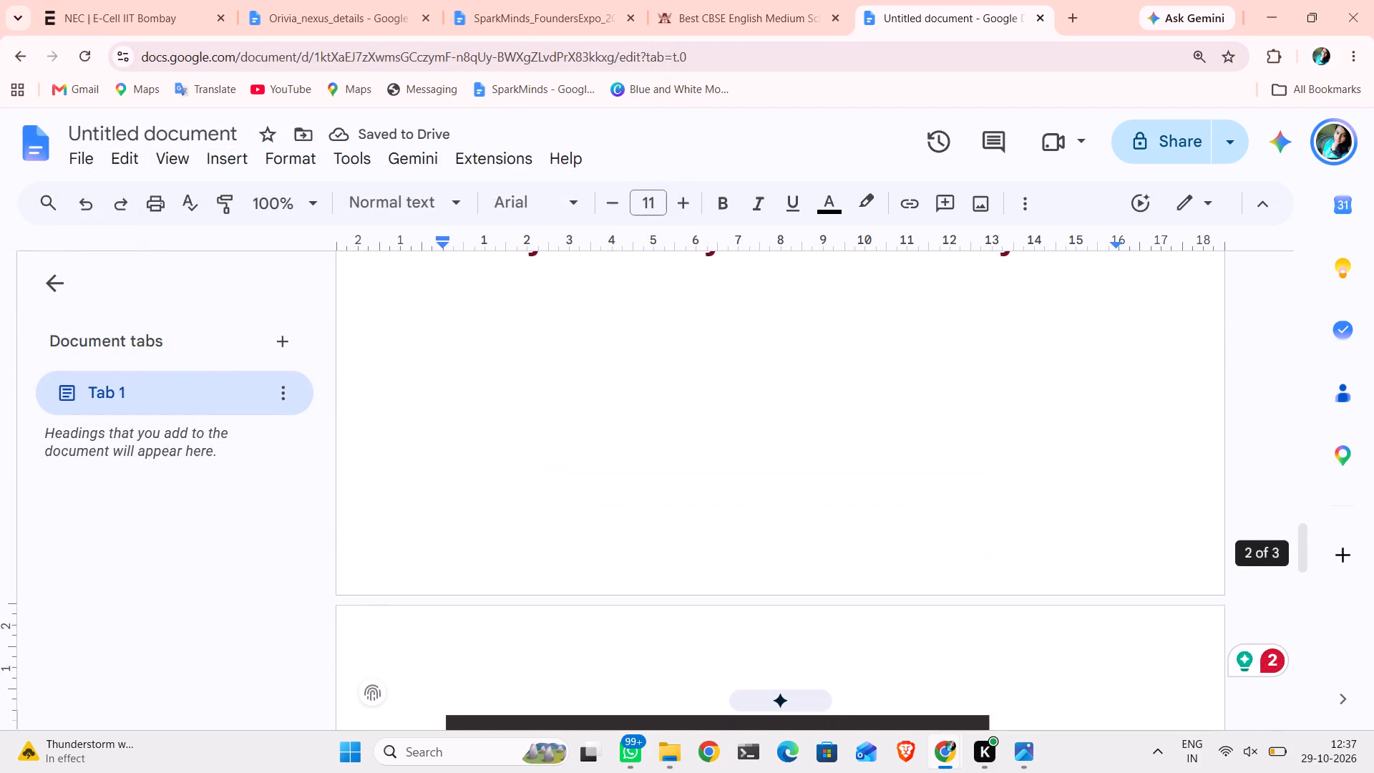
scroll(481, 276, "right", 1)
scroll(481, 276, "up", 1)
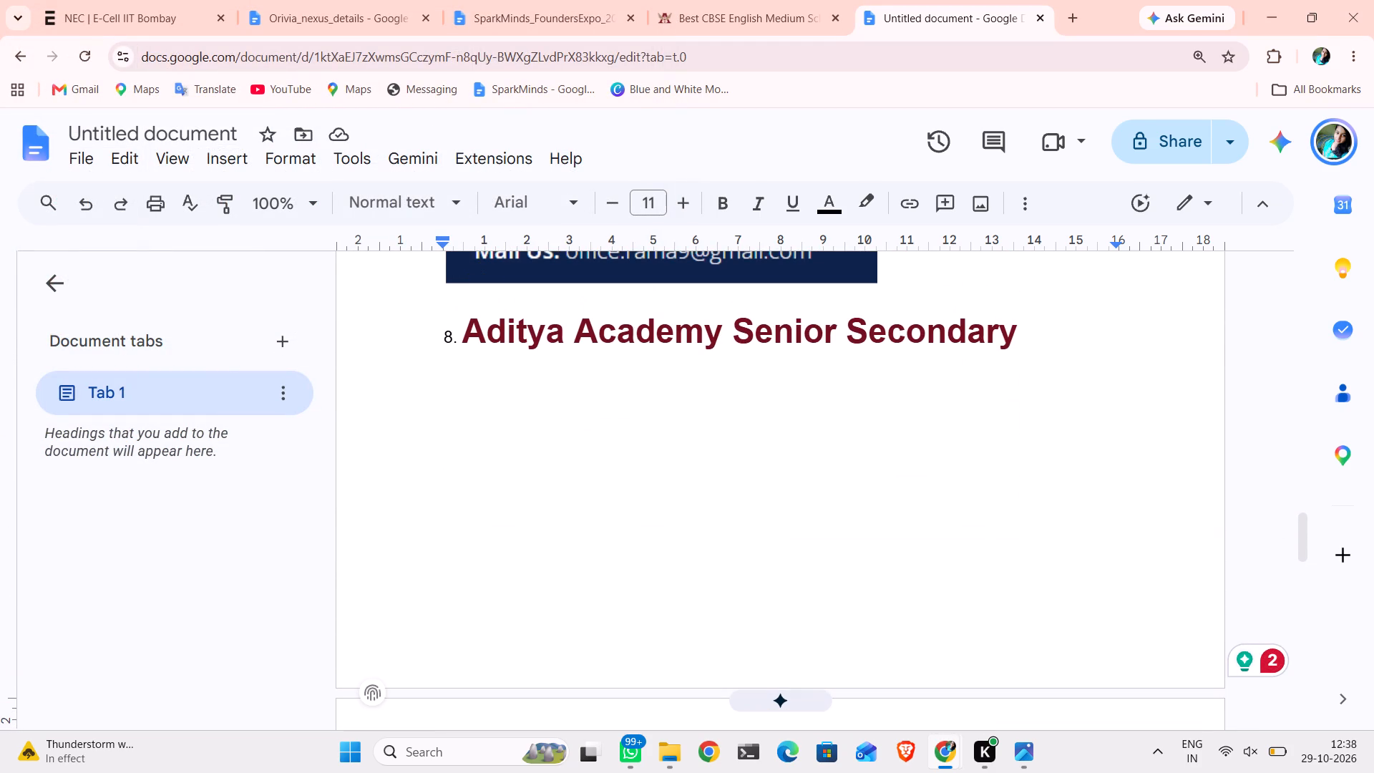
left_click_drag(464, 322, 977, 332)
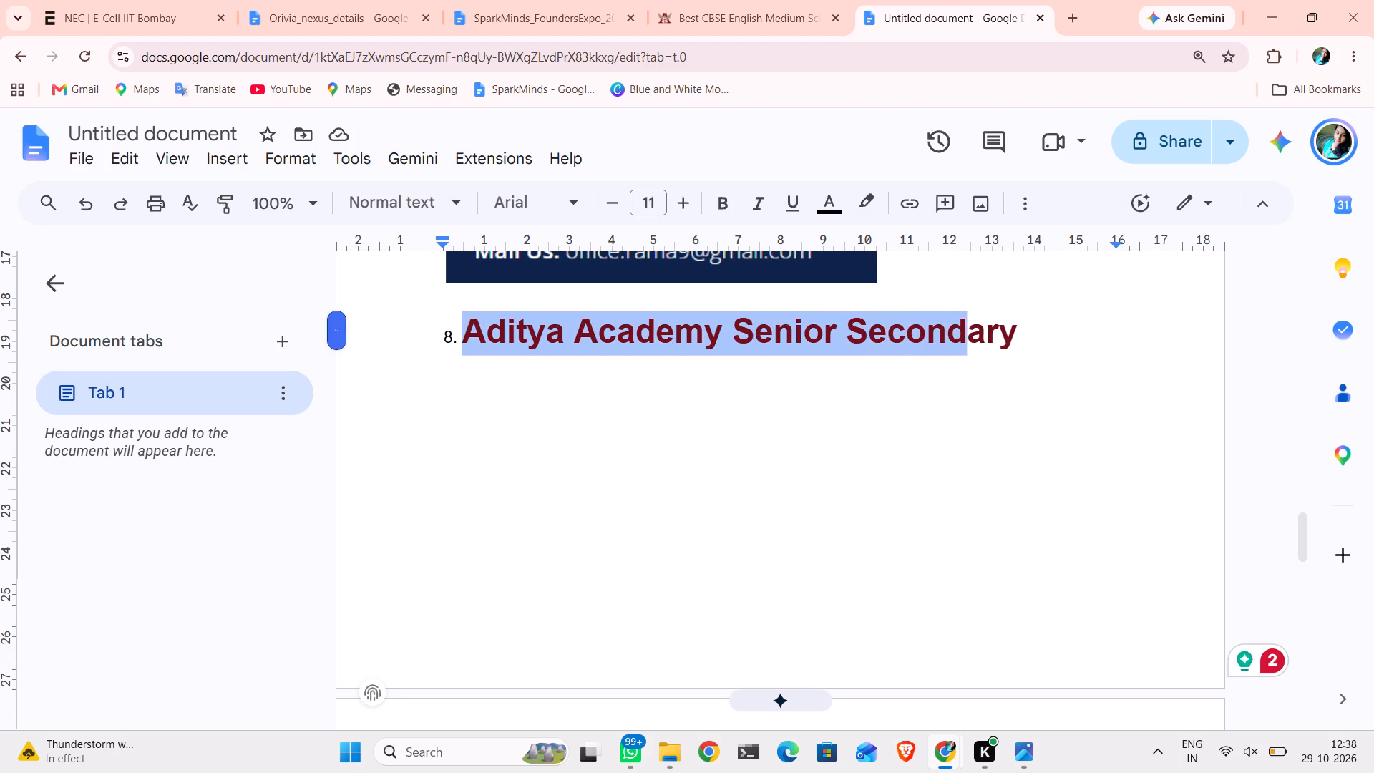
left_click_drag(977, 332, 1015, 329)
triple_click(612, 205)
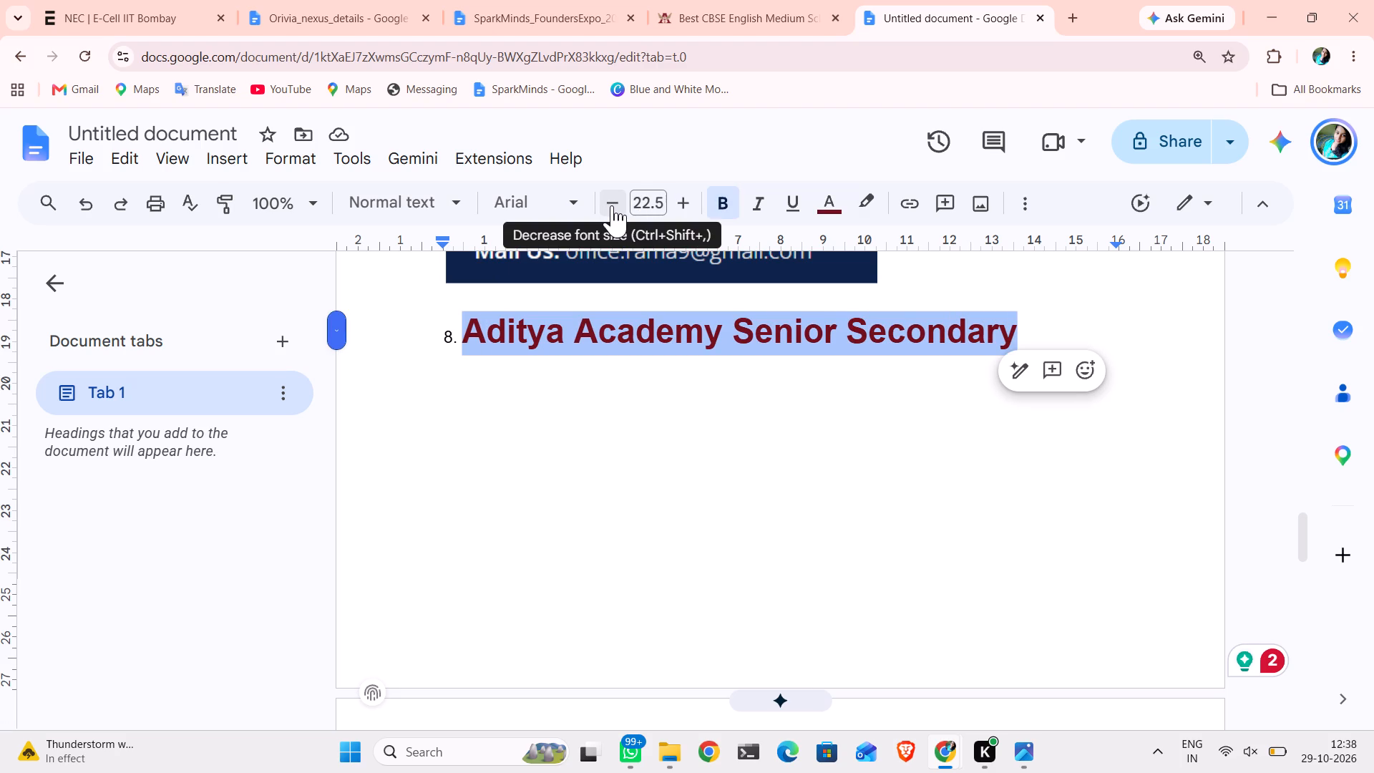
triple_click(612, 205)
triple_click(612, 205)
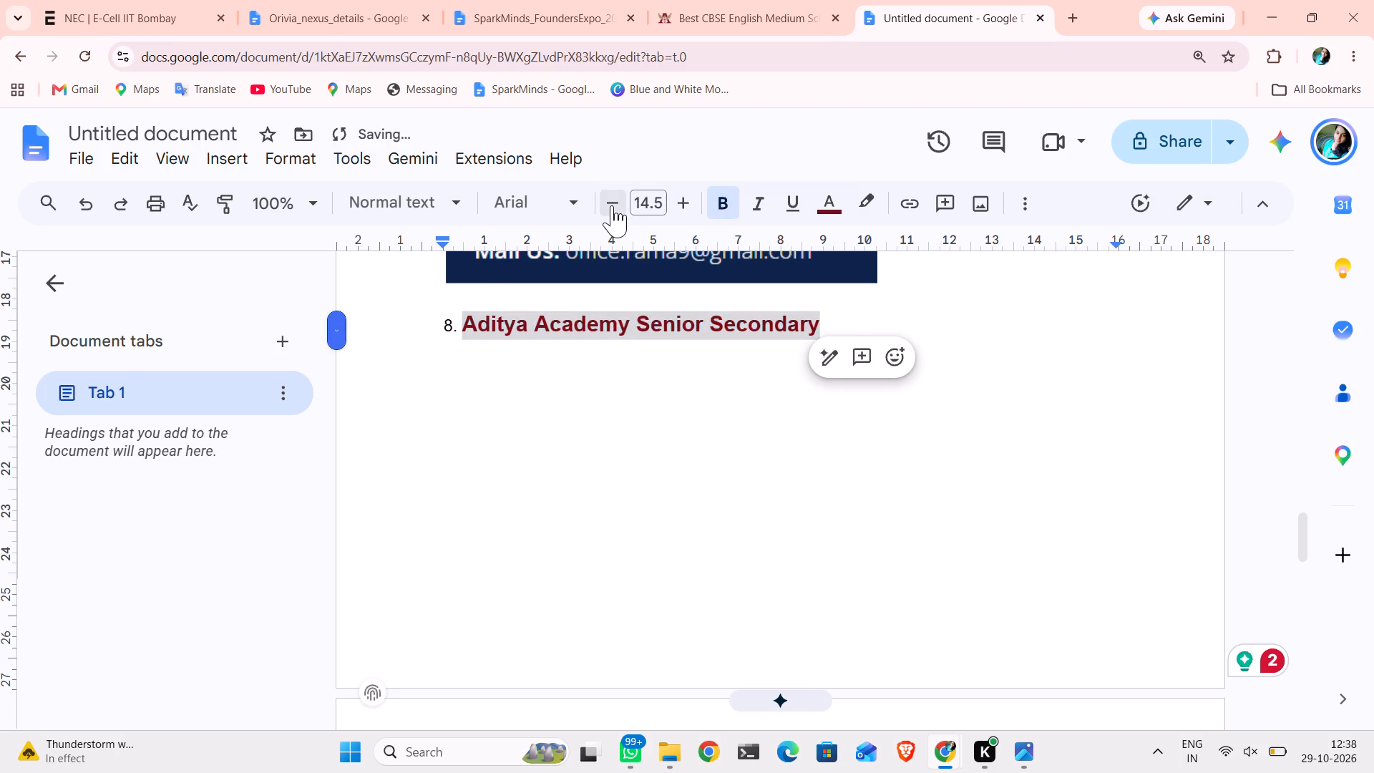
left_click(612, 205)
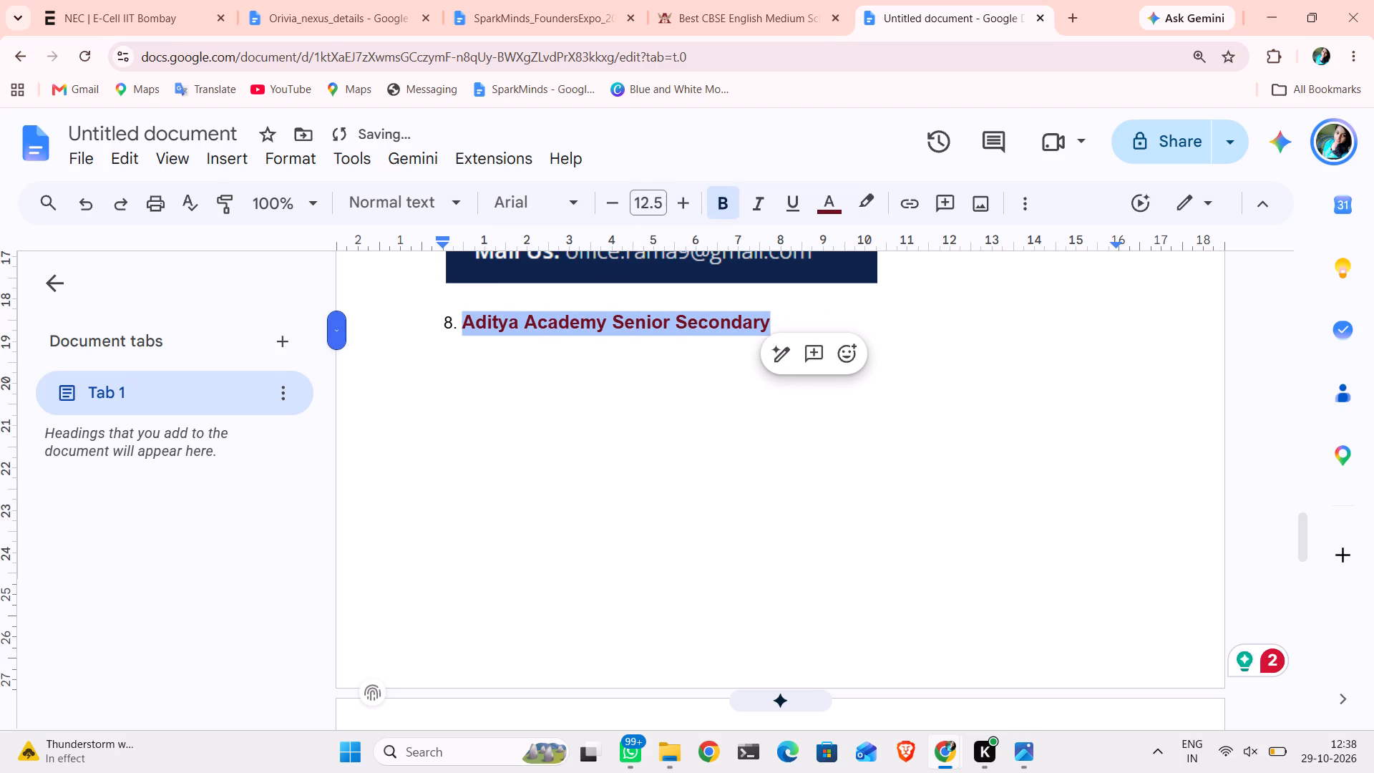
left_click(537, 301)
Resize the Aditya Academy contact screenshot proportionally to about 9 cm wide so it fits directly under its item 8 name.
scroll(537, 301, "down", 3)
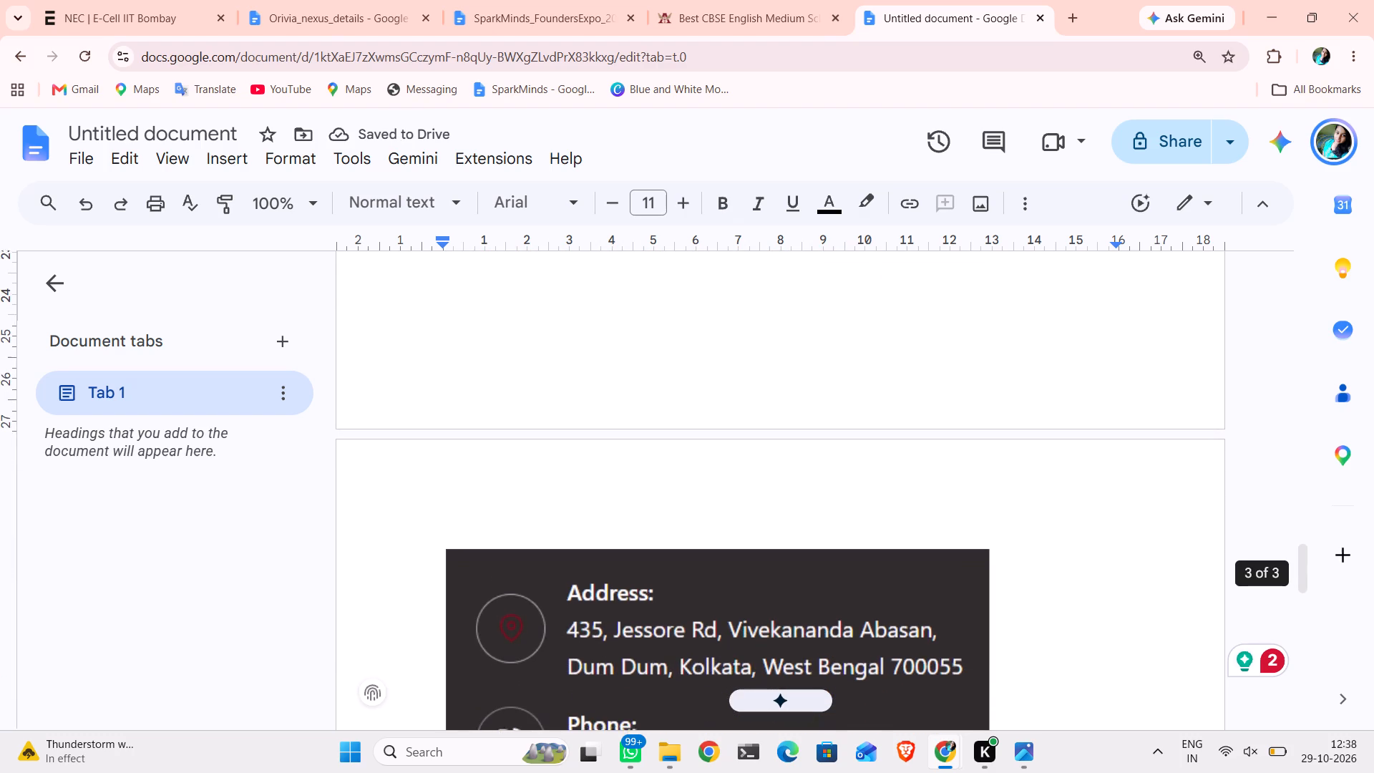
left_click(550, 608)
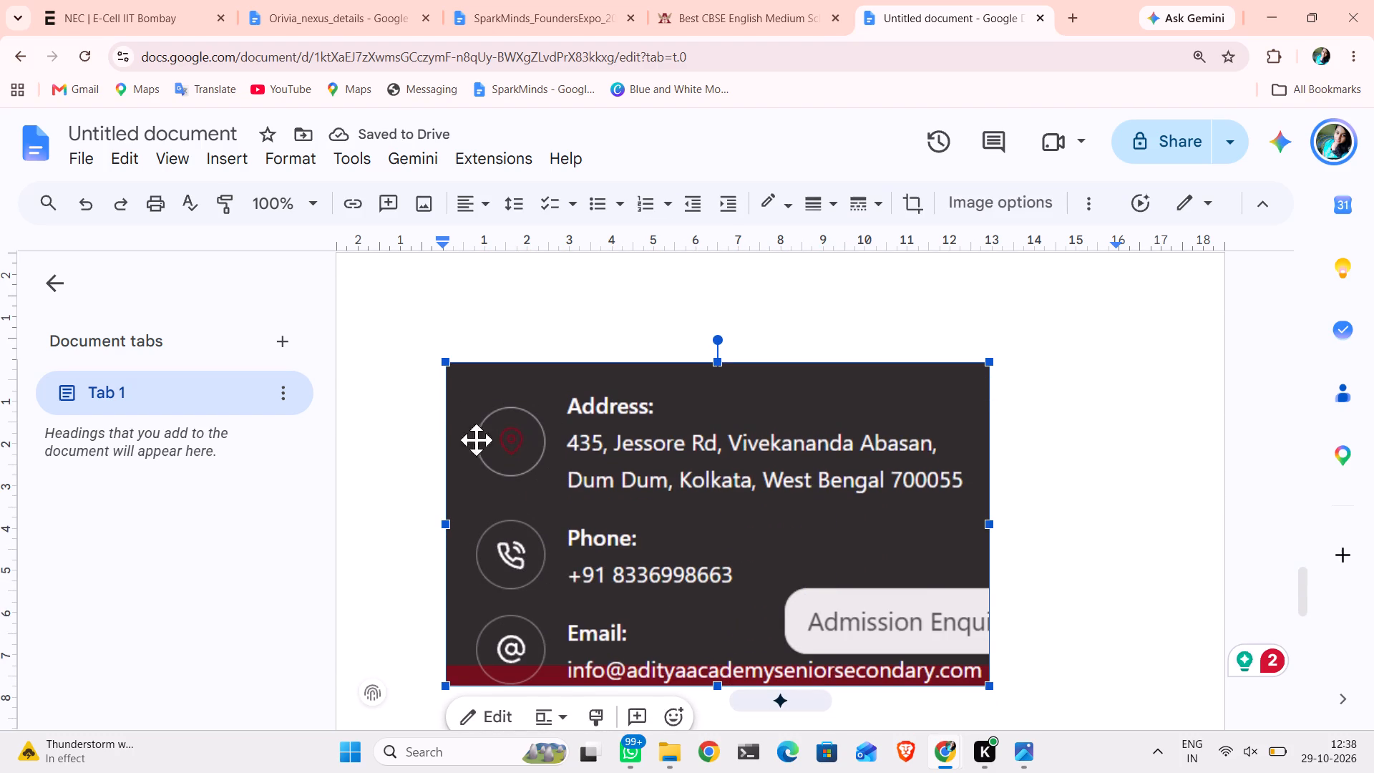
left_click_drag(444, 366, 595, 436)
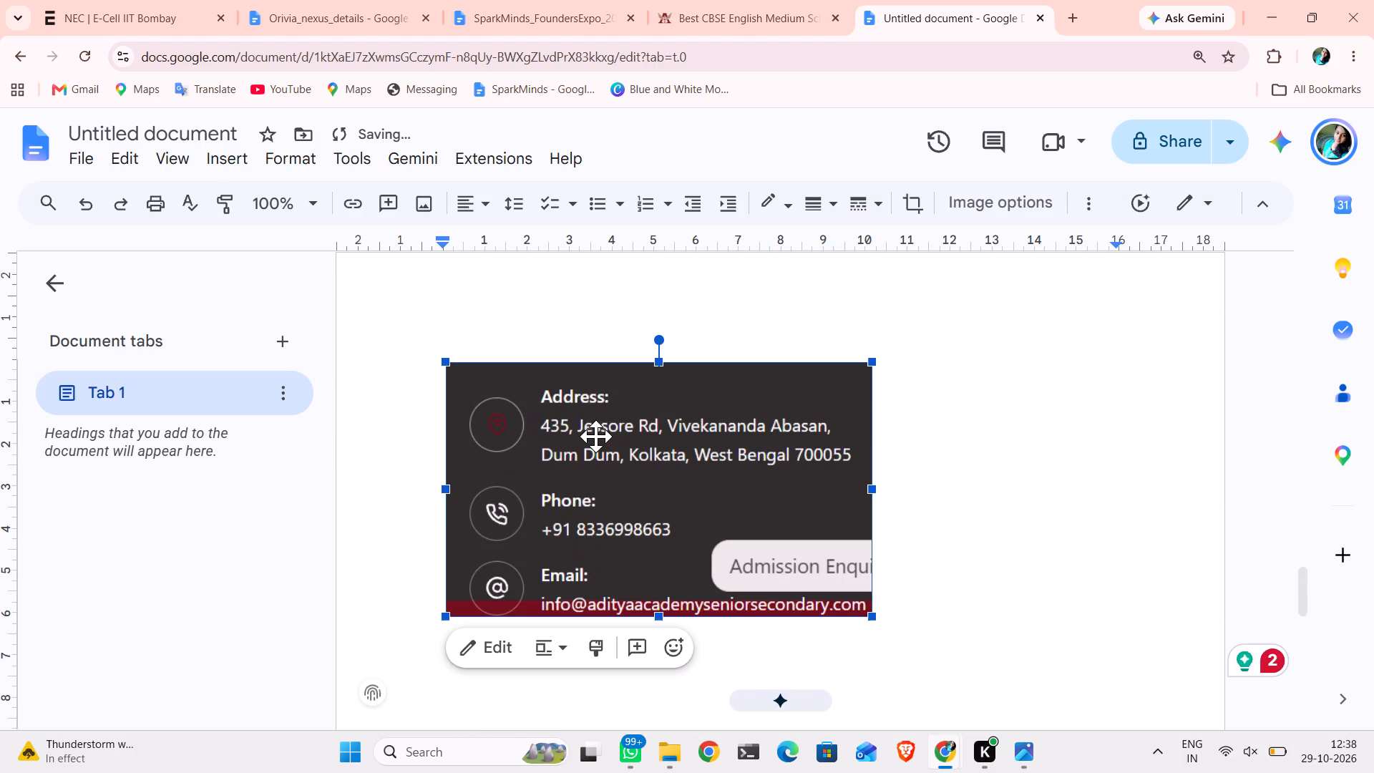
left_click_drag(444, 363, 573, 409)
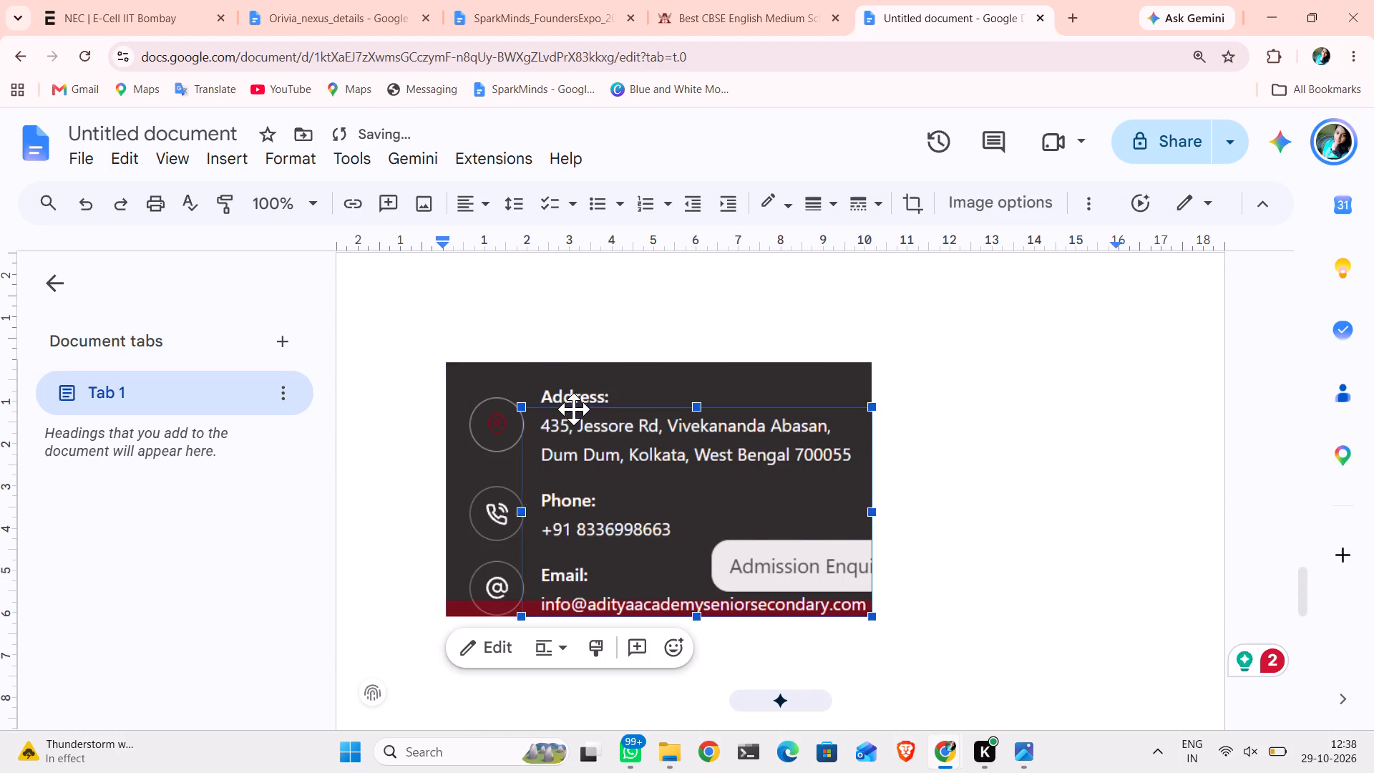
scroll(573, 409, "up", 3)
scroll(573, 409, "down", 1)
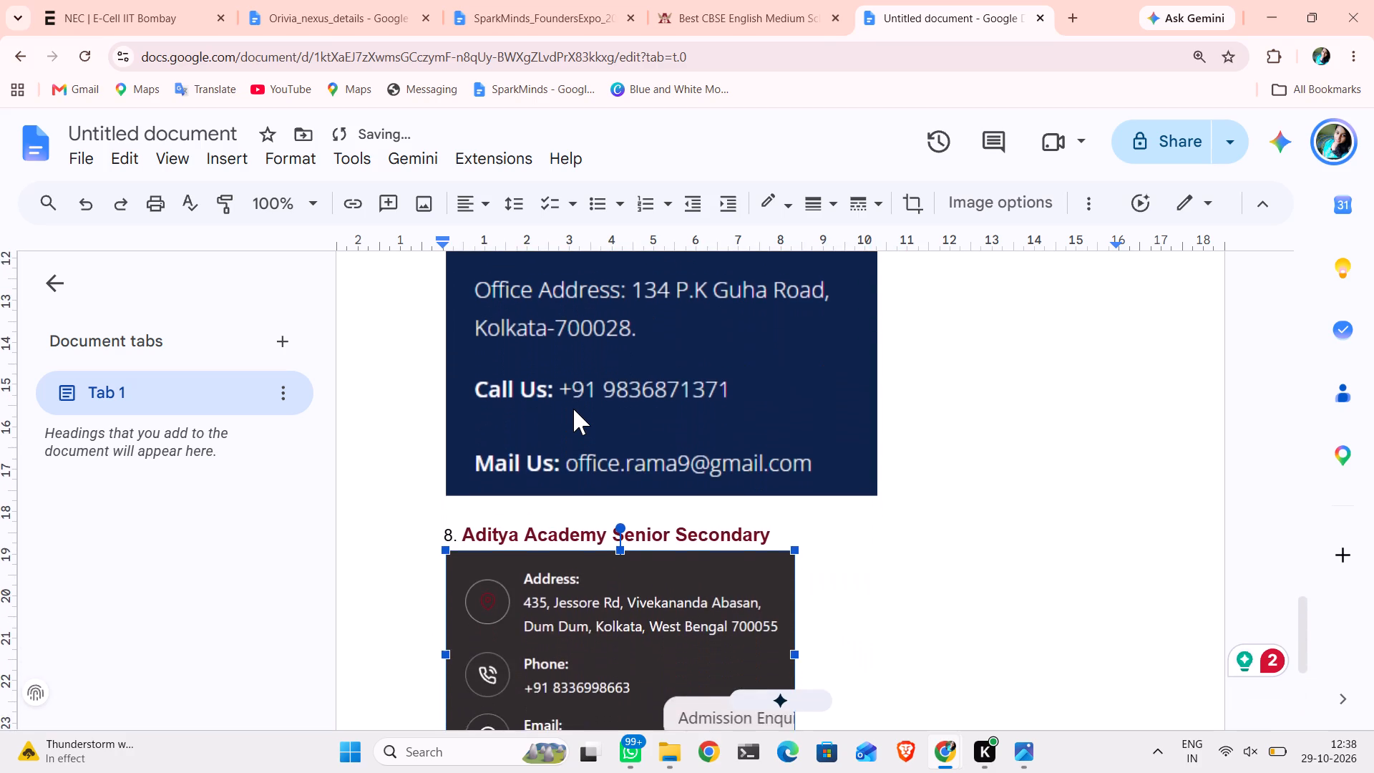
scroll(573, 409, "down", 2)
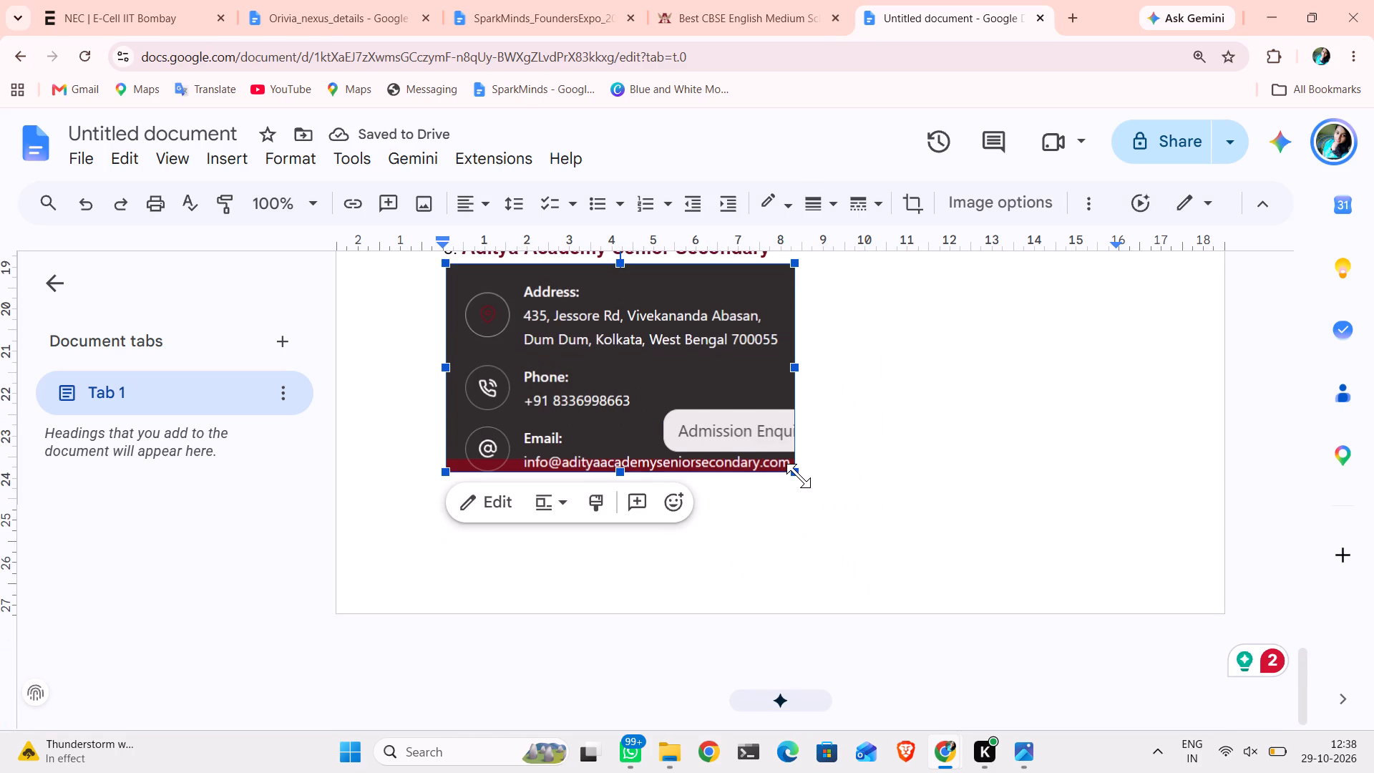
left_click_drag(798, 475, 828, 502)
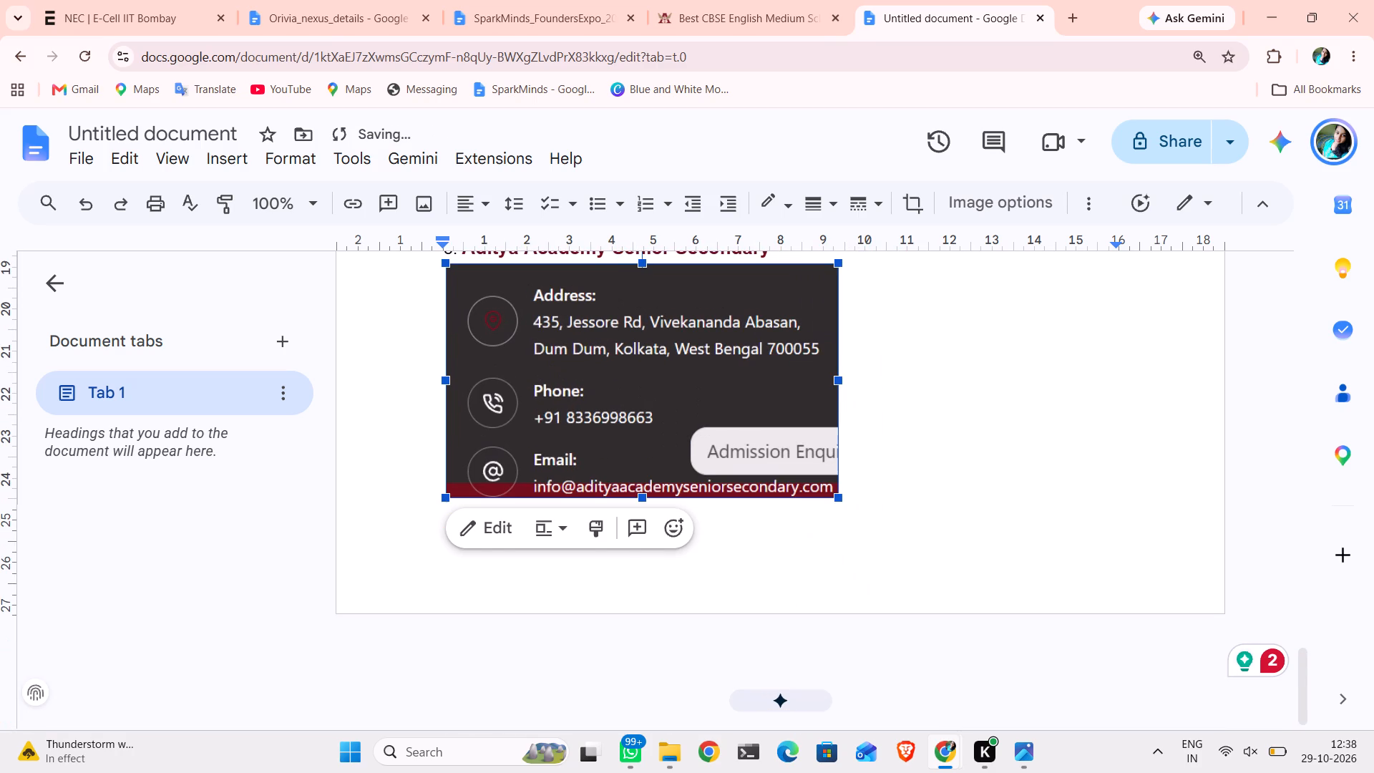
scroll(828, 502, "up", 1)
Add one new empty line after the Aditya Academy contact screenshot for the next list item.
left_click(879, 525)
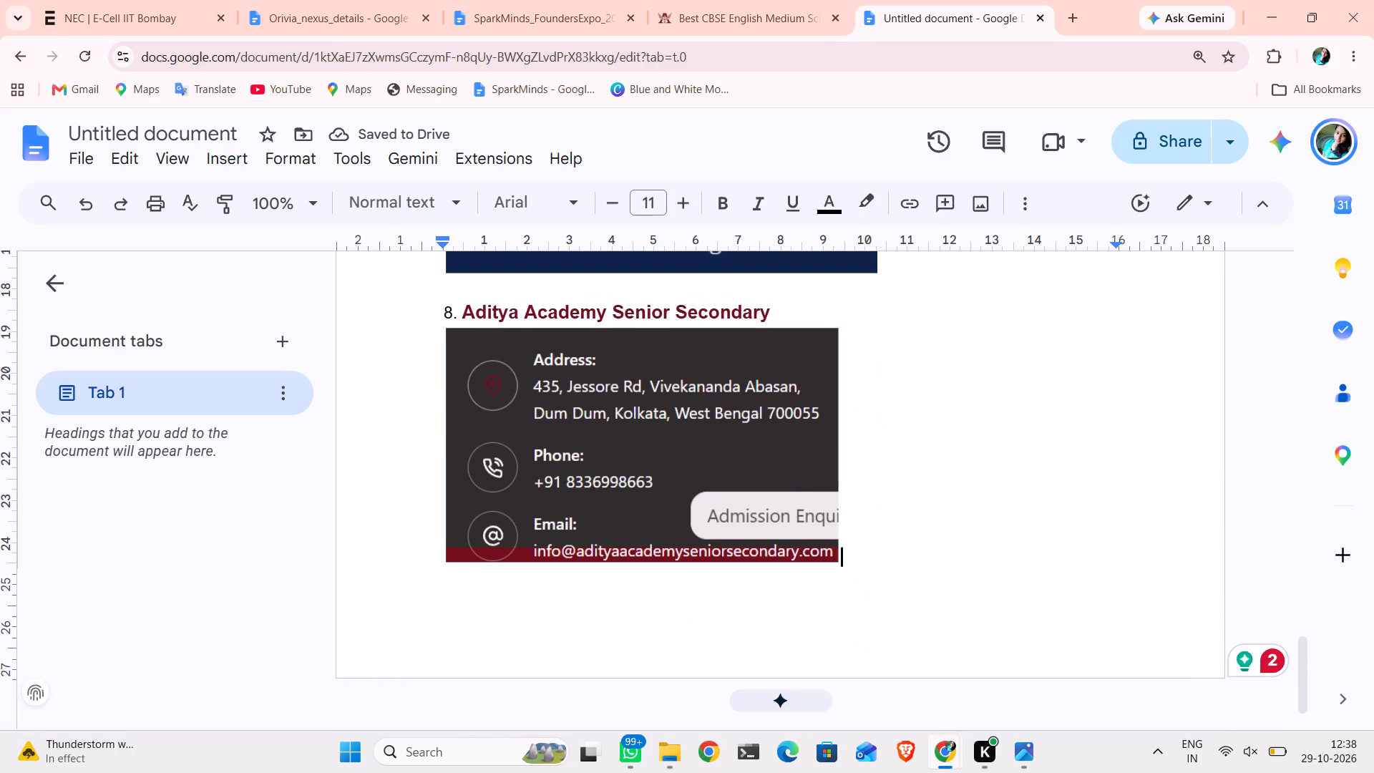
key("Return")
key("Return")
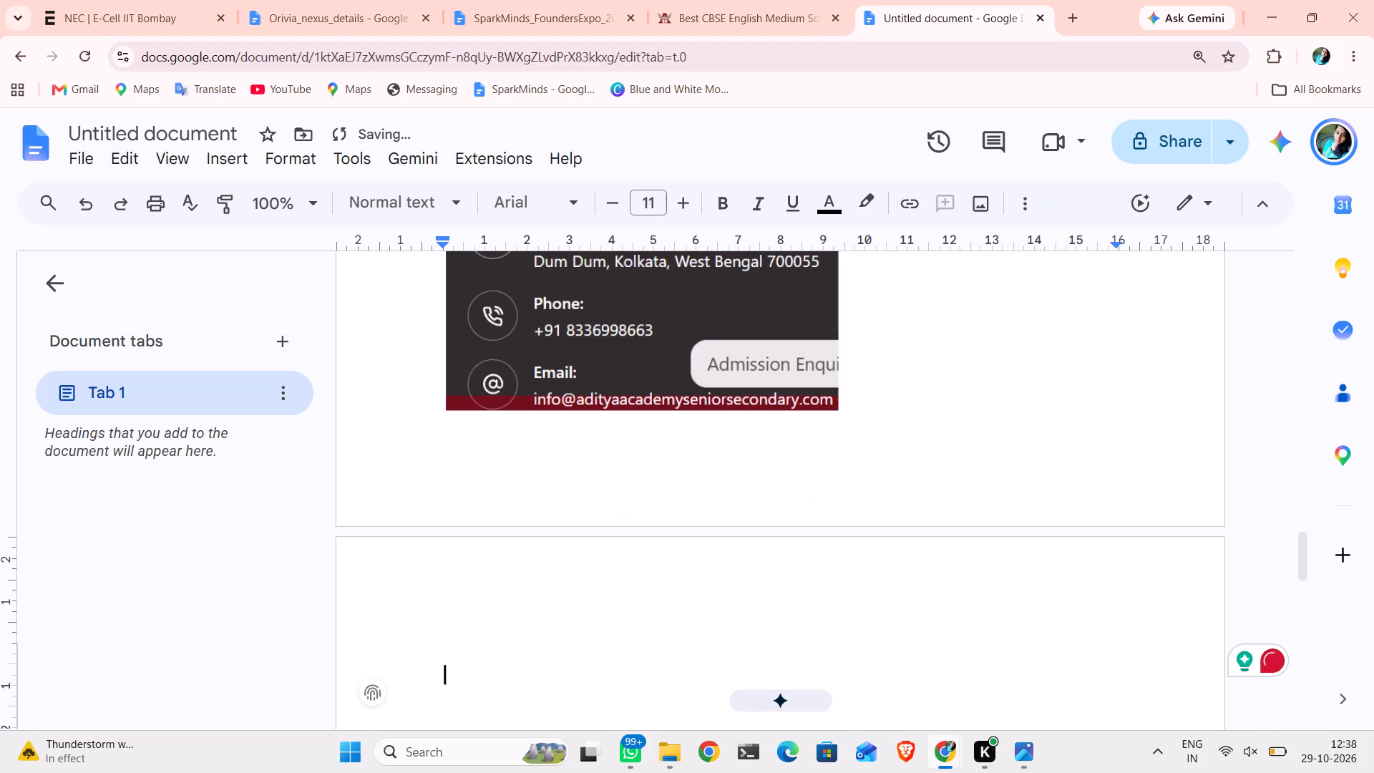
key("BackSpace")
key("BackSpace")
key("Return")
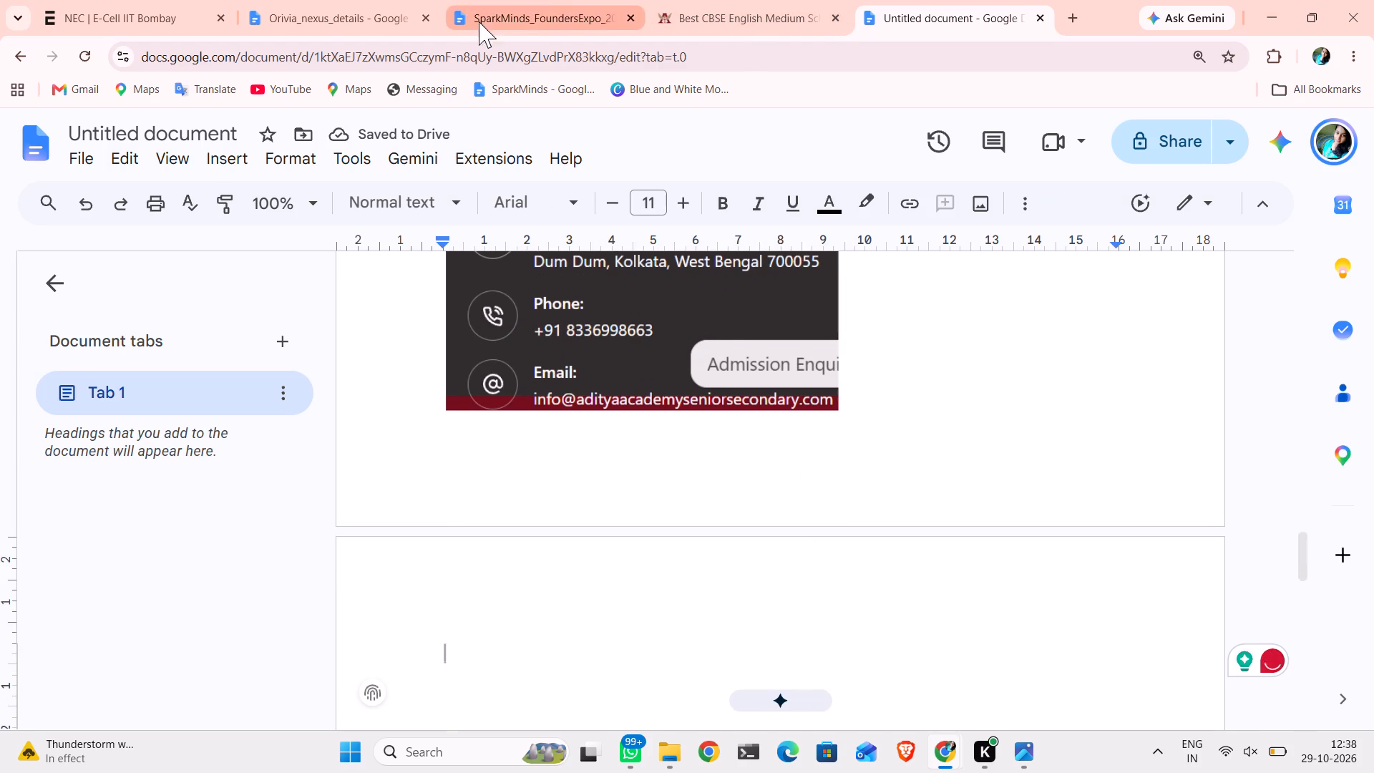
Return from the Aditya Academy site to the "private schools near dumdum" search results and look through the remaining schools.
left_click(731, 10)
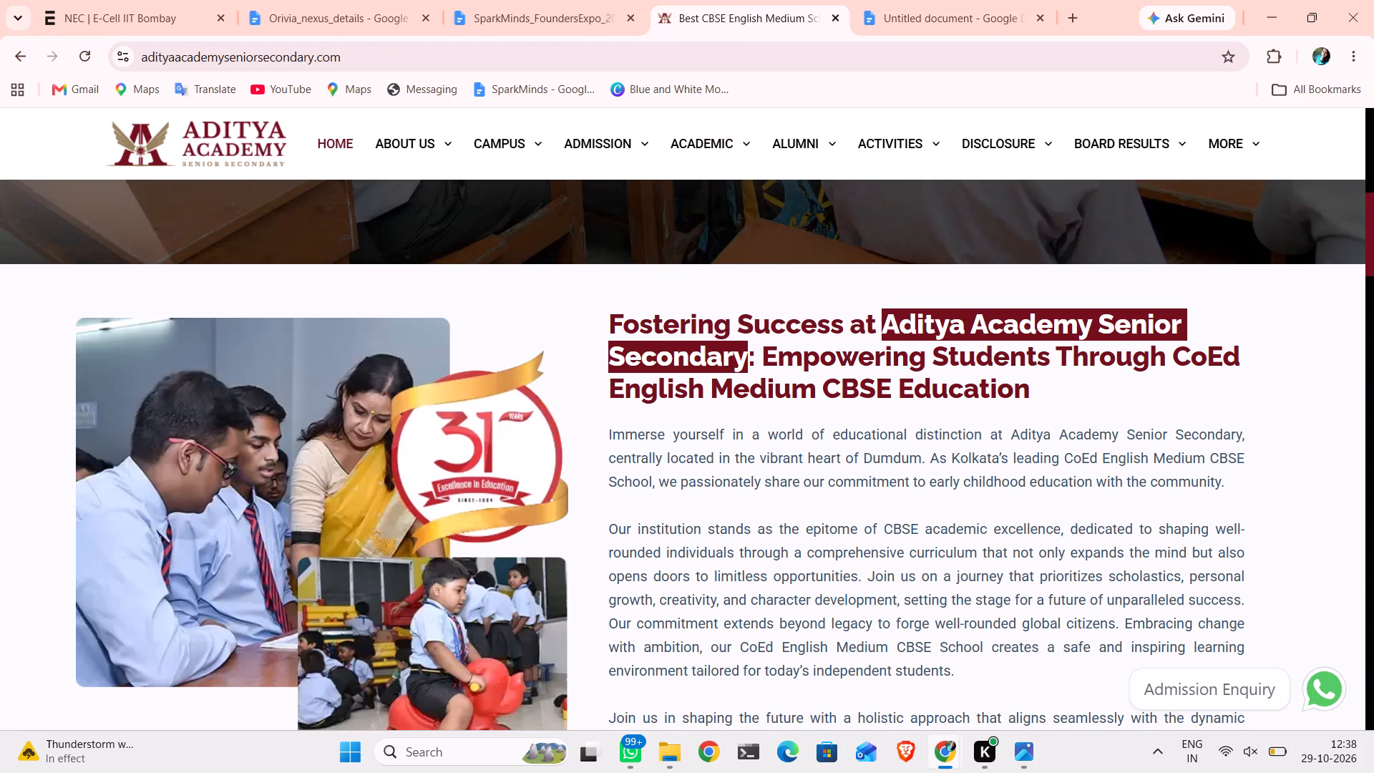
left_click(10, 54)
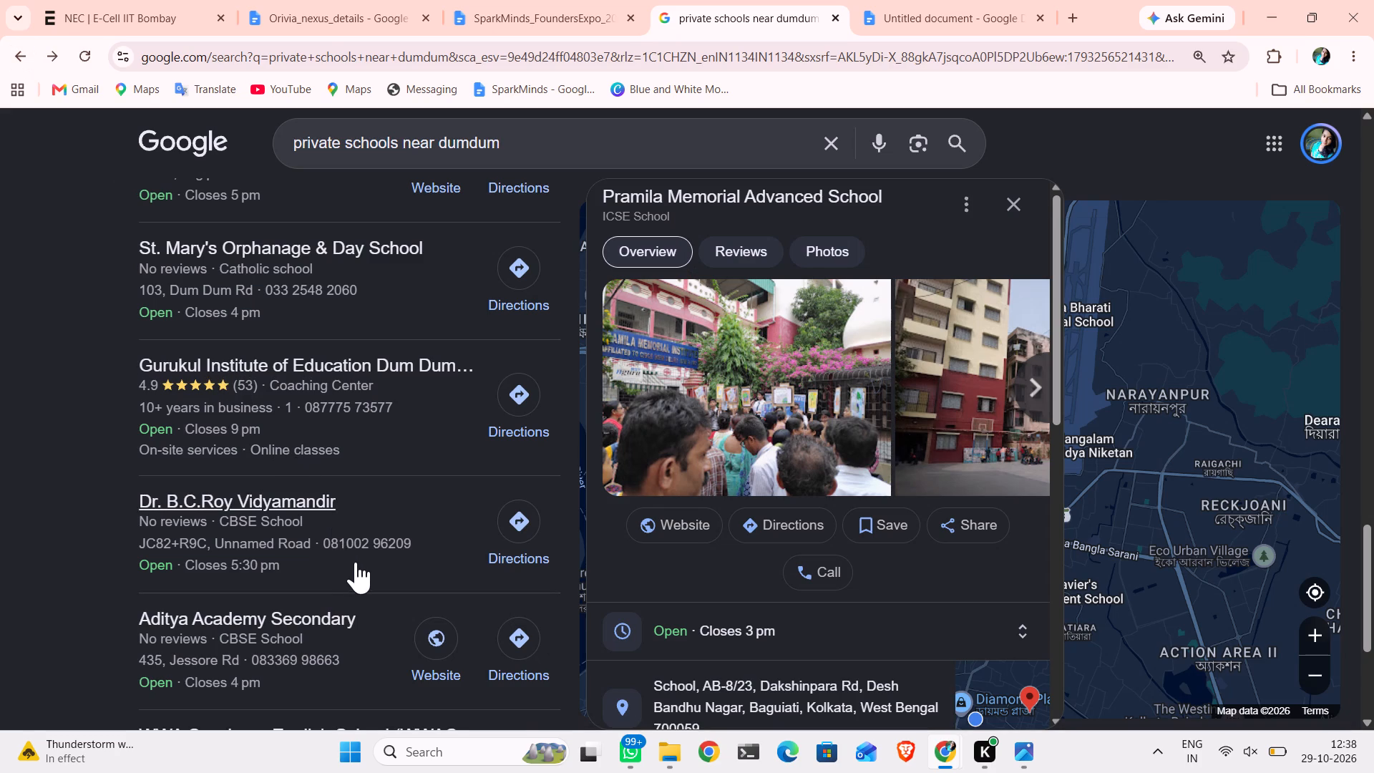
scroll(357, 565, "down", 3)
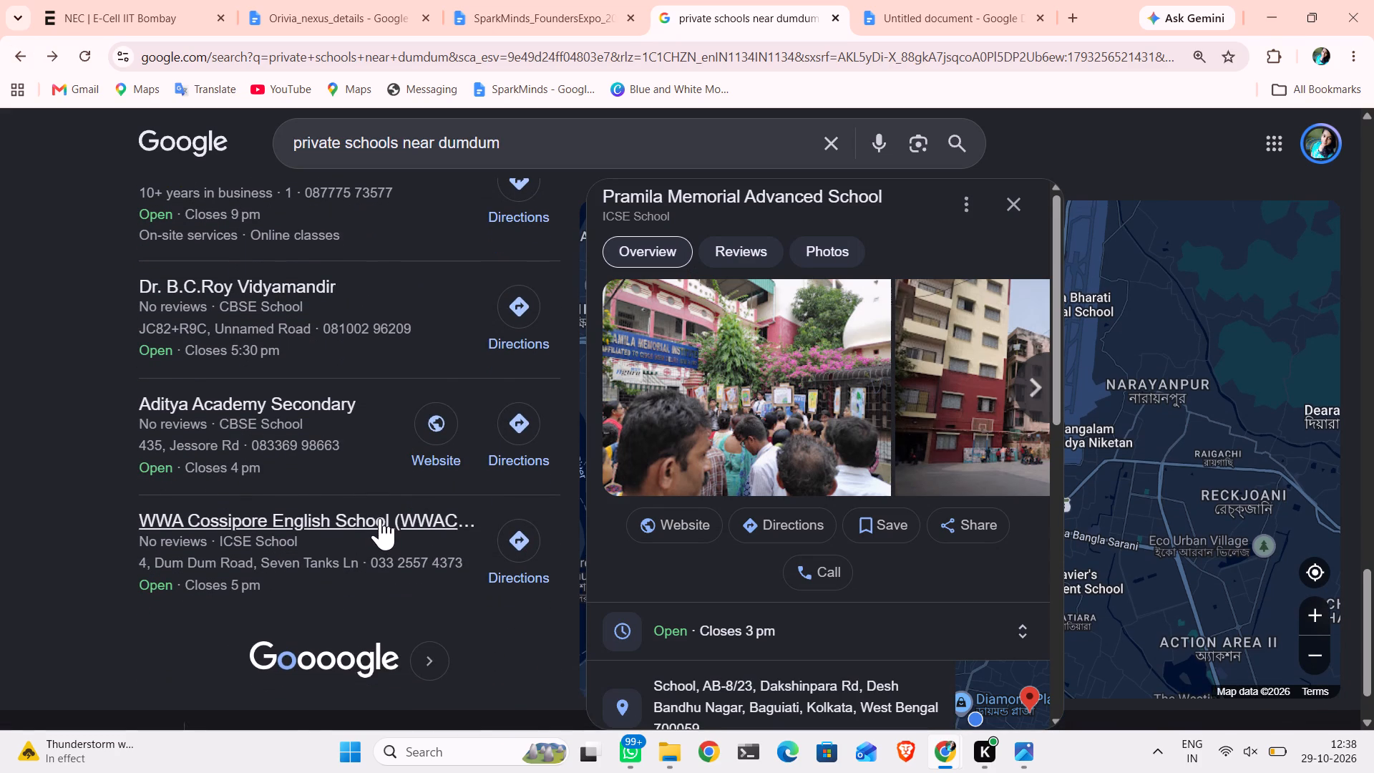
Look through the "private schools near dumdum" search results for the next school to add to the document.
scroll(380, 518, "down", 1)
scroll(380, 518, "up", 5)
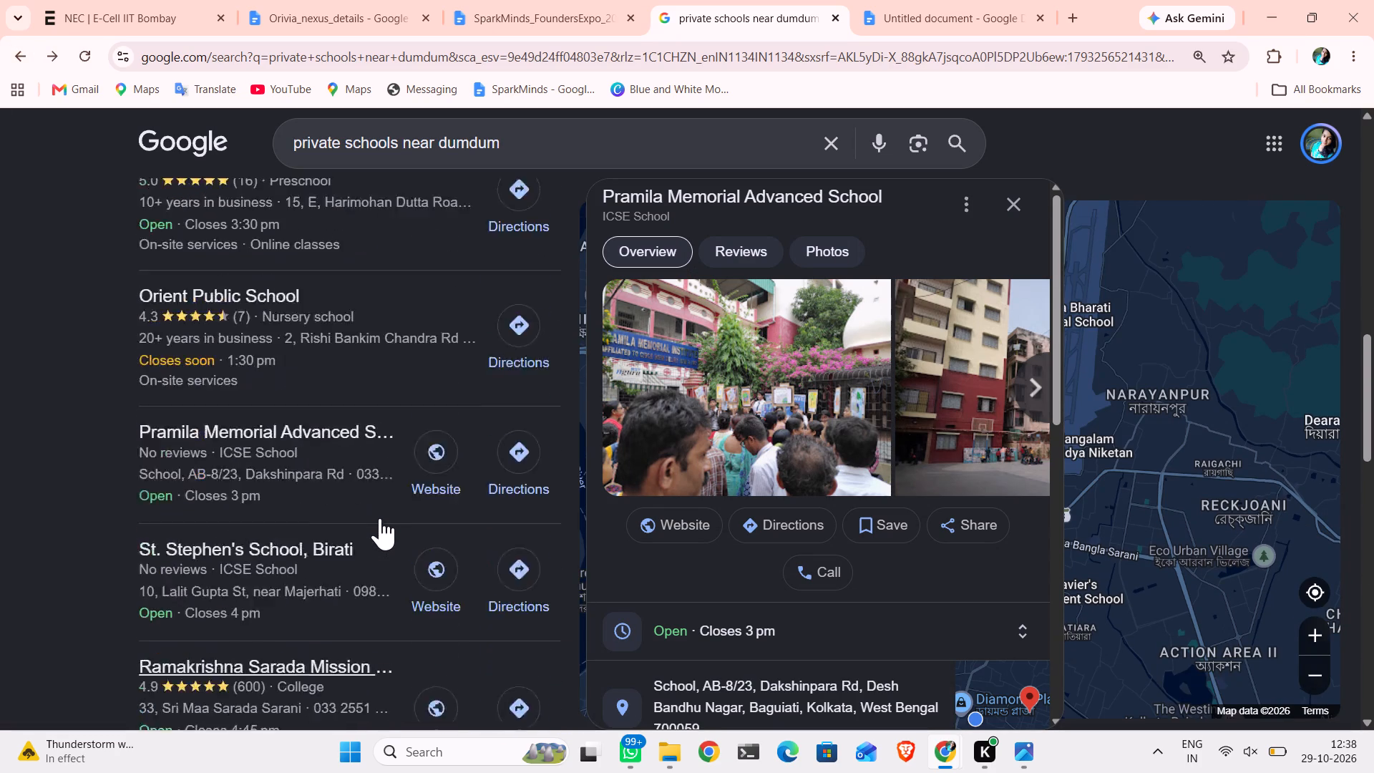
scroll(380, 518, "up", 5)
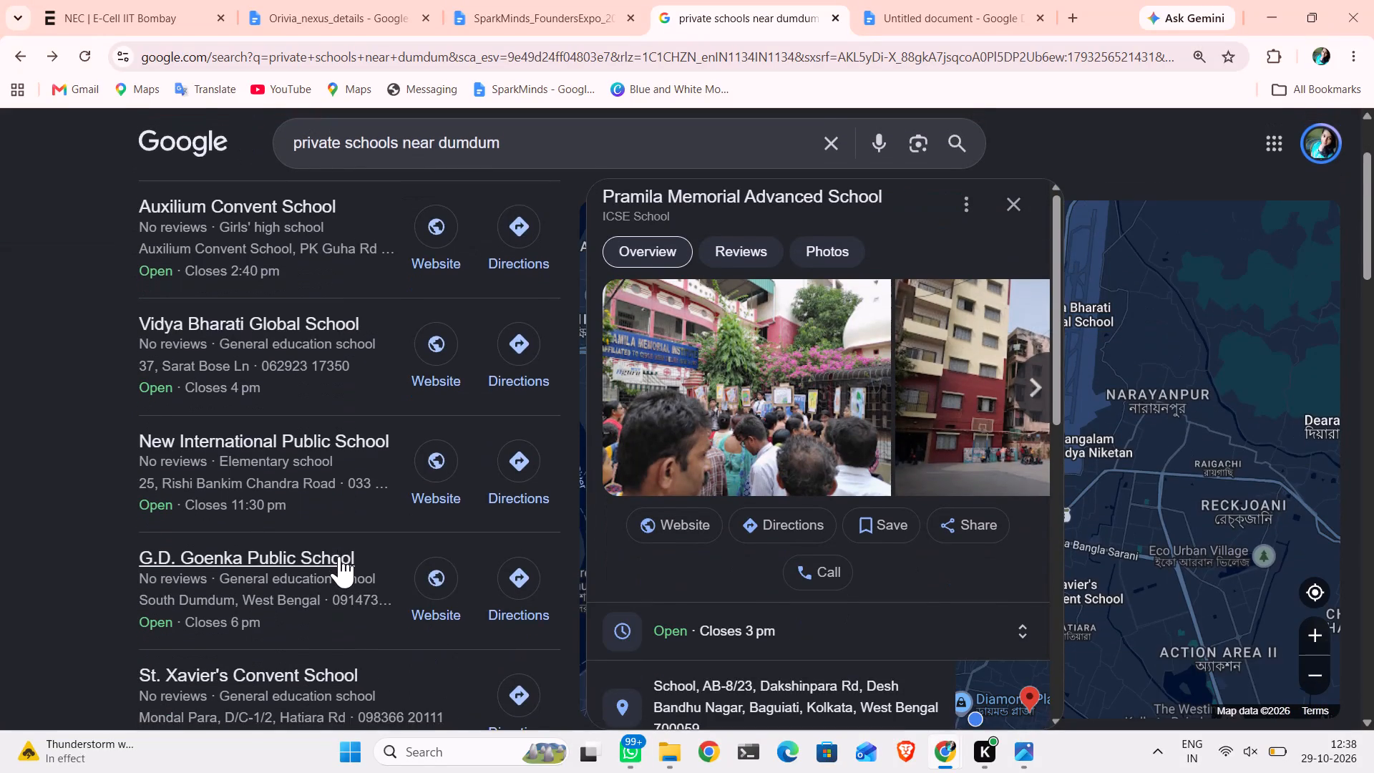
scroll(339, 556, "down", 2)
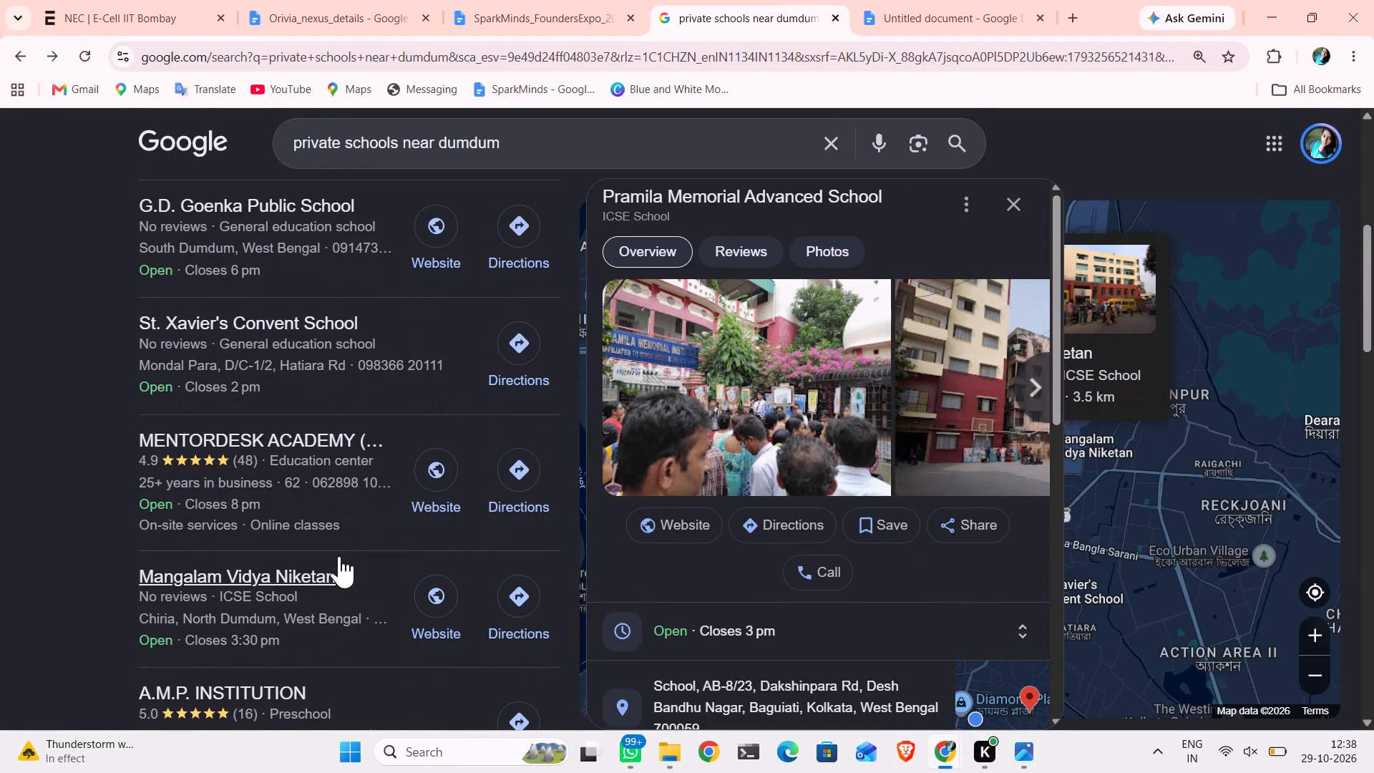
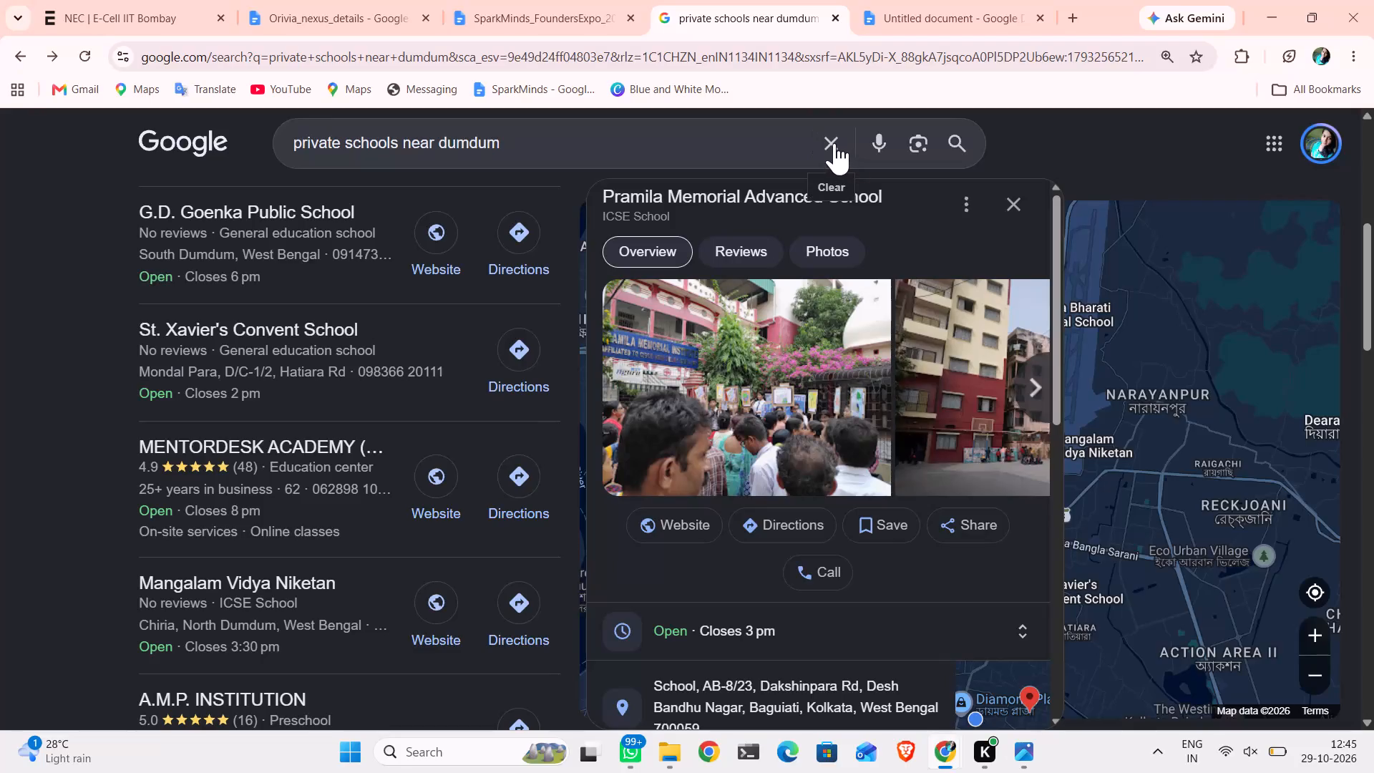
Replace the "private schools near dumdum" query with a web search for "national english school".
left_click(834, 143)
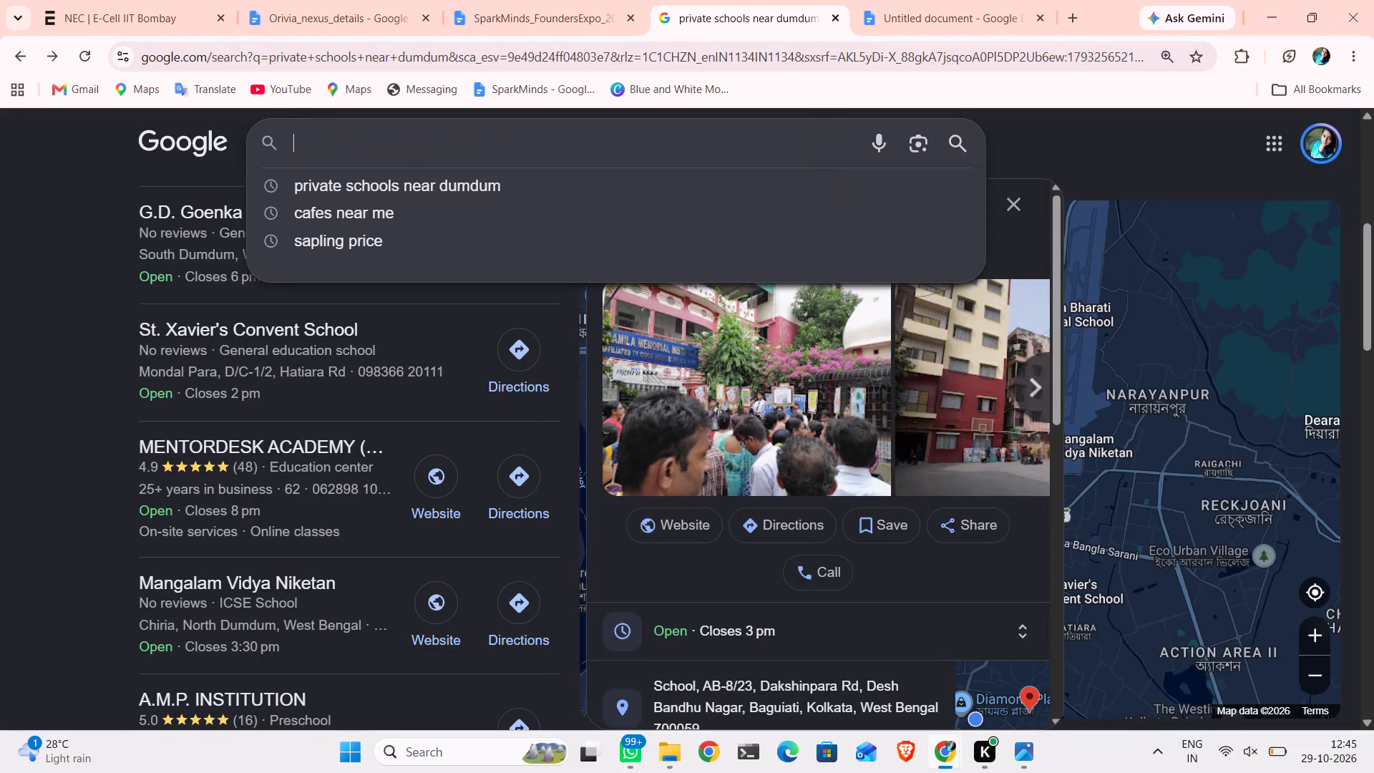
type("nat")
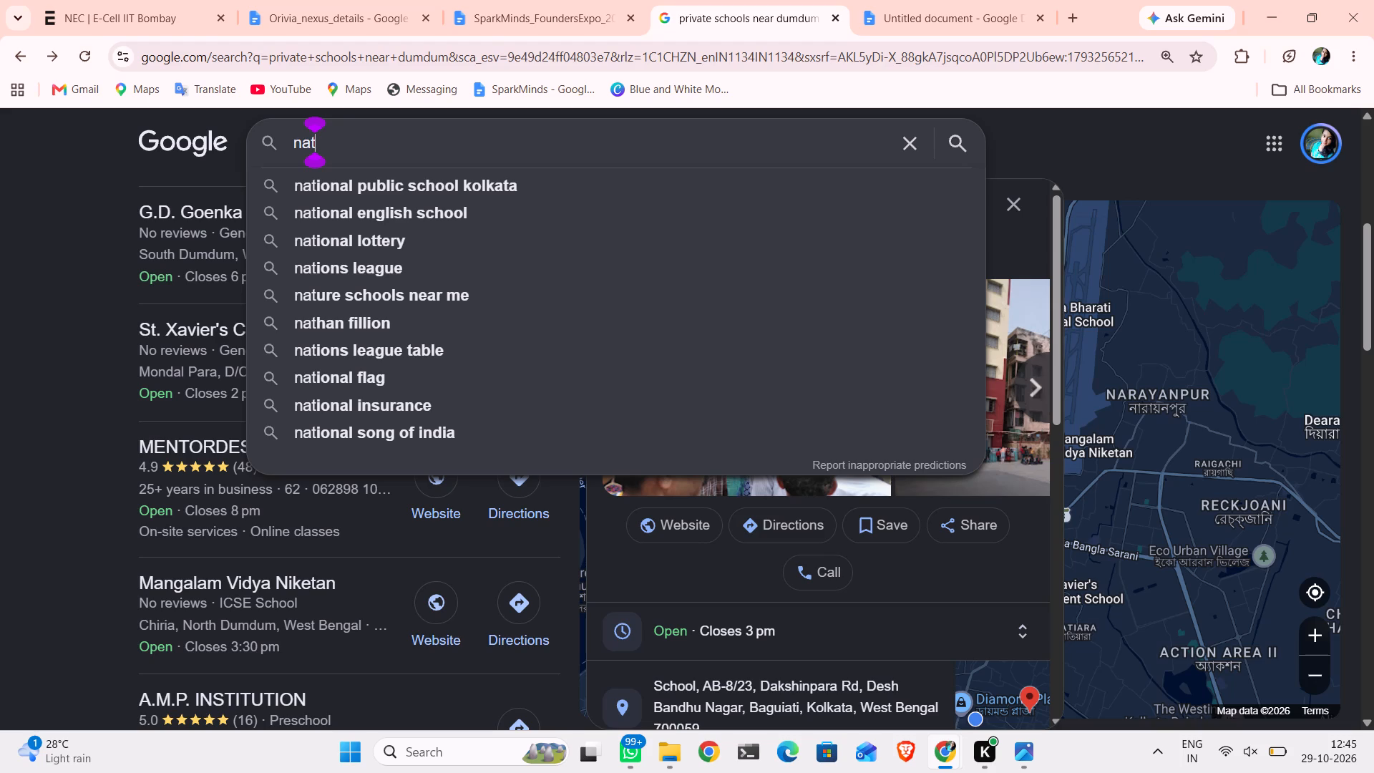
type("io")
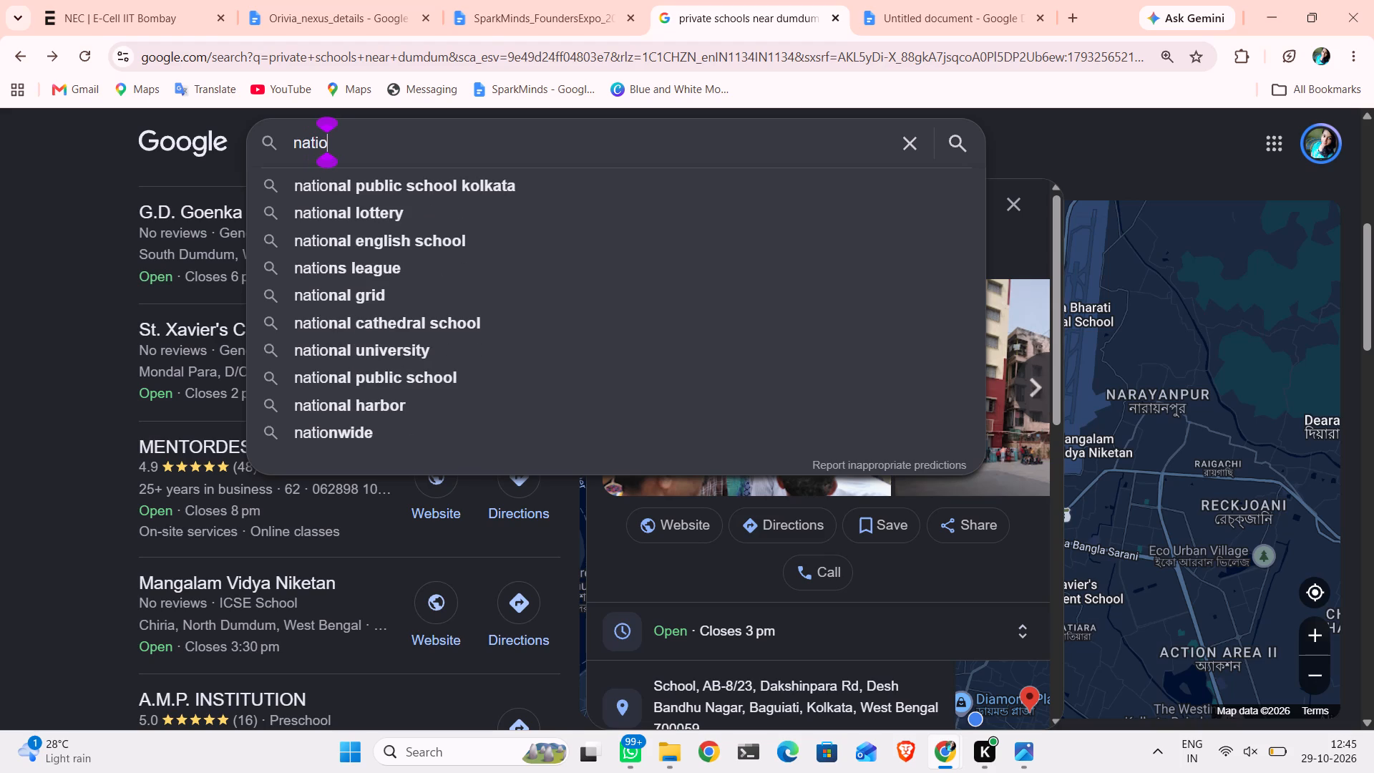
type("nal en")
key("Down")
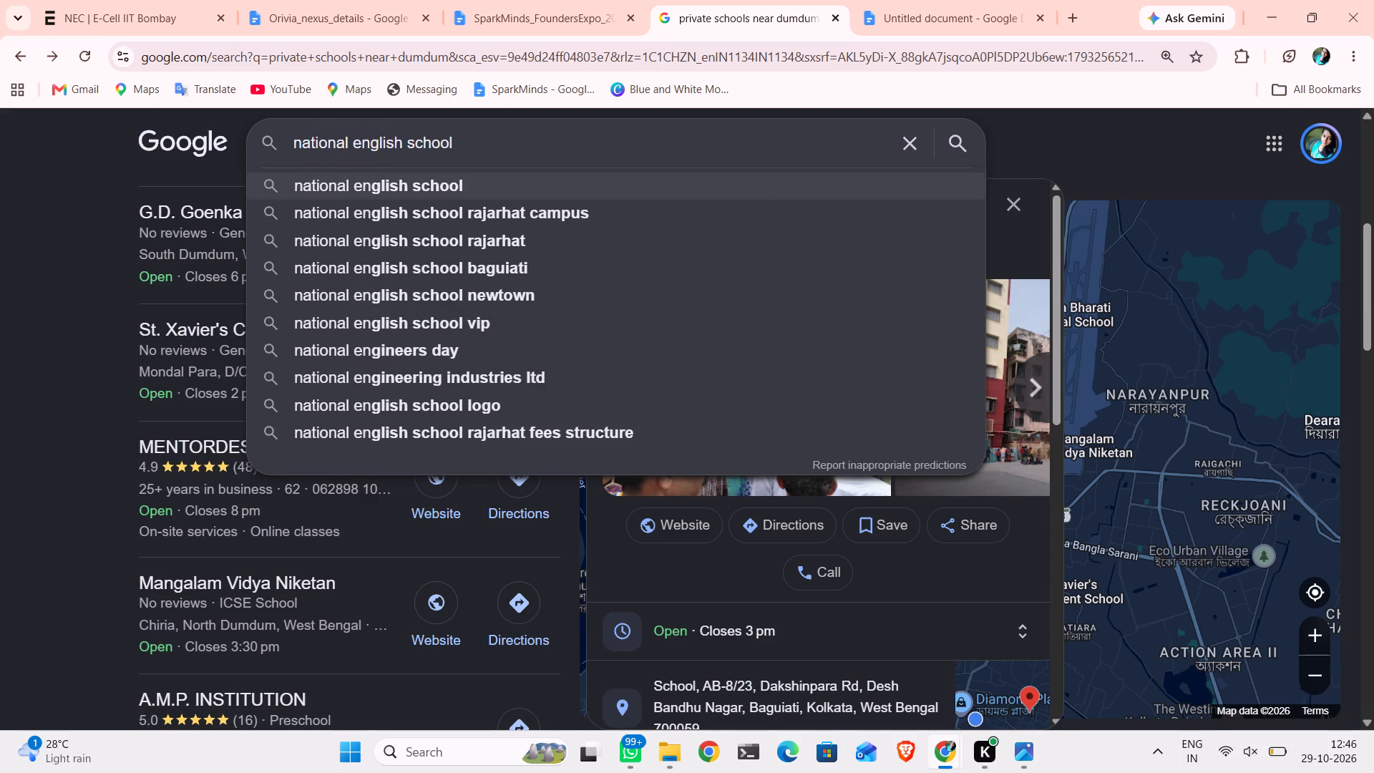
Search for "national english school" and open the website of National English School, Baguiati Campus.
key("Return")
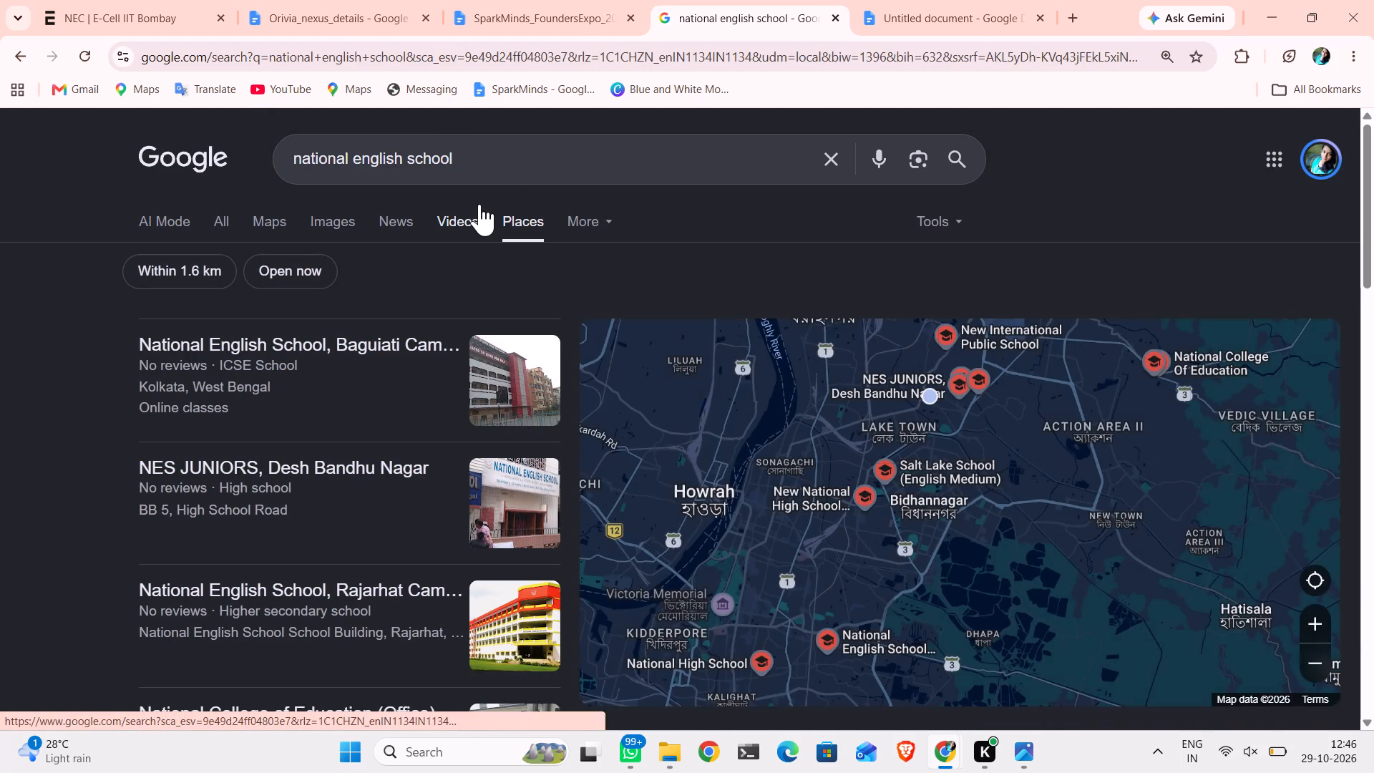
left_click(316, 339)
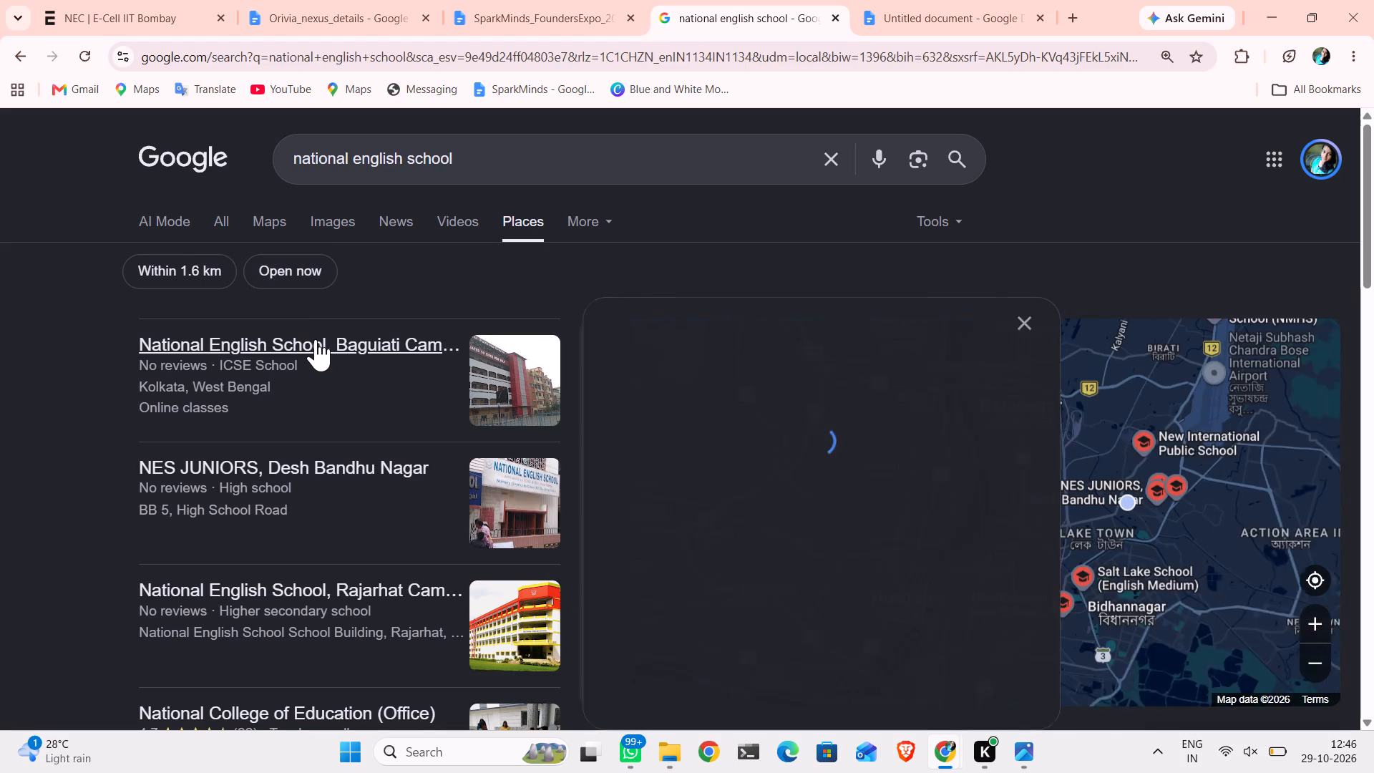
scroll(726, 534, "down", 1)
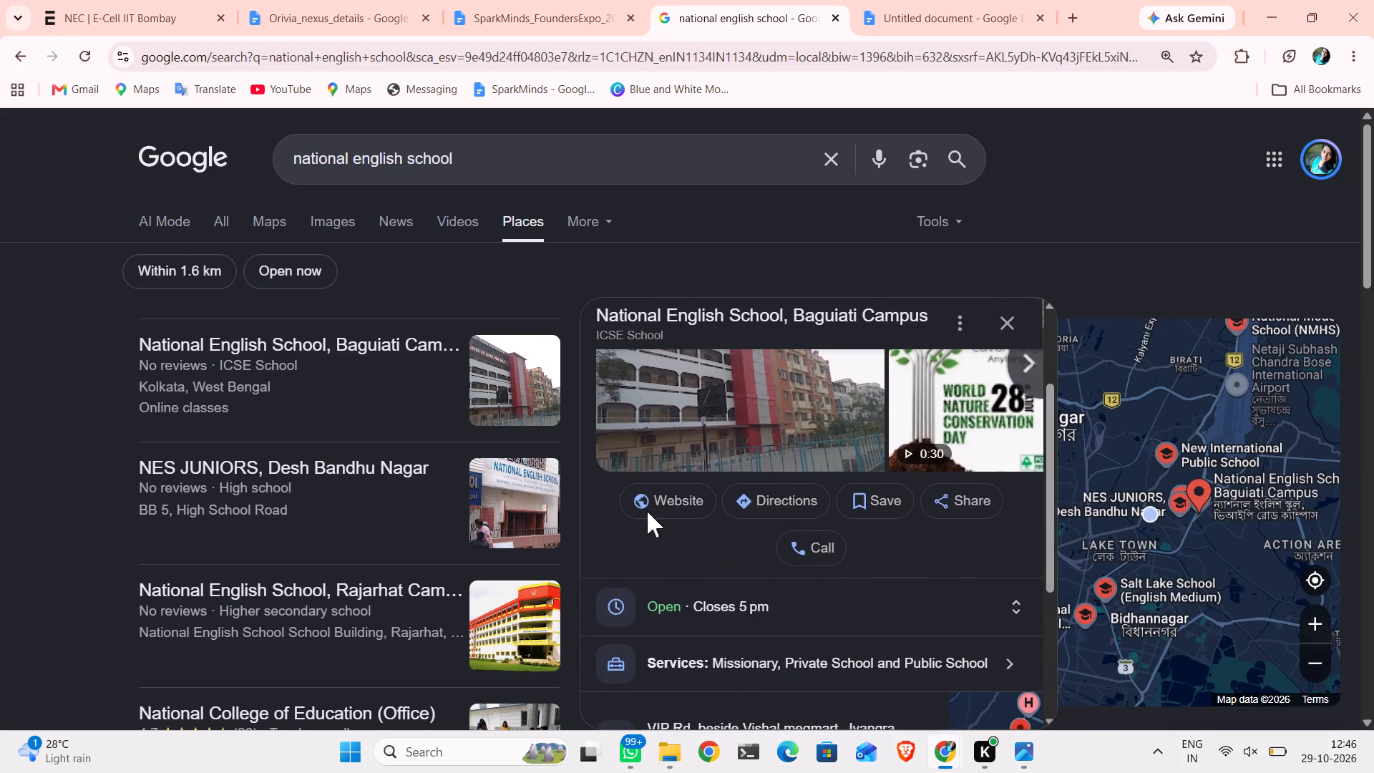
left_click(643, 501)
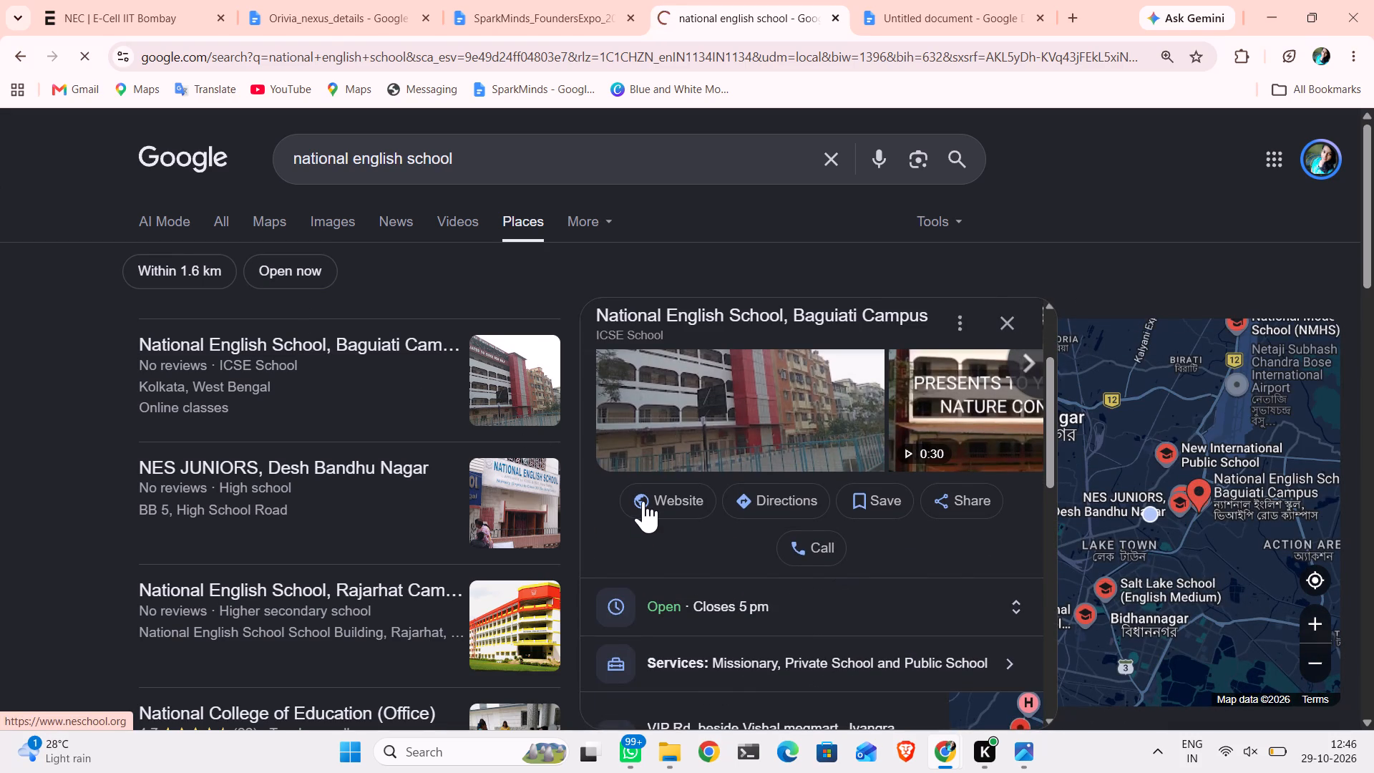
left_click(643, 501)
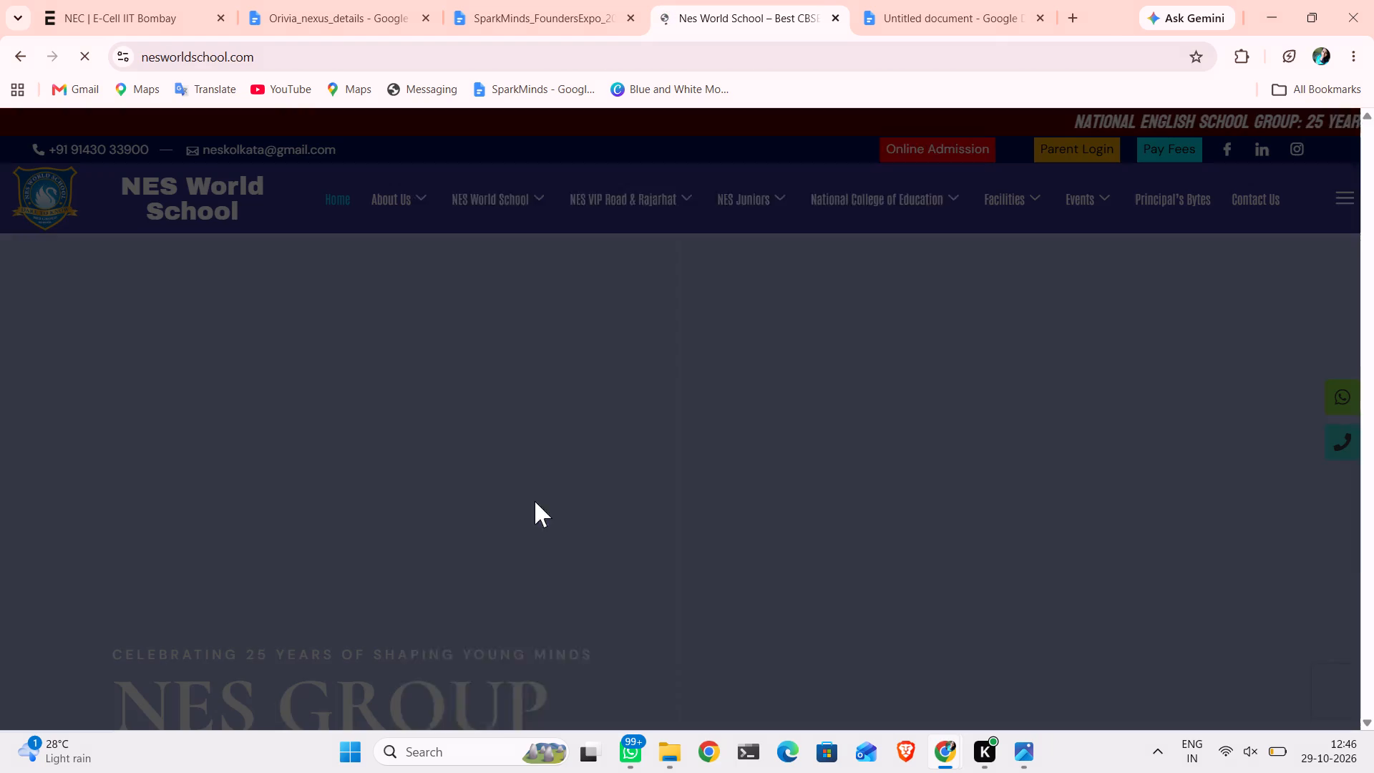
Dismiss the admission pop-up on the NES World School site and look through the home page down to the footer for contact details.
scroll(535, 501, "down", 1)
scroll(853, 279, "up", 4)
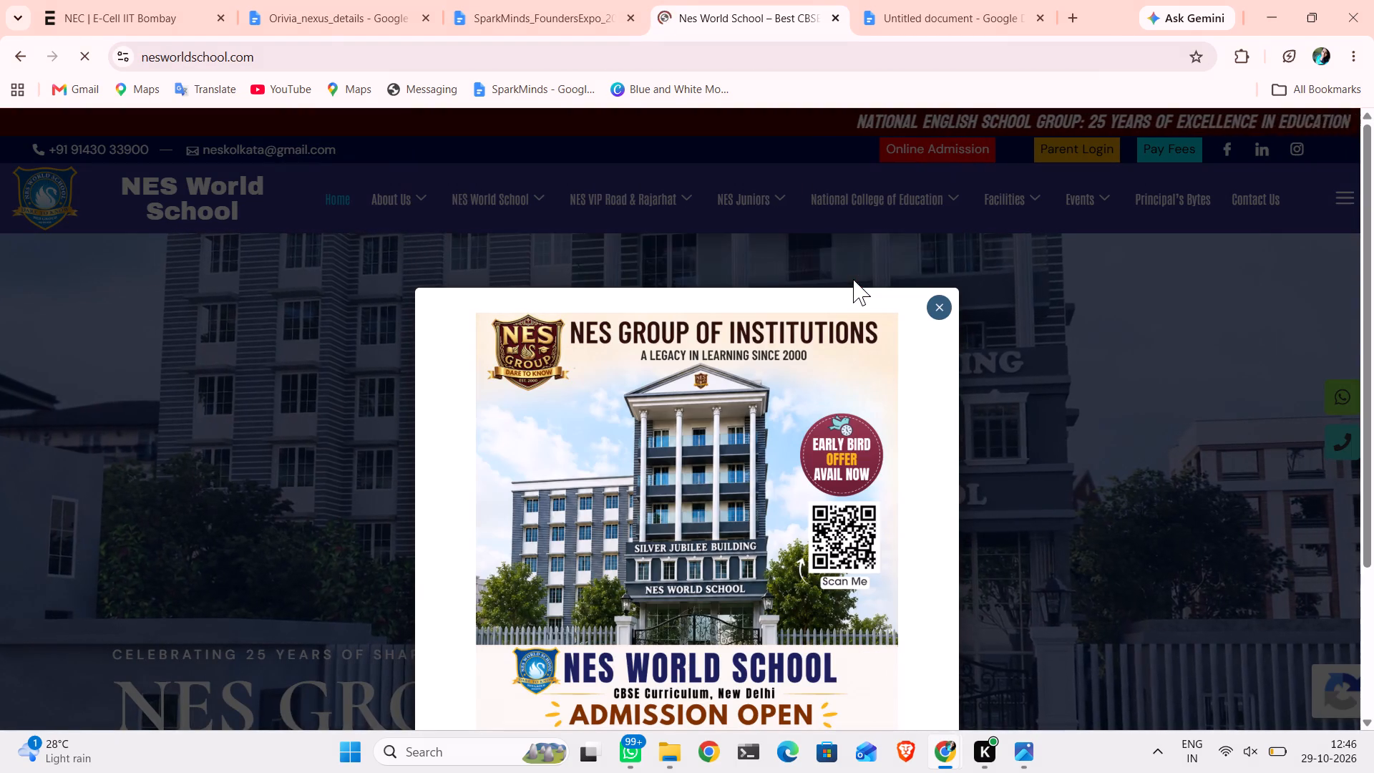
left_click(939, 309)
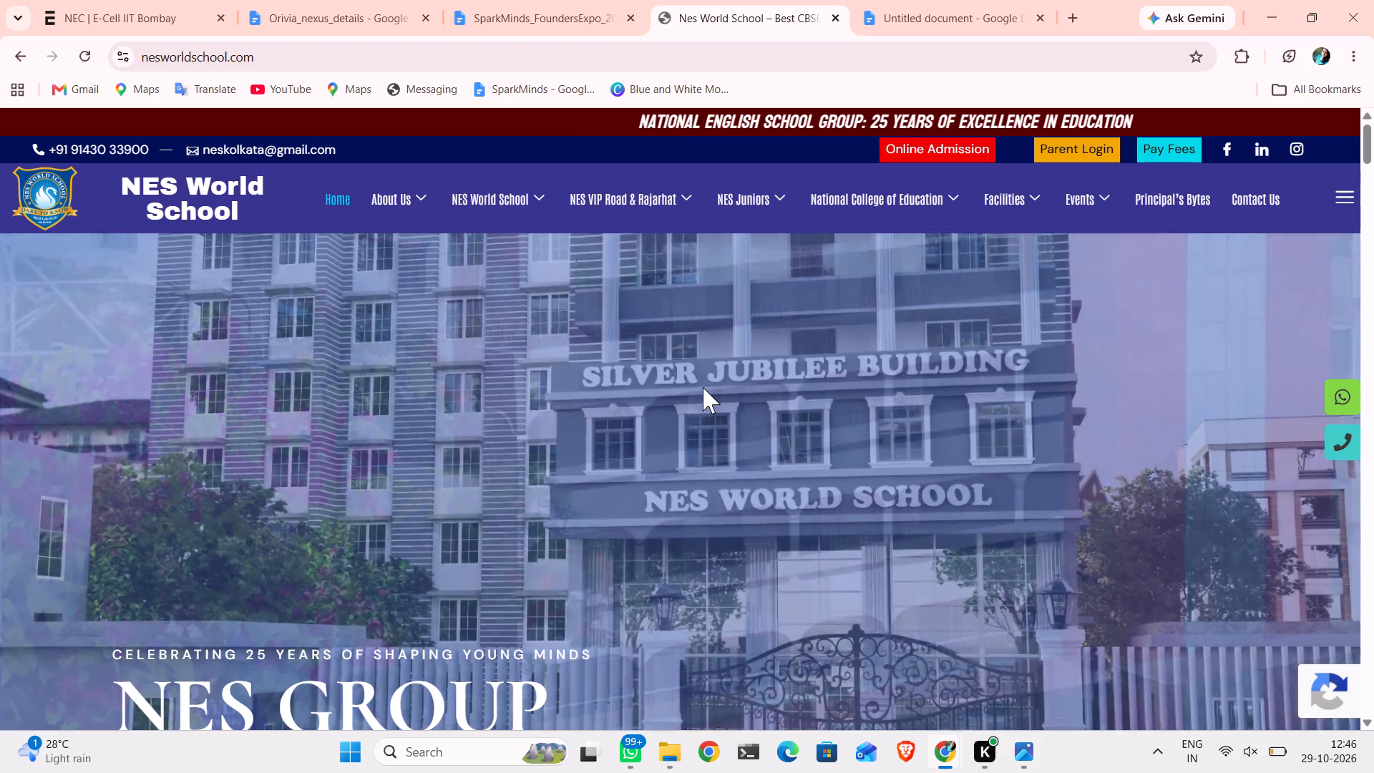
scroll(703, 387, "down", 7)
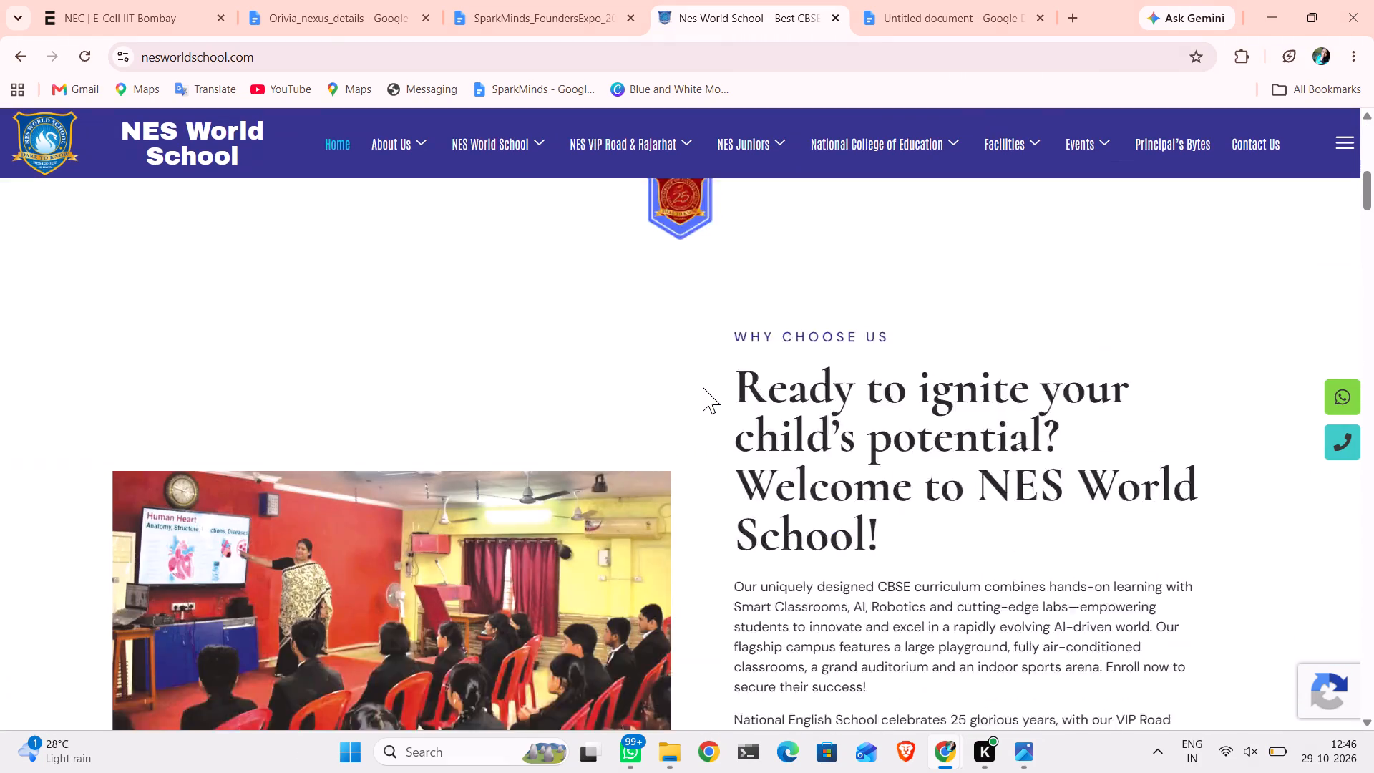
scroll(703, 387, "down", 18)
scroll(703, 387, "down", 3)
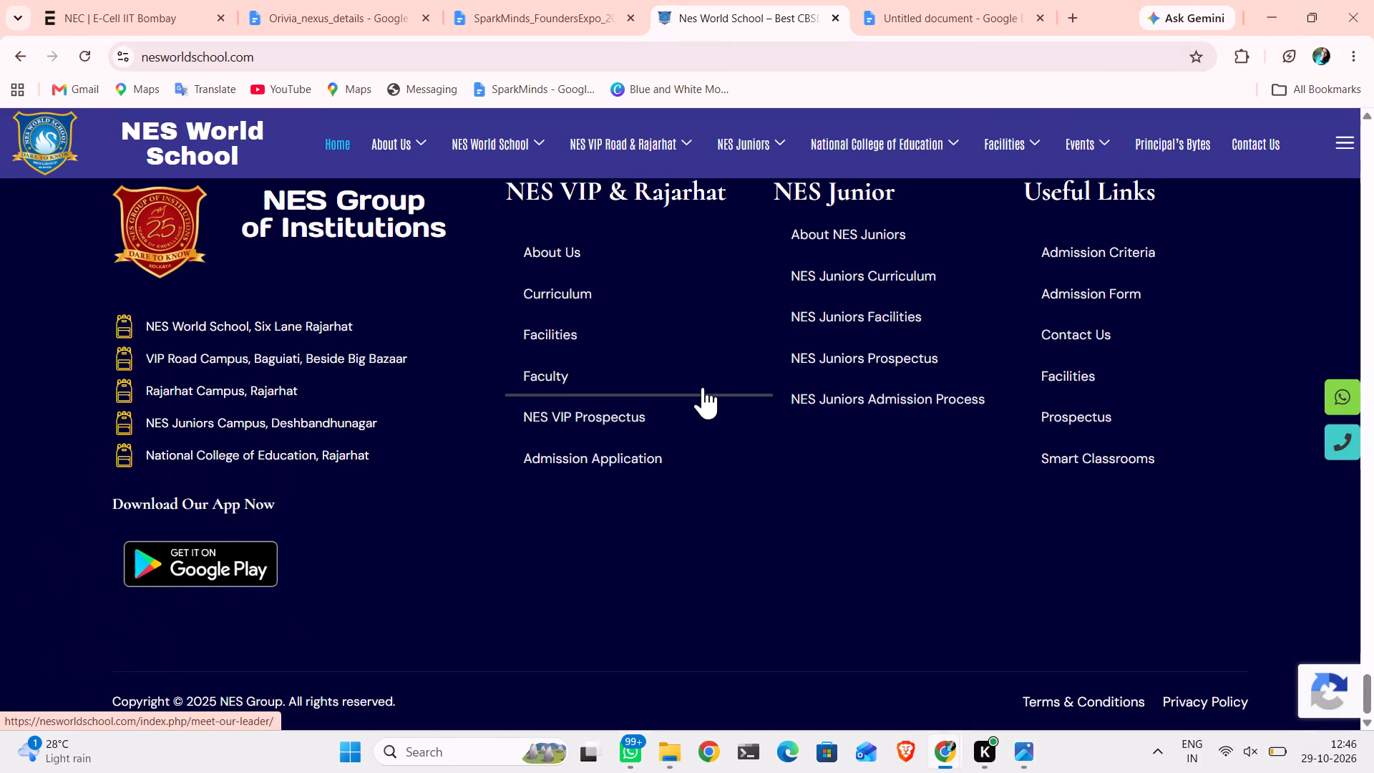
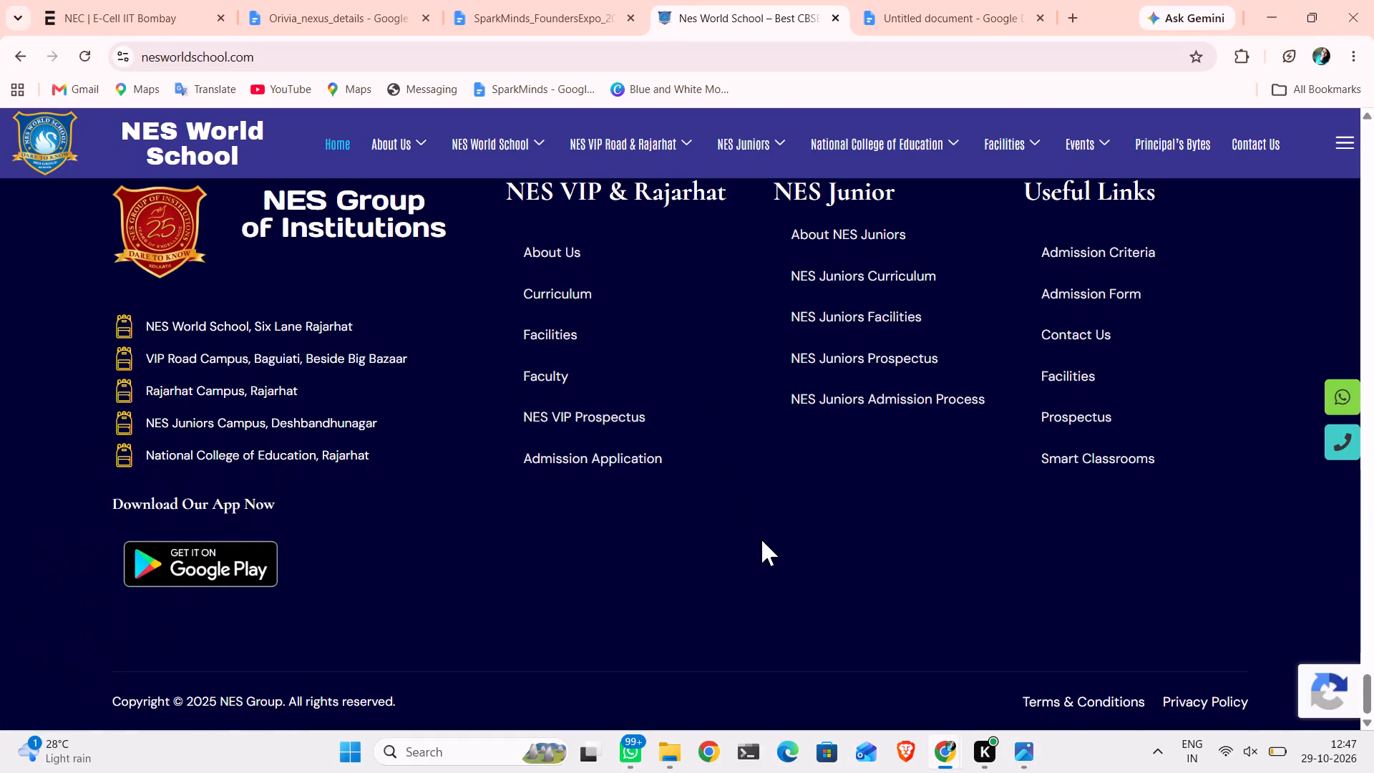
Open the Contact Us page of the NES World School site and dismiss its admission pop-up.
scroll(761, 540, "up", 7)
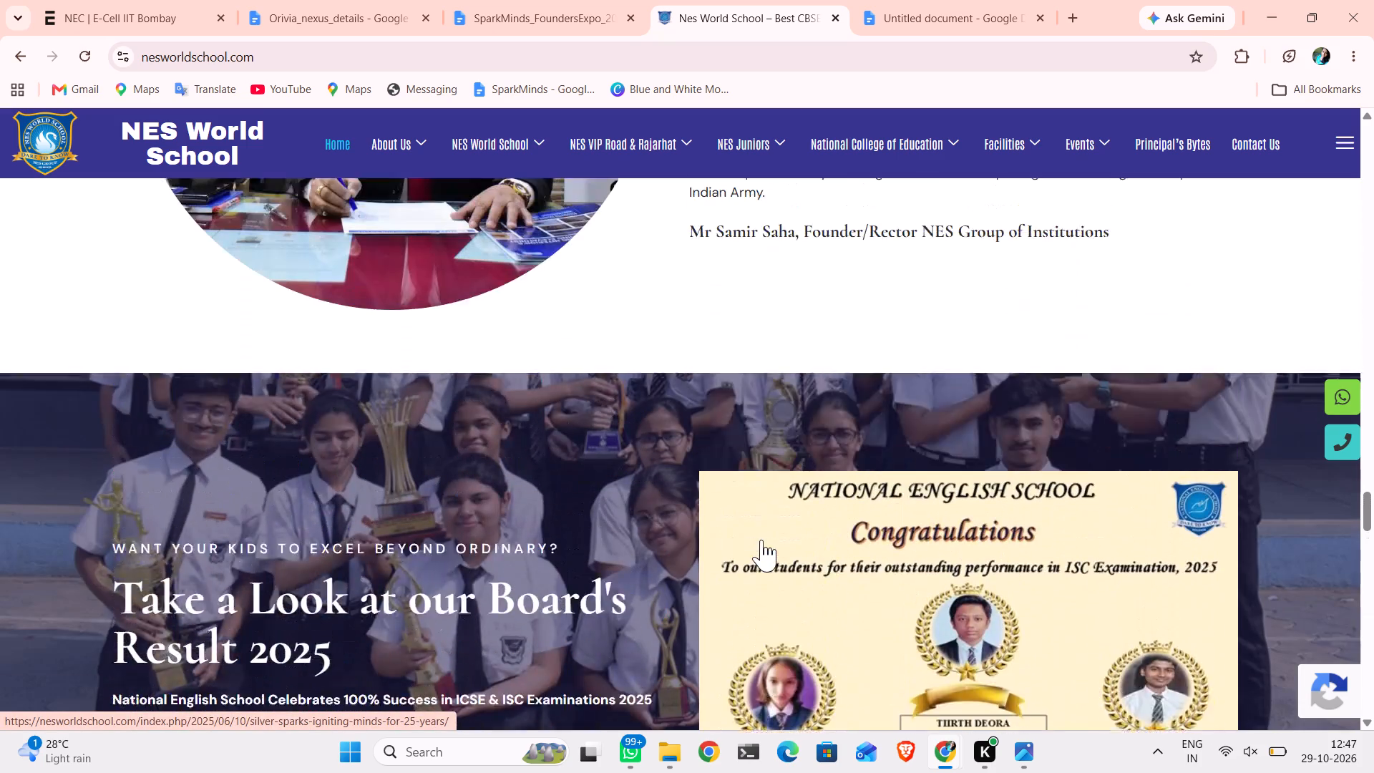
scroll(761, 540, "up", 4)
scroll(761, 540, "down", 12)
scroll(761, 540, "down", 18)
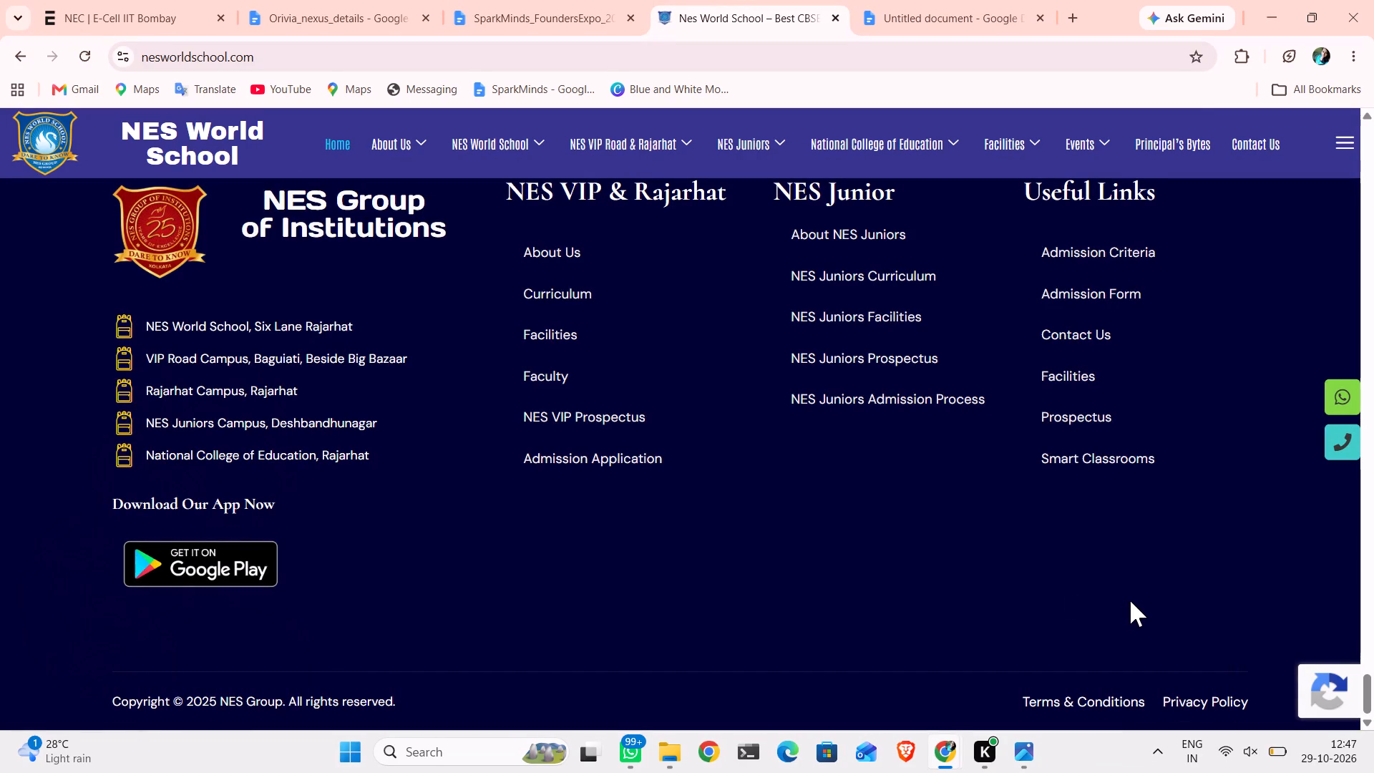
left_click(1082, 333)
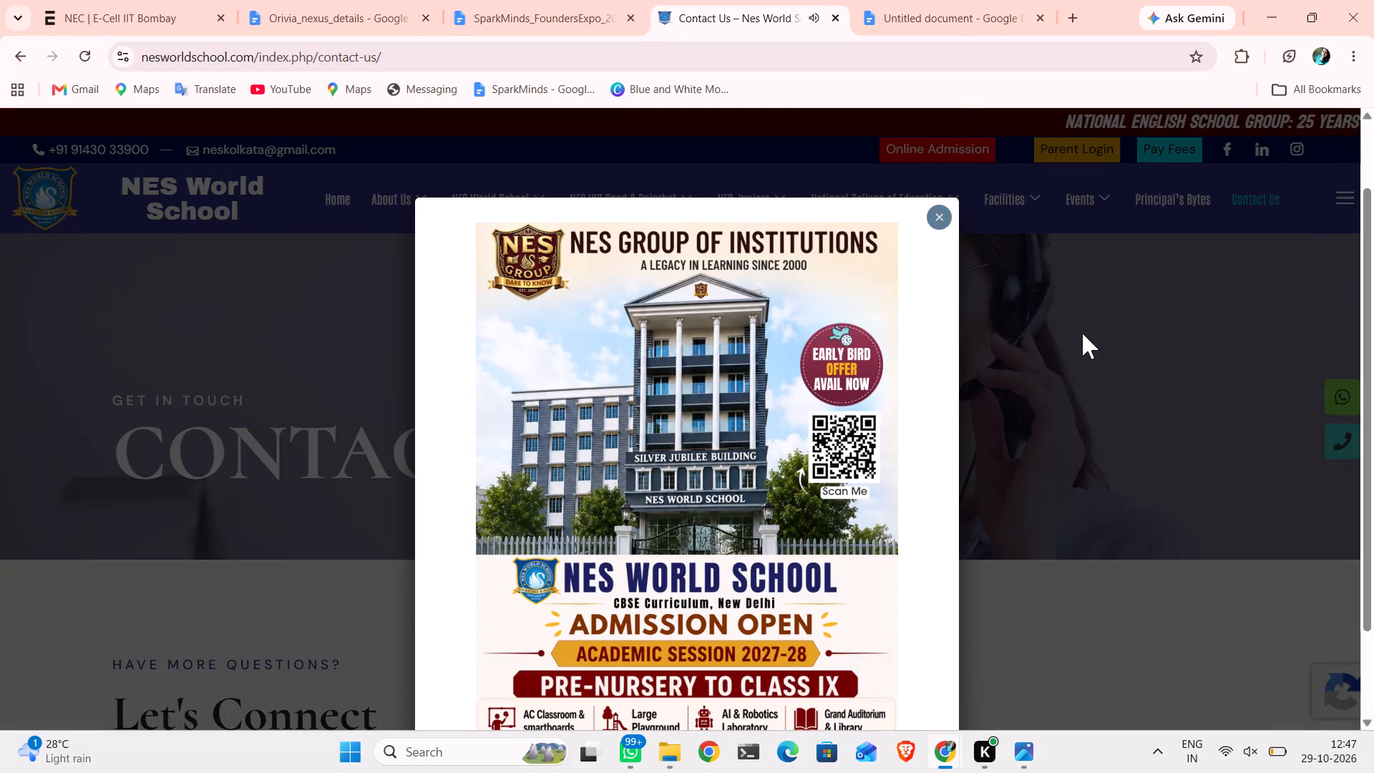
left_click(939, 213)
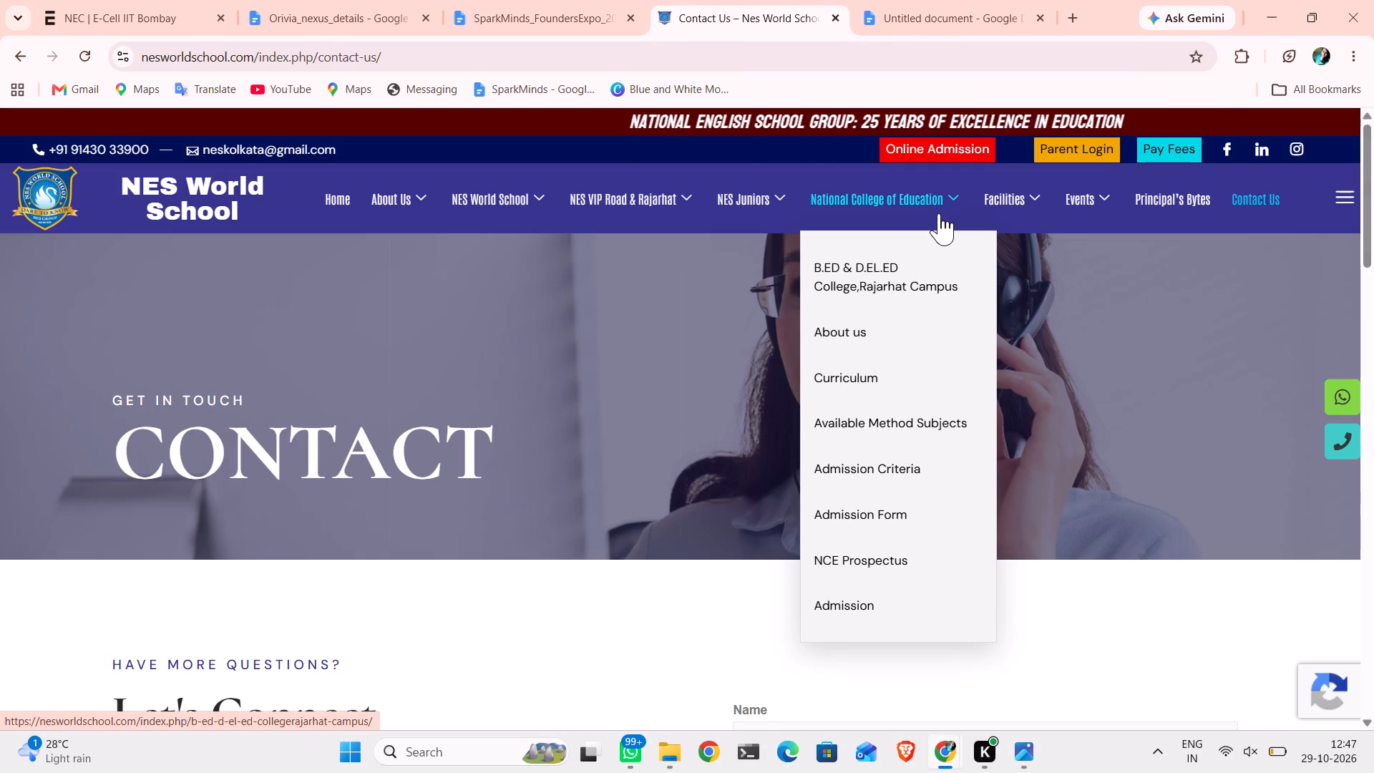
Capture a screenshot of the NES World School, Rajarhat contact block under Let's Connect.
scroll(623, 584, "down", 6)
scroll(623, 584, "up", 3)
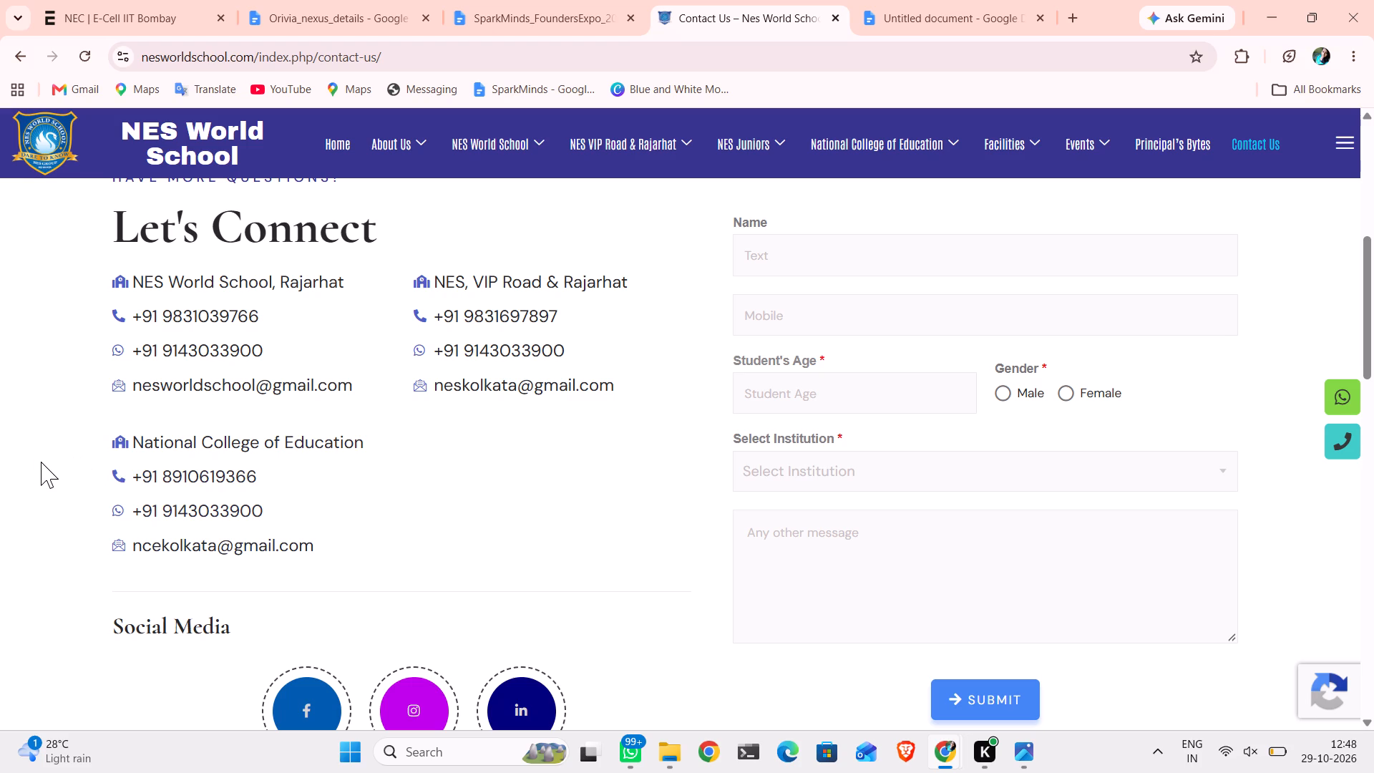
key("Print")
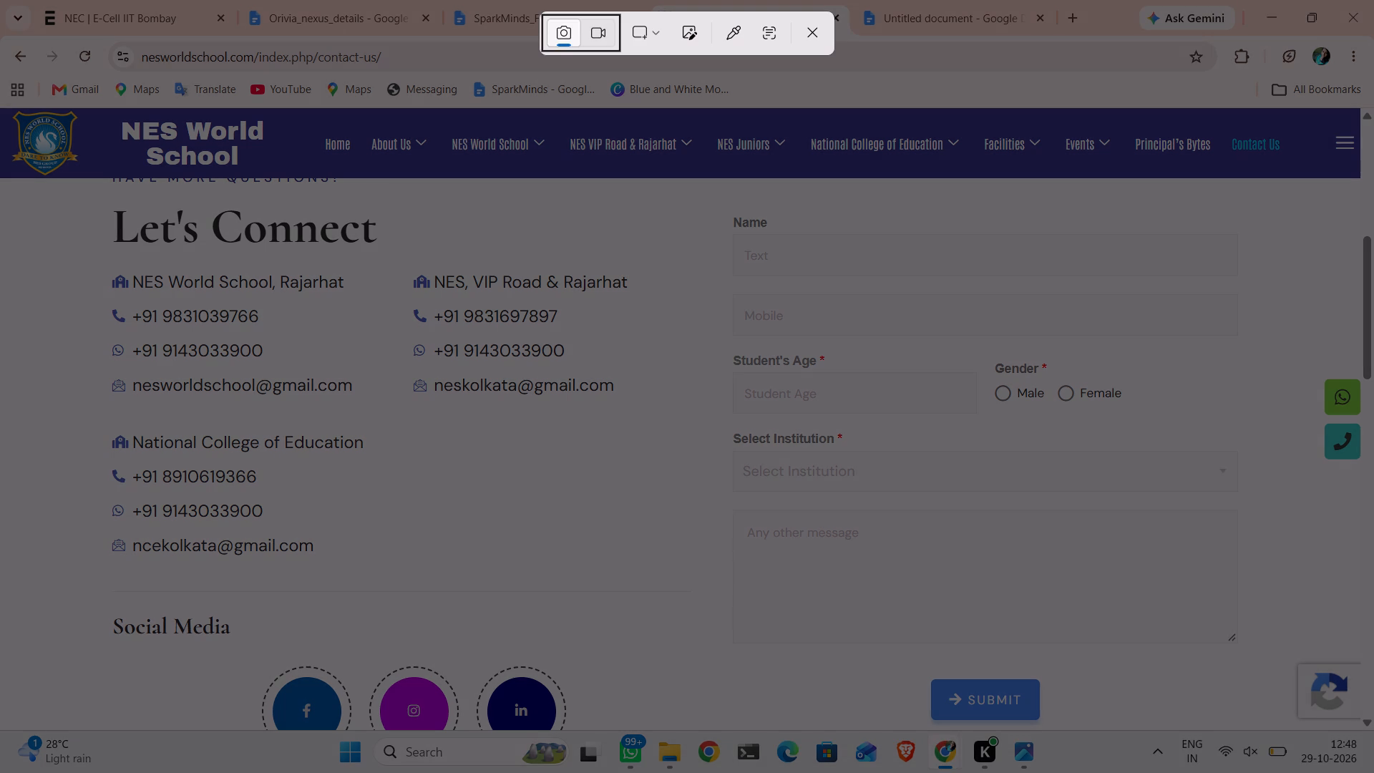
left_click_drag(94, 261, 386, 430)
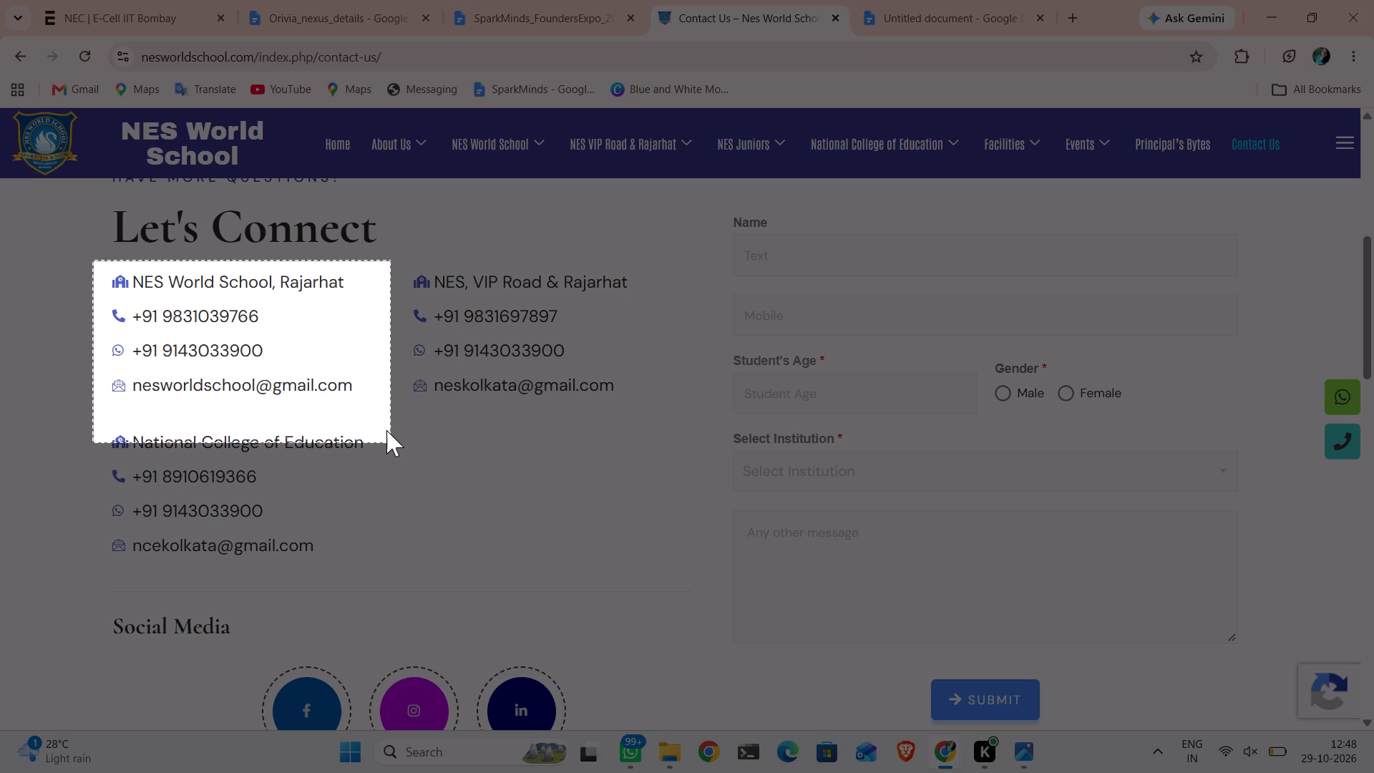
left_click_drag(386, 430, 374, 405)
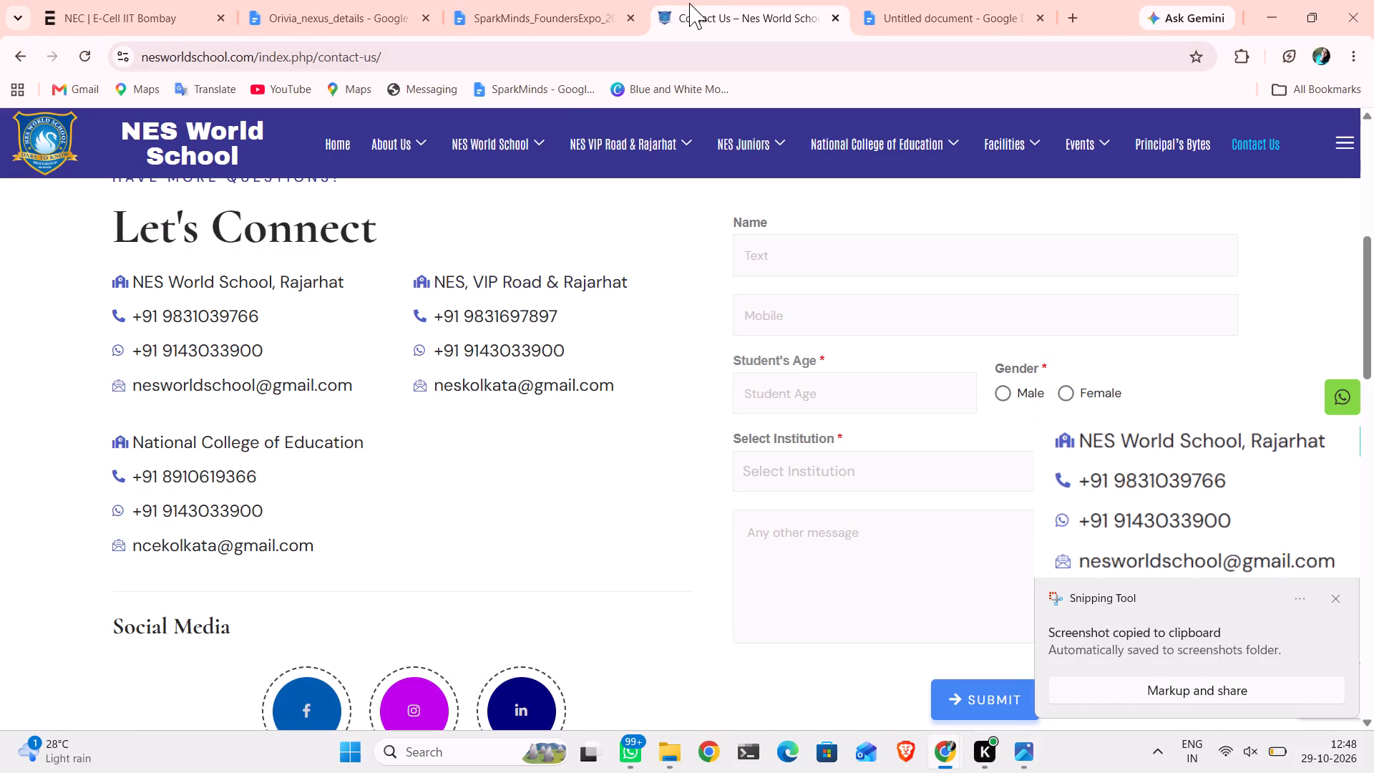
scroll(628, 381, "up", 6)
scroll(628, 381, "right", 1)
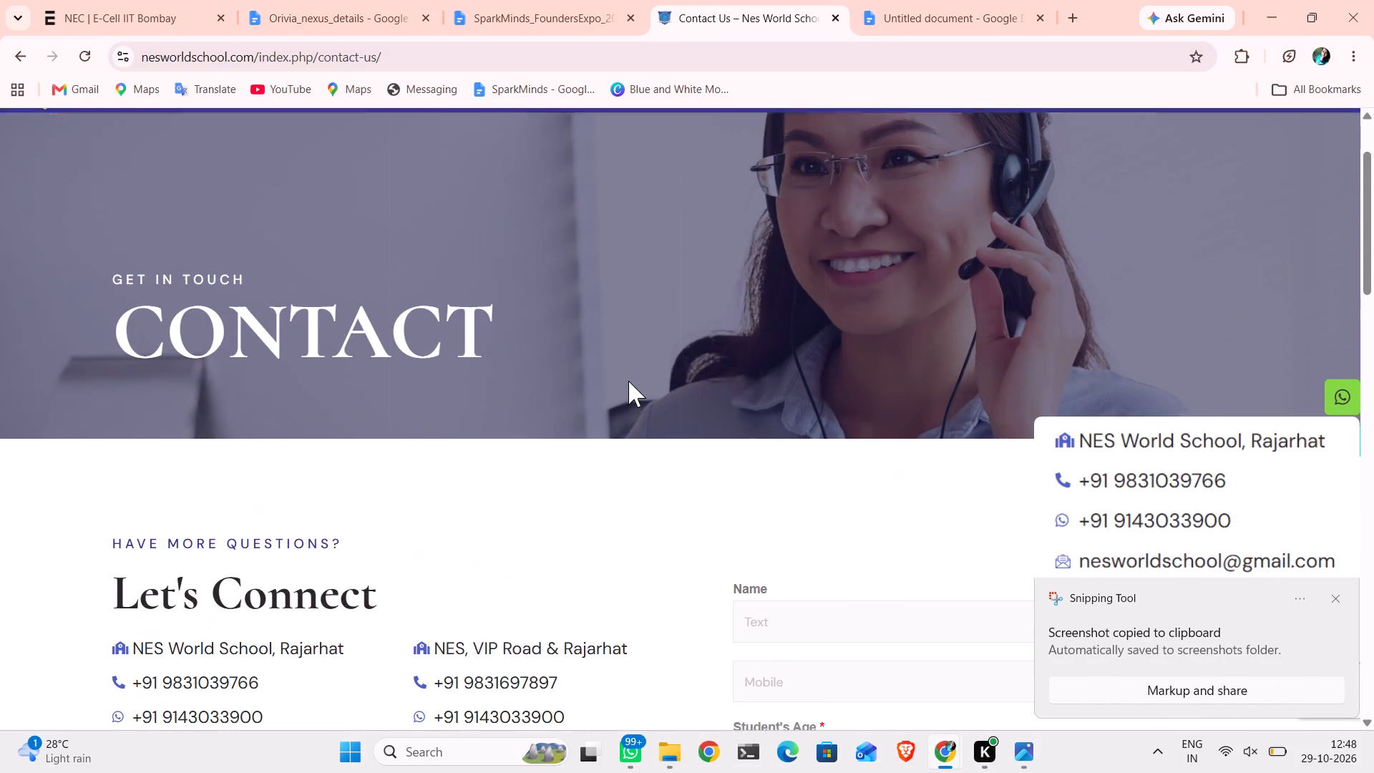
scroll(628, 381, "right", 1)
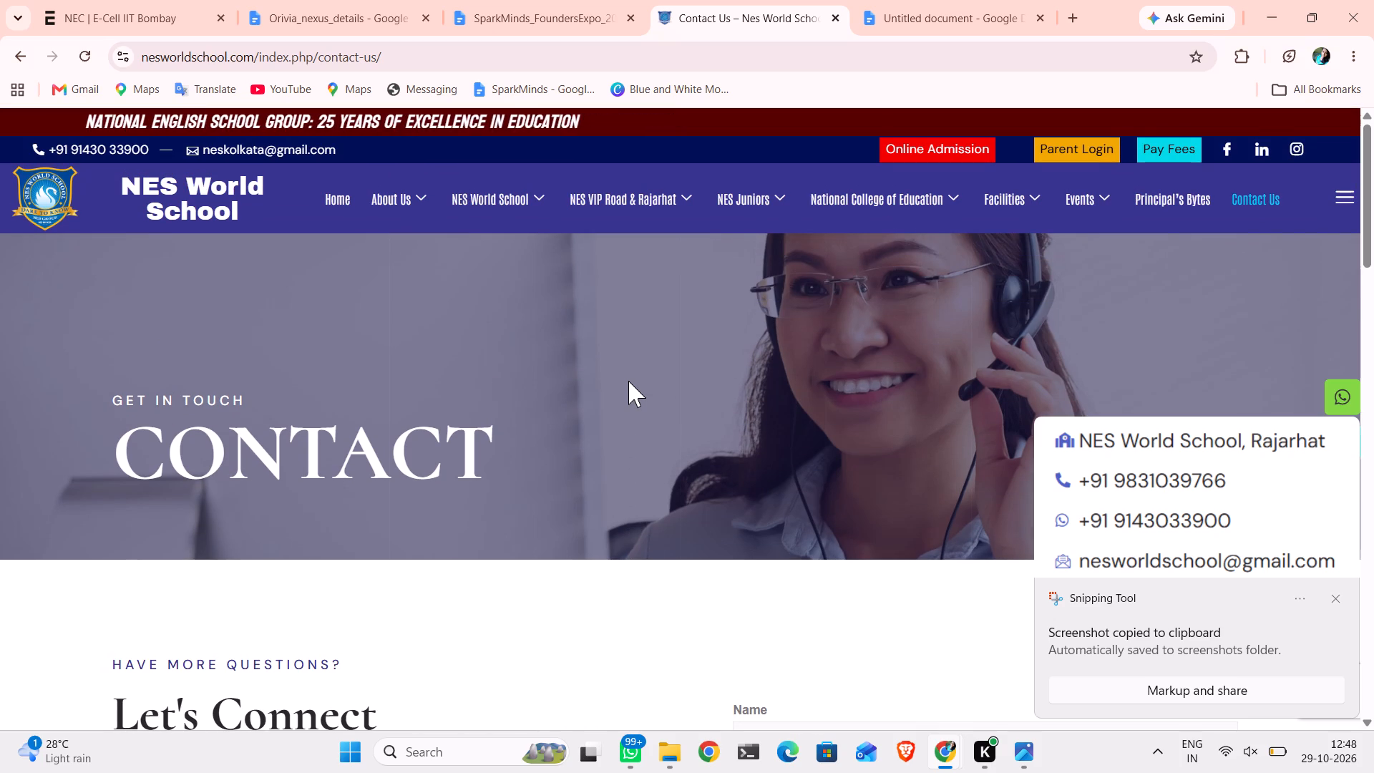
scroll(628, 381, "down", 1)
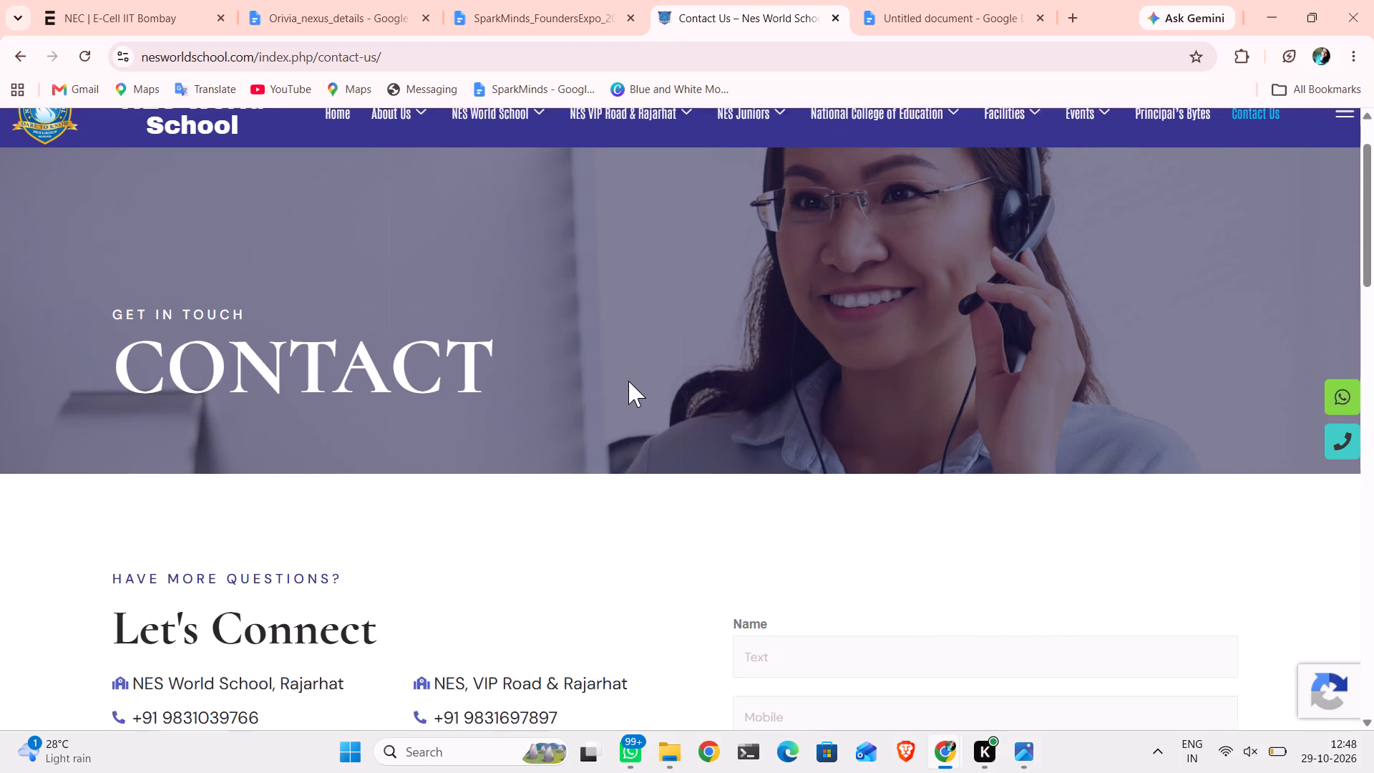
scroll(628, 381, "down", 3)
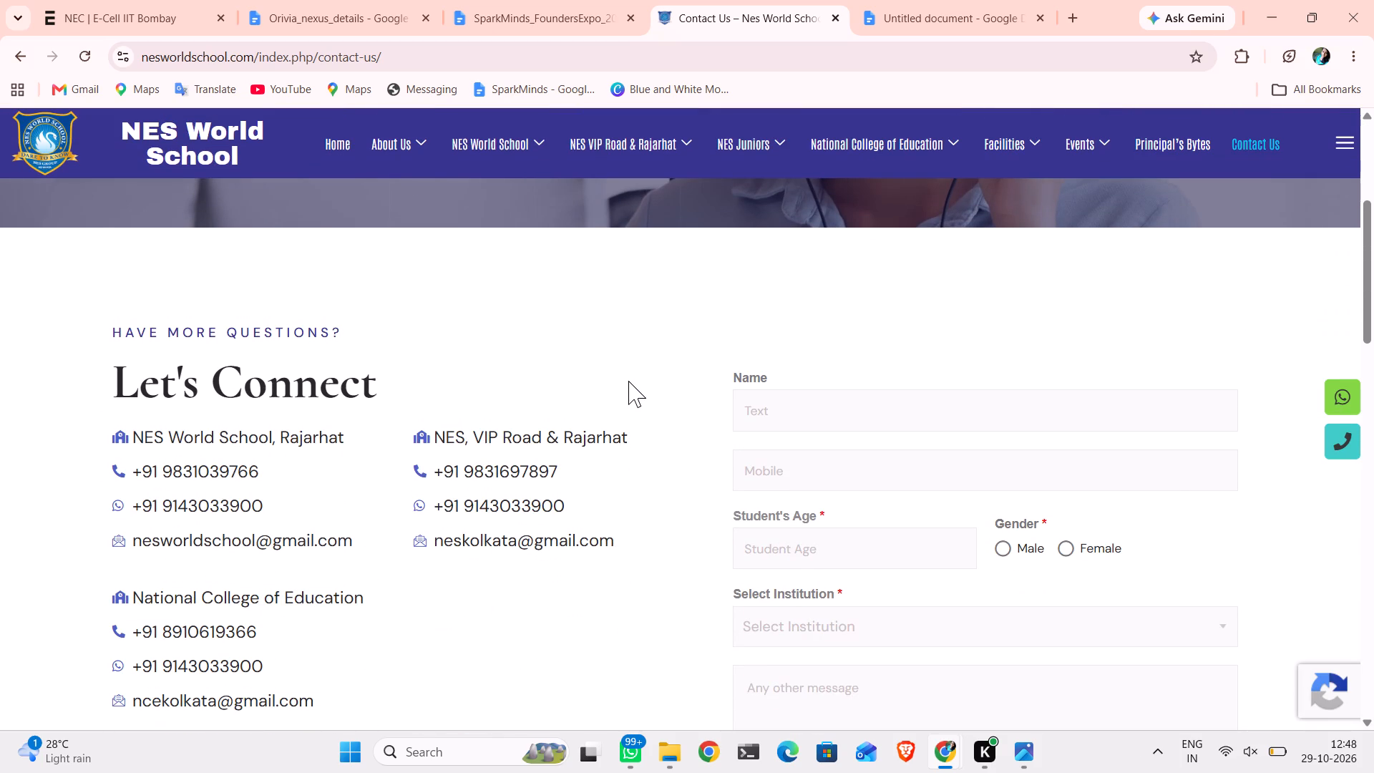
Add entry "9. NES World School" to the untitled Google Docs list and paste the captured contact screenshot beneath it.
left_click(957, 19)
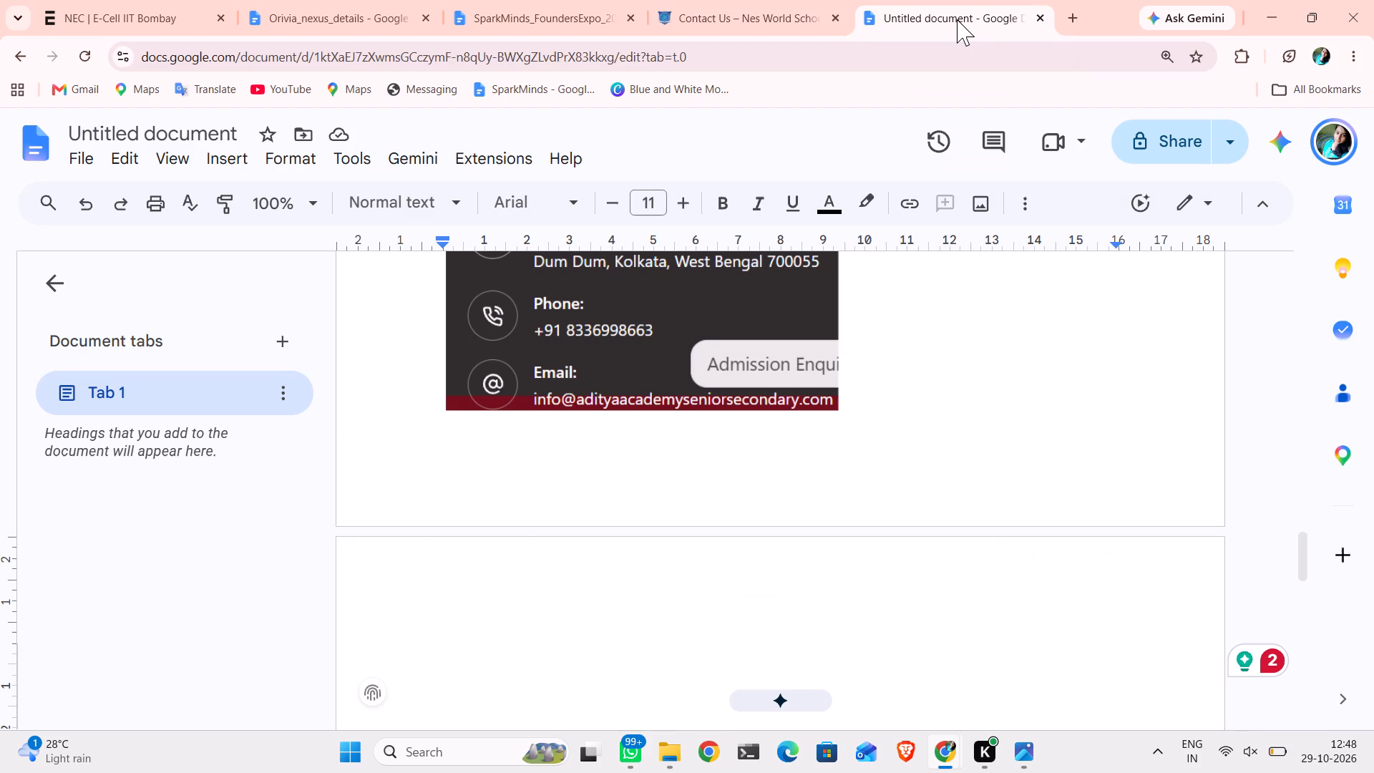
scroll(643, 497, "up", 1)
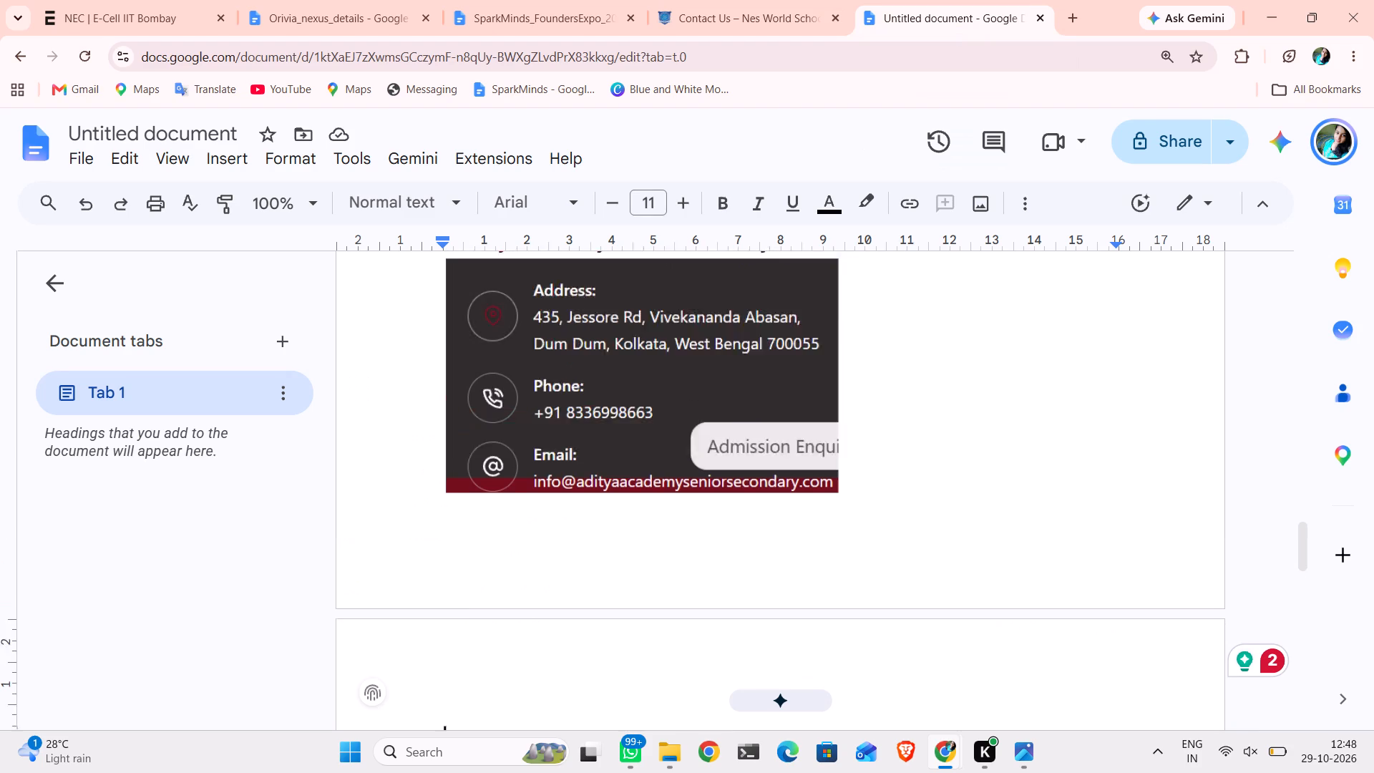
scroll(643, 497, "up", 1)
type("9.")
key("space")
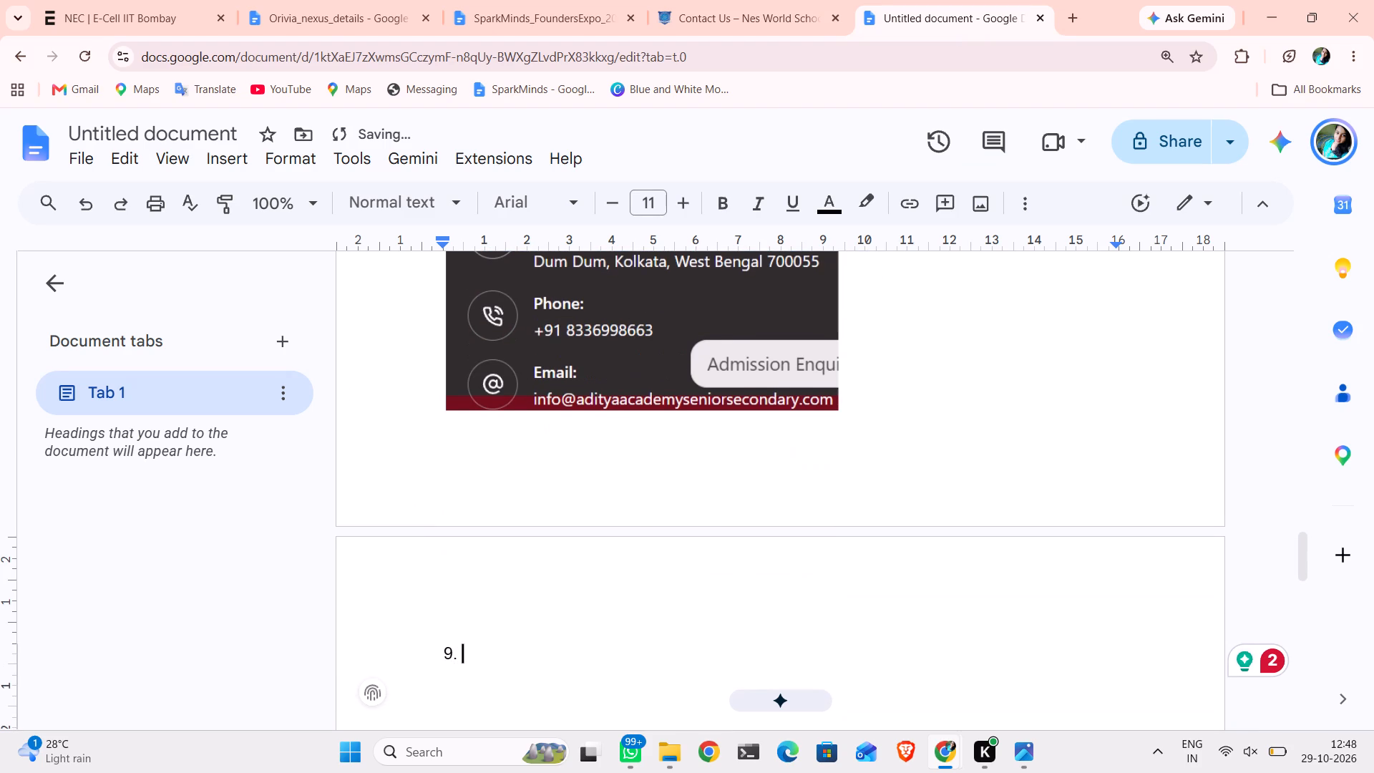
key("n")
type("ES W")
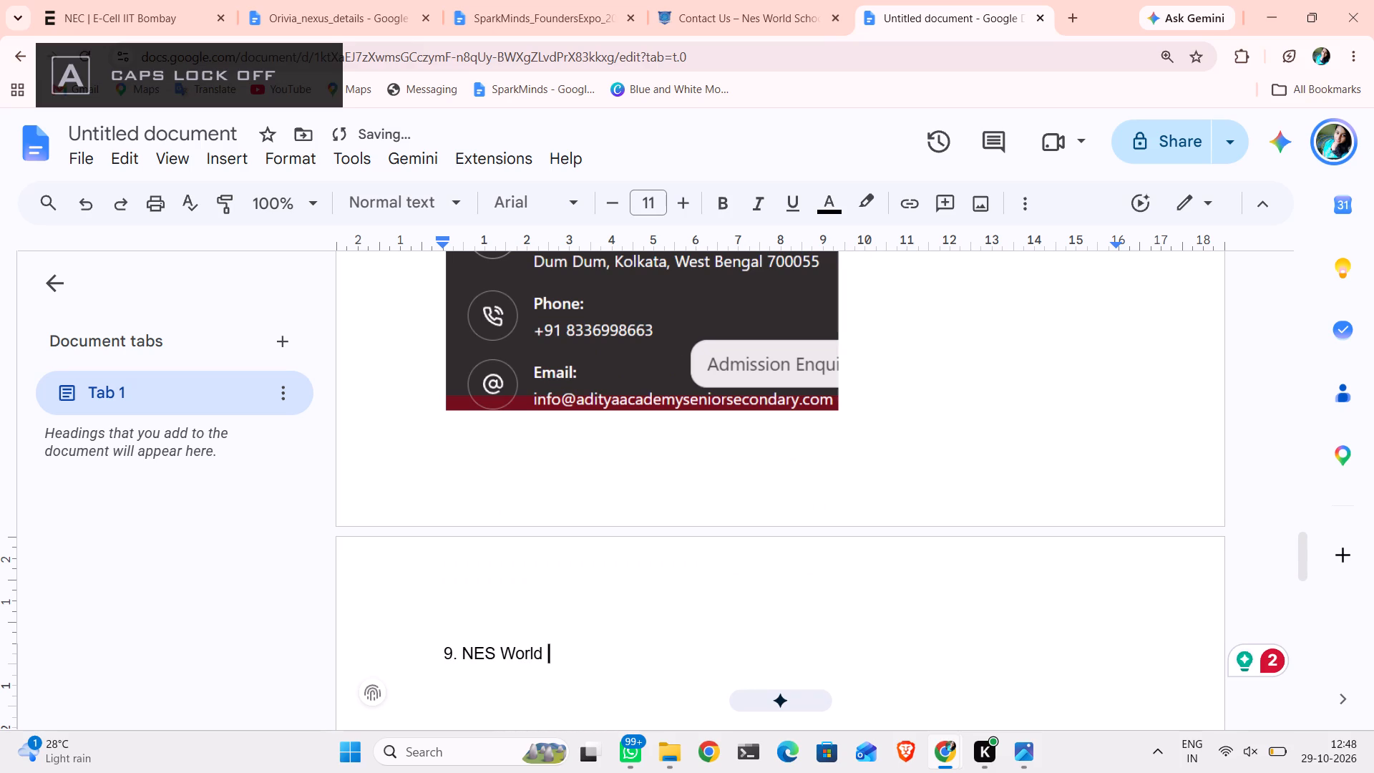
type("chool")
key("Return")
key("ctrl+v")
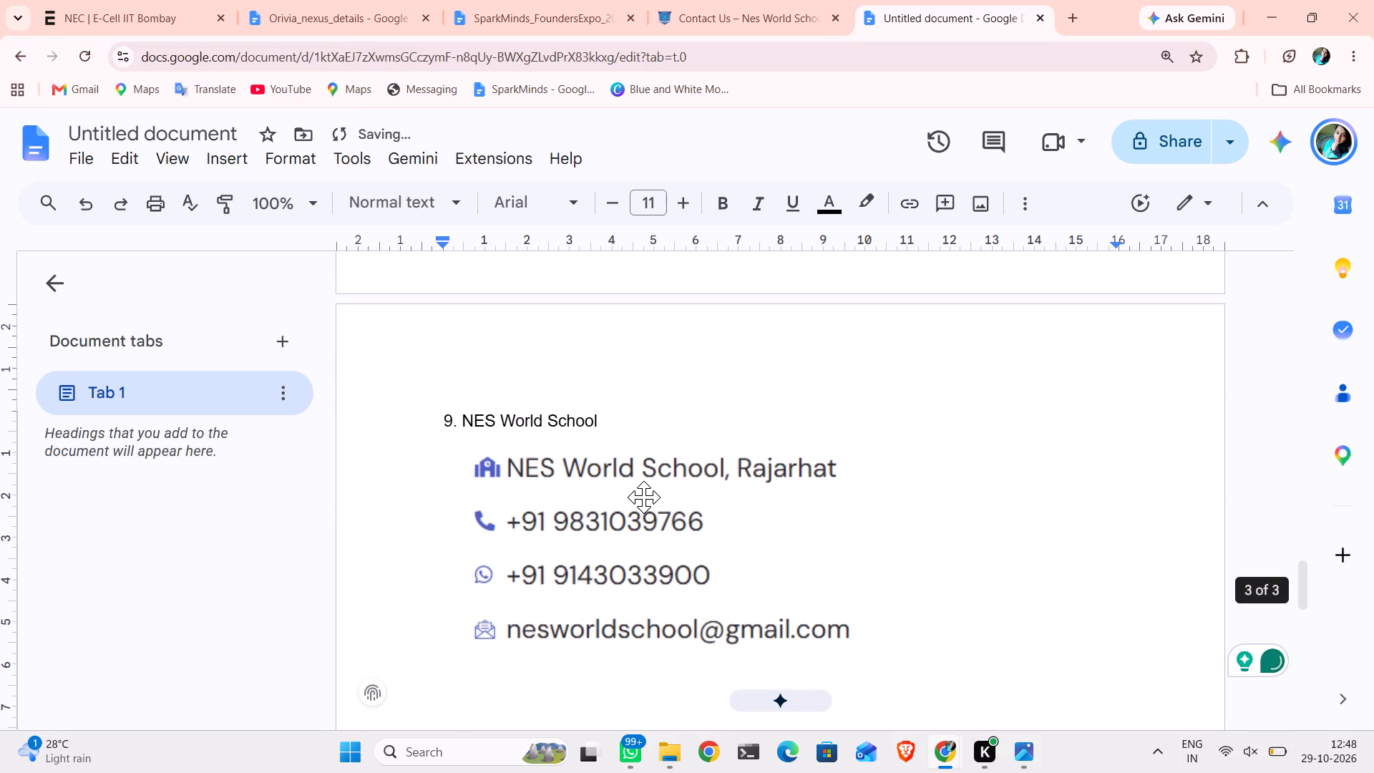
Return to the school's contact page and capture a screenshot of the NES, VIP Road & Rajarhat contact block.
left_click(728, 12)
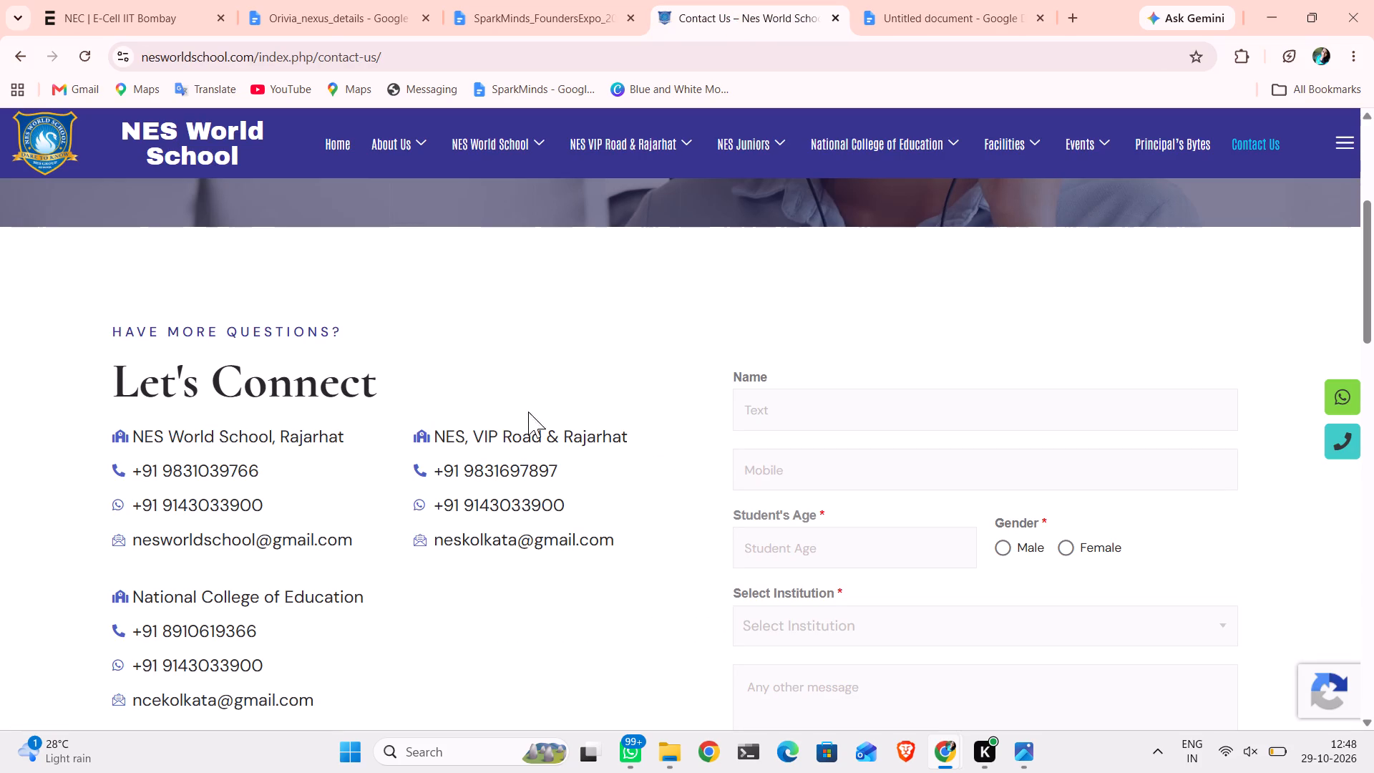
scroll(384, 573, "down", 2)
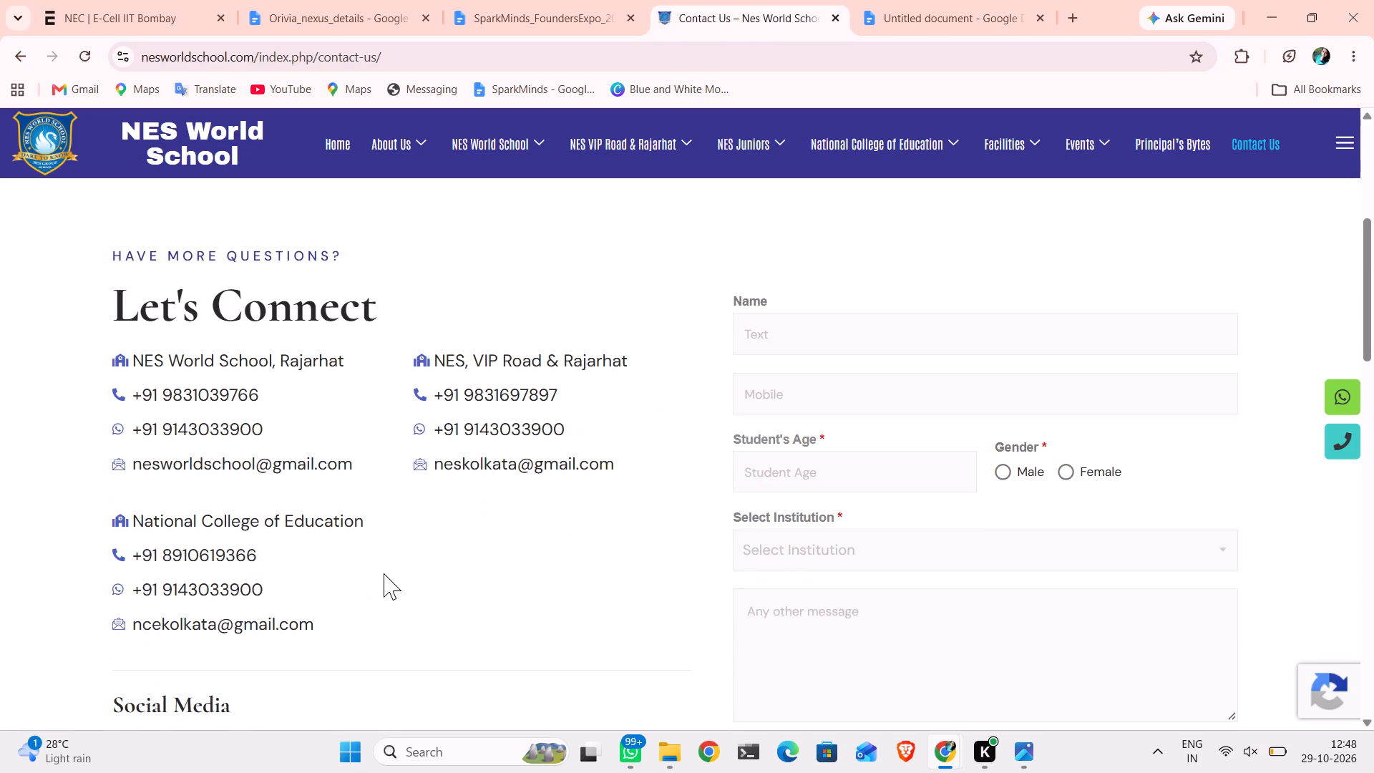
scroll(384, 573, "down", 3)
key("Print")
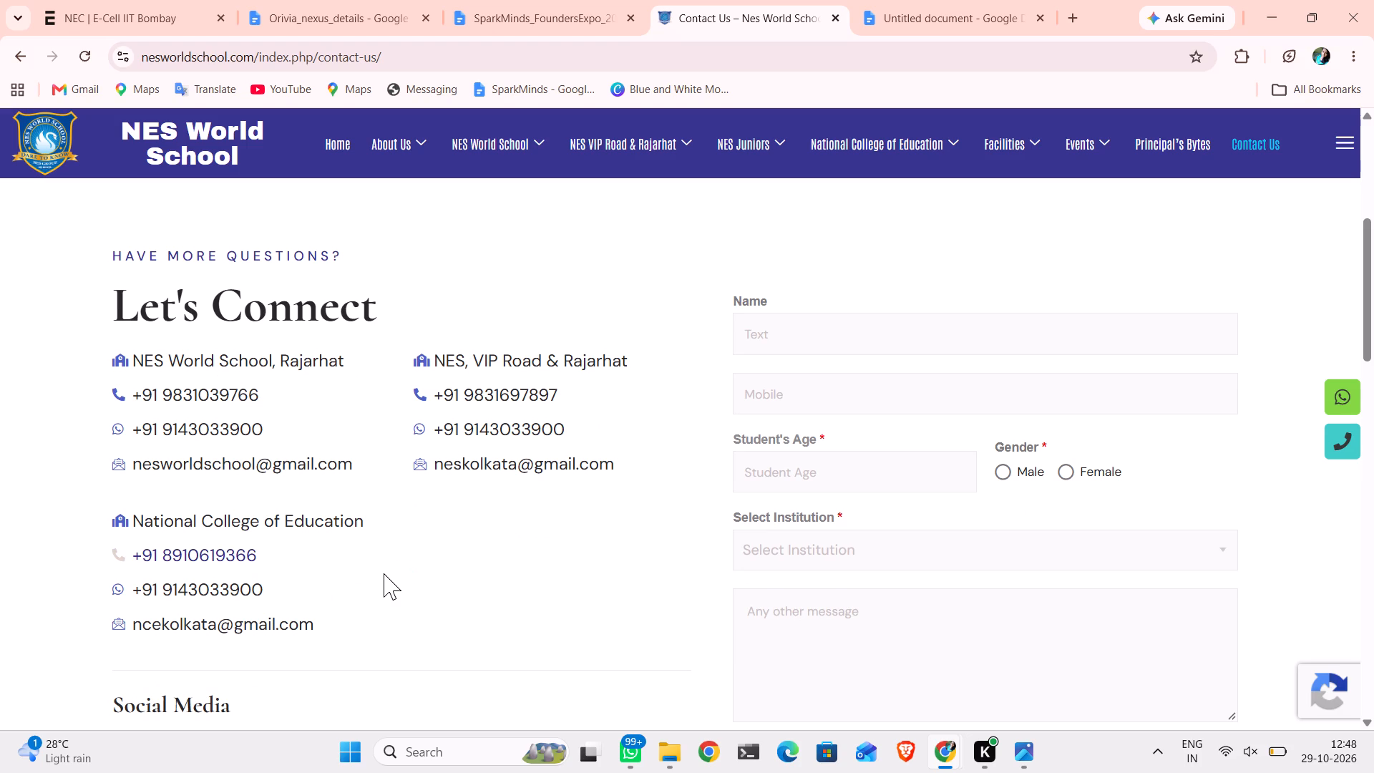
left_click_drag(401, 345, 638, 477)
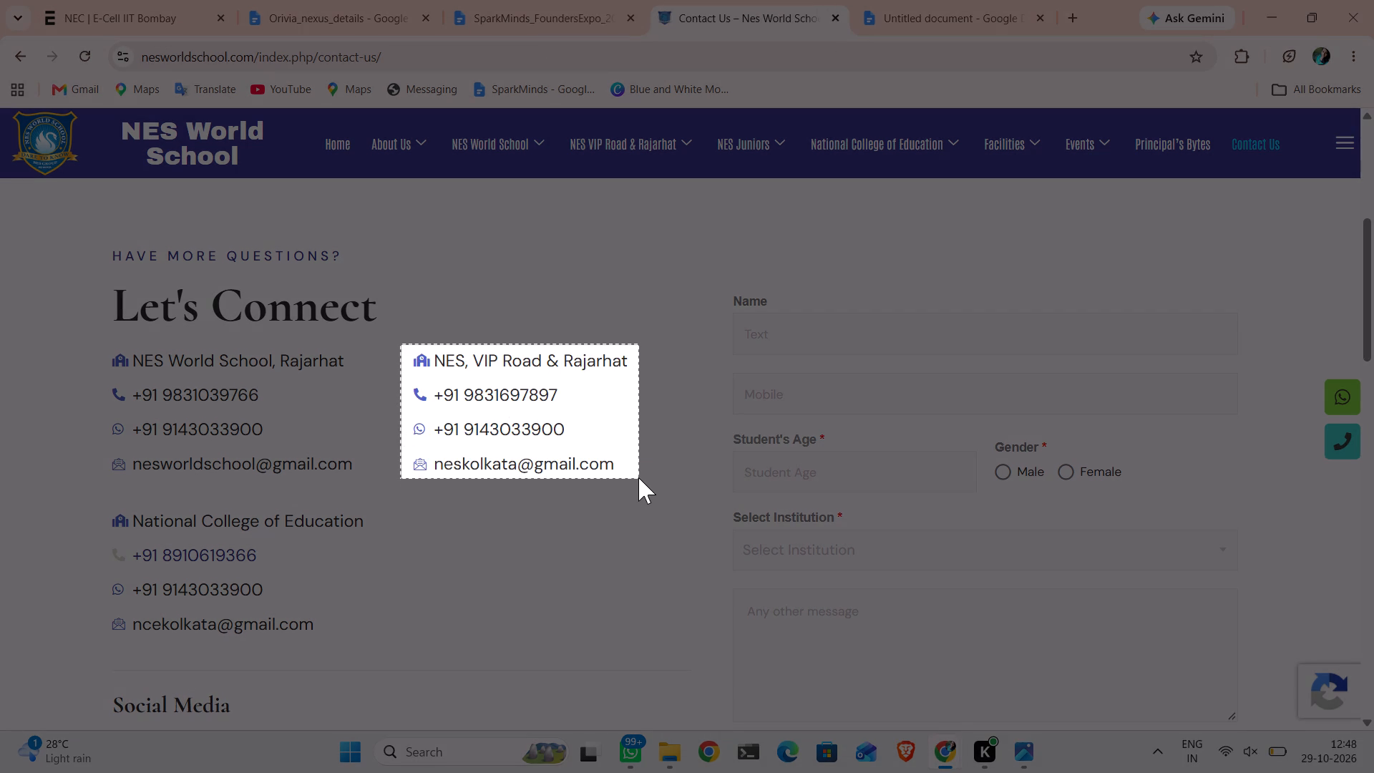
left_click_drag(638, 477, 639, 478)
Paste the NES, VIP Road & Rajarhat screenshot on a new line below the Rajarhat contact image in the Google Docs list.
left_click(897, 1)
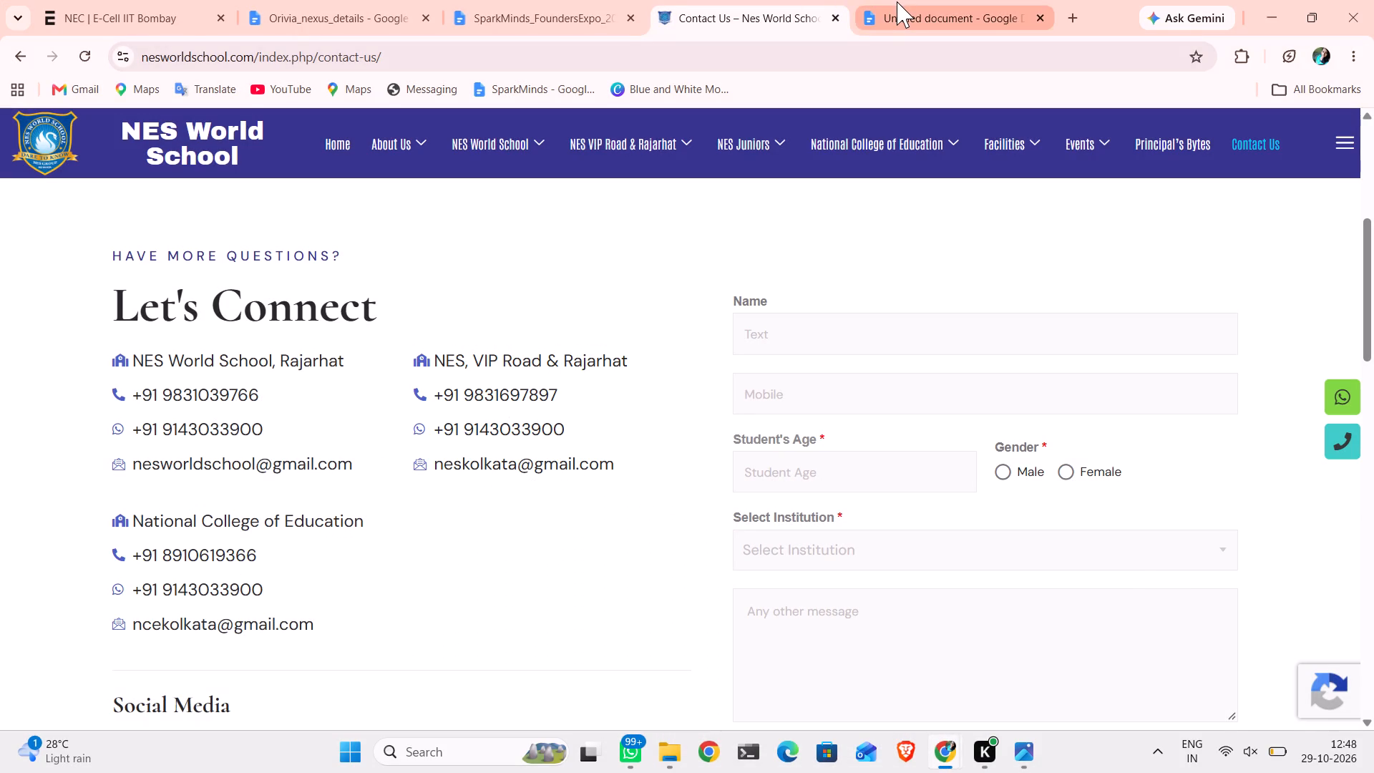
key("Return")
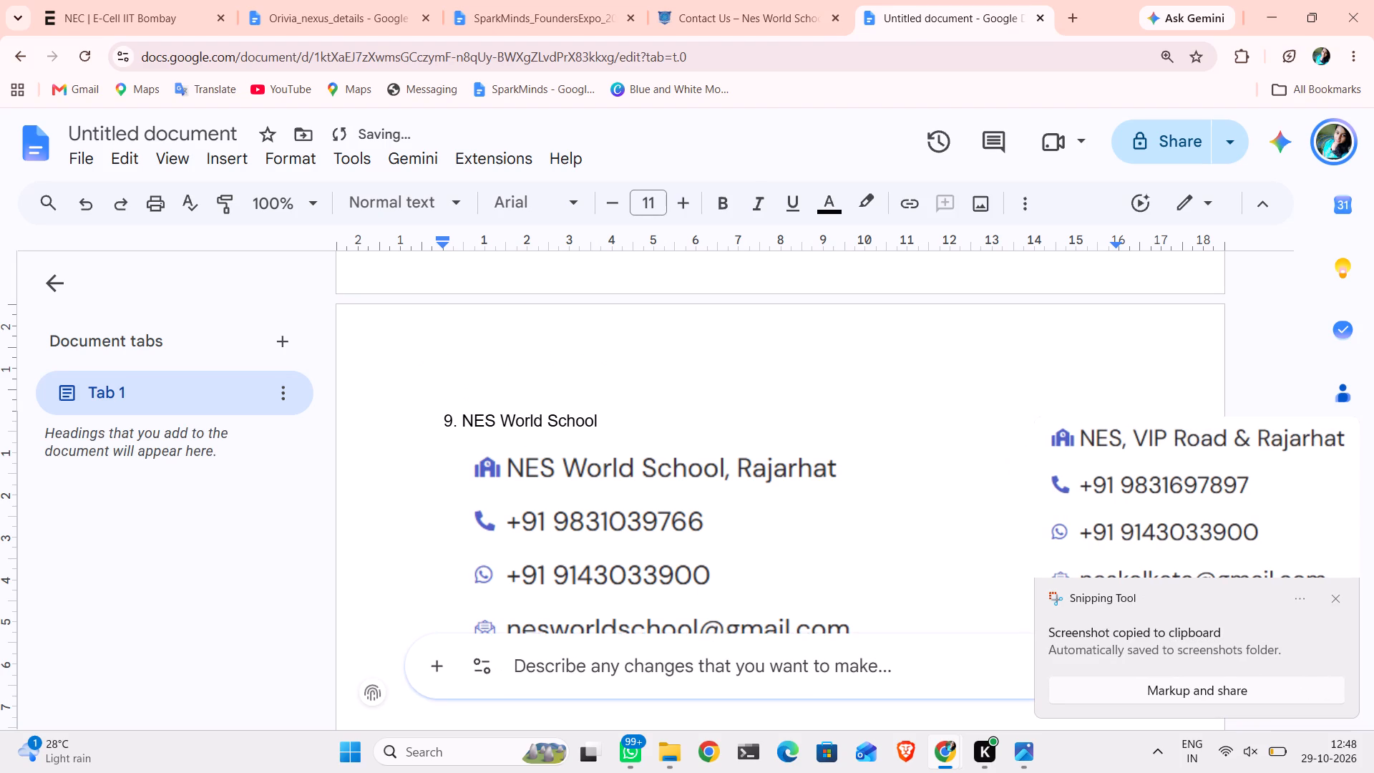
scroll(928, 565, "down", 2)
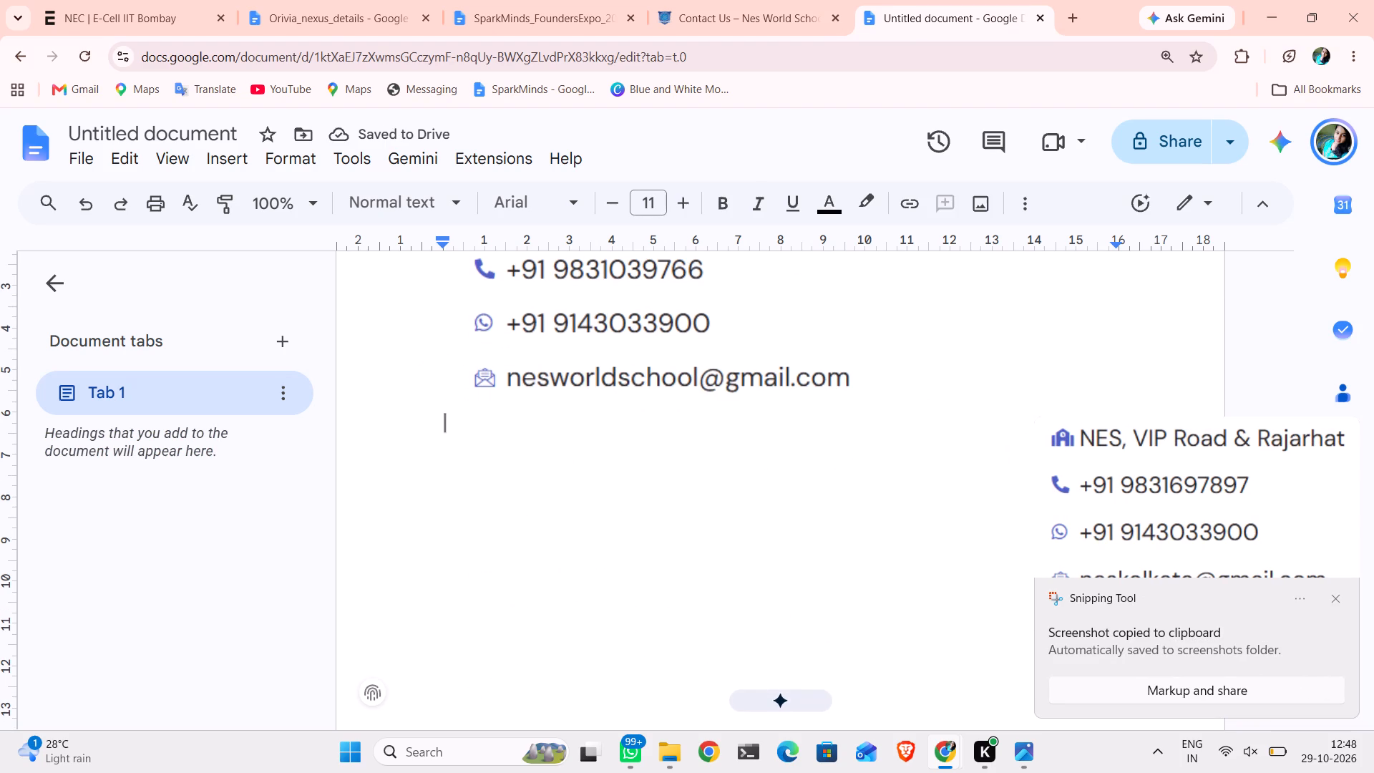
key("ctrl+v")
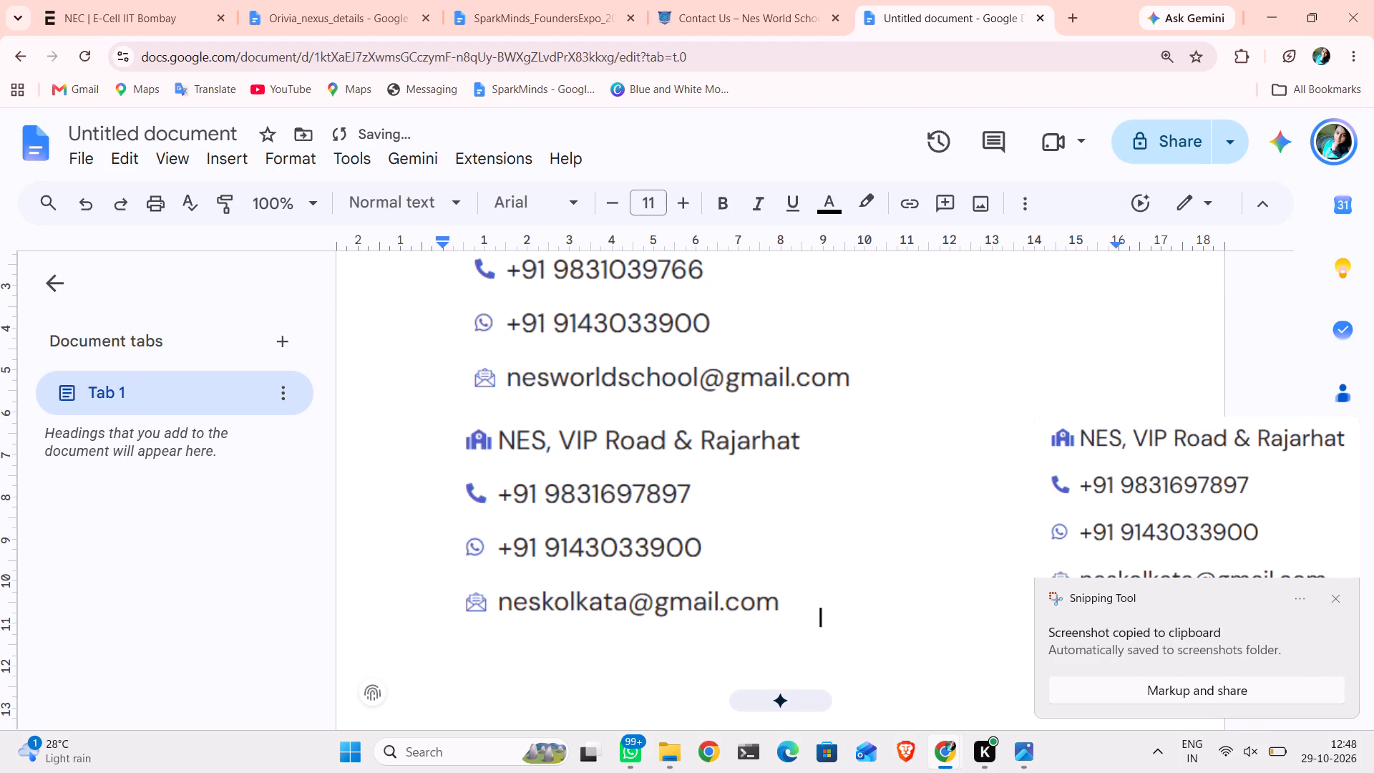
Insert a line numbered "10." between the two contact screenshots, above the NES, VIP Road & Rajarhat image.
left_click(424, 435)
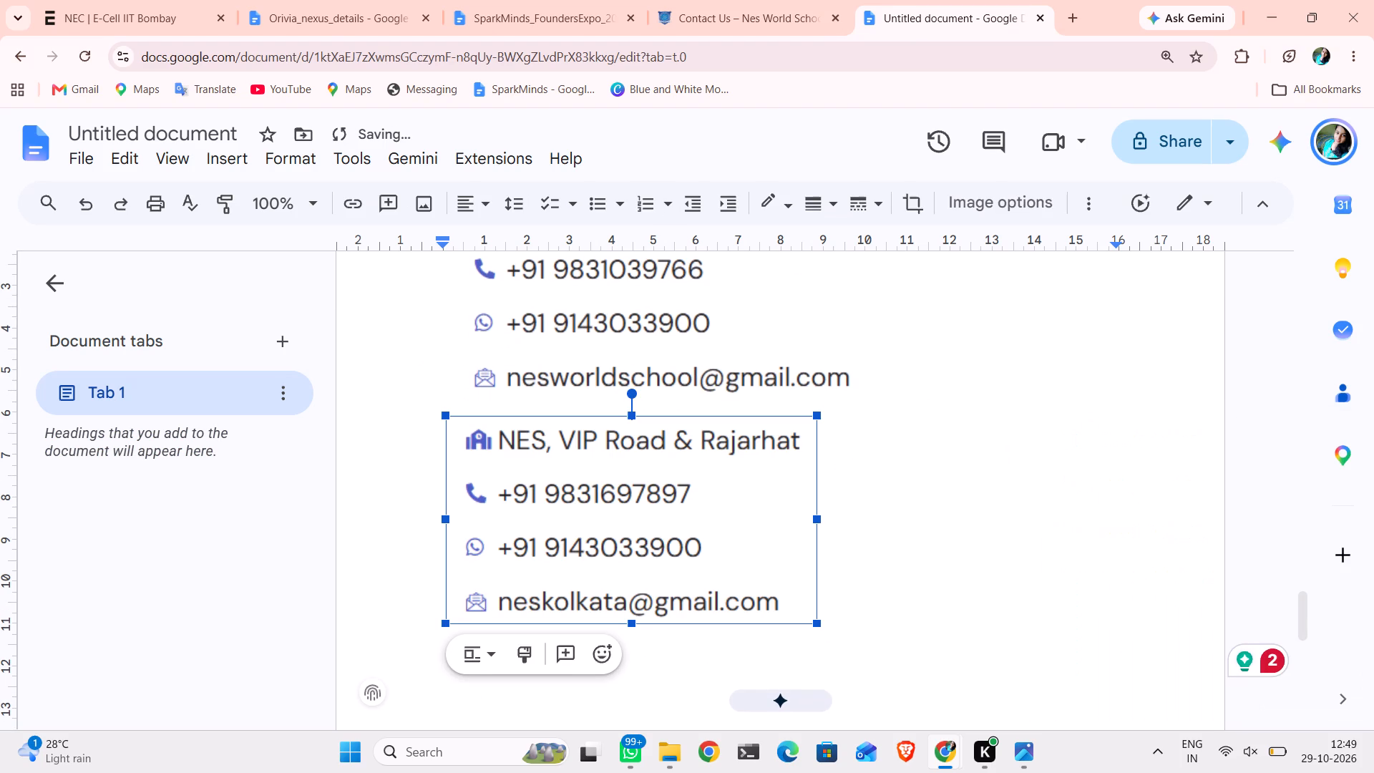
left_click(912, 369)
key("Return")
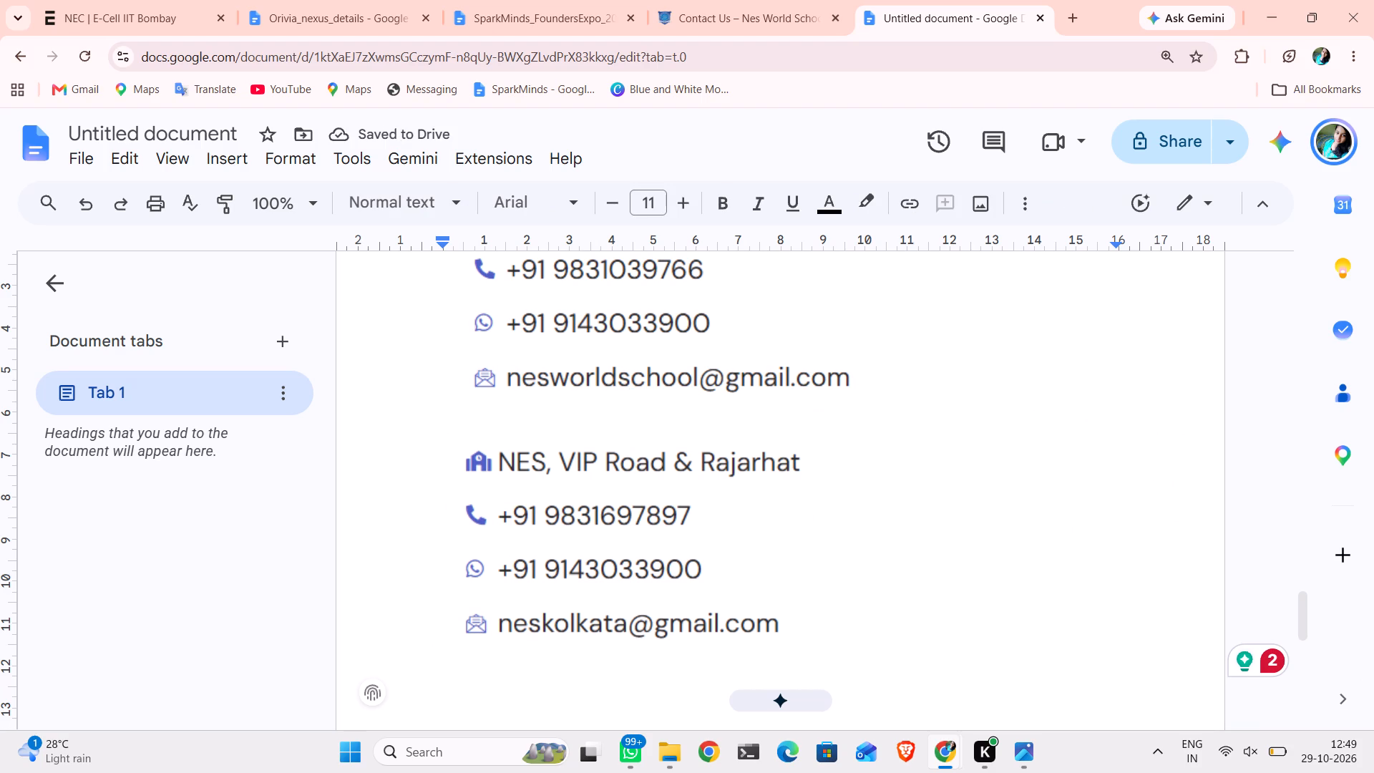
type("10.")
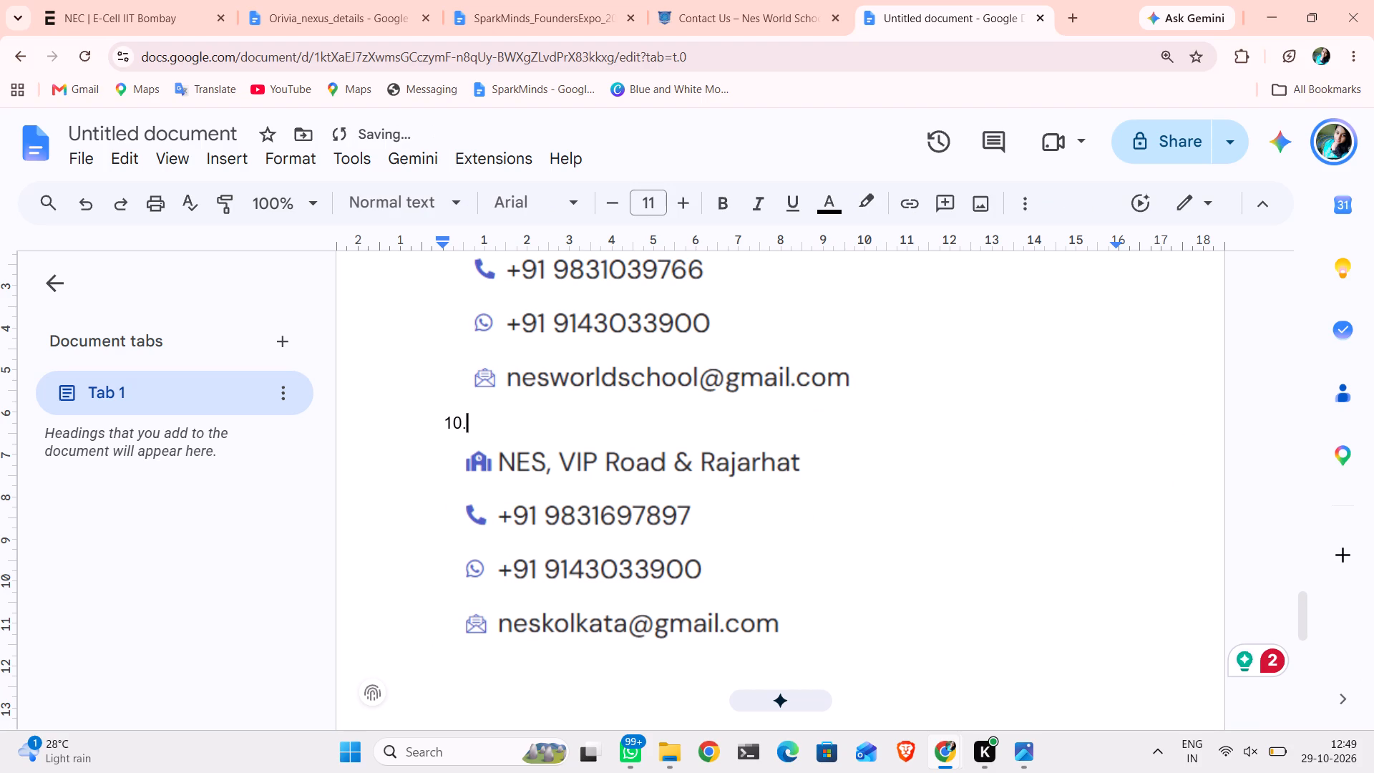
key("Down")
key("Down")
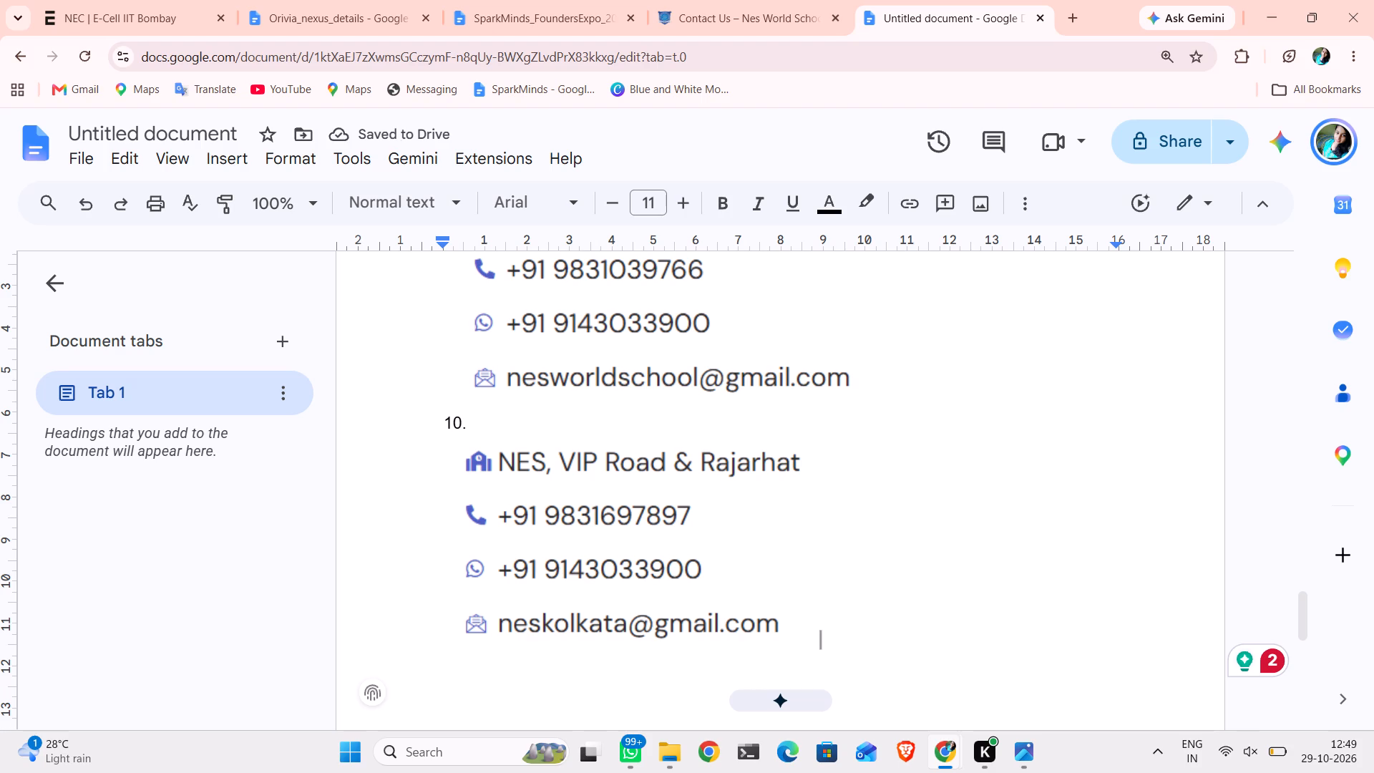
Leave the NES World School site and go back to the Google Places results for "national english school".
left_click(763, 24)
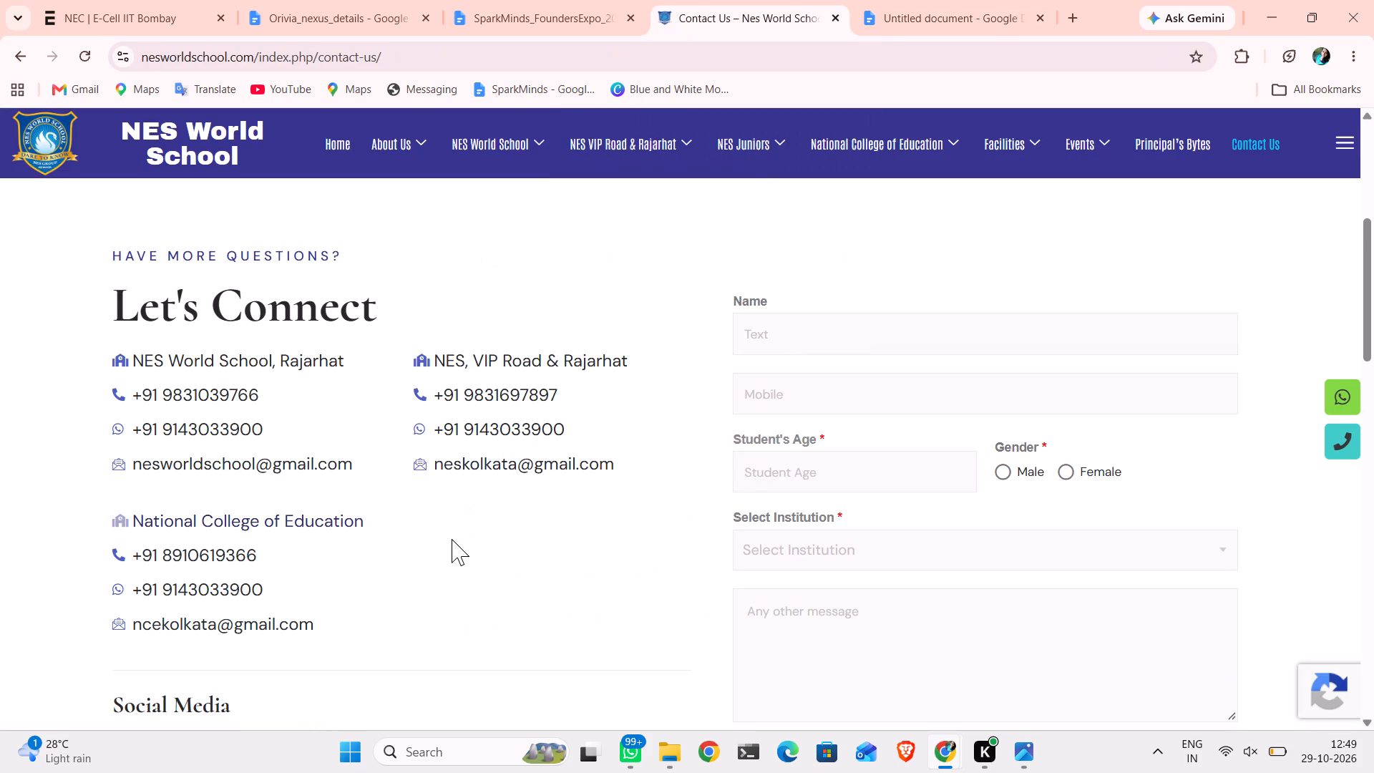
scroll(452, 539, "down", 3)
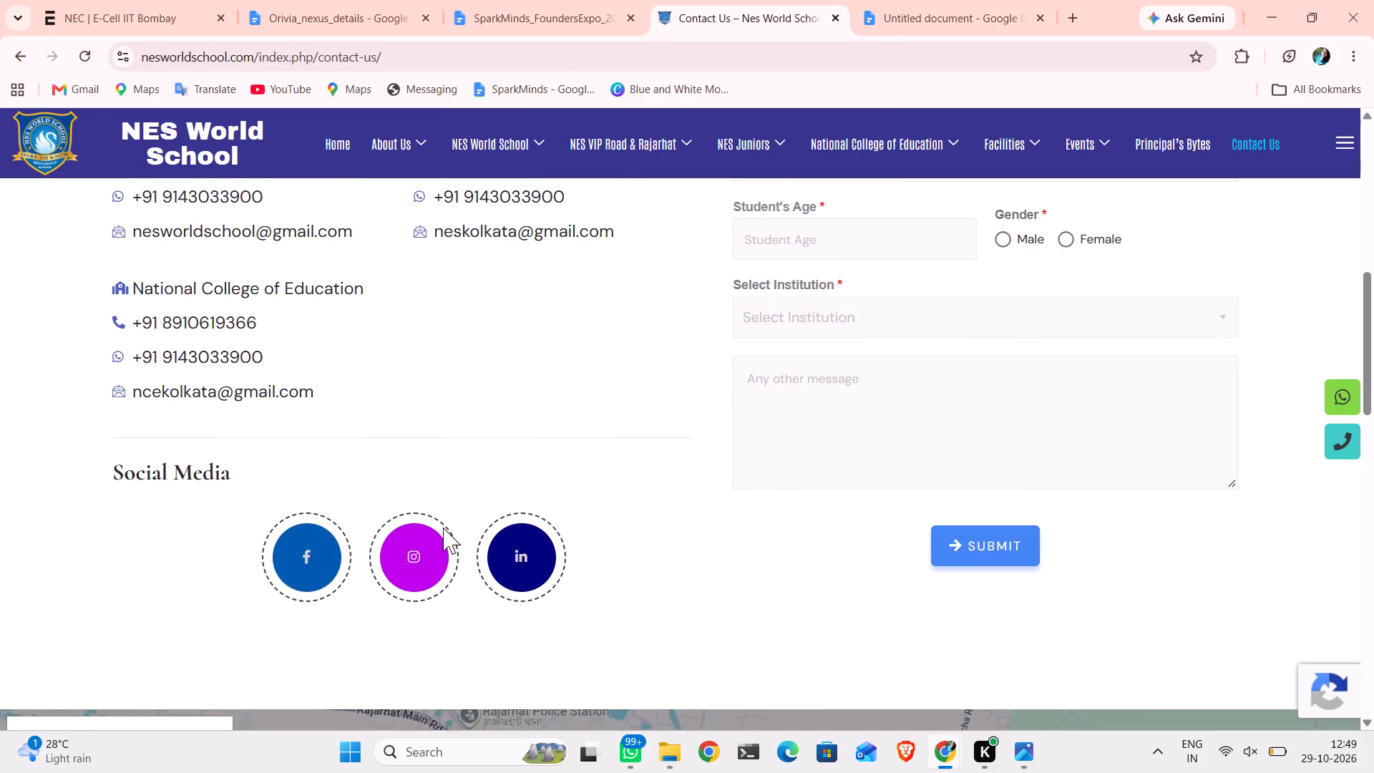
left_click(25, 54)
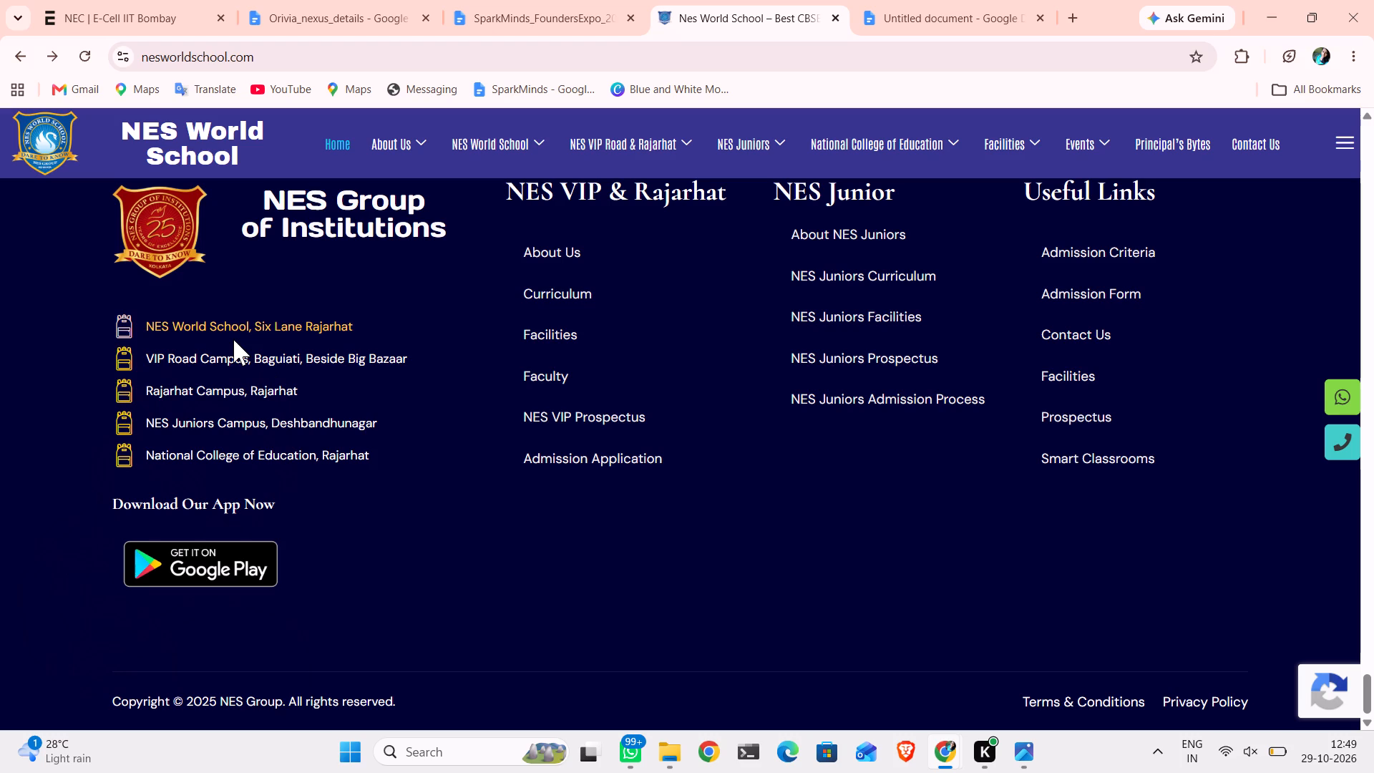
left_click(26, 52)
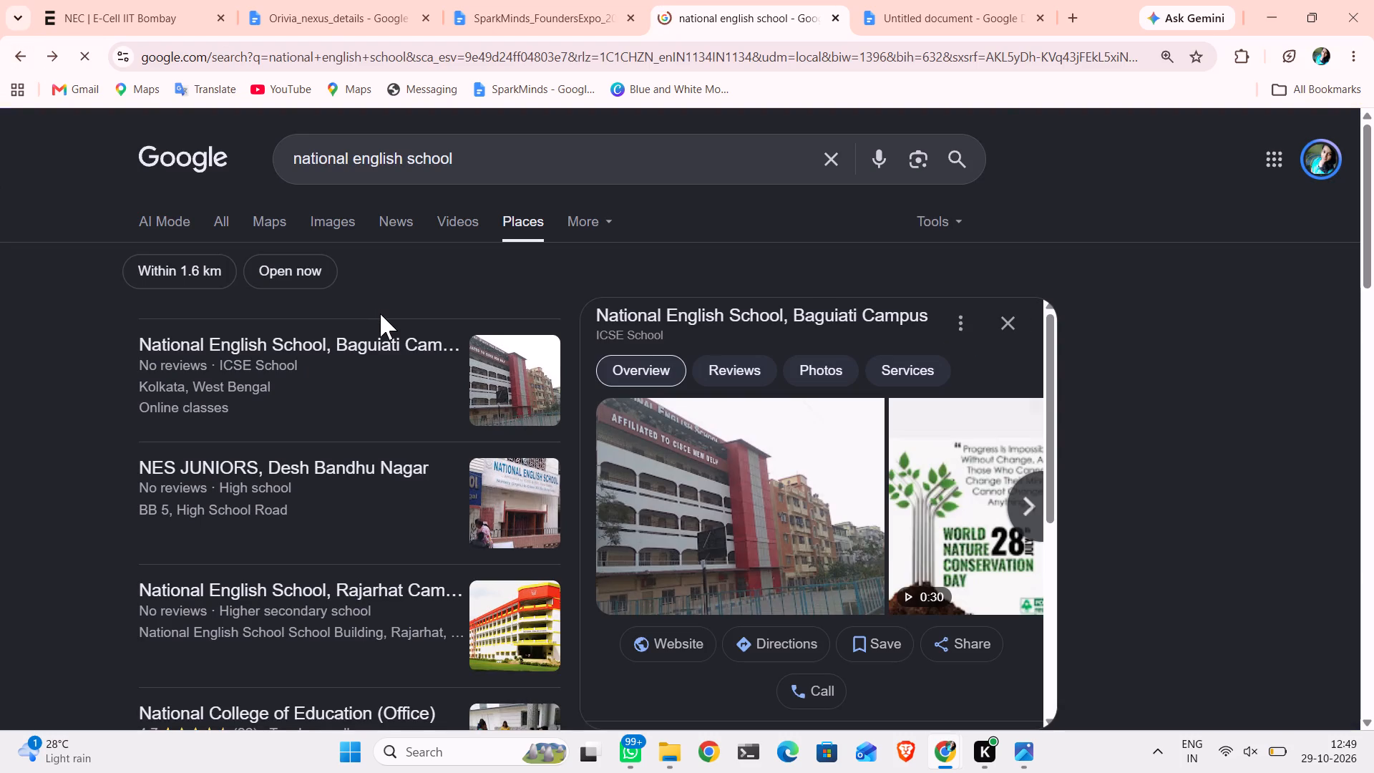
Search Google Places for "Calcutta Public school".
scroll(405, 526, "right", 1)
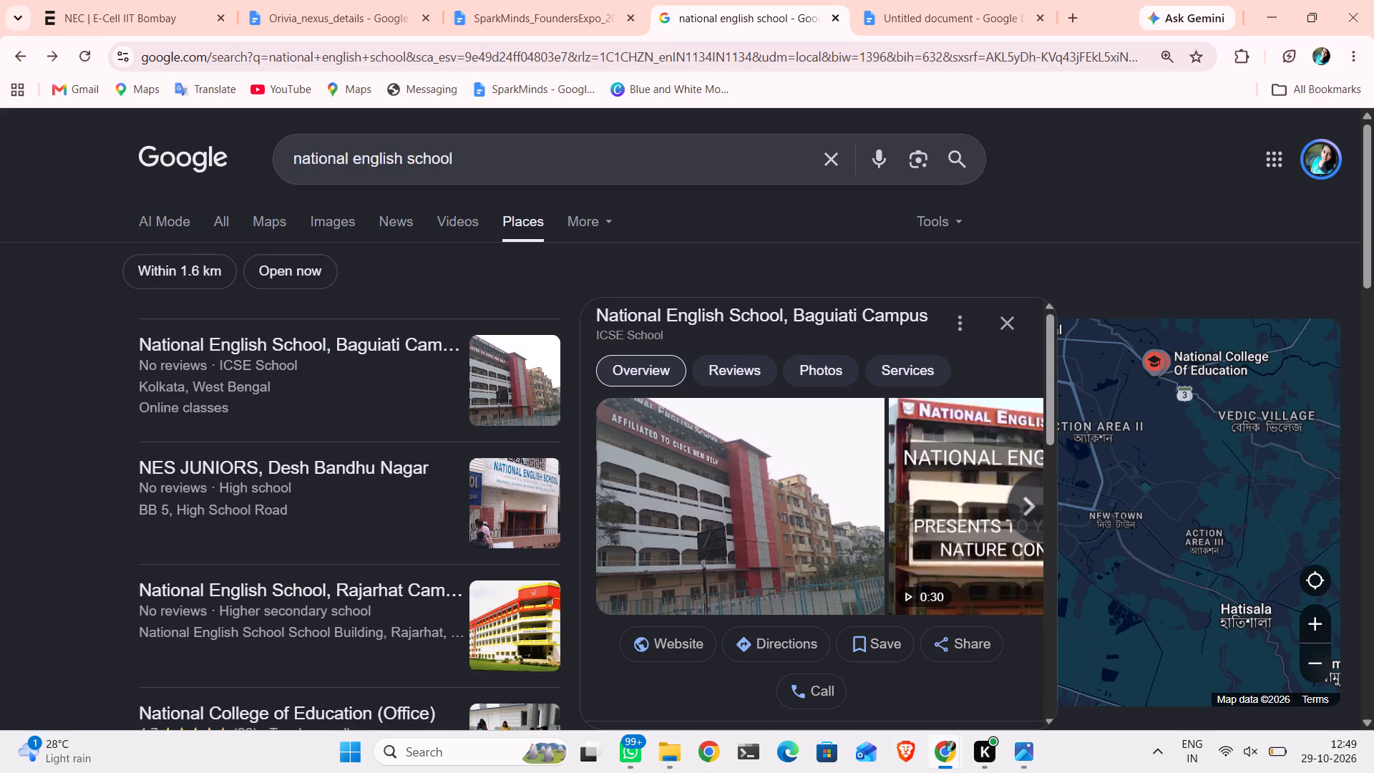
left_click_drag(400, 156, 292, 148)
key("a")
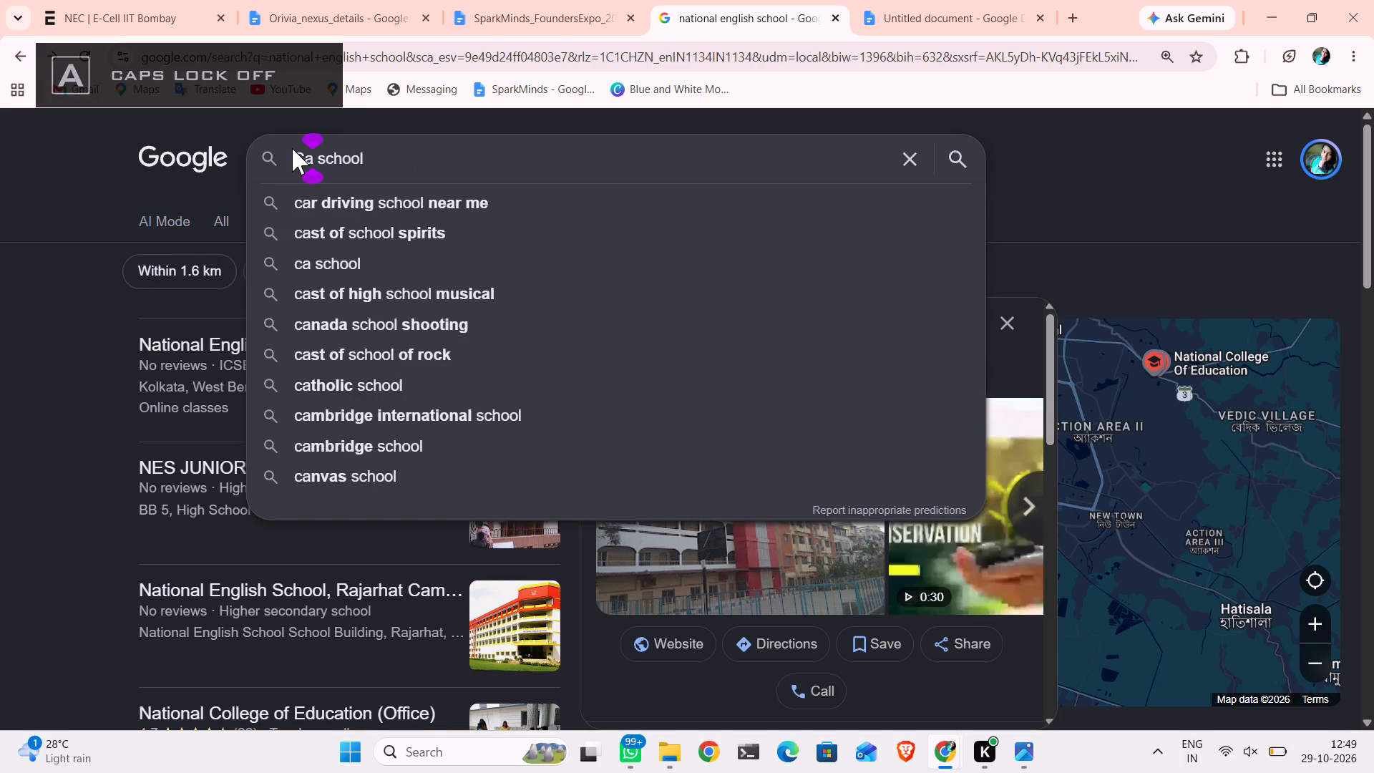
type("lcutta")
key("space")
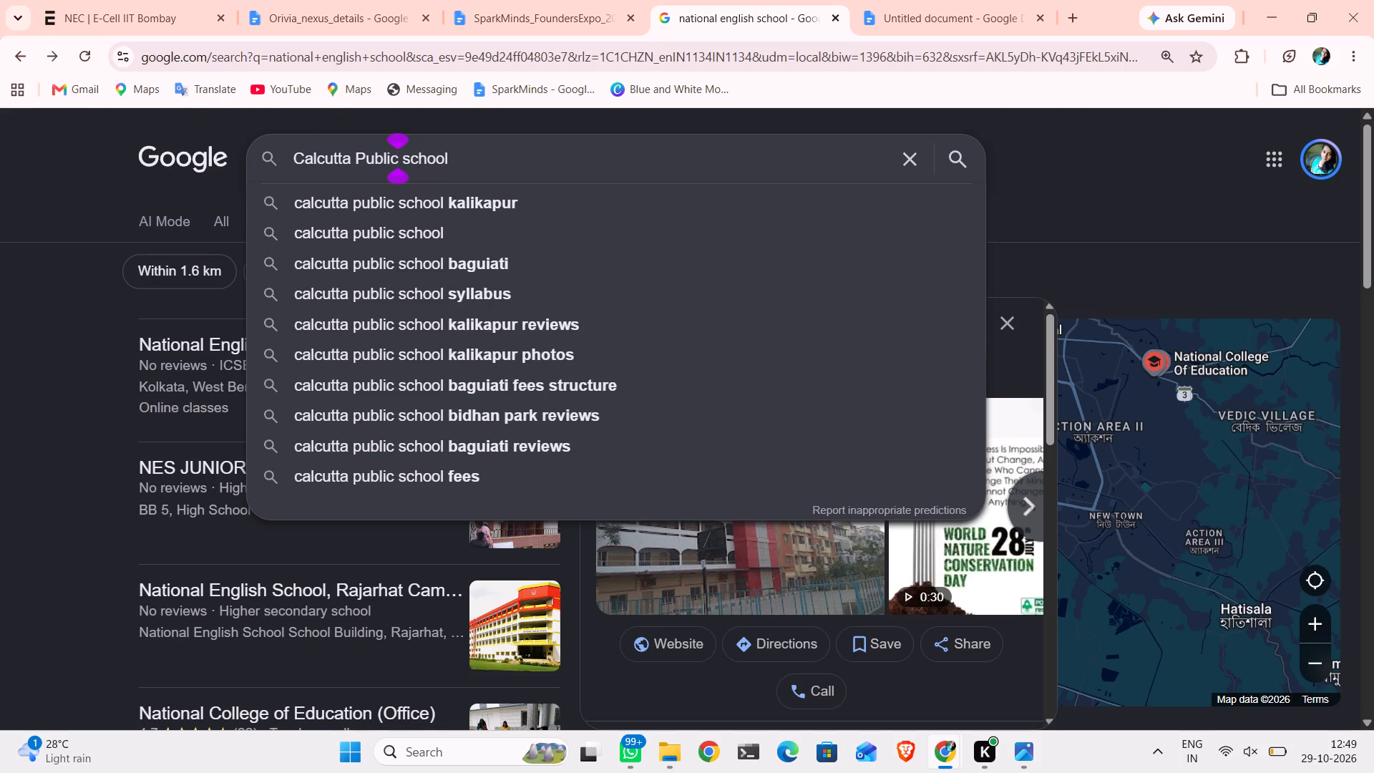
key("Right")
key("Right")
key("BackSpace")
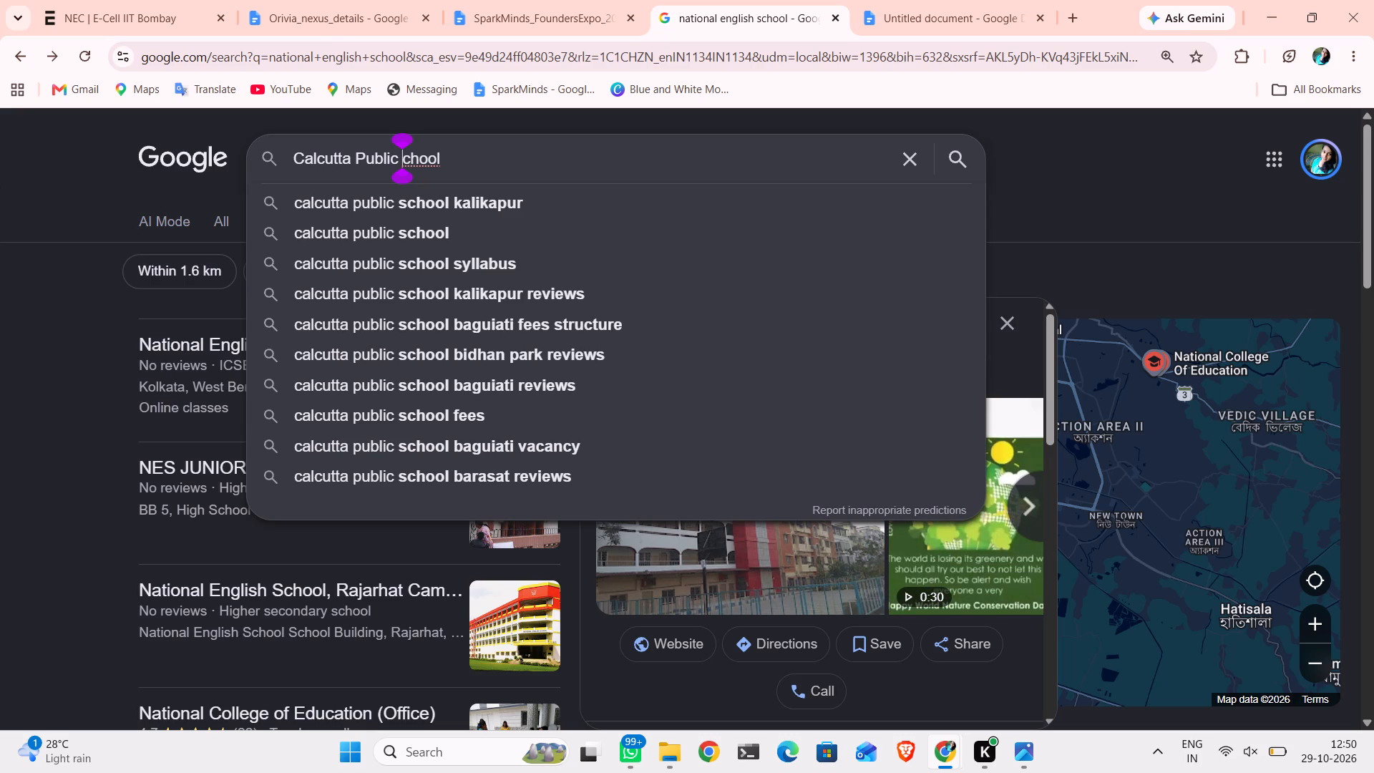
key("s")
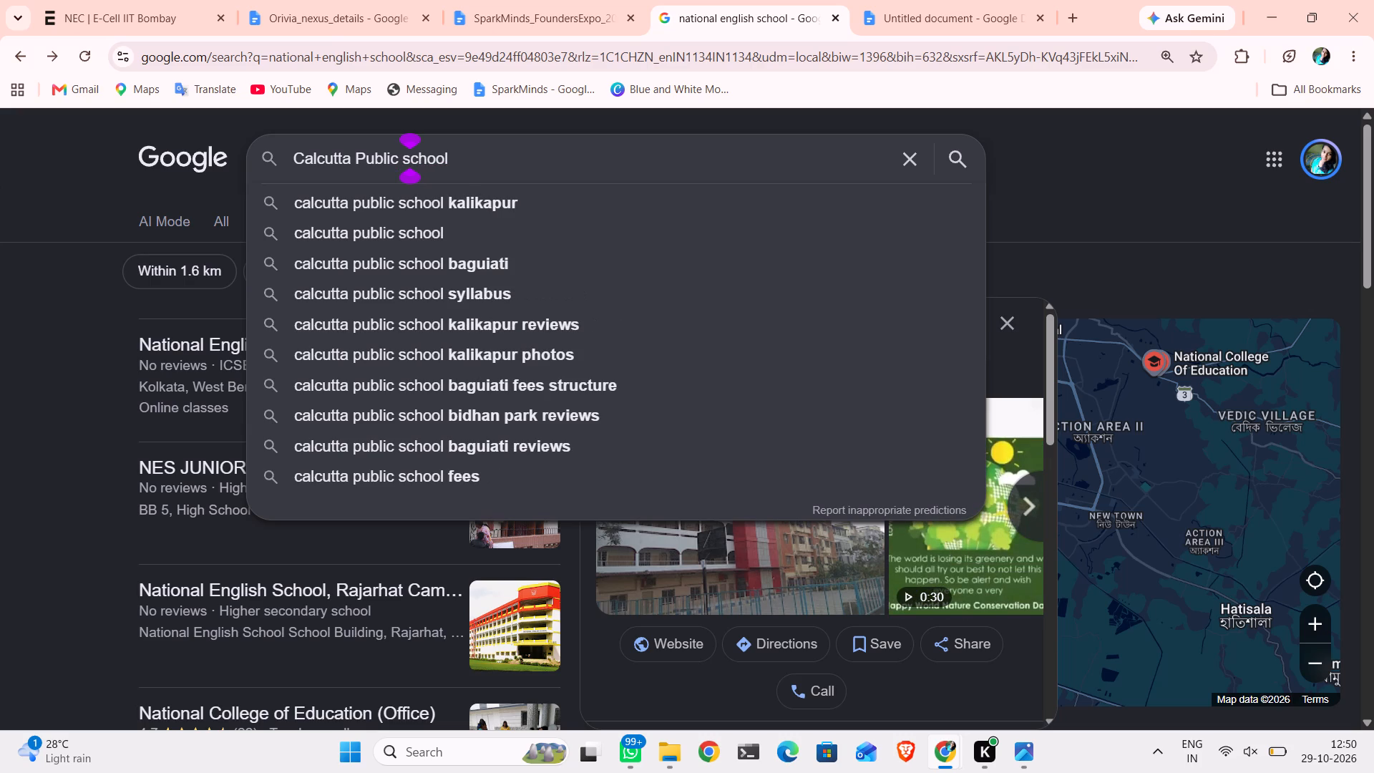
key("ctrl+a")
key("ctrl+a")
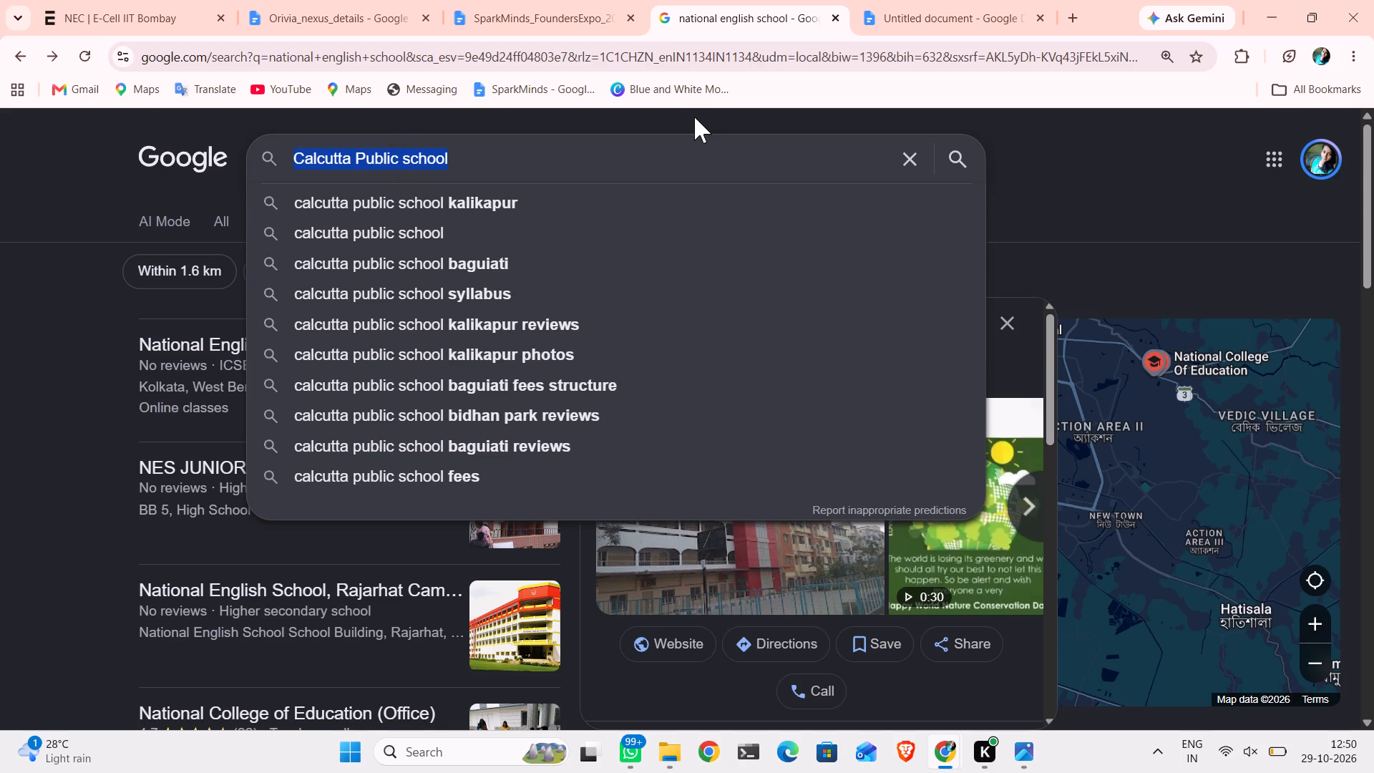
left_click(653, 171)
key("Return")
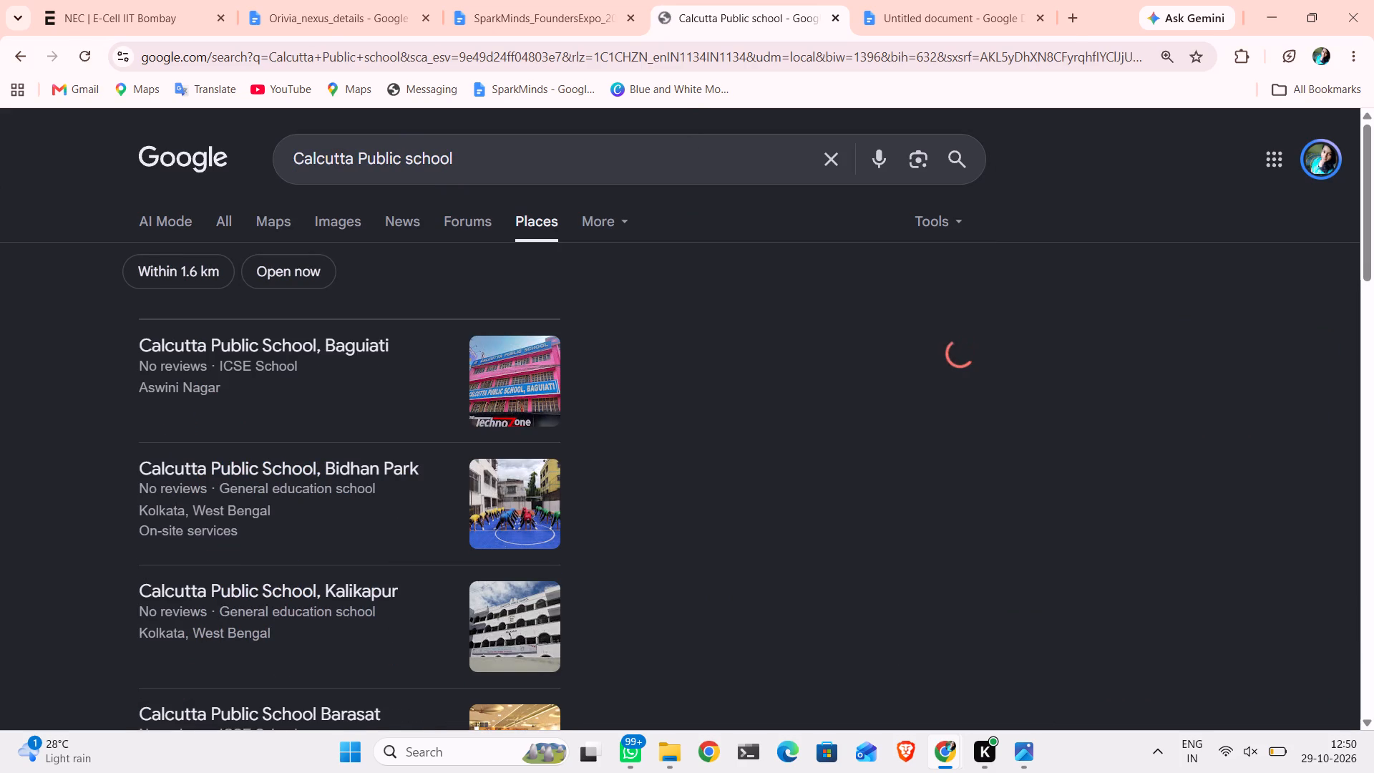
Open the website of Calcutta Public School, Baguiati from its place listing.
scroll(281, 480, "up", 2)
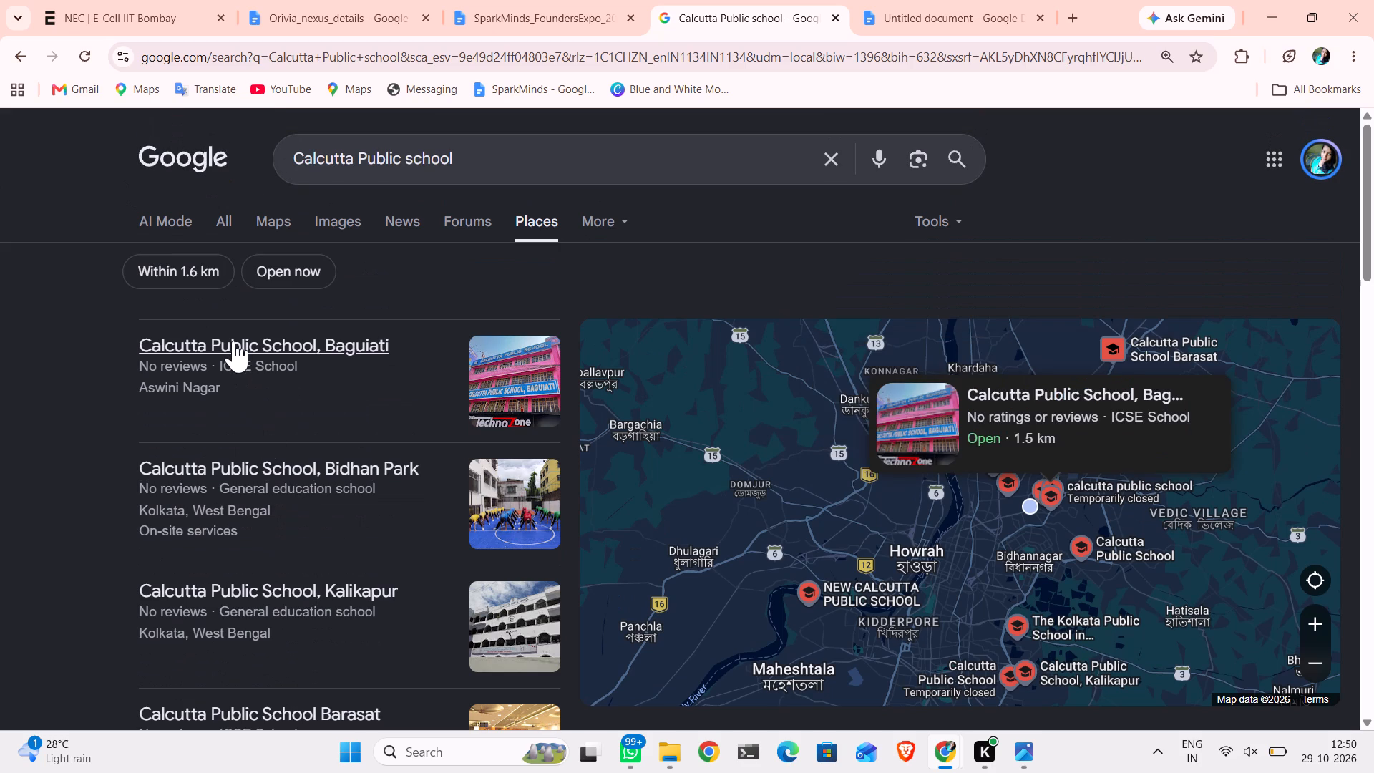
left_click(233, 341)
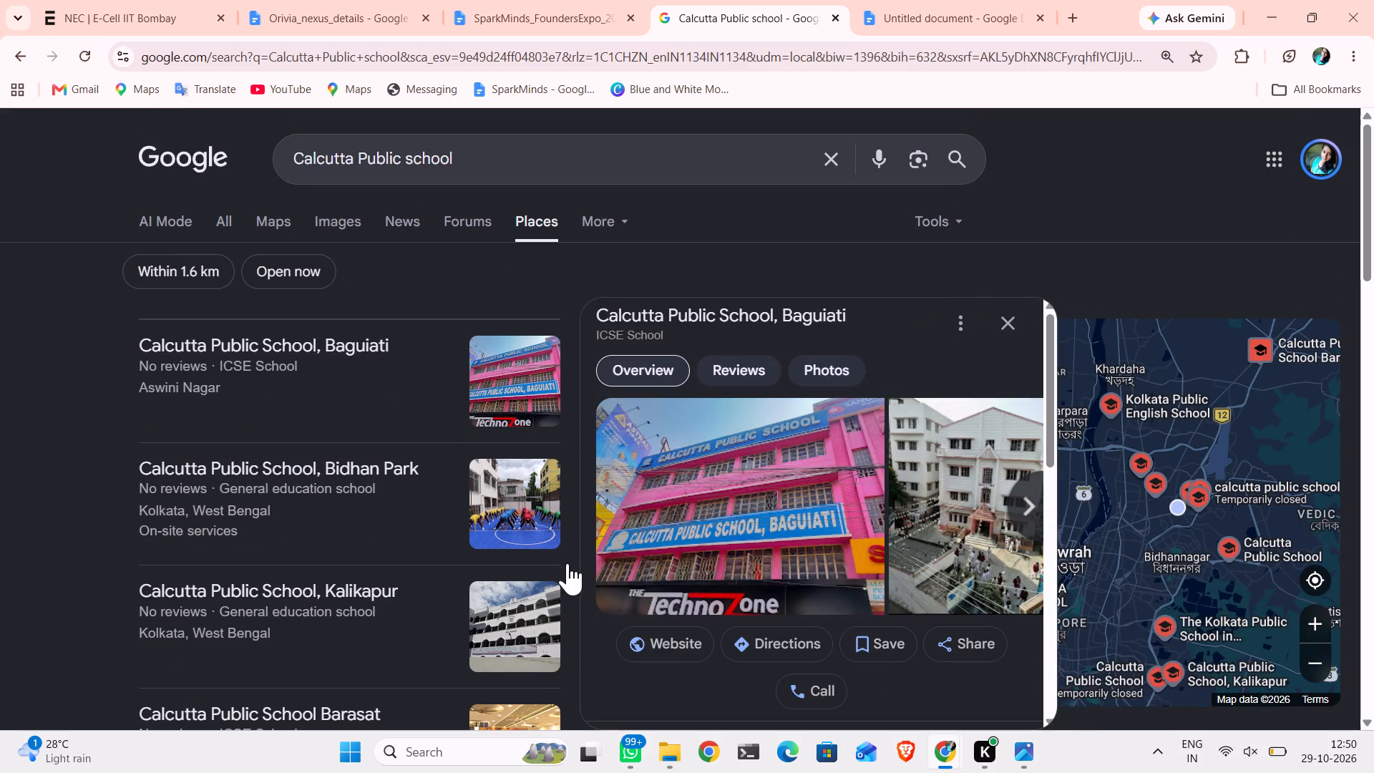
scroll(703, 577, "down", 1)
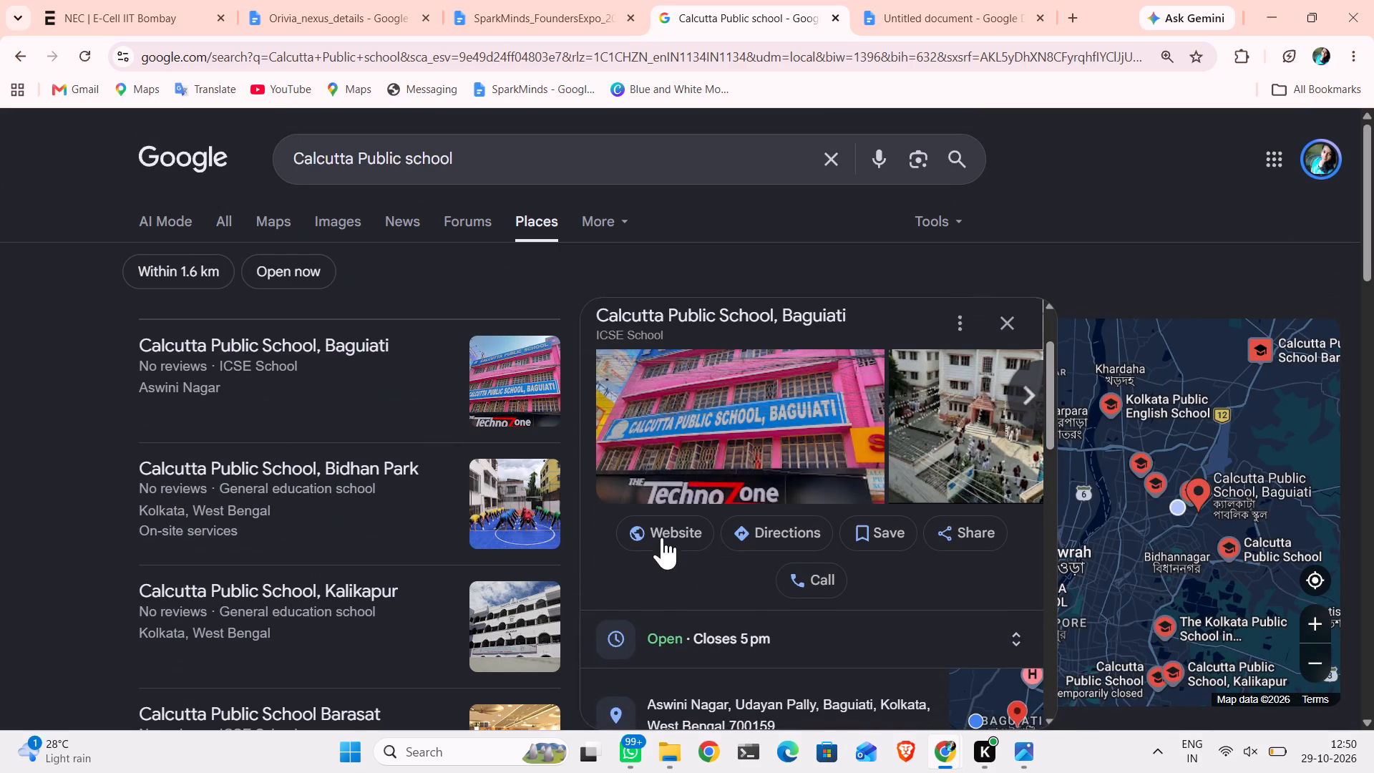
left_click(659, 532)
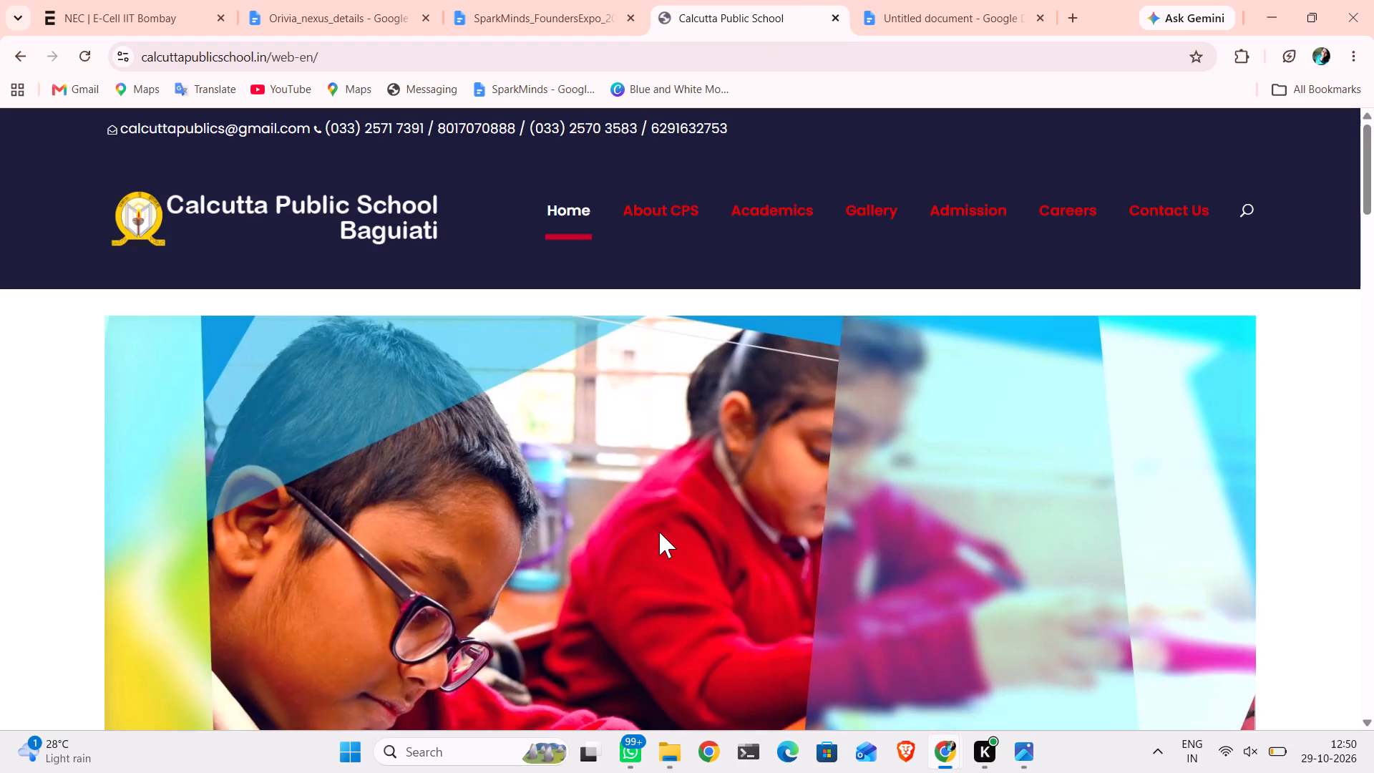
Capture a screenshot of the Calcutta Public School address, phone and email block in the website's footer.
scroll(512, 535, "down", 16)
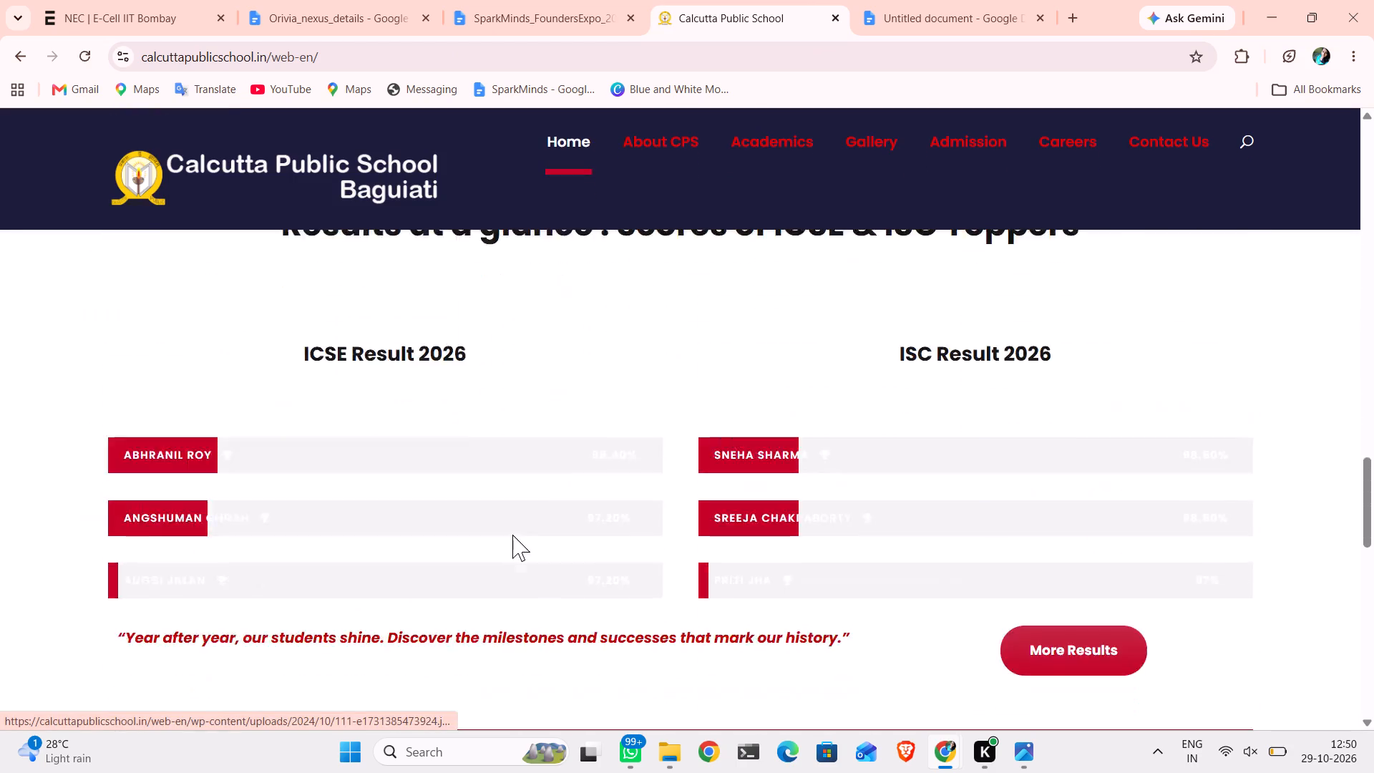
scroll(512, 535, "down", 11)
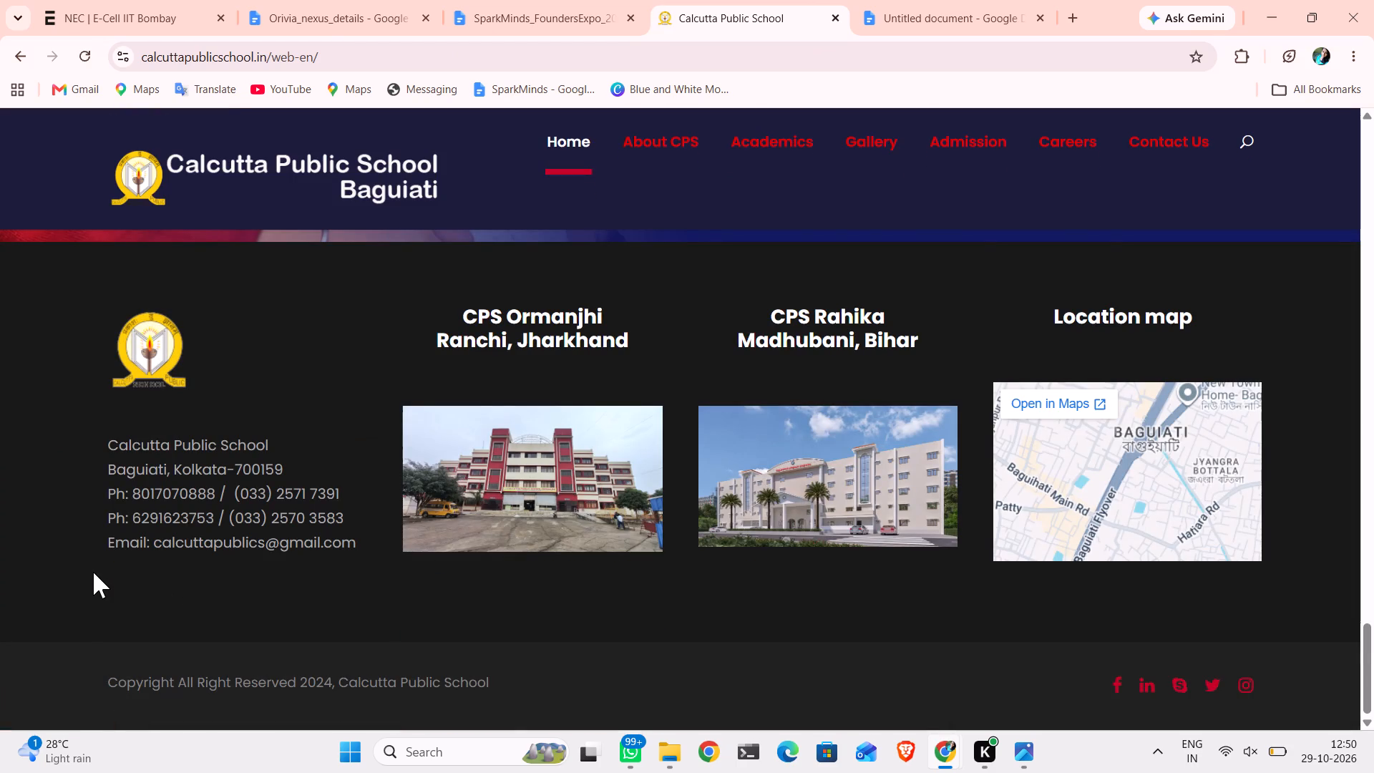
key("Print")
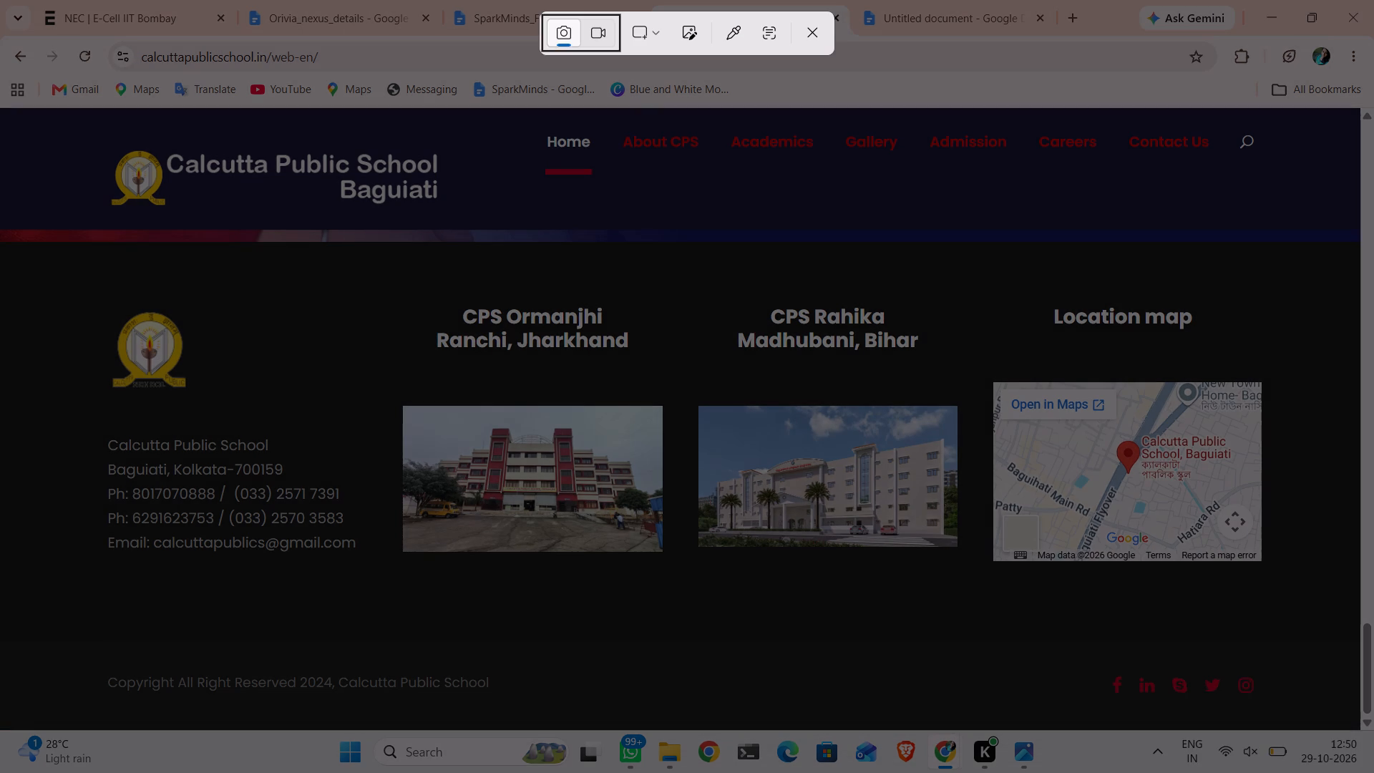
left_click_drag(94, 427, 366, 563)
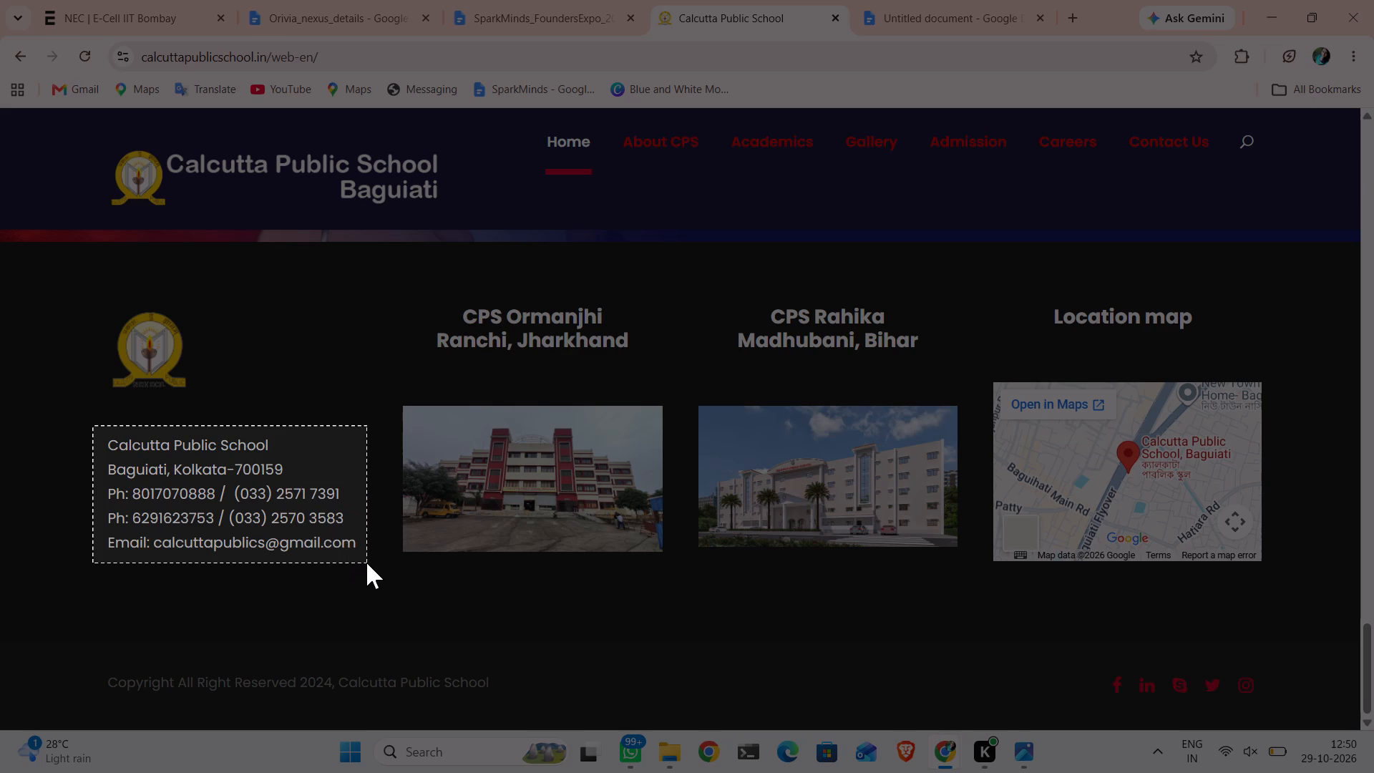
left_click_drag(366, 563, 366, 562)
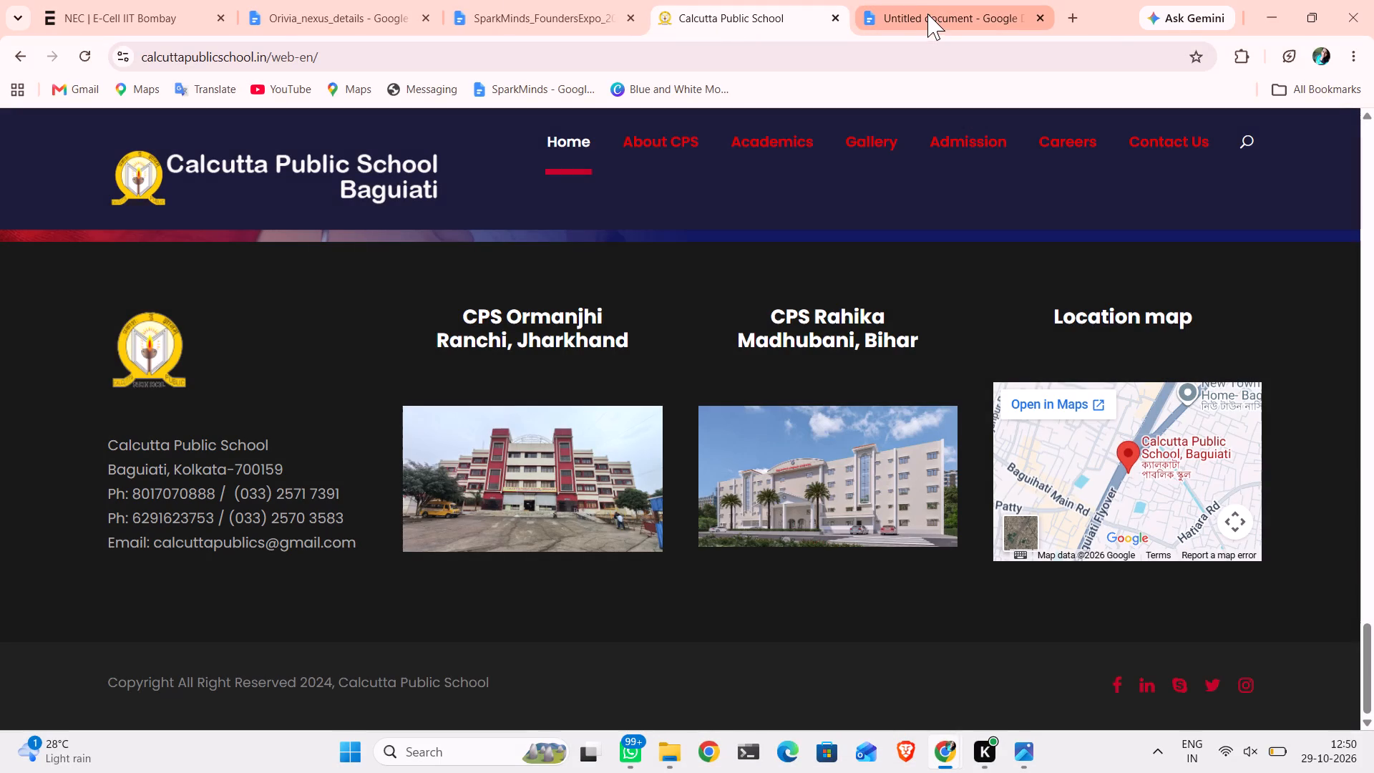
Add the line "11. Calcutta Public School" below the NES, VIP Road & Rajarhat image in the Google Docs list.
left_click(928, 14)
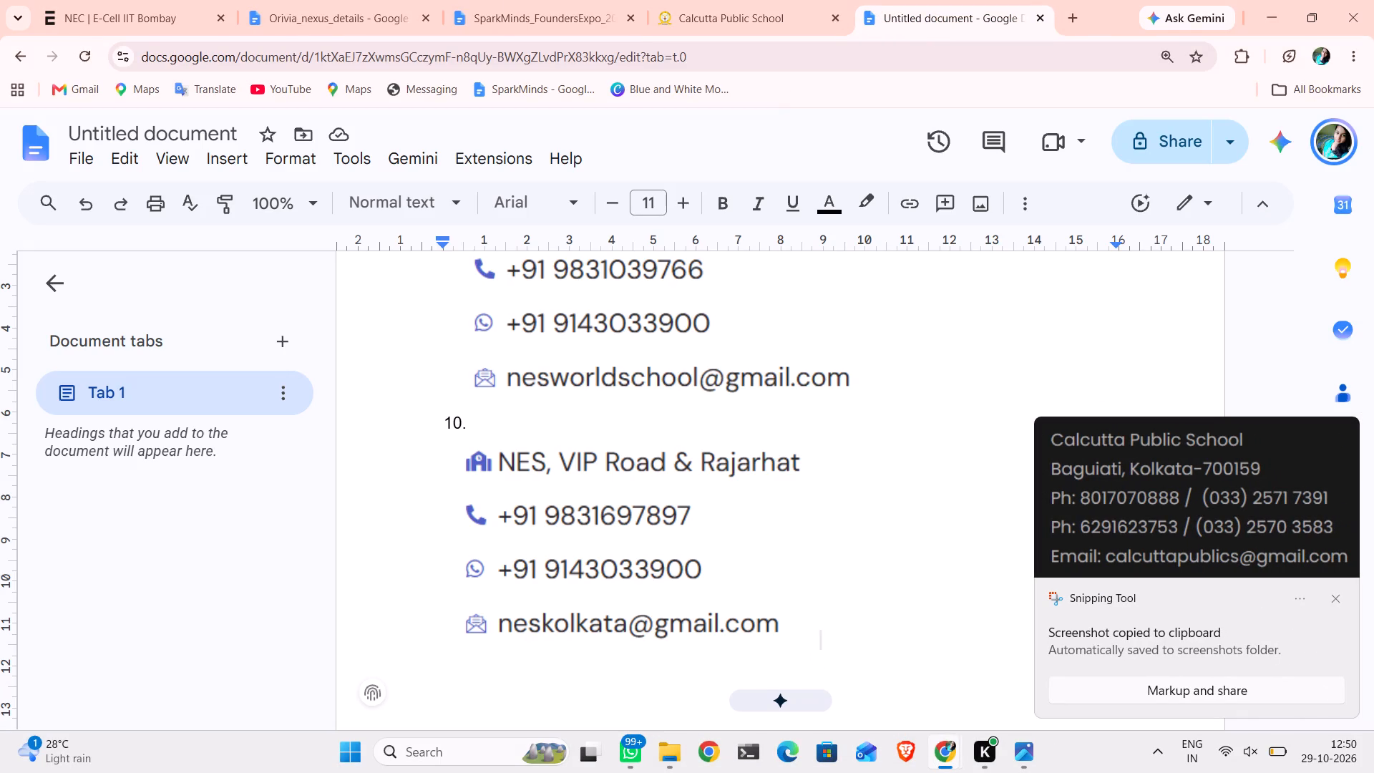
key("Return")
type("11.")
key("space")
type("ak")
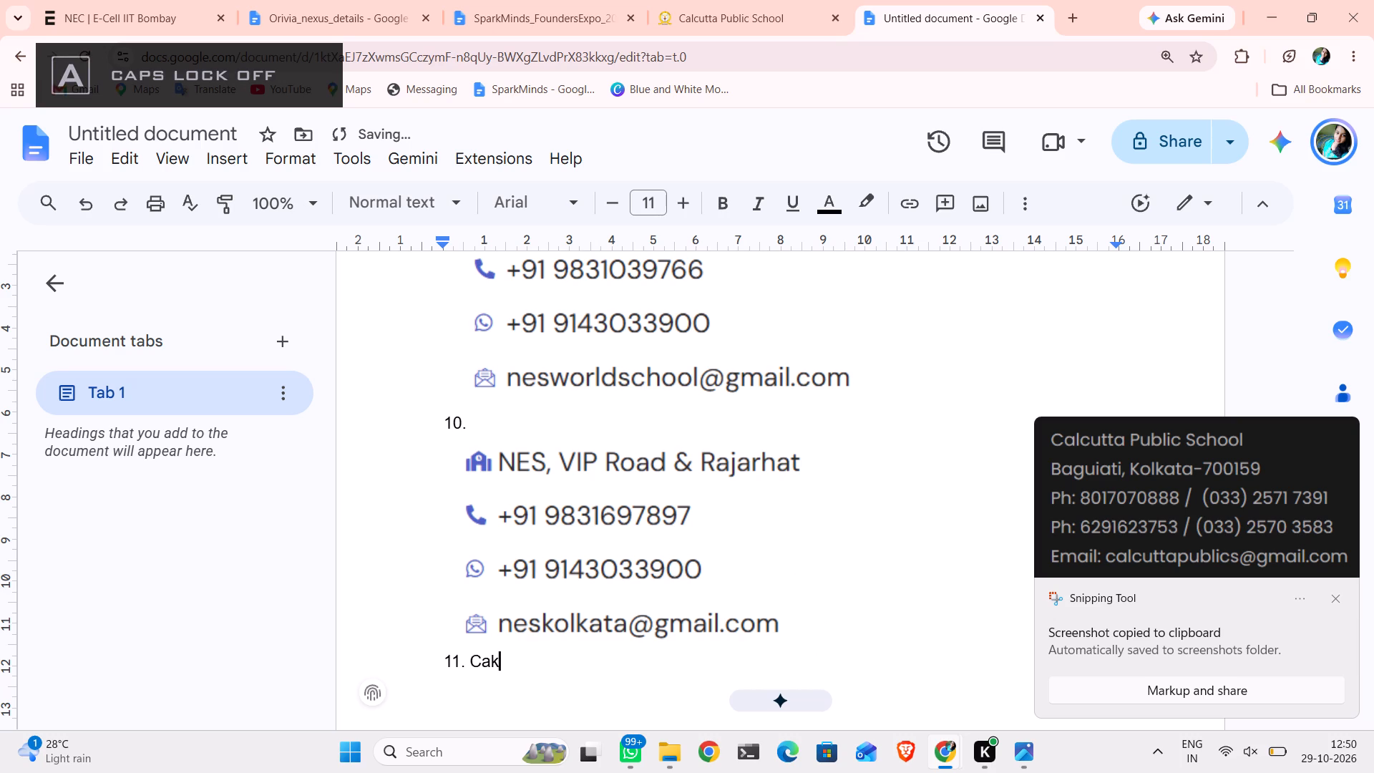
key("BackSpace")
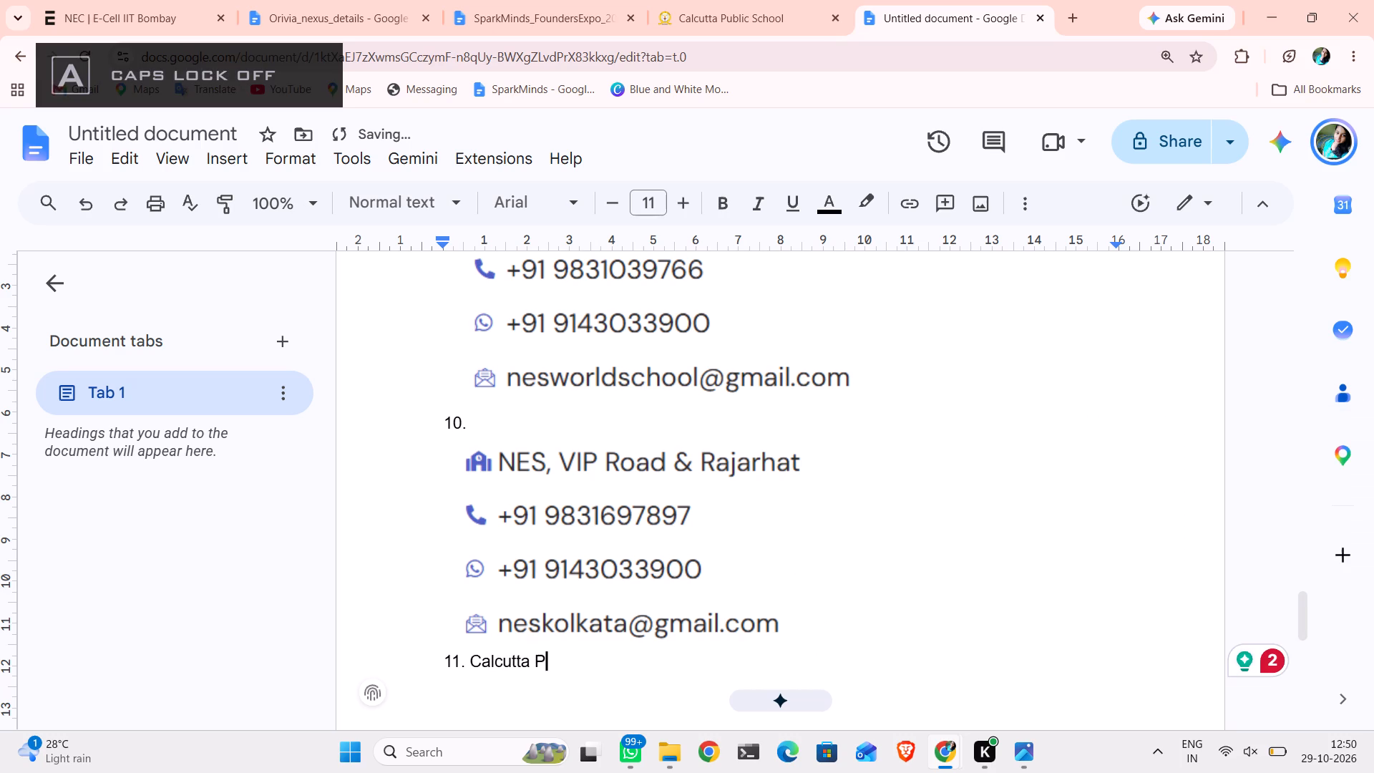
key("s")
type("chool")
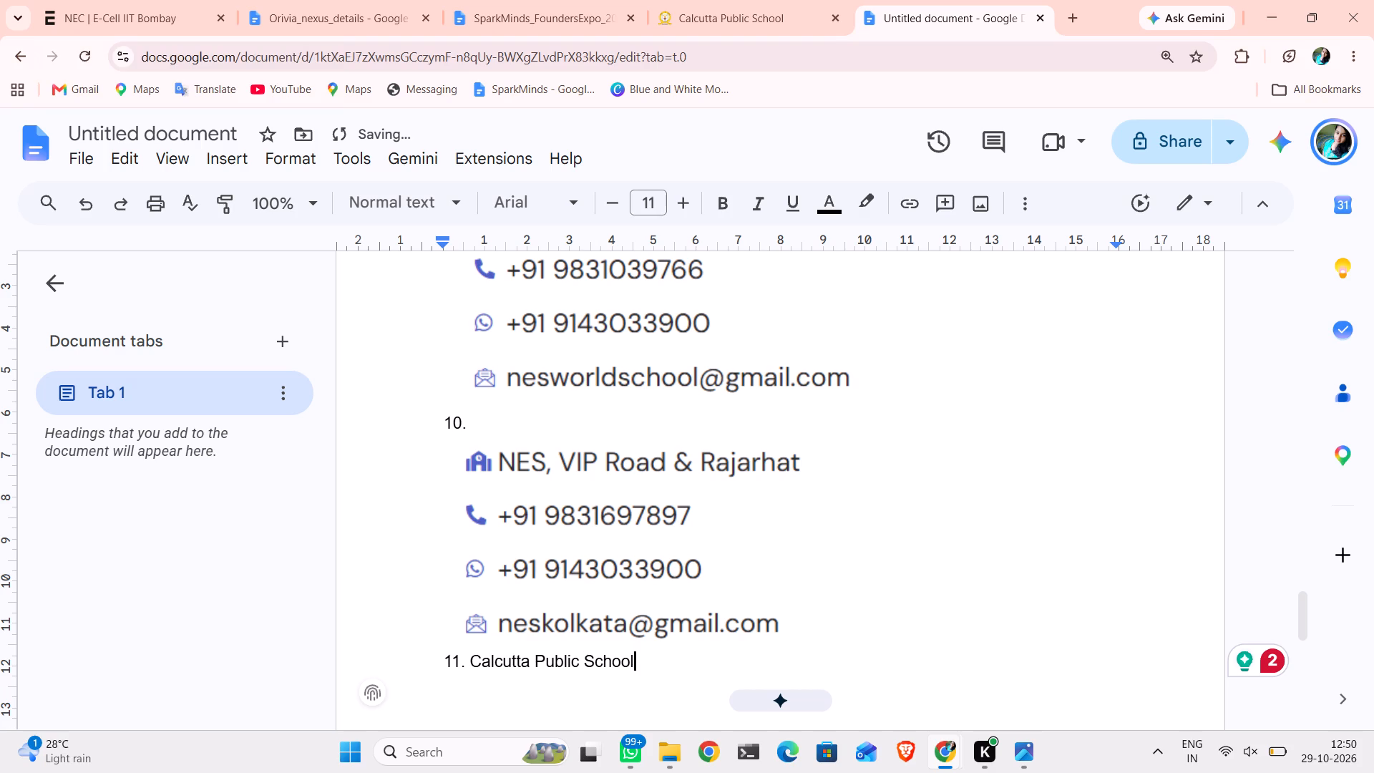
Paste the captured contact screenshot on a new line under the Calcutta Public School entry.
key("Return")
key("ctrl+v")
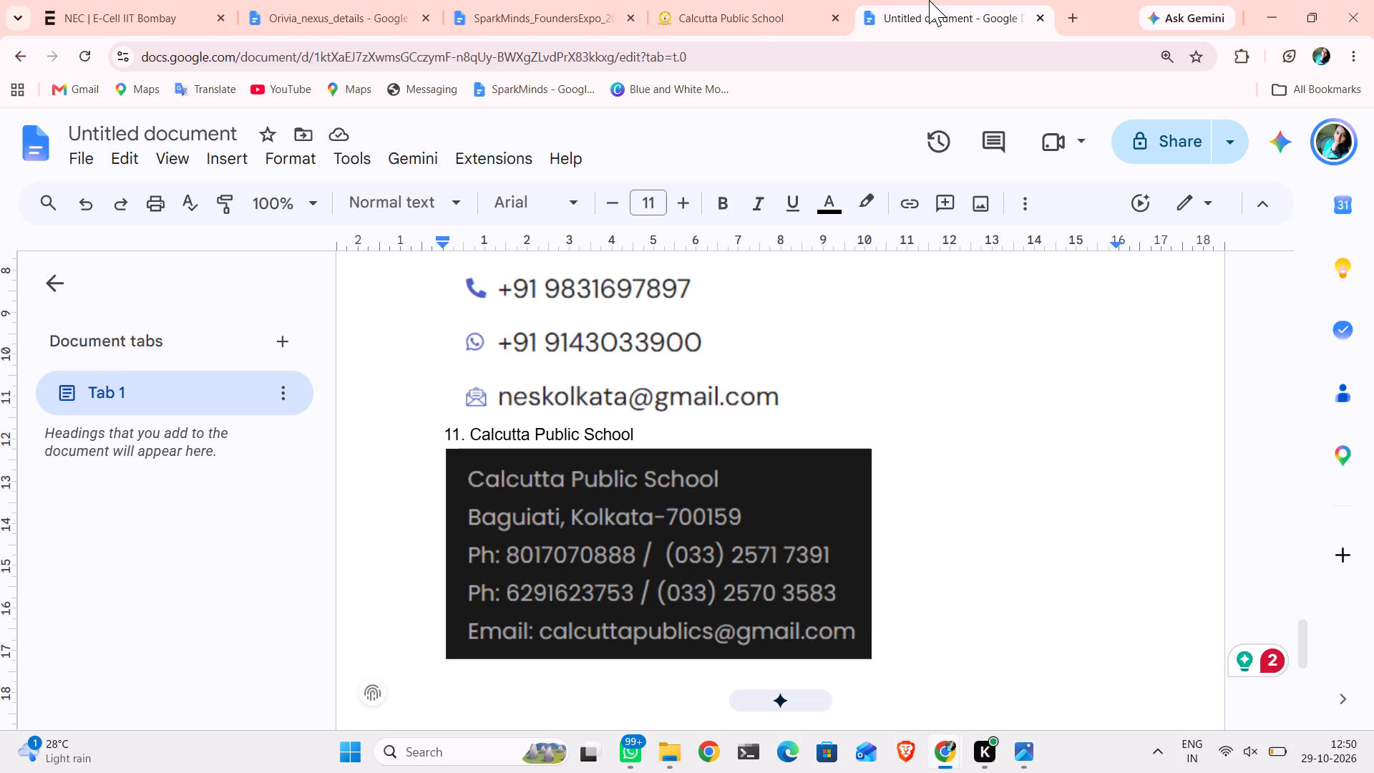
Go back to the Google Places results and search for "indira gandhi memorial high school".
left_click(698, 22)
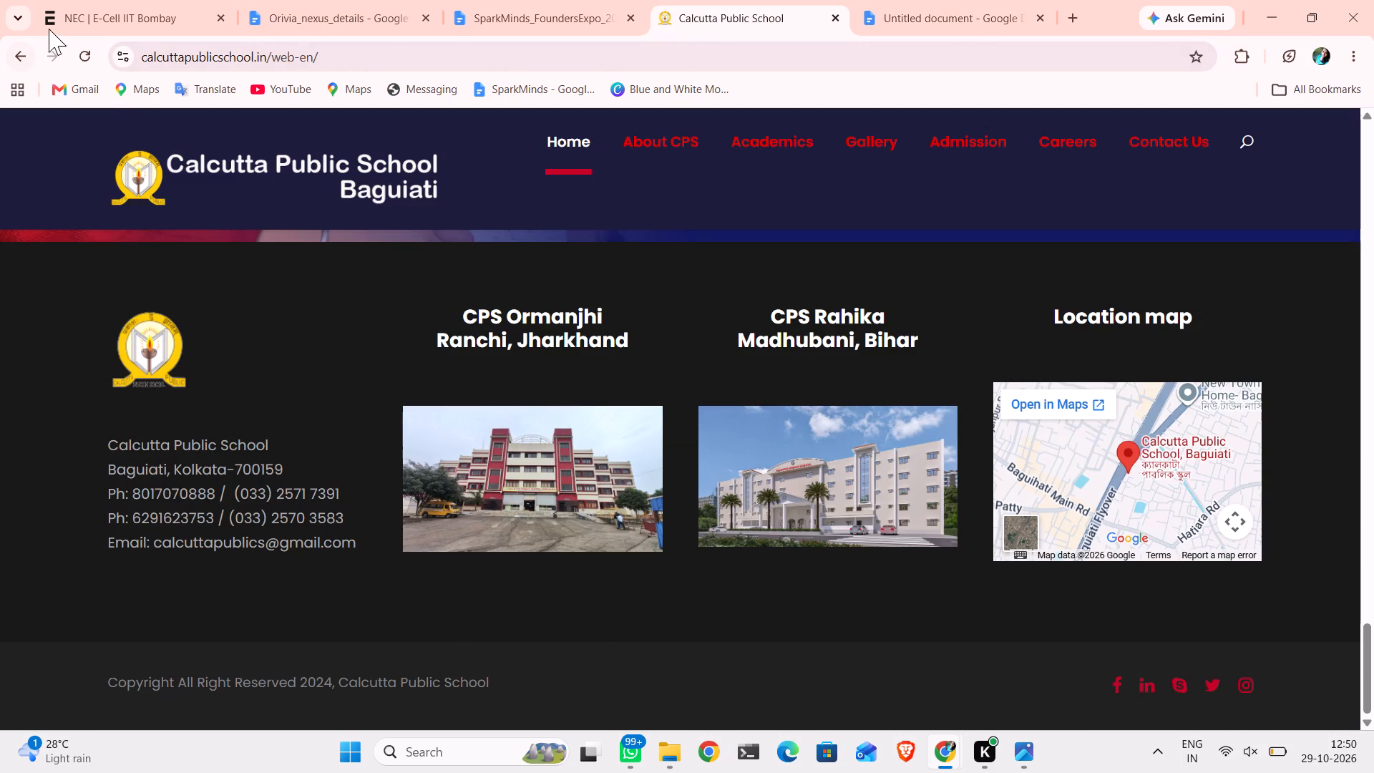
left_click(19, 53)
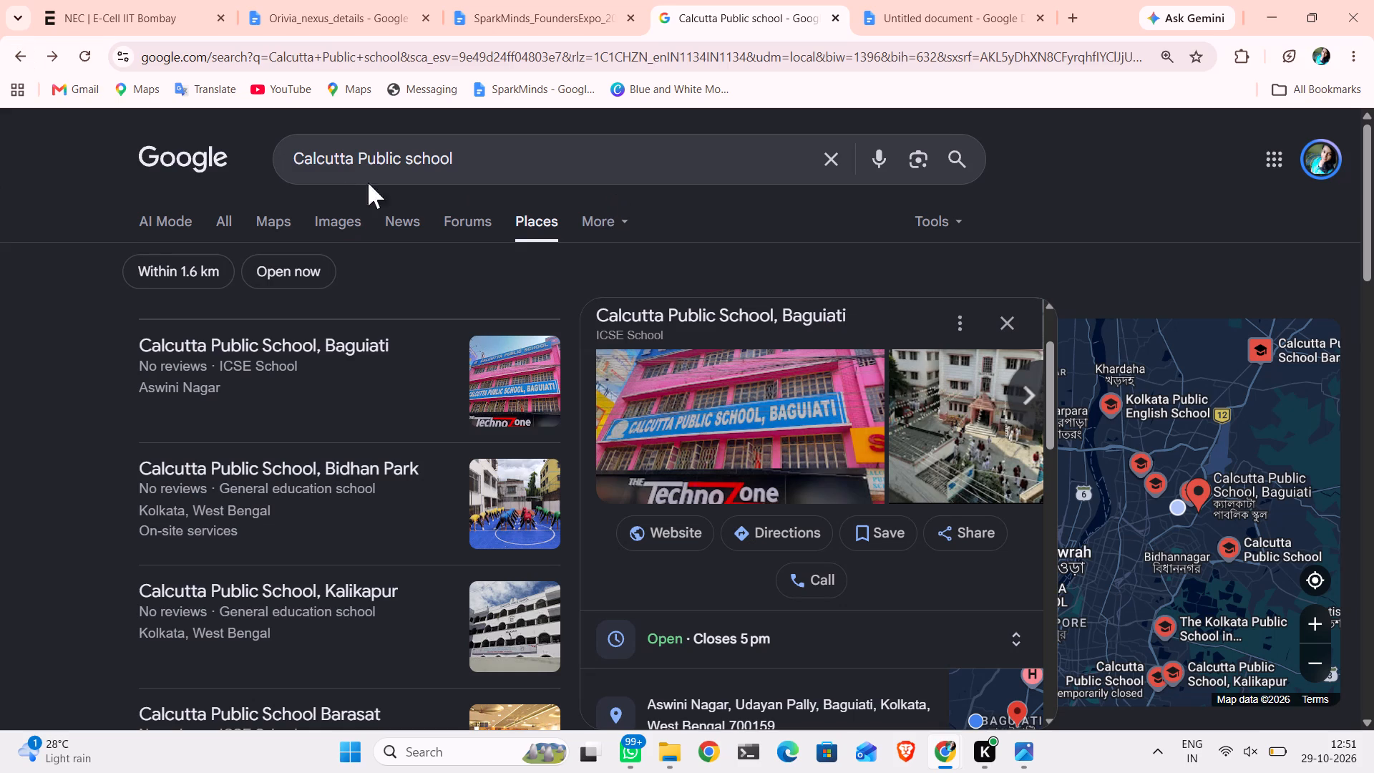
left_click_drag(400, 156, 225, 163)
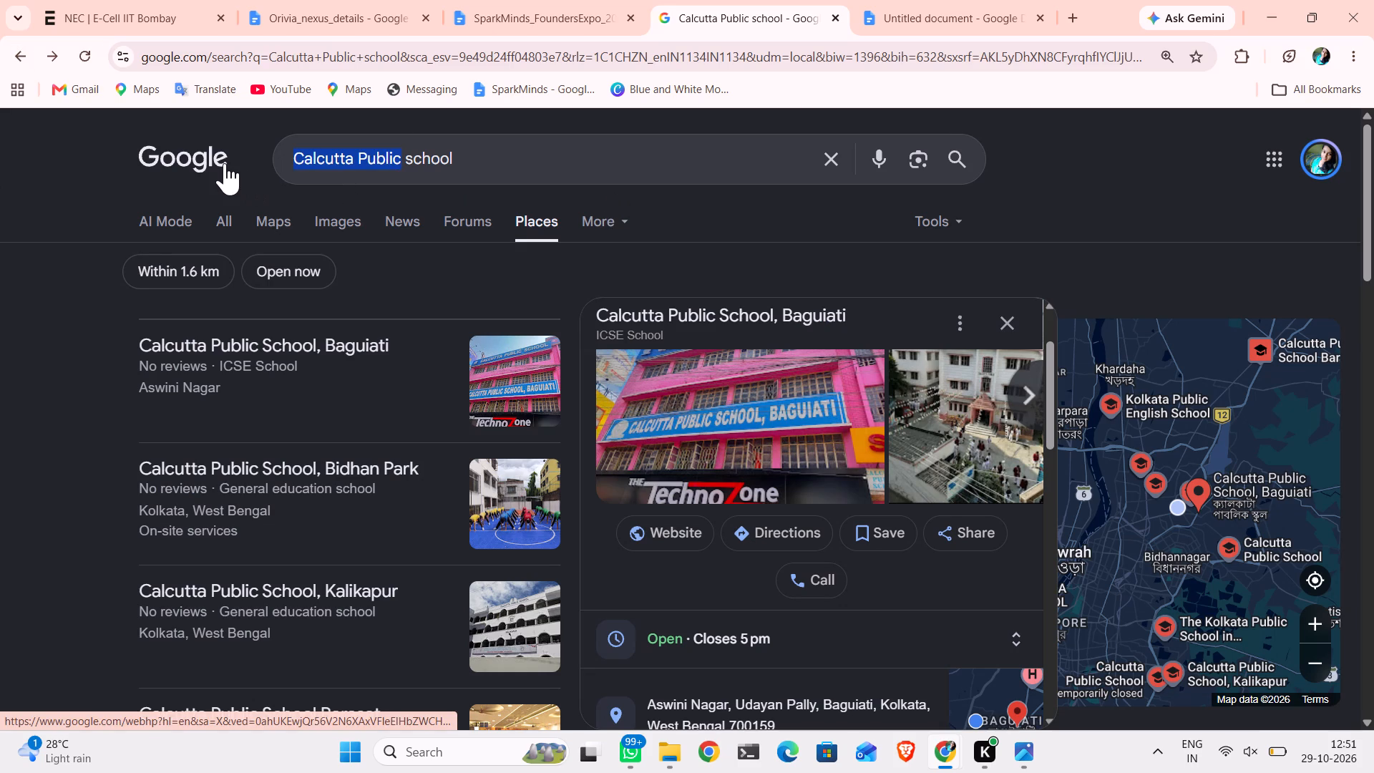
type("india")
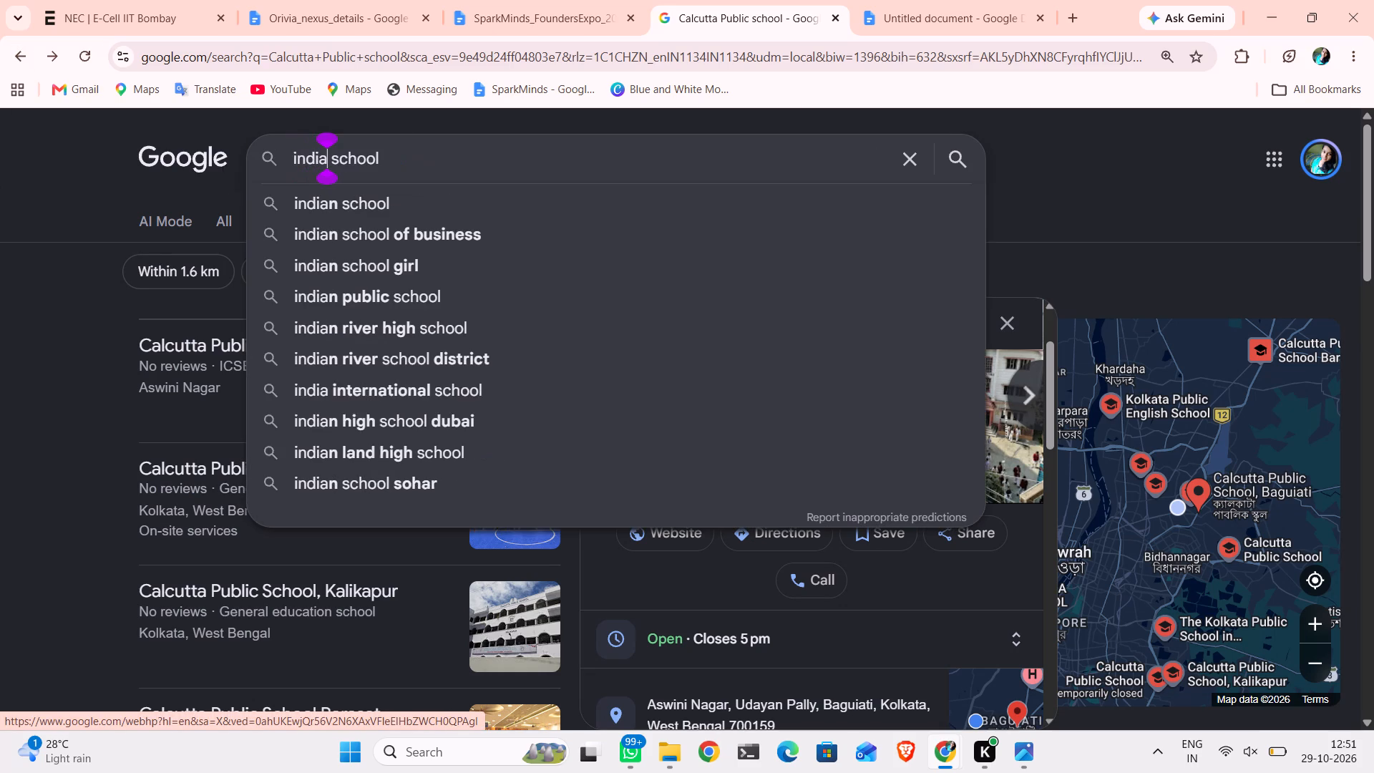
key("BackSpace")
type("ra")
key("space")
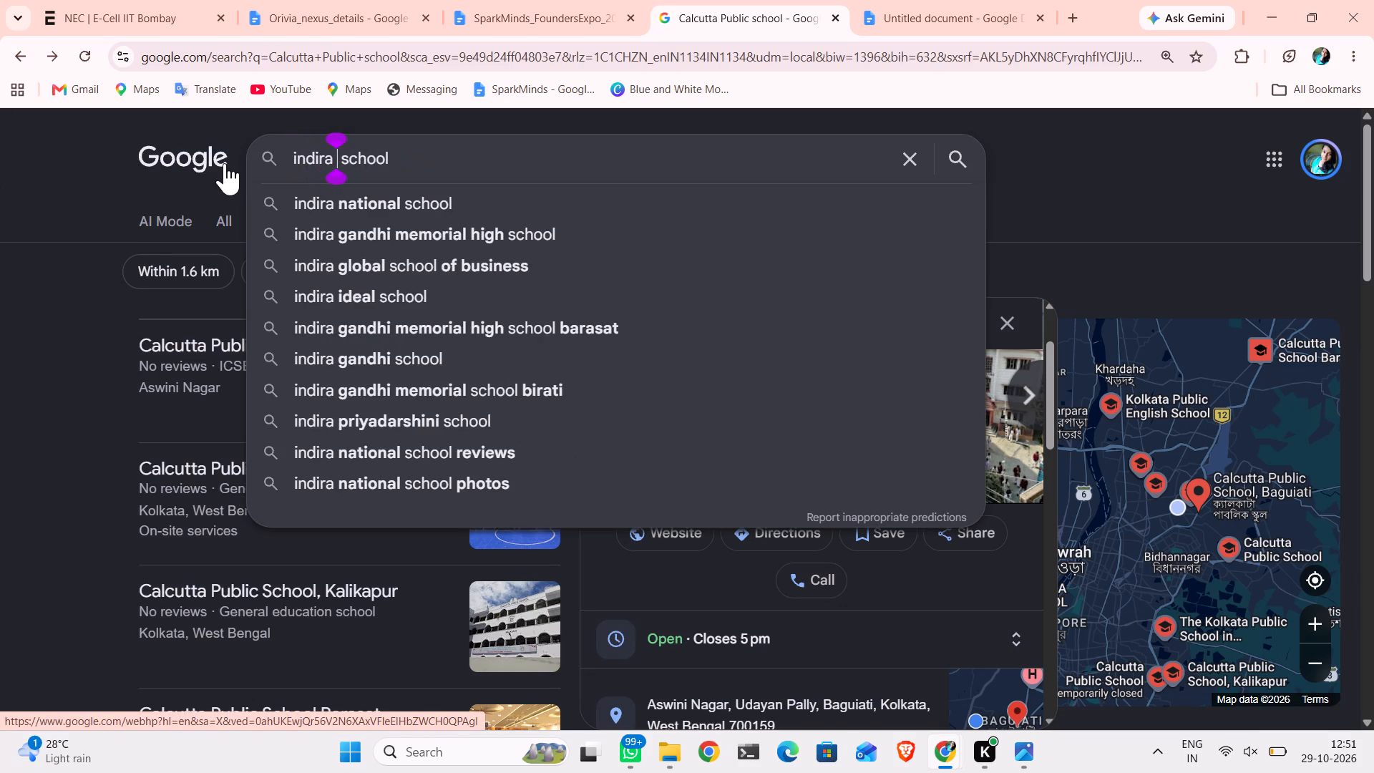
key("Down")
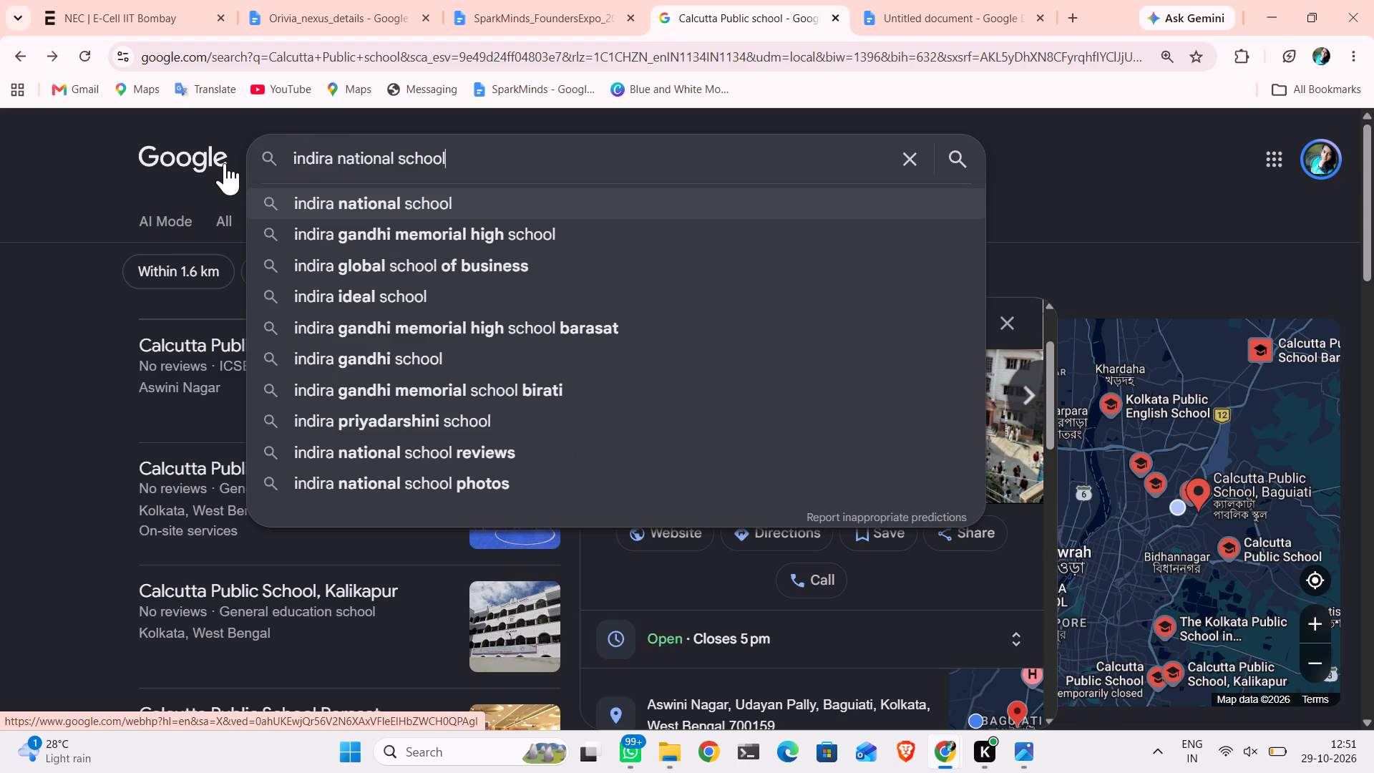
key("Down")
key("Return")
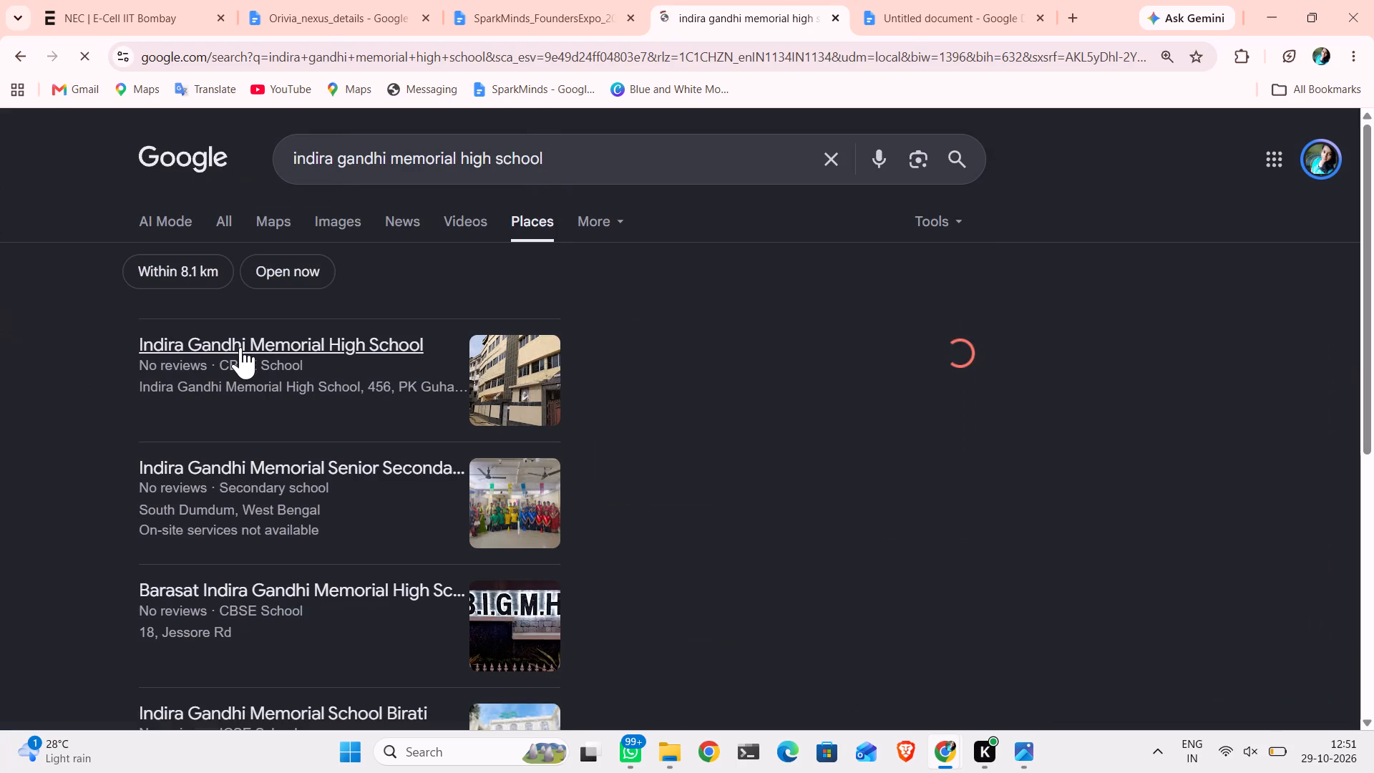
Open the website of the first Indira Gandhi Memorial High School listing and dismiss its admission notice.
left_click(240, 347)
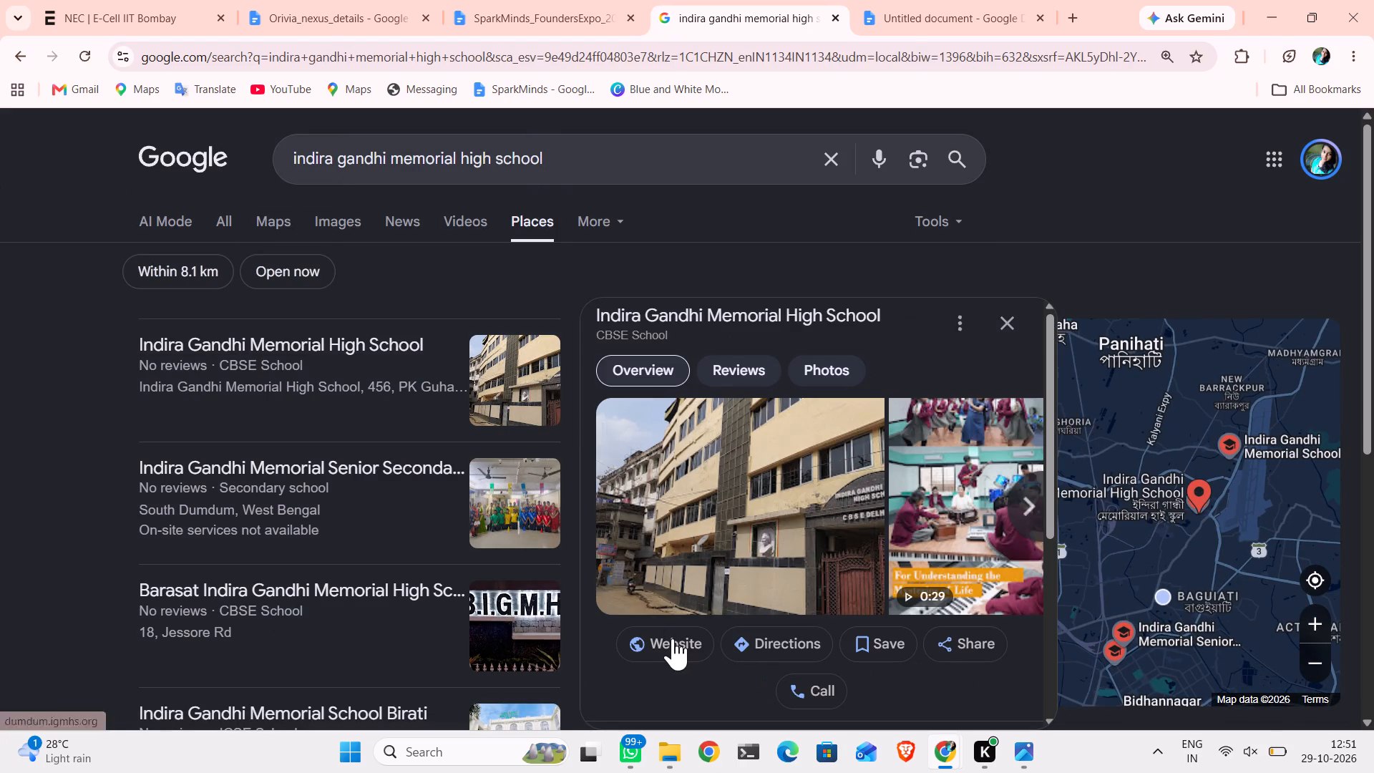
left_click(673, 638)
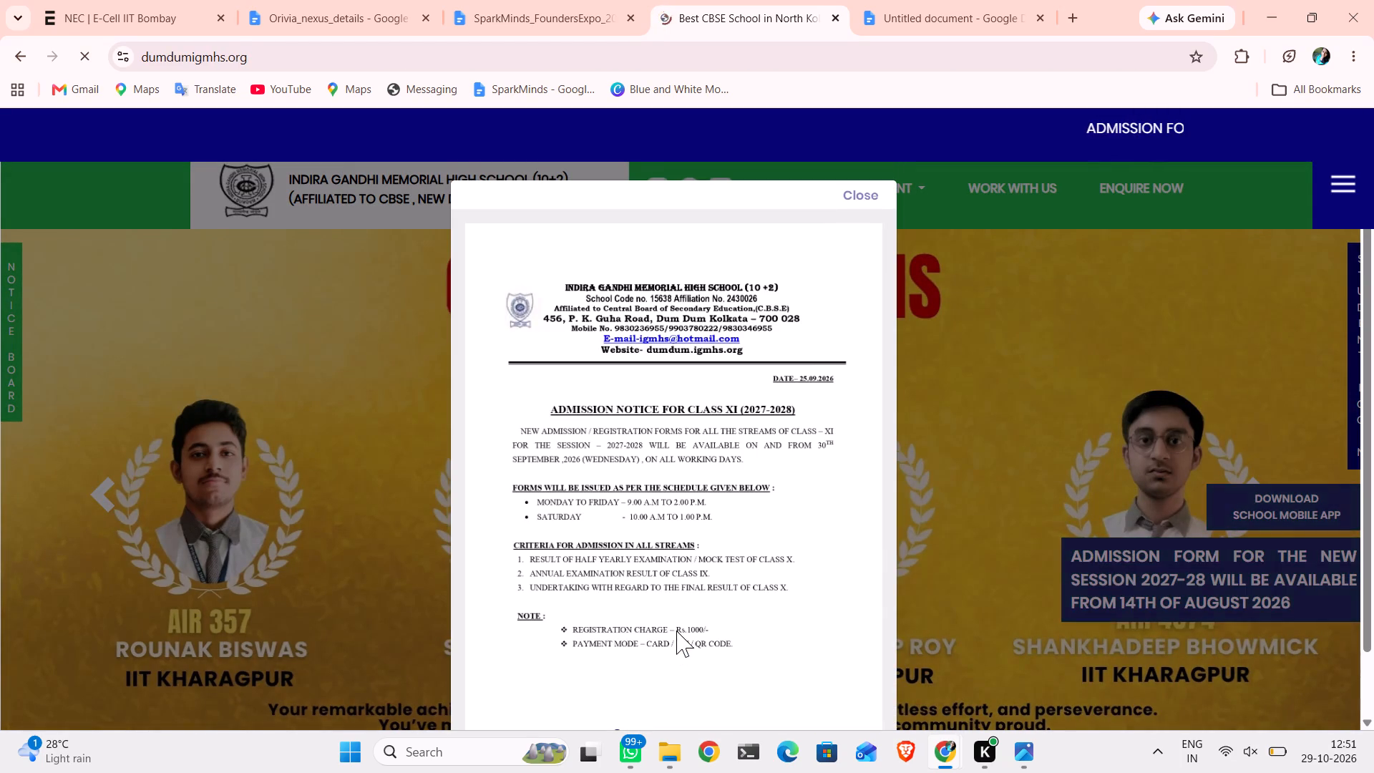
left_click(871, 191)
Copy the Indira Gandhi Memorial High School name, affiliation, phone and e-mail lines from the footer of the school's website.
scroll(668, 485, "down", 7)
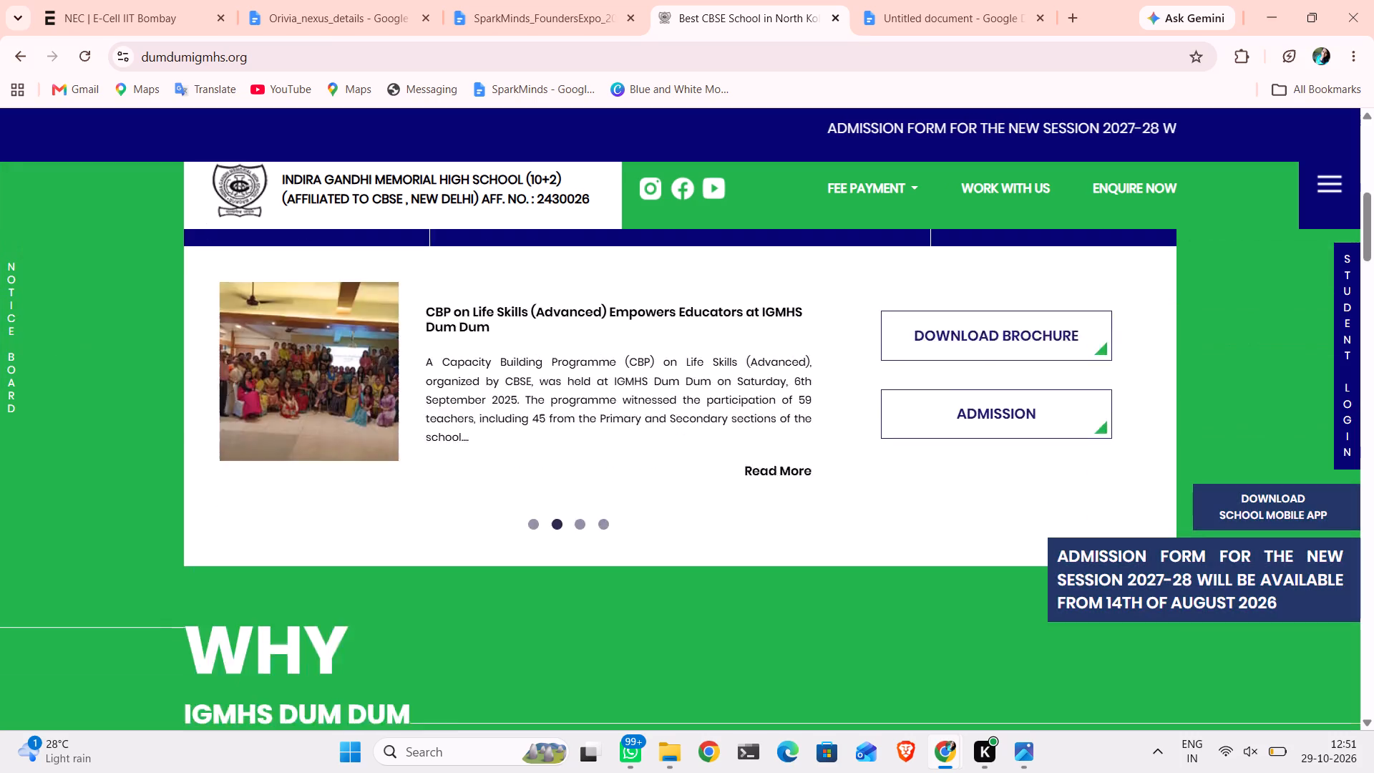
scroll(668, 485, "down", 16)
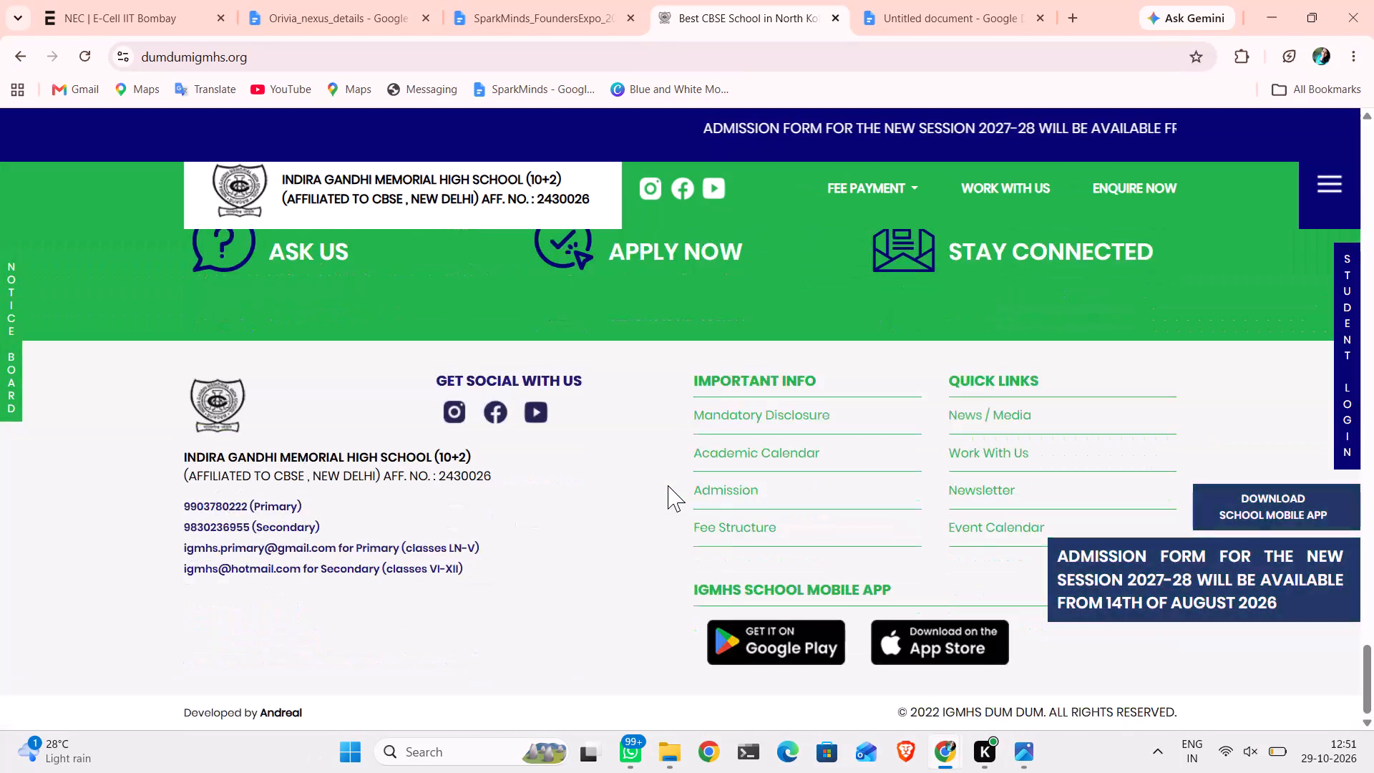
scroll(668, 485, "down", 4)
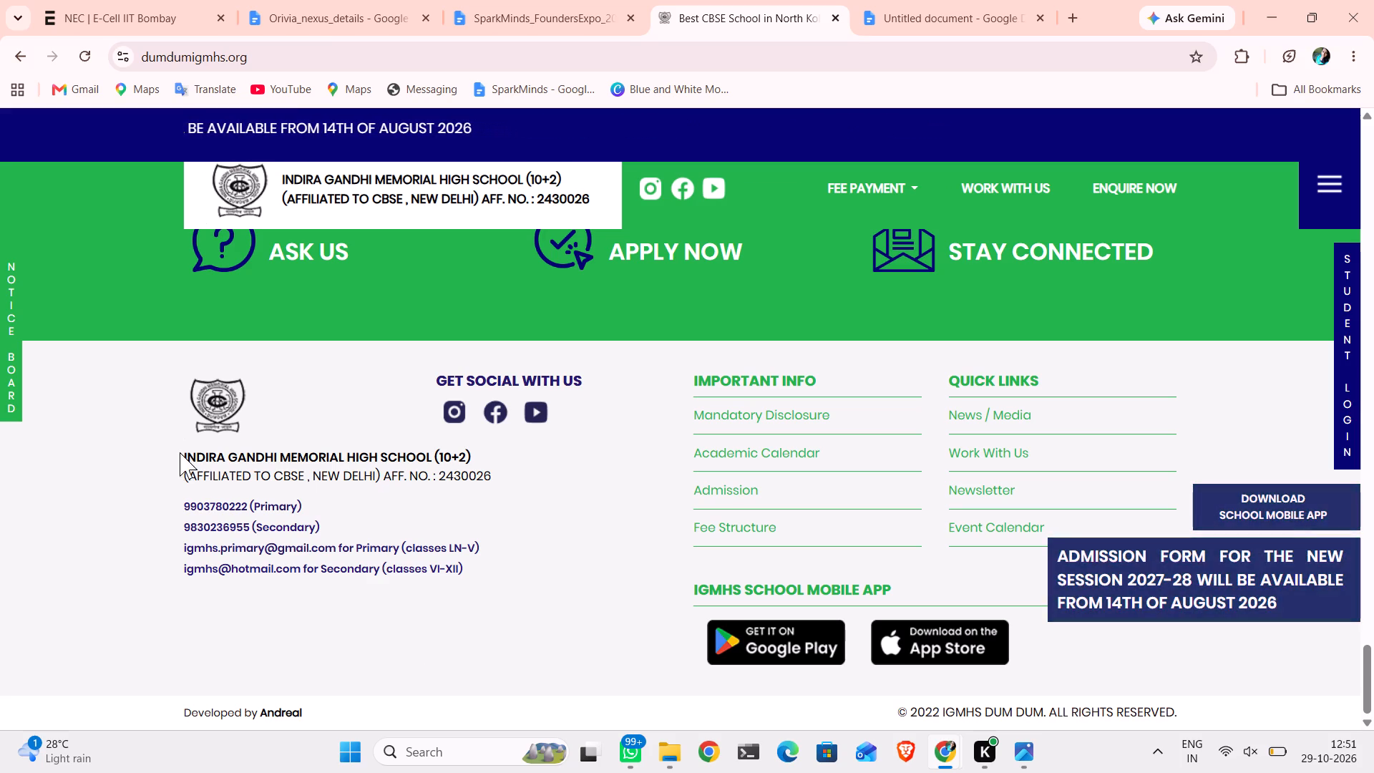
left_click_drag(185, 455, 415, 466)
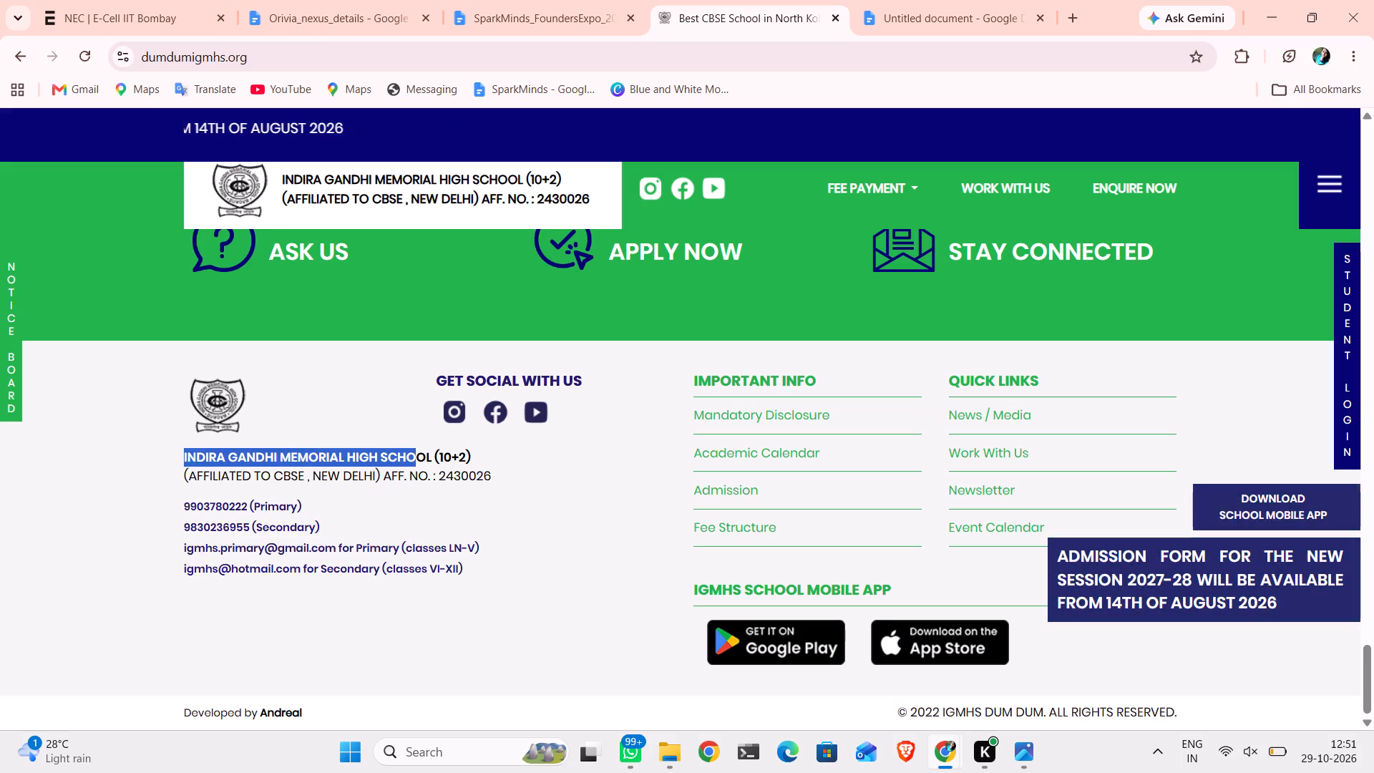
left_click_drag(415, 466, 434, 467)
left_click(434, 467)
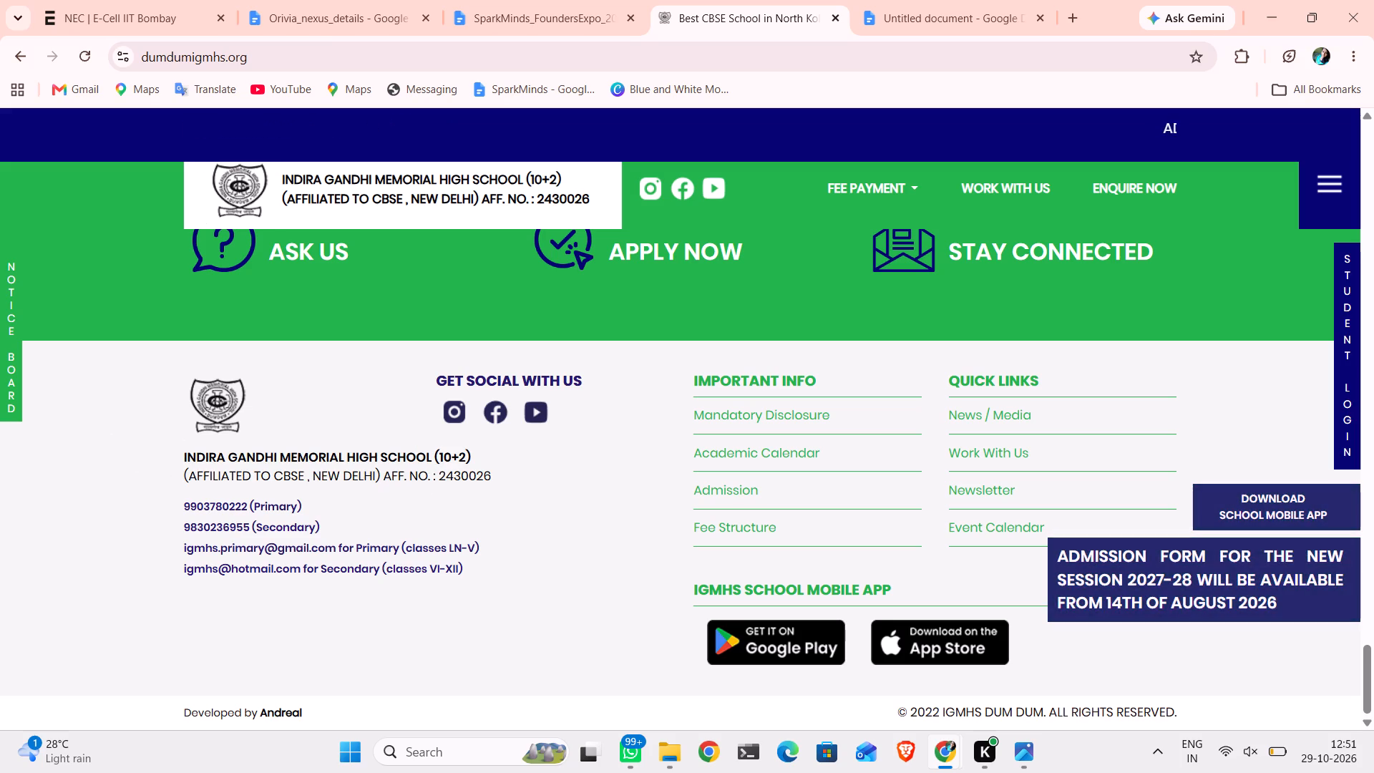
left_click_drag(183, 454, 521, 585)
key("ctrl+c")
key("ctrl+c")
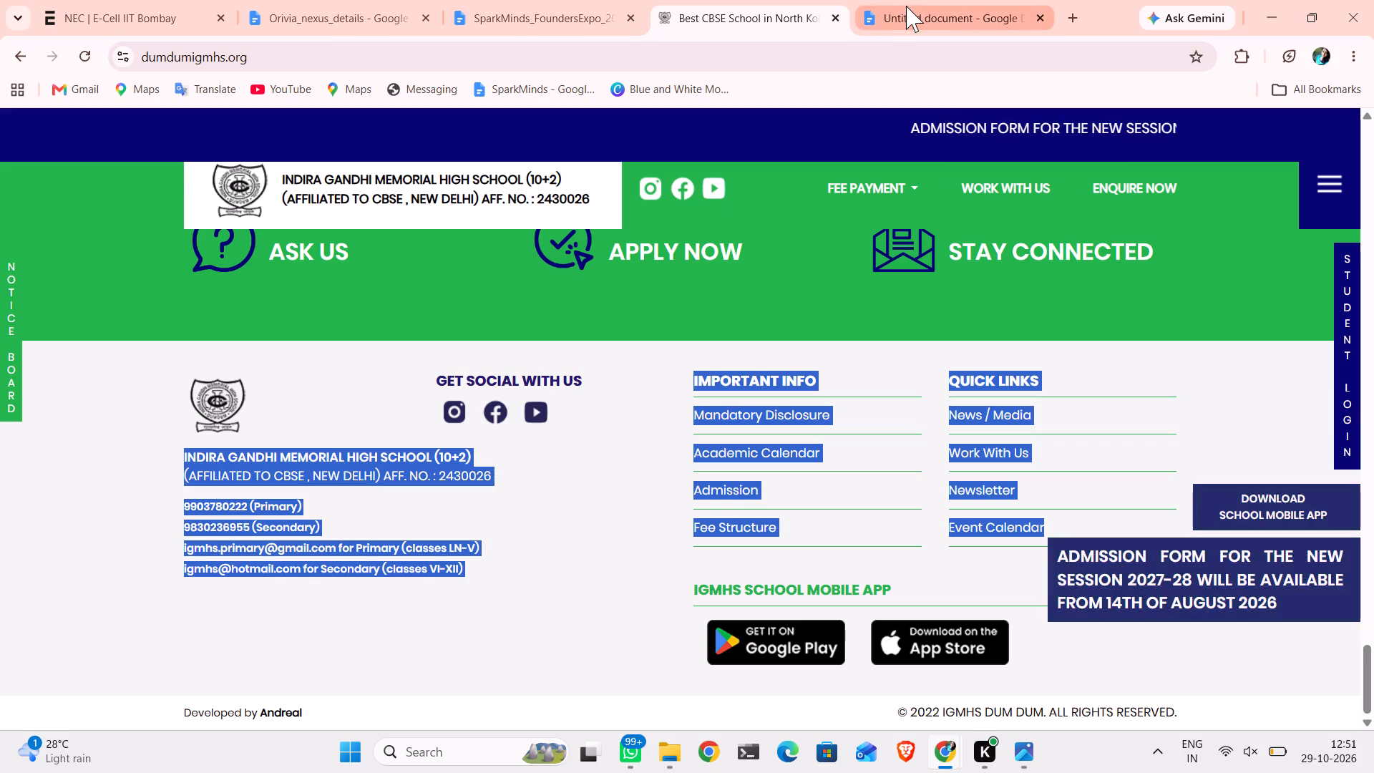
Paste the copied school details into the Google Docs list, on a new line below the Calcutta Public School image.
left_click(906, 6)
left_click(895, 633)
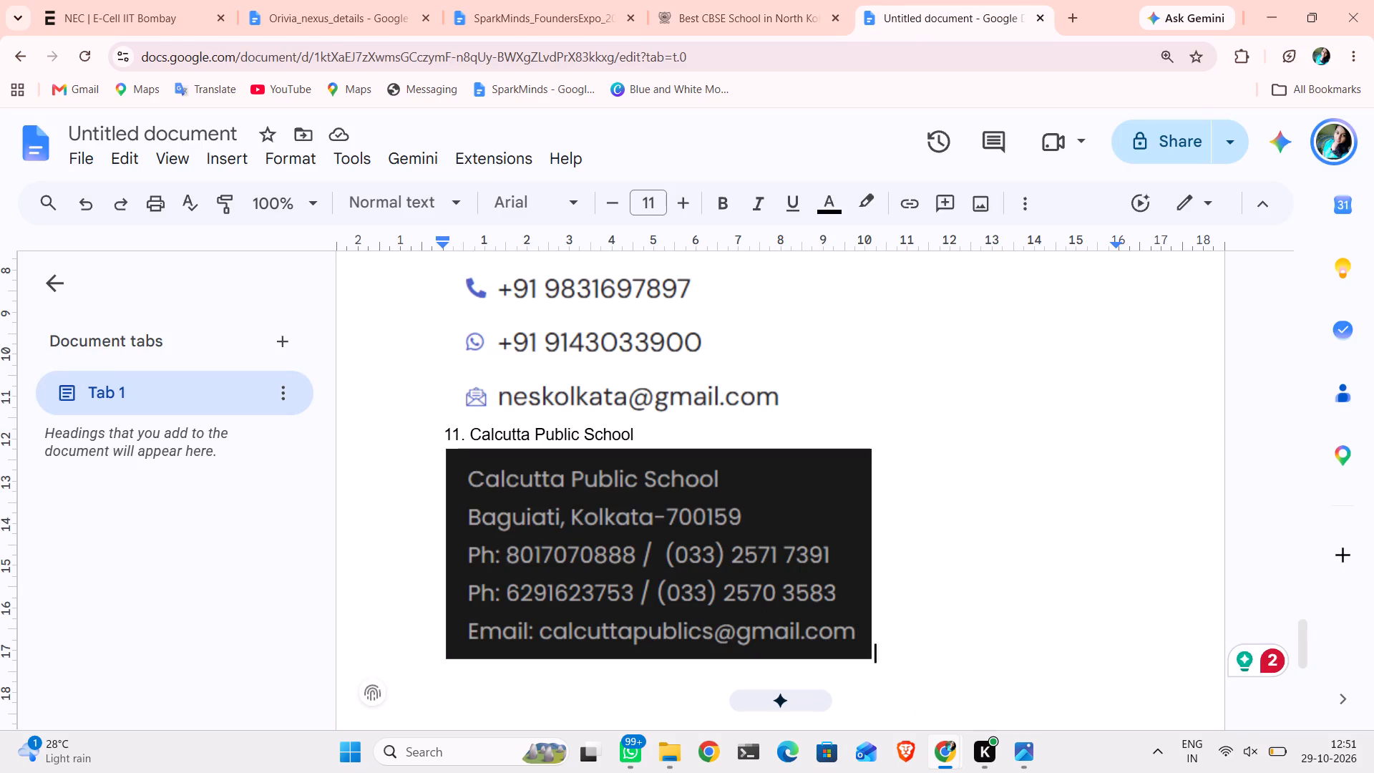
key("Return")
key("Return")
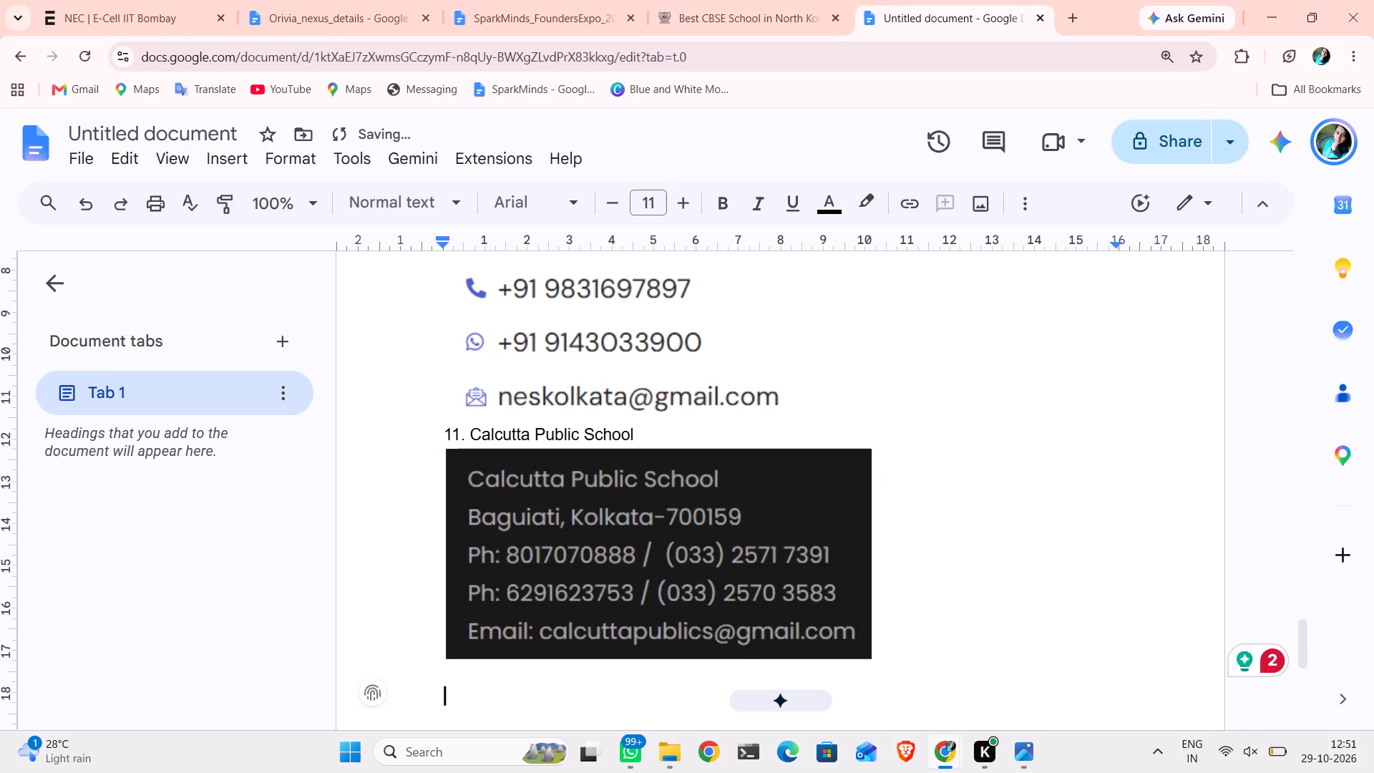
key("ctrl+v")
Delete the unwanted QUICK LINKS section and the Fee Structure entry from the end of the pasted text.
scroll(895, 633, "up", 2)
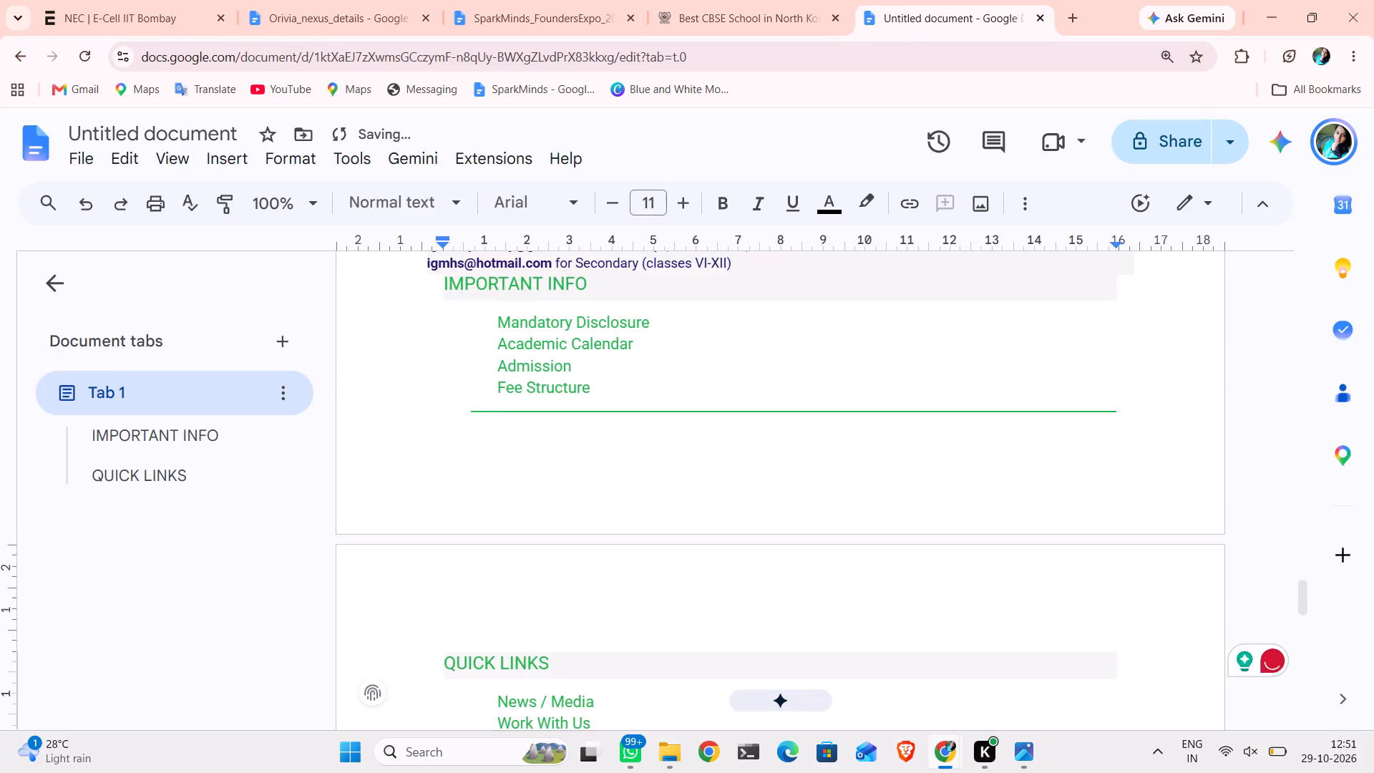
scroll(895, 633, "up", 2)
scroll(895, 633, "down", 3)
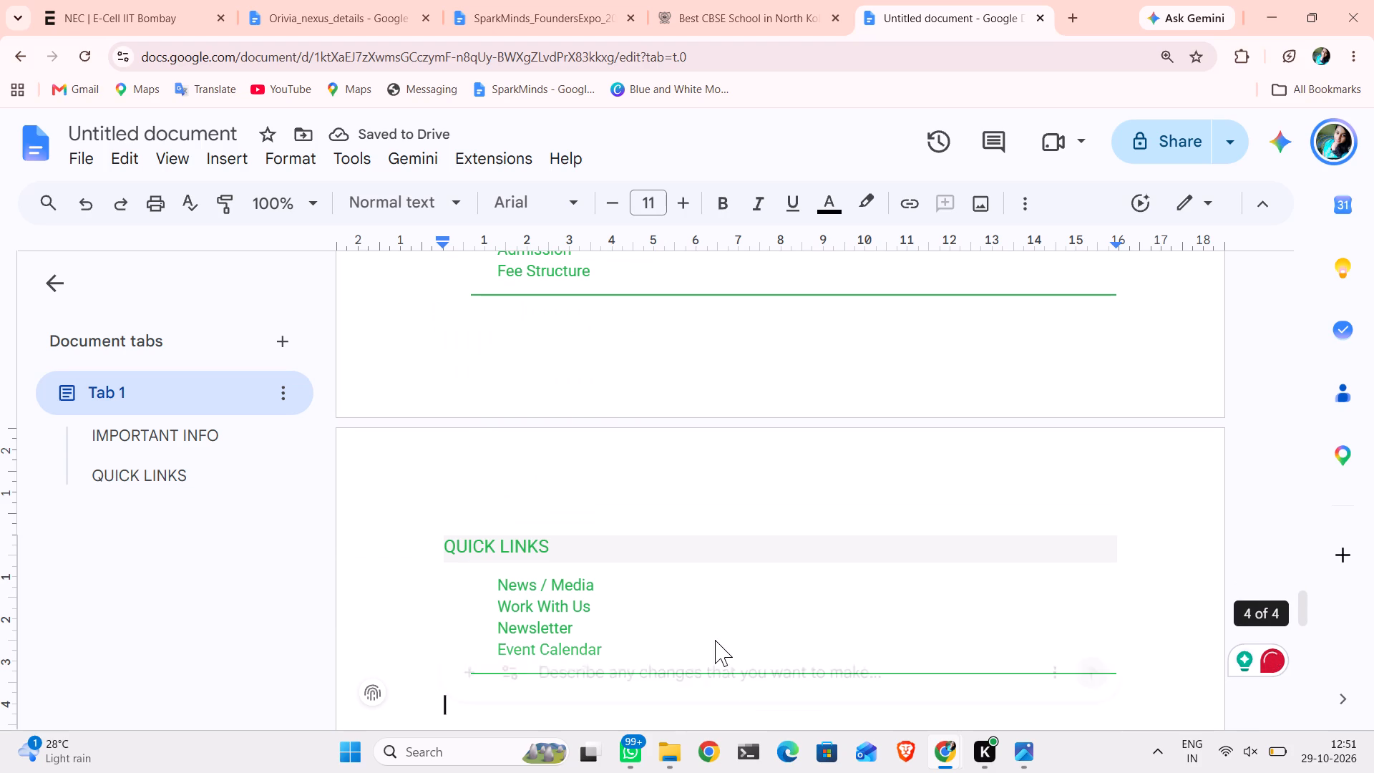
key("BackSpace")
key("BackSpace")
key("BackSpace")
key("BackSpace")
key("BackSpace")
key("BackSpace")
key("BackSpace")
key("BackSpace")
key("BackSpace")
key("BackSpace")
key("BackSpace")
key("BackSpace")
key("BackSpace")
key("BackSpace")
key("BackSpace")
key("BackSpace")
key("BackSpace")
key("BackSpace")
key("BackSpace")
key("BackSpace")
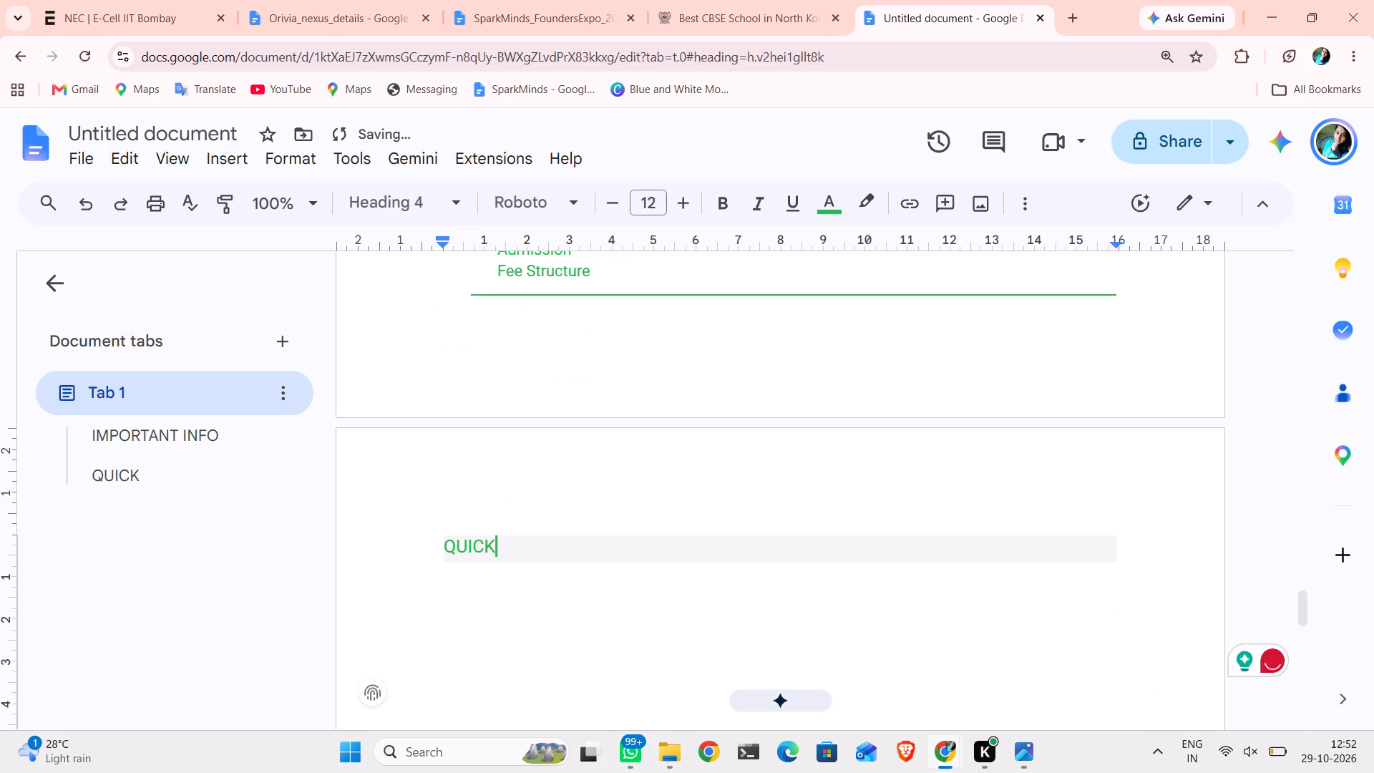
key("BackSpace")
key("BackSpace")
key("BackSpace")
key("BackSpace")
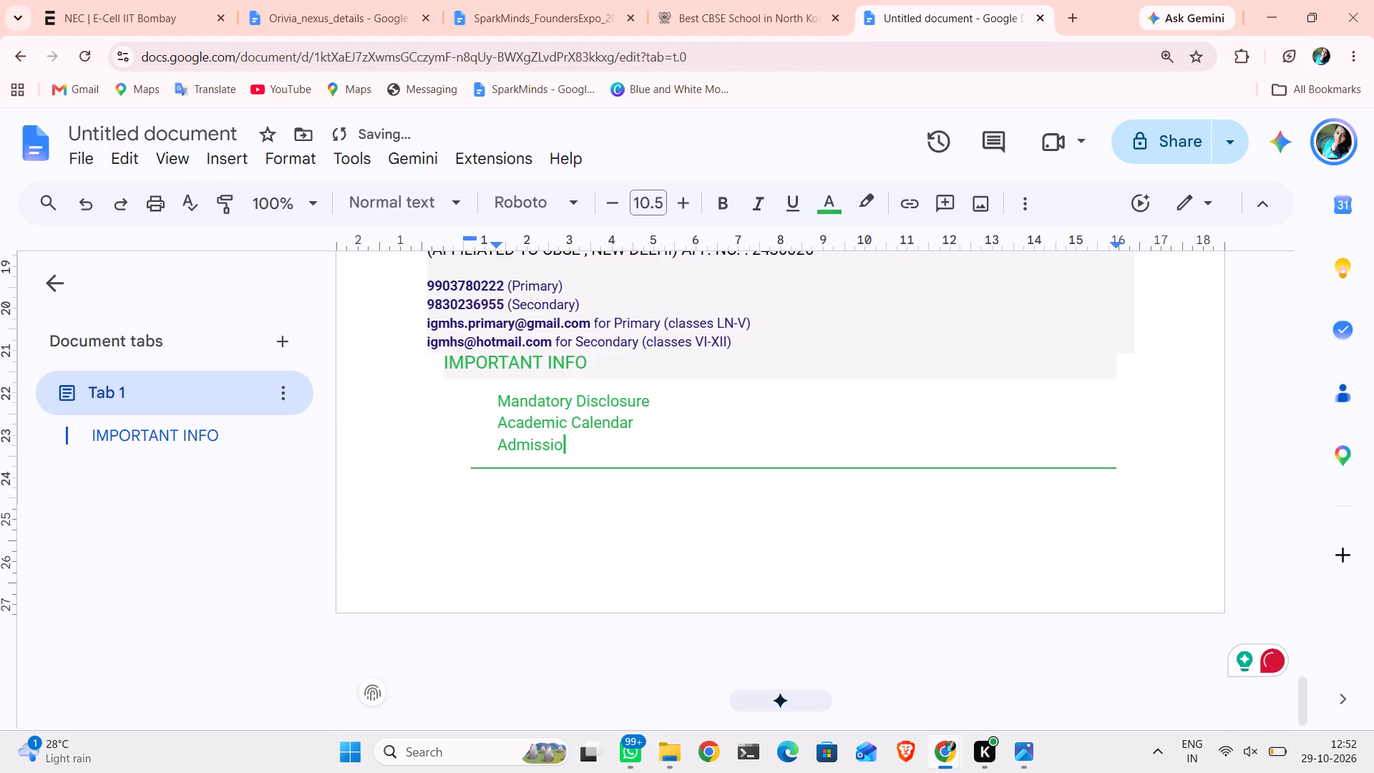
Delete the rest of the pasted IMPORTANT INFO section, including its heading, leaving the school's contact lines as the last text.
key("Down")
key("Down")
key("Down")
key("BackSpace")
key("BackSpace")
key("BackSpace")
key("BackSpace")
key("BackSpace")
key("BackSpace")
key("BackSpace")
key("BackSpace")
key("BackSpace")
key("BackSpace")
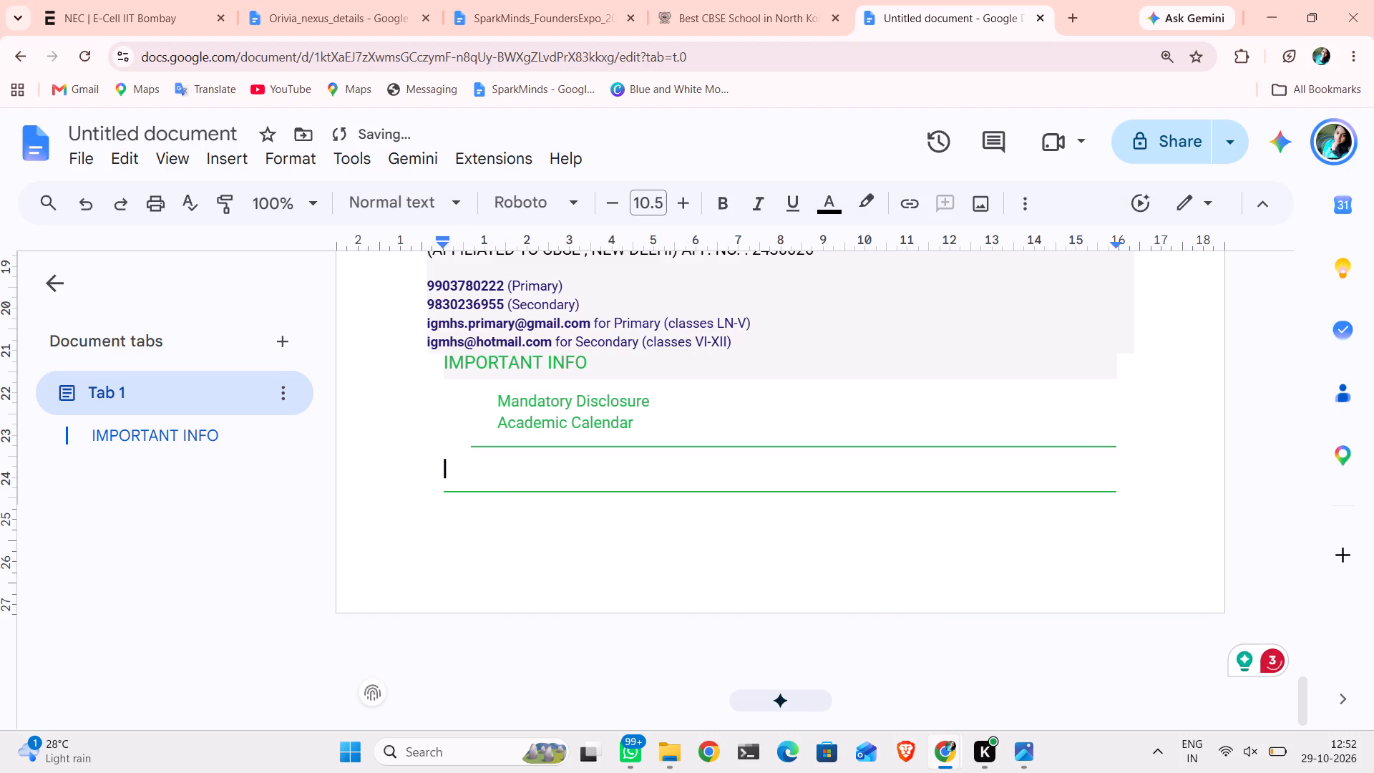
key("BackSpace")
key("BackSpace")
key("BackSpace")
key("BackSpace")
key("BackSpace")
key("BackSpace")
key("BackSpace")
key("BackSpace")
key("BackSpace")
key("BackSpace")
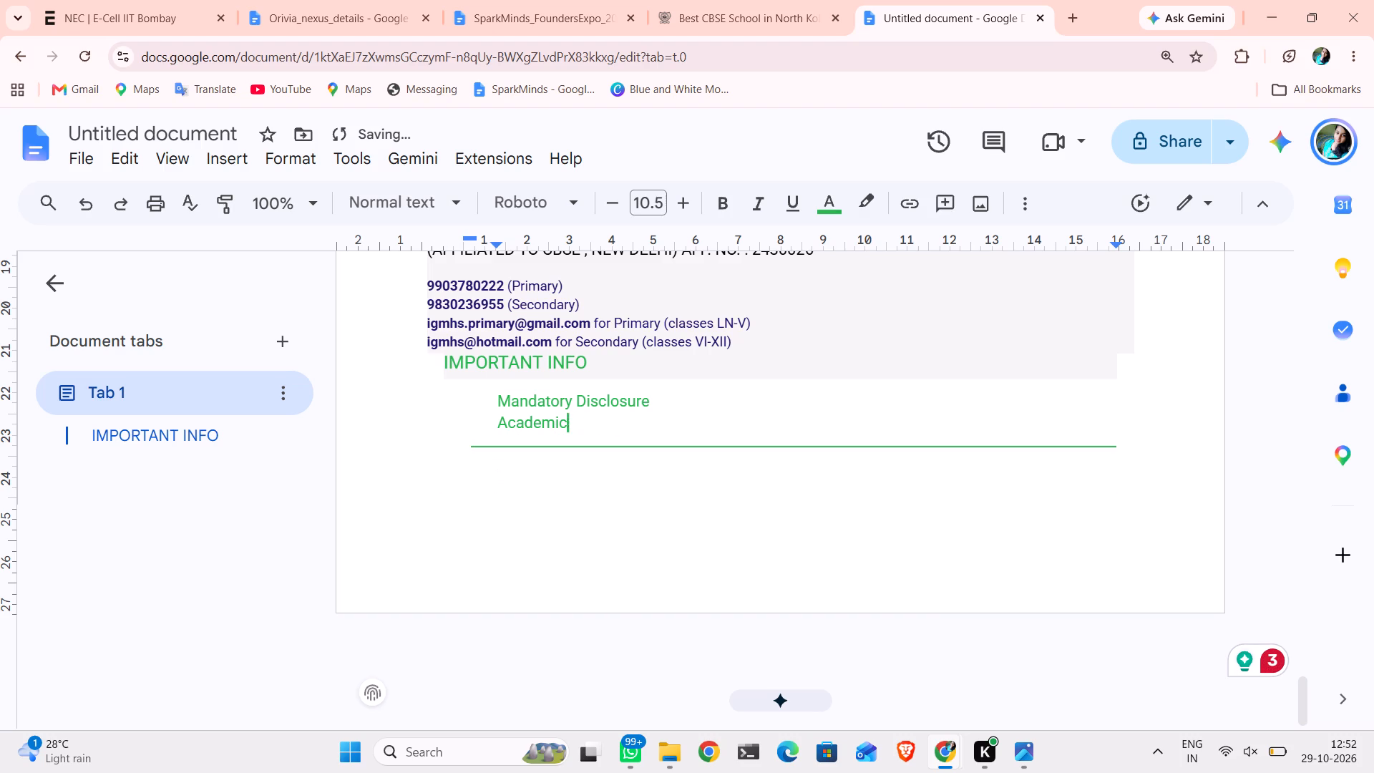
key("BackSpace")
key("BackSpace")
key("BackSpace")
key("BackSpace")
key("BackSpace")
key("BackSpace")
key("BackSpace")
key("BackSpace")
key("BackSpace")
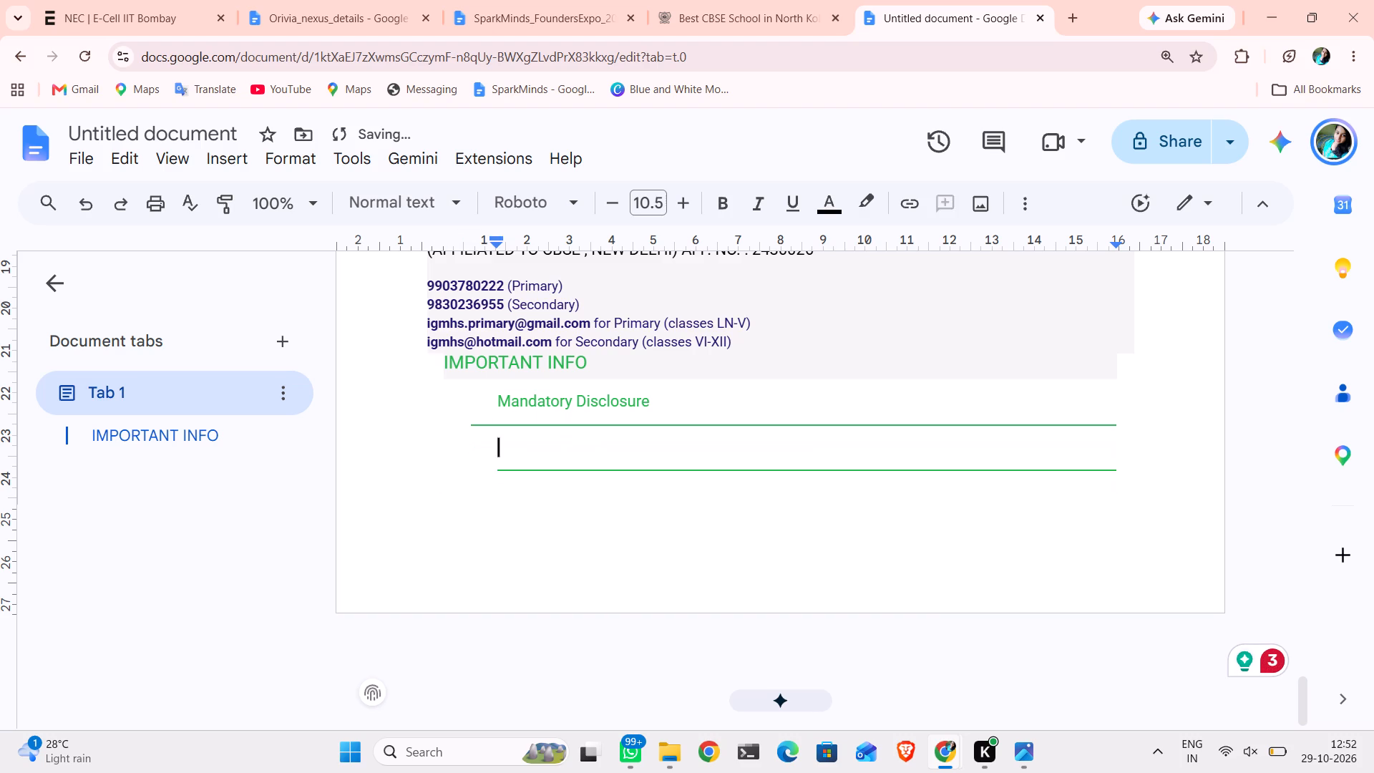
key("BackSpace")
key("BackSpace")
key("BackSpace")
key("BackSpace")
key("BackSpace")
key("BackSpace")
key("BackSpace")
key("BackSpace")
key("BackSpace")
key("BackSpace")
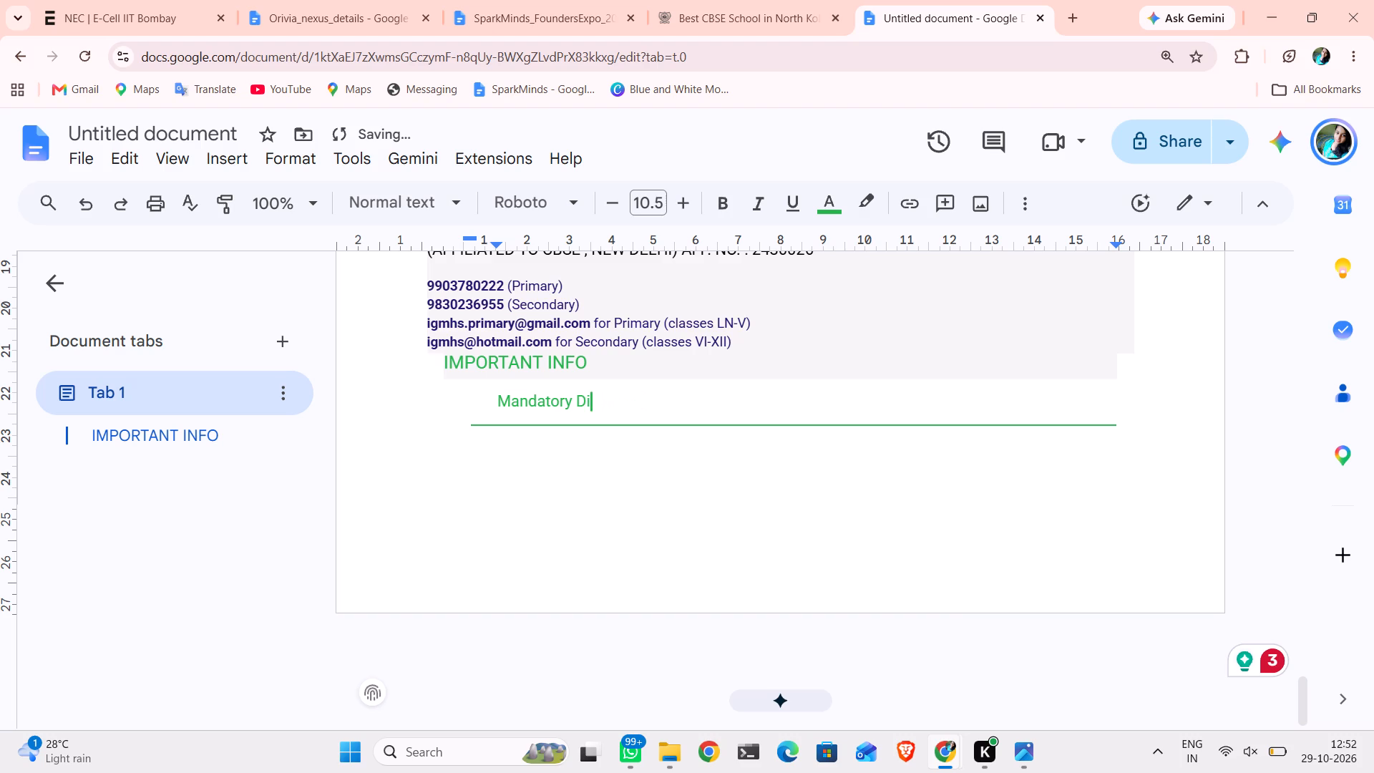
key("BackSpace")
key("BackSpace")
key("BackSpace")
key("BackSpace")
key("BackSpace")
key("BackSpace")
key("BackSpace")
key("BackSpace")
key("BackSpace")
key("BackSpace")
key("BackSpace")
key("BackSpace")
key("BackSpace")
key("BackSpace")
key("BackSpace")
key("BackSpace")
key("BackSpace")
key("BackSpace")
key("BackSpace")
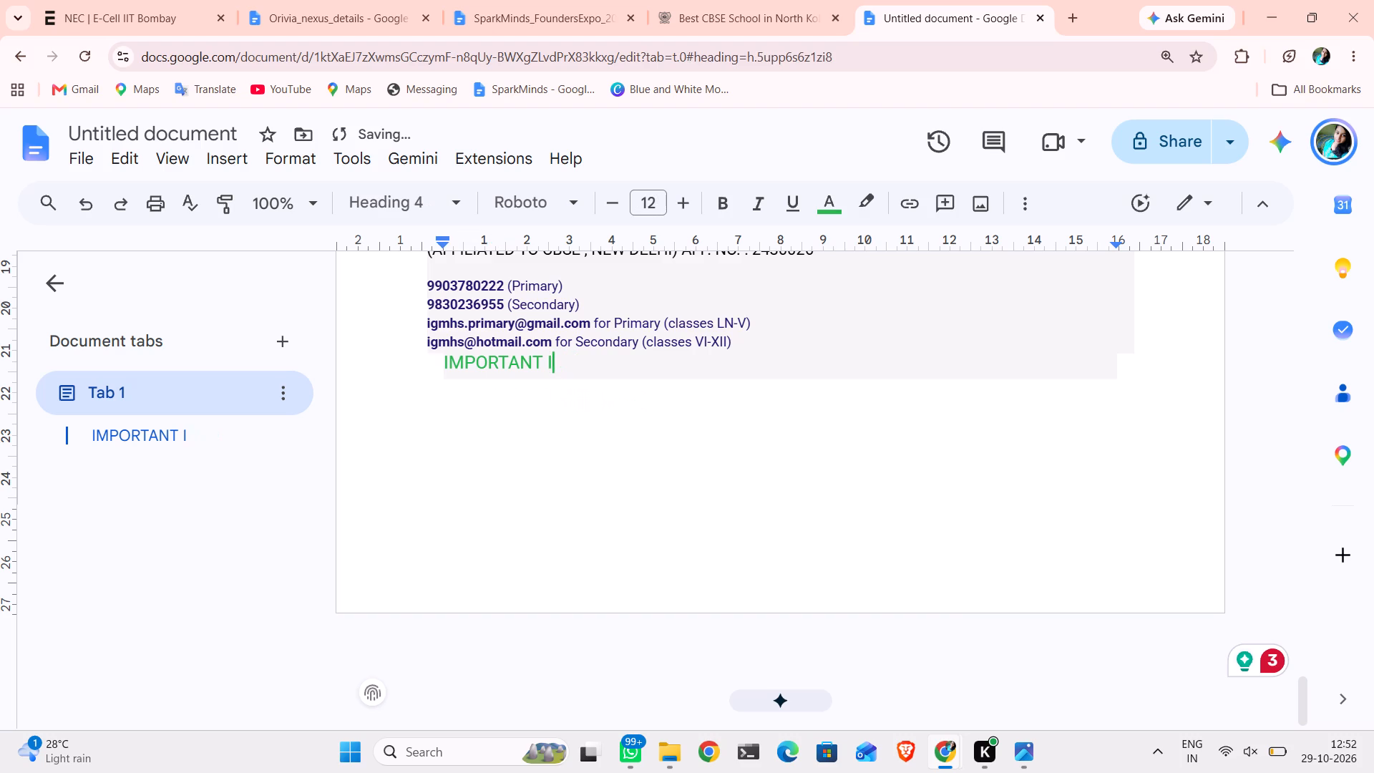
key("BackSpace")
key("BackSpace")
key("BackSpace")
key("BackSpace")
key("BackSpace")
key("BackSpace")
key("BackSpace")
key("BackSpace")
key("BackSpace")
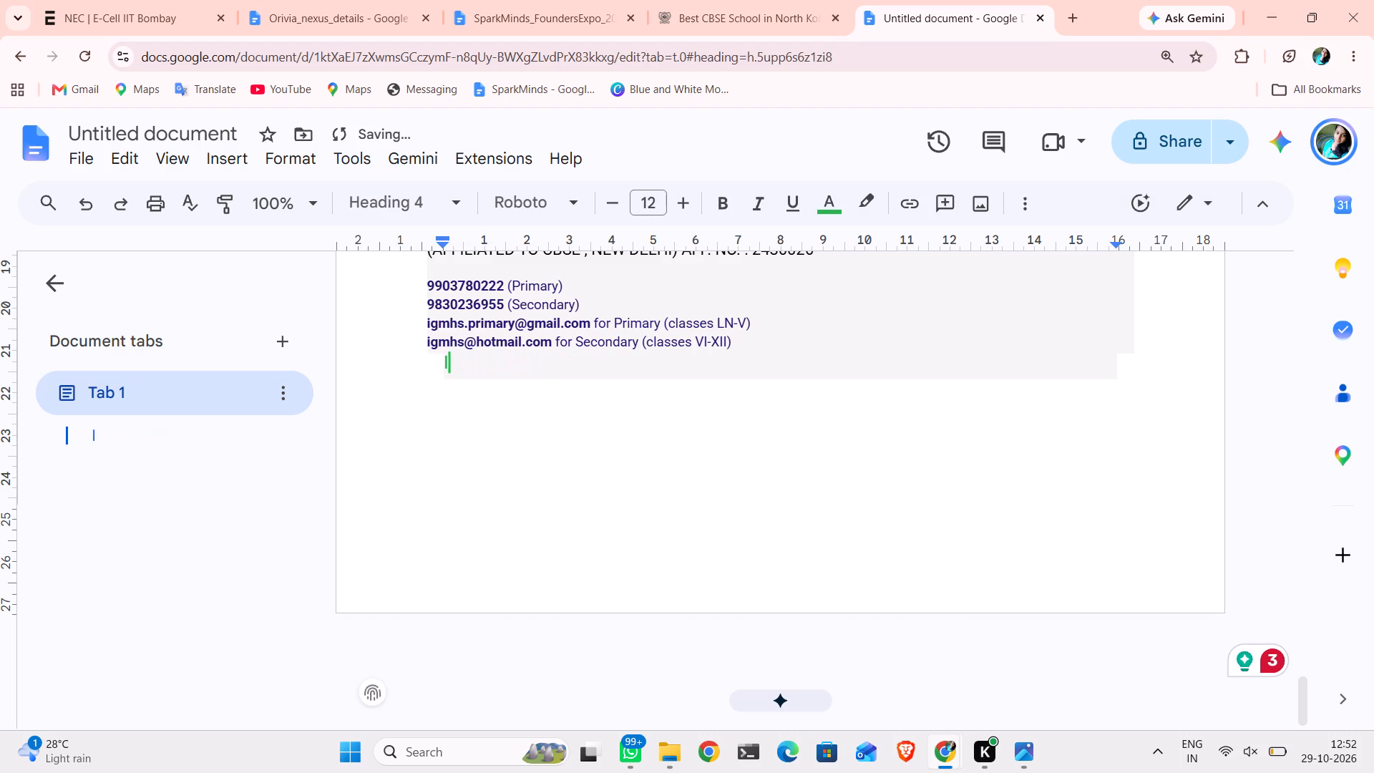
key("BackSpace")
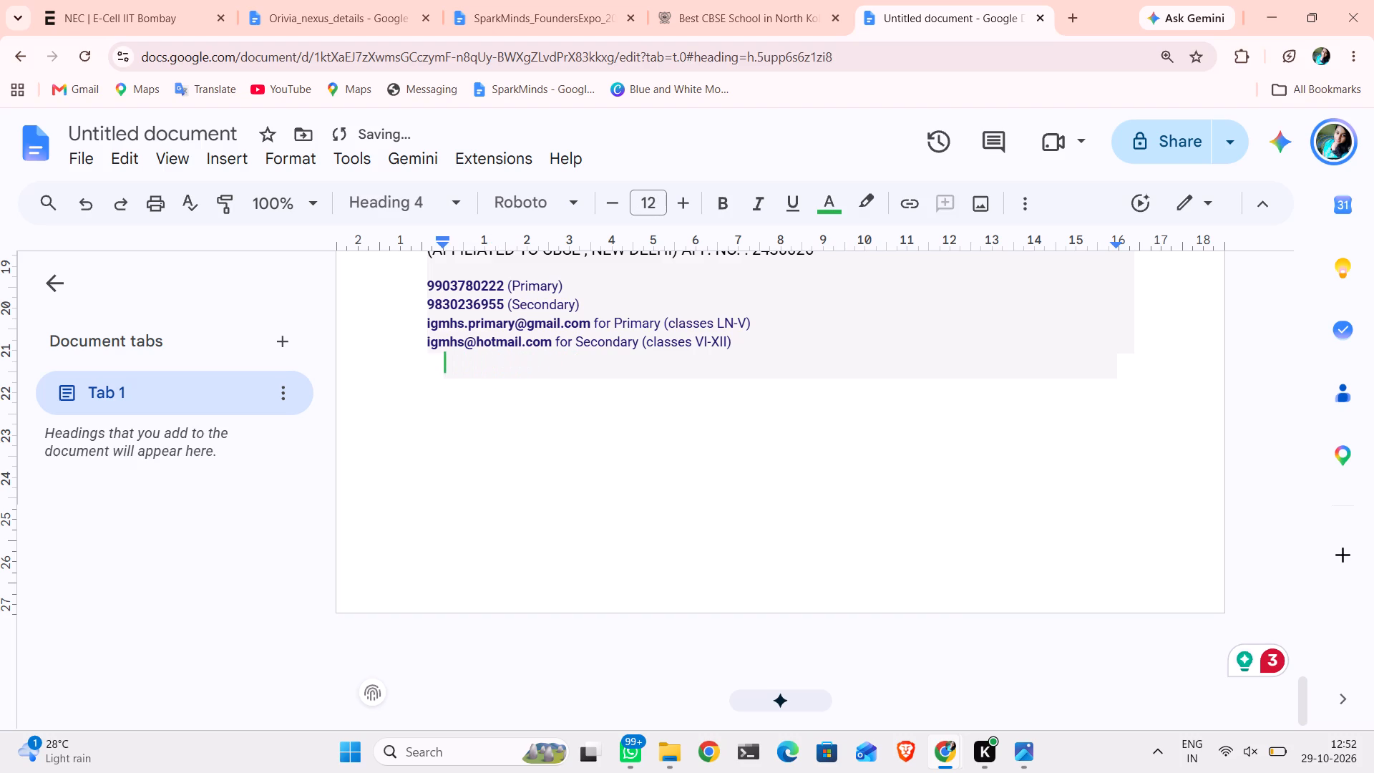
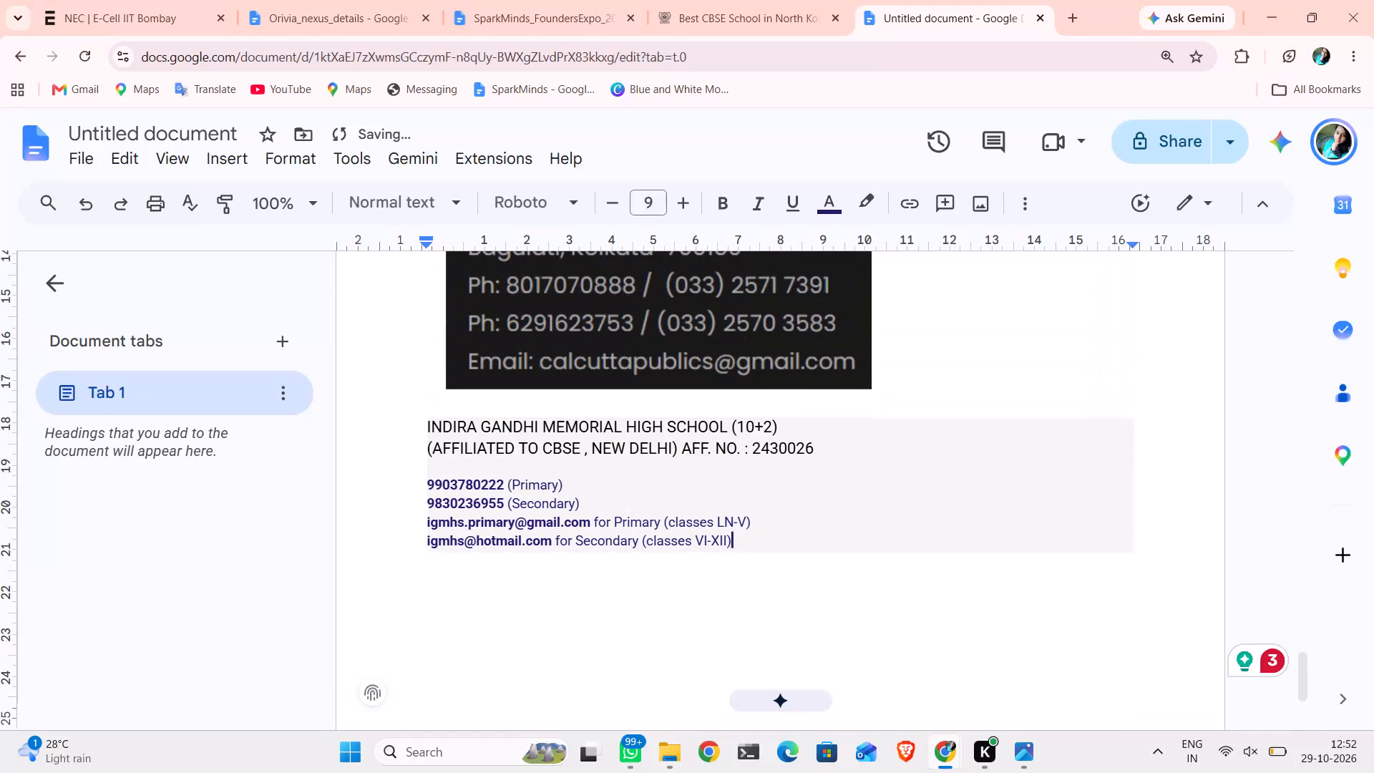
Number the Indira Gandhi Memorial High School entry by adding "12." in front of its name.
scroll(244, 614, "up", 1)
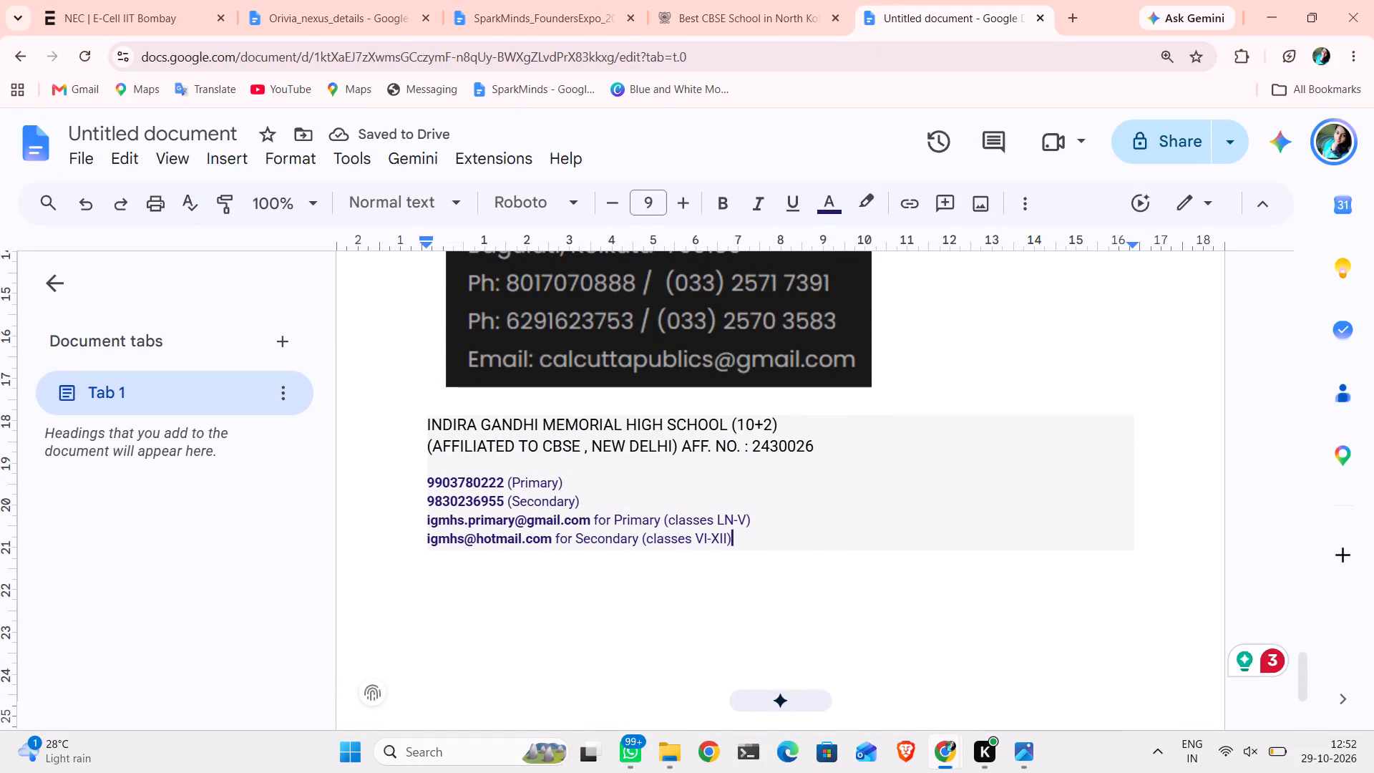
scroll(560, 449, "right", 1)
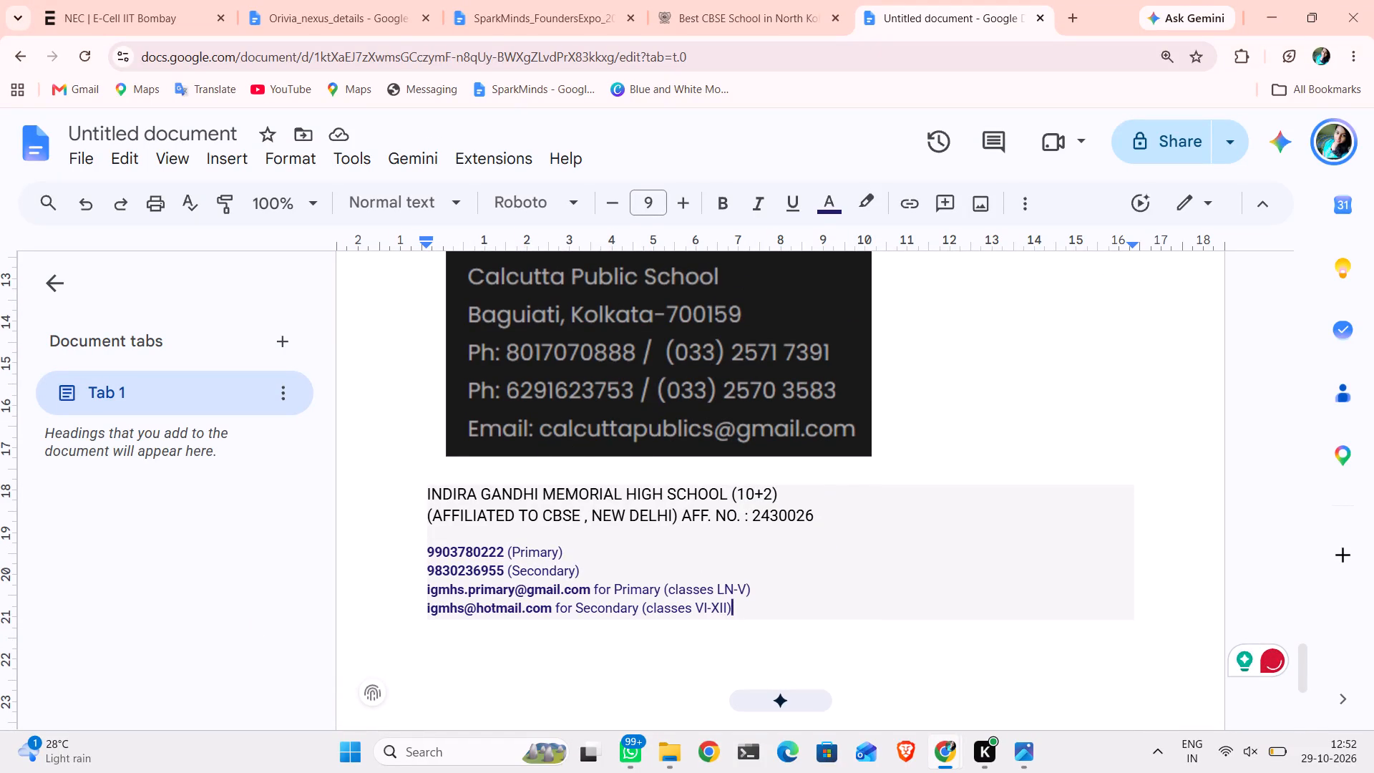
left_click(424, 502)
type("12")
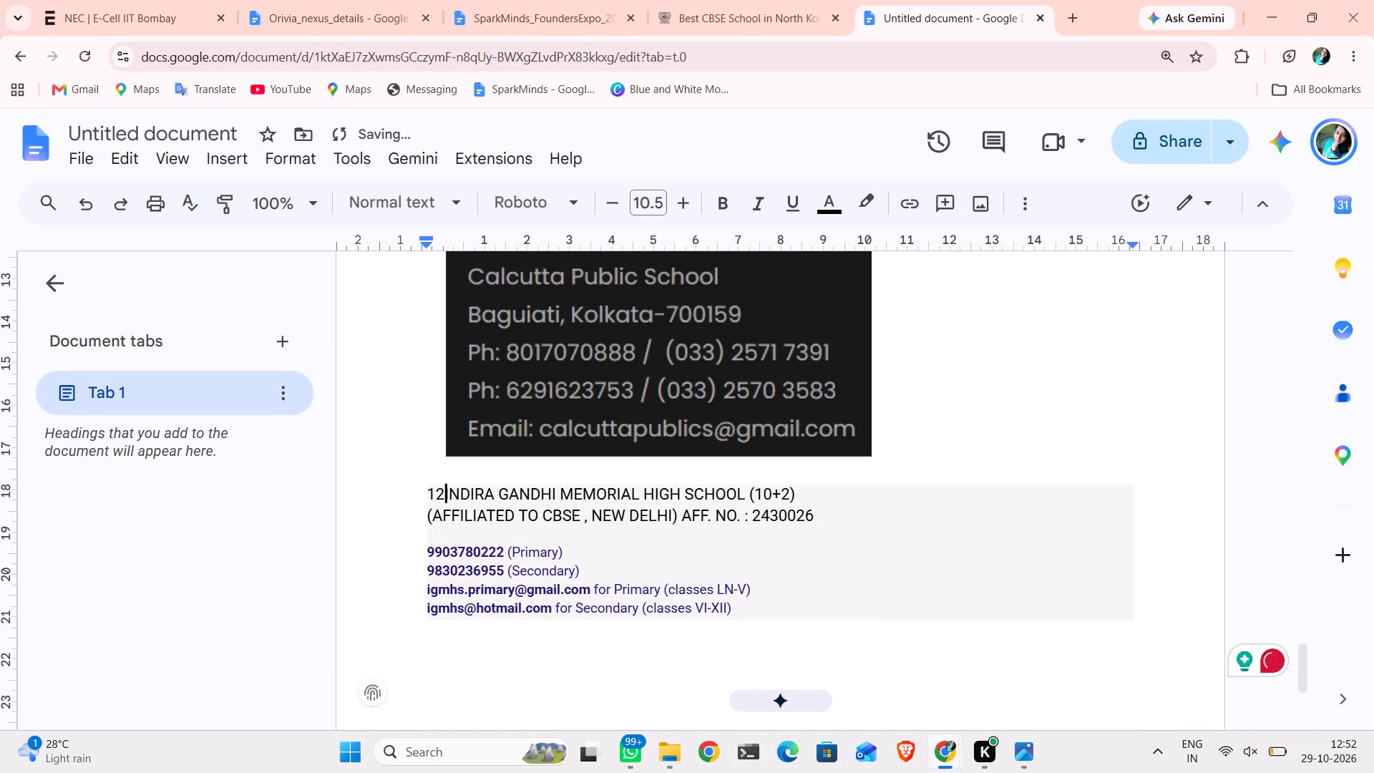
key("comma")
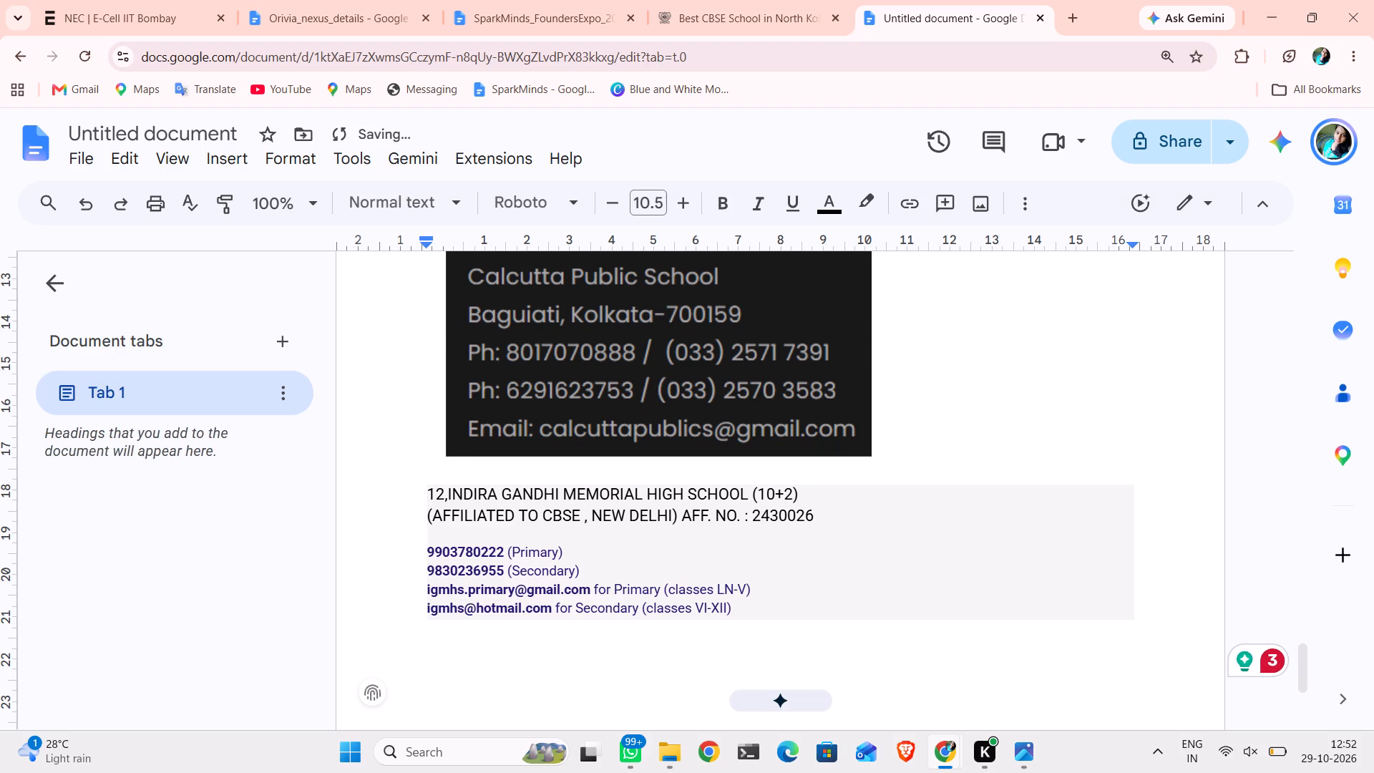
key("BackSpace")
key("period")
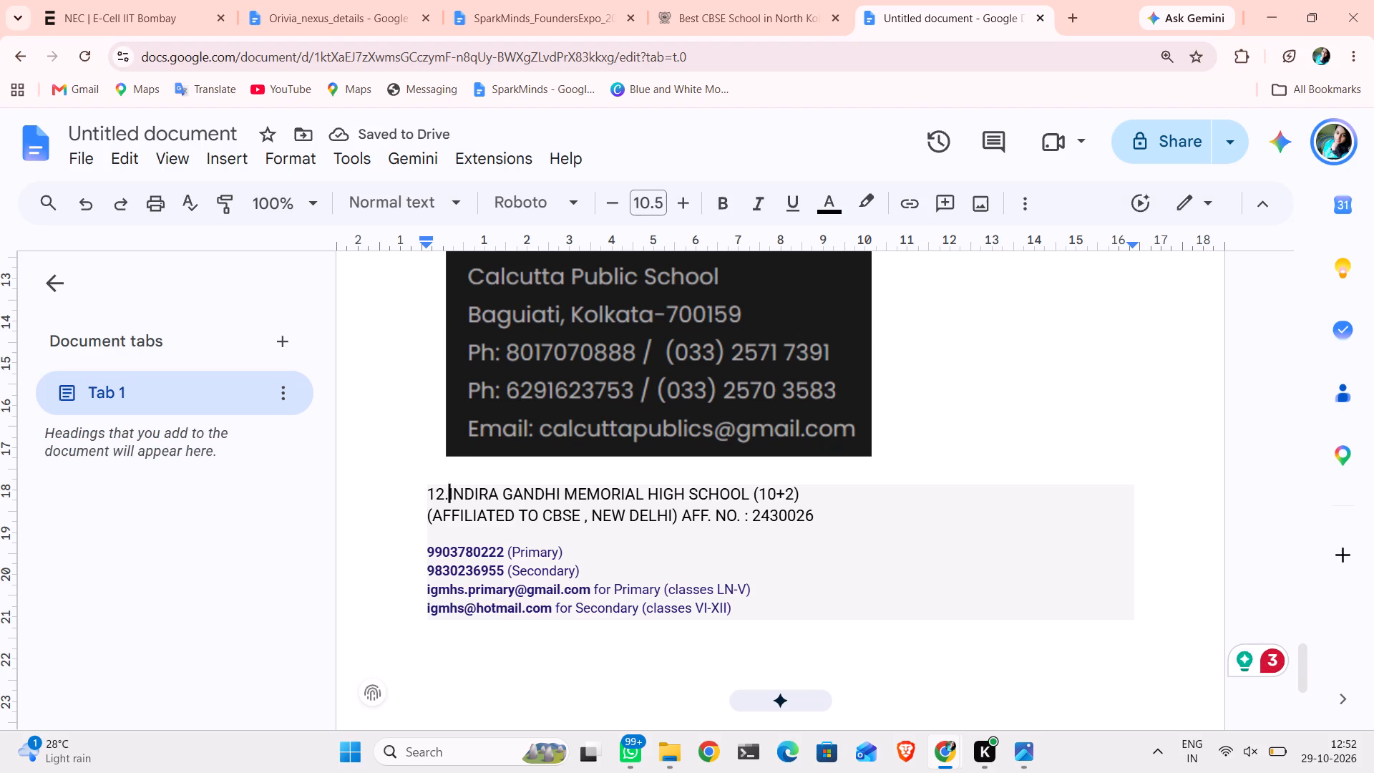
Copy the contact-details image under Vidya Bharati Global School, the first entry in the Dumdum list.
scroll(424, 502, "up", 10)
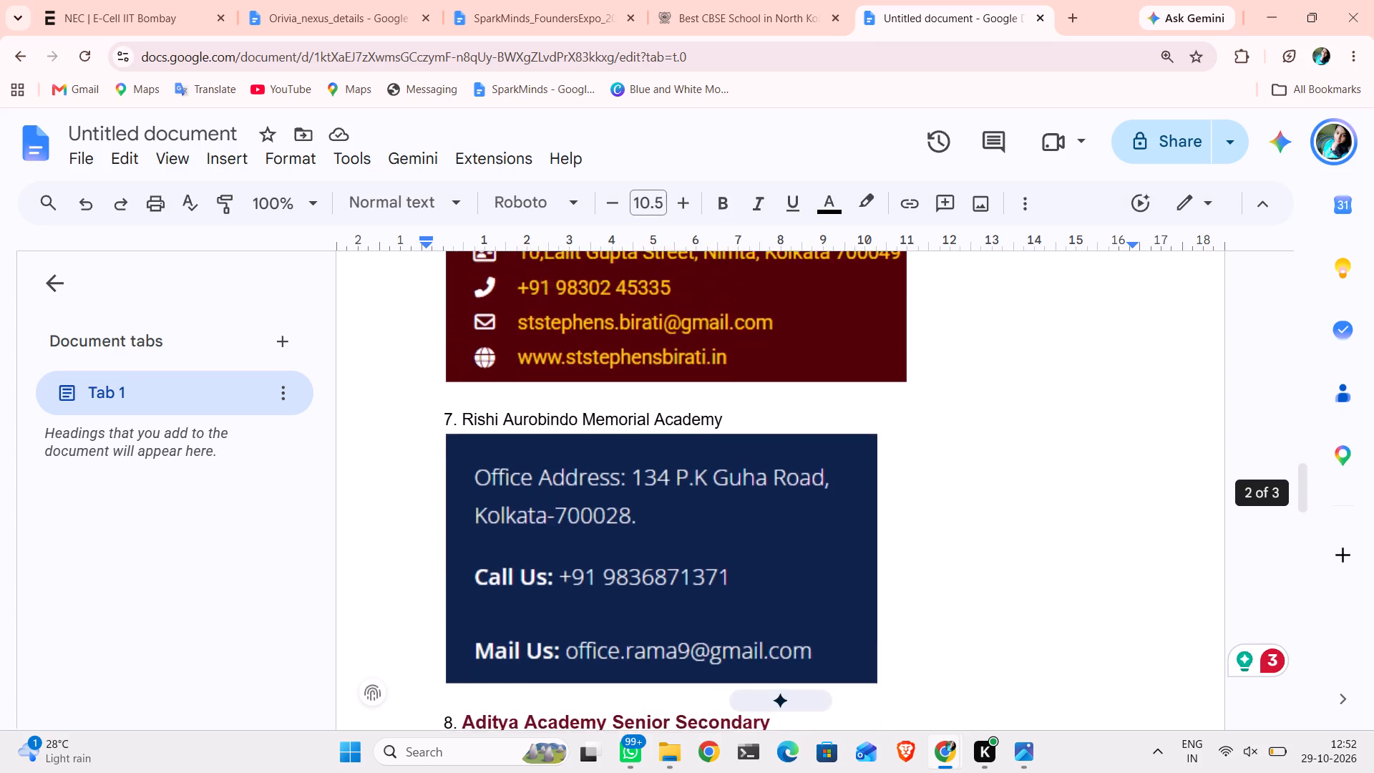
scroll(424, 502, "up", 6)
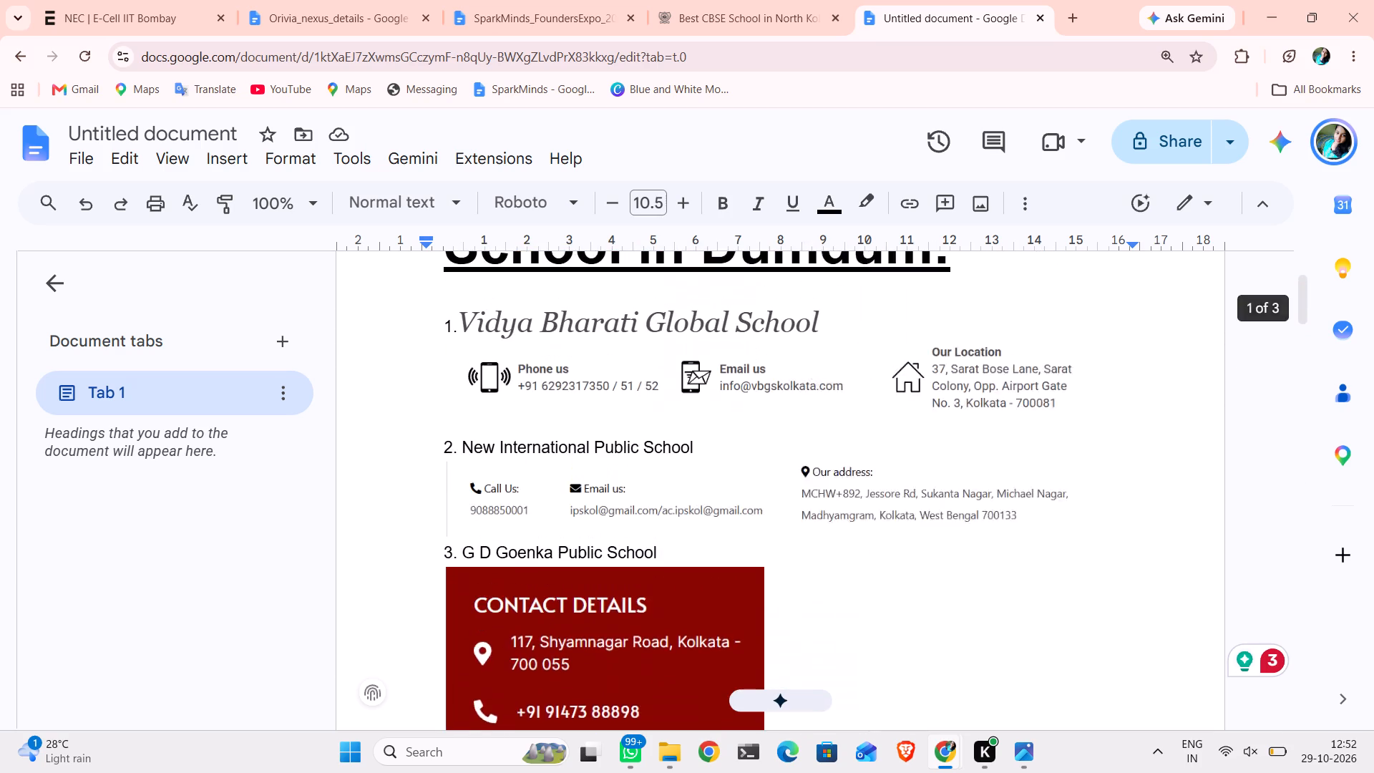
scroll(424, 502, "up", 4)
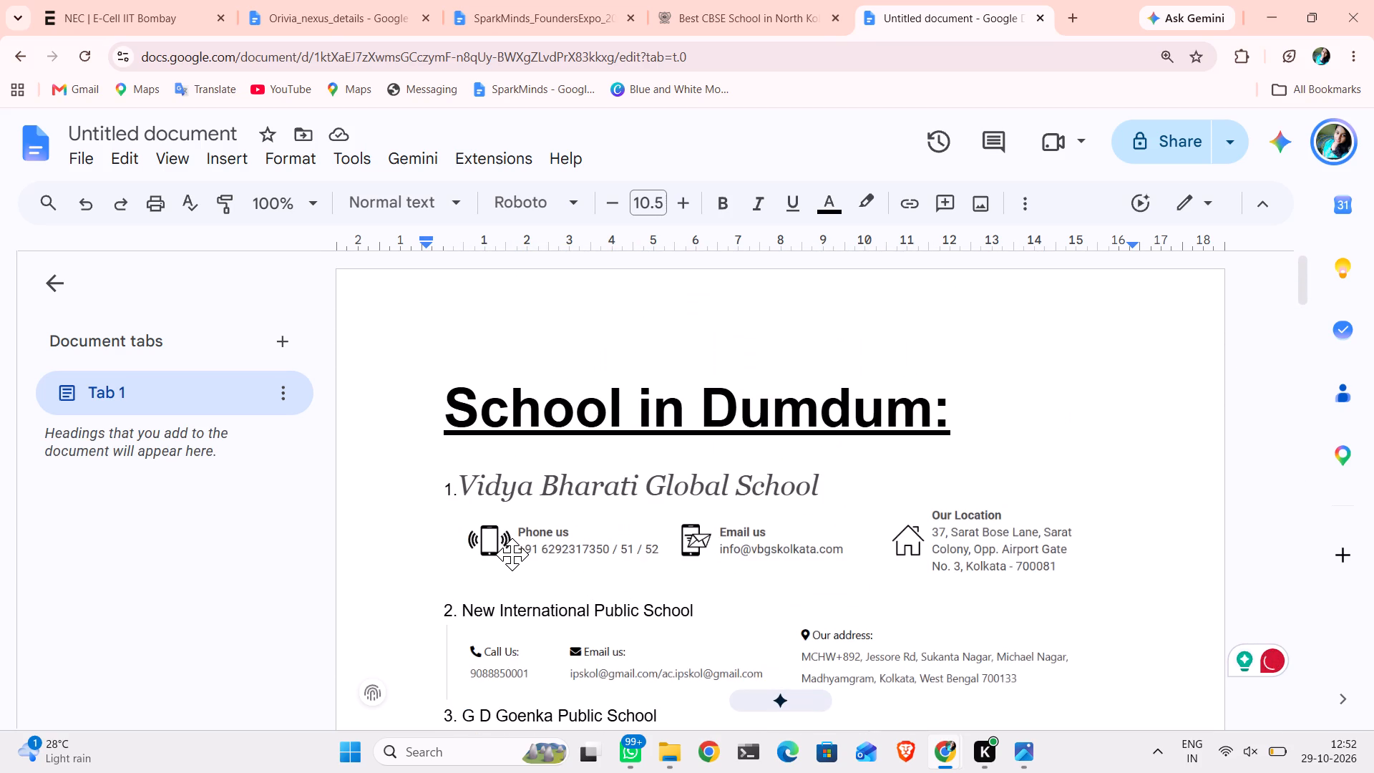
double_click(652, 536)
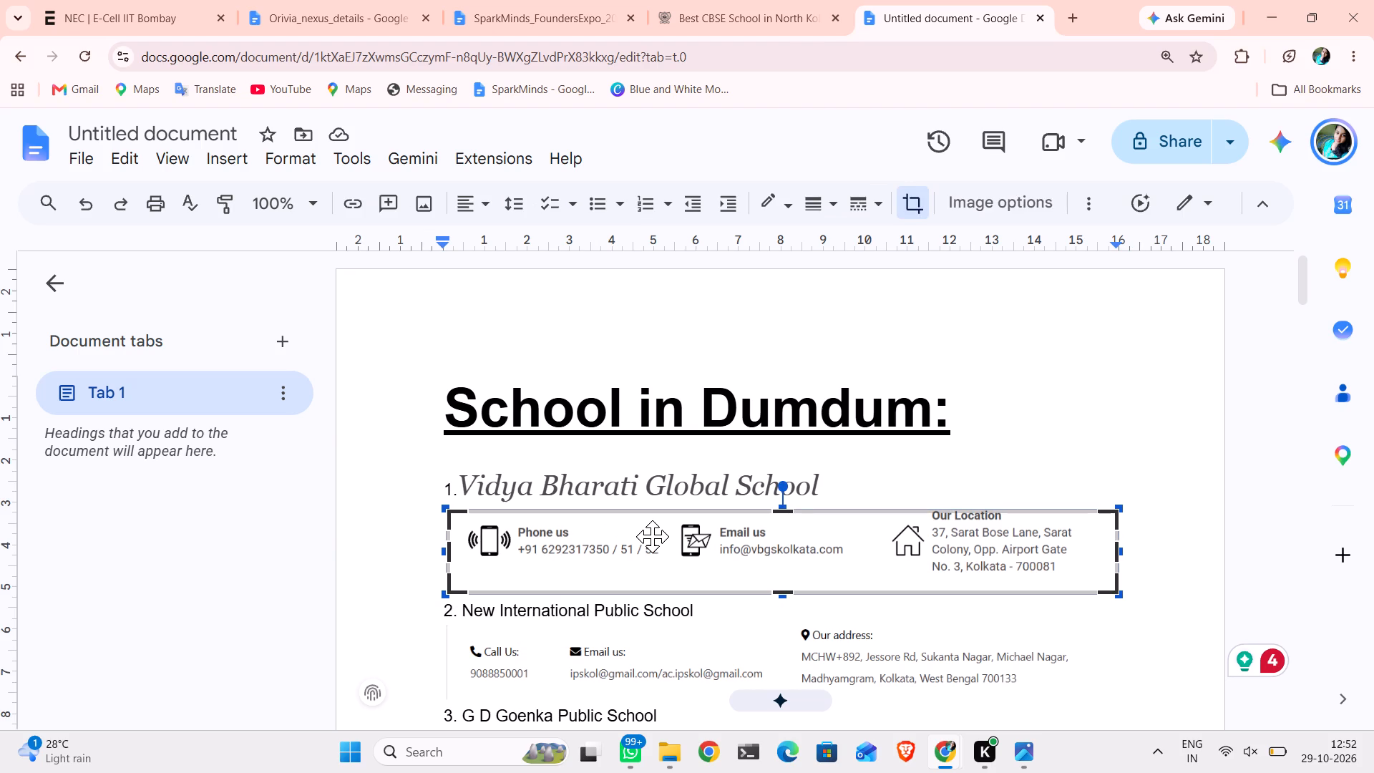
key("ctrl+c")
key("ctrl+c")
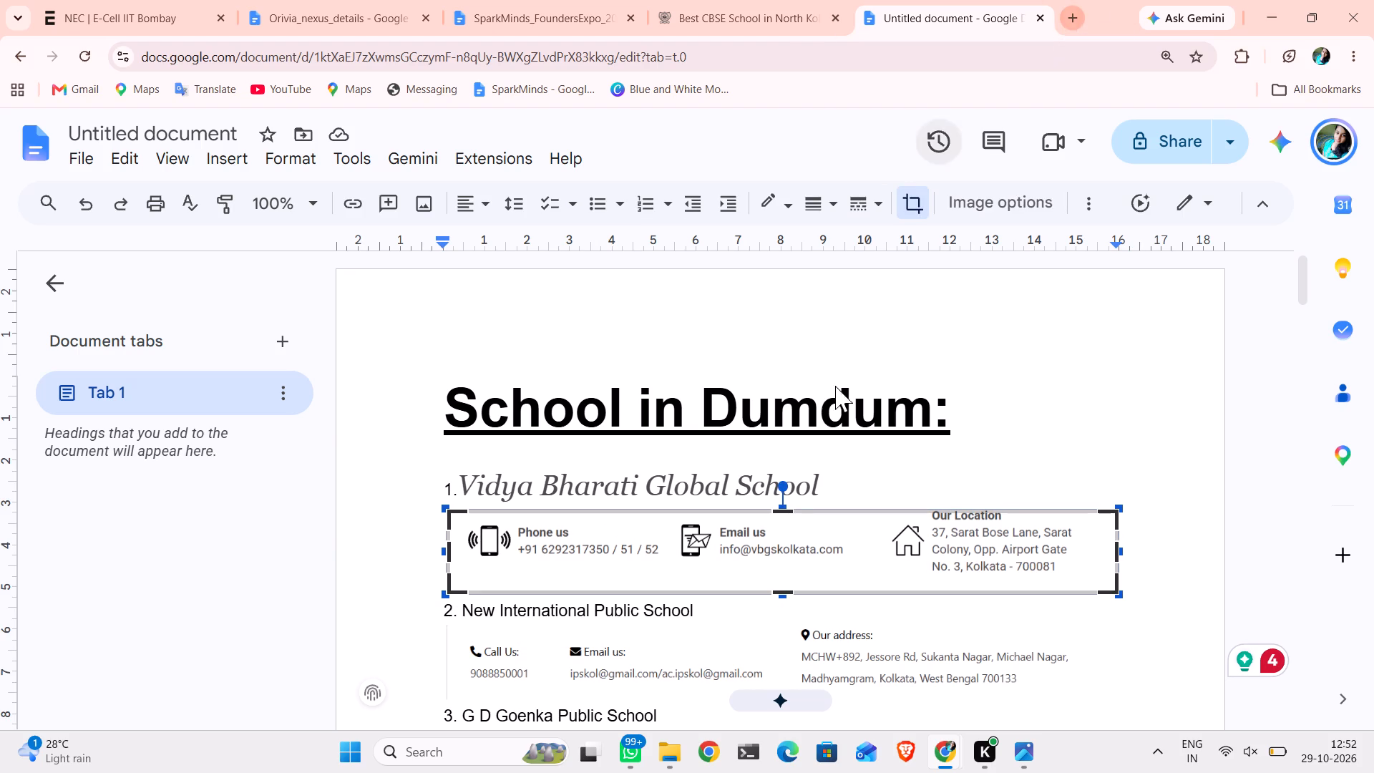
scroll(839, 489, "down", 7)
scroll(839, 489, "up", 4)
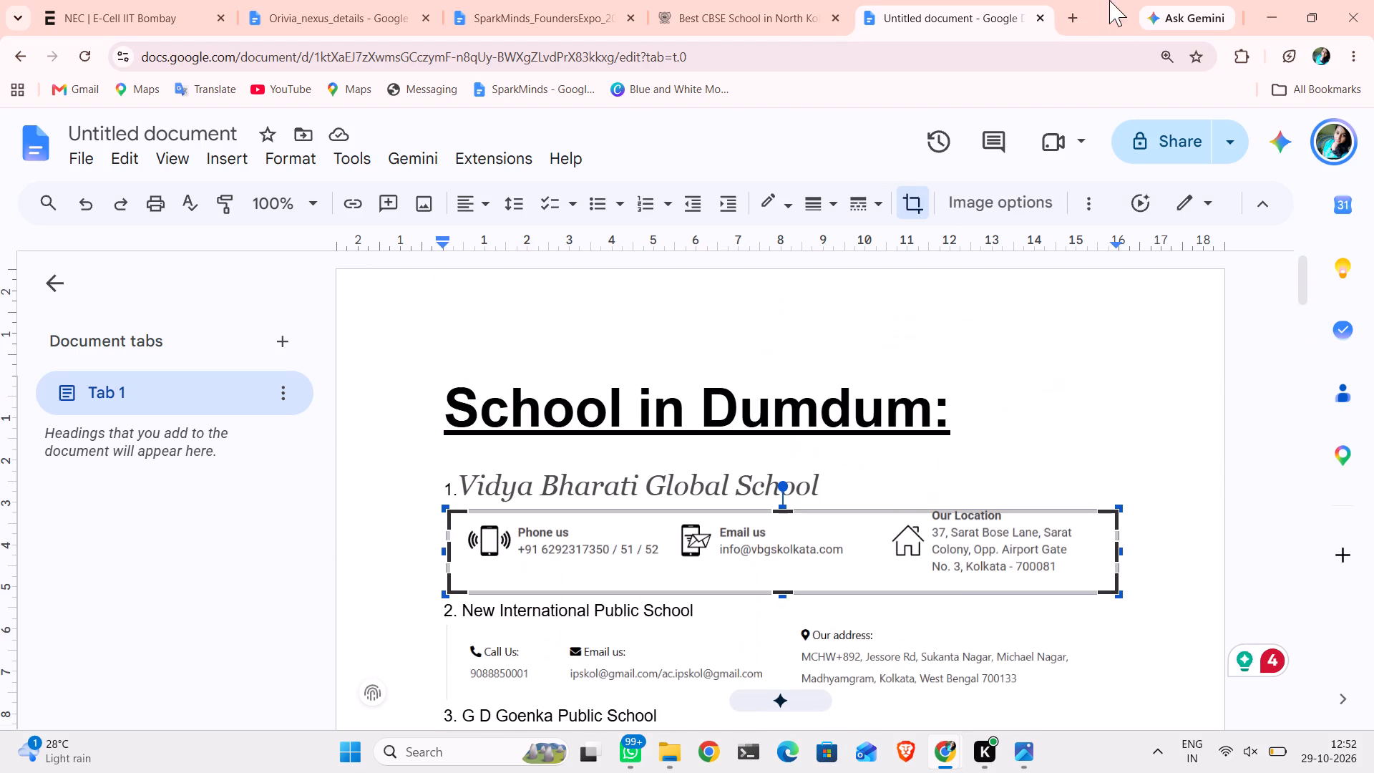
Search for "extract text from image" in a new browser tab and open the imagetotext.info converter.
left_click(1073, 13)
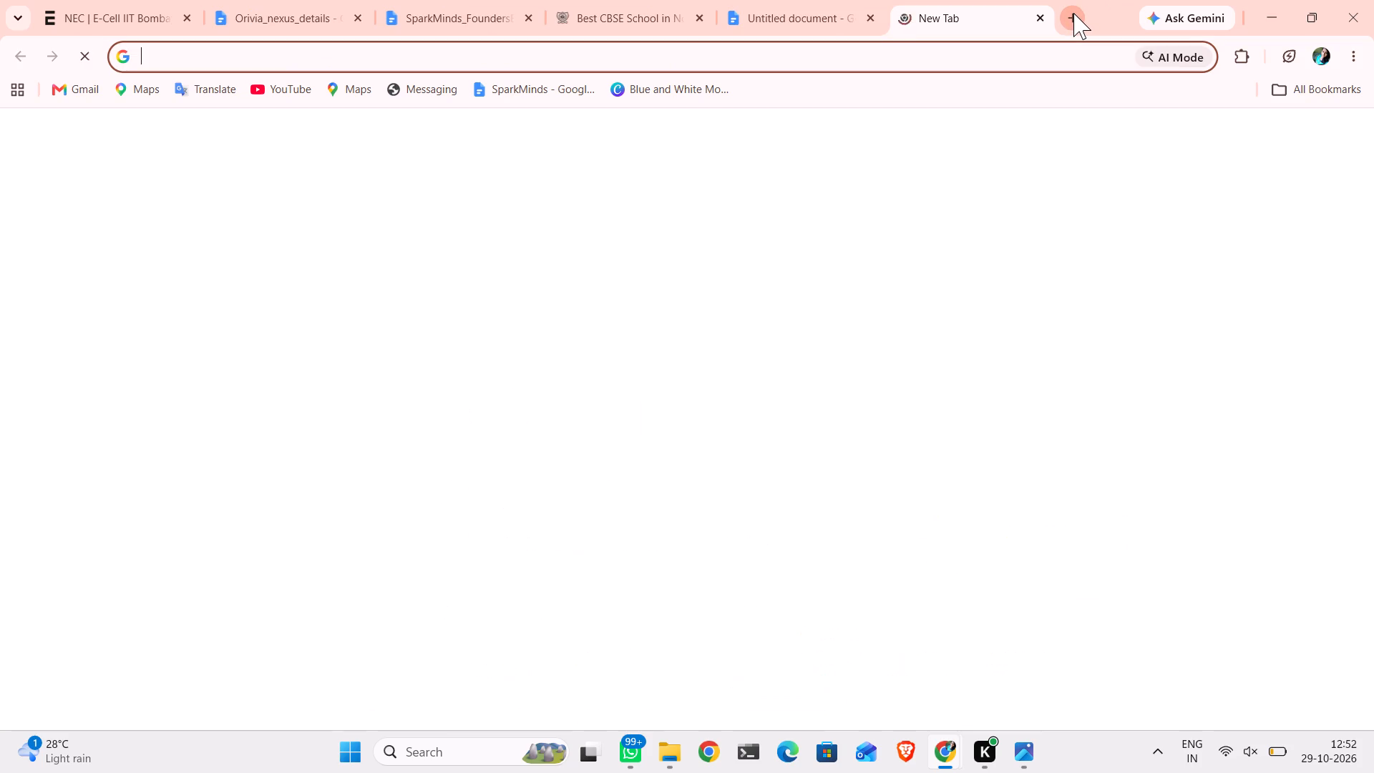
type("ex")
key("Right")
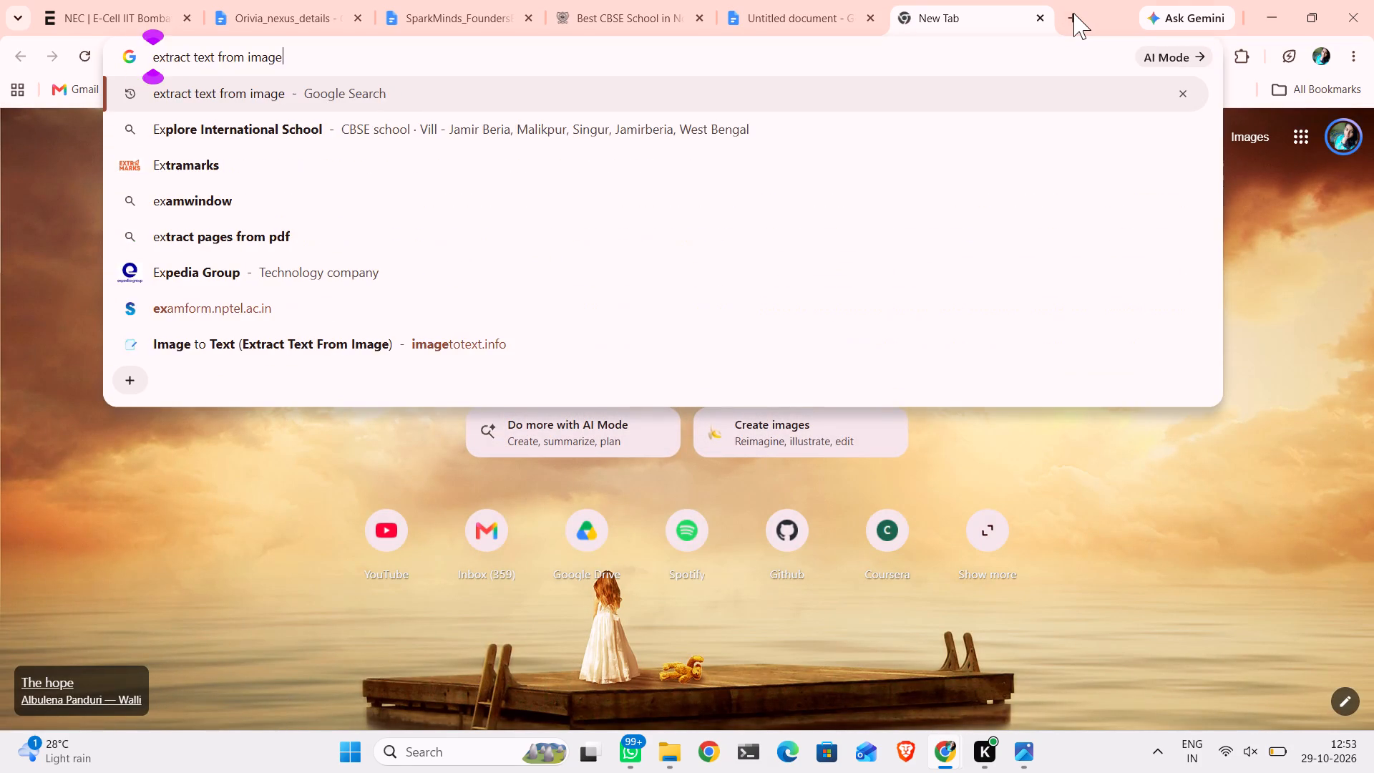
key("Return")
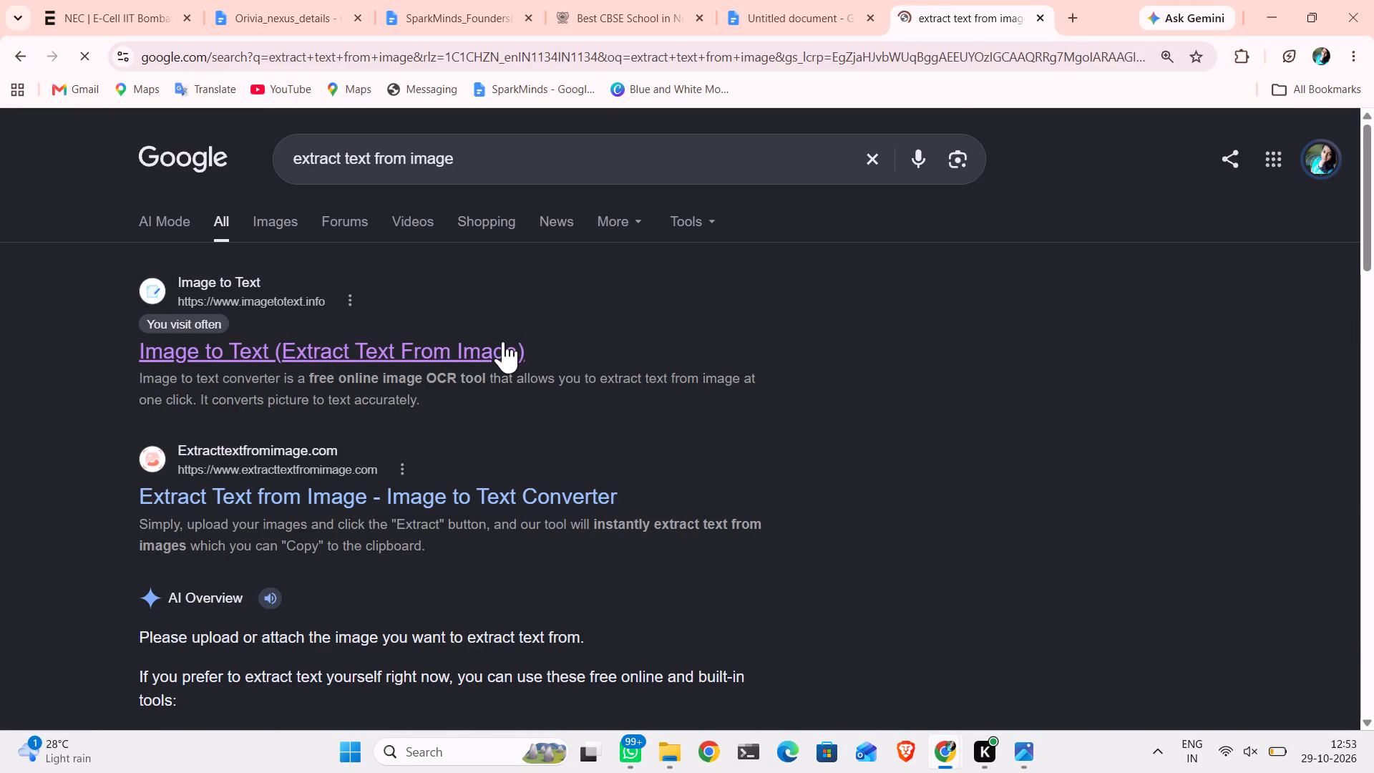
left_click(462, 352)
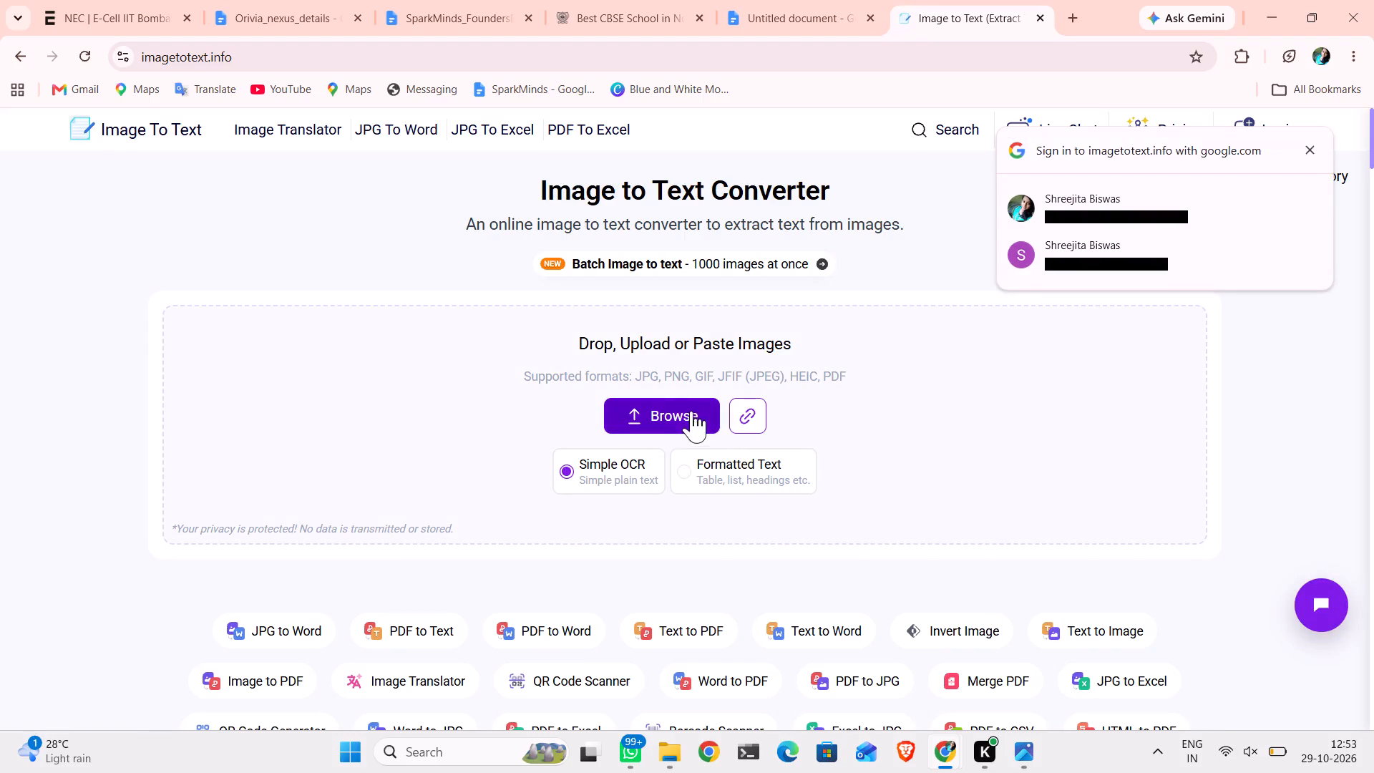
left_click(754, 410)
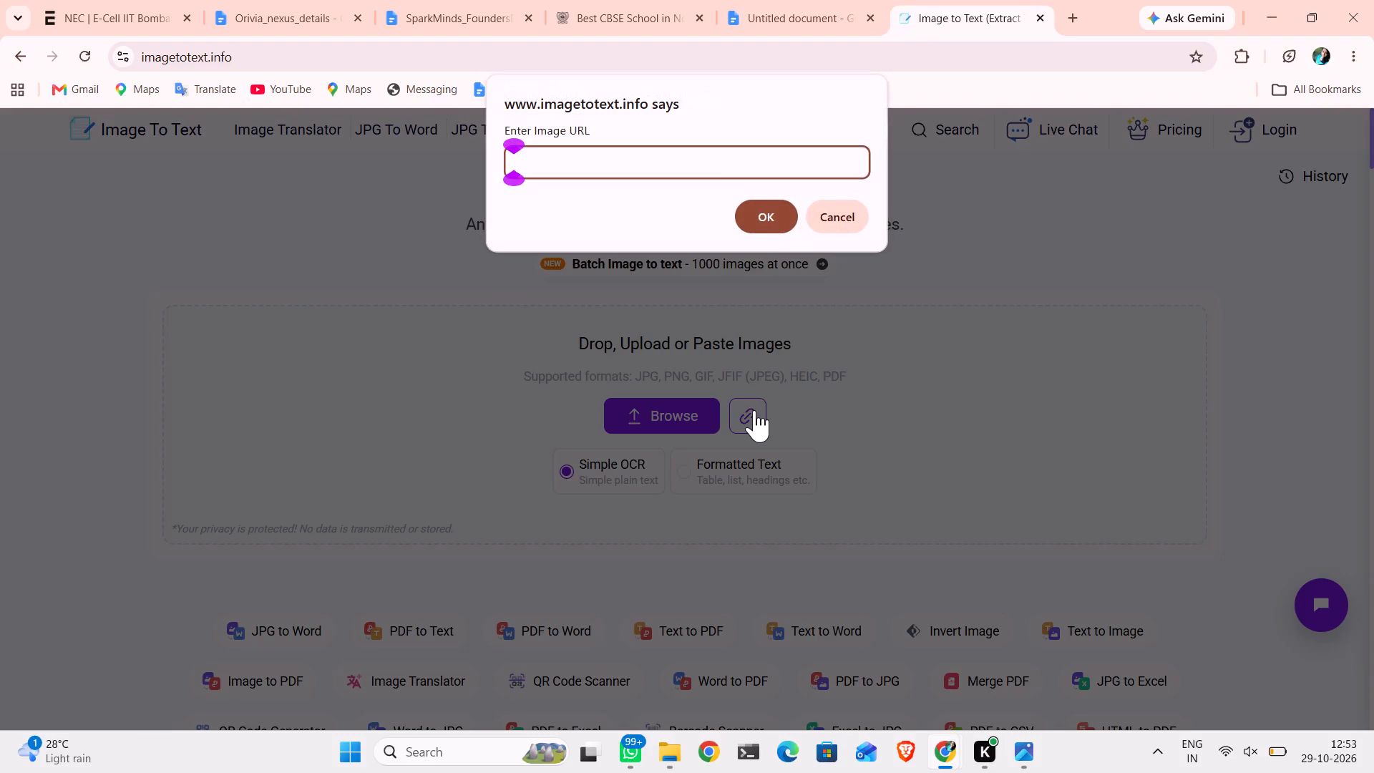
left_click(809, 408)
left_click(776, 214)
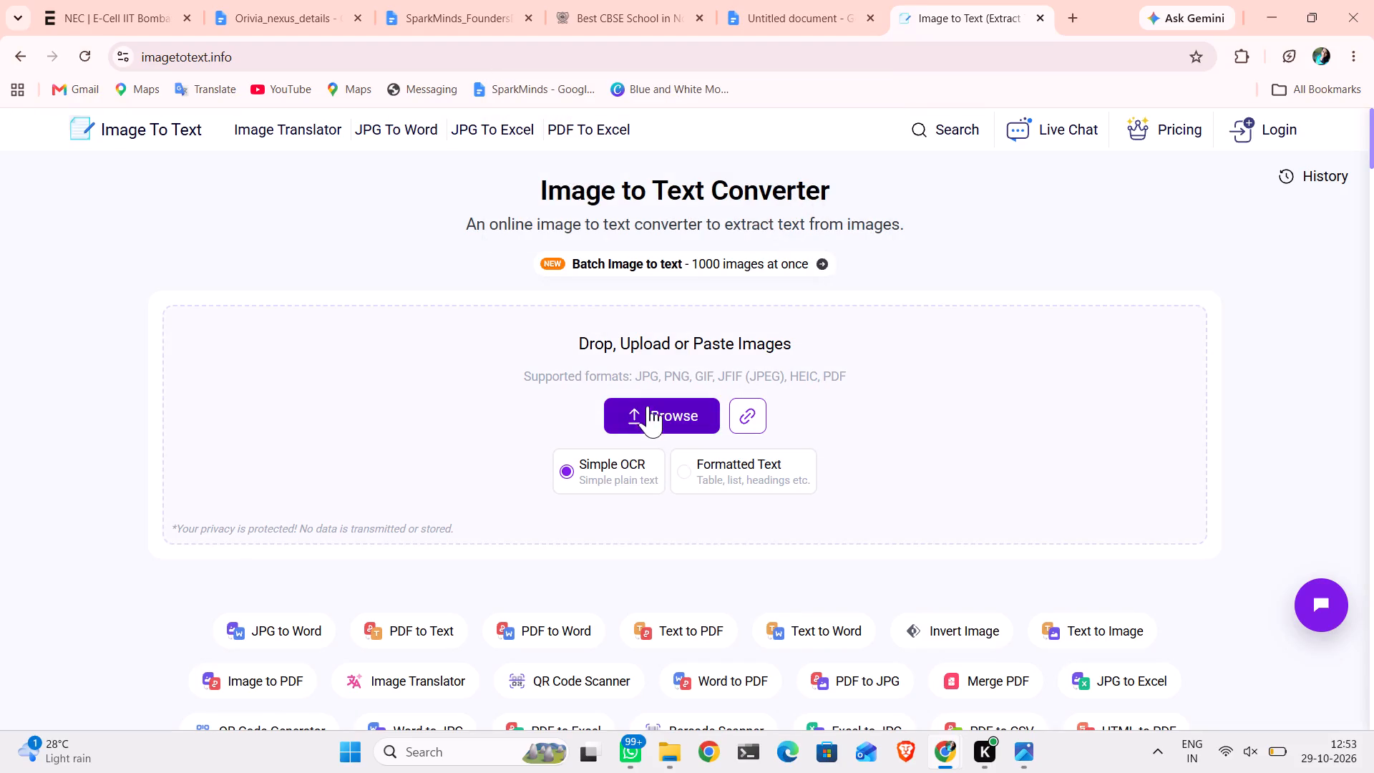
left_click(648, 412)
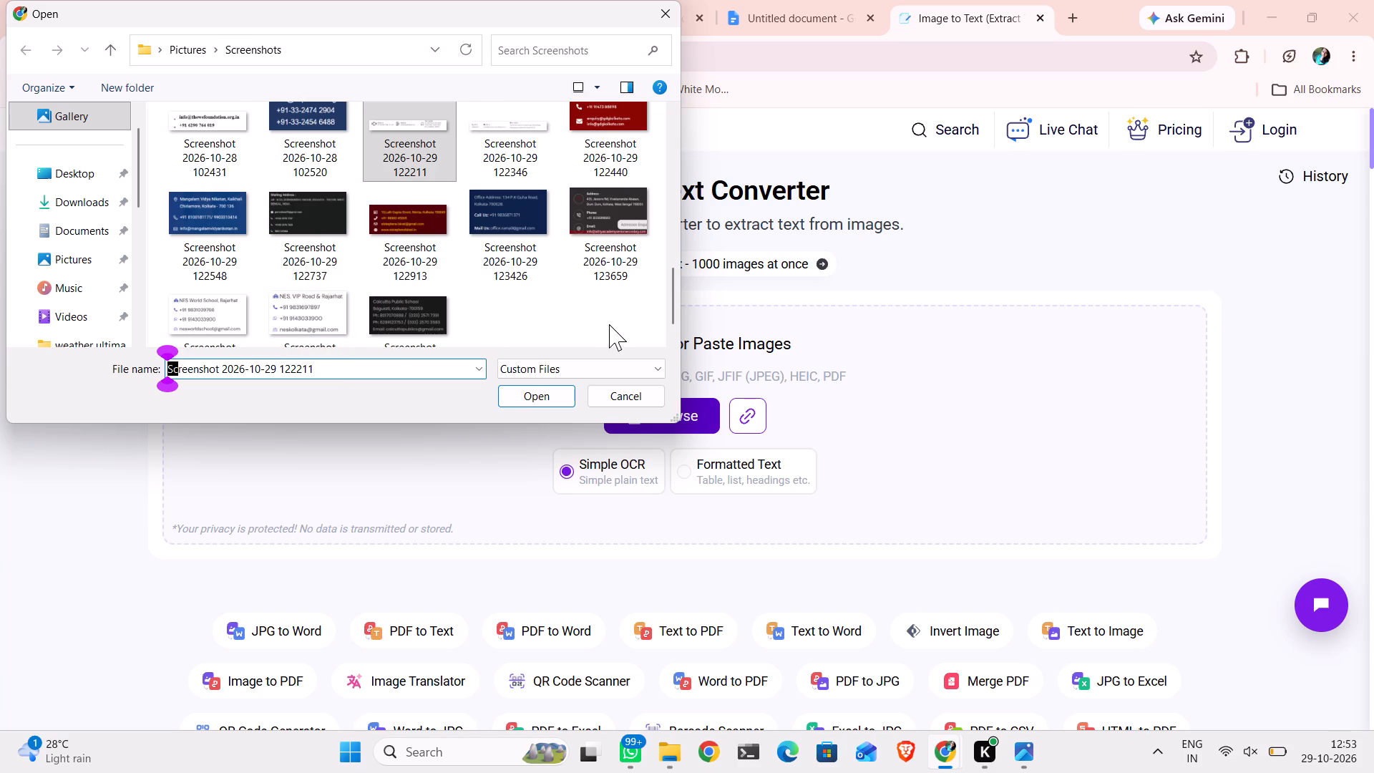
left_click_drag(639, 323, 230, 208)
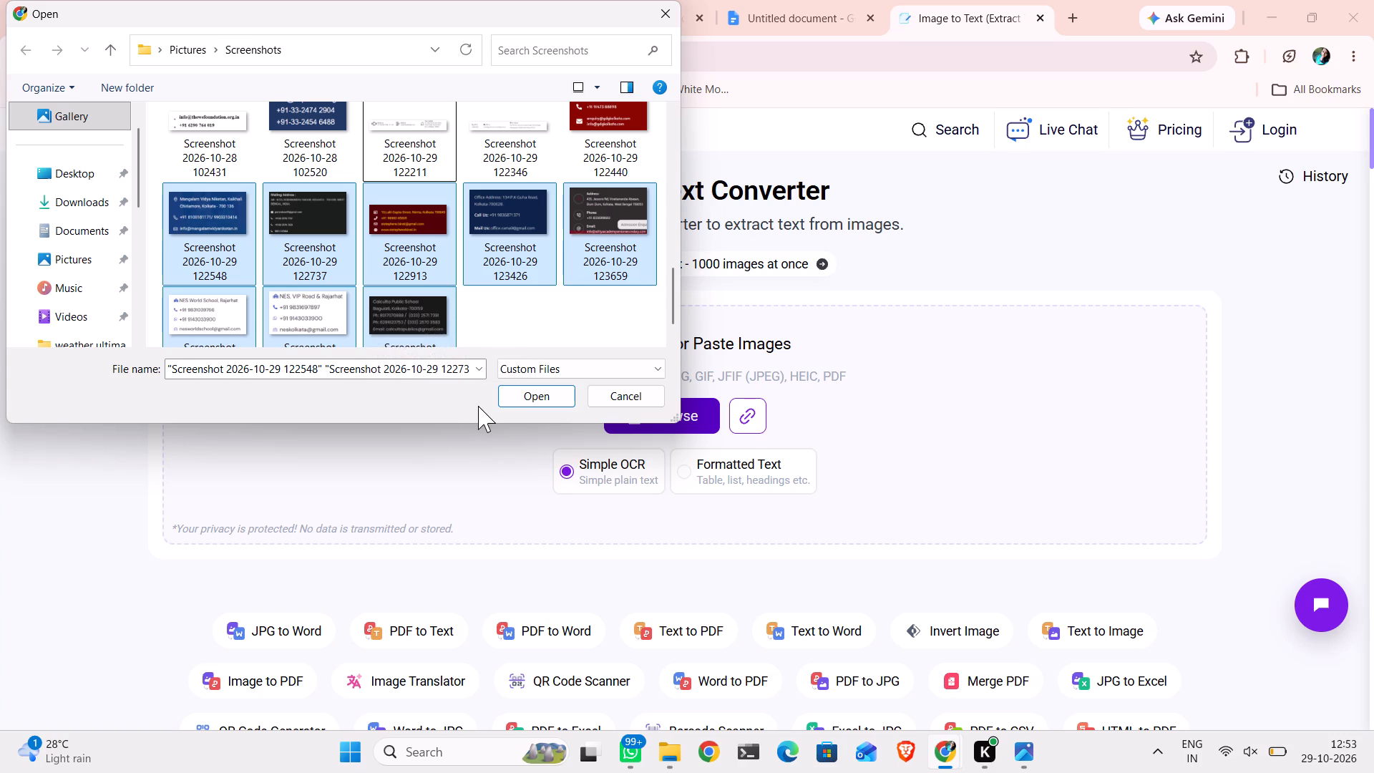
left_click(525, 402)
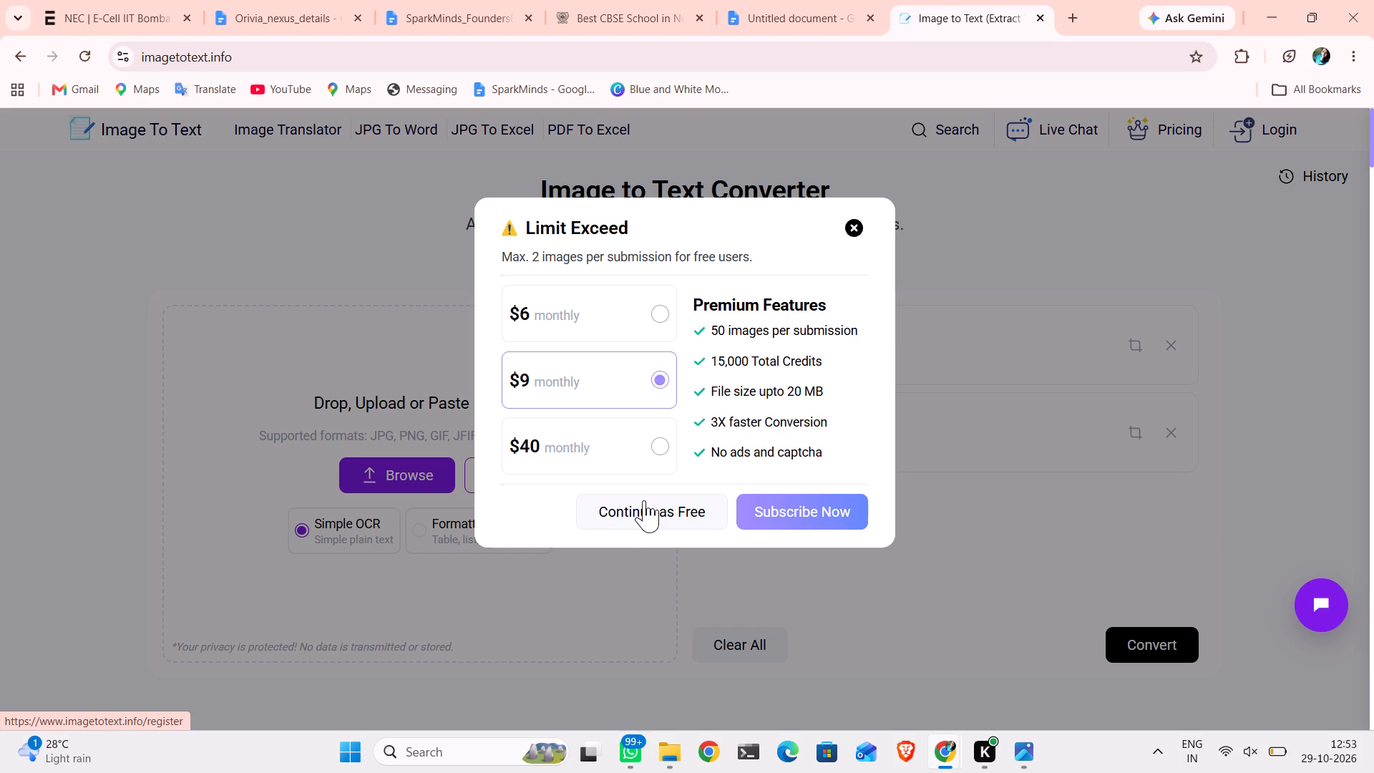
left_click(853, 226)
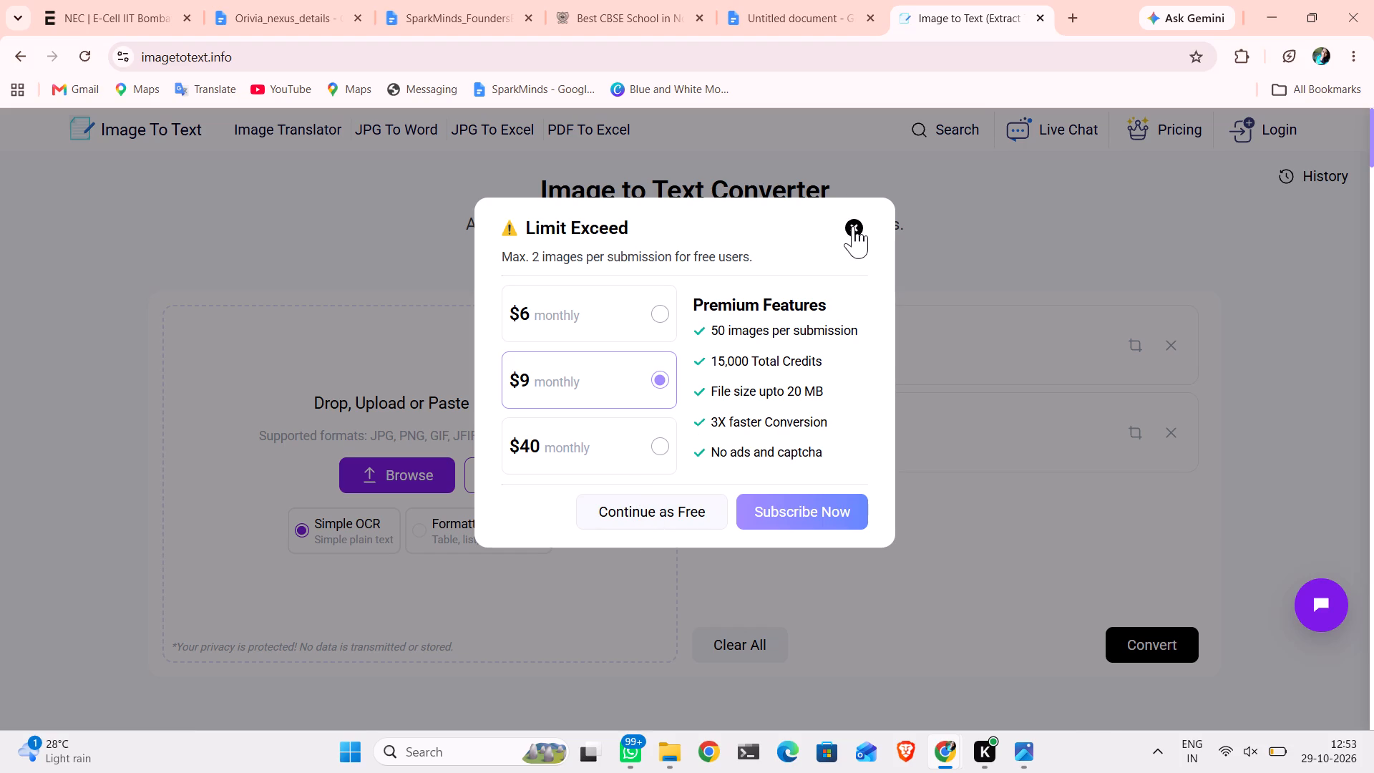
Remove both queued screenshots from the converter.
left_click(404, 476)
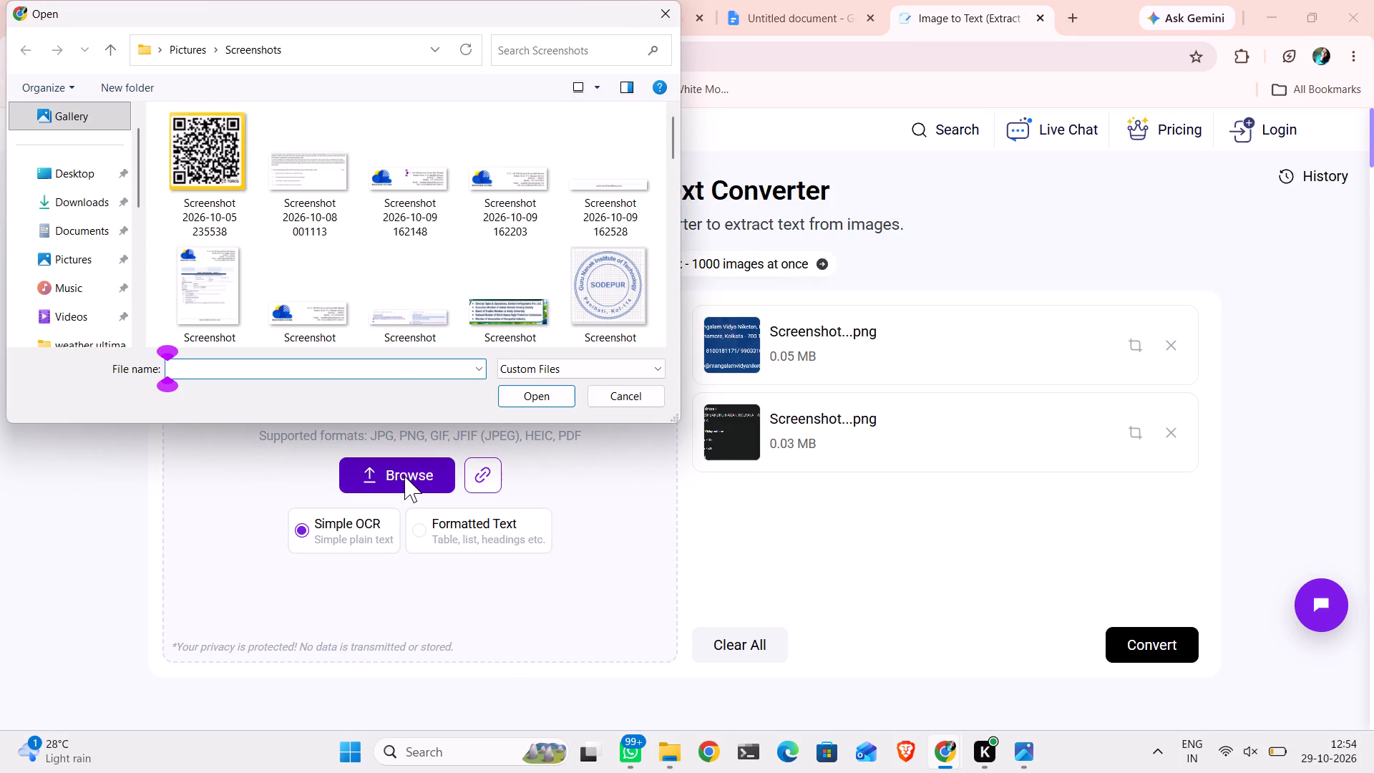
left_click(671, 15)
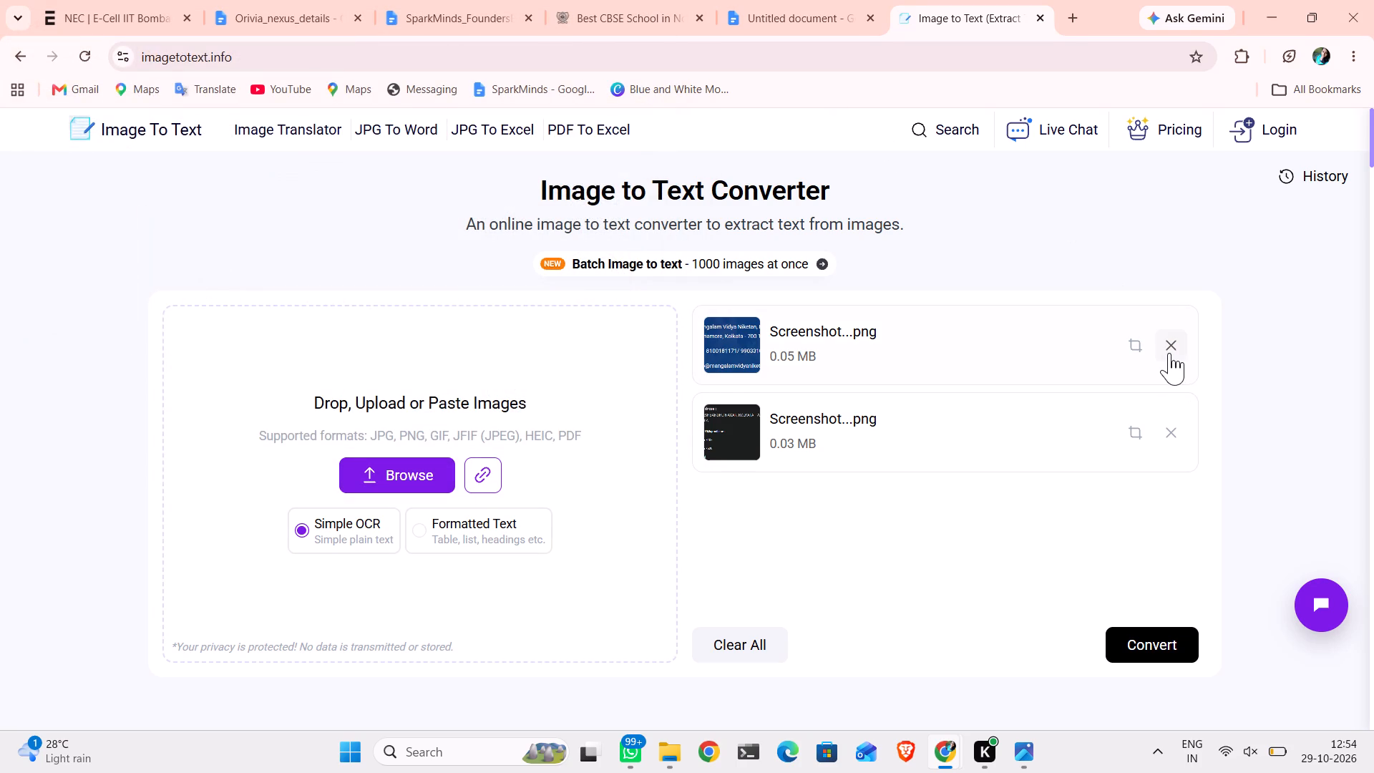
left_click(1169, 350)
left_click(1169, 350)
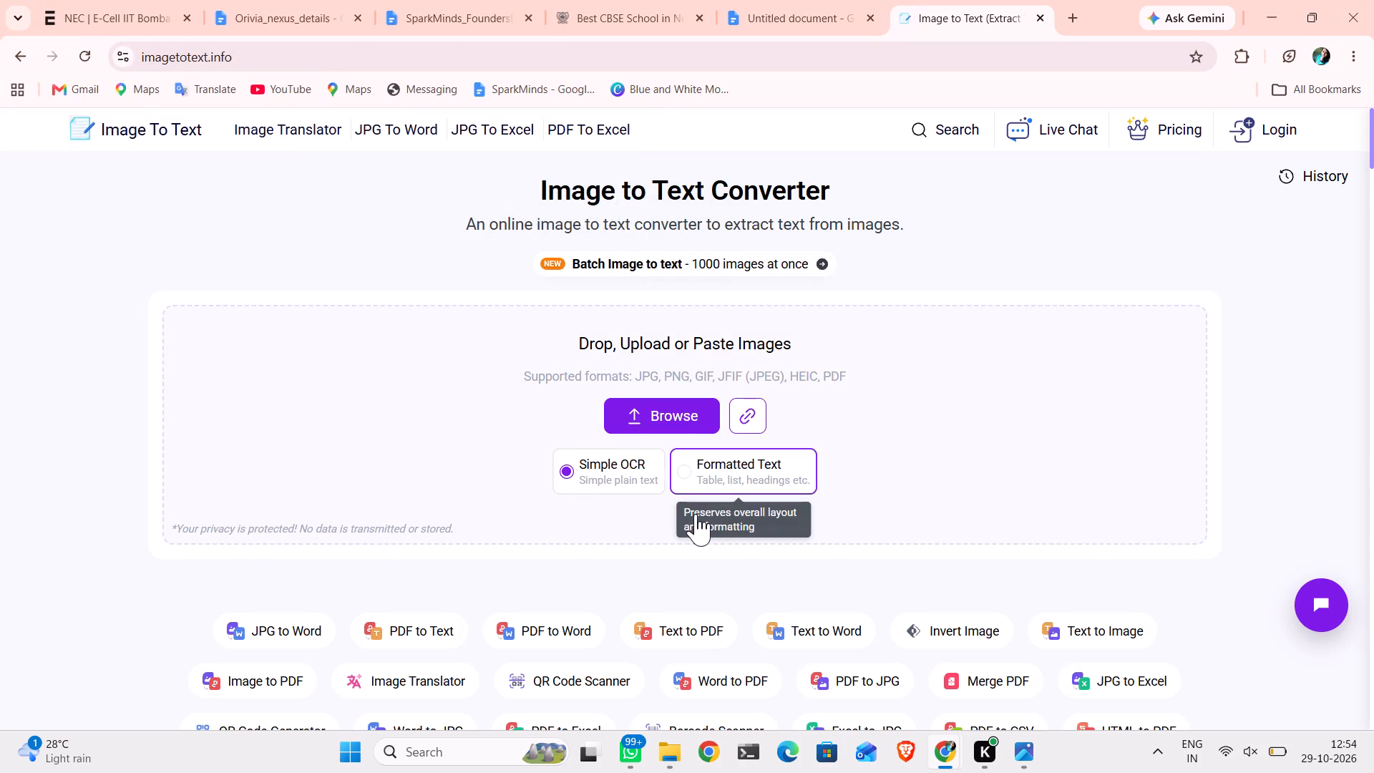
left_click(670, 406)
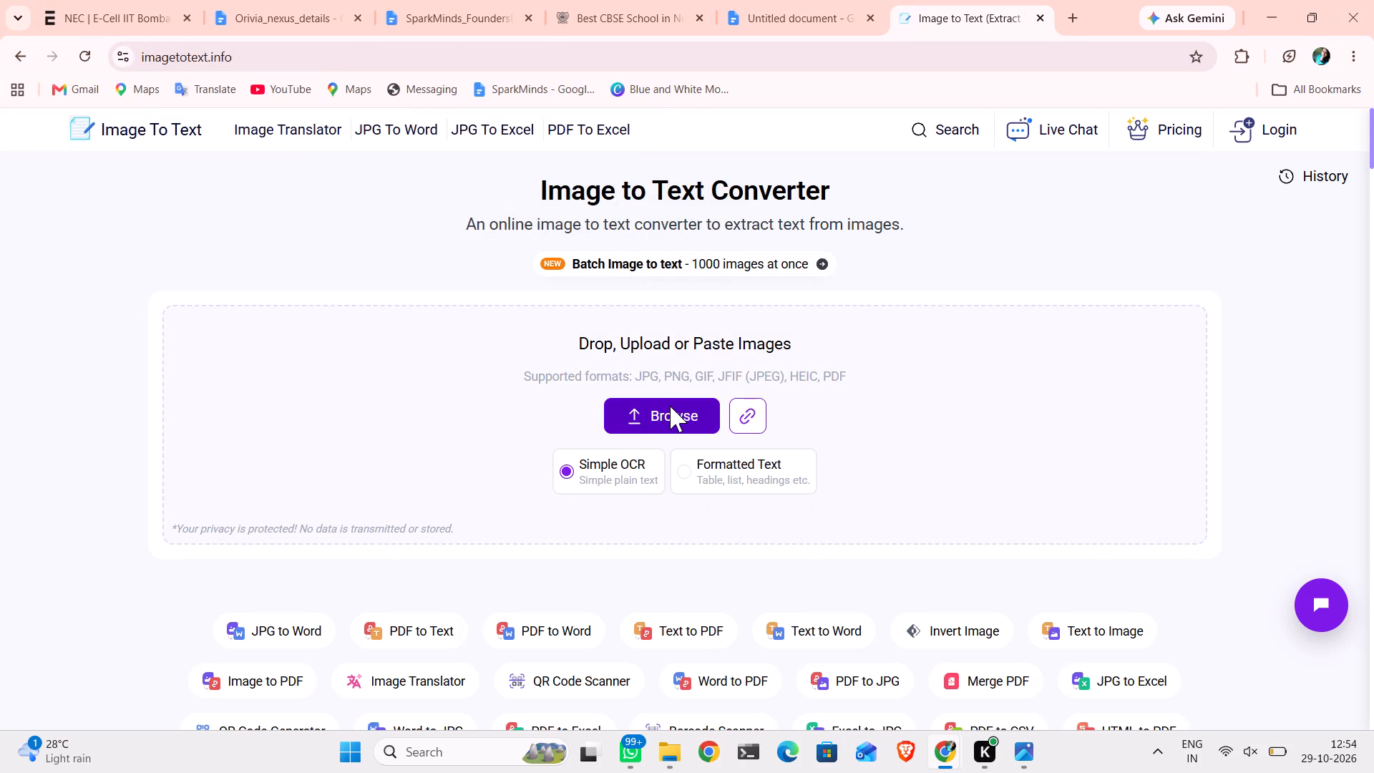
scroll(429, 245, "down", 4)
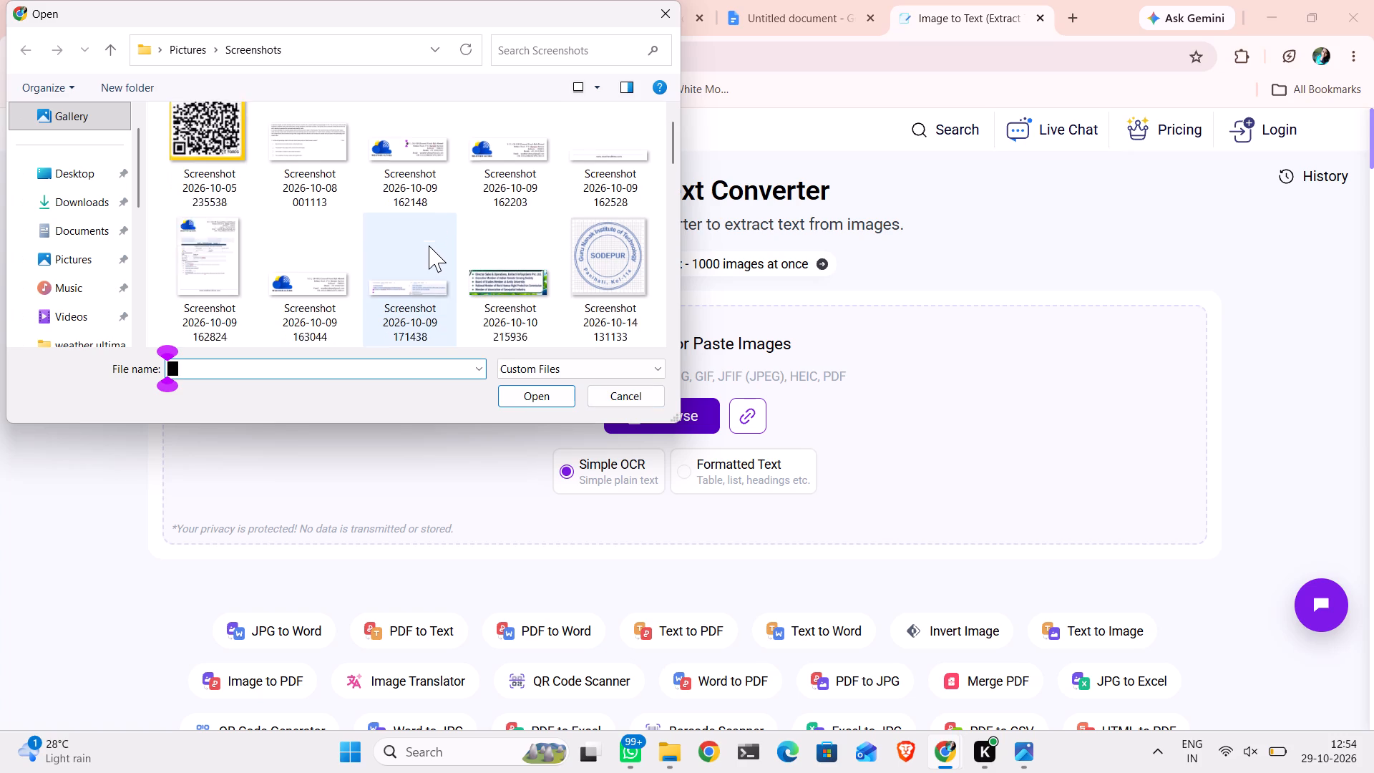
scroll(429, 245, "down", 15)
scroll(429, 245, "up", 1)
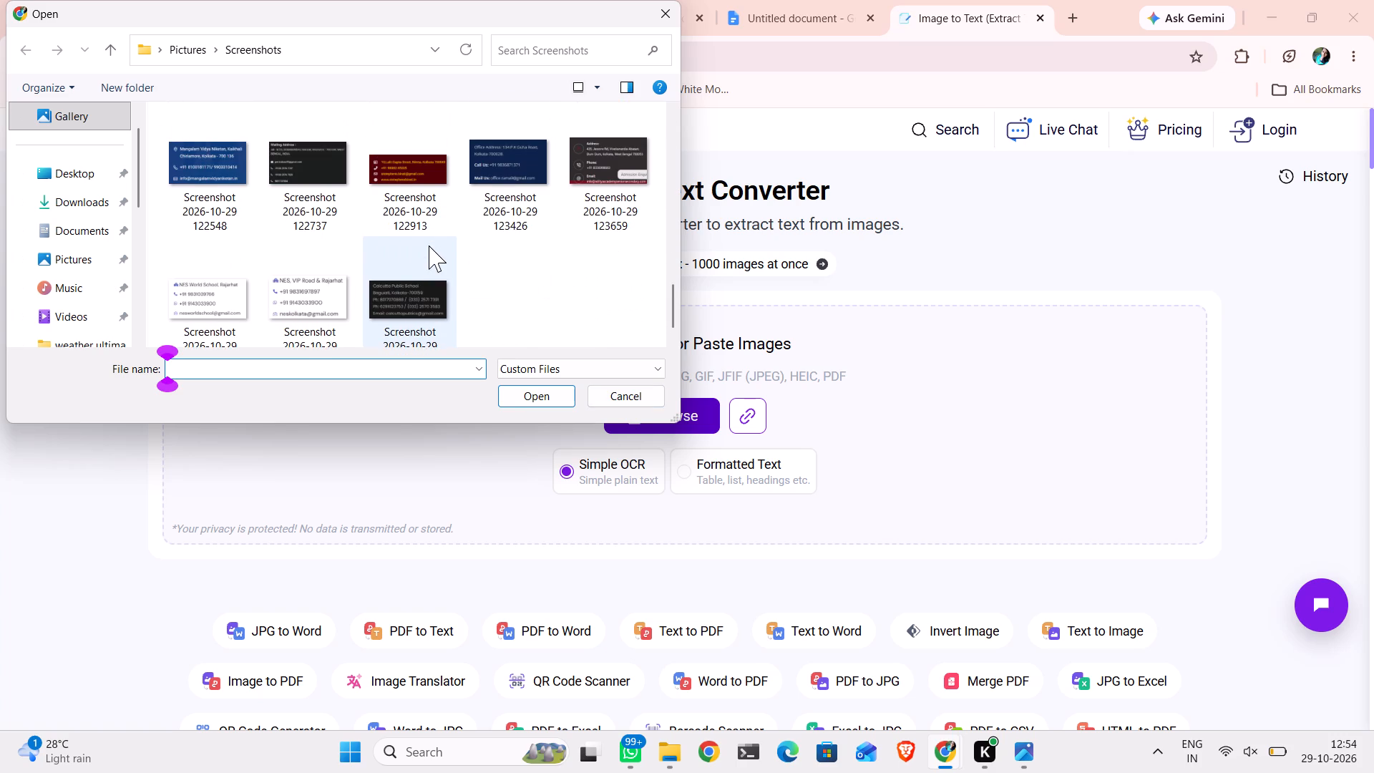
scroll(429, 245, "up", 2)
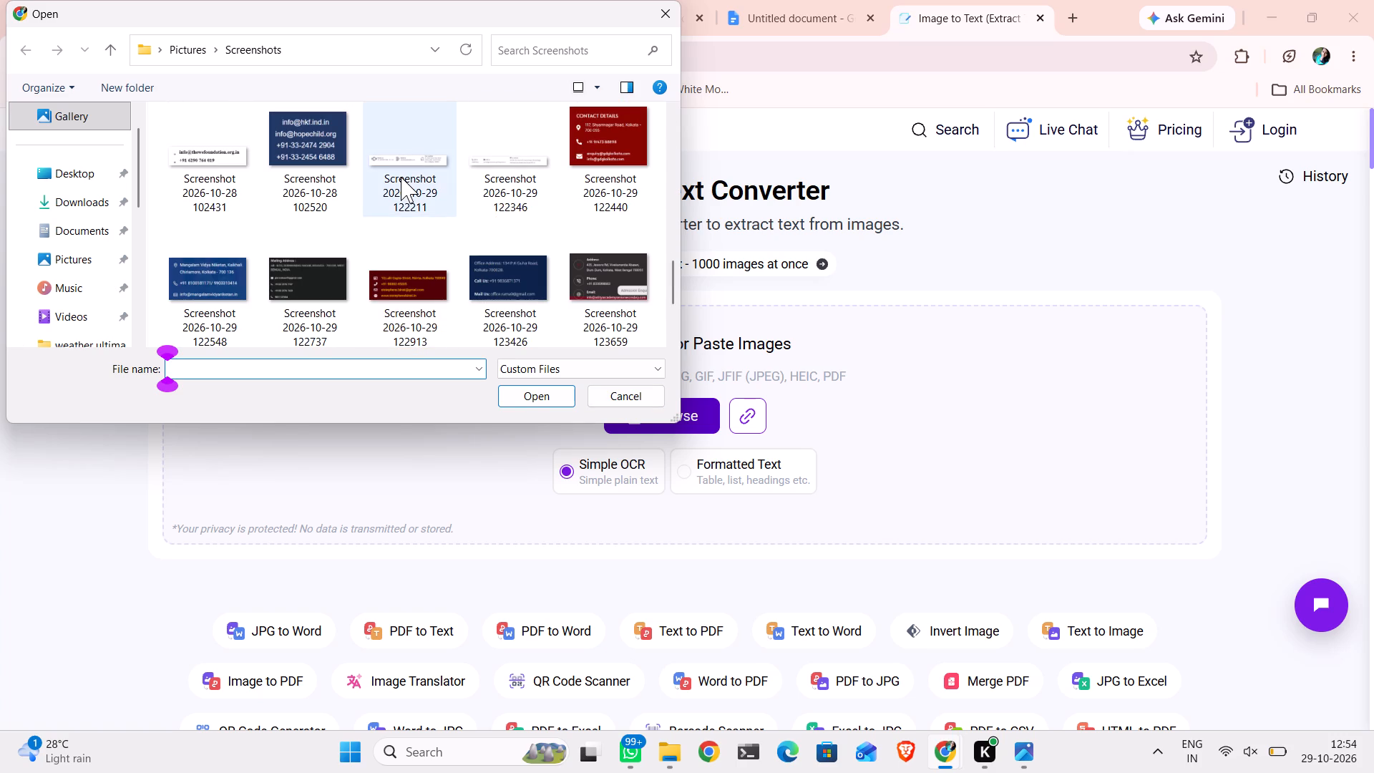
left_click(401, 177)
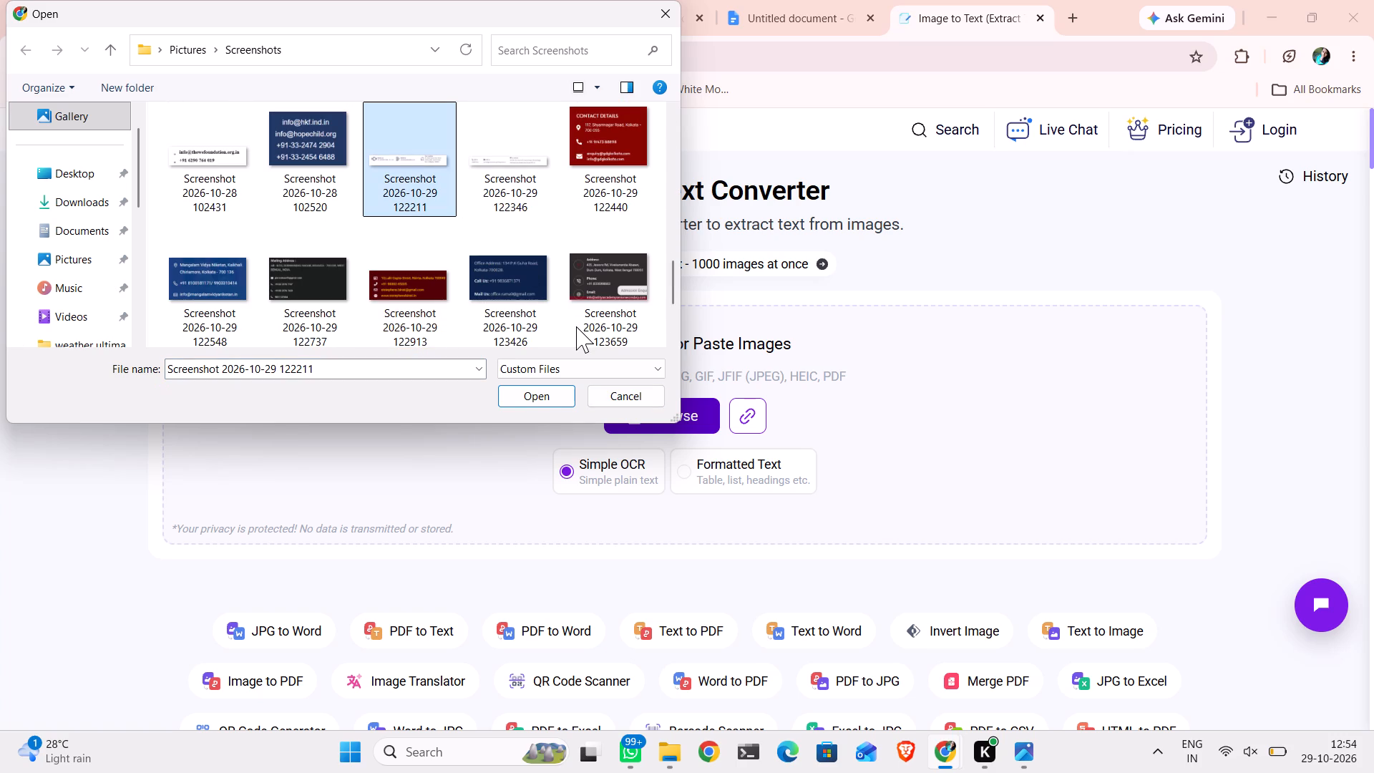
left_click(541, 395)
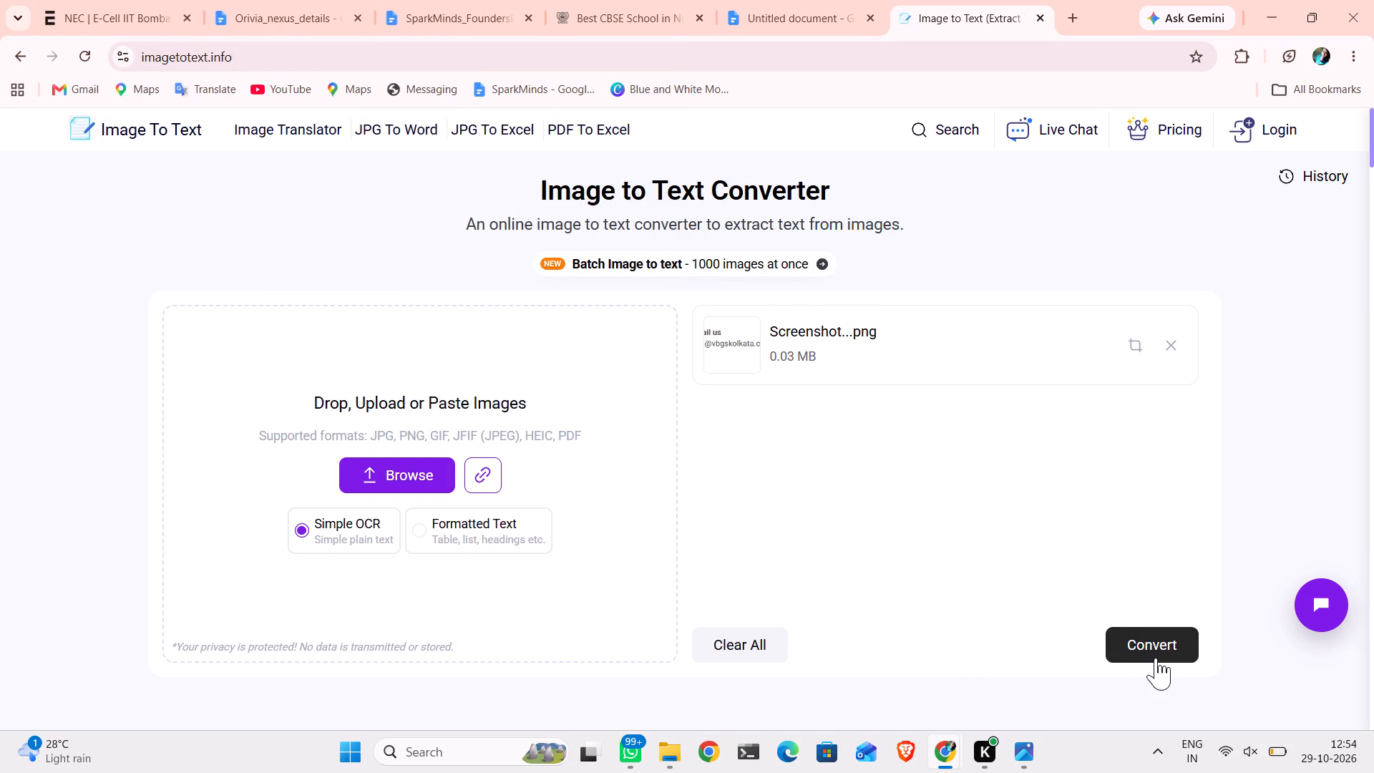
left_click(444, 477)
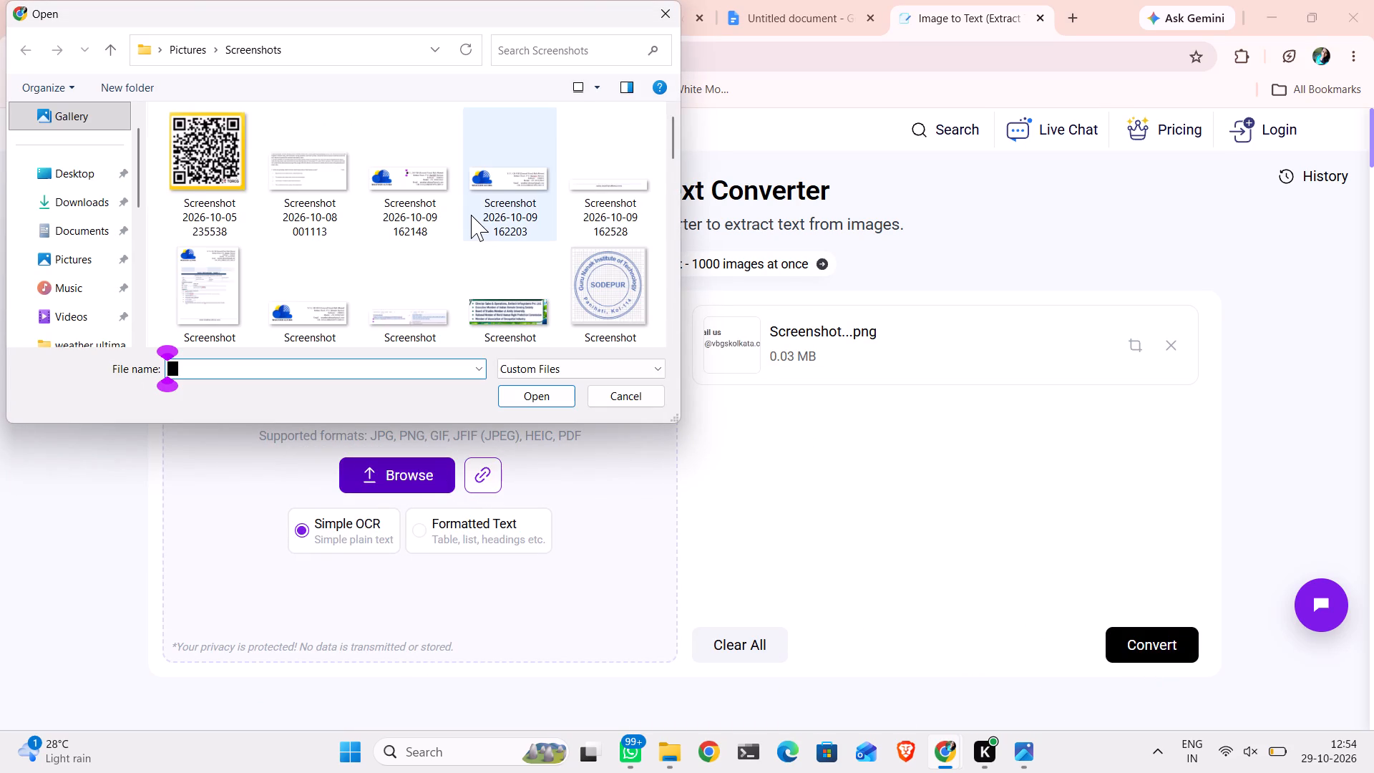
scroll(471, 215, "down", 11)
scroll(471, 215, "up", 1)
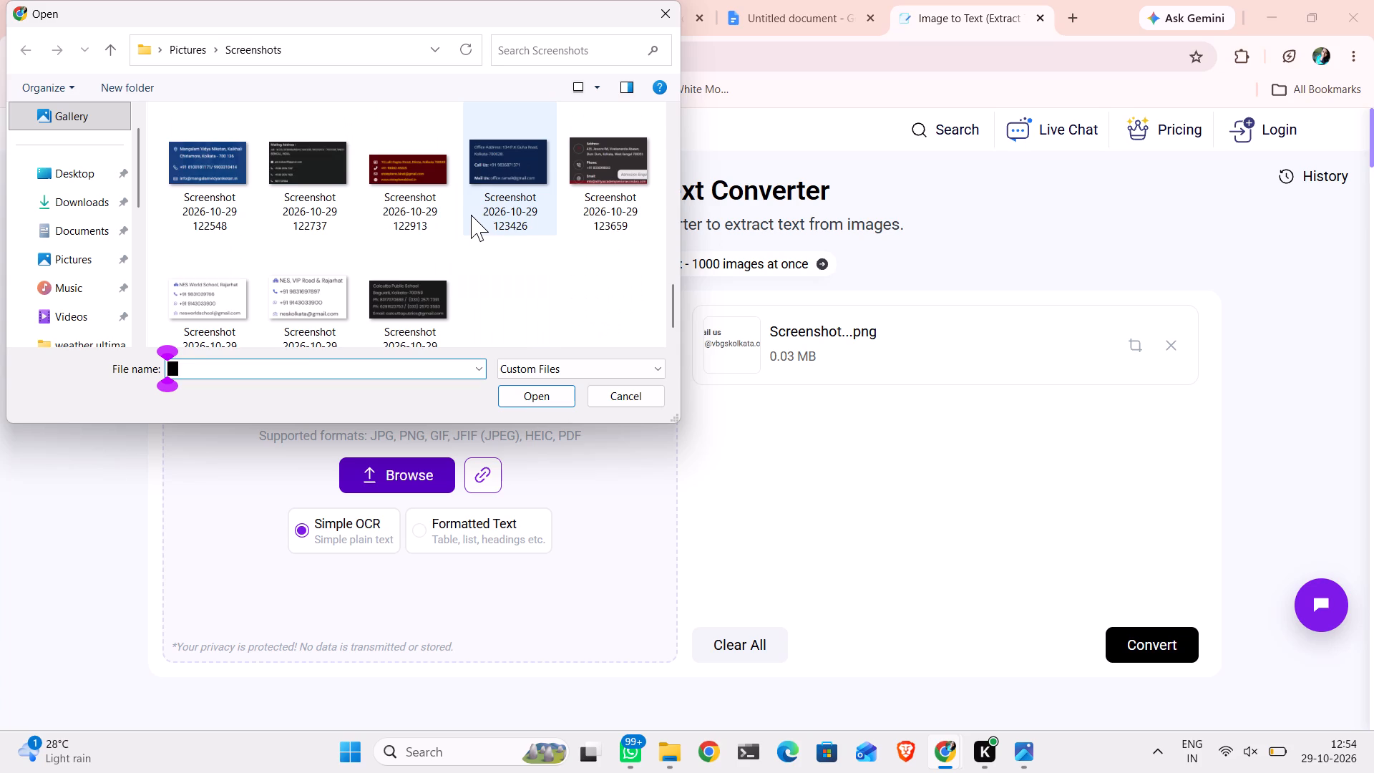
scroll(471, 215, "up", 1)
left_click(498, 192)
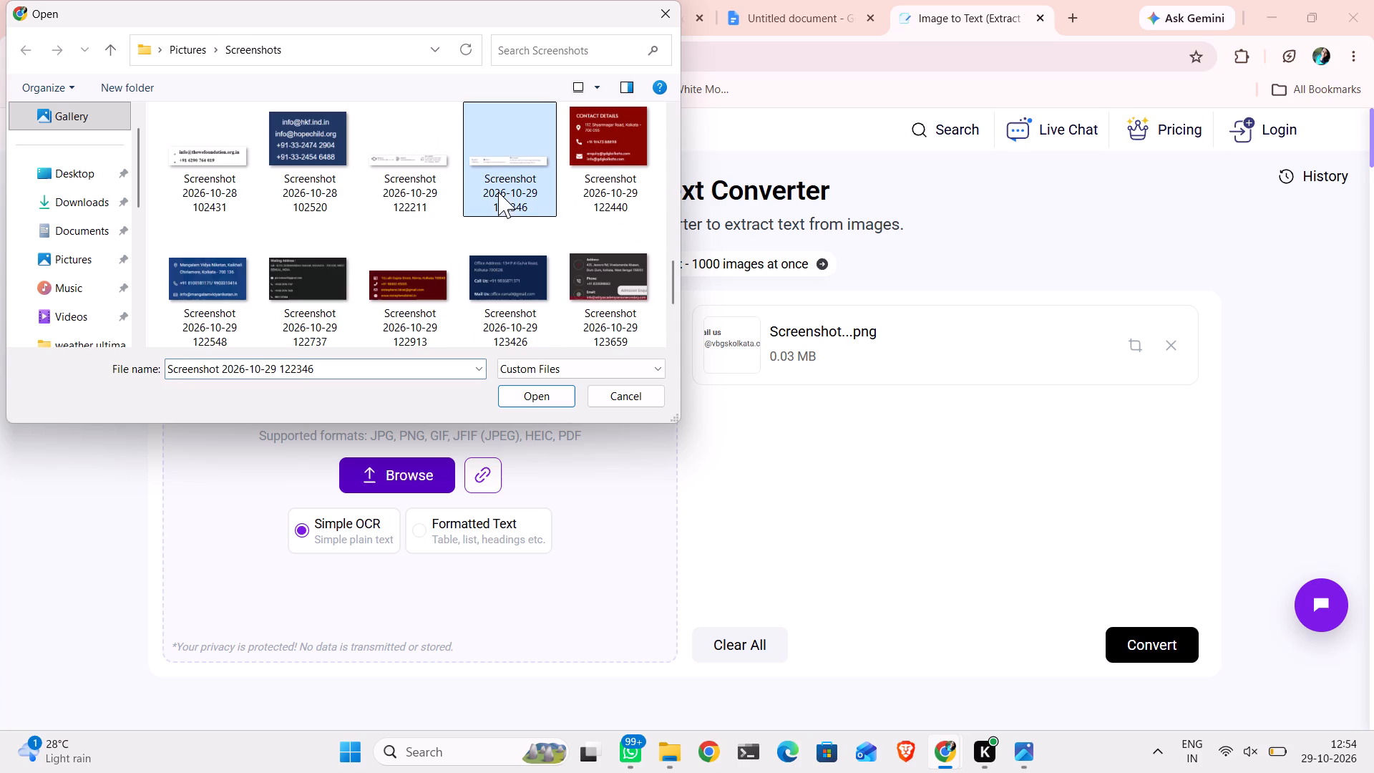
left_click(544, 397)
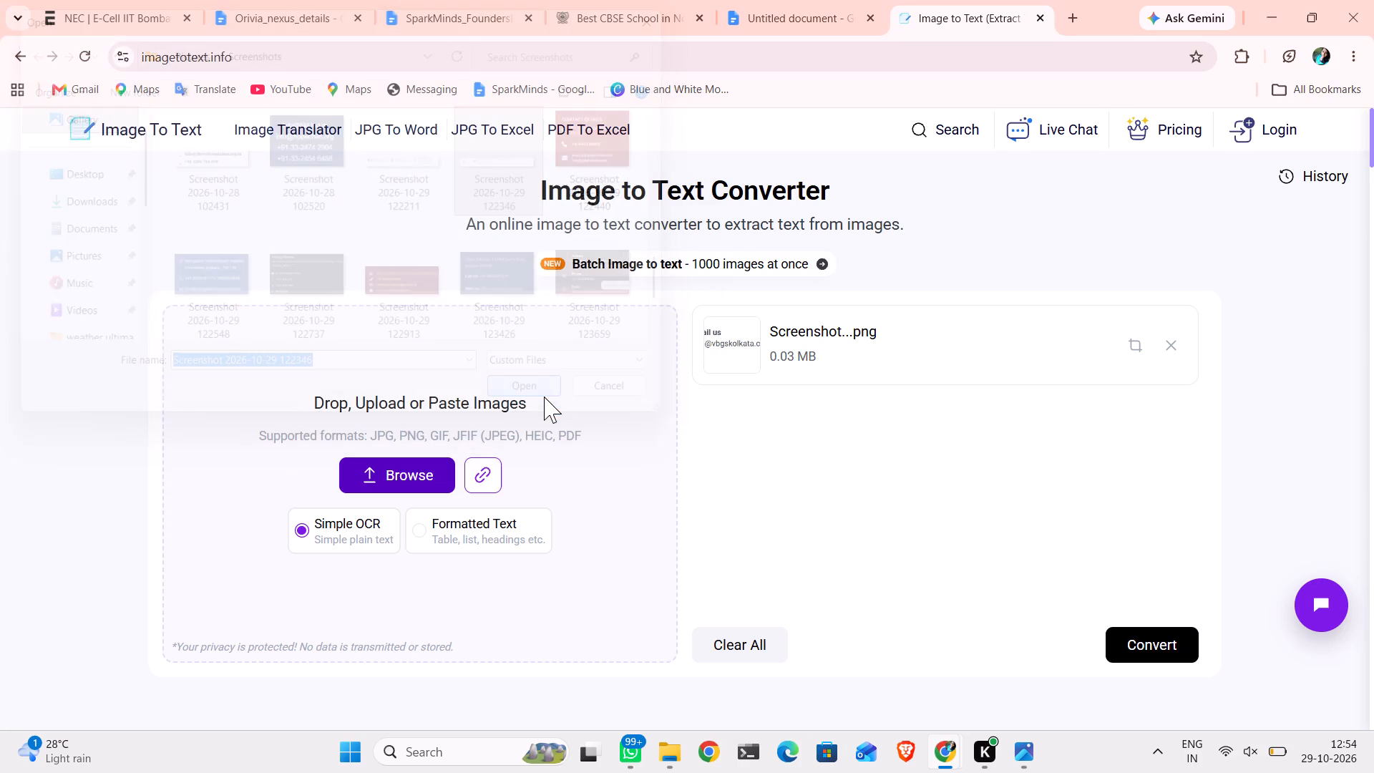
left_click(1149, 648)
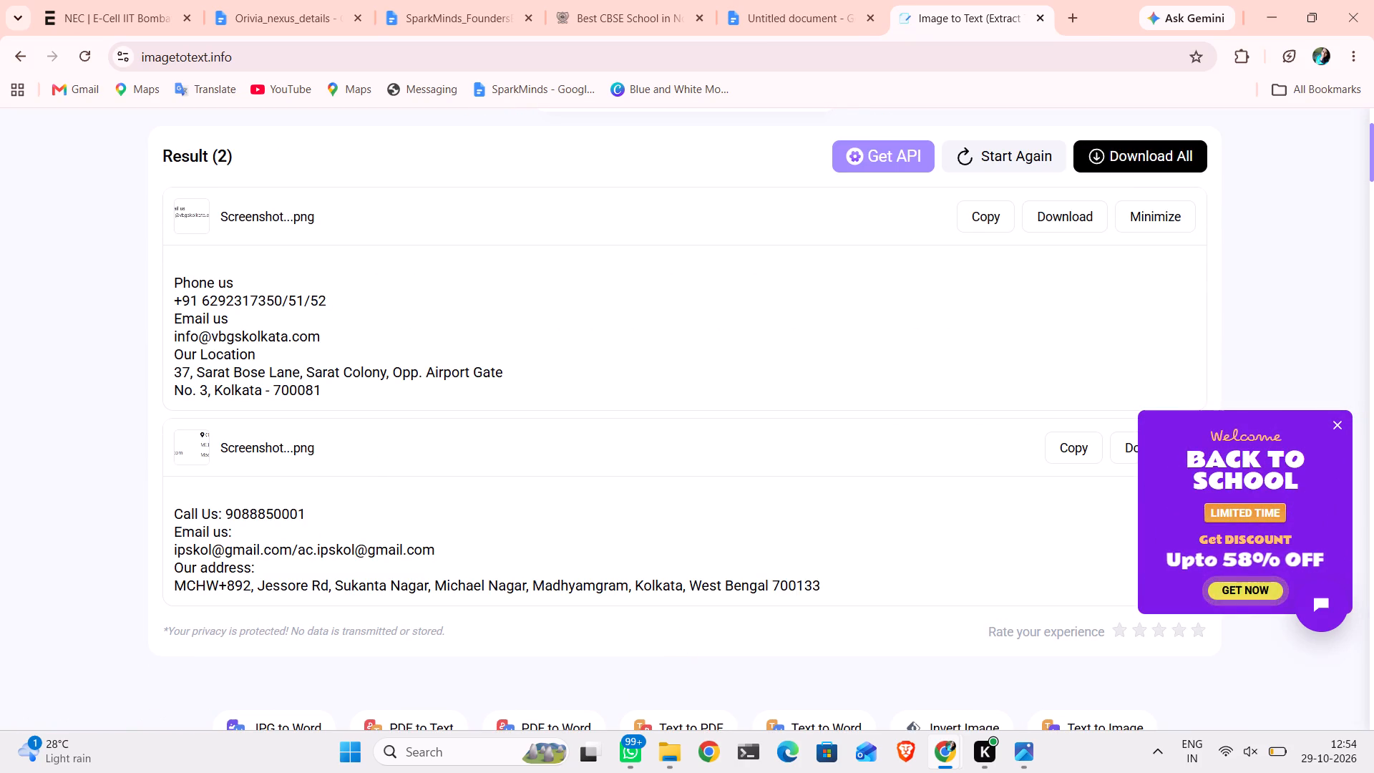
Copy the first result's extracted contact text and paste it over the contact image under Vidya Bharati Global School in the untitled document.
left_click_drag(176, 283, 304, 368)
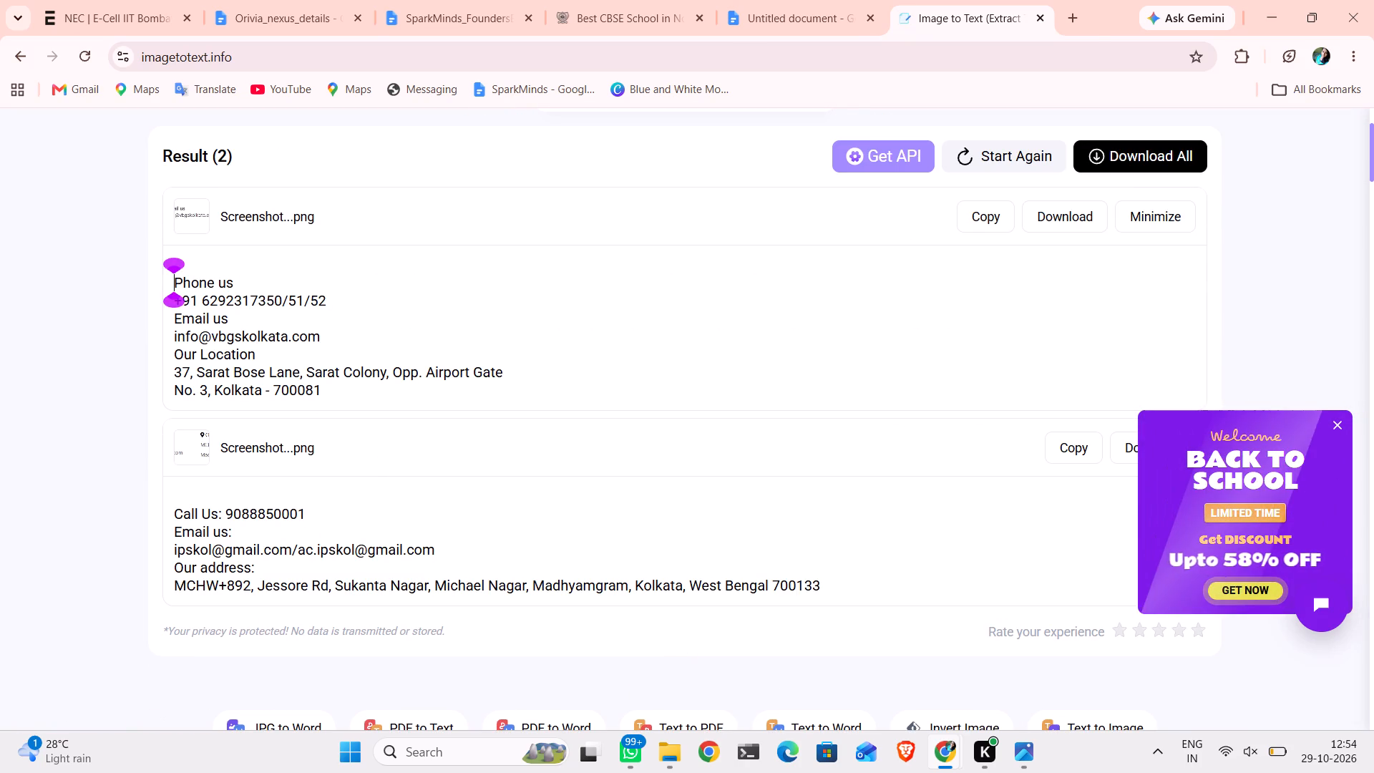
left_click_drag(304, 368, 355, 400)
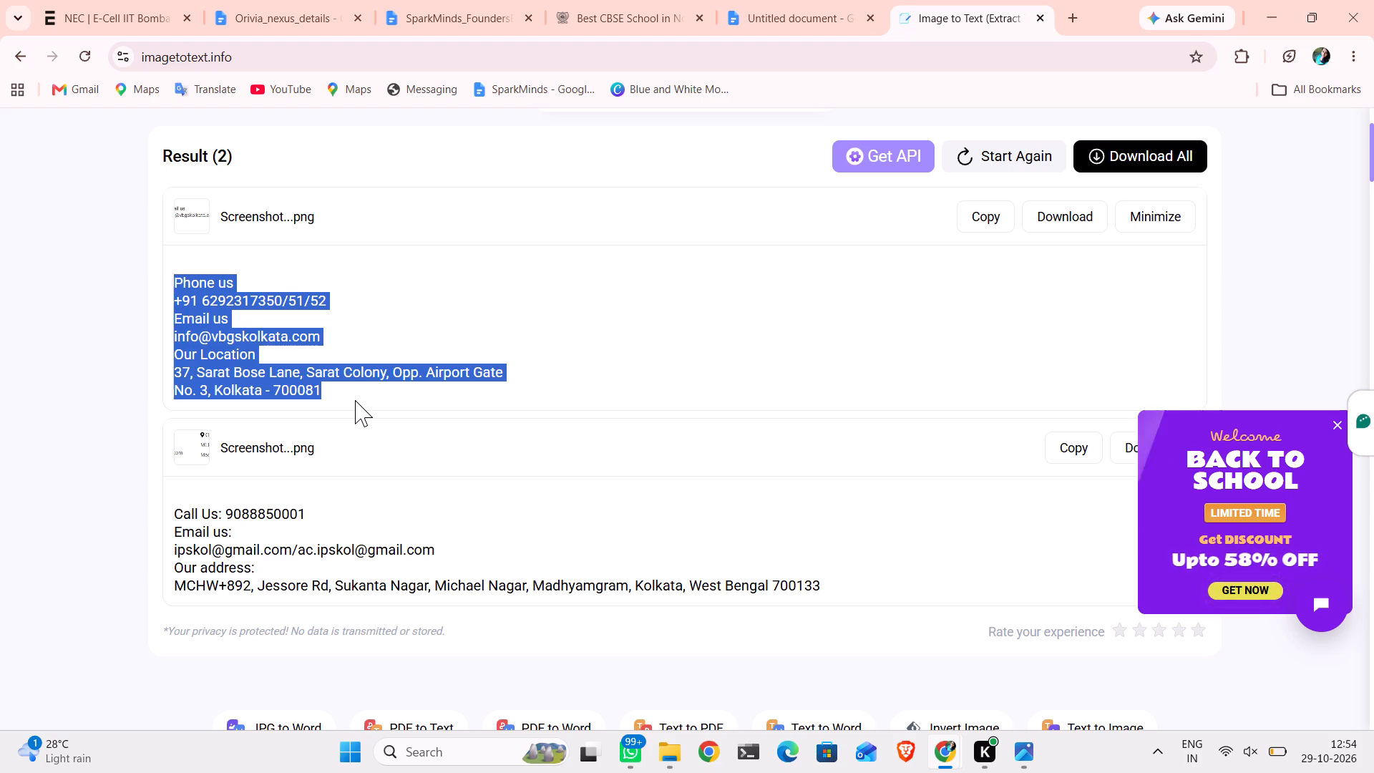
key("ctrl+c")
key("ctrl+c")
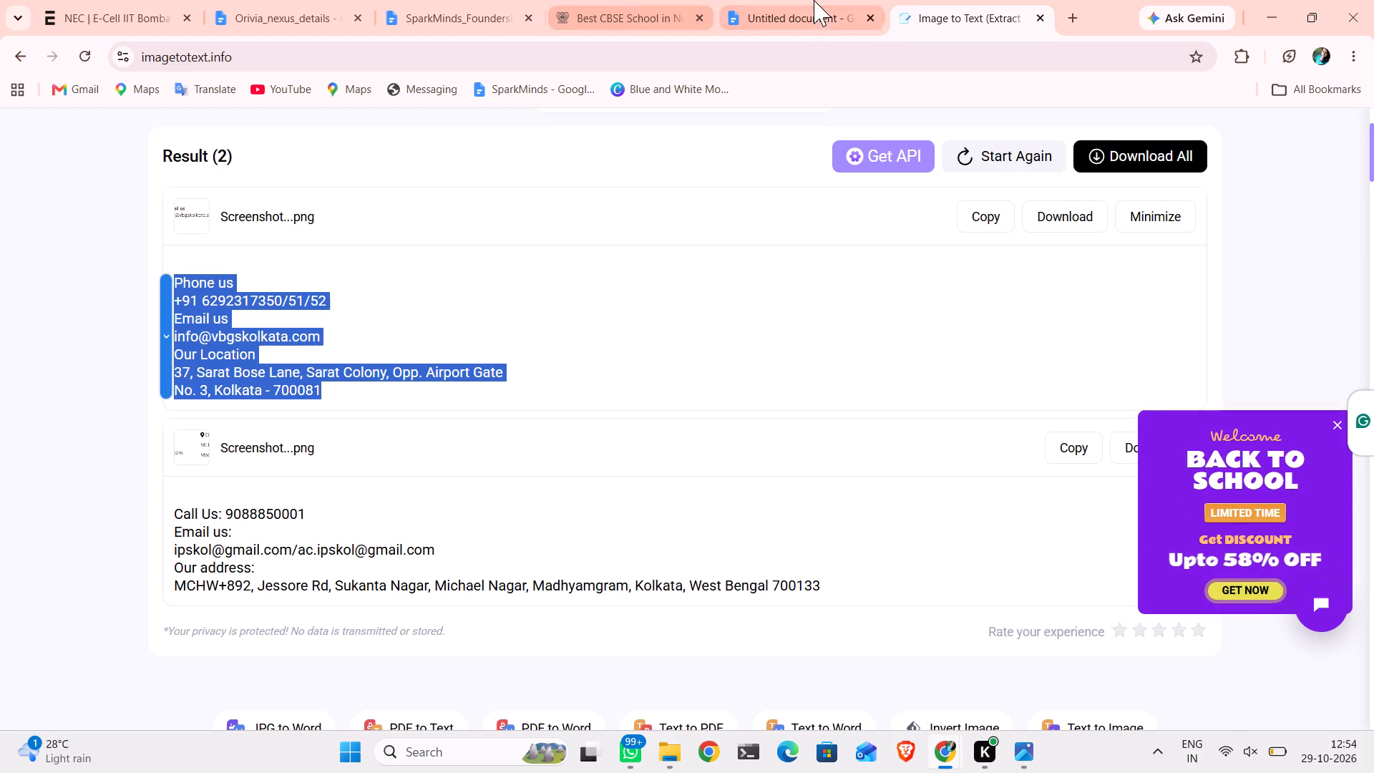
left_click(811, 12)
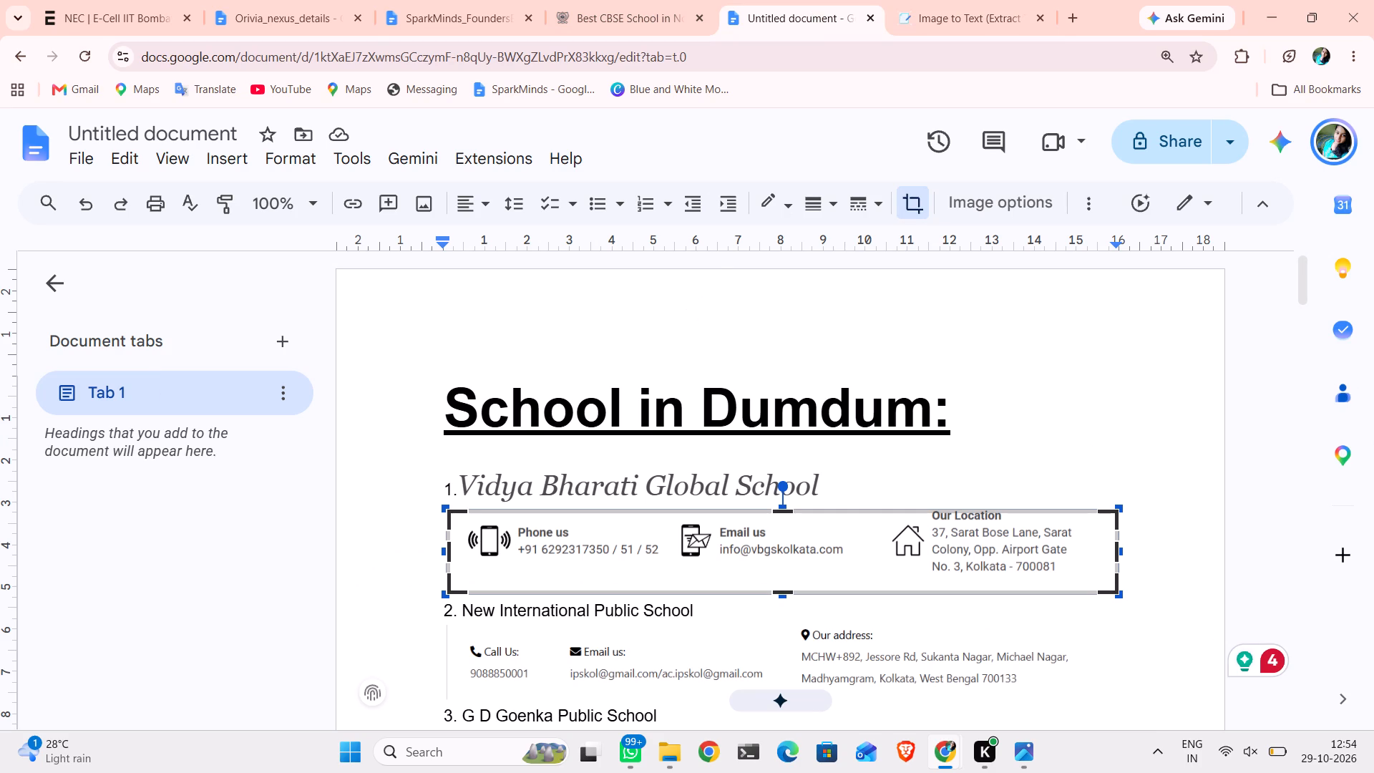
scroll(686, 452, "down", 1)
left_click(627, 417)
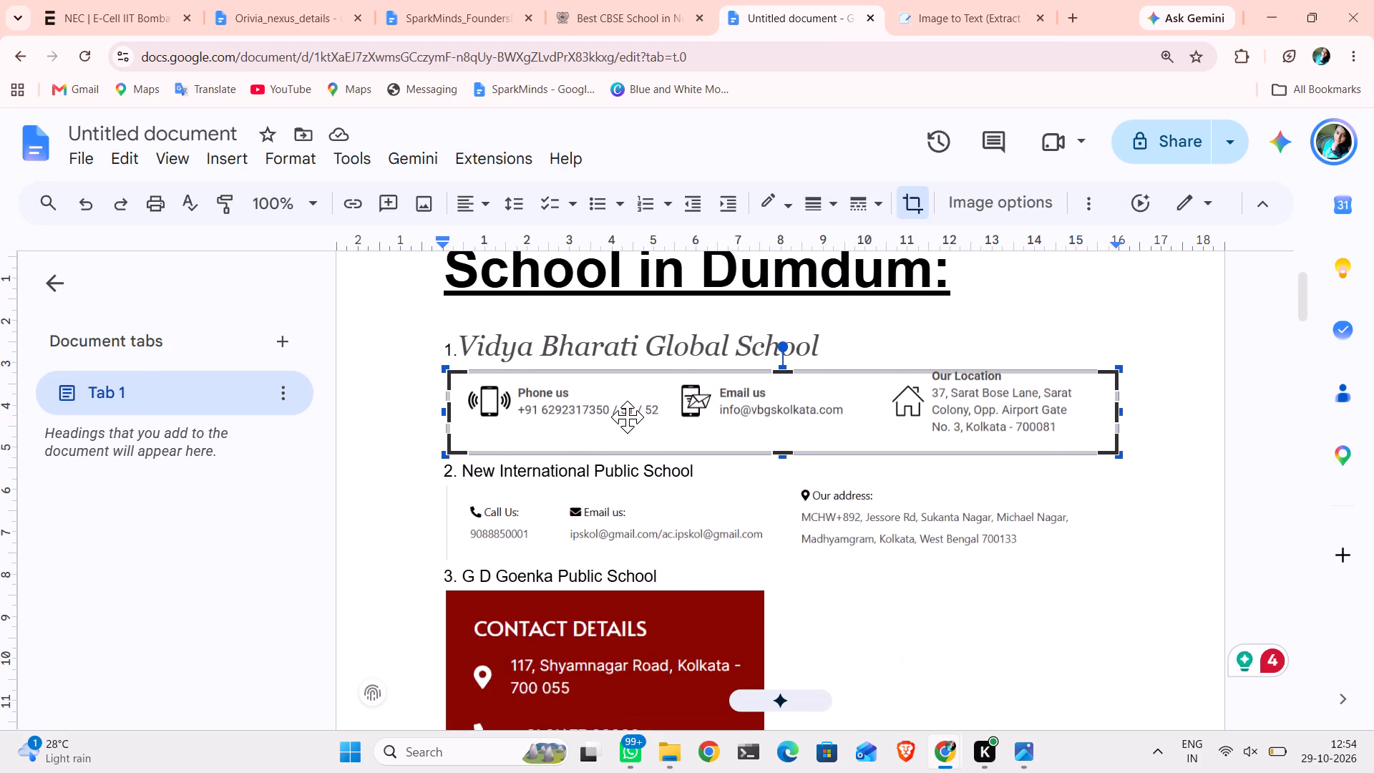
key("ctrl+v")
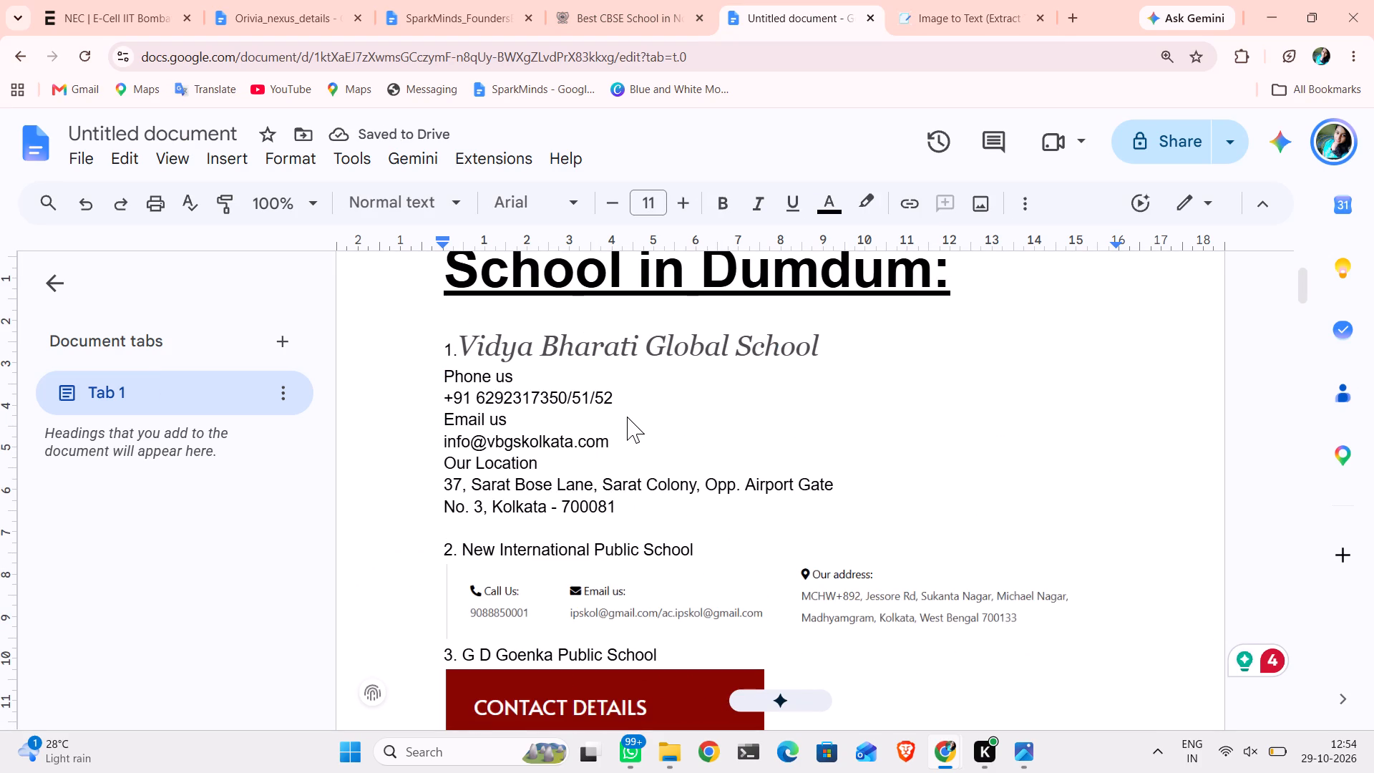
Copy the second result's extracted contact text and paste it over the contact image under New International Public School in the document.
left_click(971, 14)
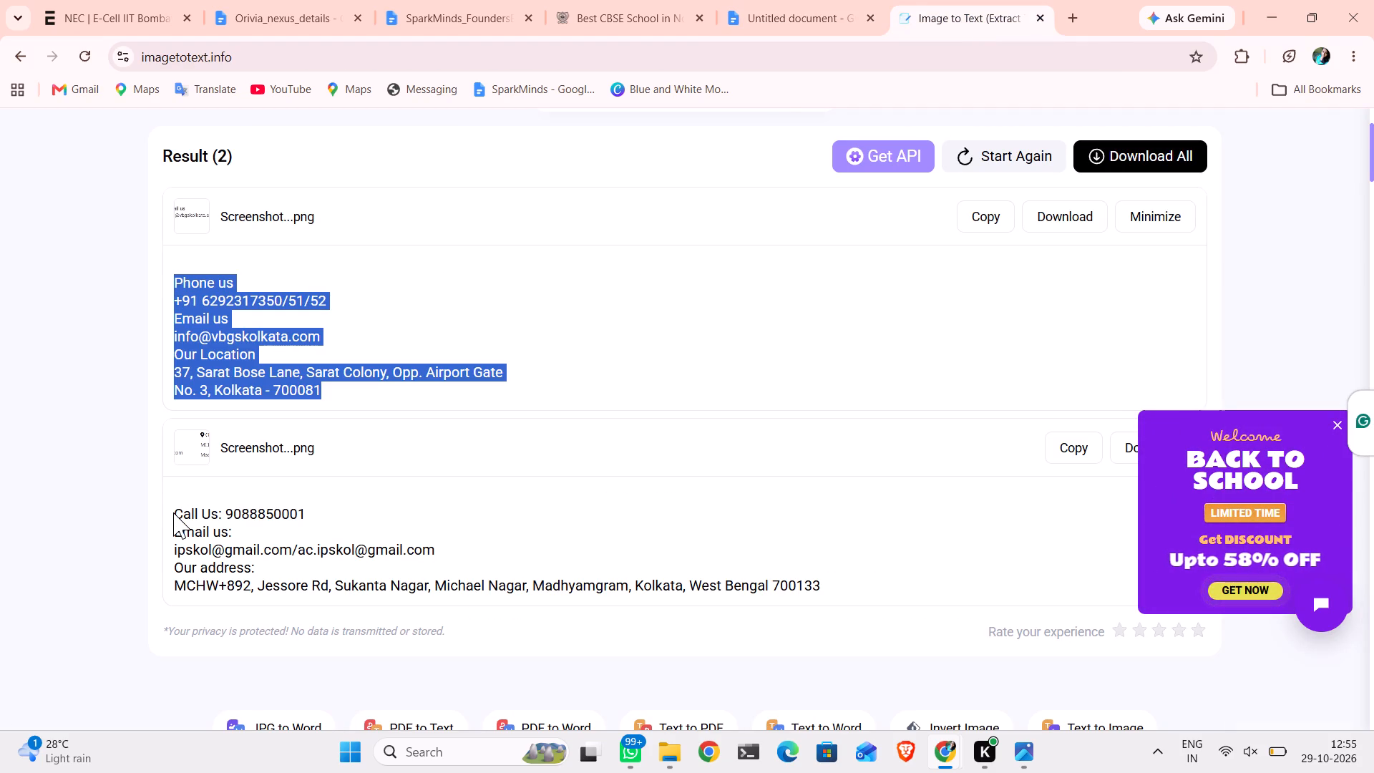
left_click_drag(176, 513, 329, 556)
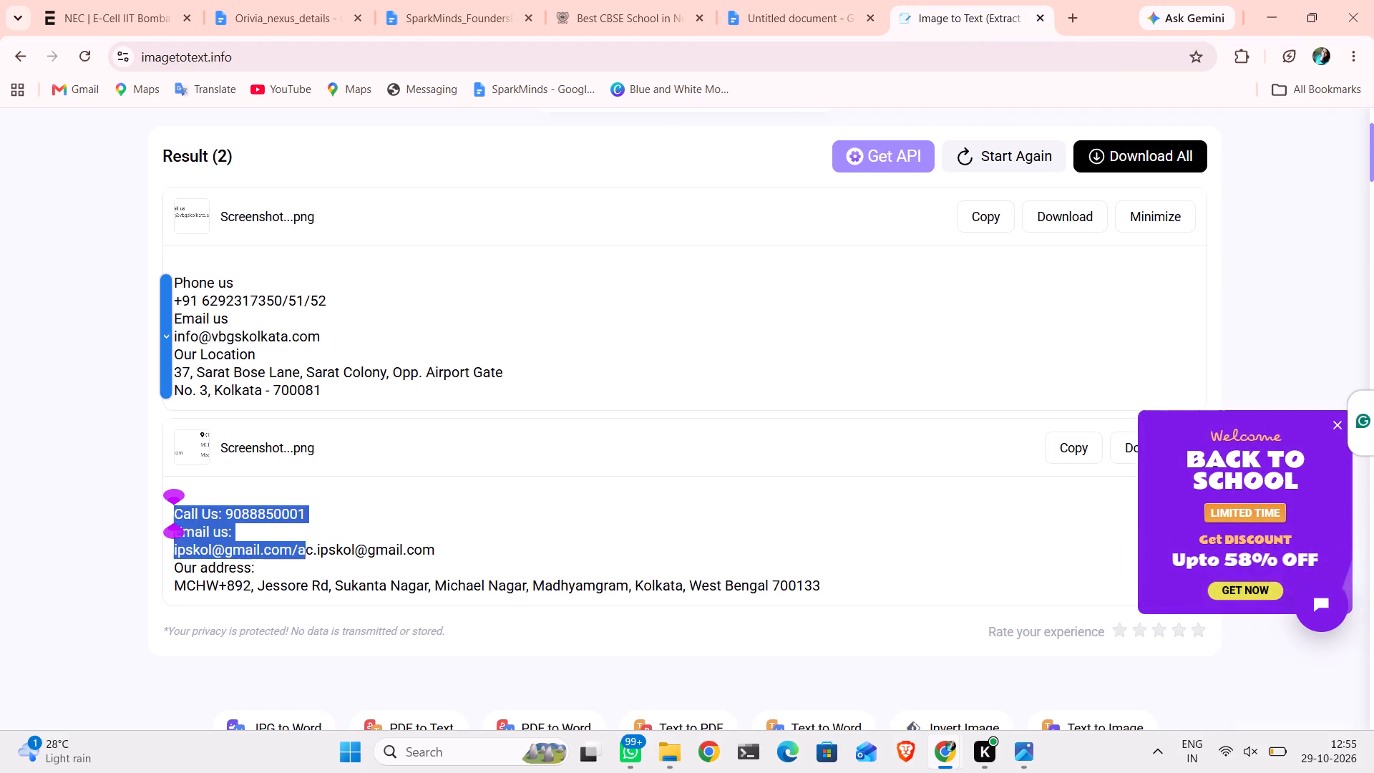
left_click_drag(329, 556, 843, 585)
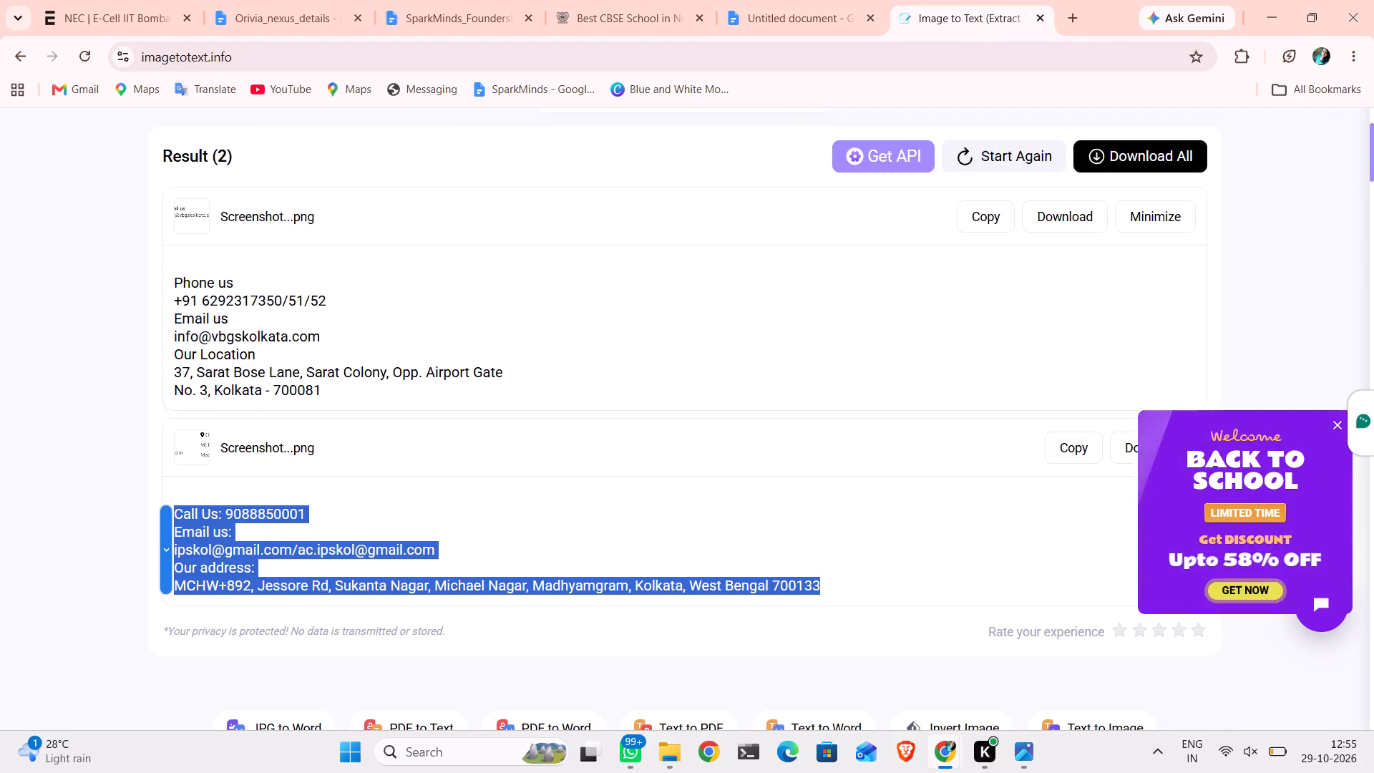
left_click_drag(843, 585, 1205, 588)
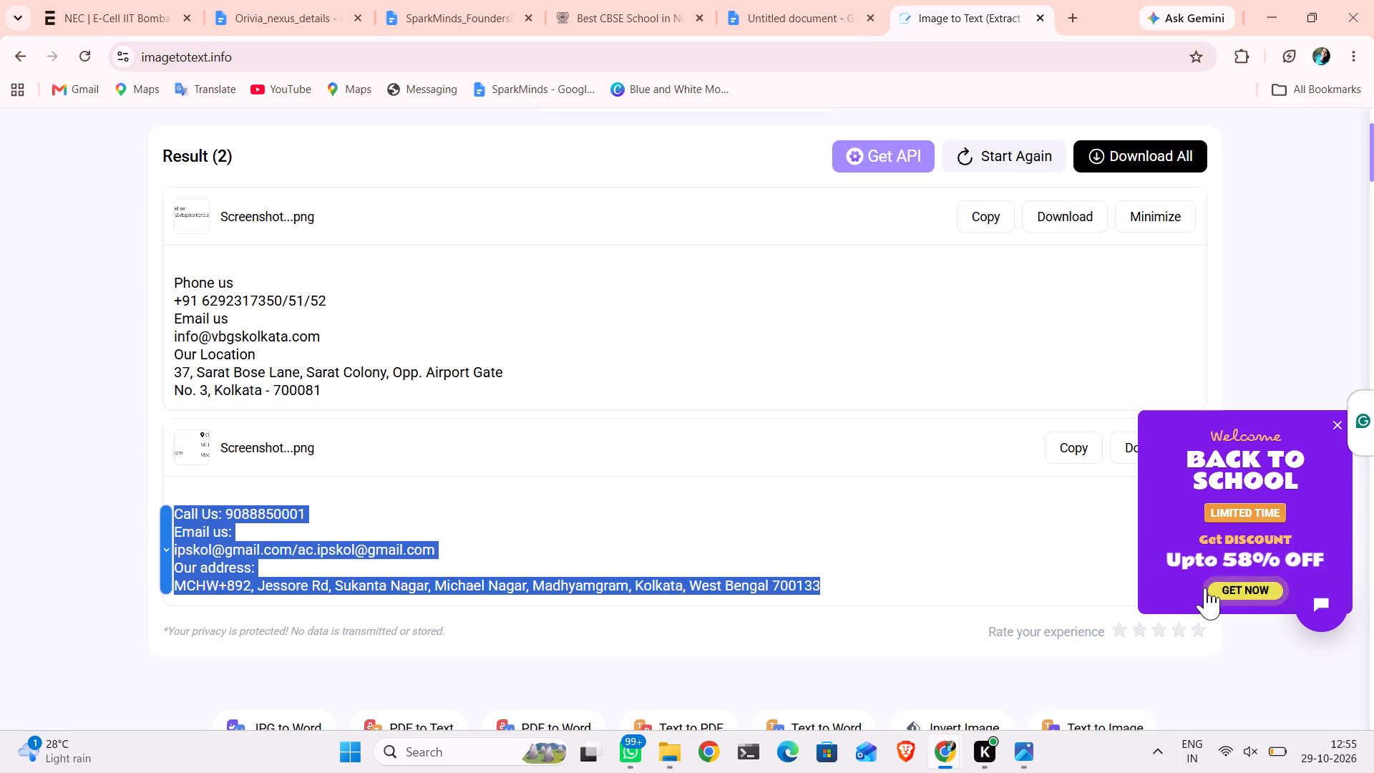
left_click_drag(1205, 588, 1245, 586)
key("ctrl+c")
key("ctrl+c")
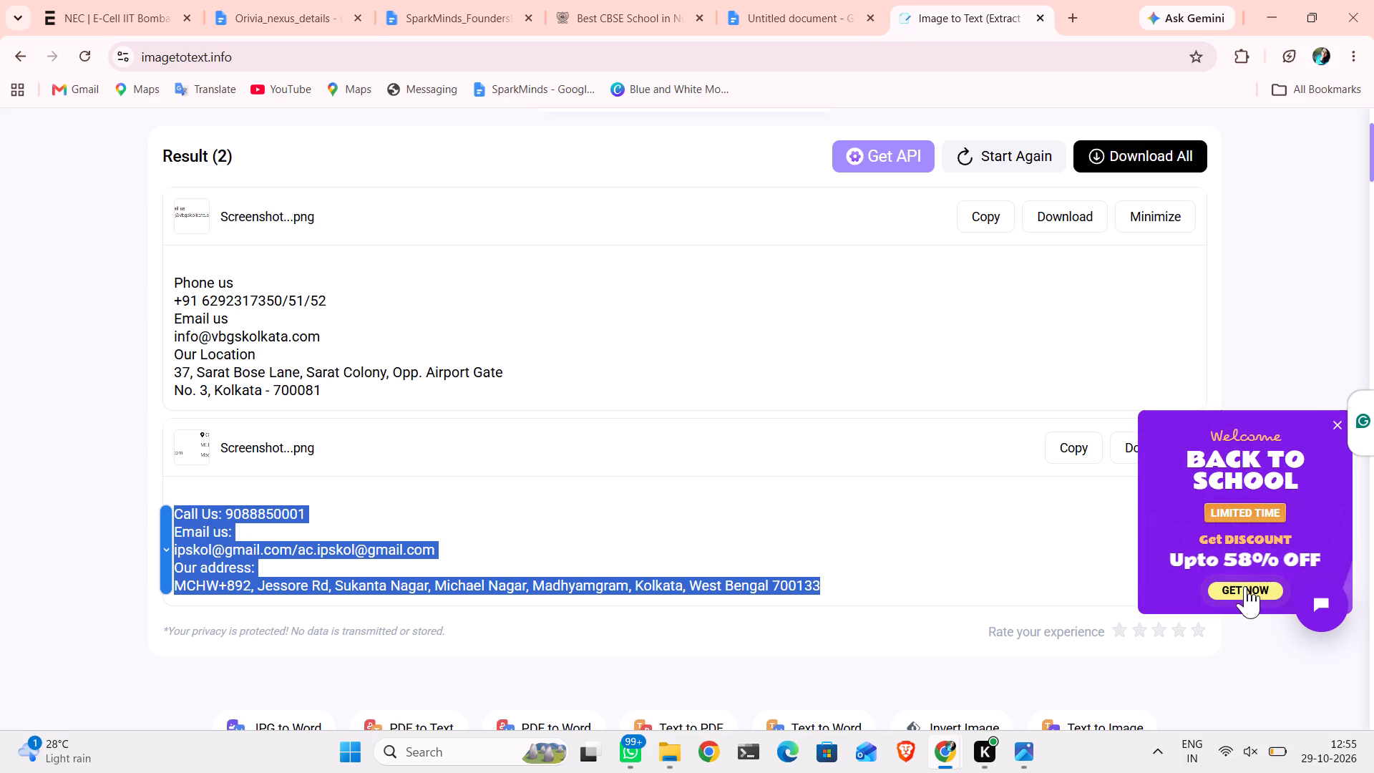
left_click(757, 11)
scroll(749, 364, "down", 1)
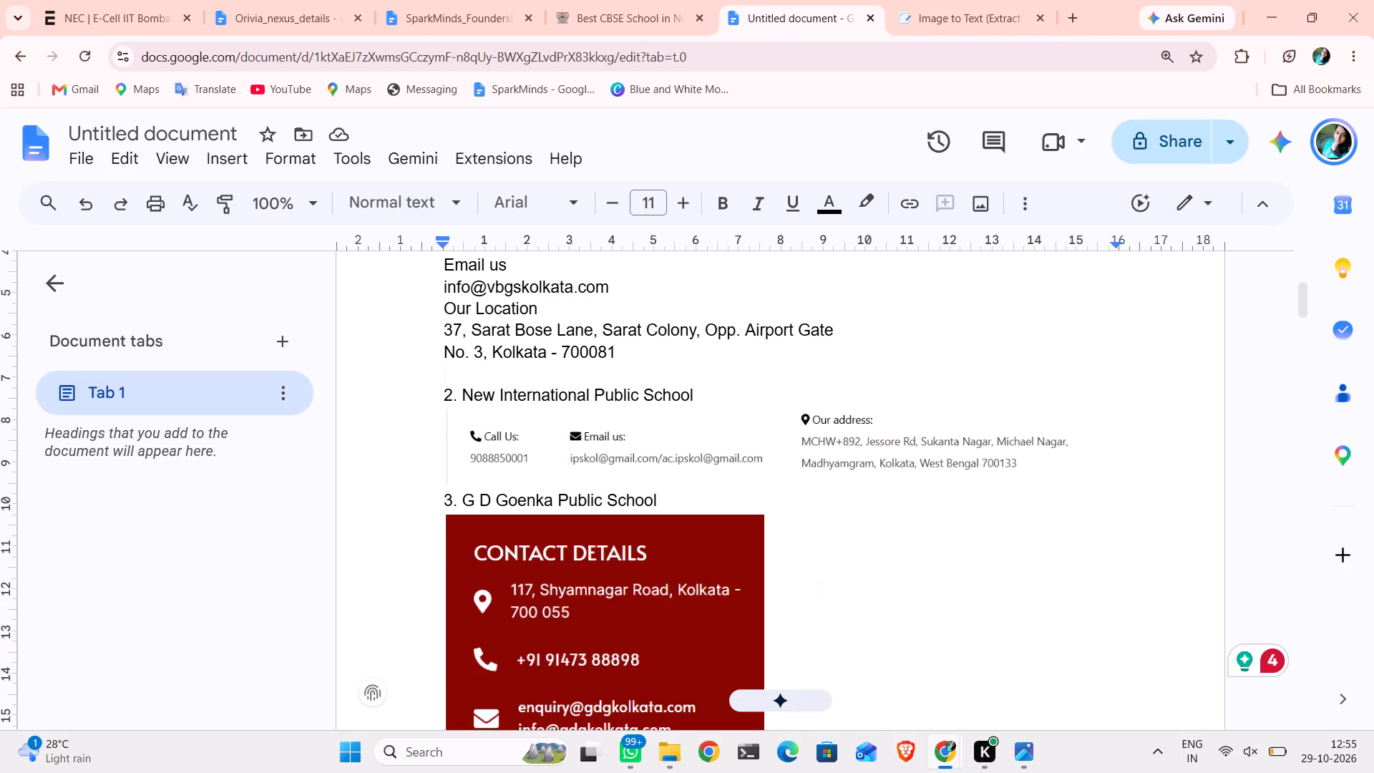
left_click(772, 444)
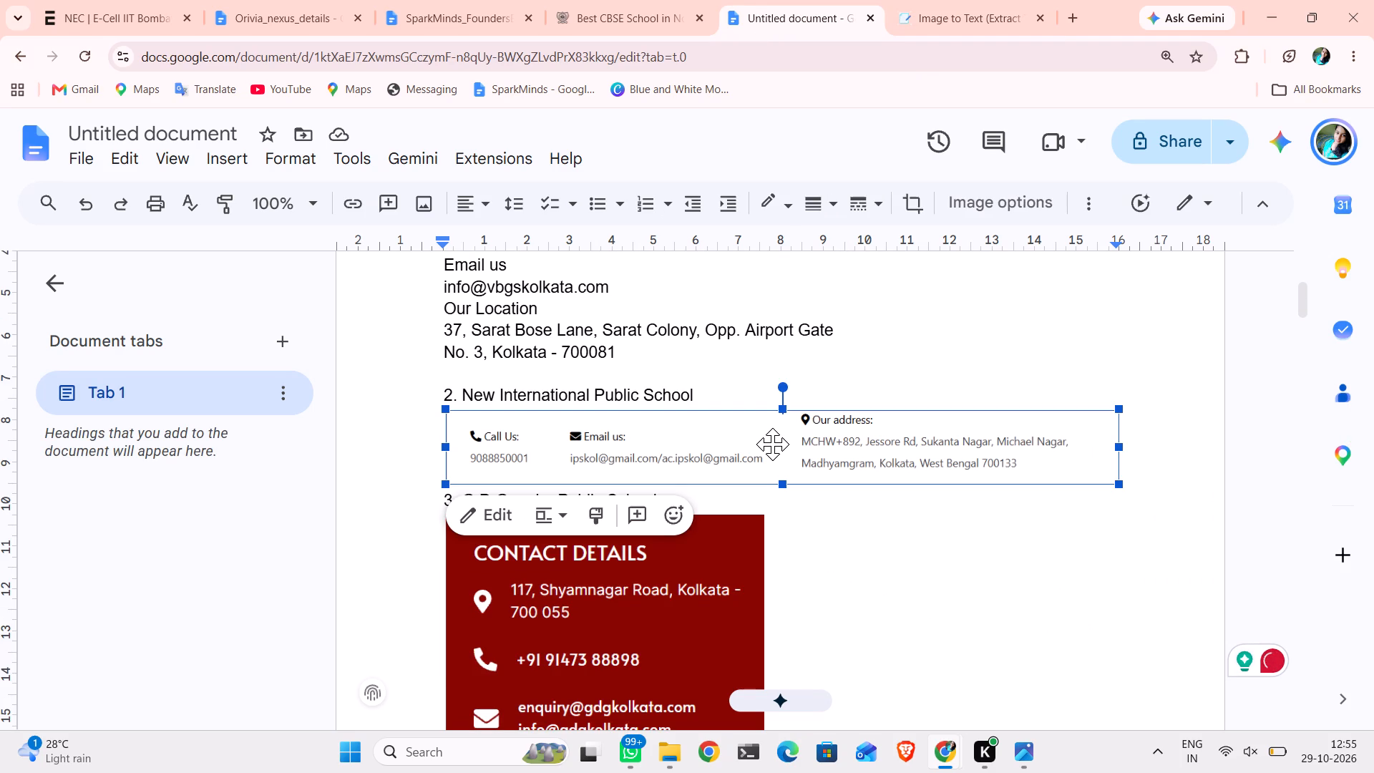
key("ctrl+v")
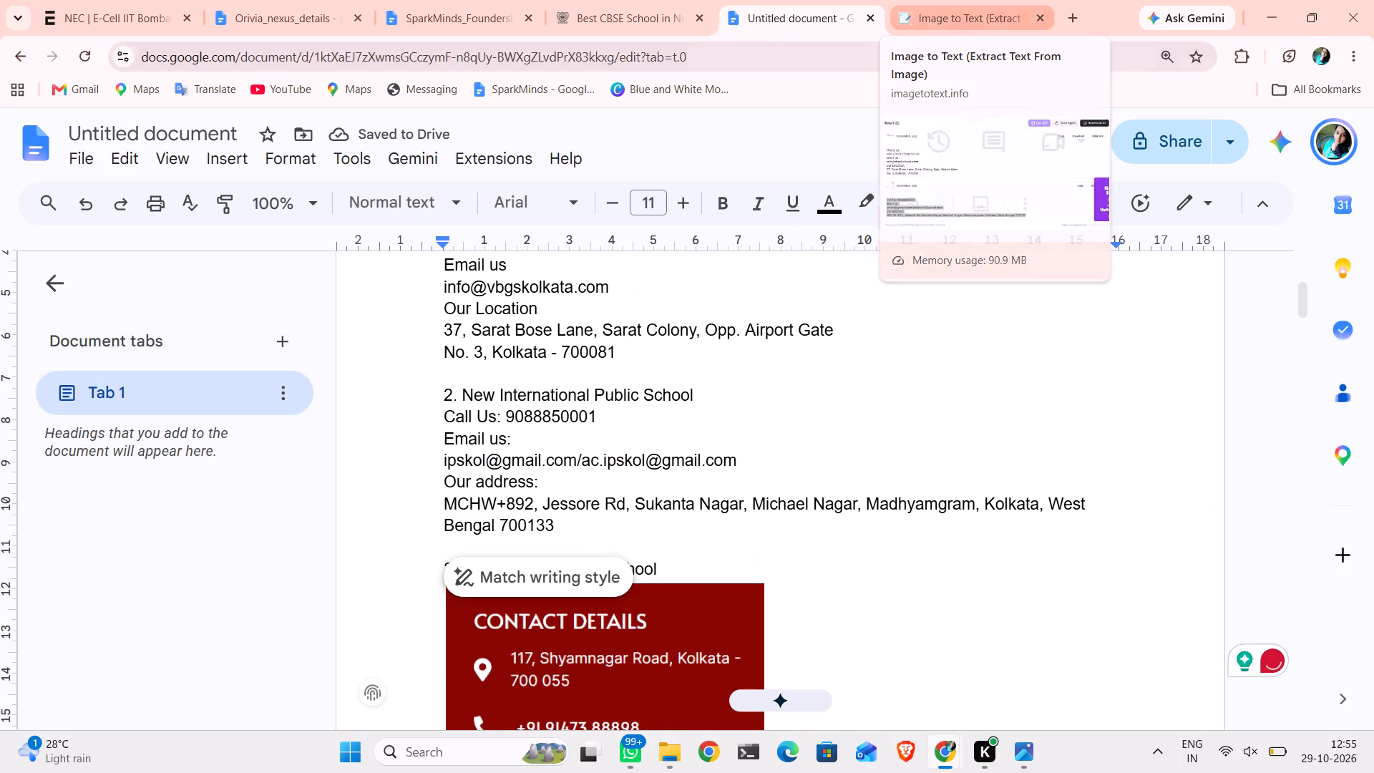
left_click(914, 11)
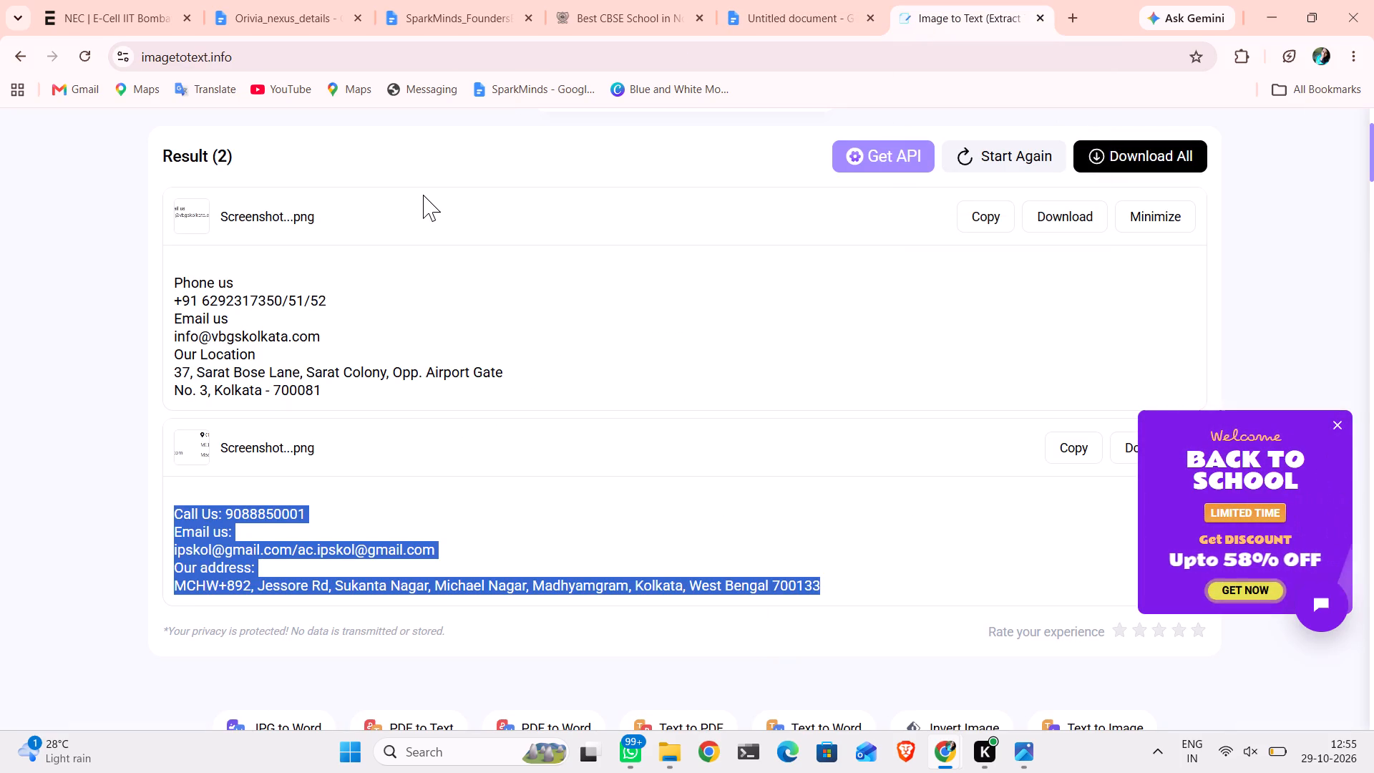
left_click(1033, 148)
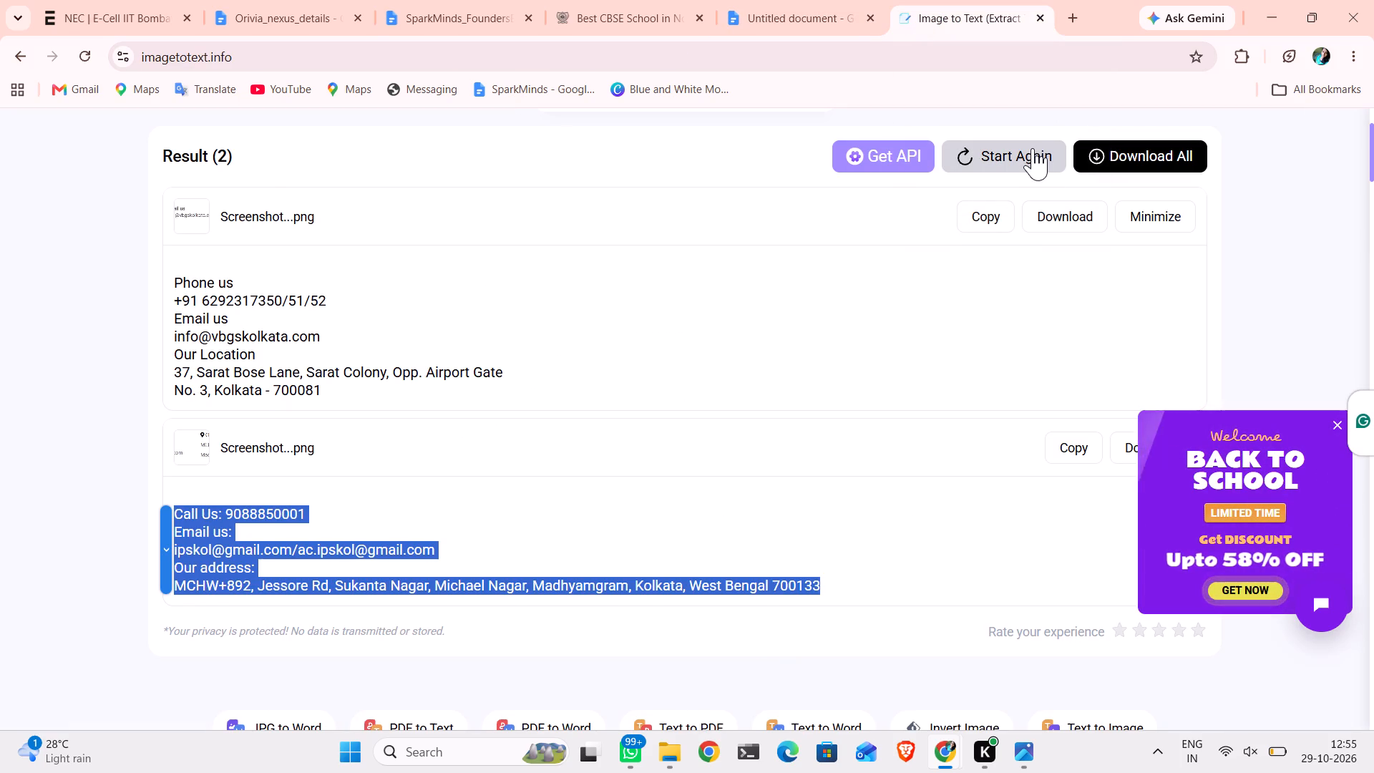
left_click(651, 409)
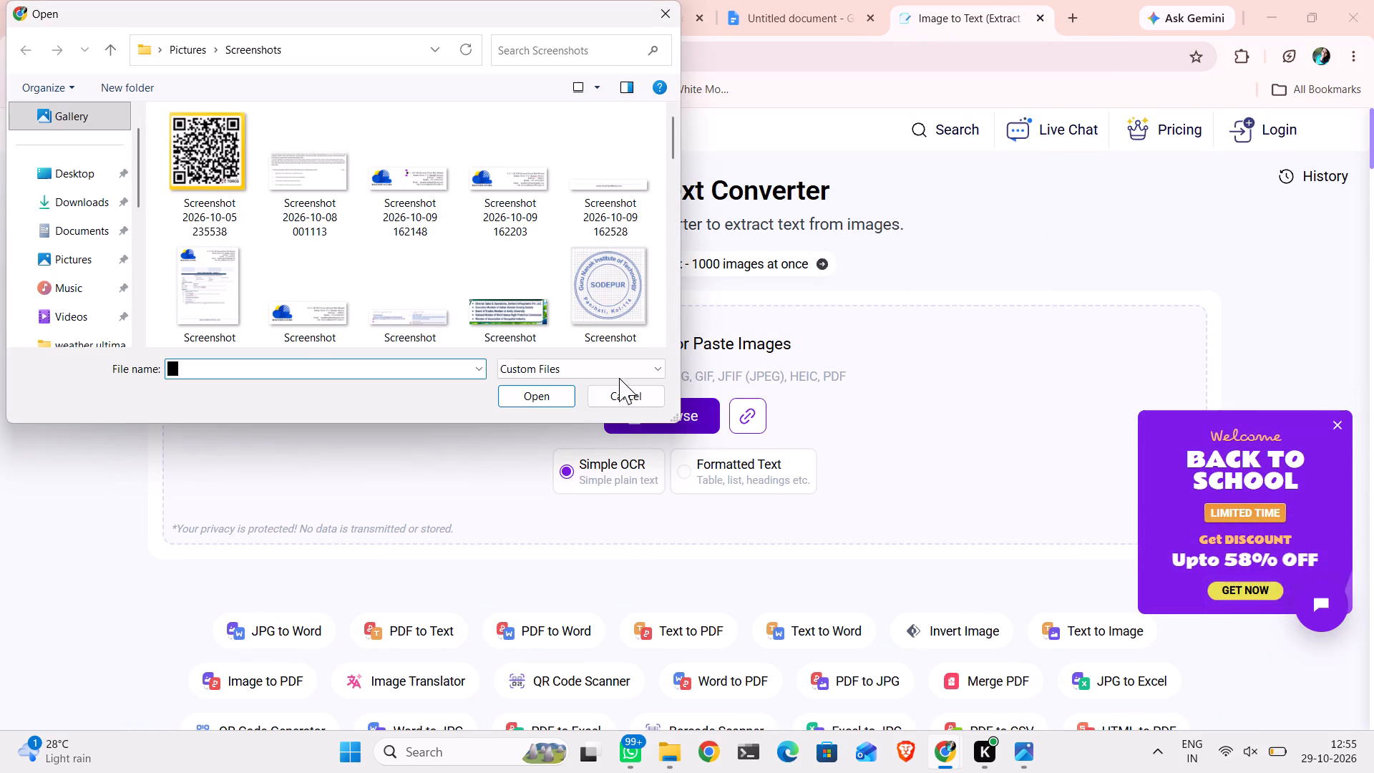
scroll(464, 210, "down", 18)
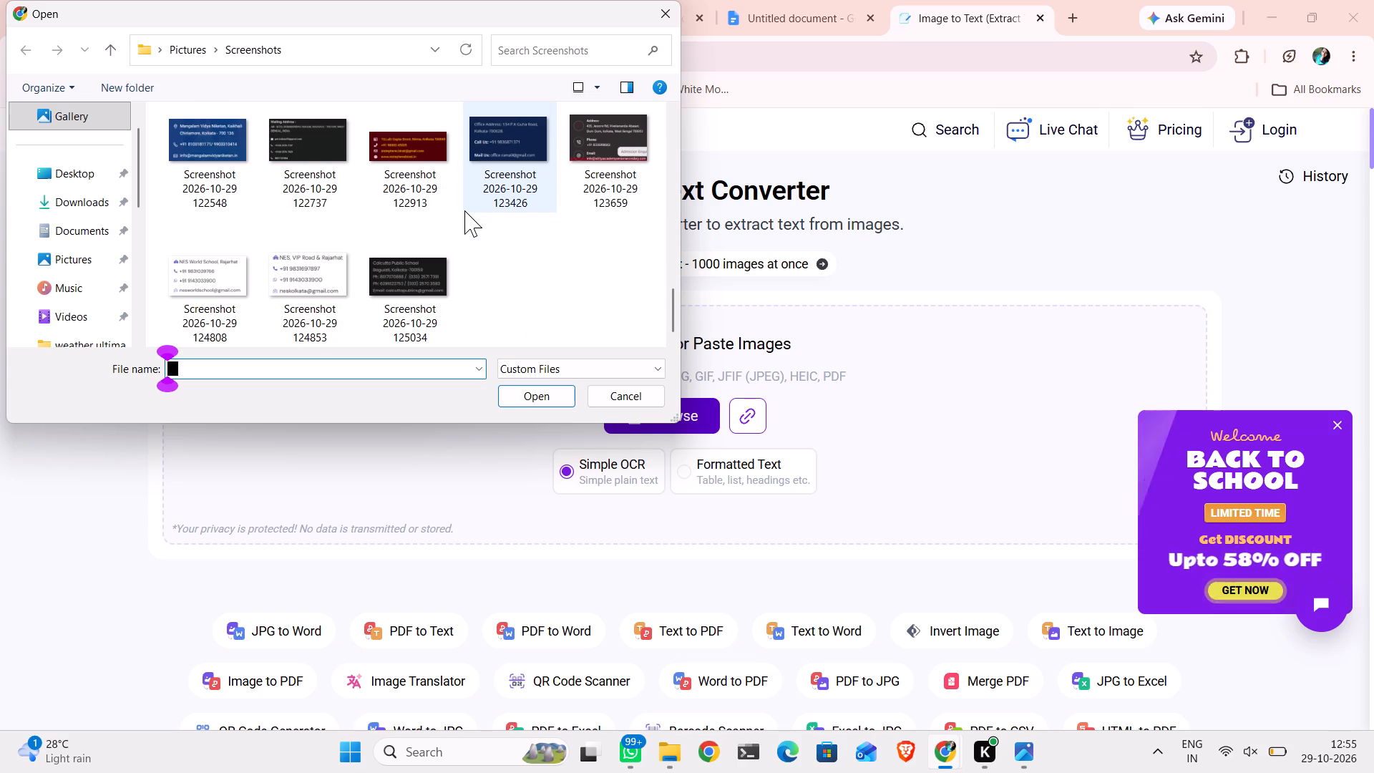
scroll(464, 210, "up", 1)
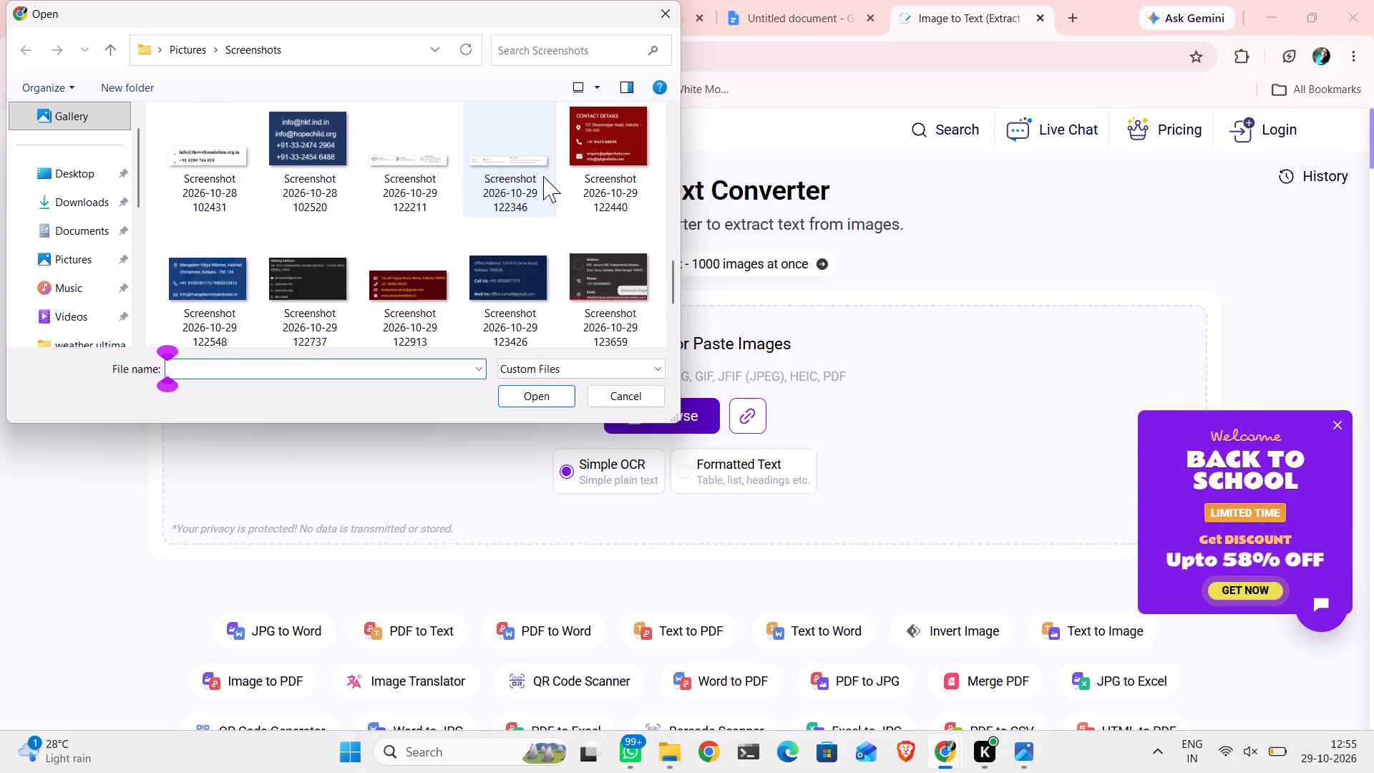
left_click(617, 163)
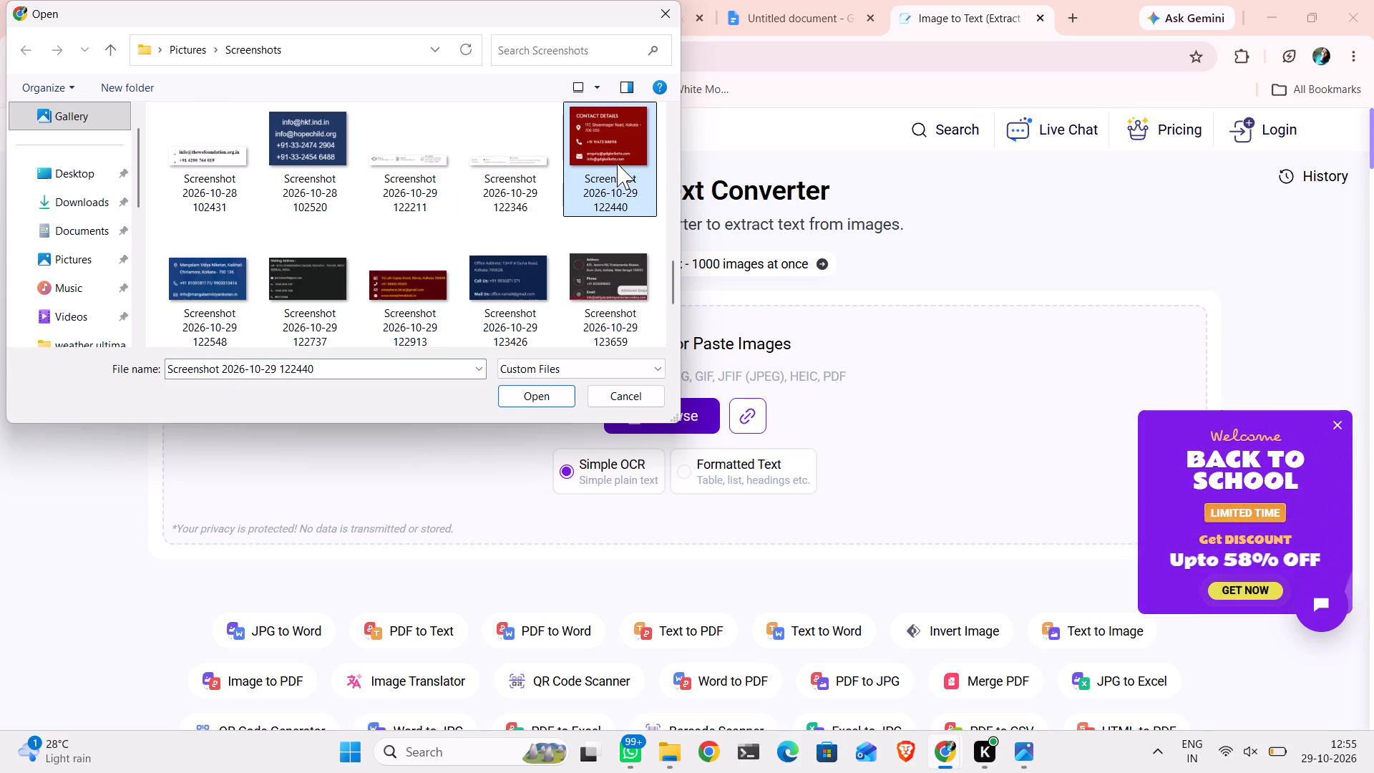
left_click(546, 395)
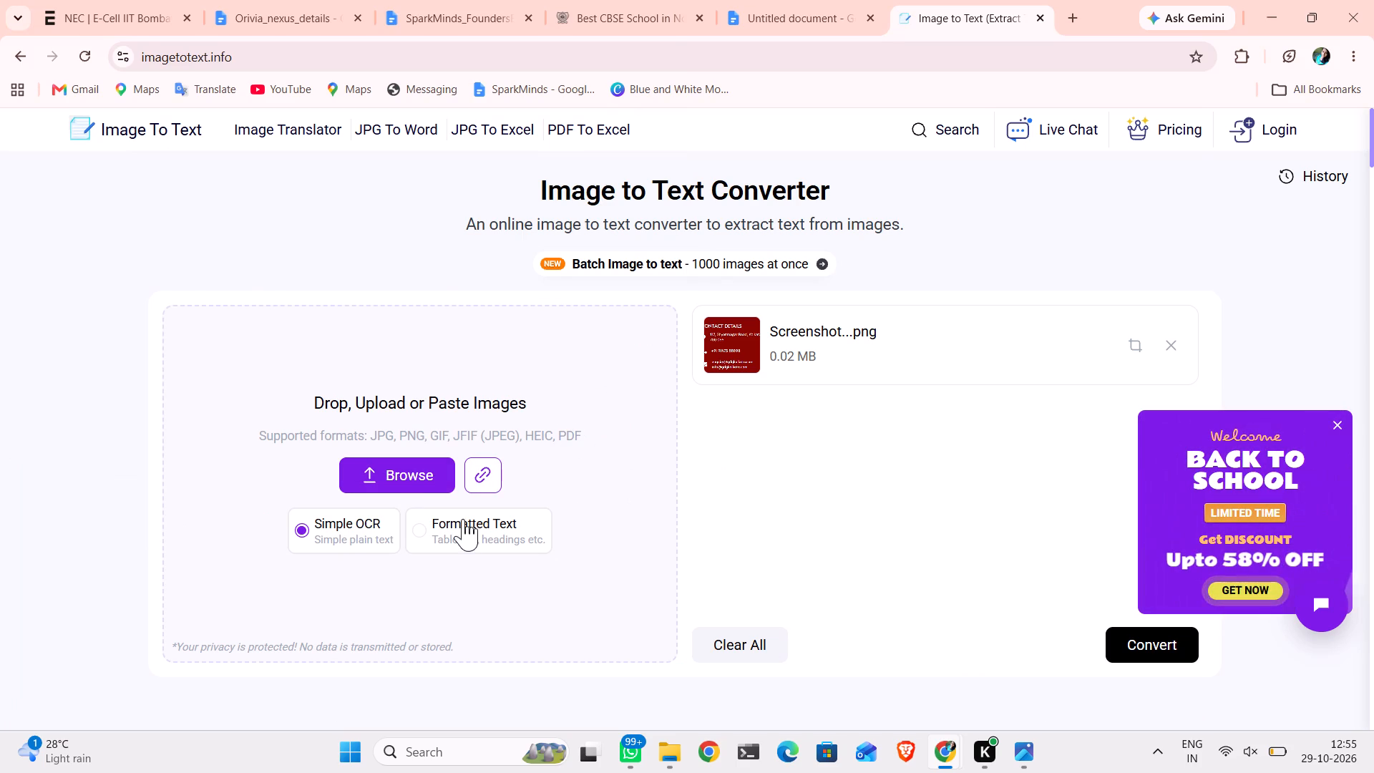
left_click(396, 472)
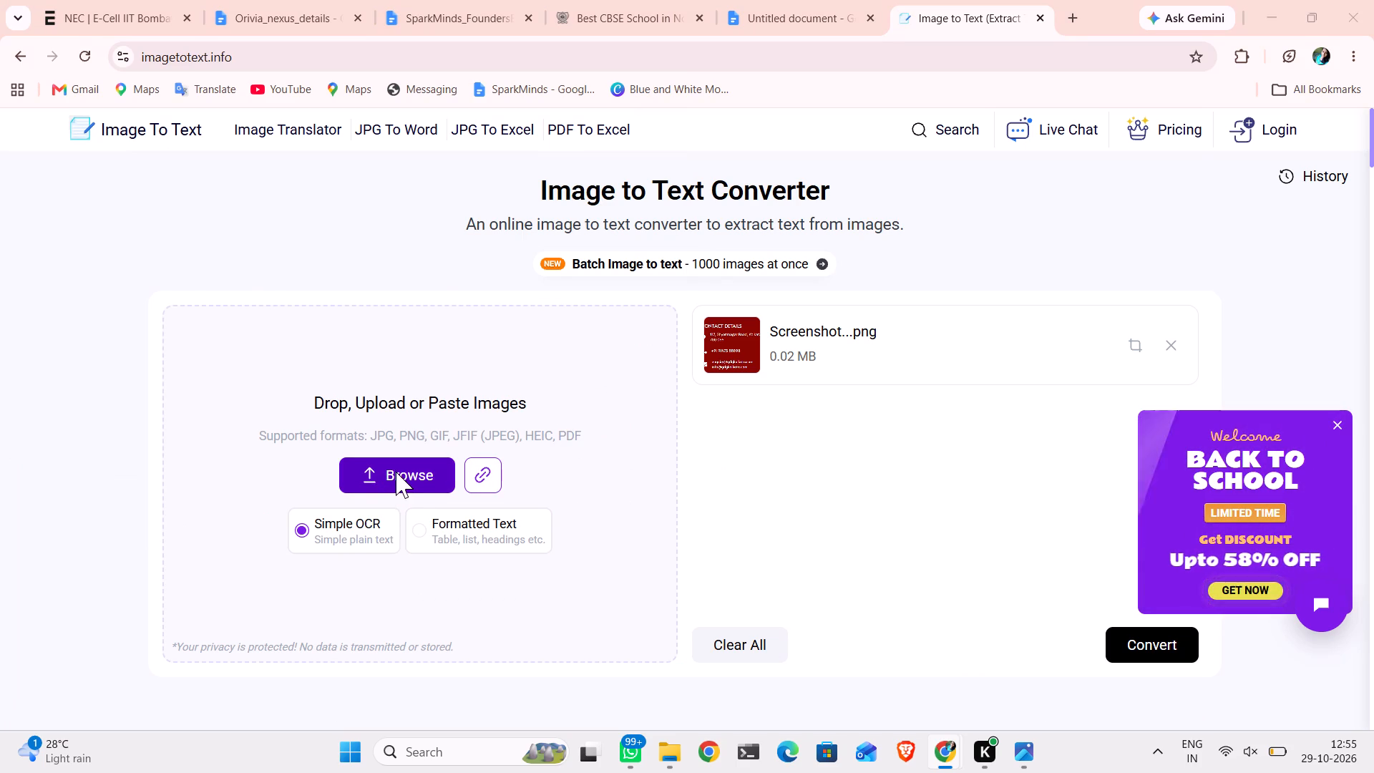
scroll(361, 214, "down", 13)
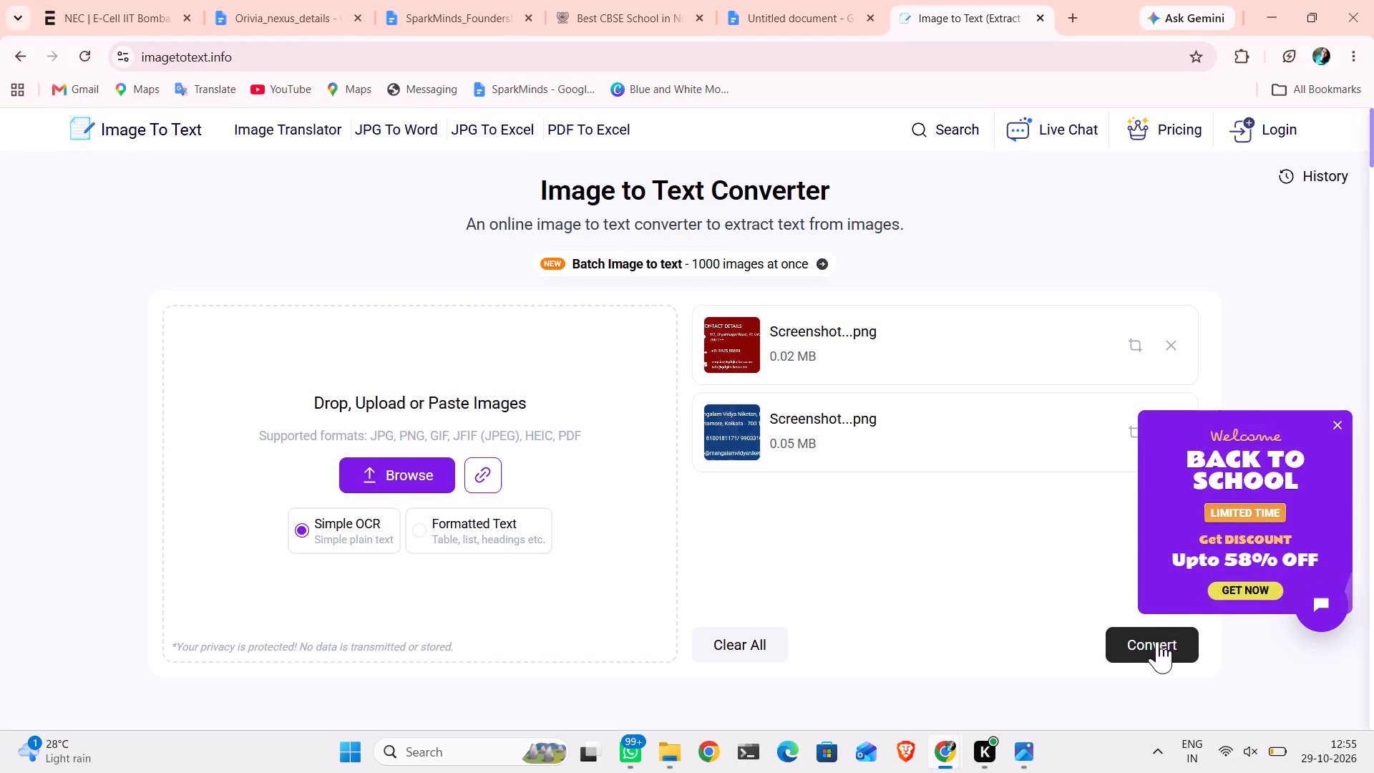
left_click(1157, 641)
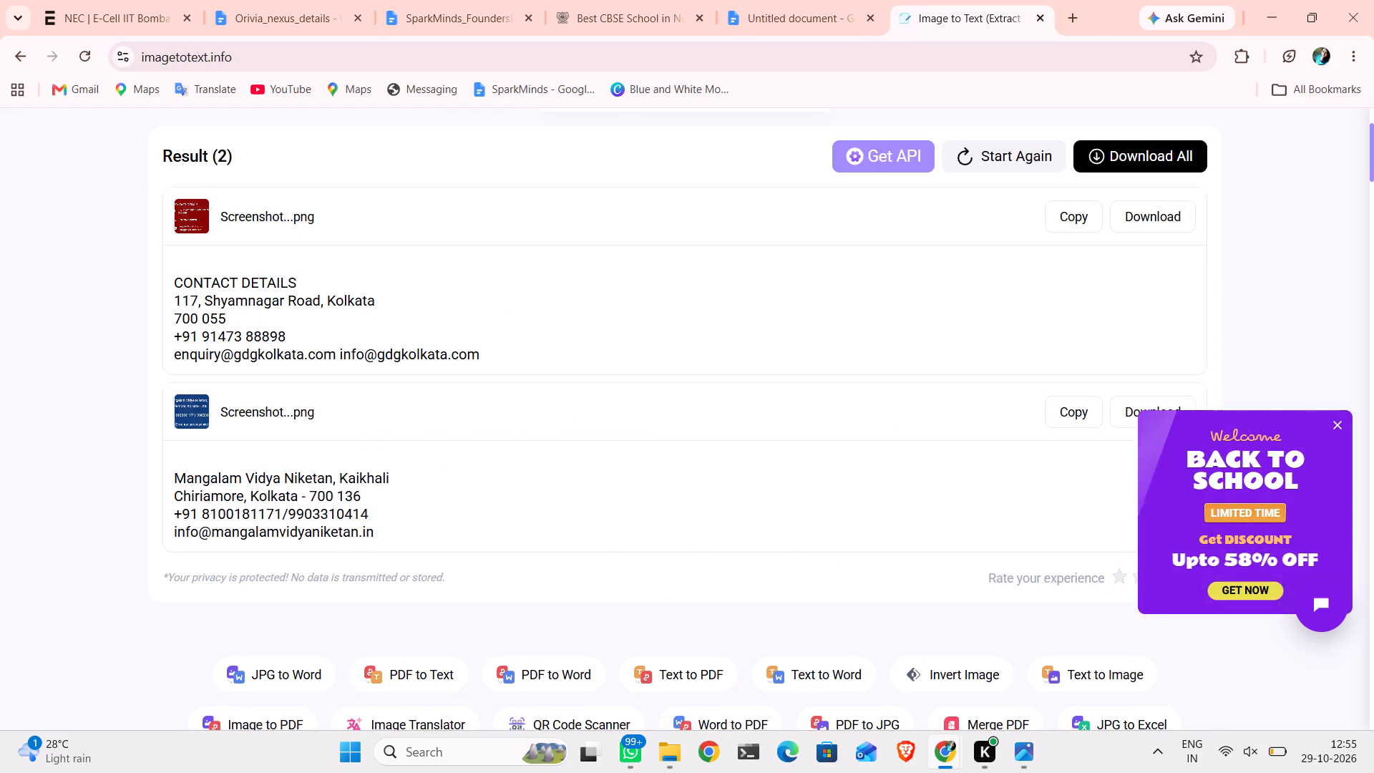
Copy the first result's extracted contact text and paste it over the contact image under G D Goenka Public School in the untitled document.
left_click_drag(177, 274, 523, 338)
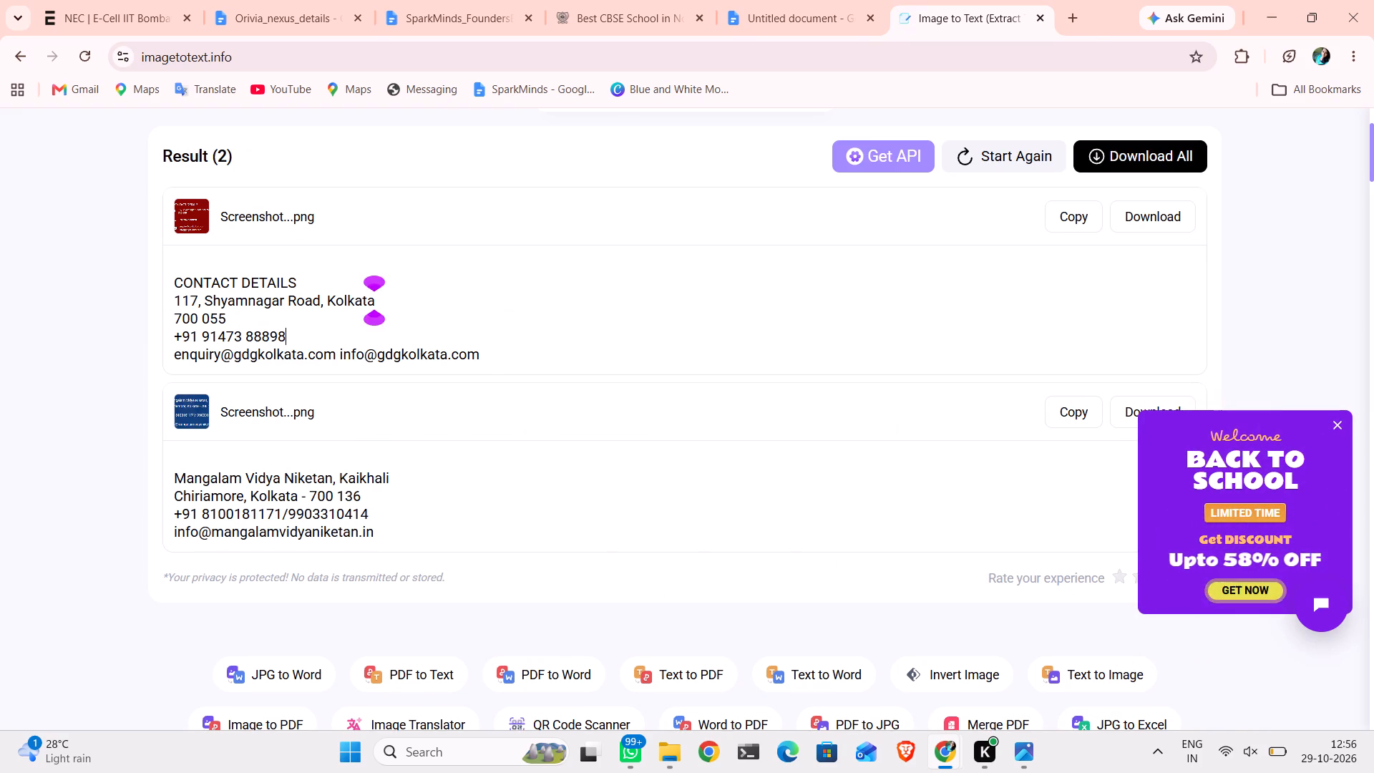
left_click_drag(523, 338, 560, 363)
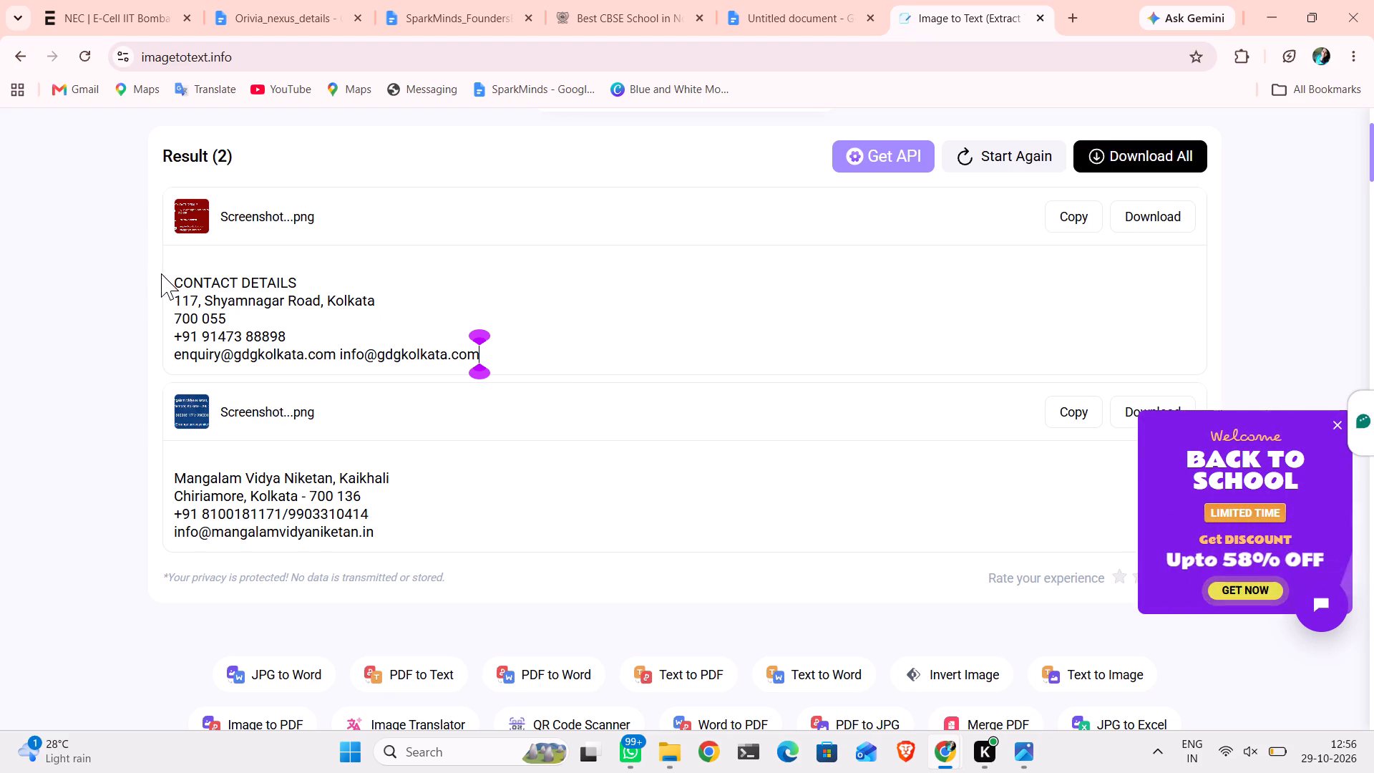
left_click_drag(175, 279, 500, 392)
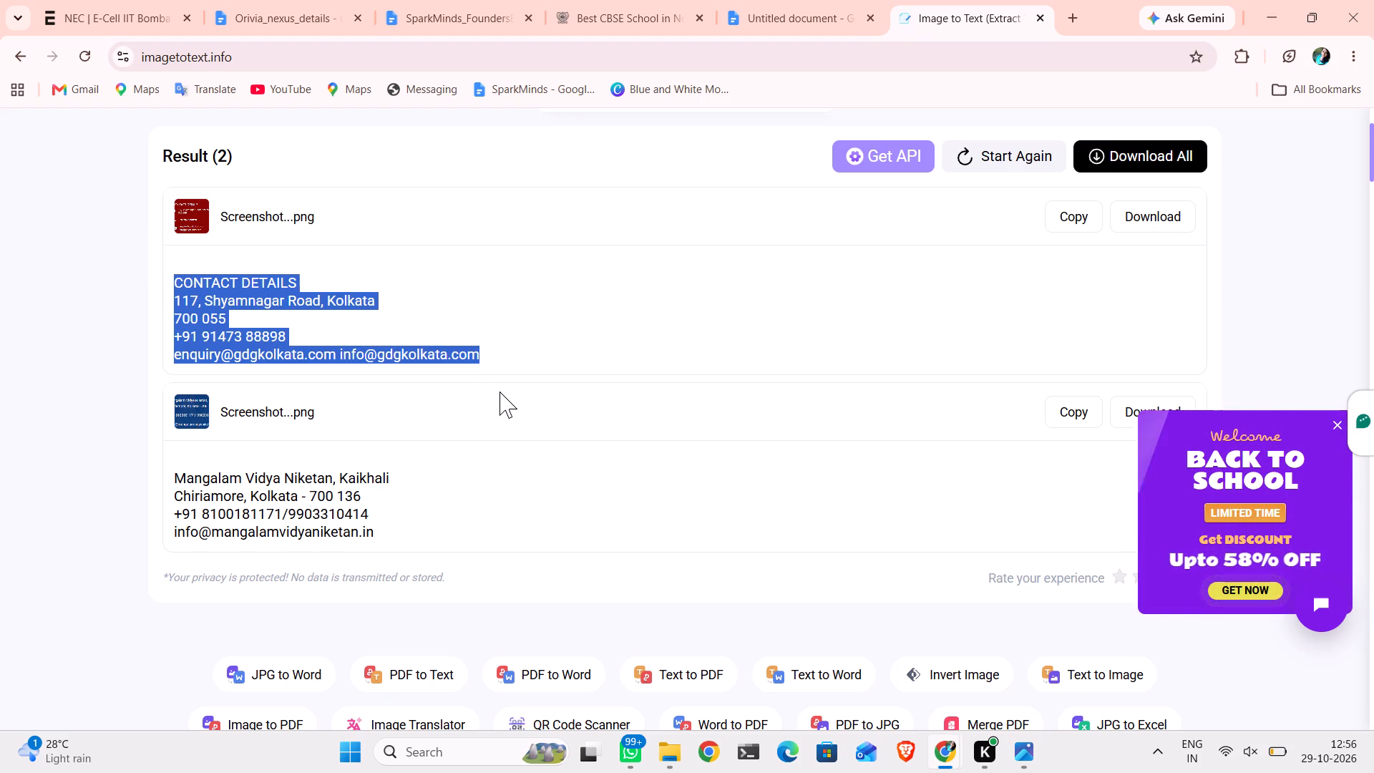
left_click_drag(500, 392, 500, 384)
key("ctrl+c")
key("ctrl+c")
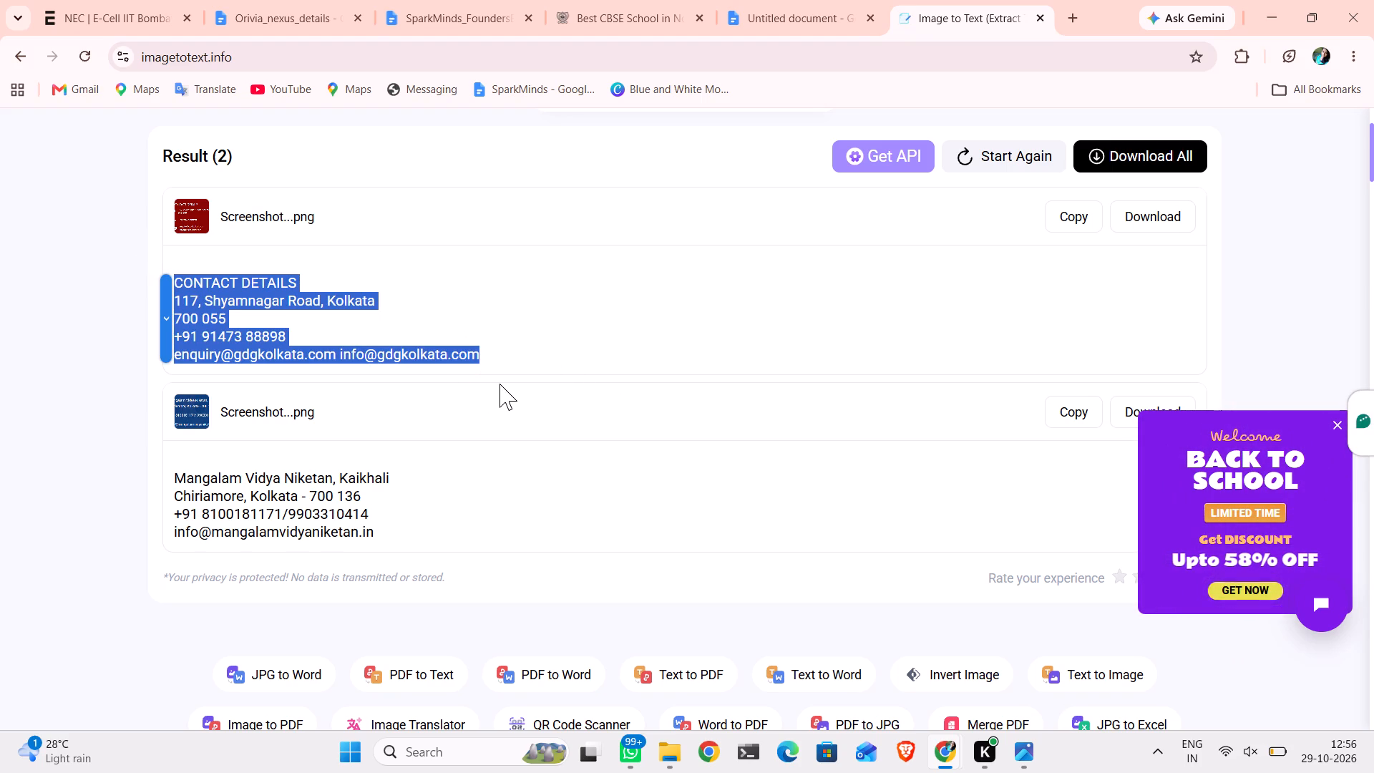
left_click(772, 19)
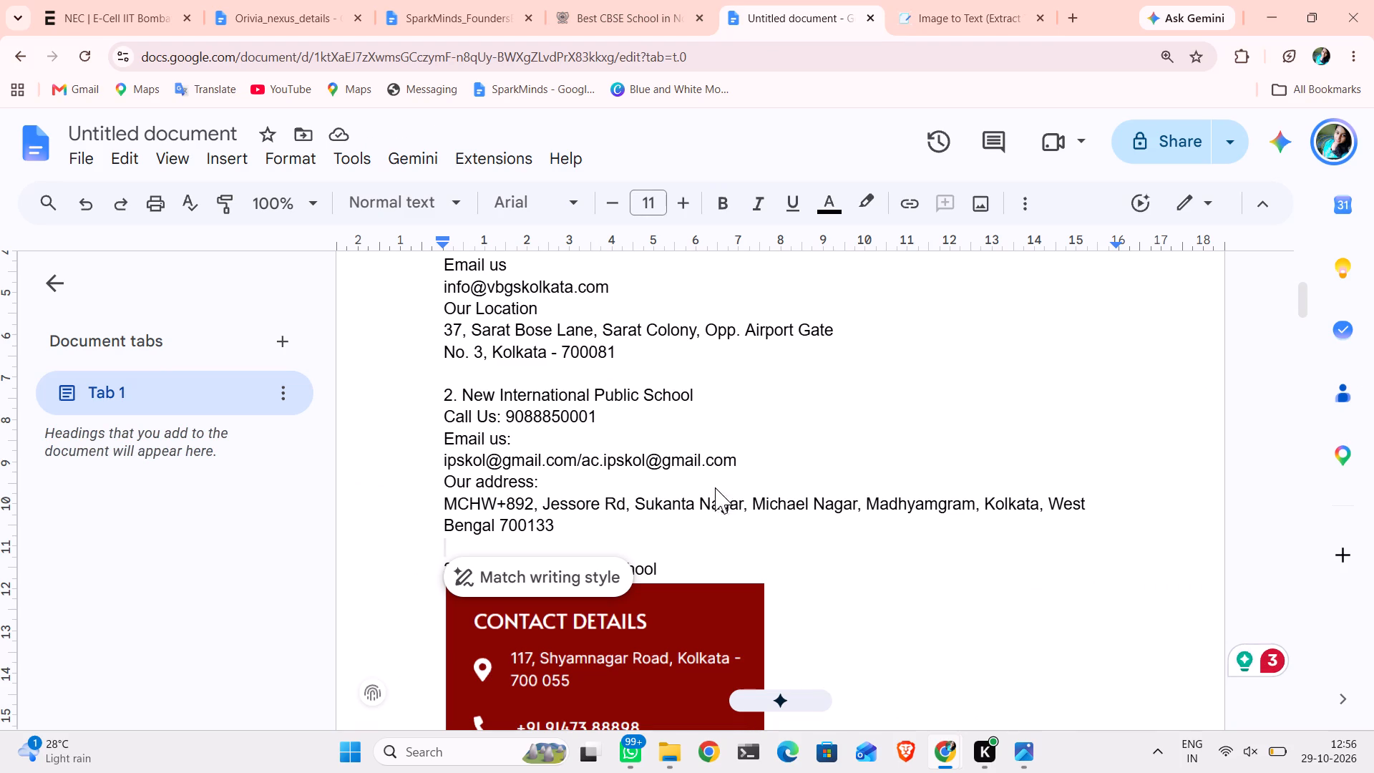
scroll(726, 414, "down", 1)
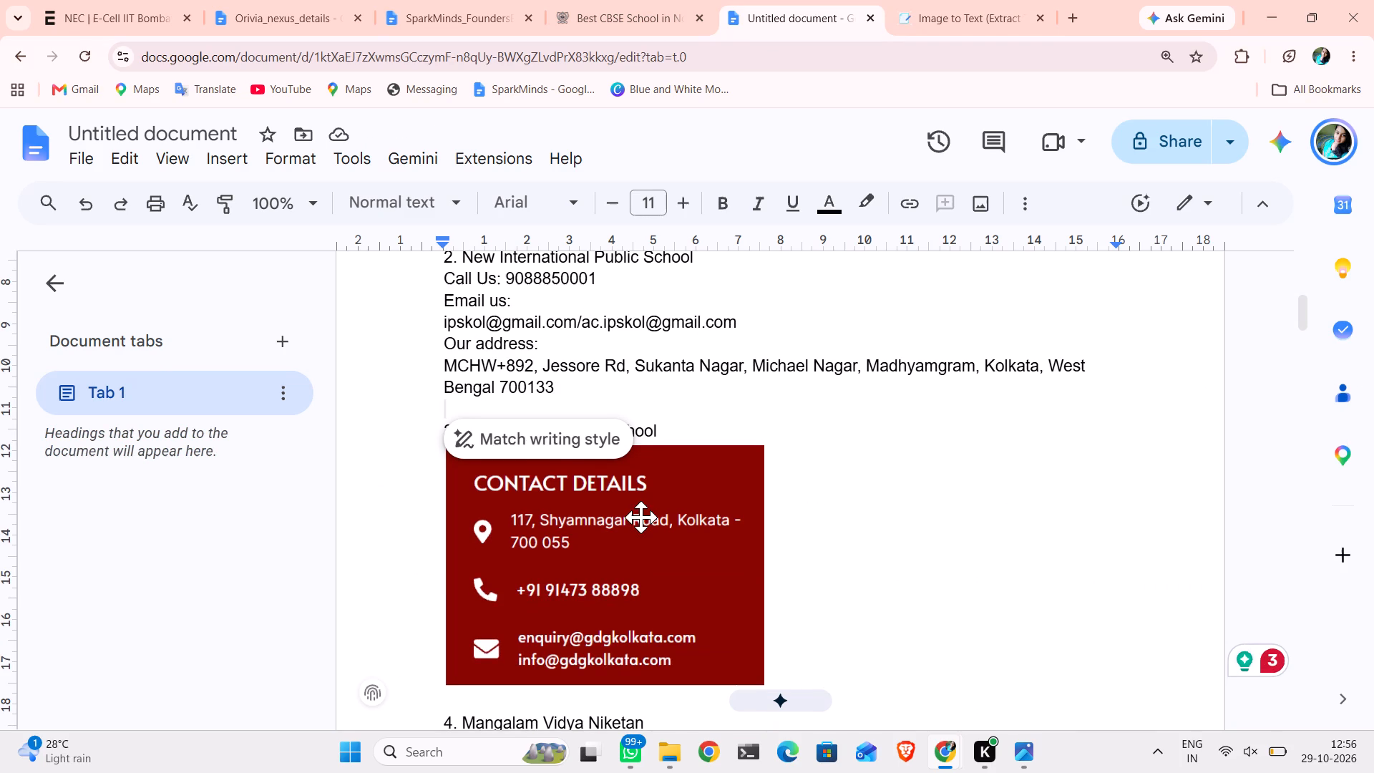
left_click(640, 518)
key("ctrl+v")
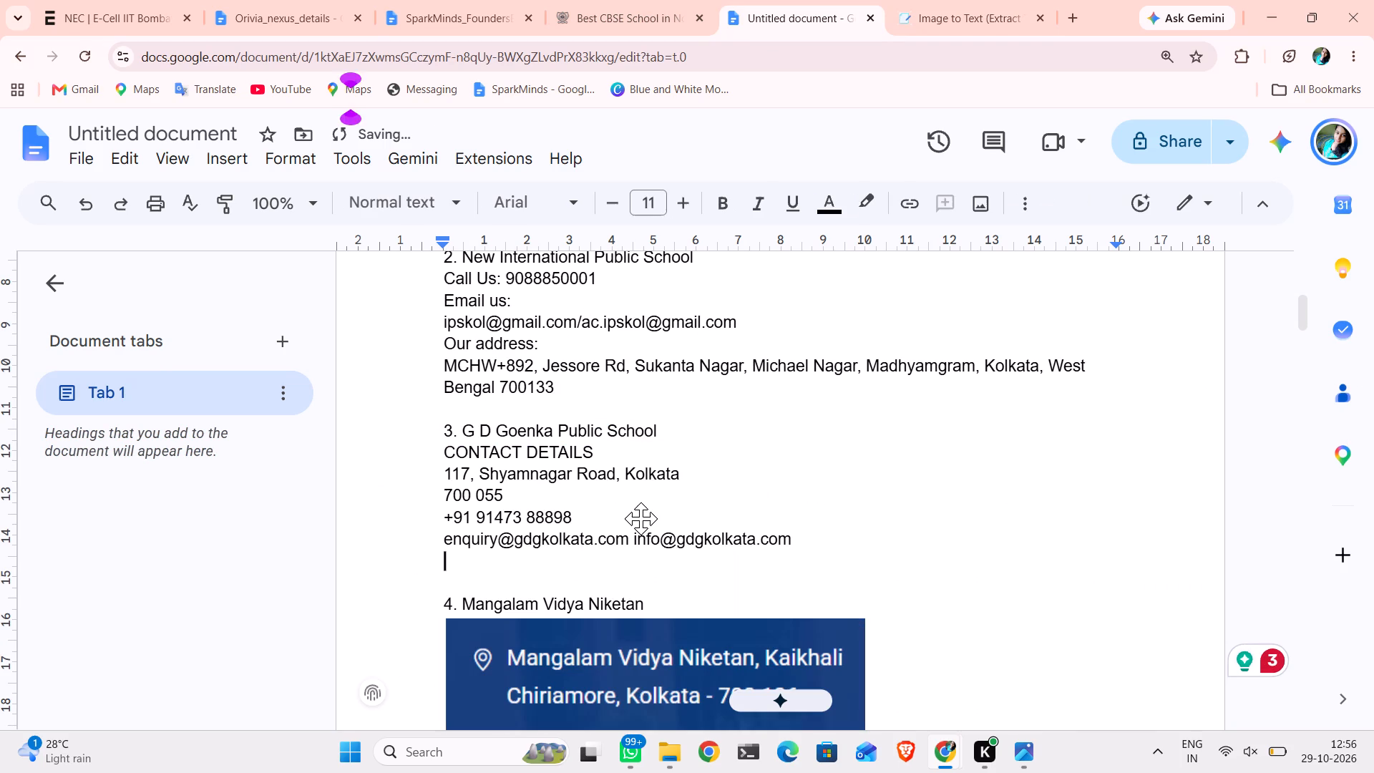
Copy the second result's extracted contact text and paste it over the contact image under Mangalam Vidya Niketan in the untitled document.
scroll(640, 518, "down", 1)
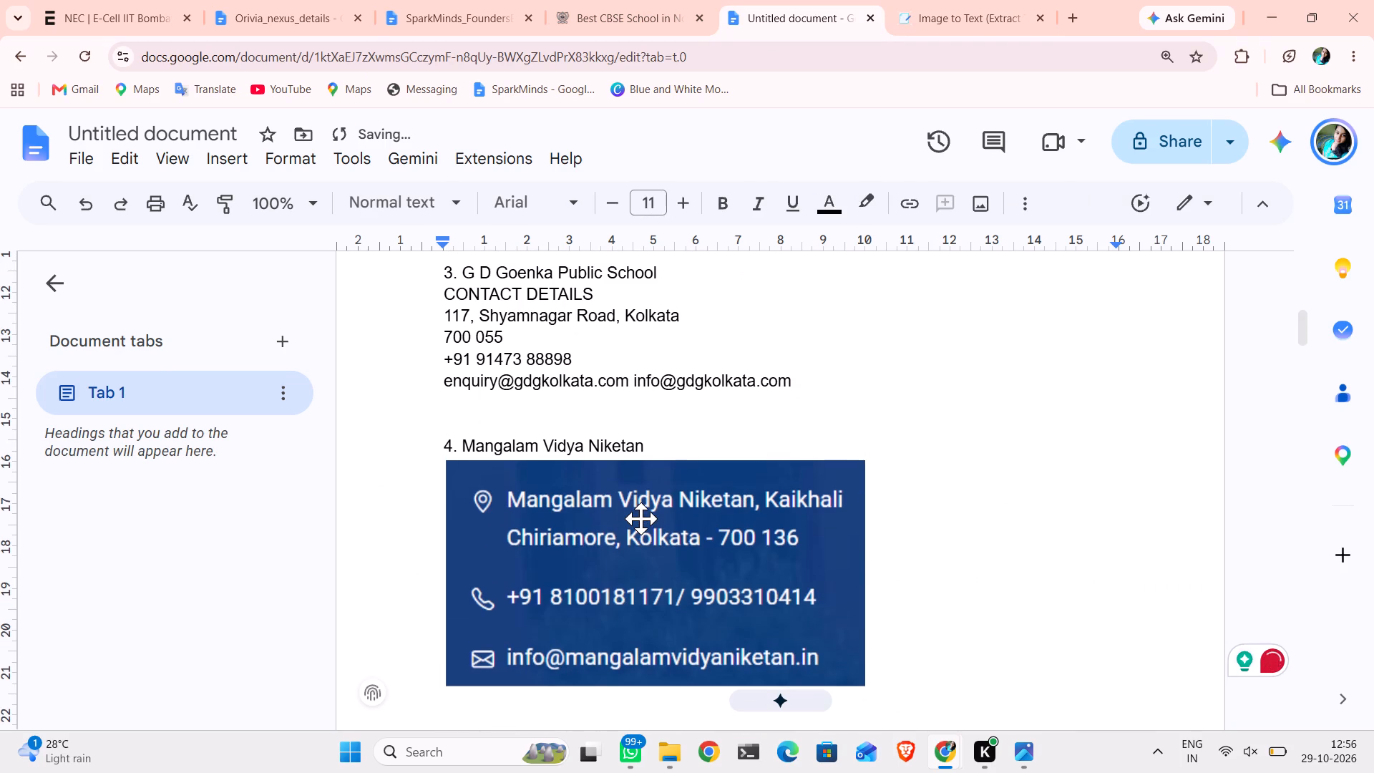
scroll(640, 518, "down", 1)
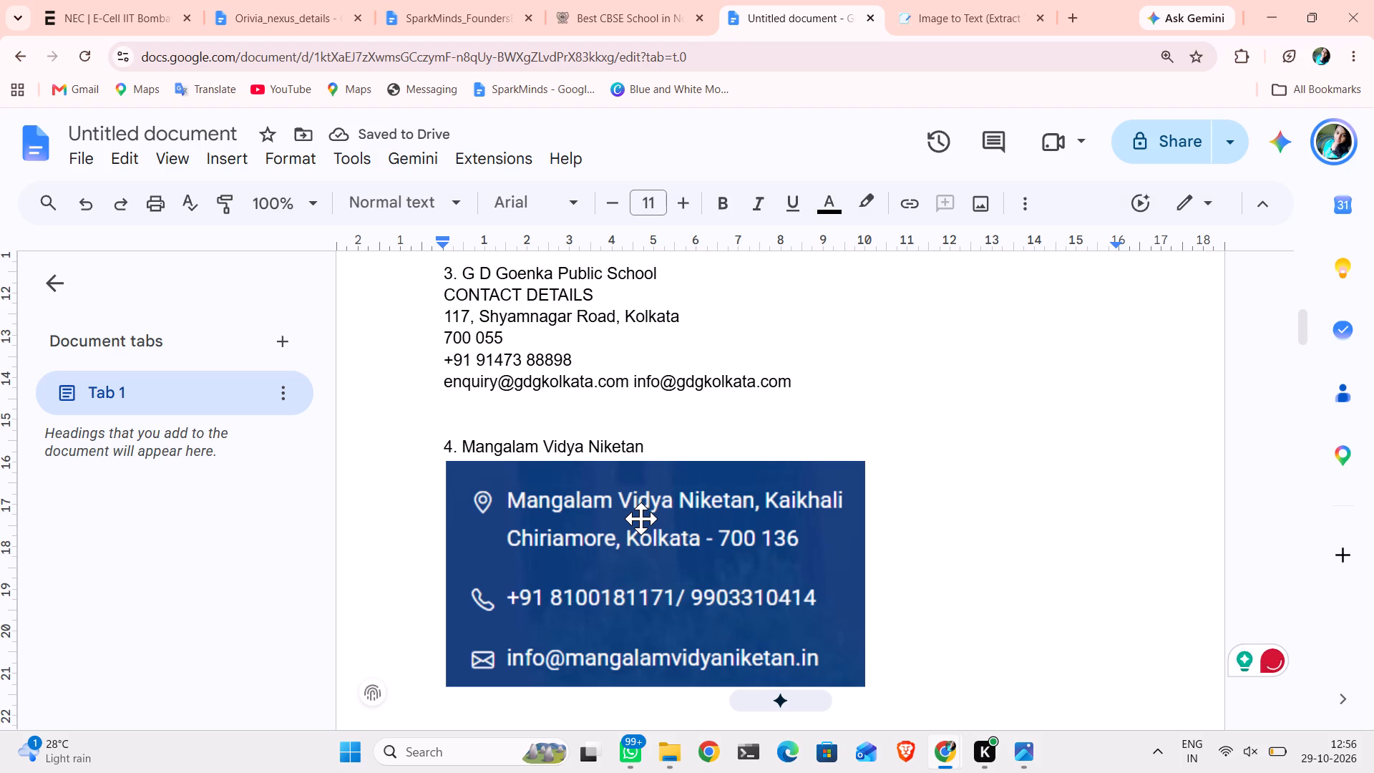
scroll(640, 518, "down", 1)
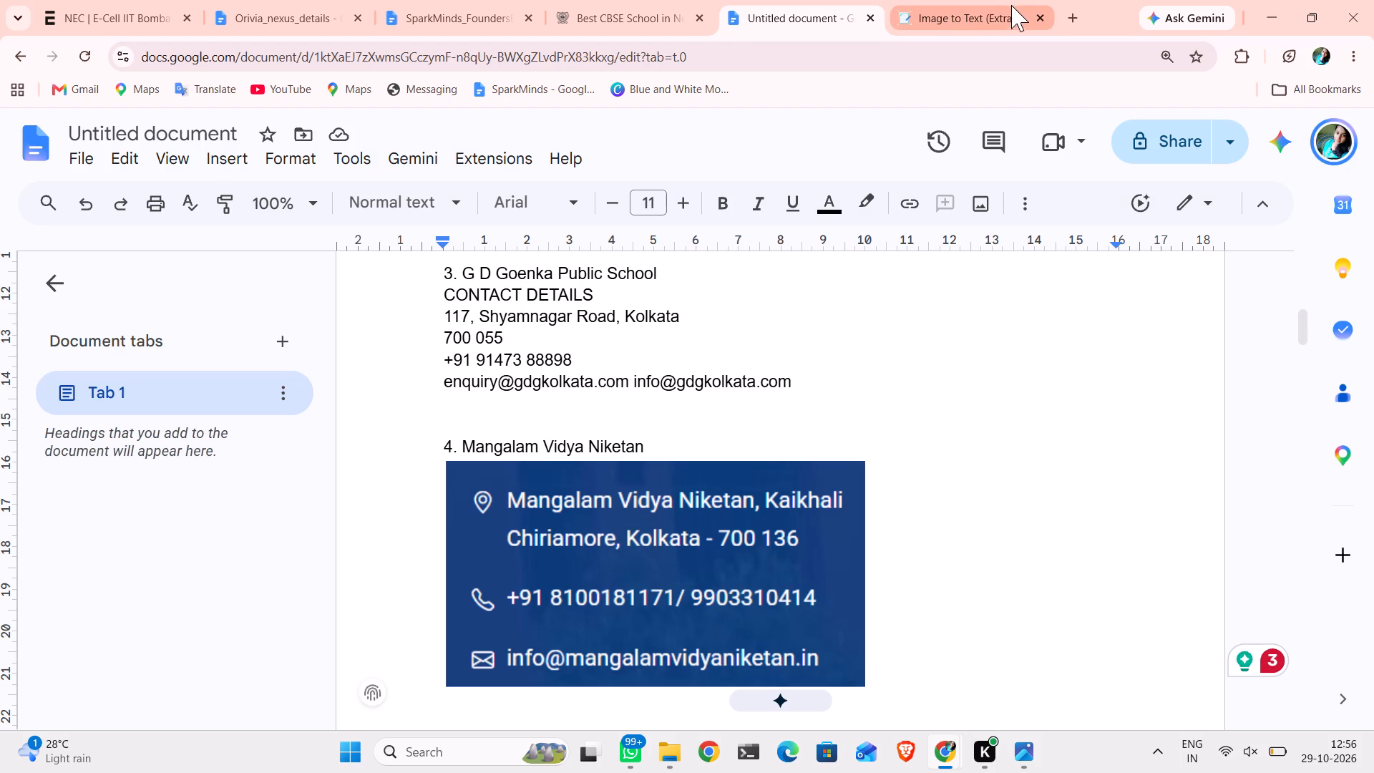
left_click(988, 11)
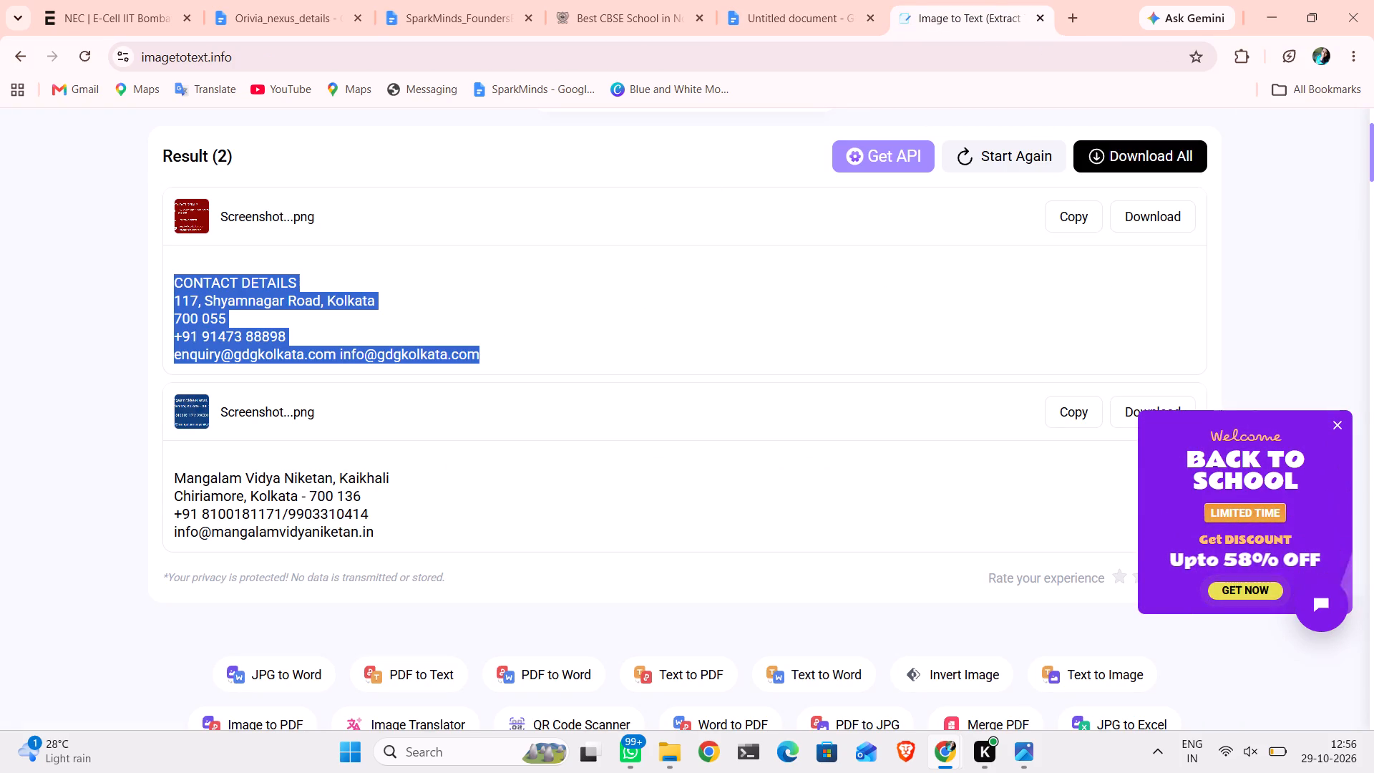
left_click_drag(176, 477, 408, 548)
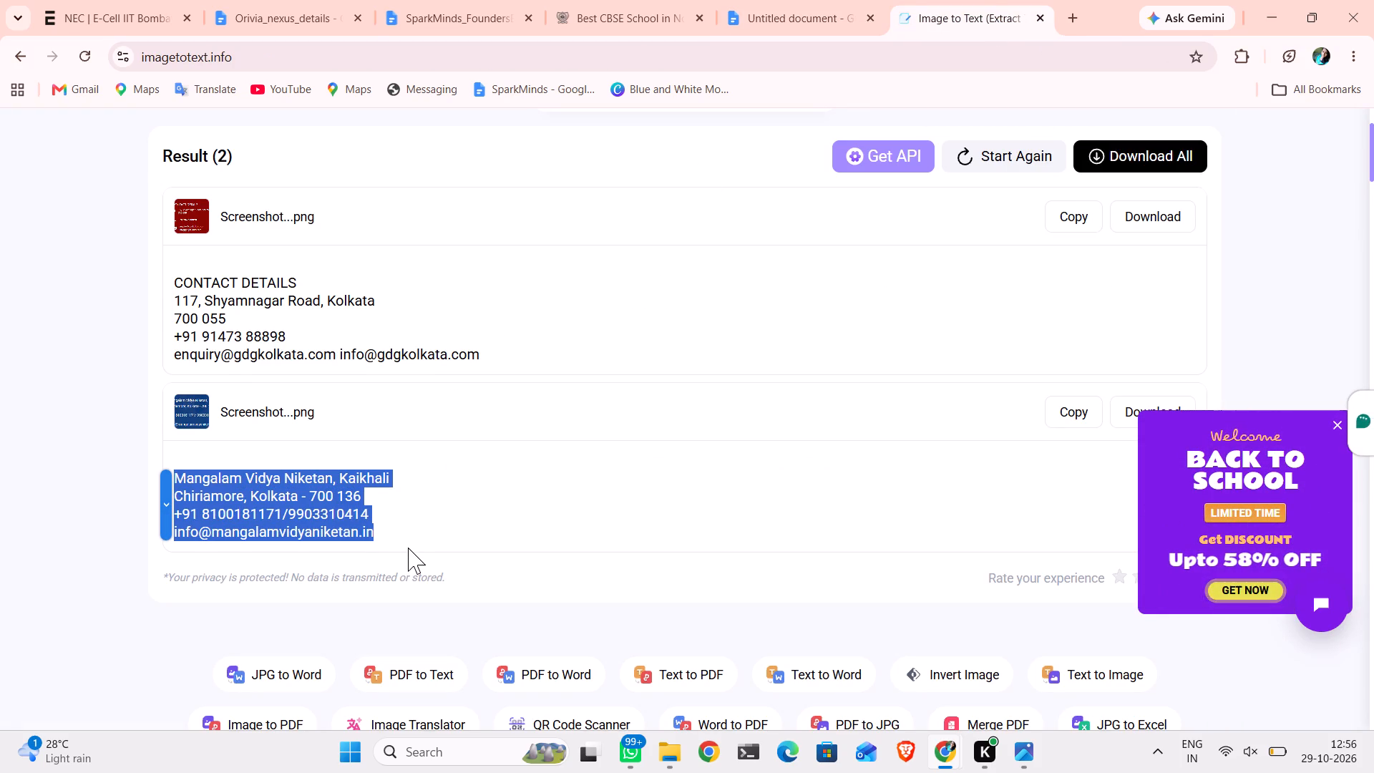
key("ctrl+c")
key("ctrl+c")
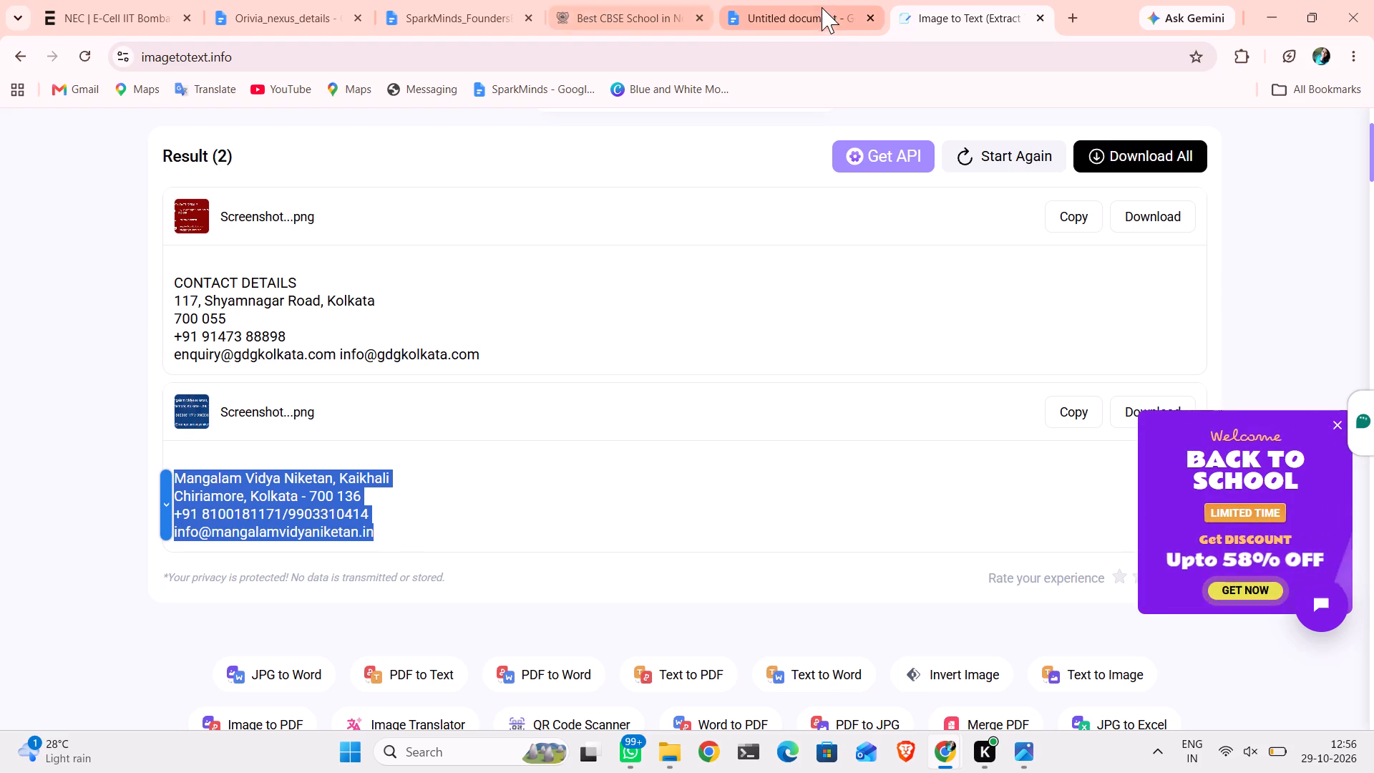
left_click(819, 16)
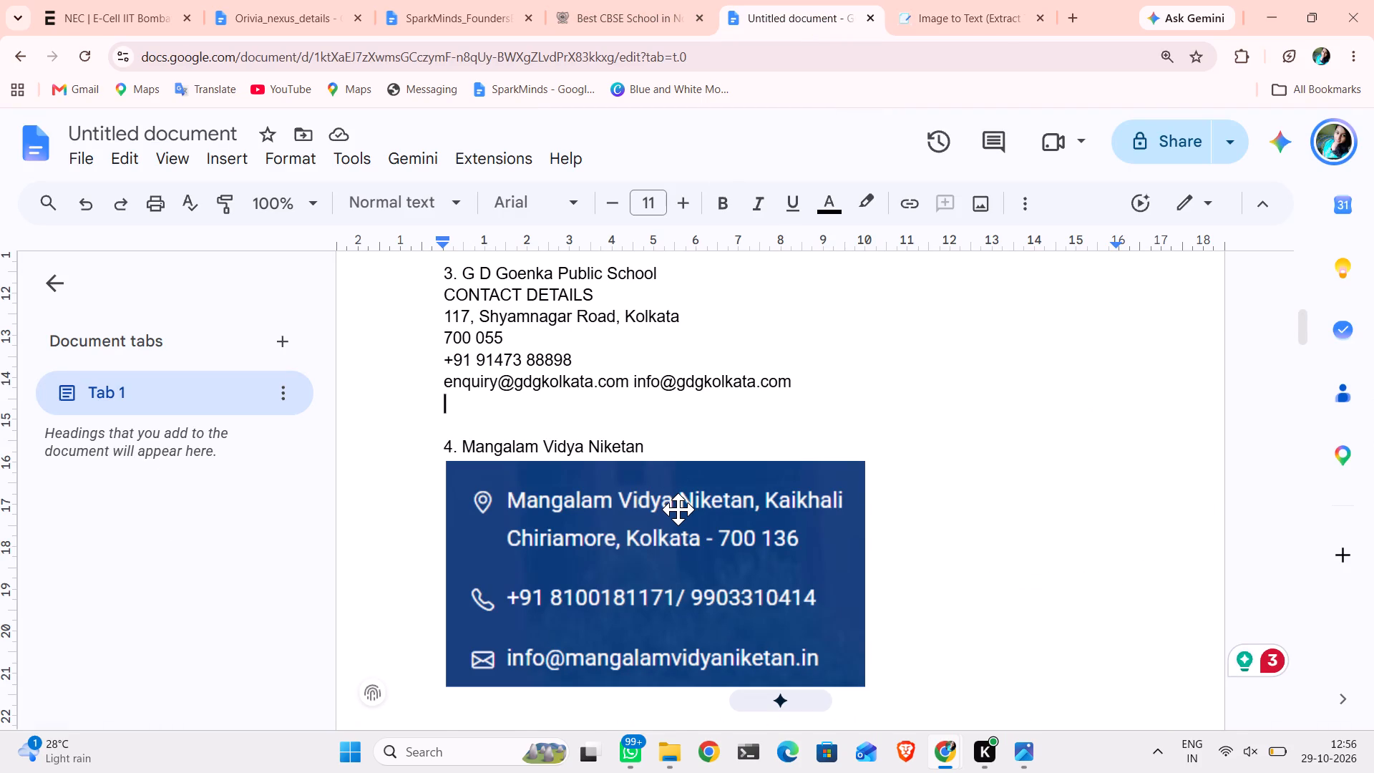
left_click(678, 509)
key("ctrl+v")
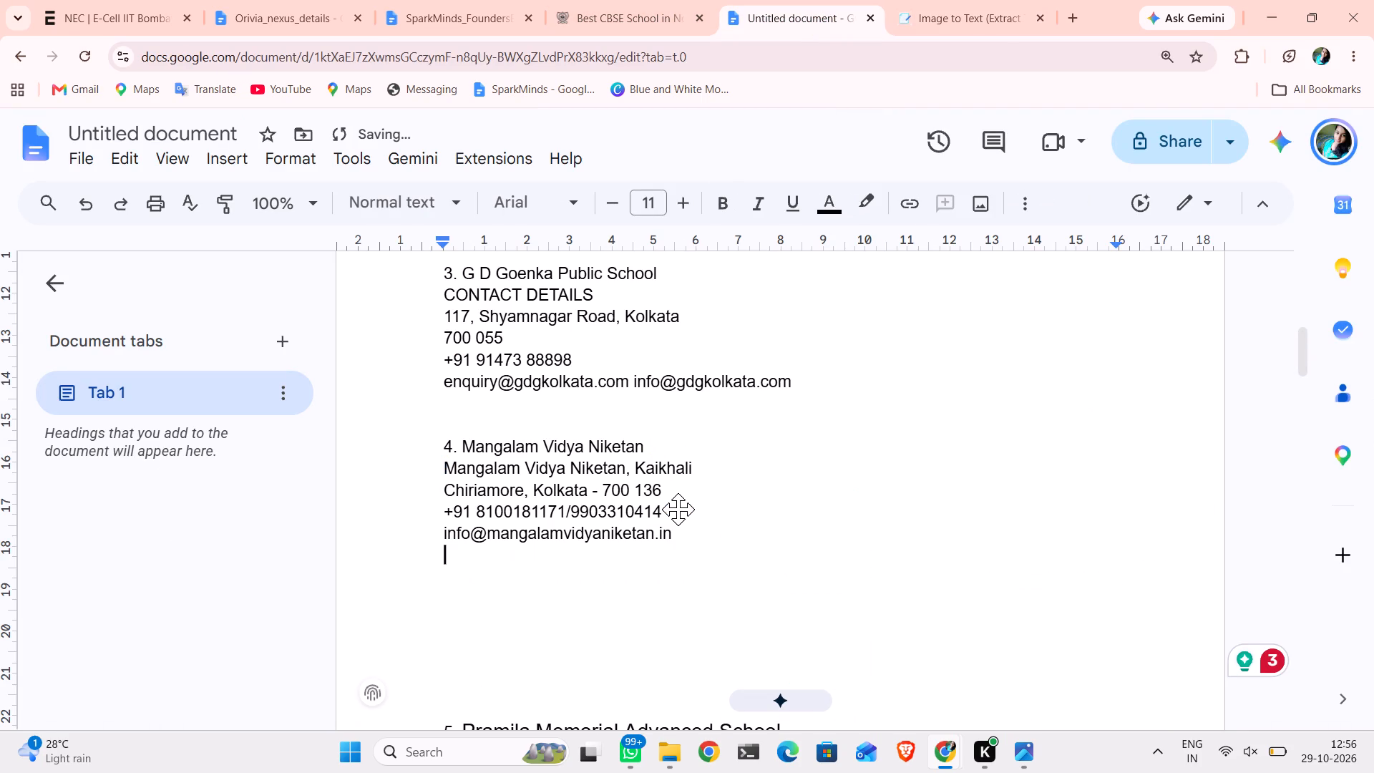
Delete the surplus blank lines above the Pramila Memorial Advanced School heading, leaving one blank line after Mangalam Vidya Niketan's details.
left_click(678, 509)
scroll(751, 599, "down", 1)
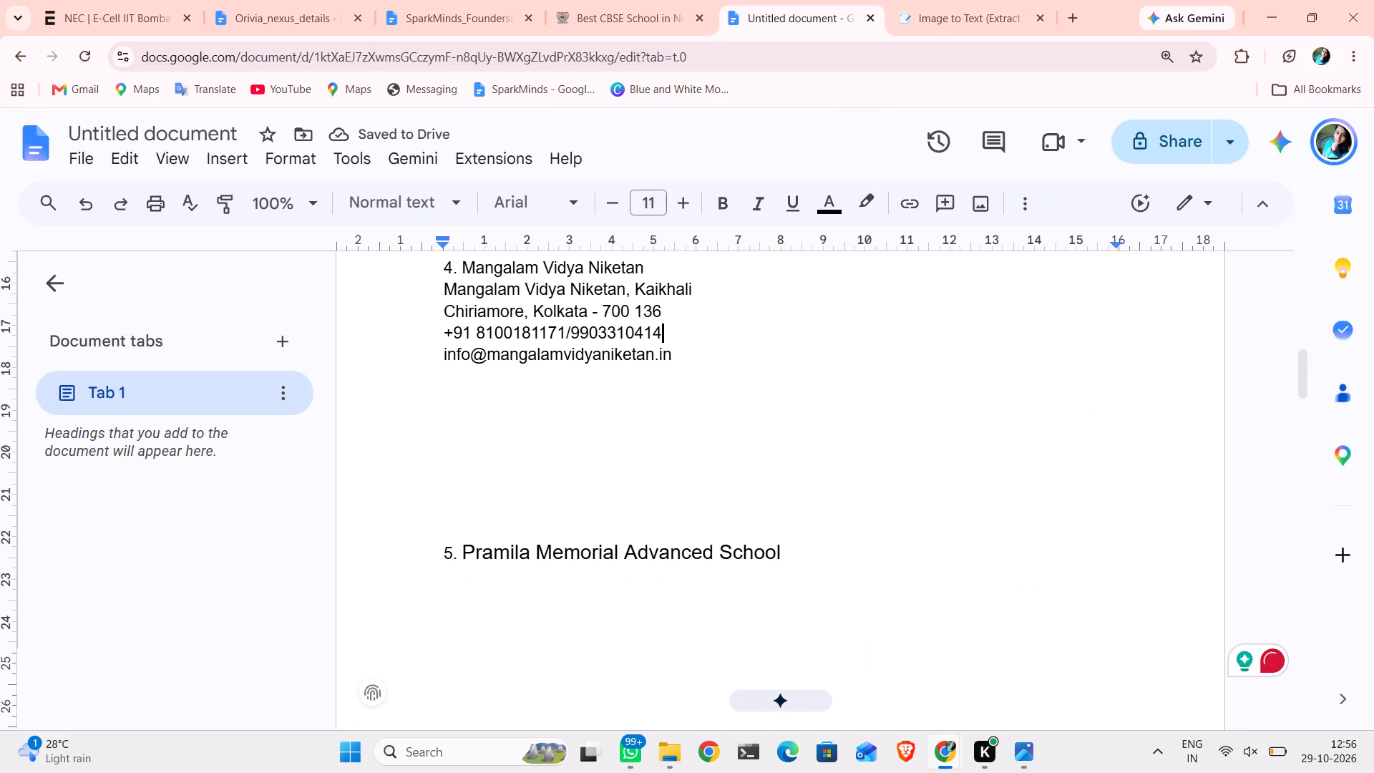
scroll(751, 599, "down", 1)
left_click(647, 530)
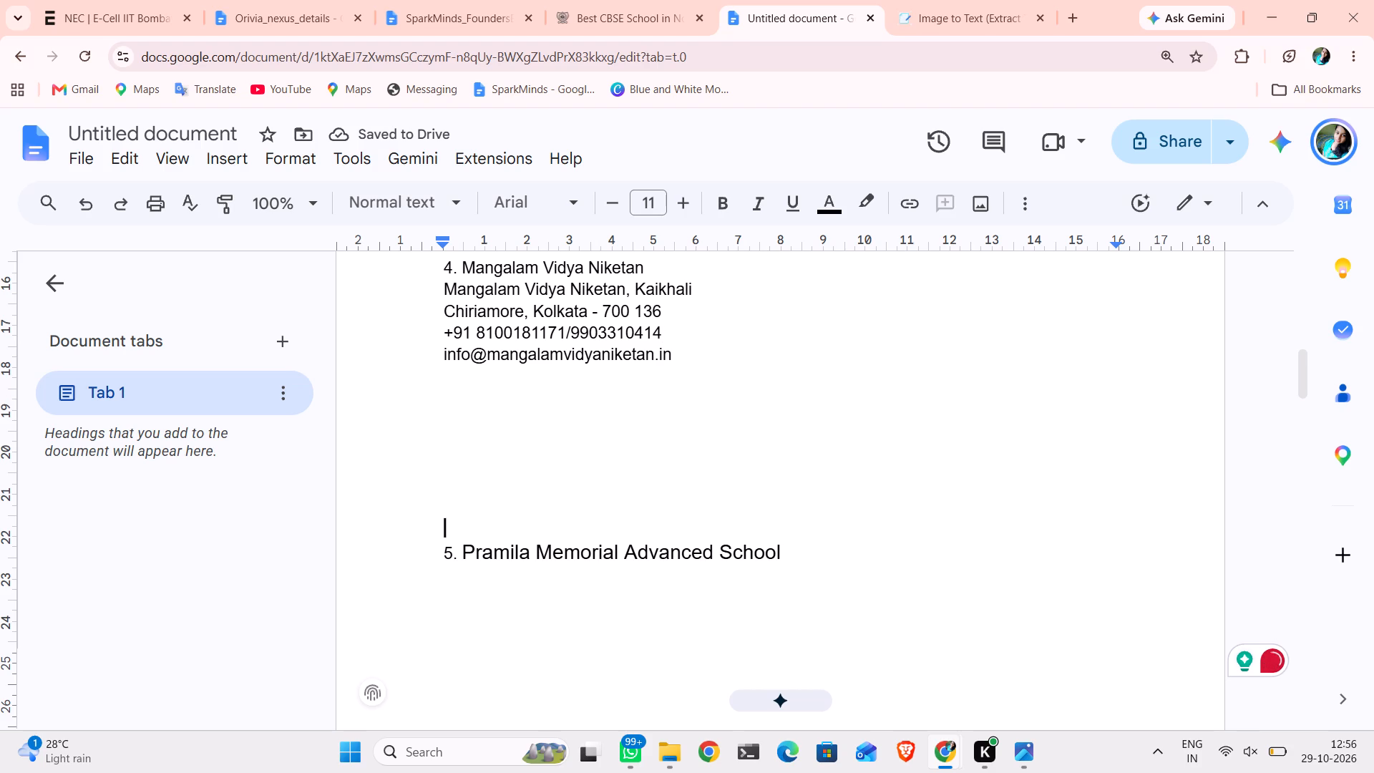
key("BackSpace")
key("BackSpace")
key("BackSpace")
key("BackSpace")
key("BackSpace")
key("BackSpace")
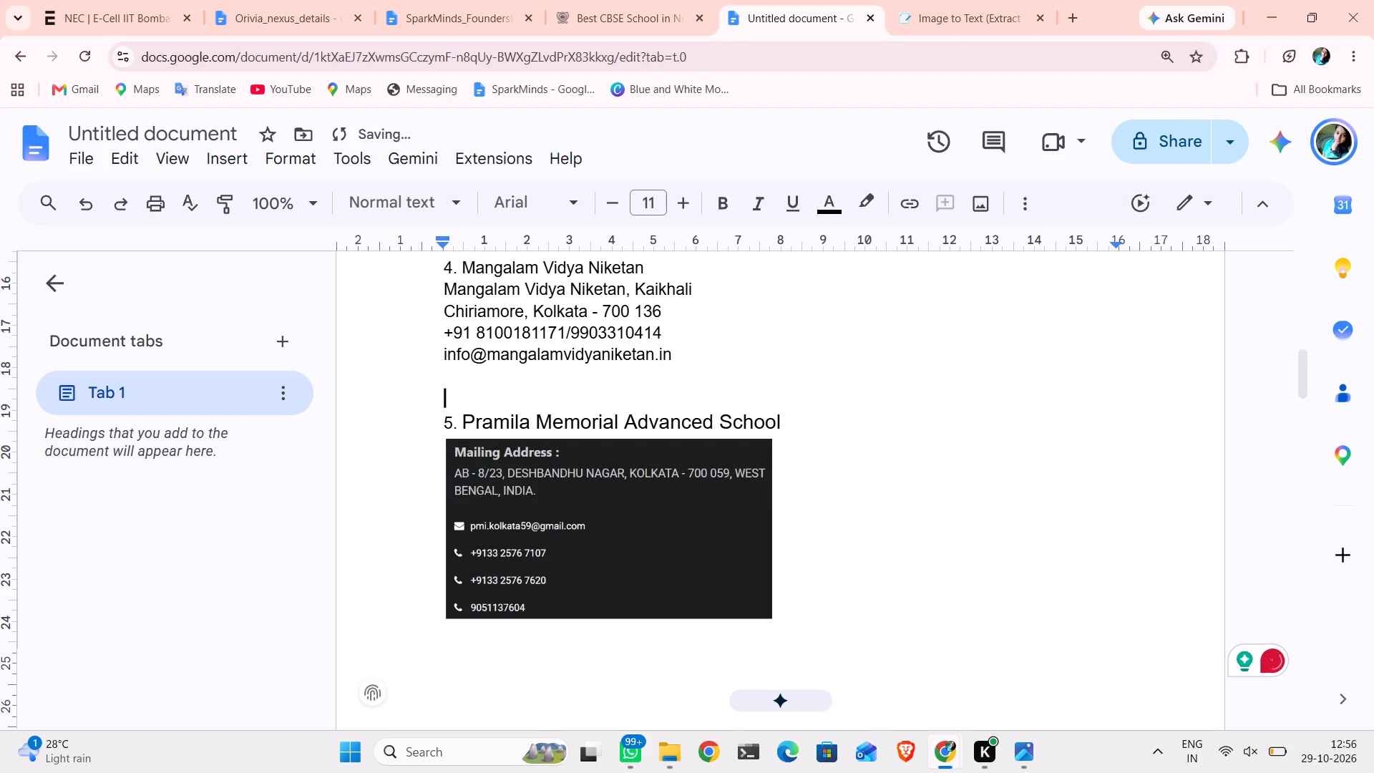
key("BackSpace")
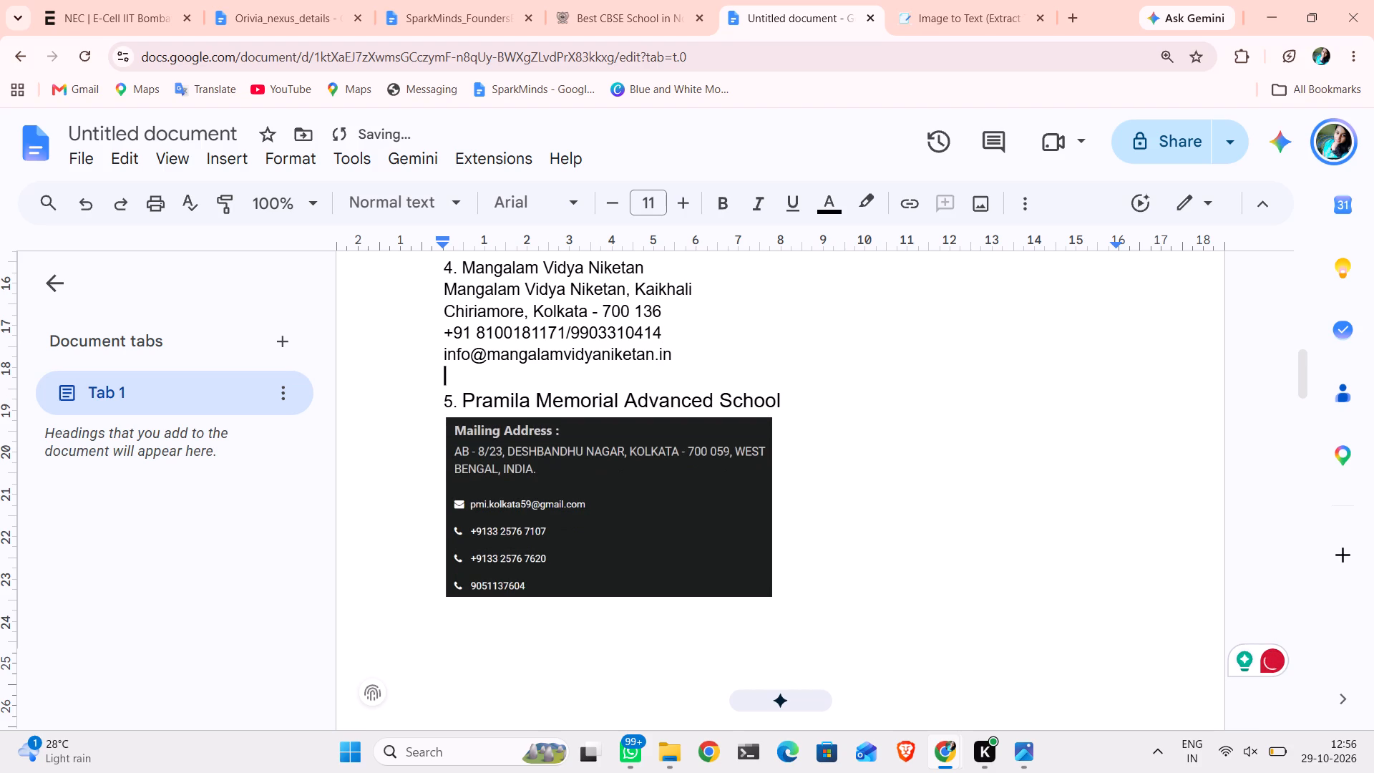
left_click(633, 508)
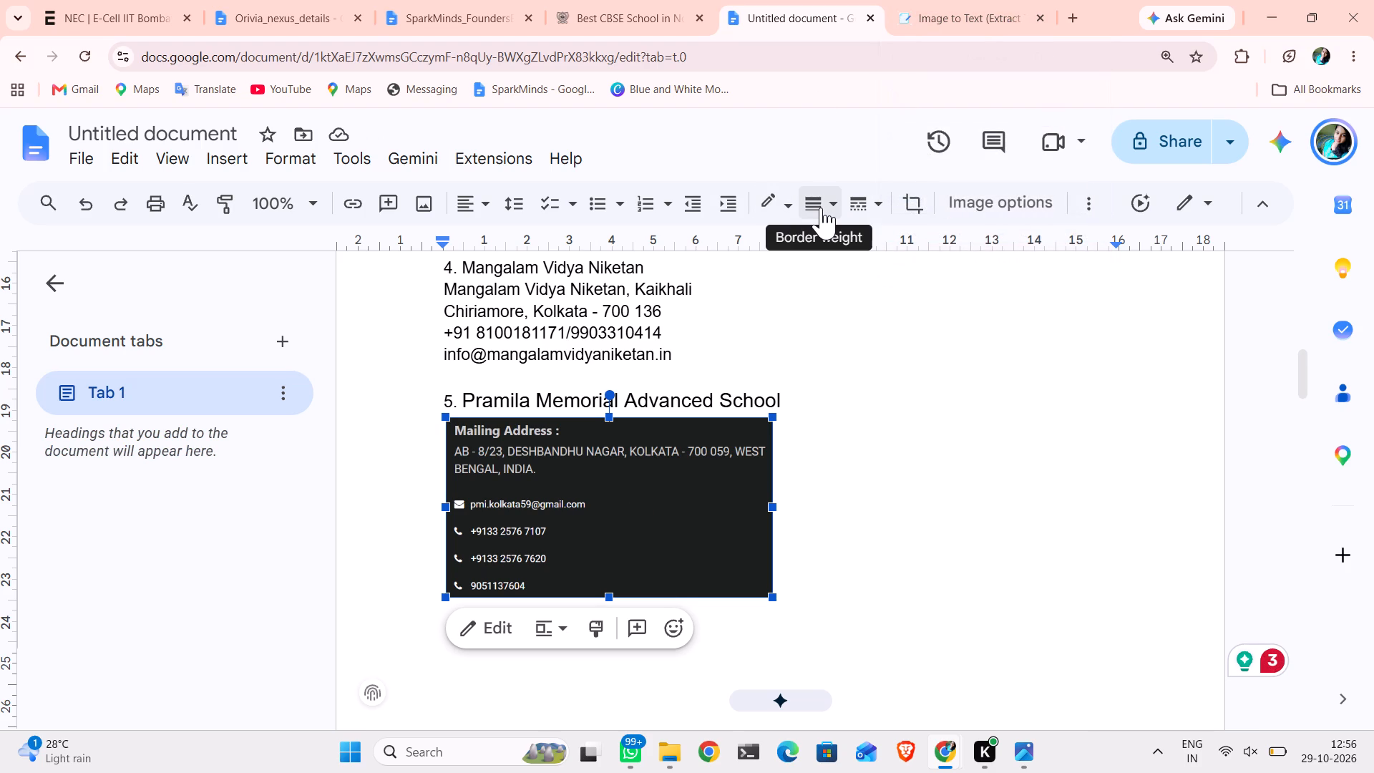
left_click(988, 11)
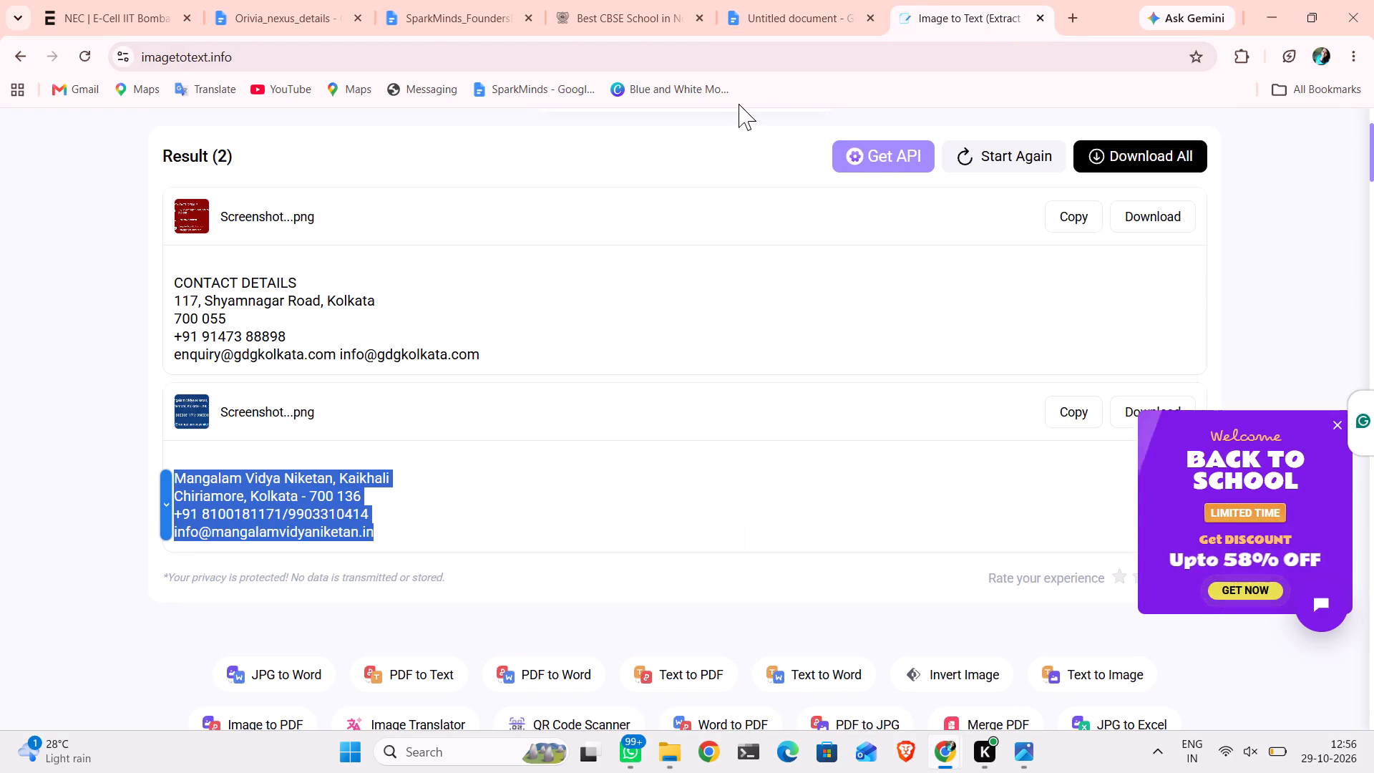
left_click(22, 60)
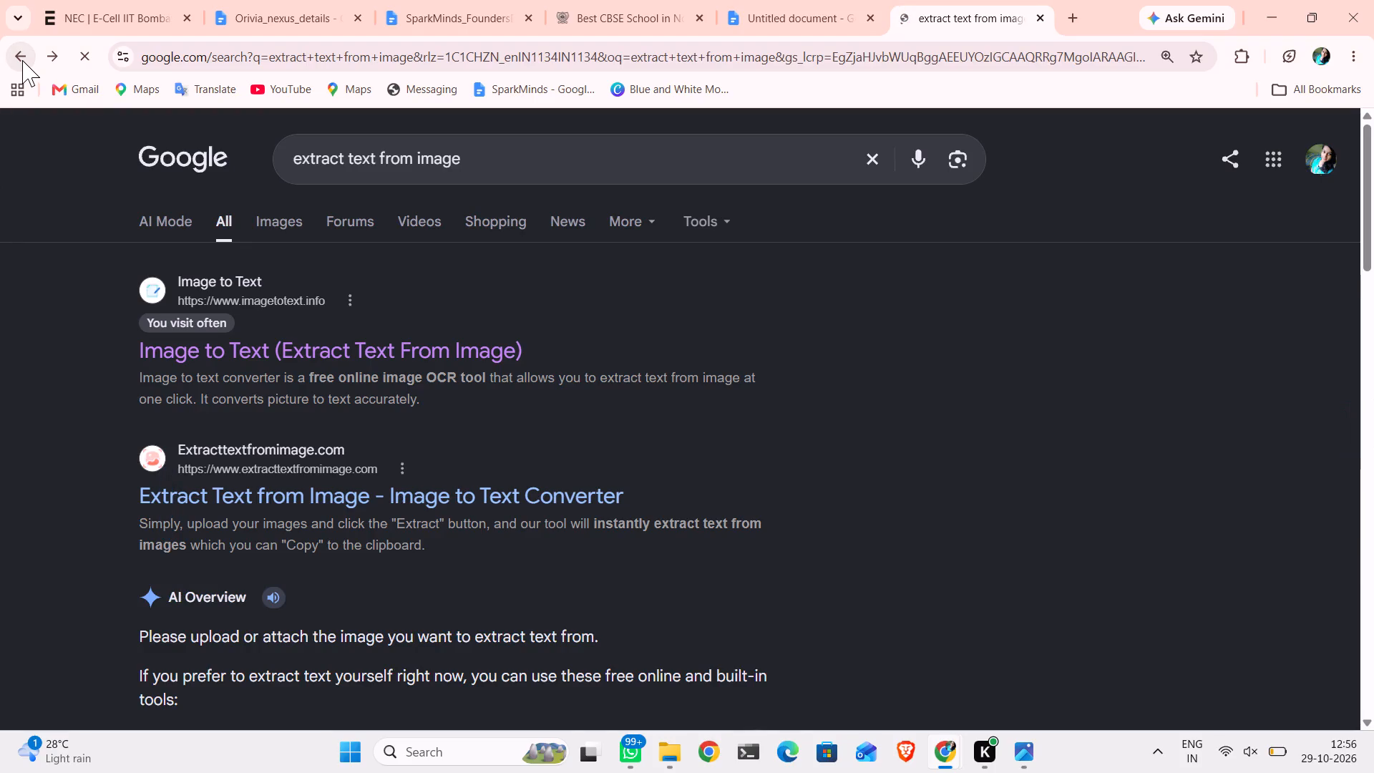
left_click(218, 344)
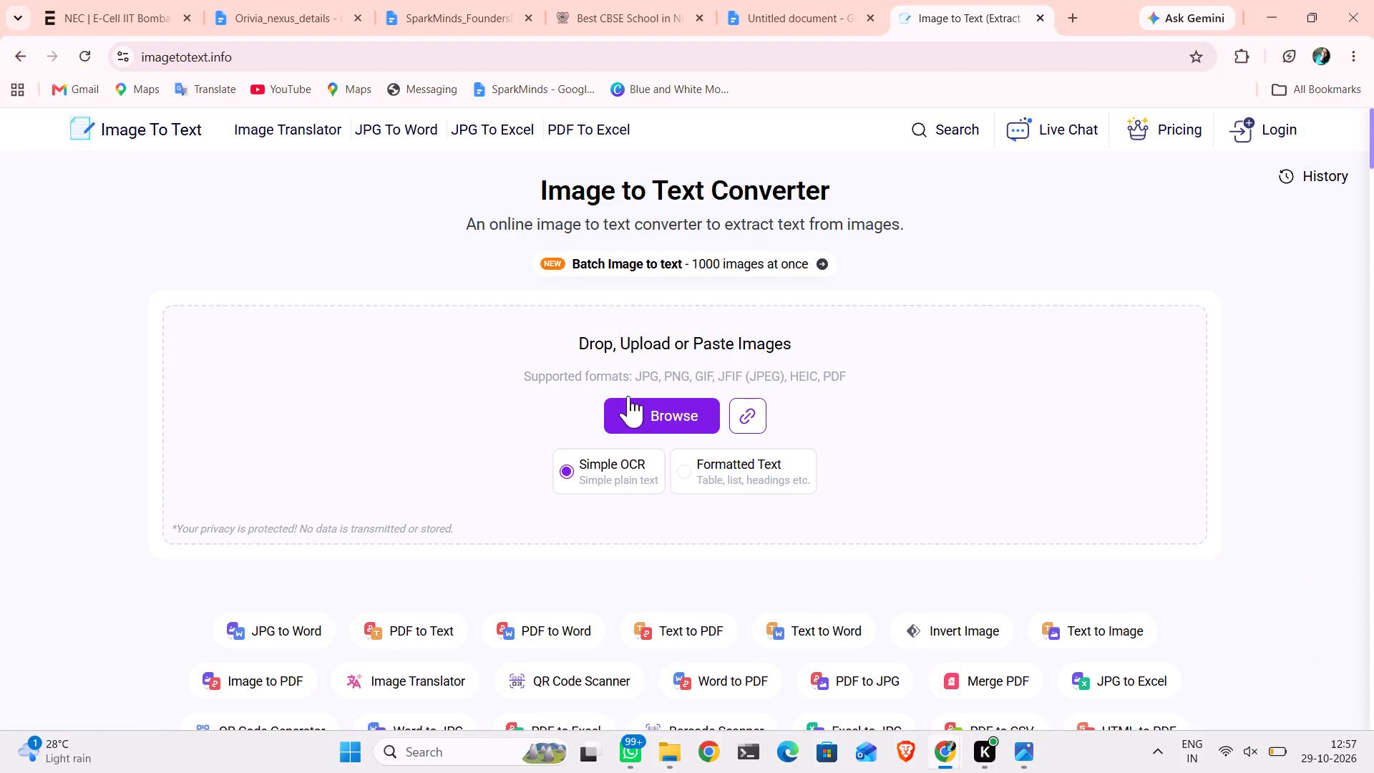
left_click(638, 412)
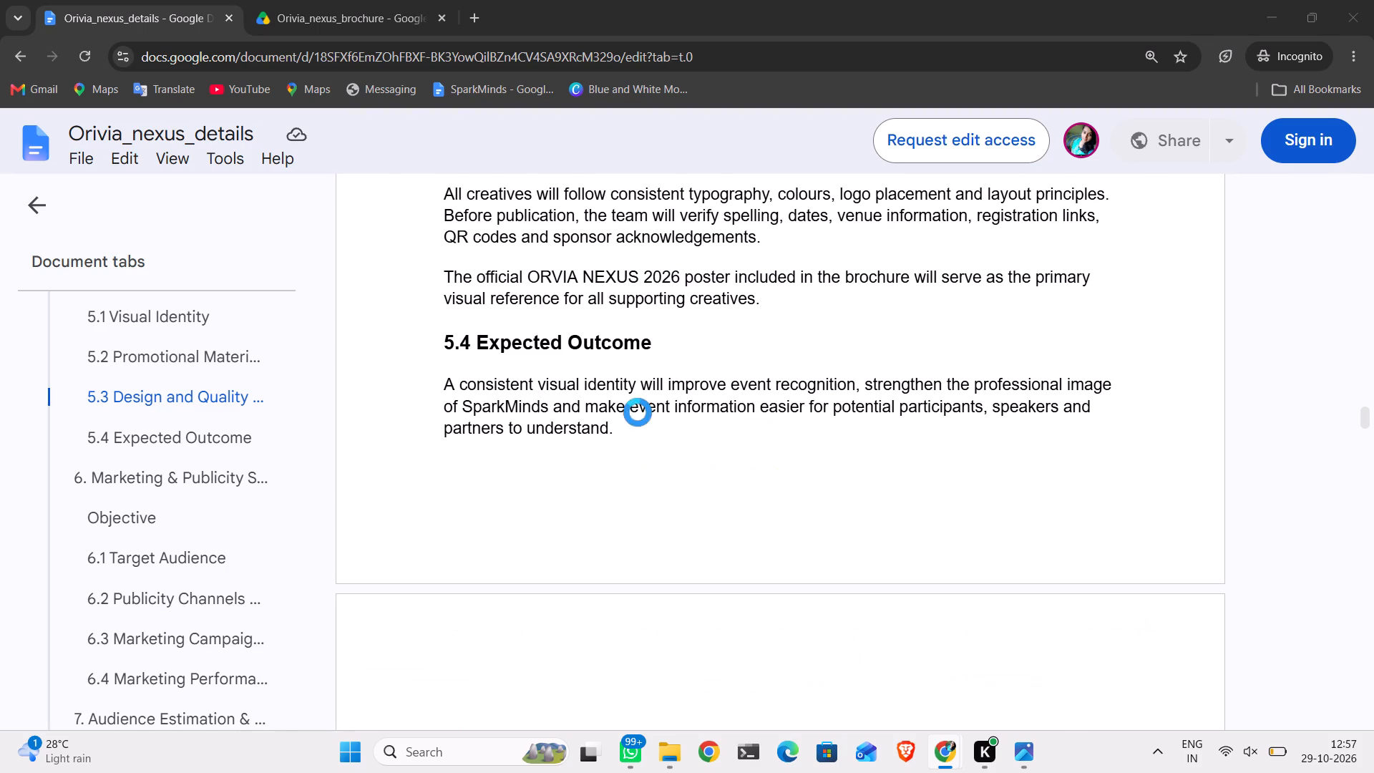
scroll(421, 235, "down", 20)
scroll(421, 235, "down", 1)
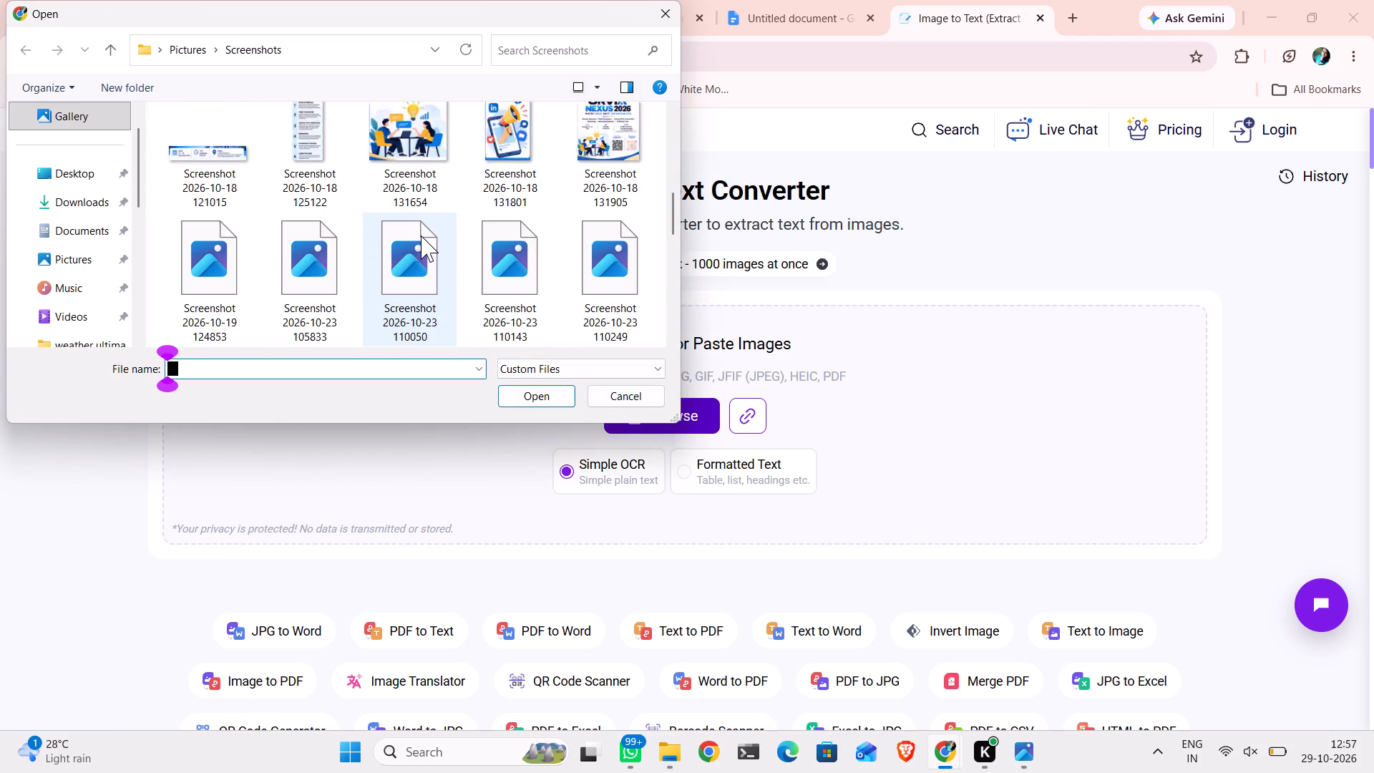
scroll(421, 235, "down", 10)
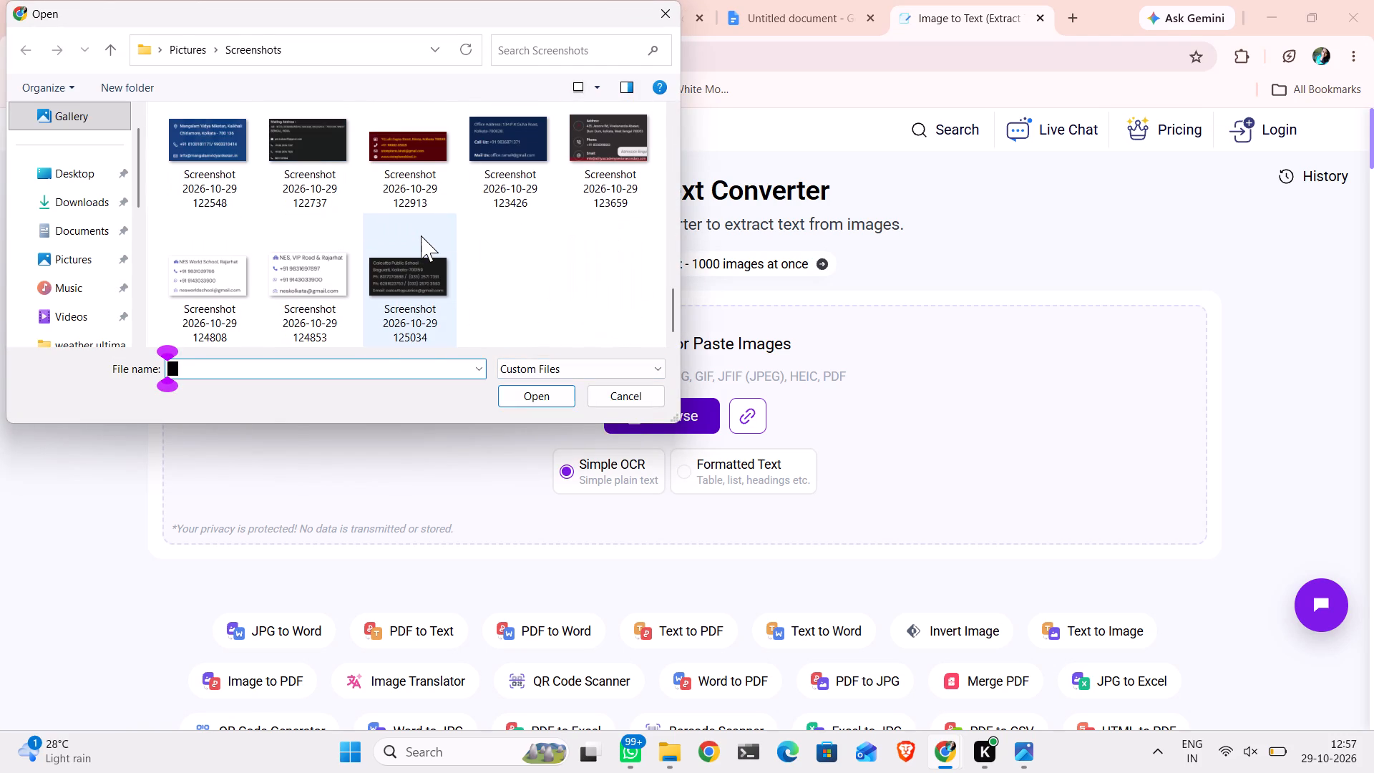
left_click(321, 151)
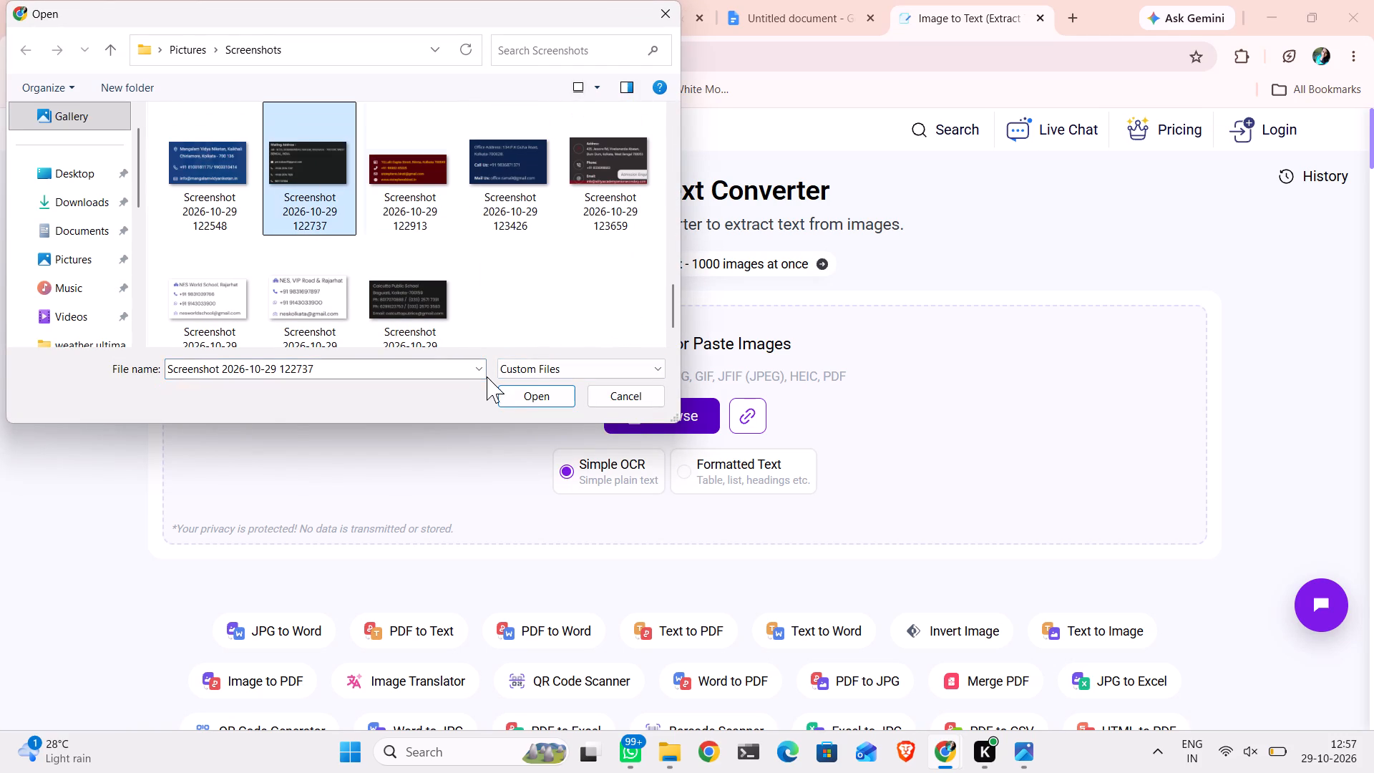
left_click(538, 395)
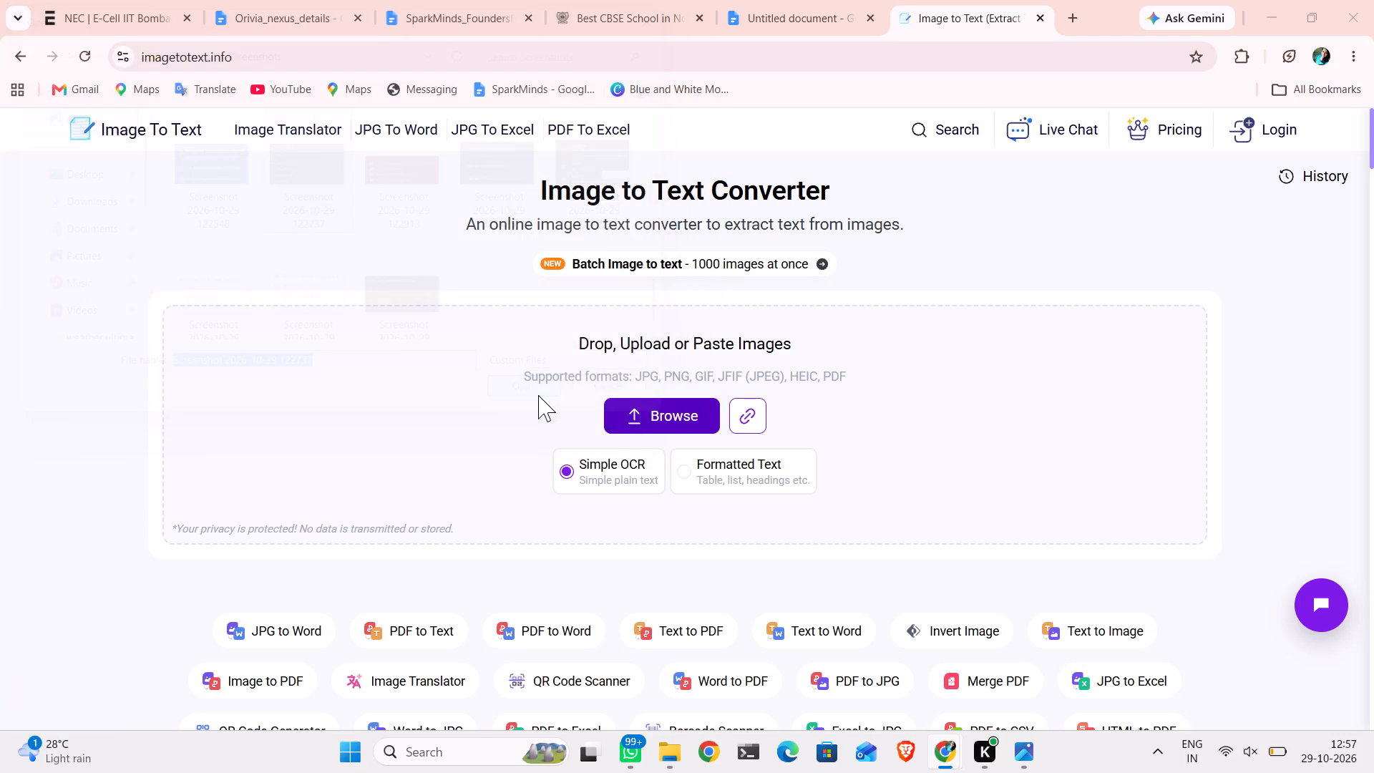
left_click(374, 476)
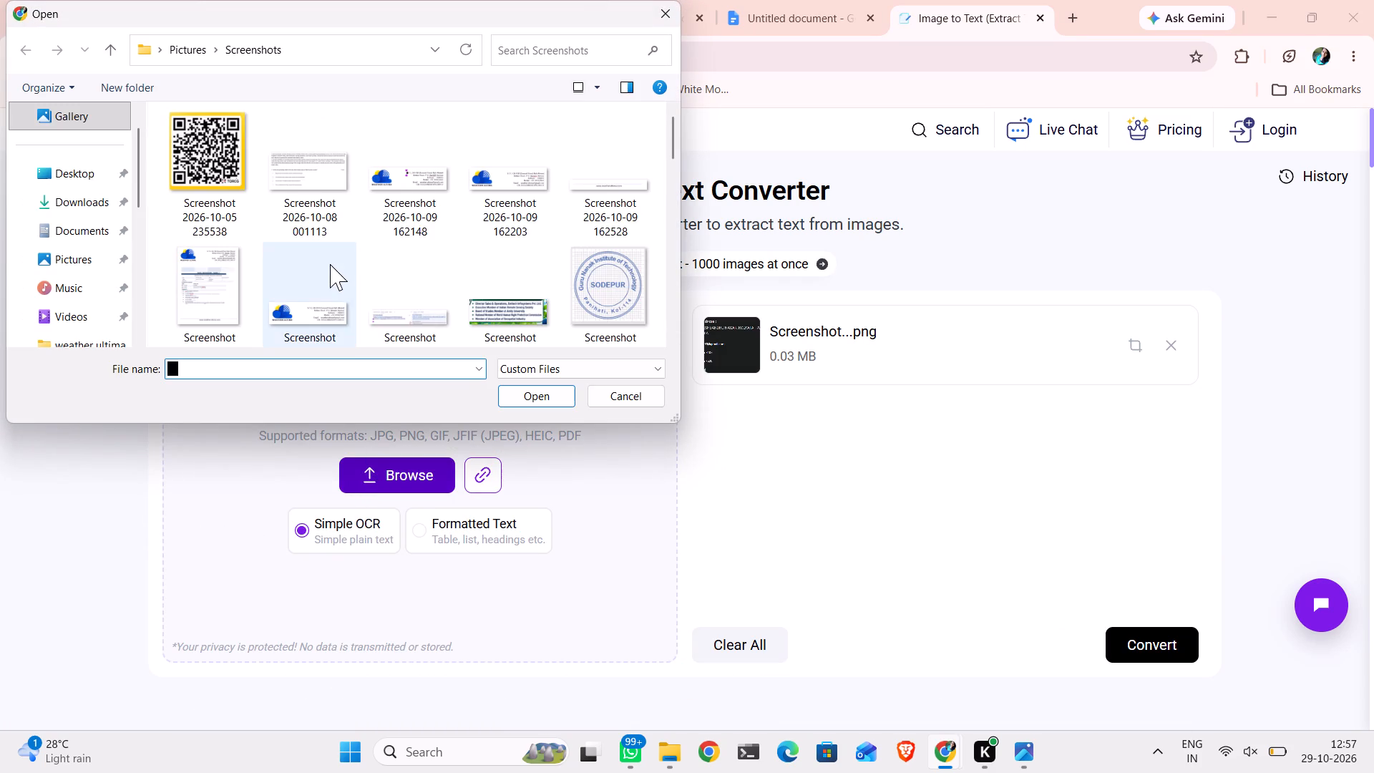
scroll(330, 264, "down", 12)
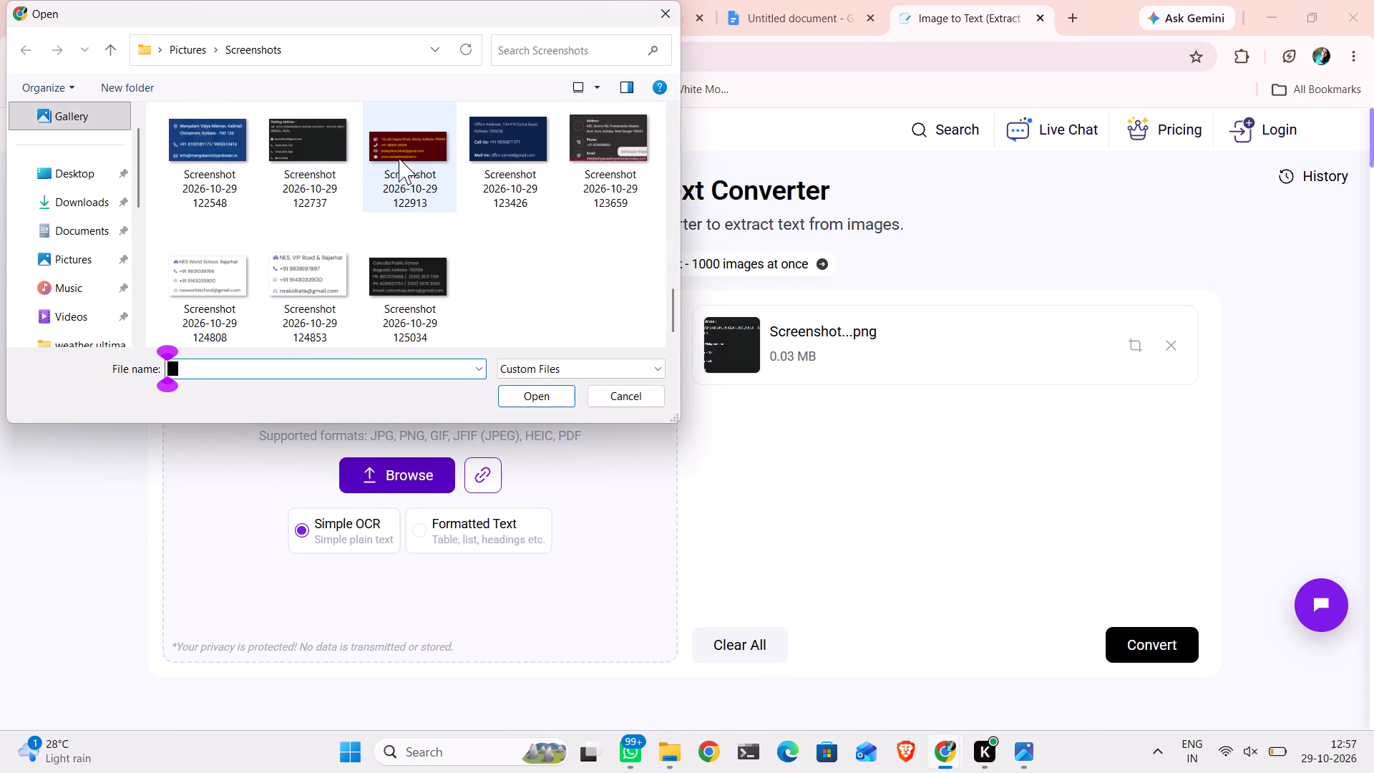
left_click(399, 159)
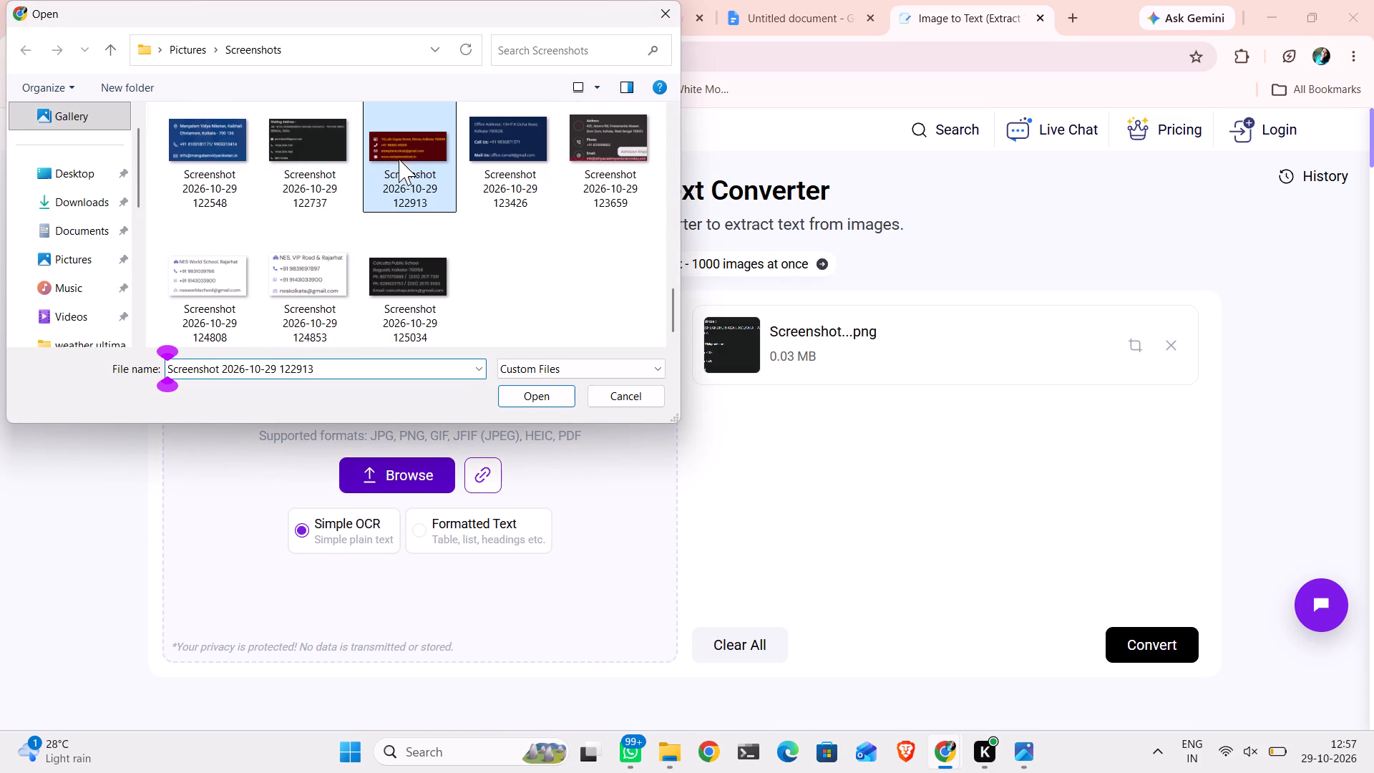
left_click(540, 401)
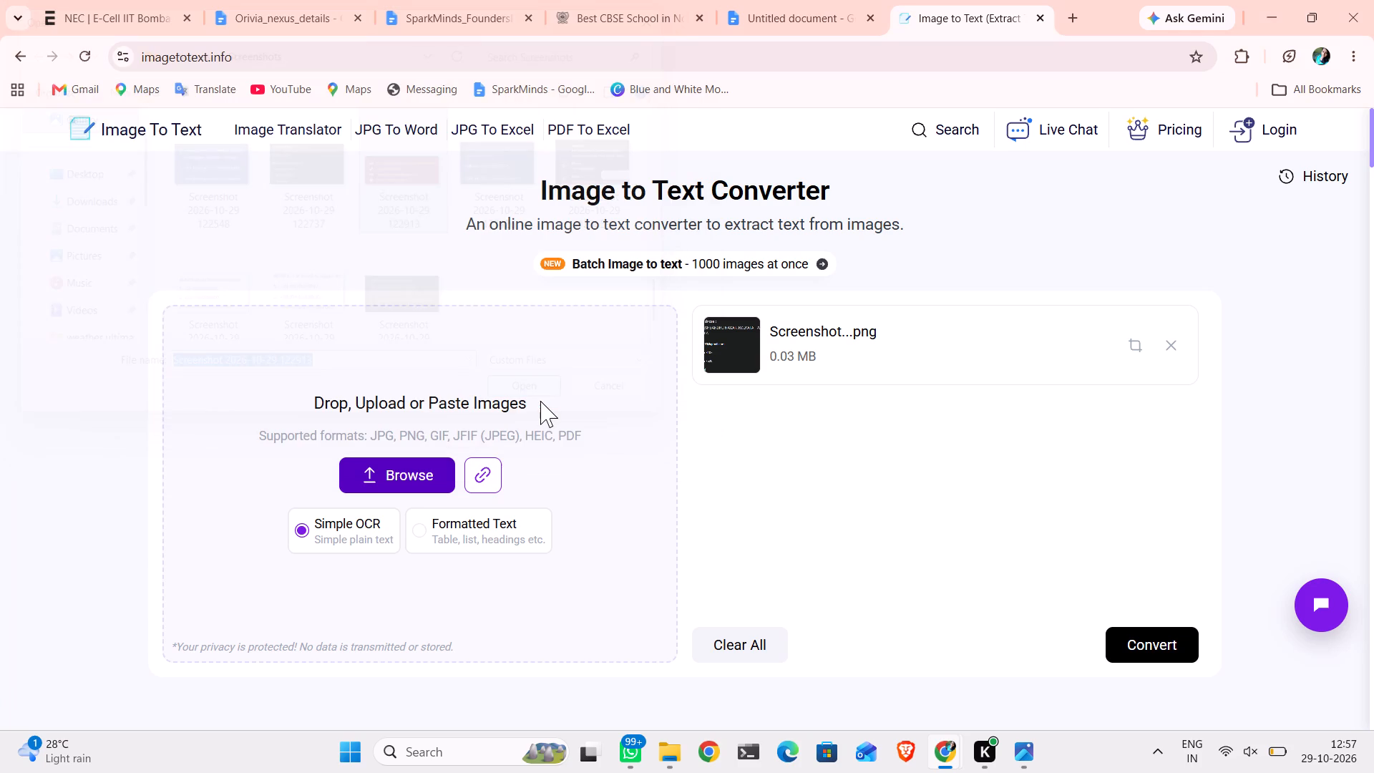
left_click(1156, 651)
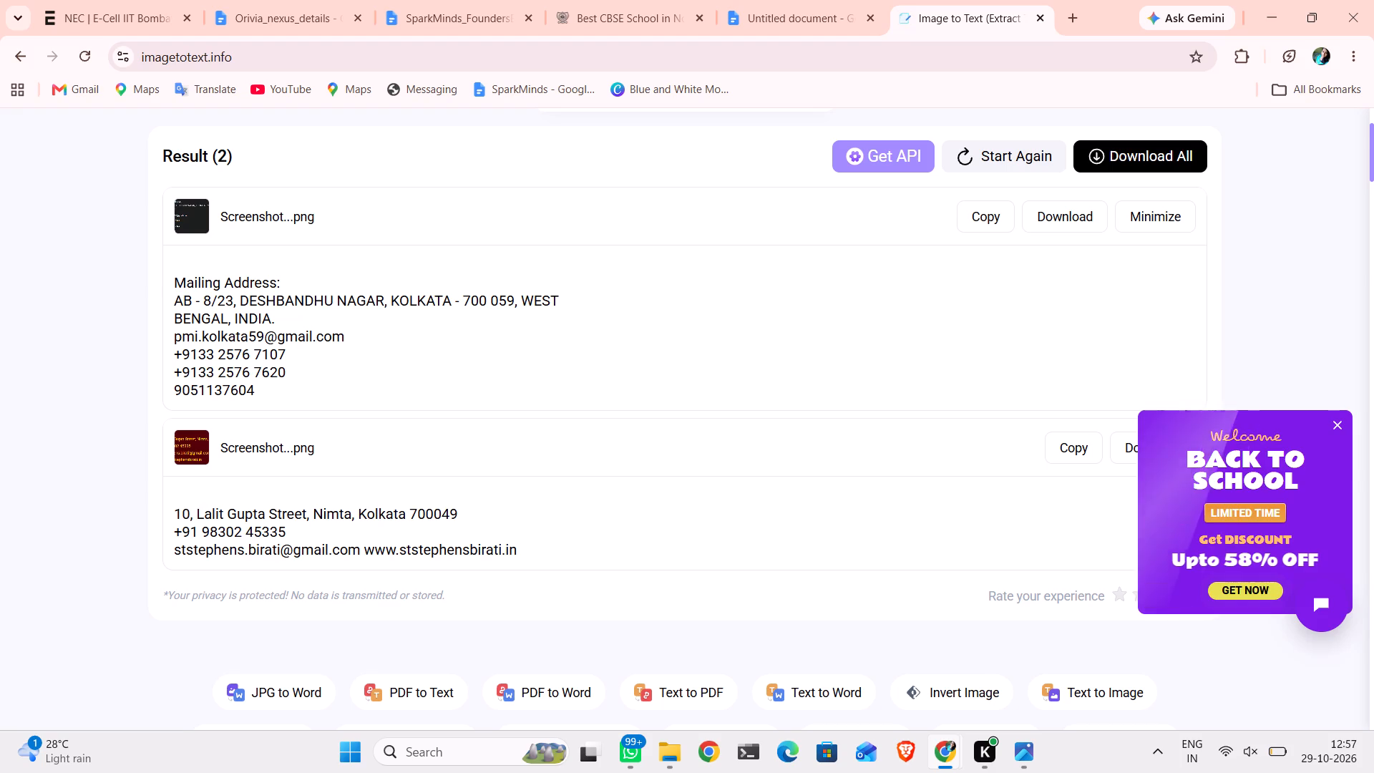
Copy the first result's extracted contact text and paste it over the contact image under Pramila Memorial Advanced School in the untitled document.
left_click_drag(176, 287, 188, 296)
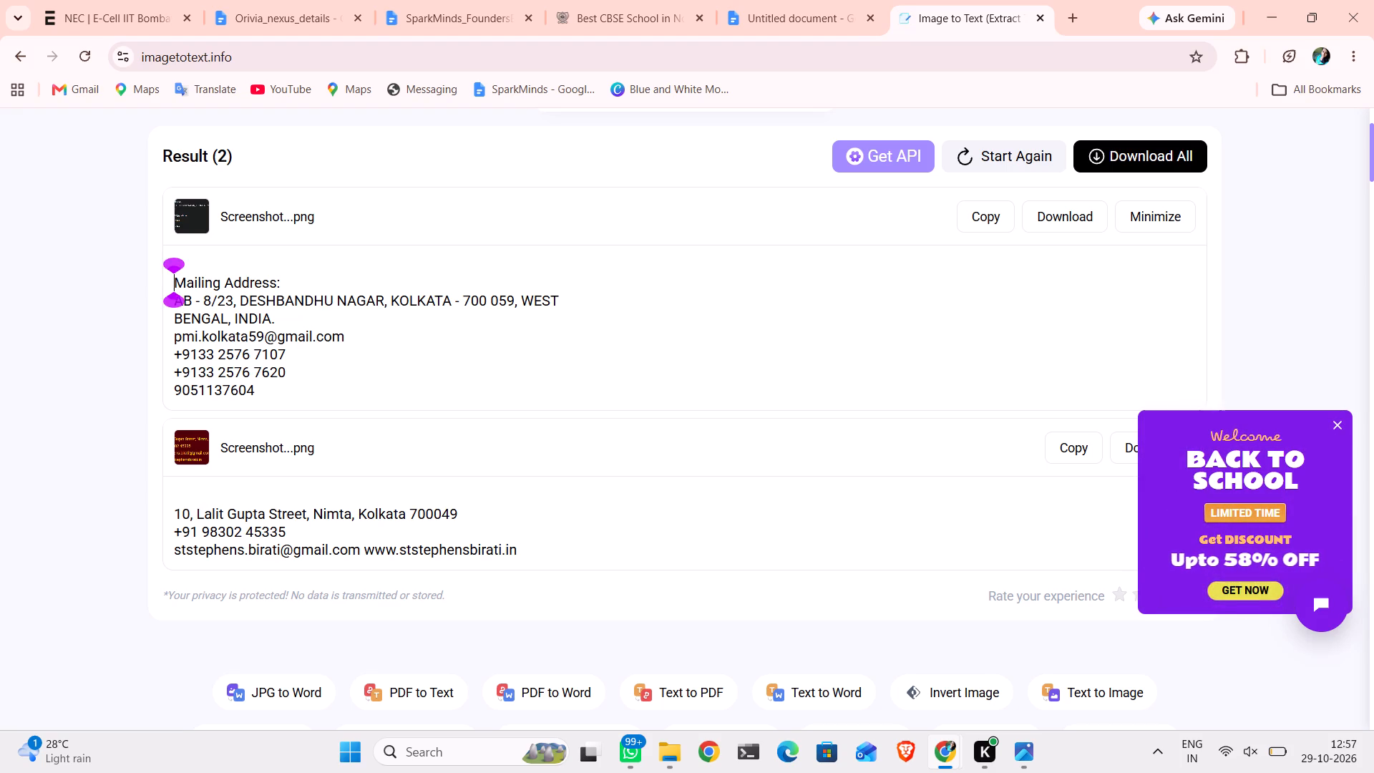
left_click_drag(188, 296, 279, 409)
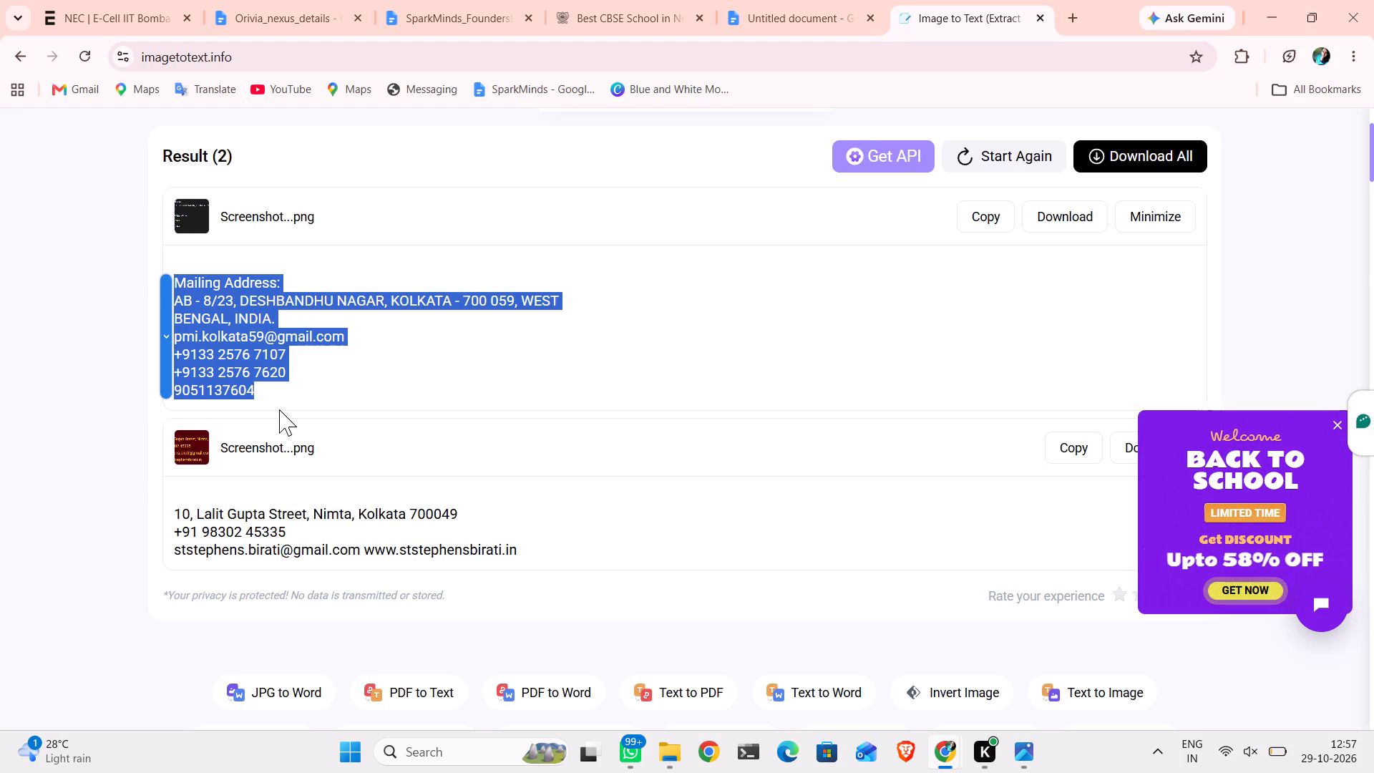
key("ctrl+c")
key("ctrl+c")
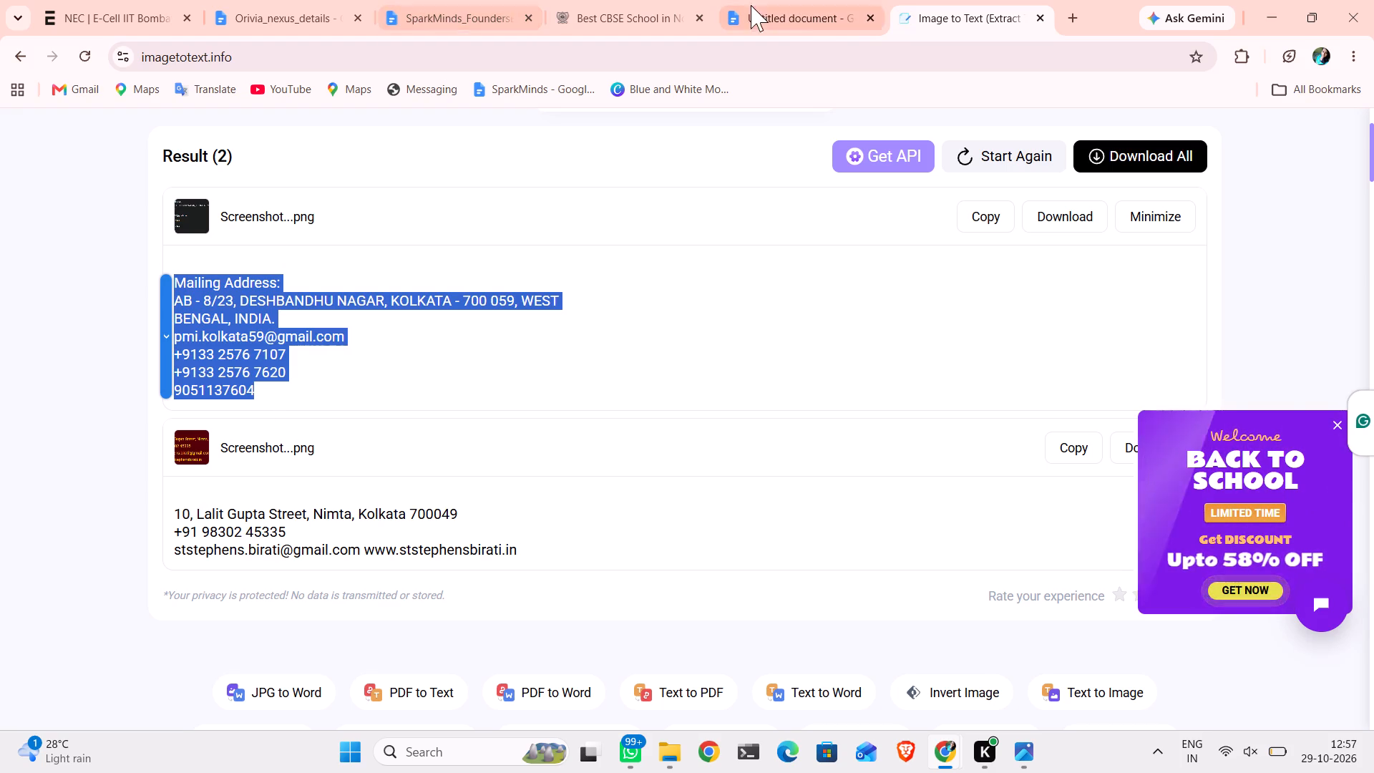
left_click(799, 22)
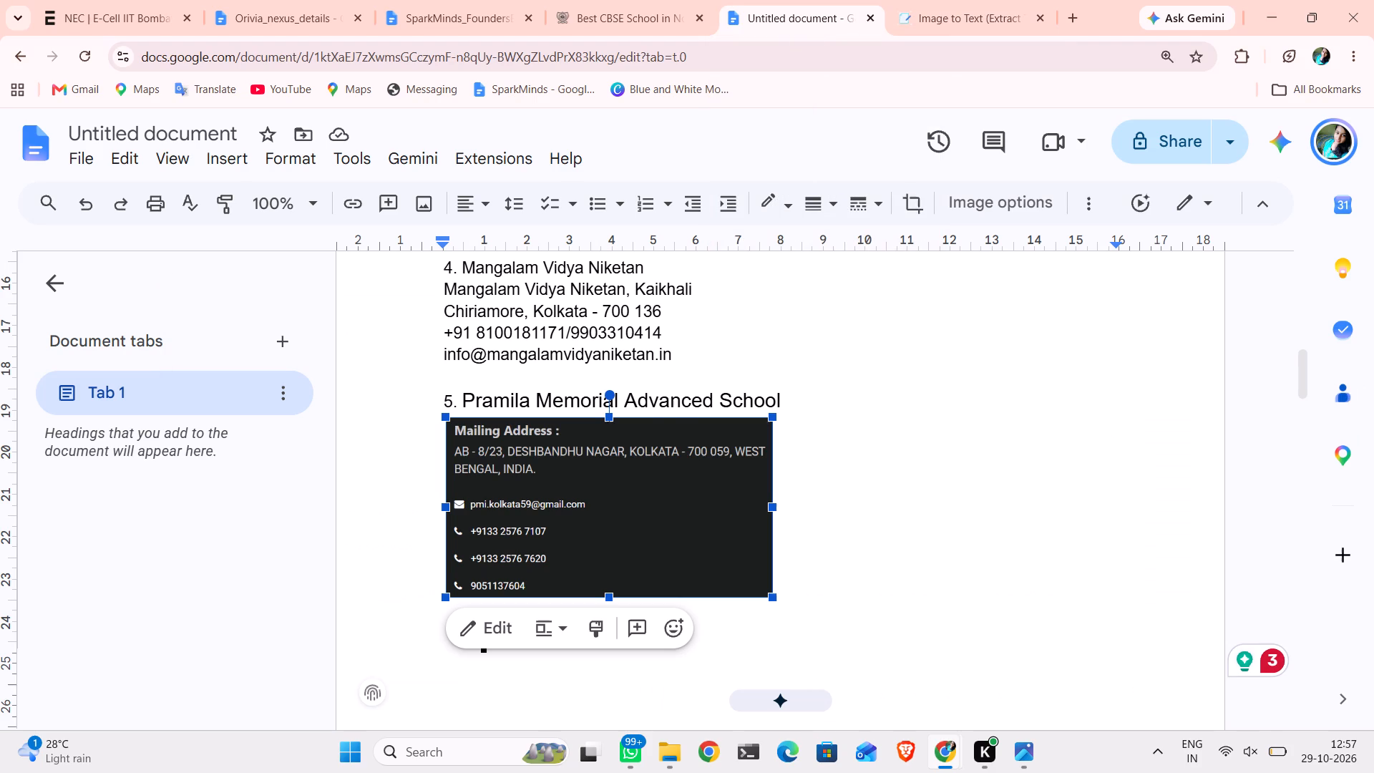
left_click(664, 443)
key("ctrl+v")
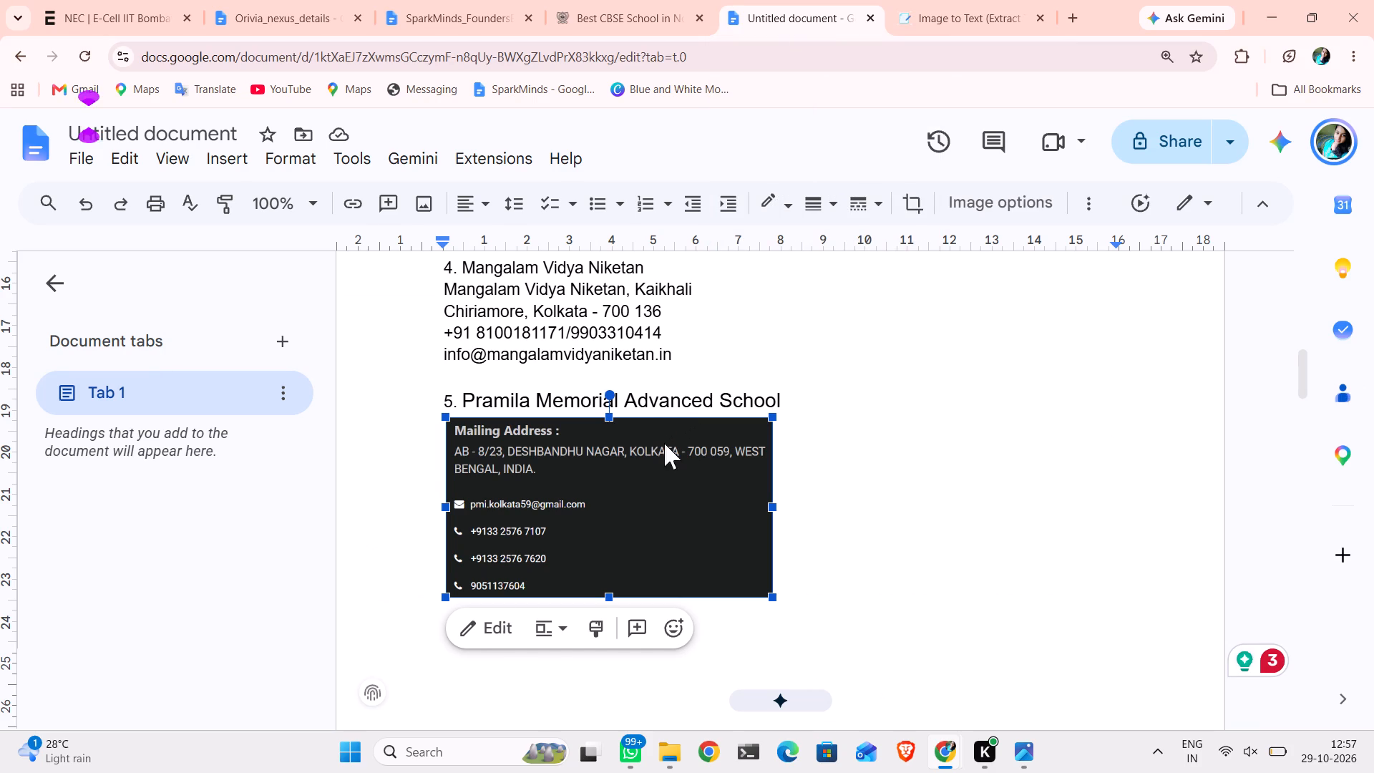
Copy the second result's extracted contact text and paste it over the contact image under St. Stephan School in the untitled document.
left_click(917, 15)
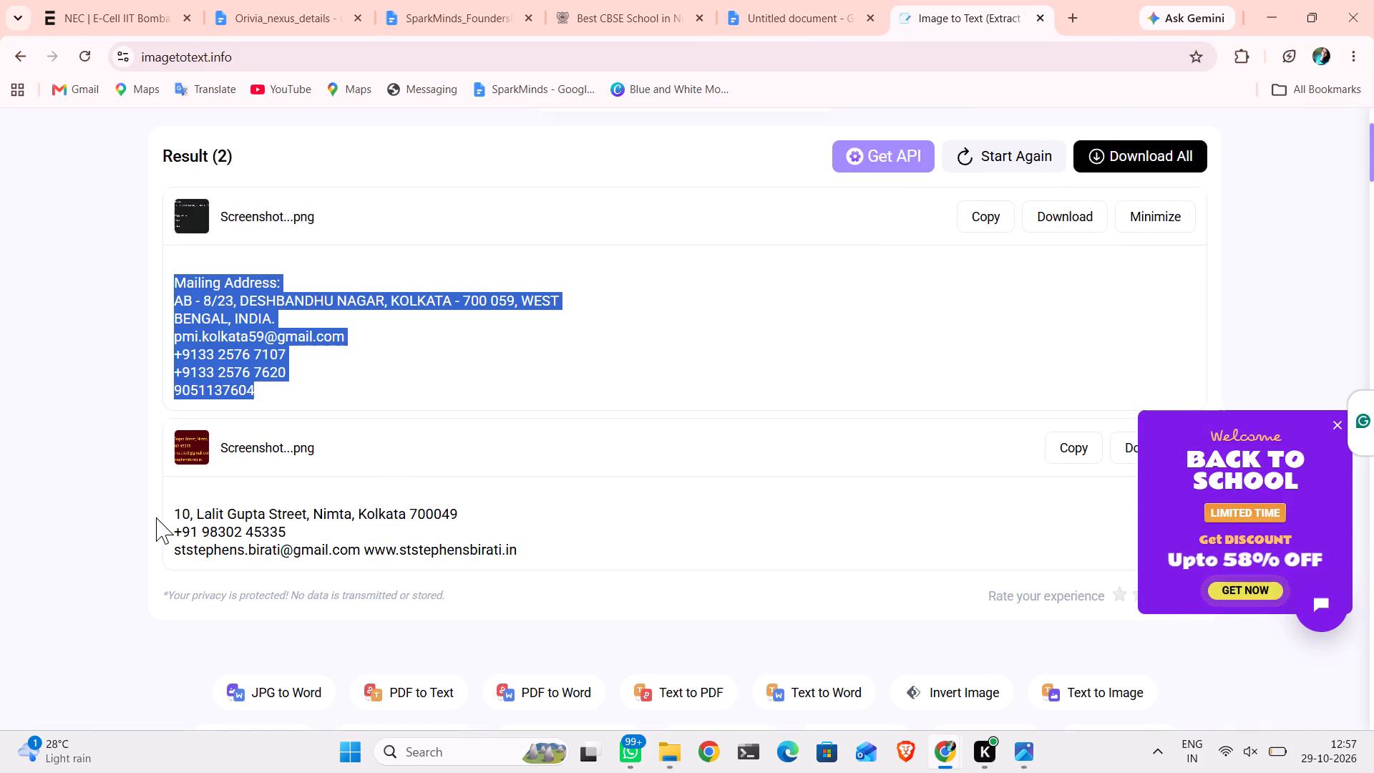
left_click_drag(177, 517, 452, 570)
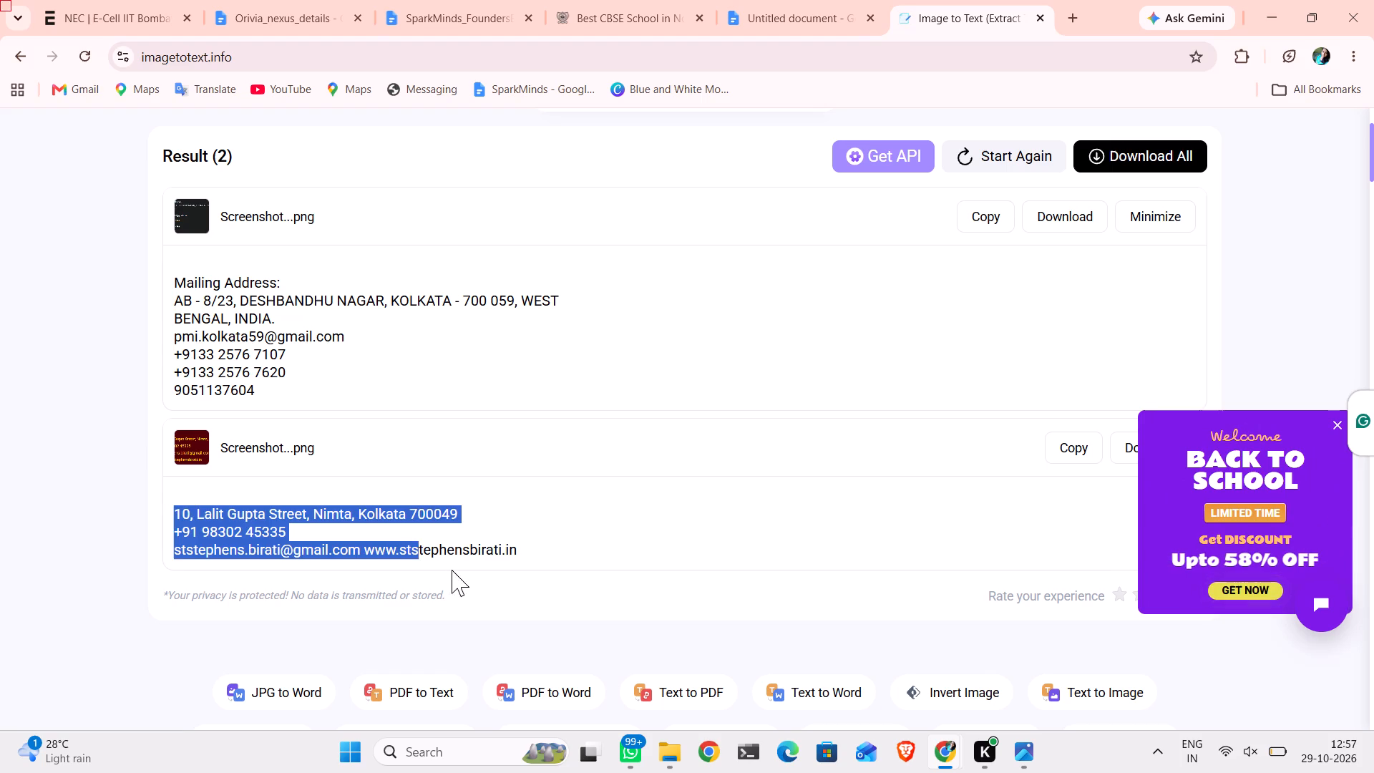
left_click_drag(452, 570, 546, 563)
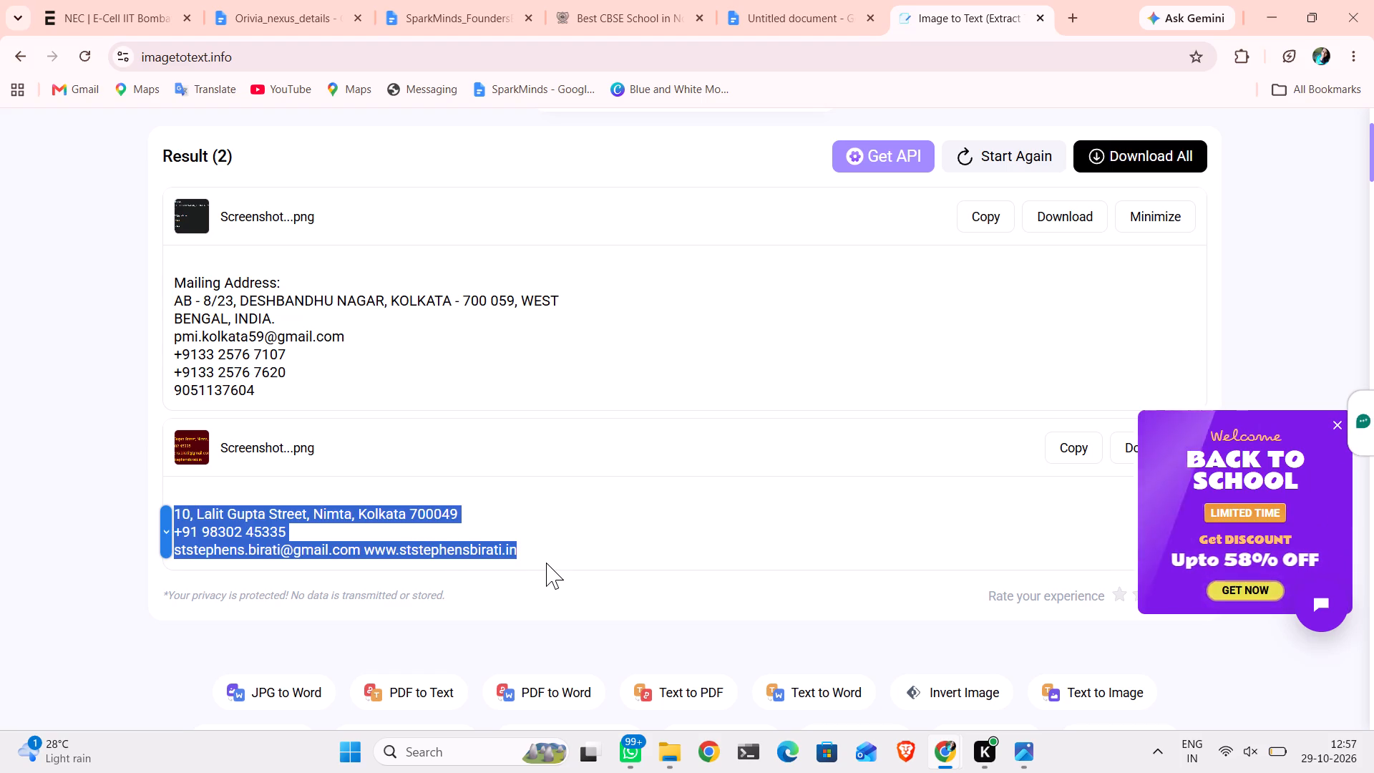
key("ctrl+c")
key("ctrl+c")
key("ctrl+c")
key("ctrl+c")
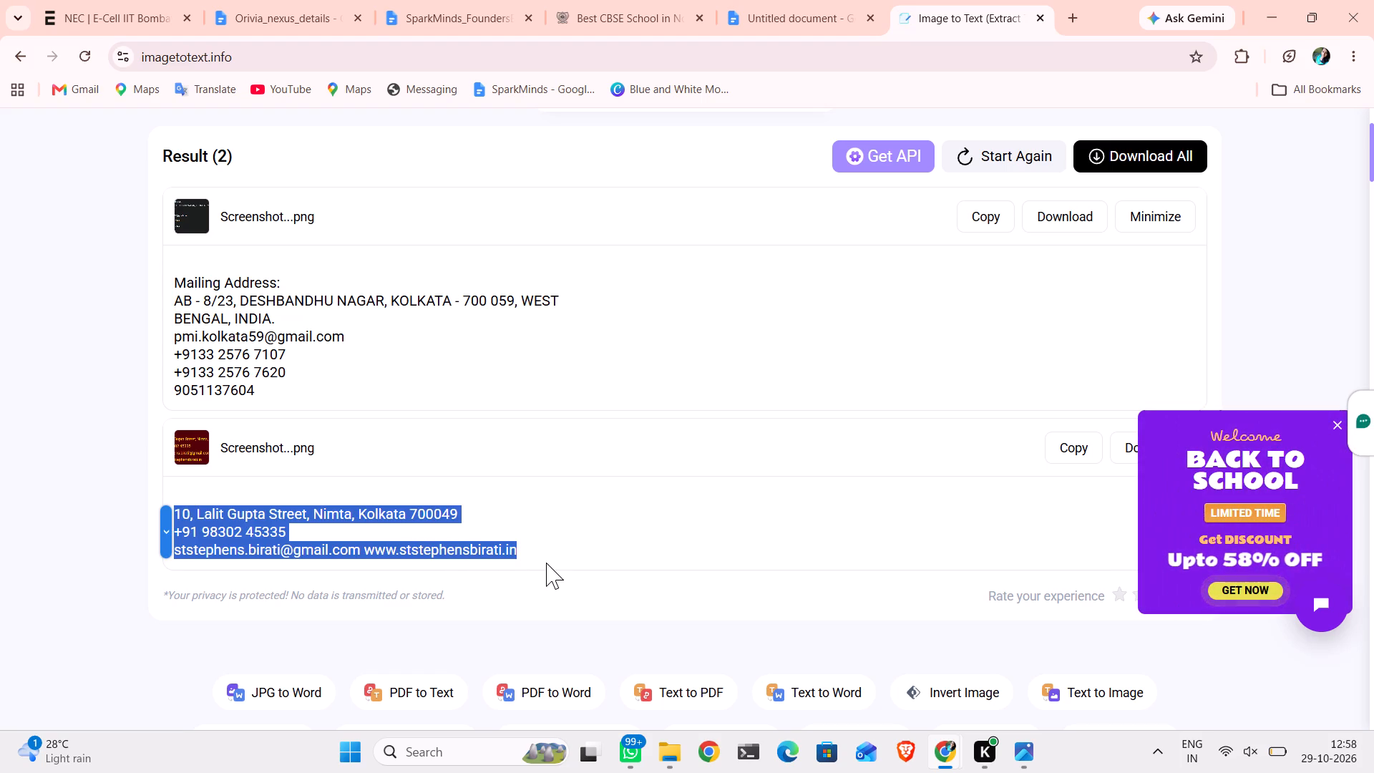
left_click(839, 11)
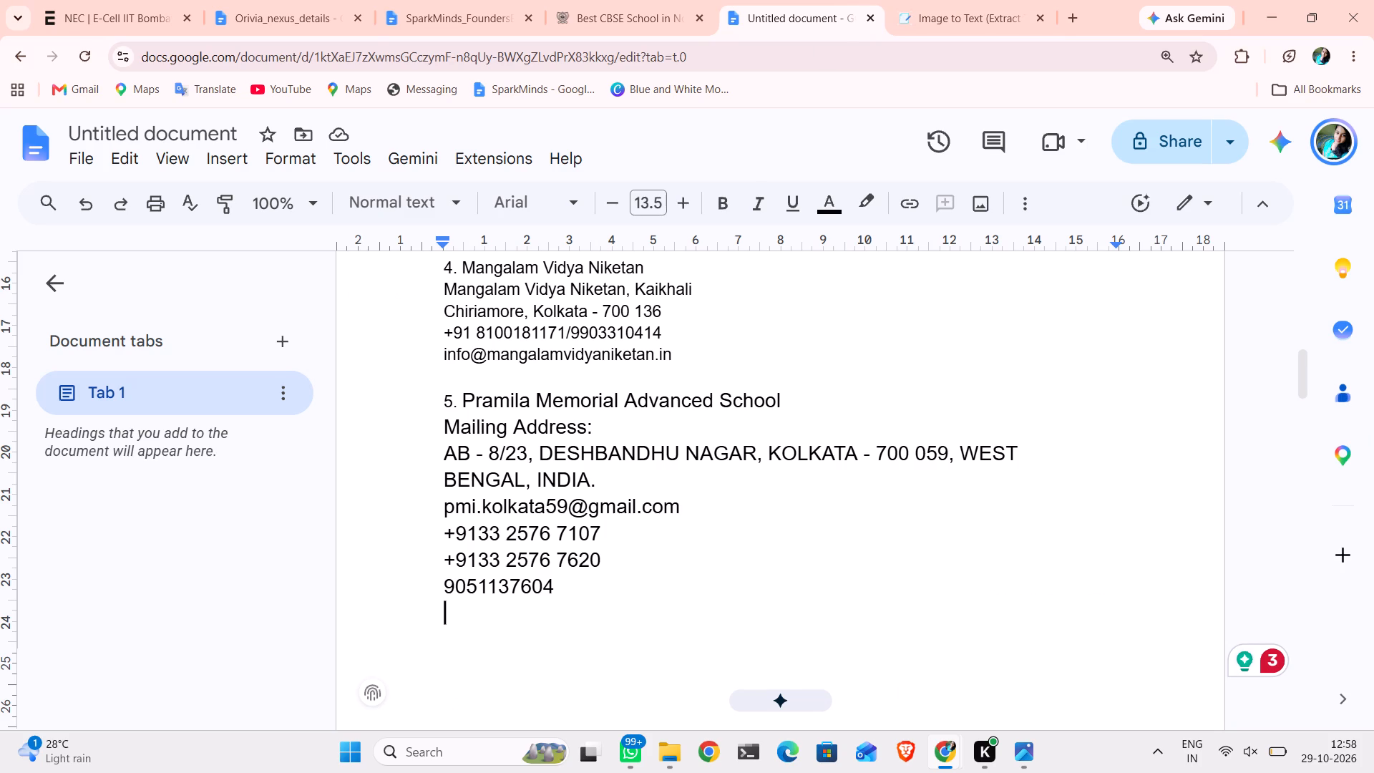
scroll(655, 428, "down", 1)
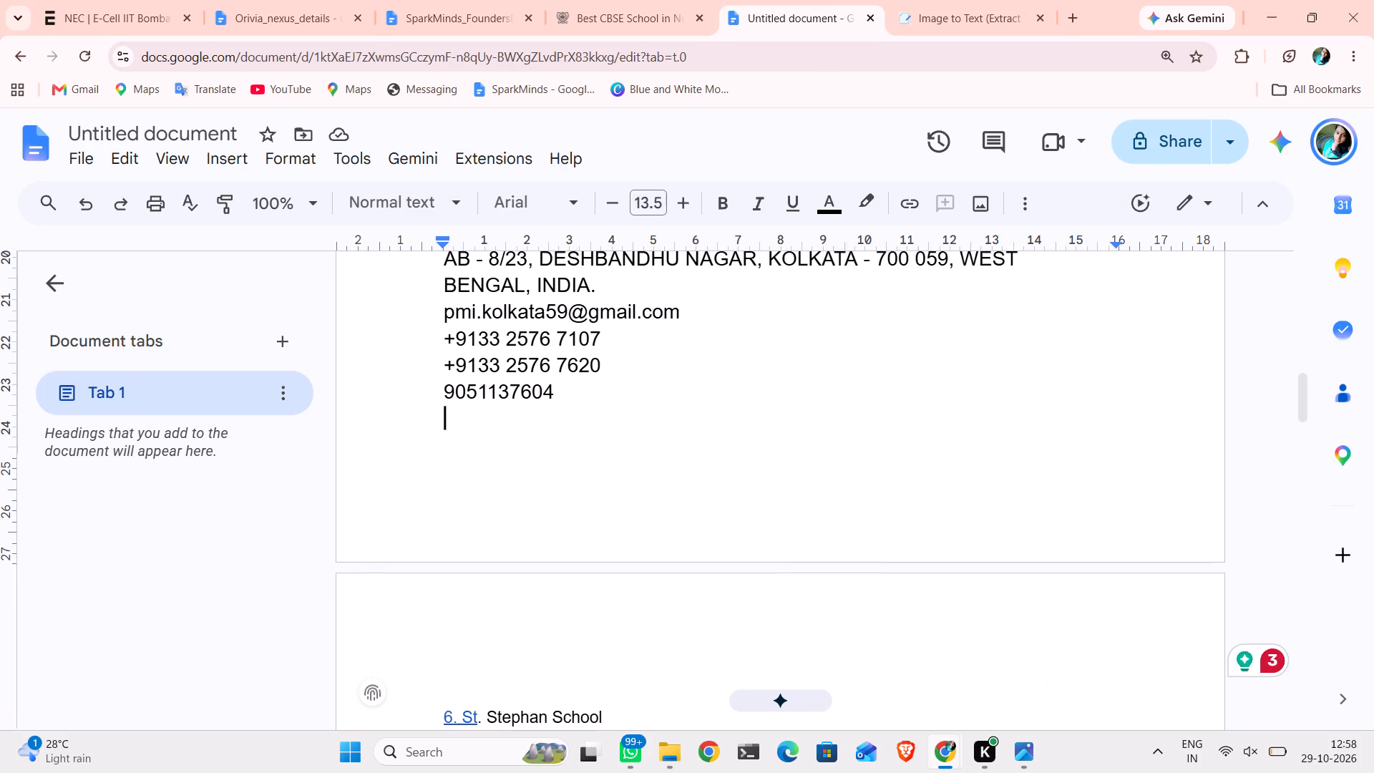
scroll(655, 428, "down", 3)
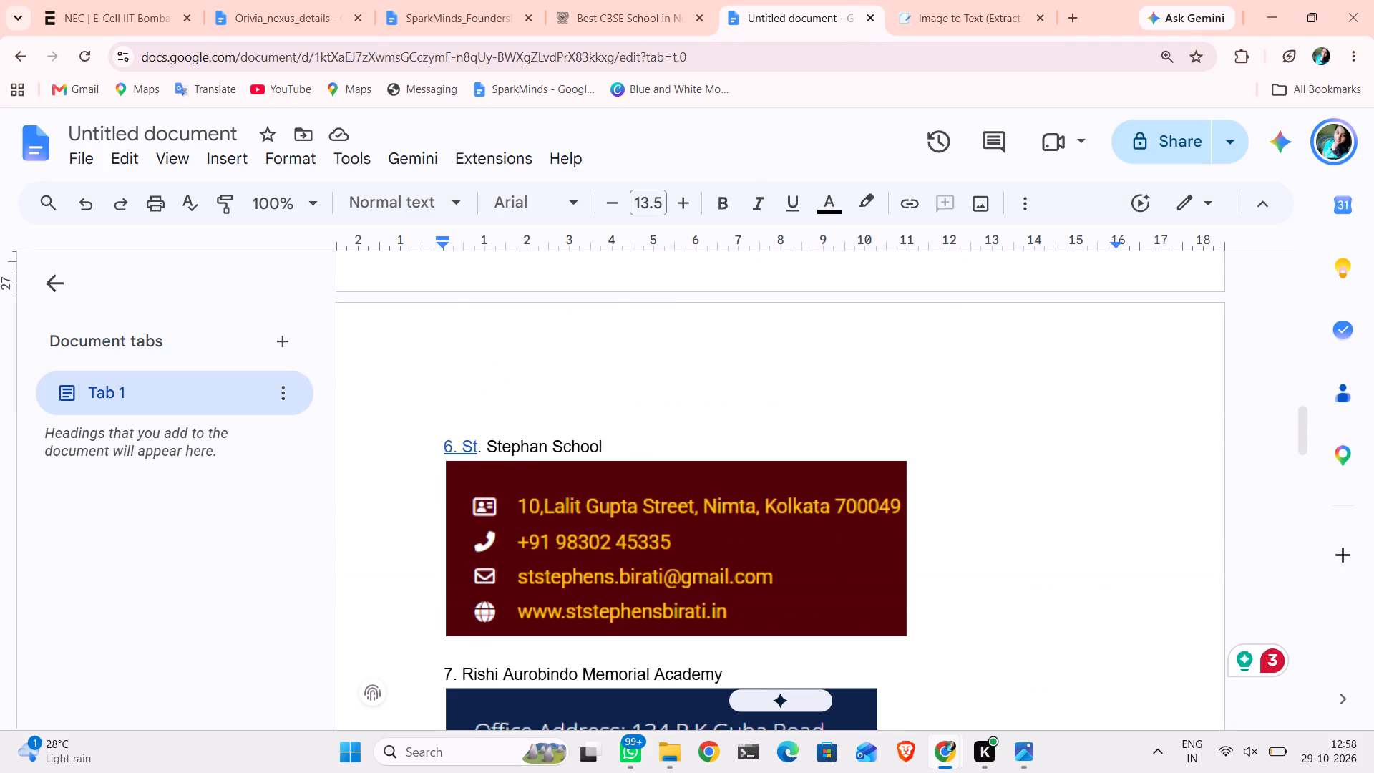
left_click(635, 565)
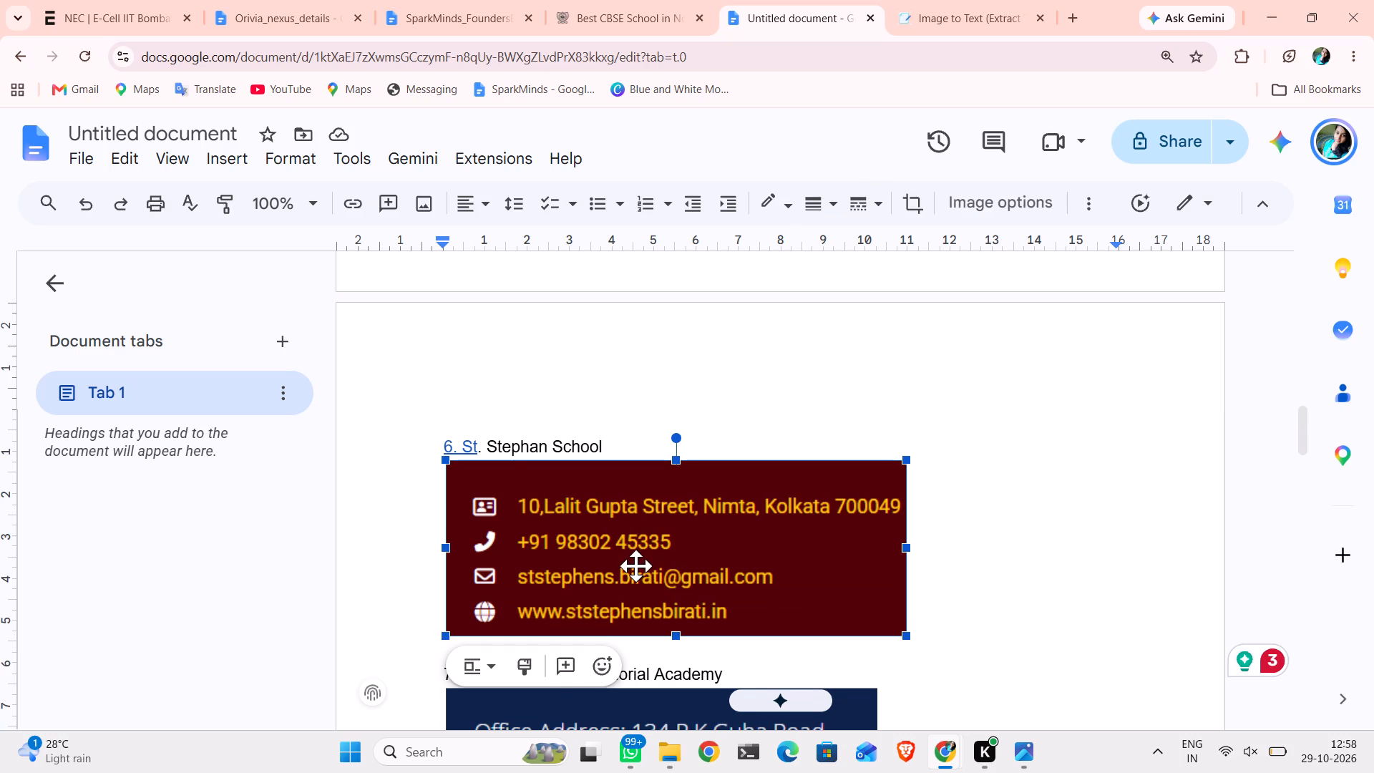
key("ctrl+v")
Delete the surplus blank line above the Rishi Aurobindo Memorial Academy heading, leaving one blank line after St. Stephan School's details.
scroll(630, 492, "down", 1)
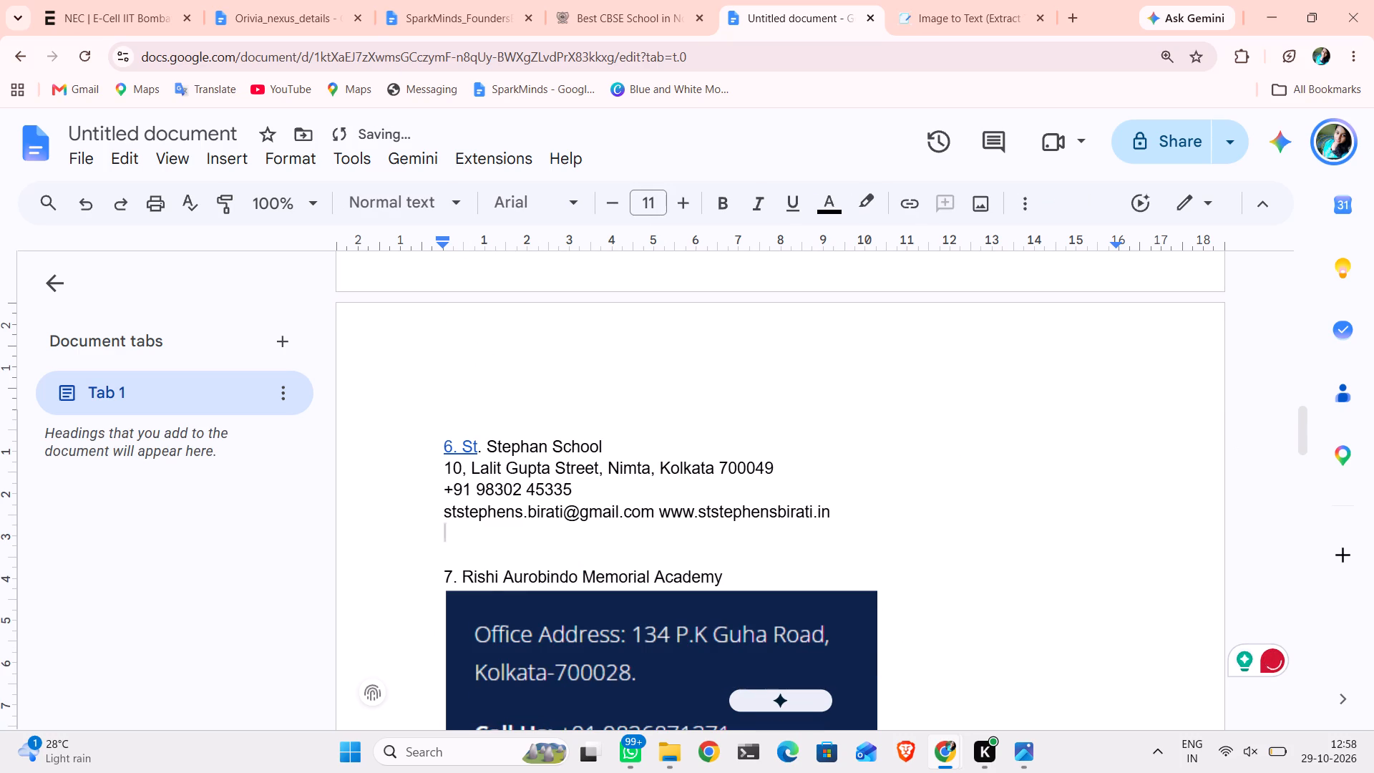
scroll(630, 492, "down", 1)
key("Down")
key("BackSpace")
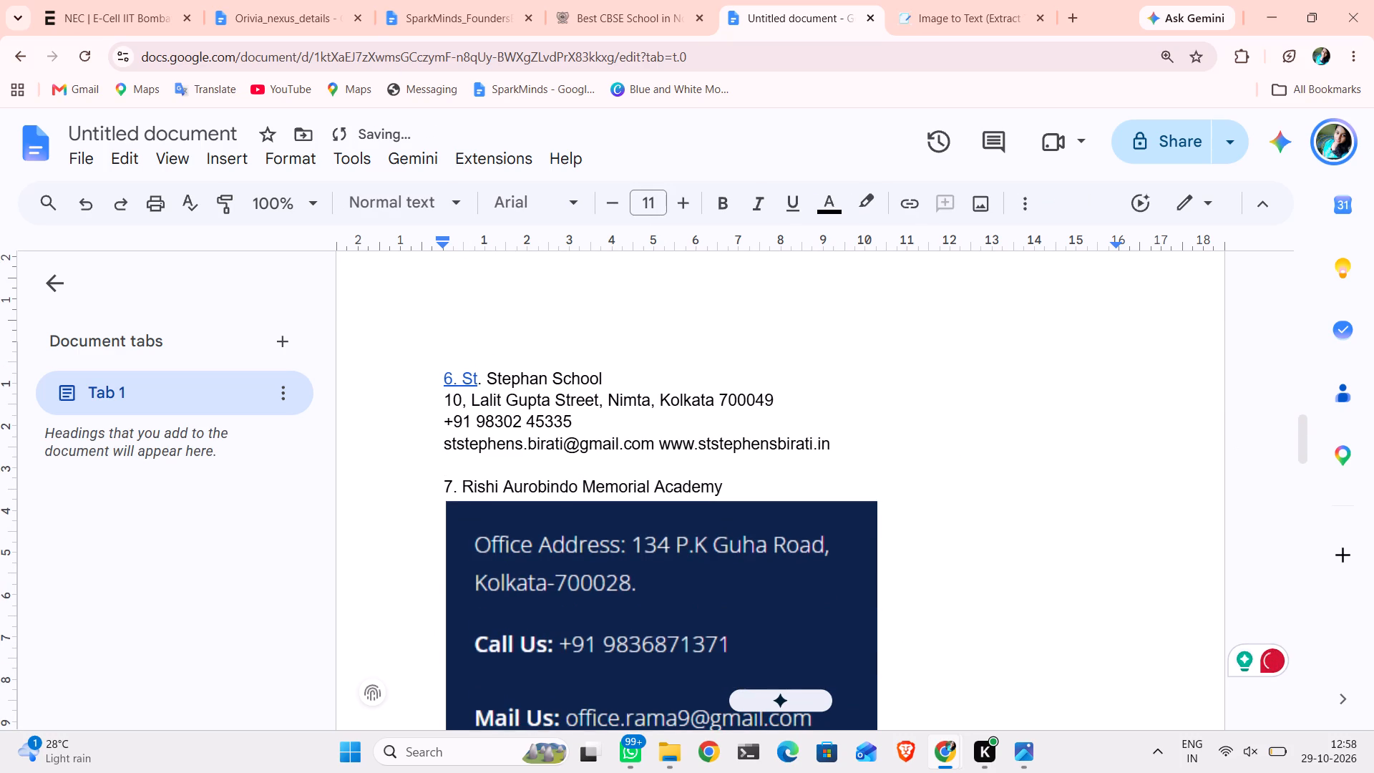
Select the contact image under Rishi Aurobindo Memorial Academy and restart the image-to-text converter for a new conversion.
scroll(630, 492, "down", 1)
left_click(663, 535)
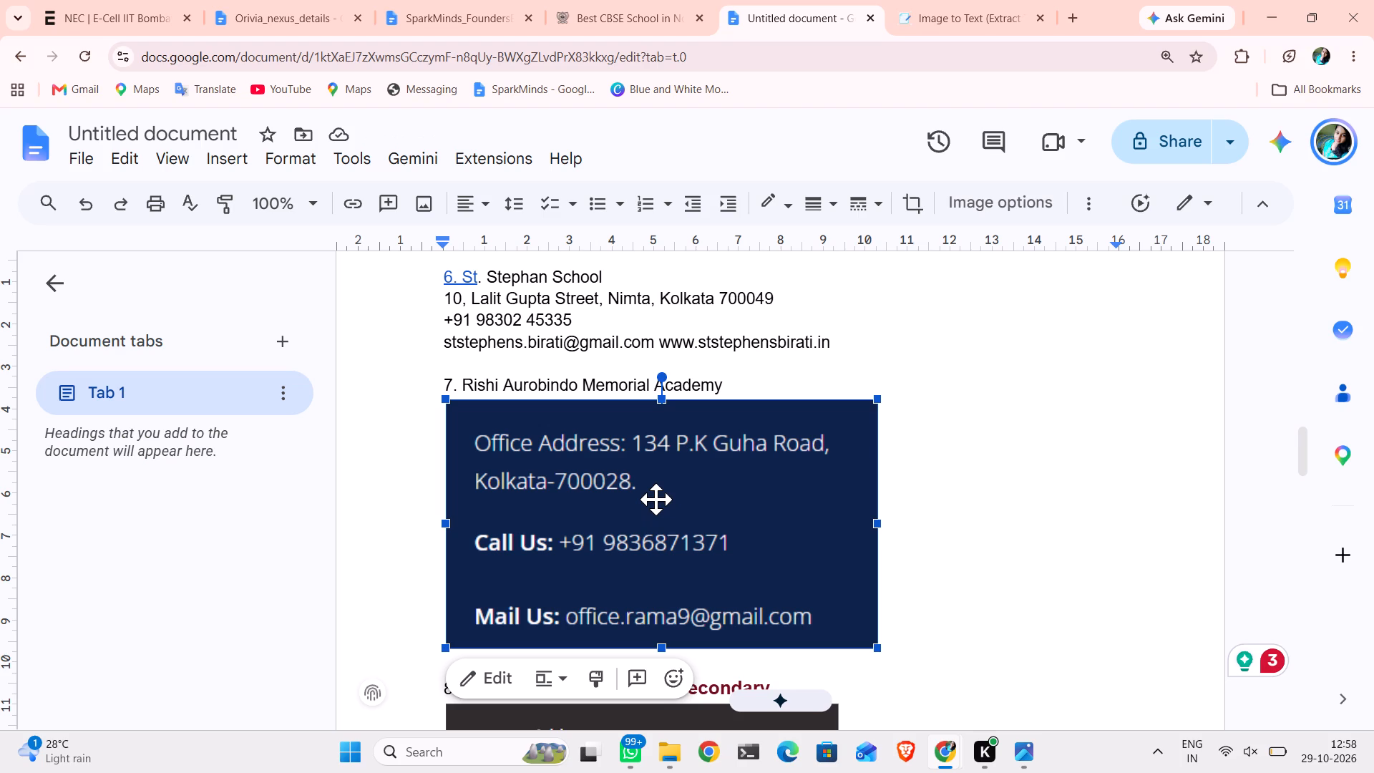
left_click(959, 21)
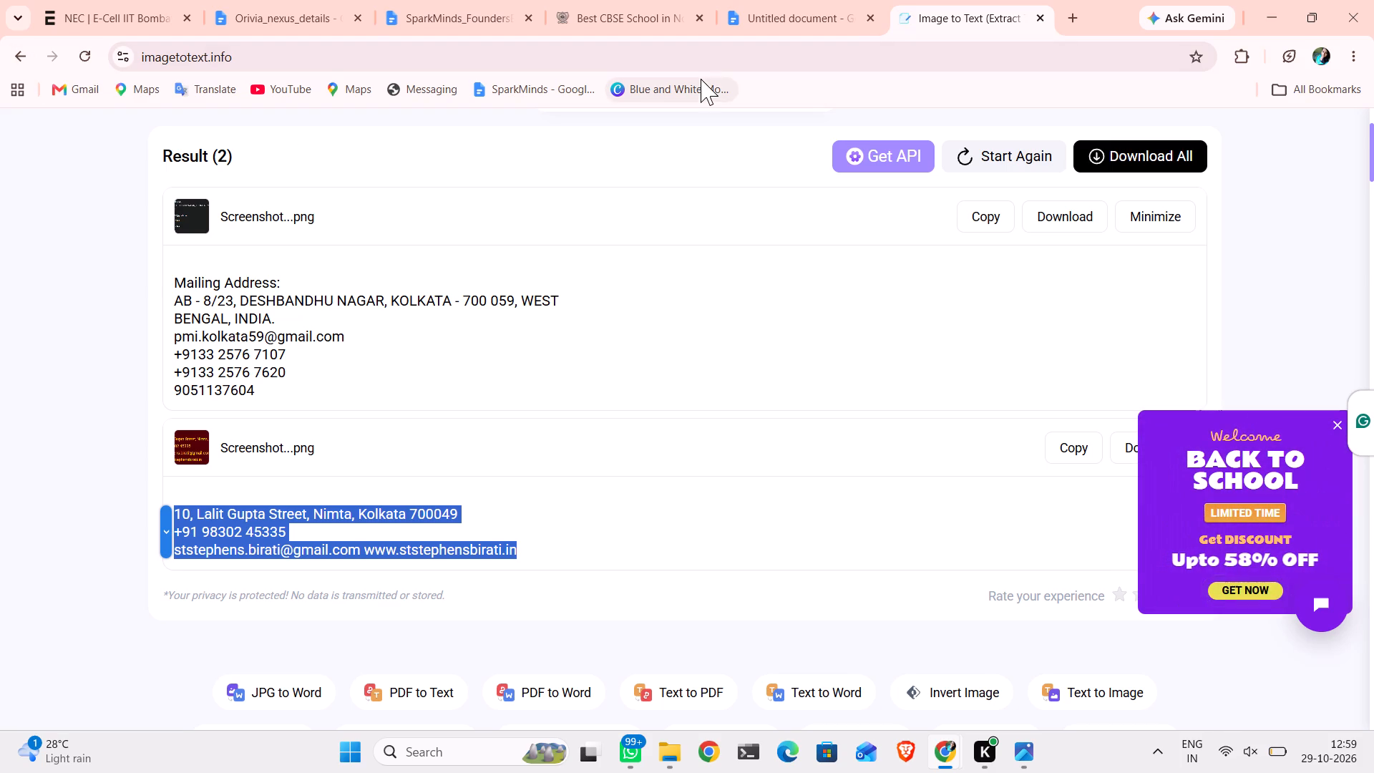
left_click(980, 155)
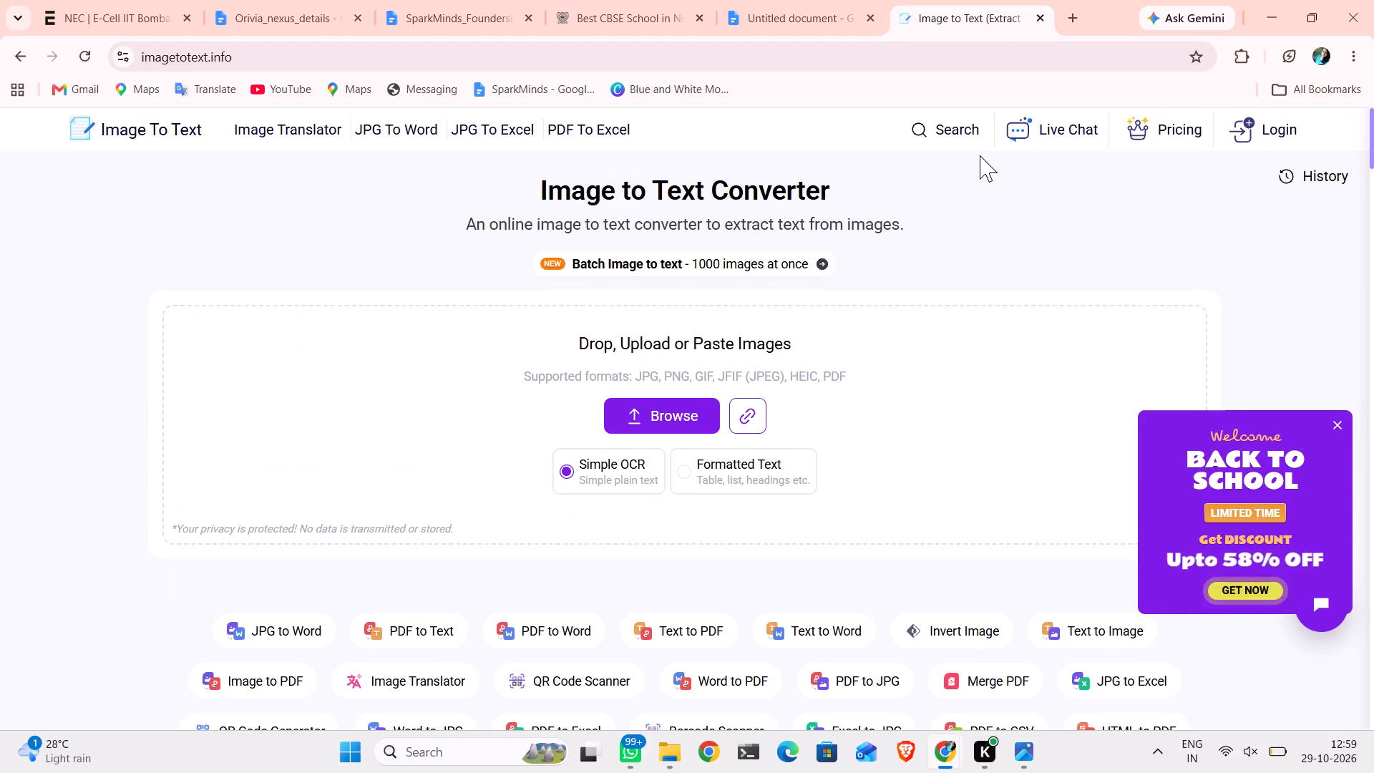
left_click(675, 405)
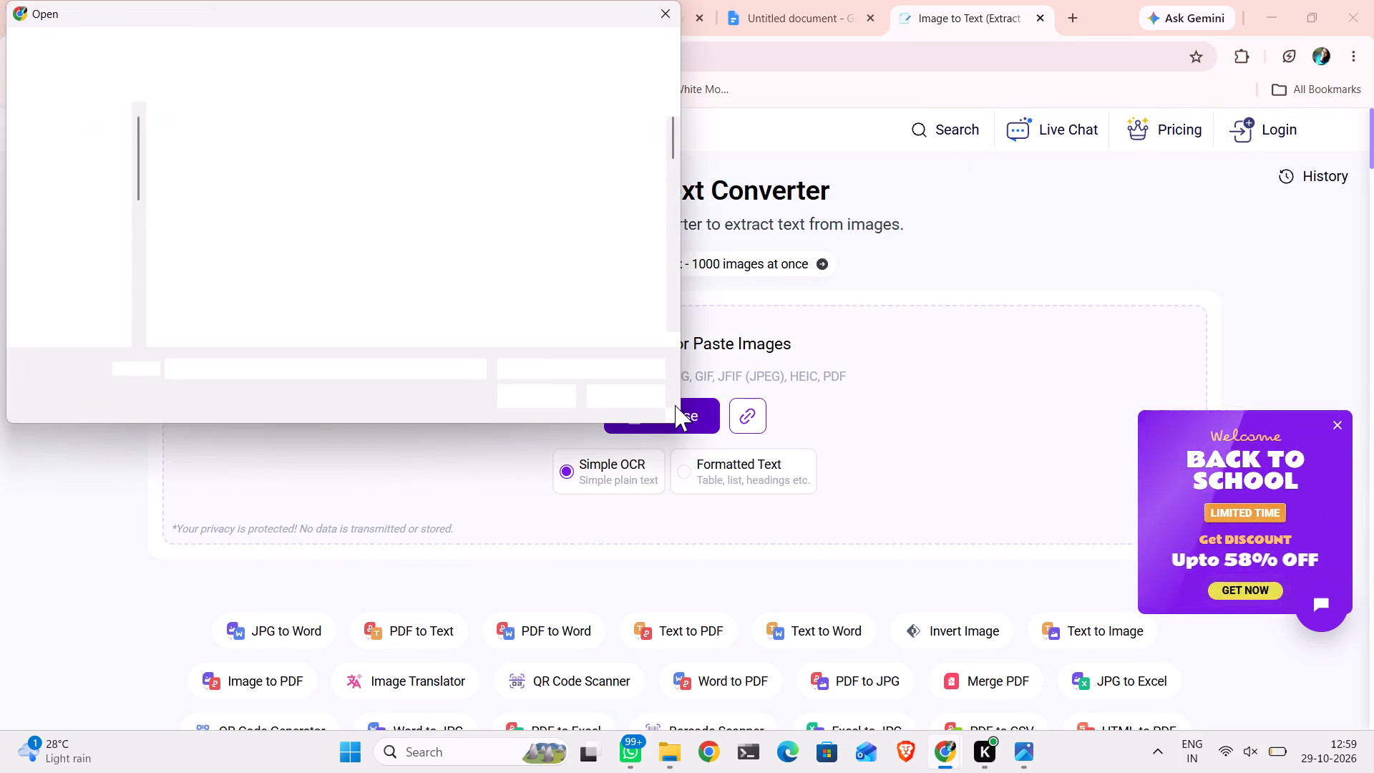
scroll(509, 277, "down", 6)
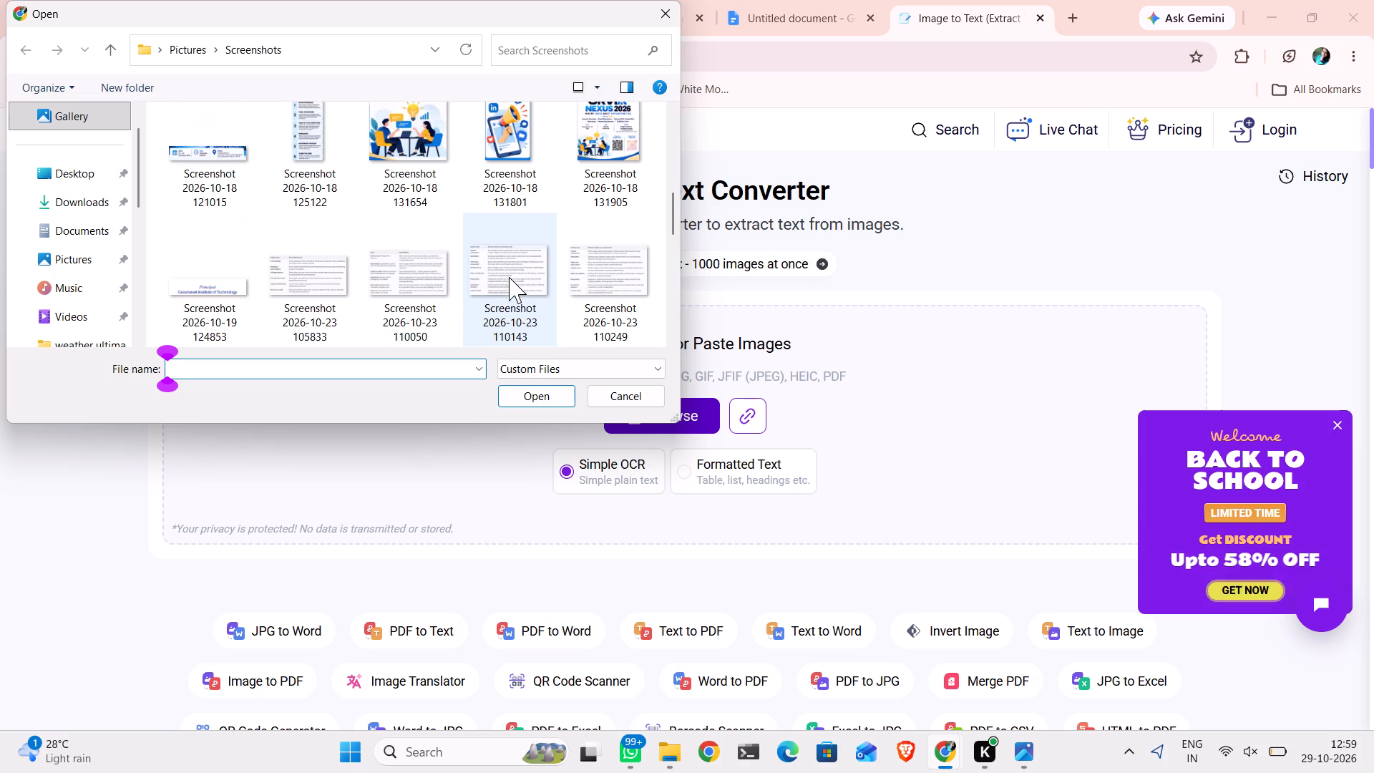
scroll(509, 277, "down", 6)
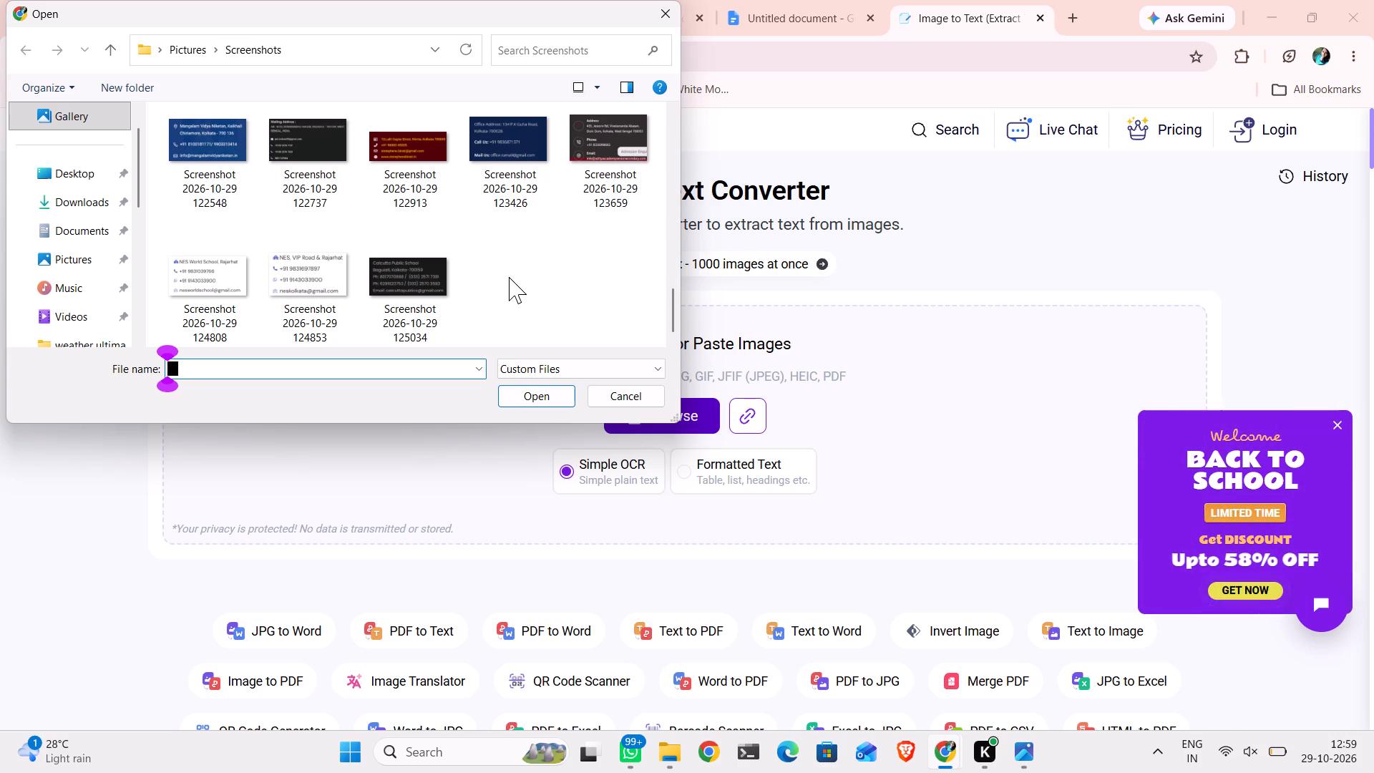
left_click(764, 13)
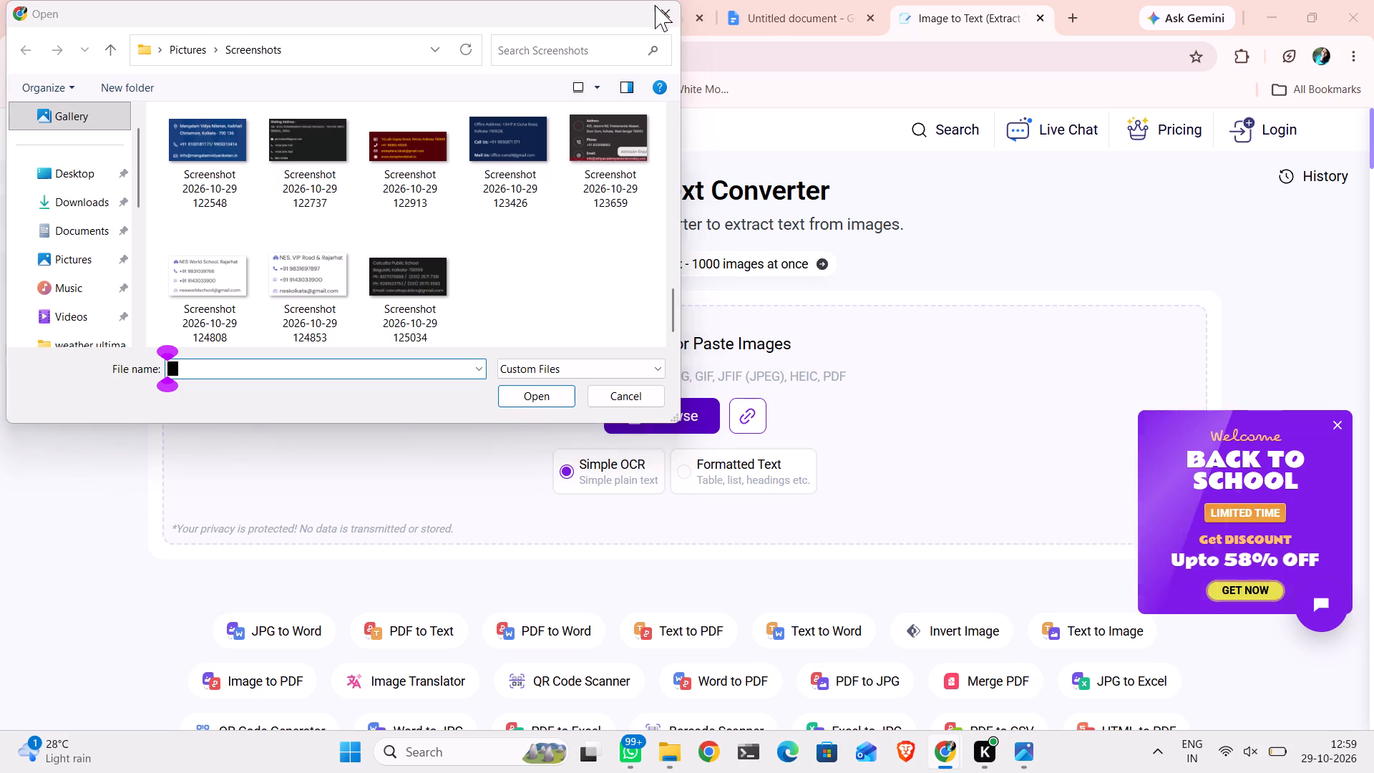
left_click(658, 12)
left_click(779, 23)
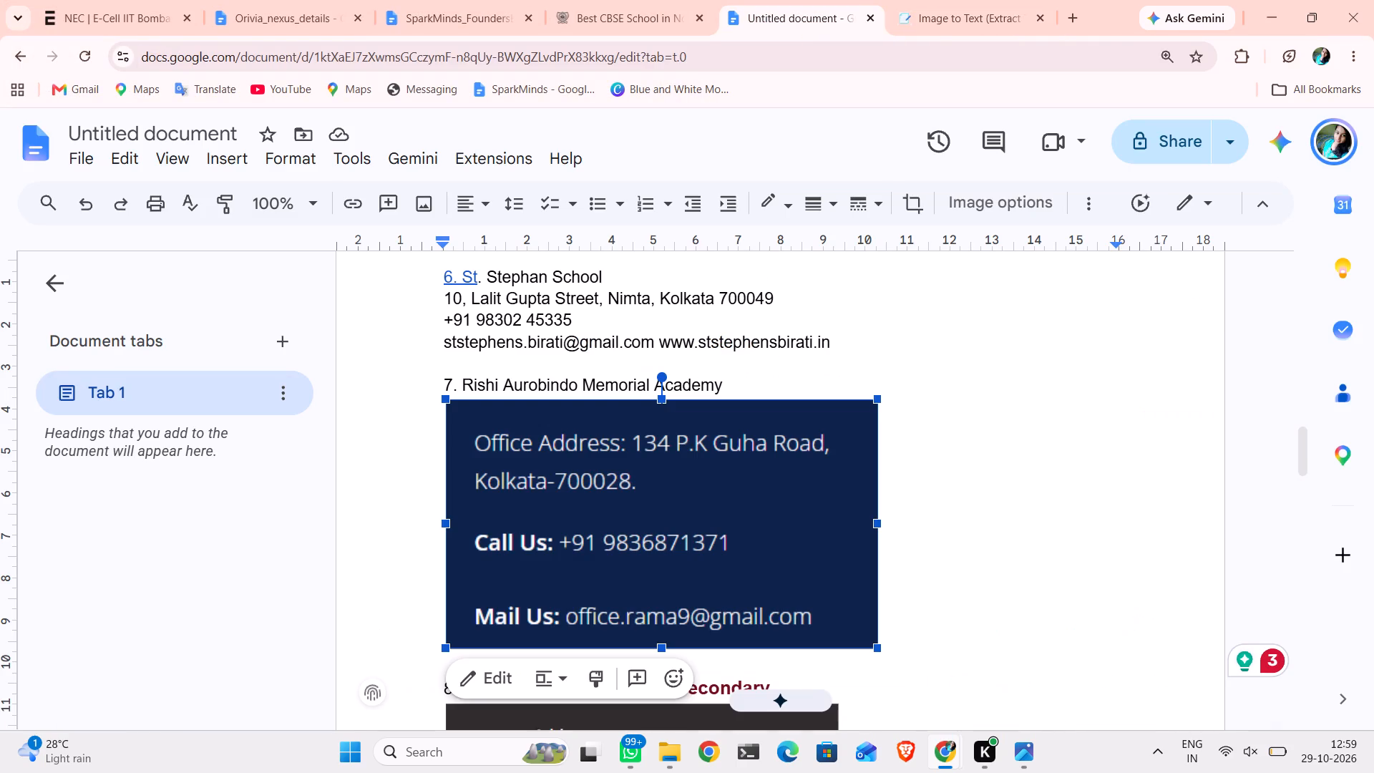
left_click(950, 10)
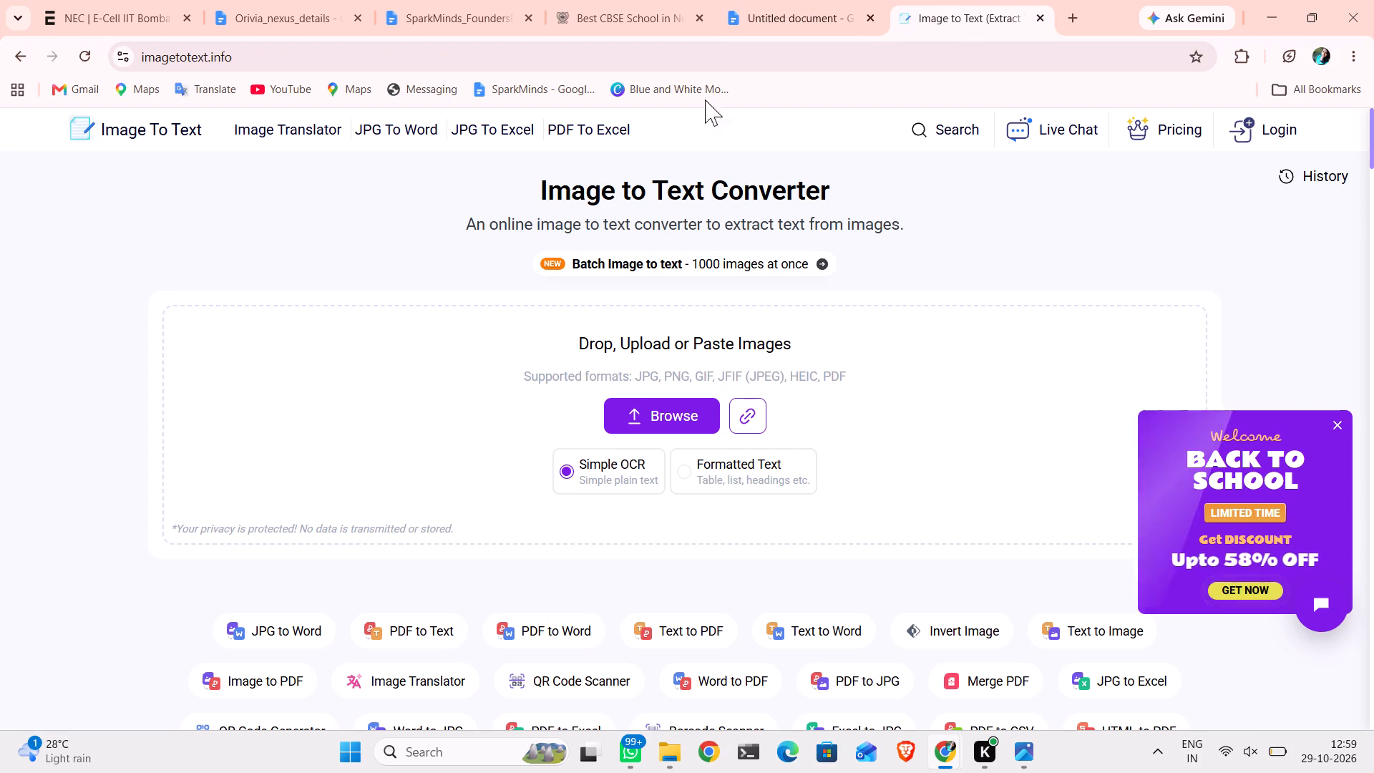
left_click(667, 415)
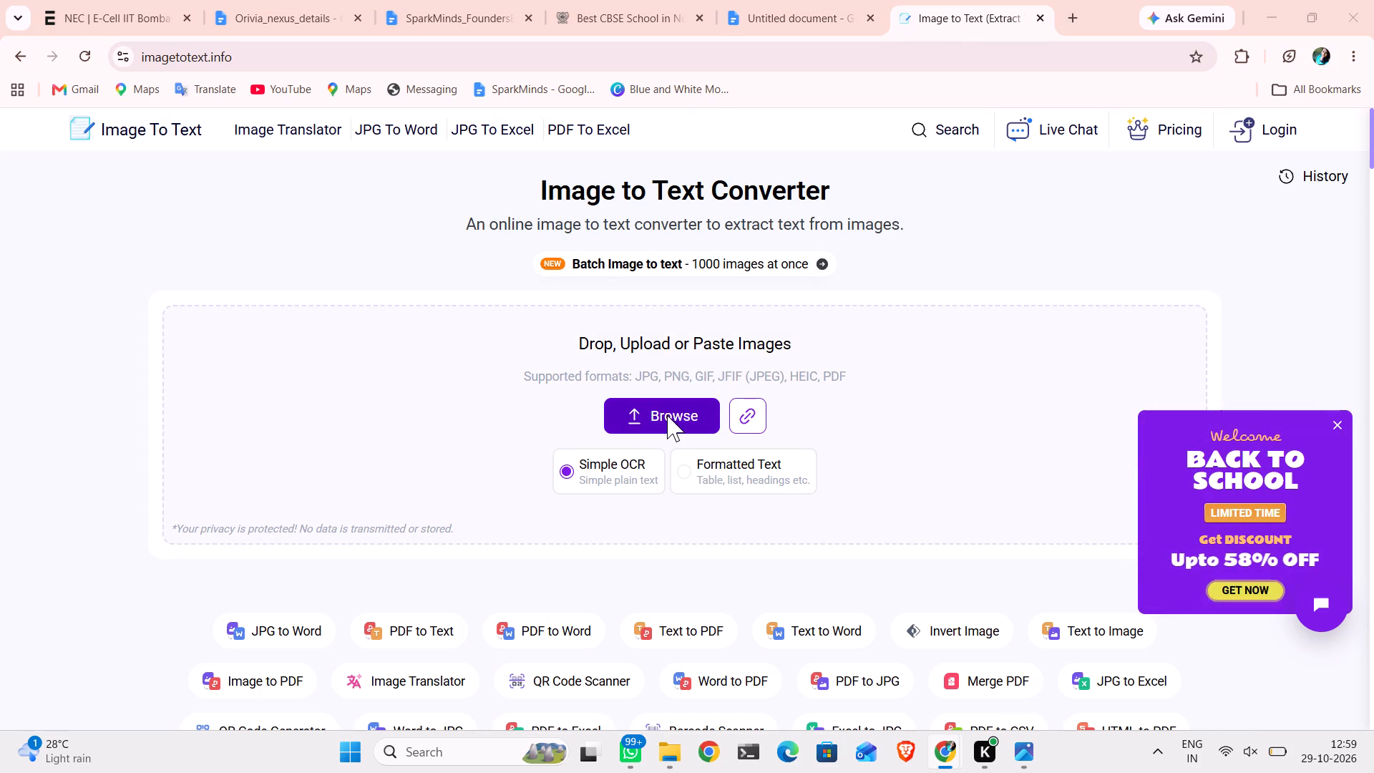
scroll(396, 247, "down", 6)
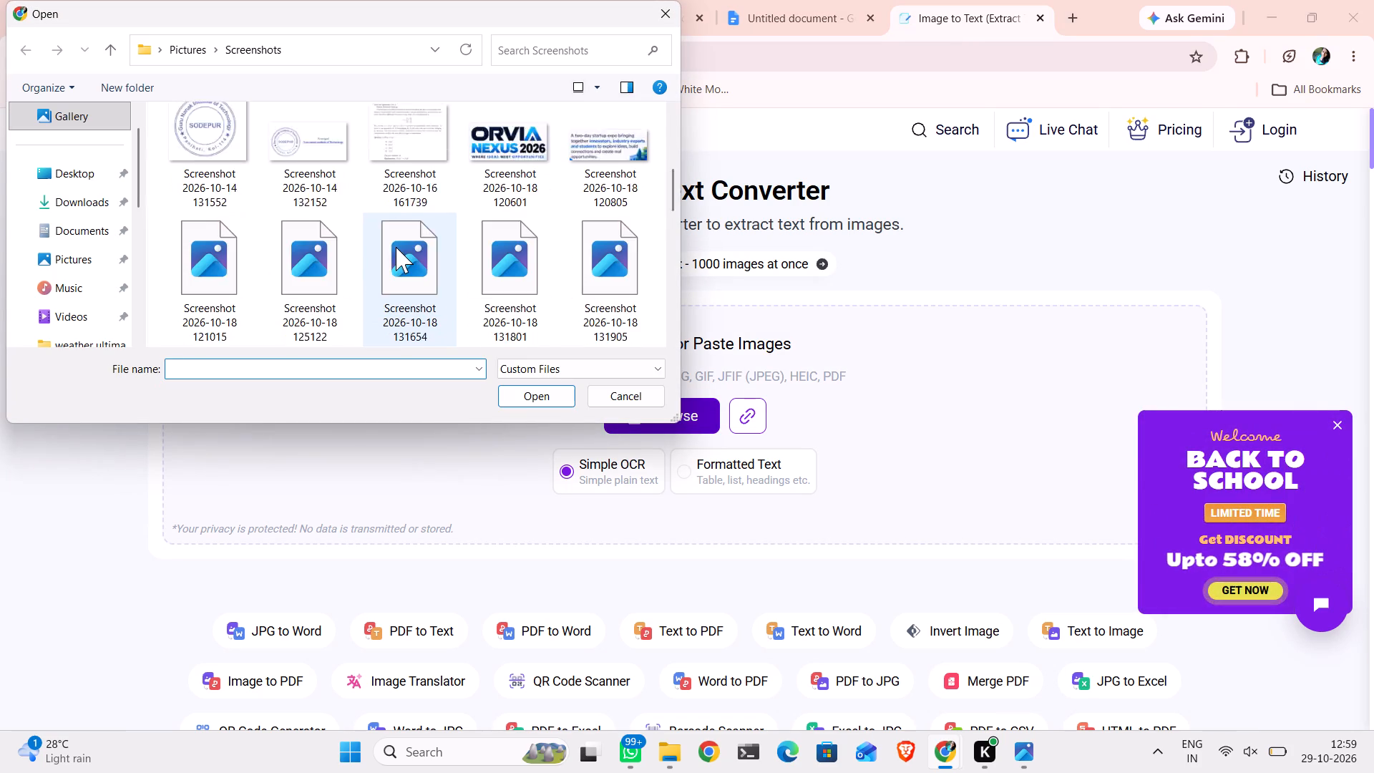
scroll(396, 247, "down", 5)
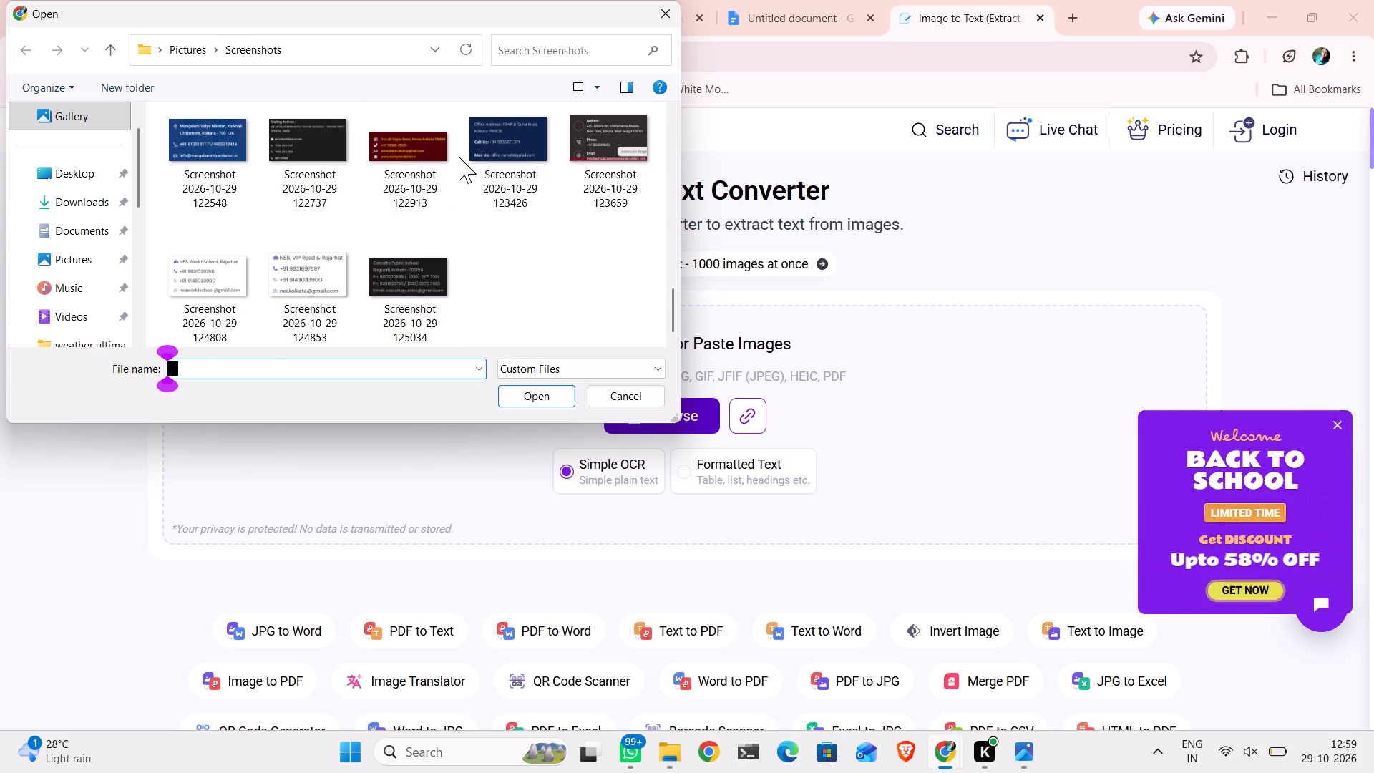
left_click_drag(459, 157, 498, 178)
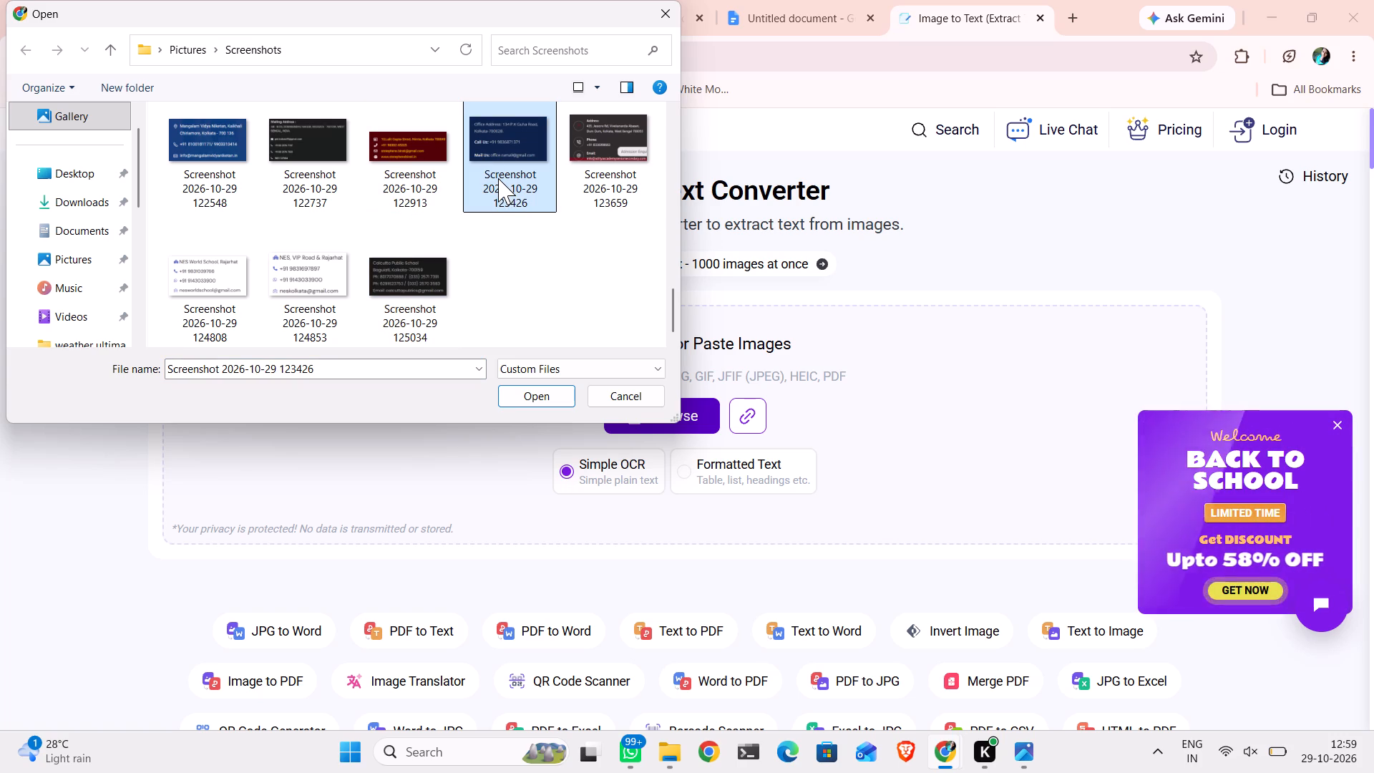
left_click(498, 178)
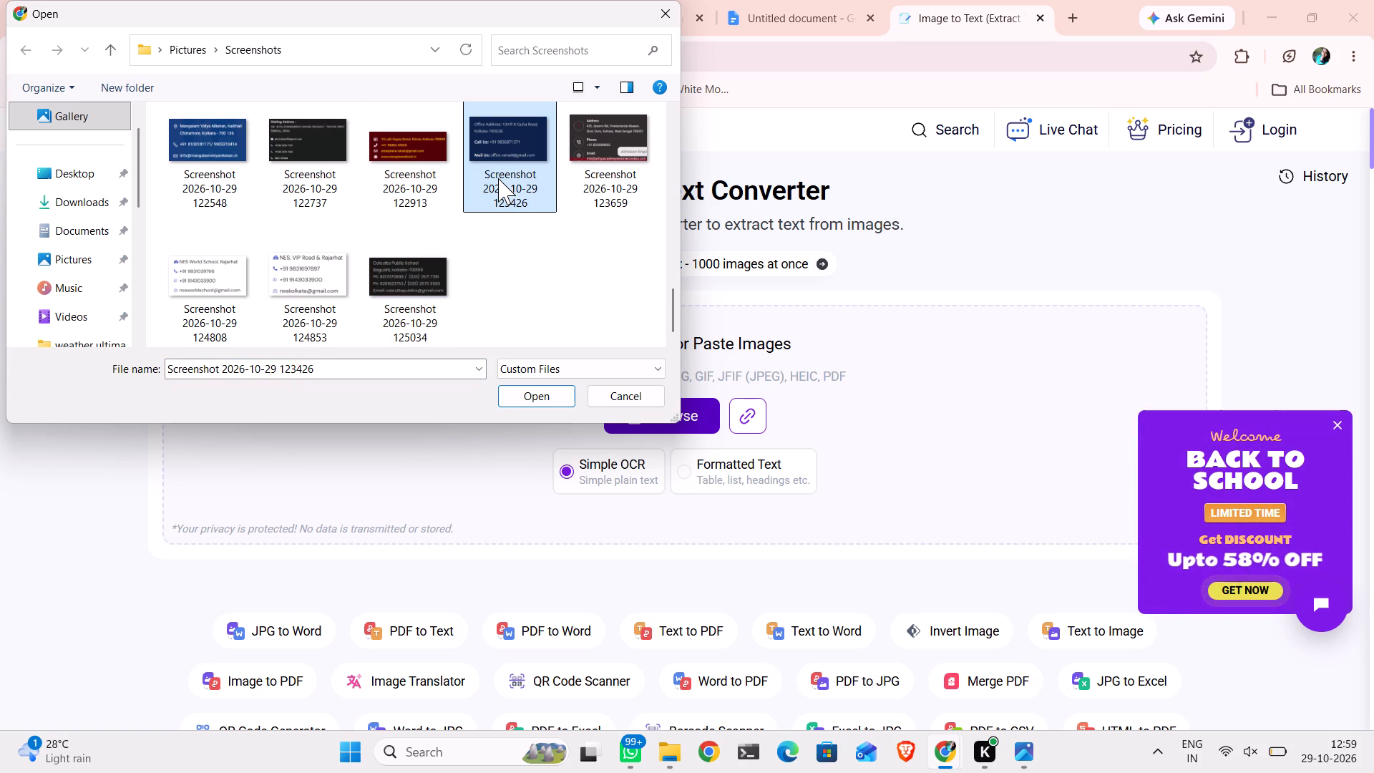
left_click(543, 398)
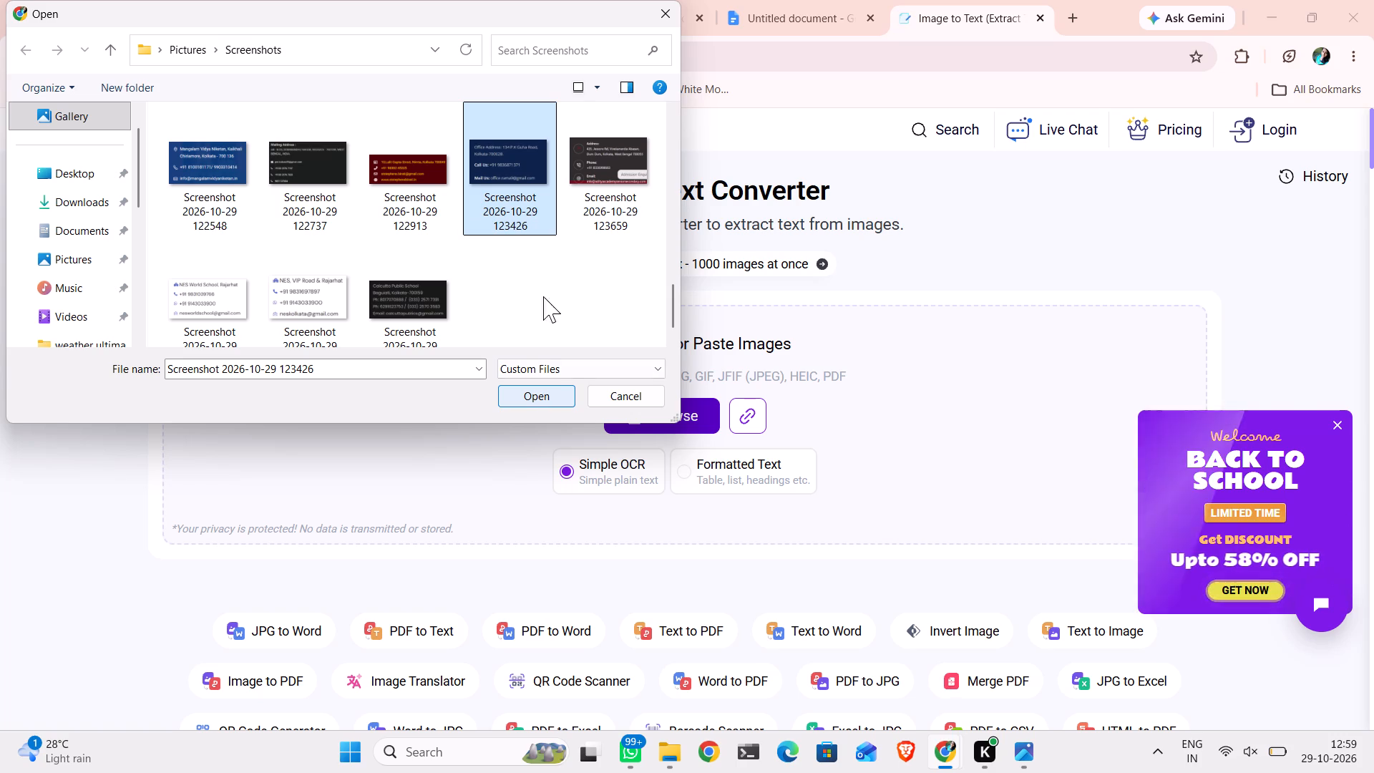
left_click_drag(517, 220, 609, 216)
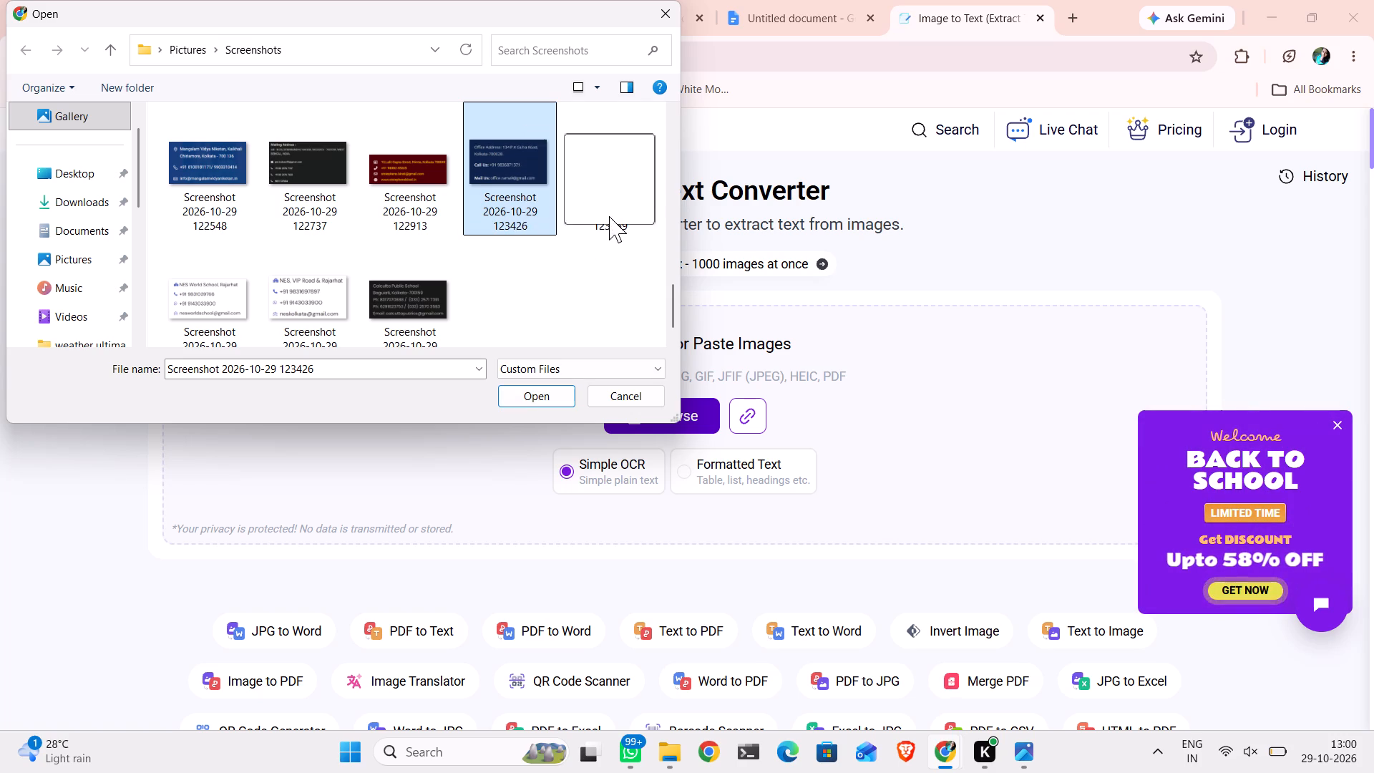
left_click_drag(609, 216, 553, 213)
left_click(583, 212)
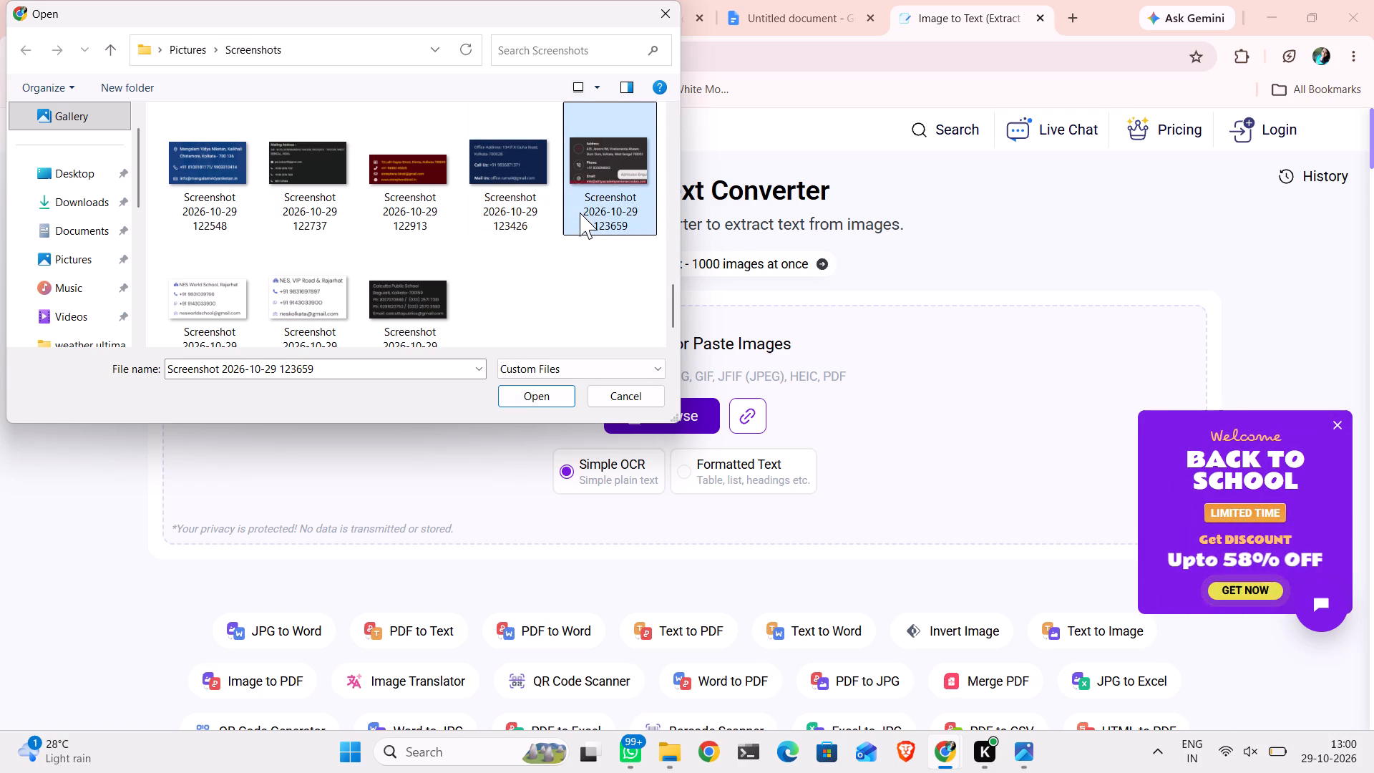
left_click_drag(612, 258, 507, 193)
left_click(520, 391)
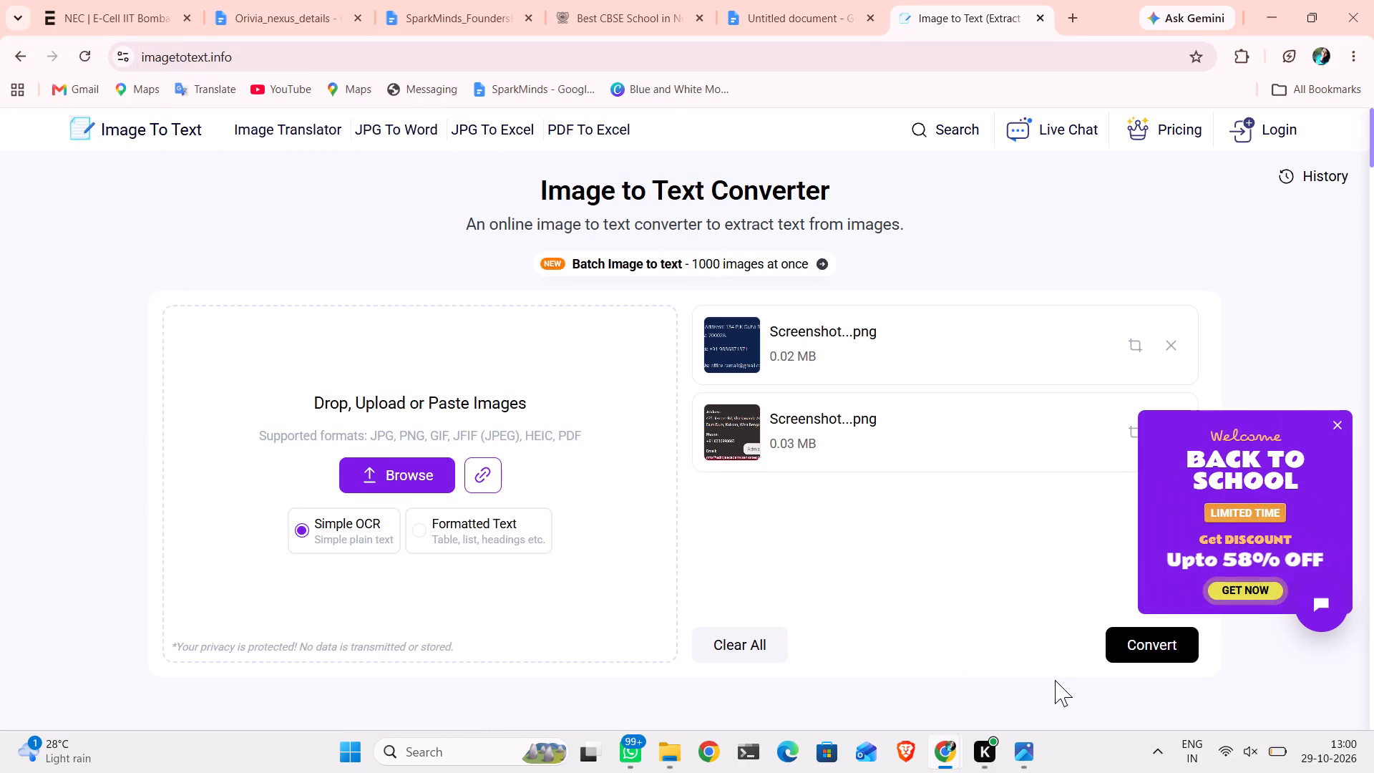
left_click(1146, 641)
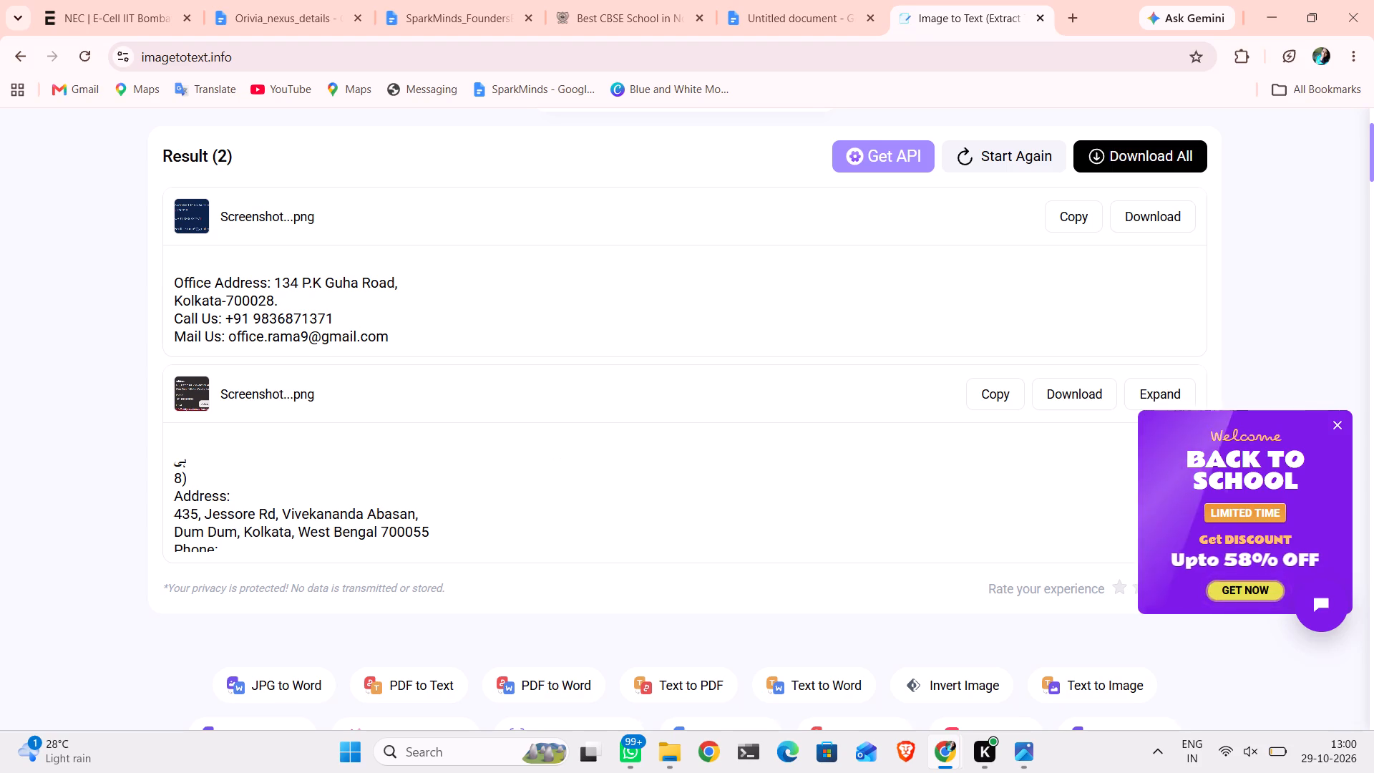
Copy the first result's extracted contact text and paste it over the contact image under Rishi Aurobindo Memorial Academy in the untitled document.
left_click_drag(175, 278, 452, 347)
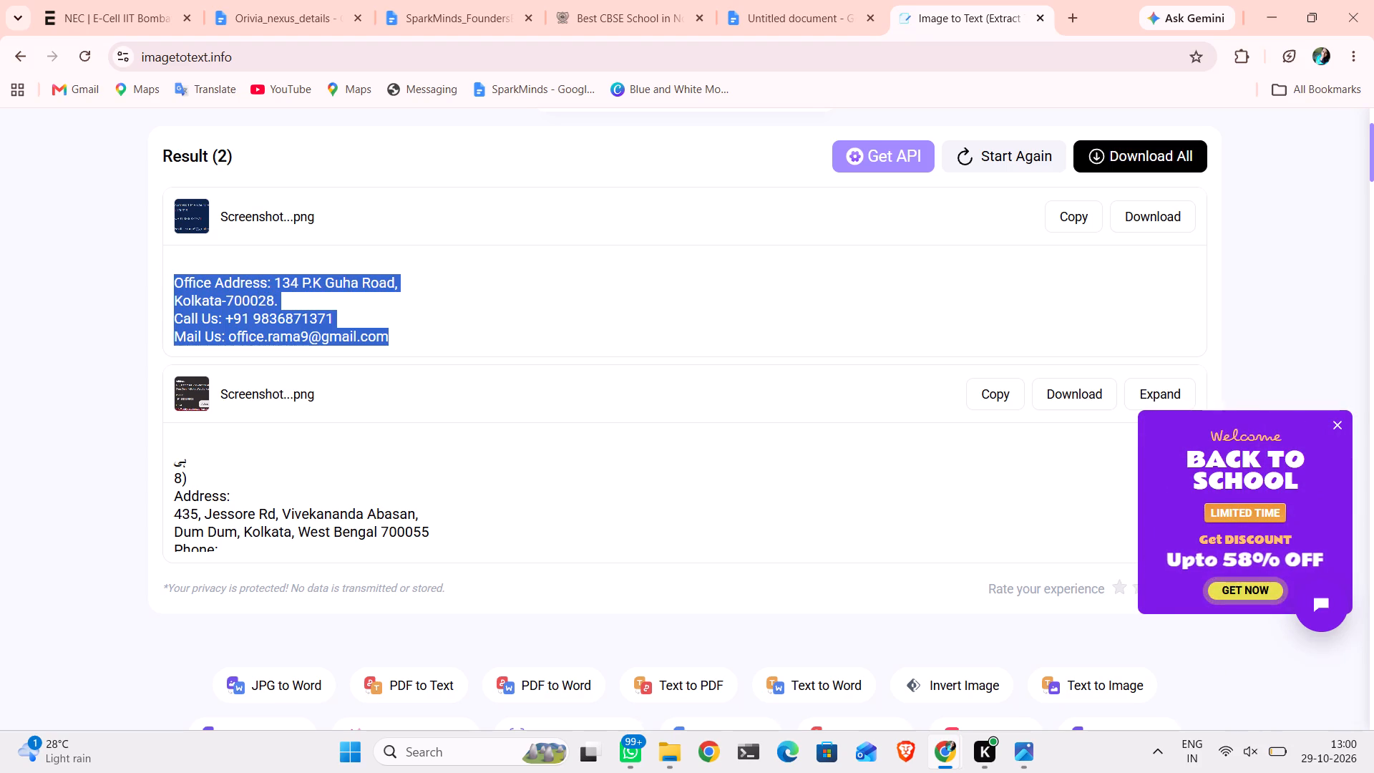
left_click_drag(452, 347, 460, 347)
key("ctrl+c")
key("ctrl+c")
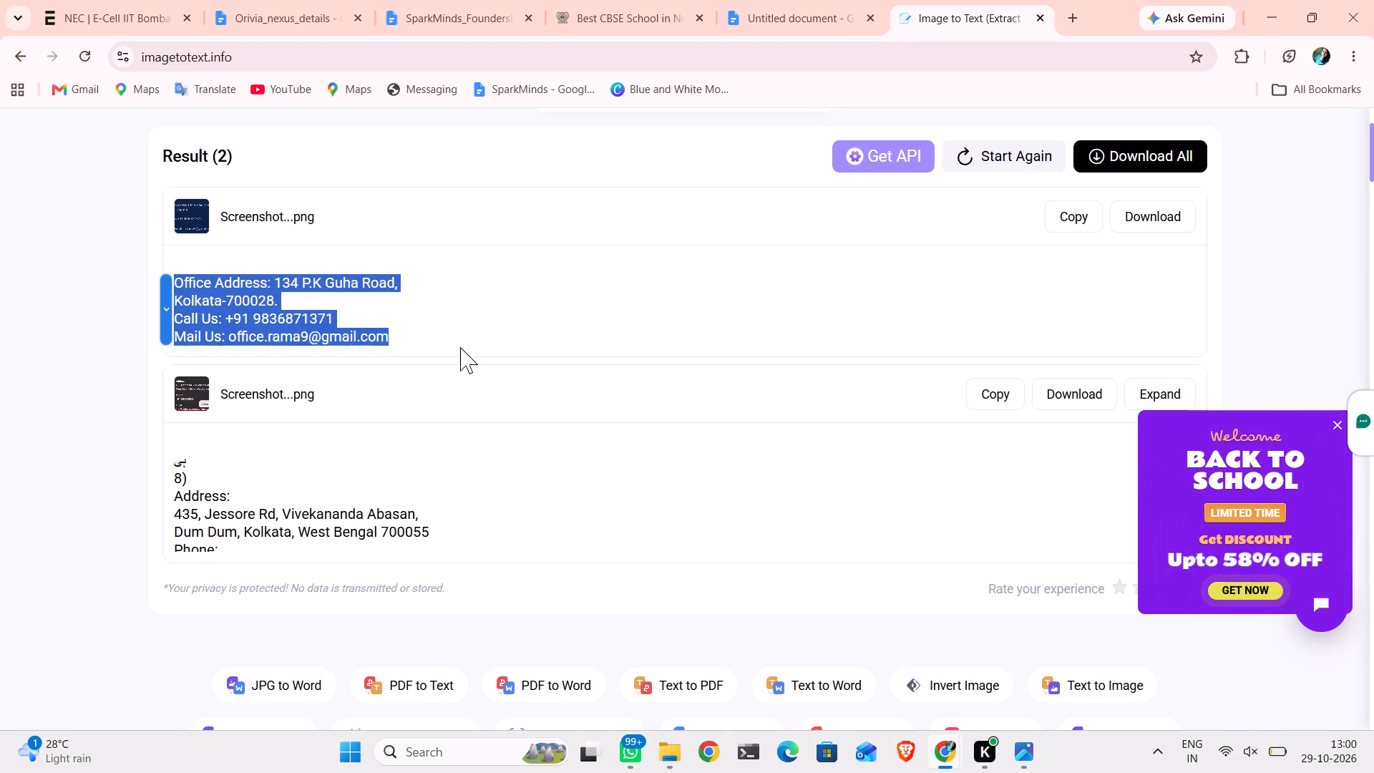
left_click(817, 14)
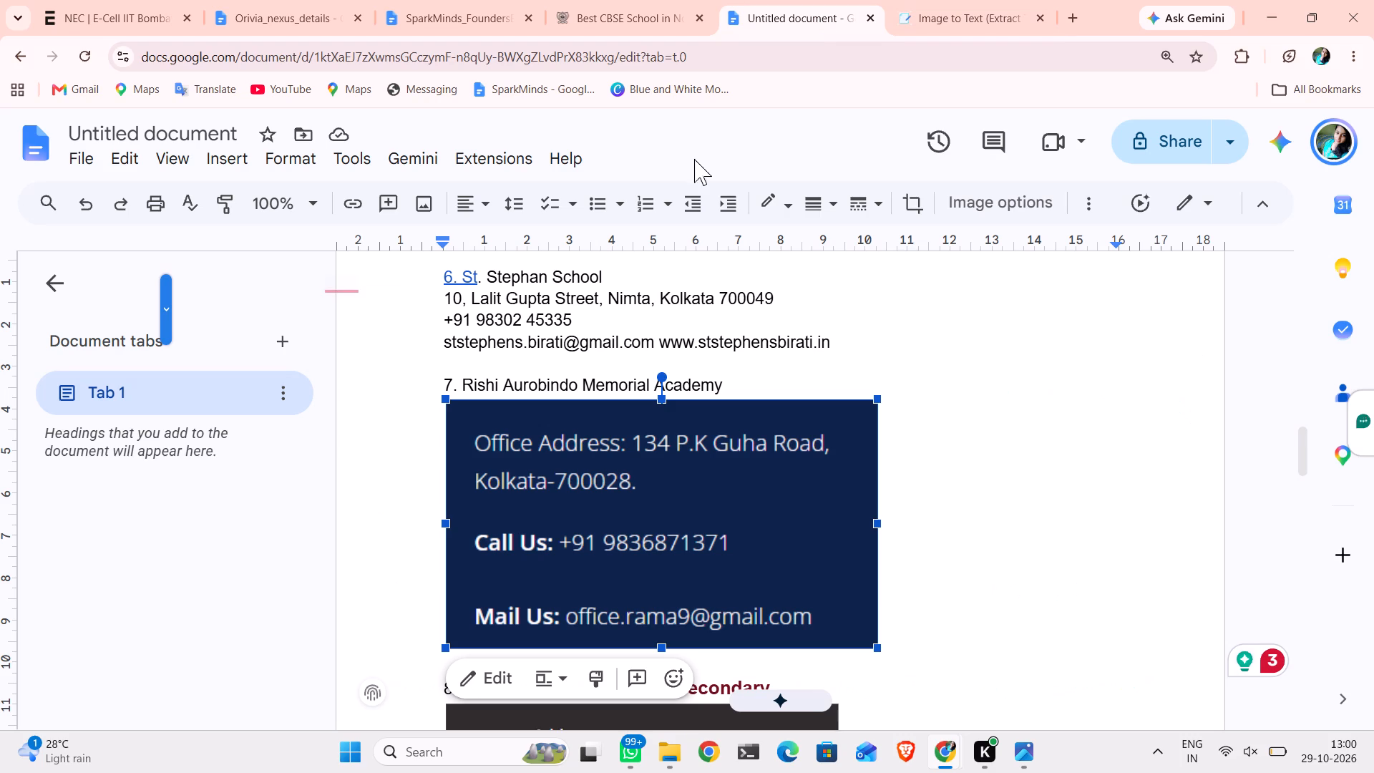
left_click(691, 508)
key("ctrl+v")
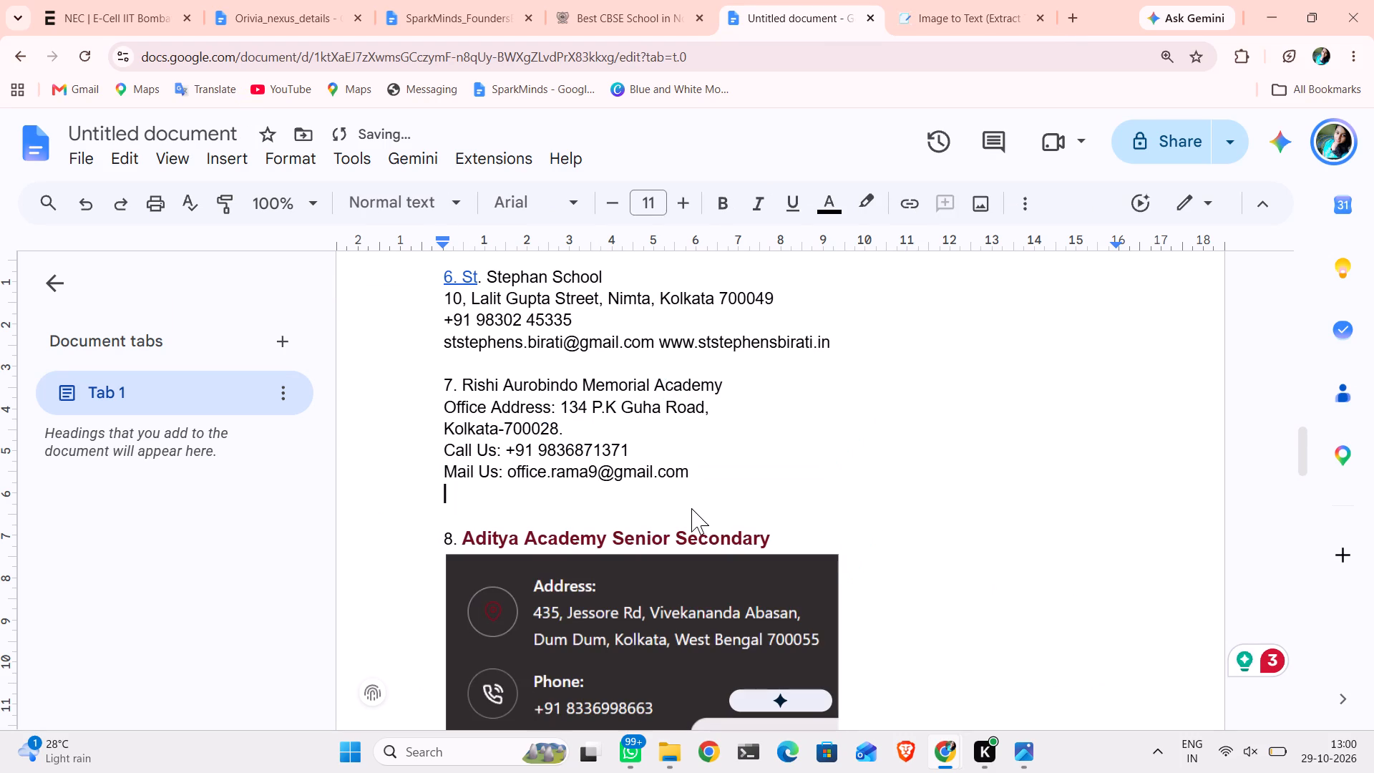
Copy the second result's extracted contact text and paste it over the contact image under Aditya Academy Senior Secondary in the untitled document.
left_click(952, 12)
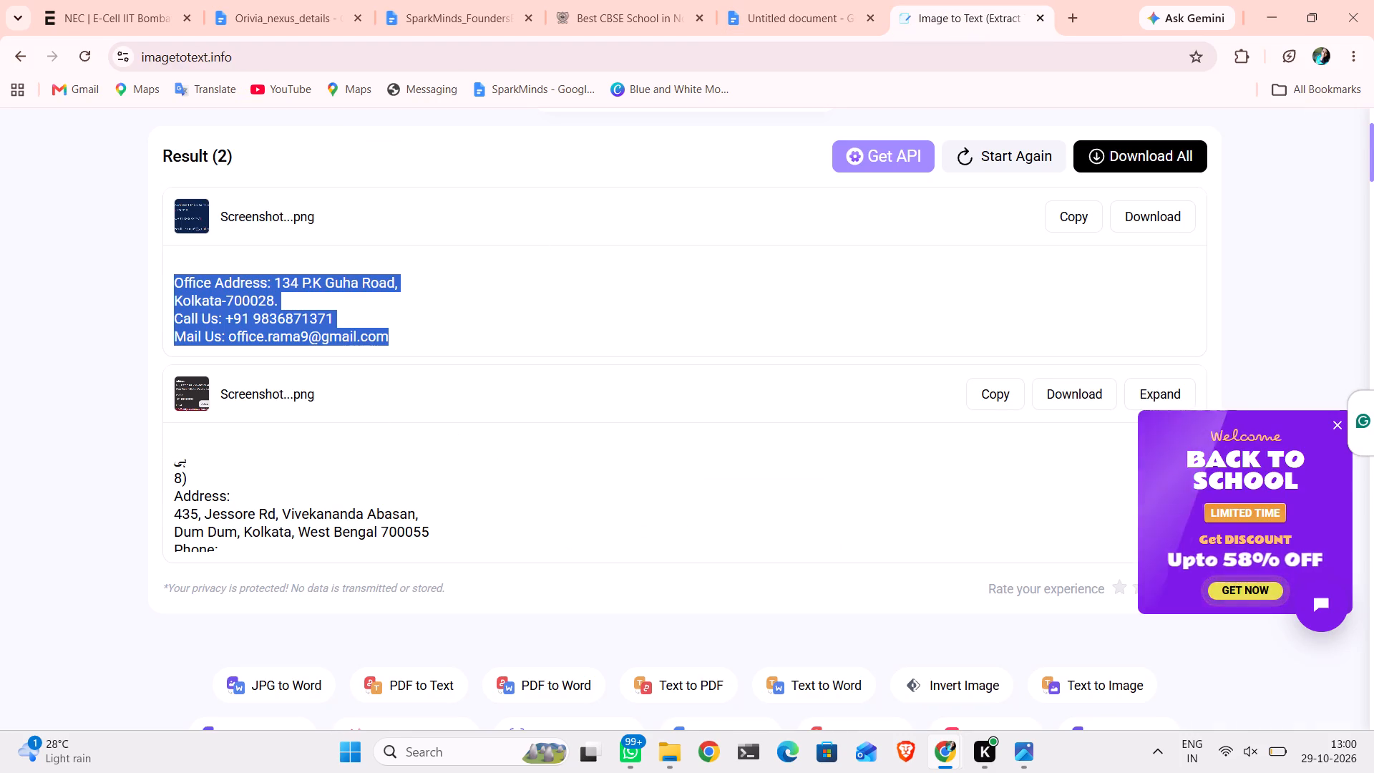
scroll(225, 539, "down", 2)
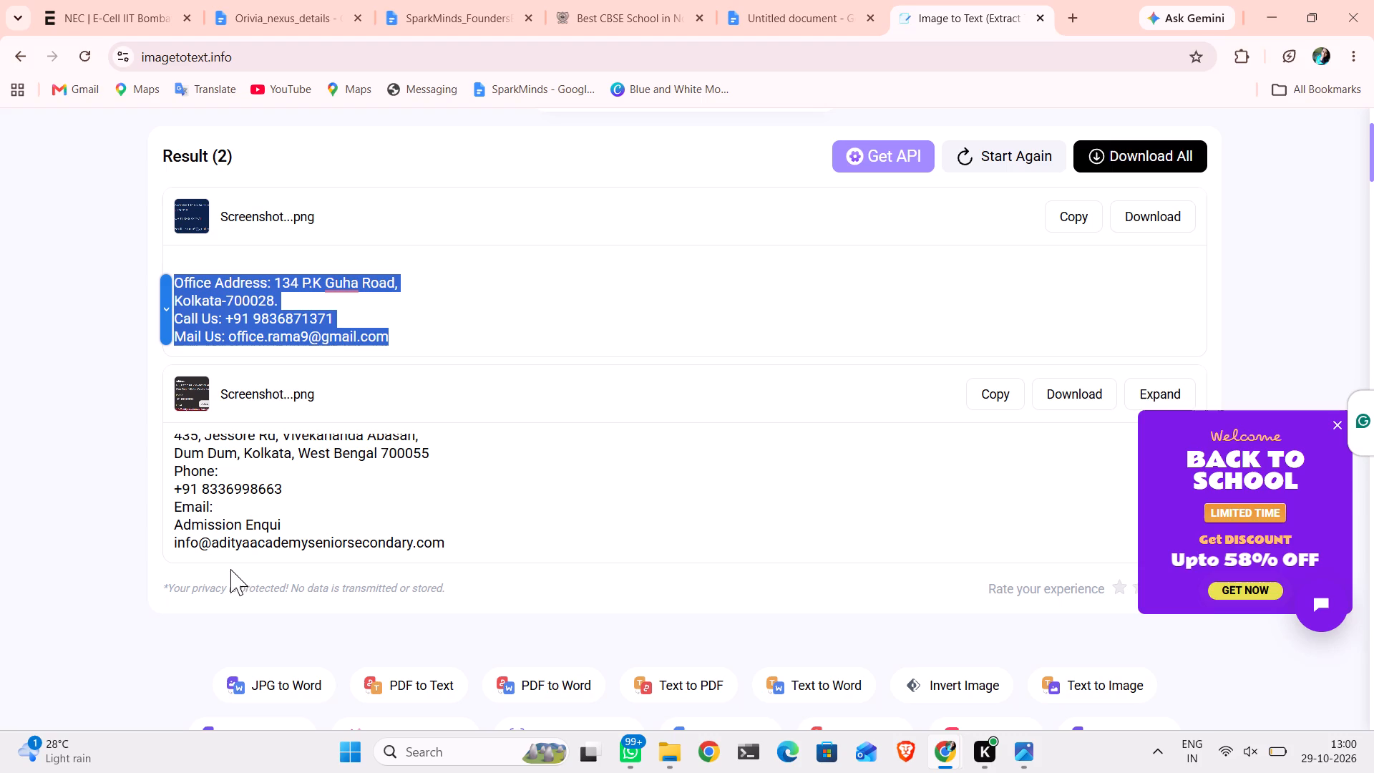
left_click_drag(457, 533, 122, 365)
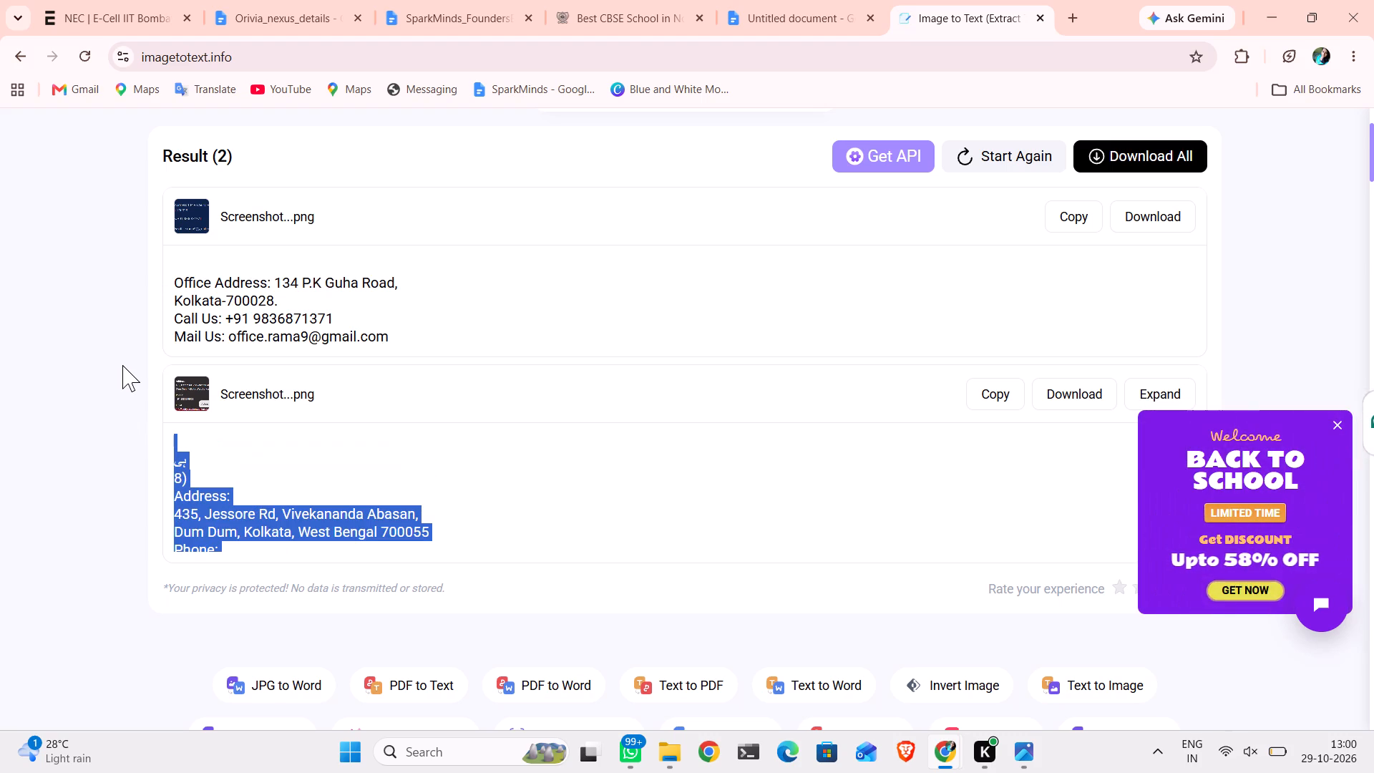
left_click_drag(122, 365, 183, 472)
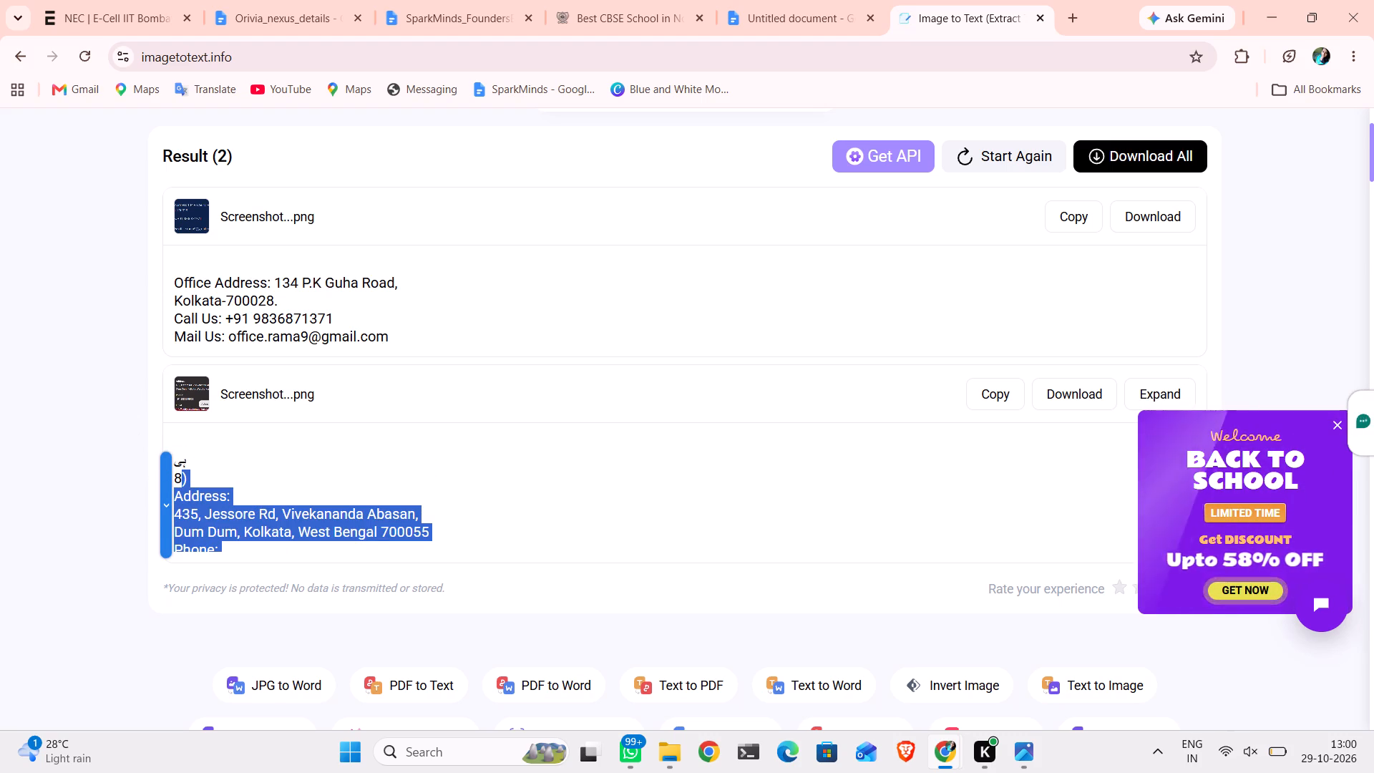
left_click_drag(183, 472, 177, 474)
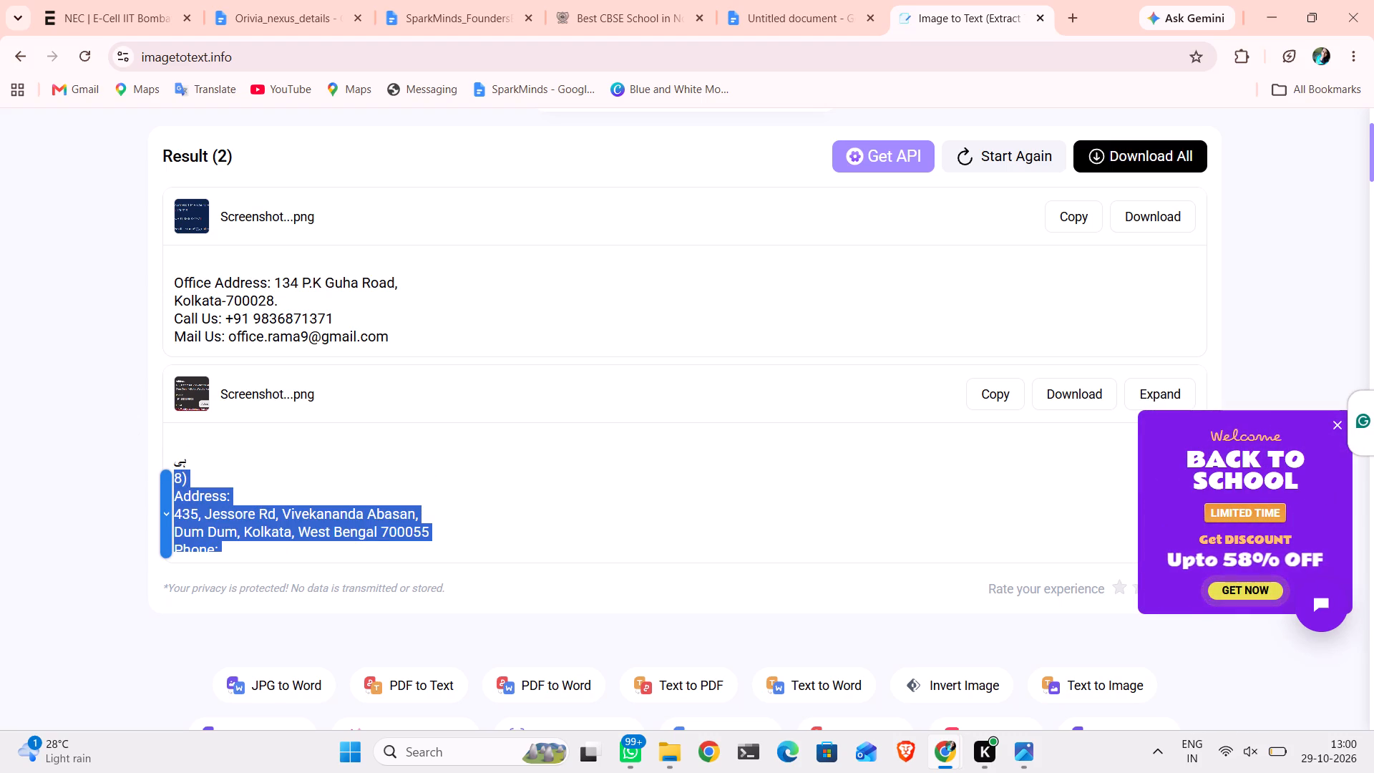
left_click_drag(177, 474, 175, 489)
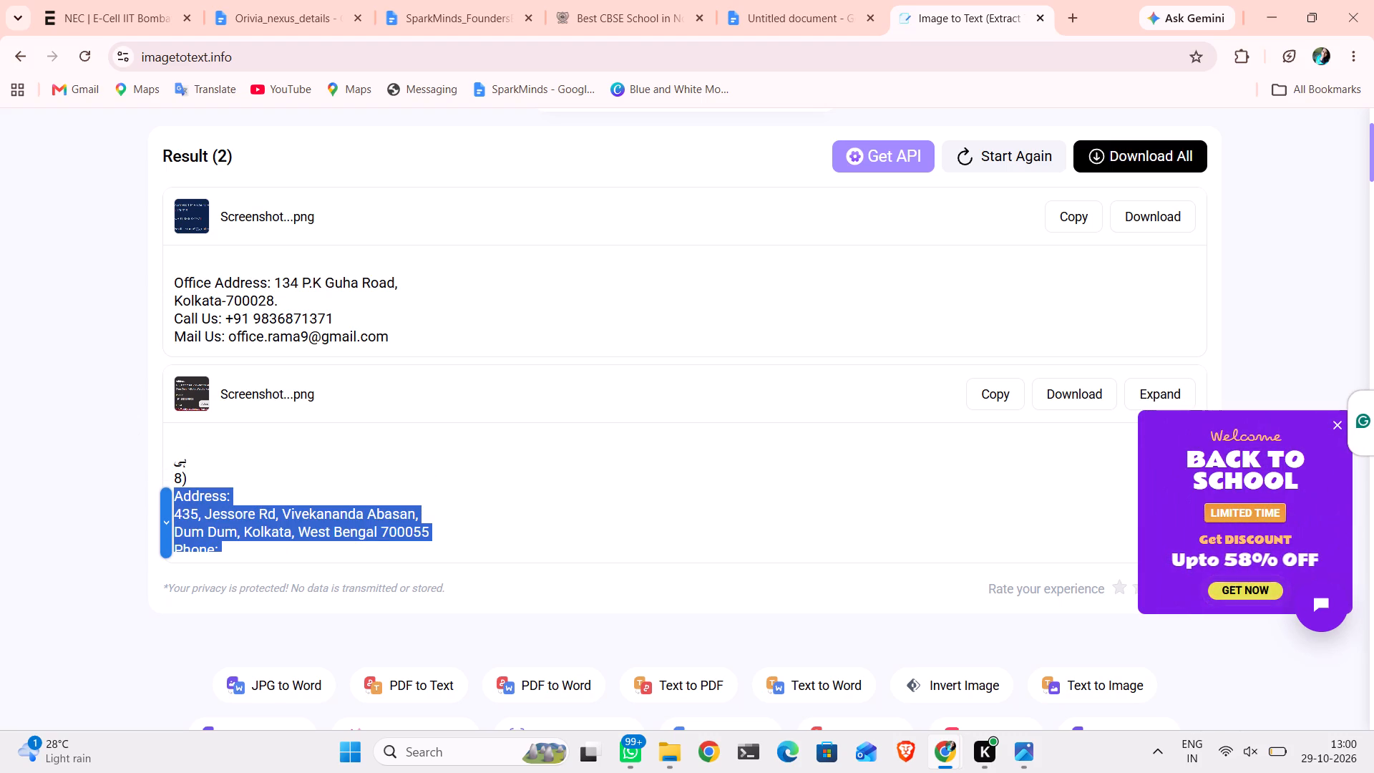
left_click_drag(175, 489, 173, 487)
key("ctrl+c")
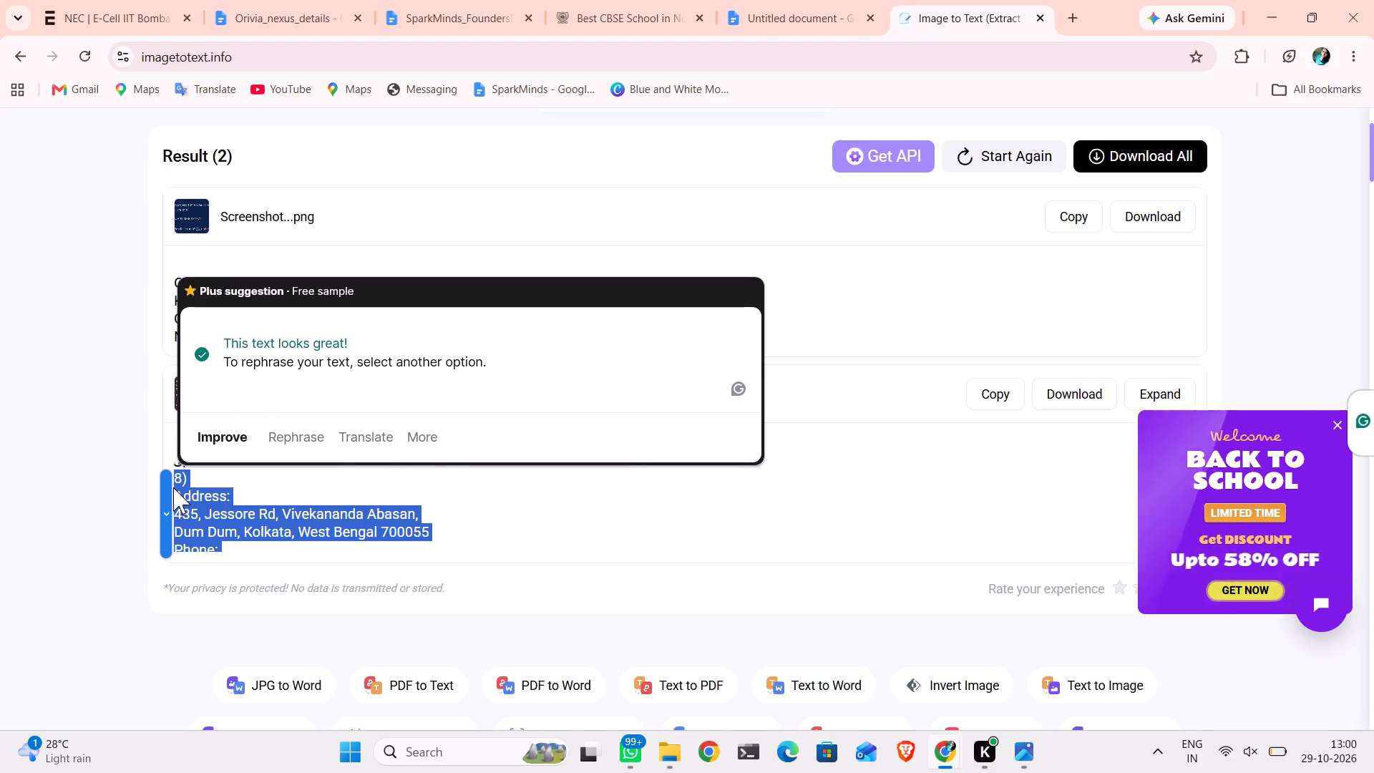
key("ctrl+c")
left_click(839, 19)
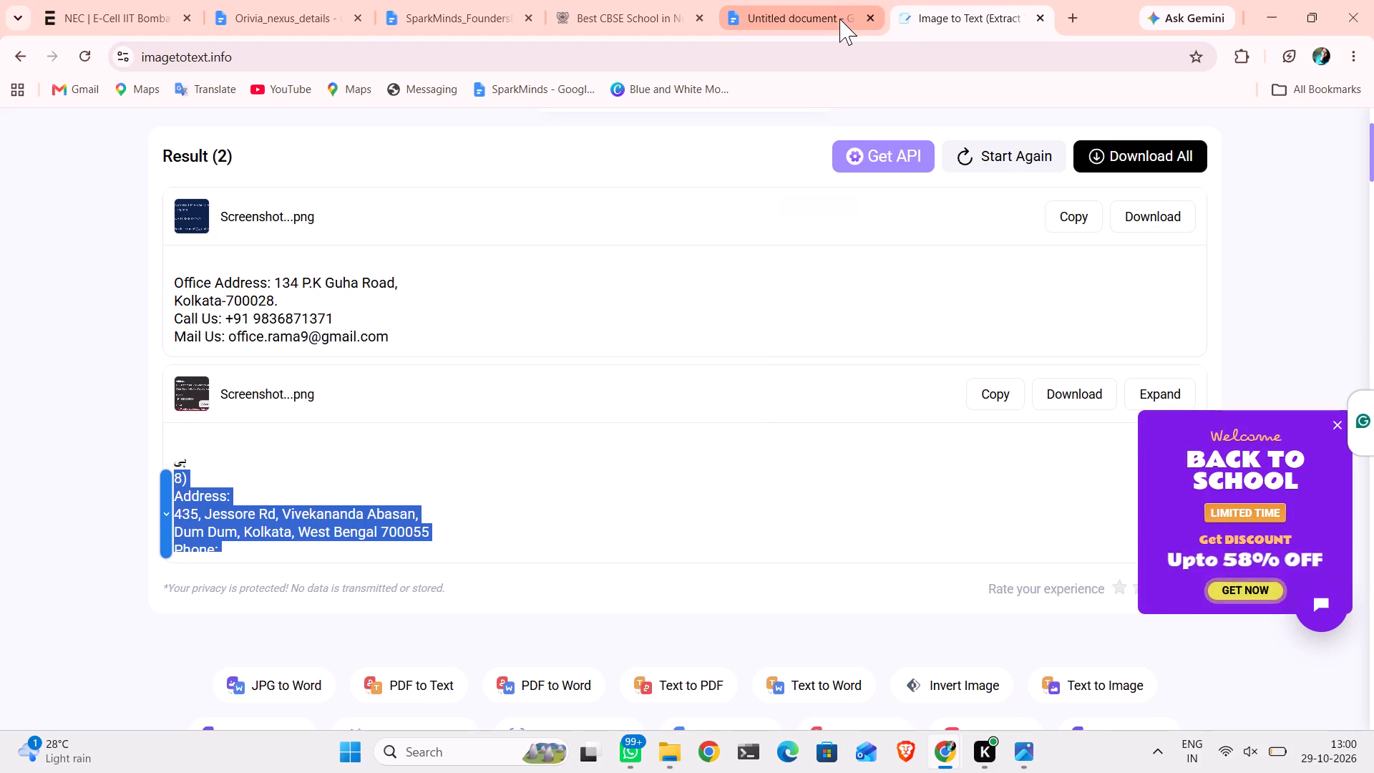
left_click(657, 631)
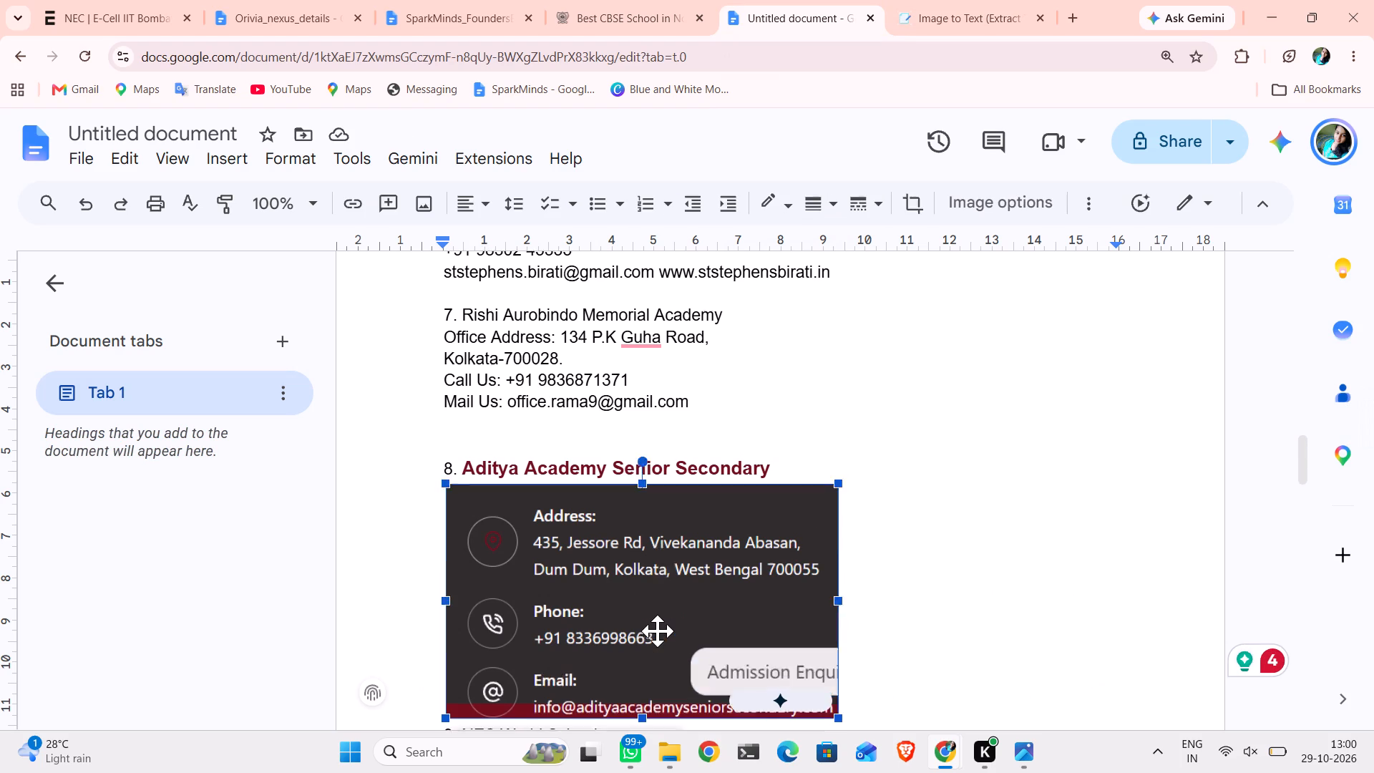
key("ctrl+v")
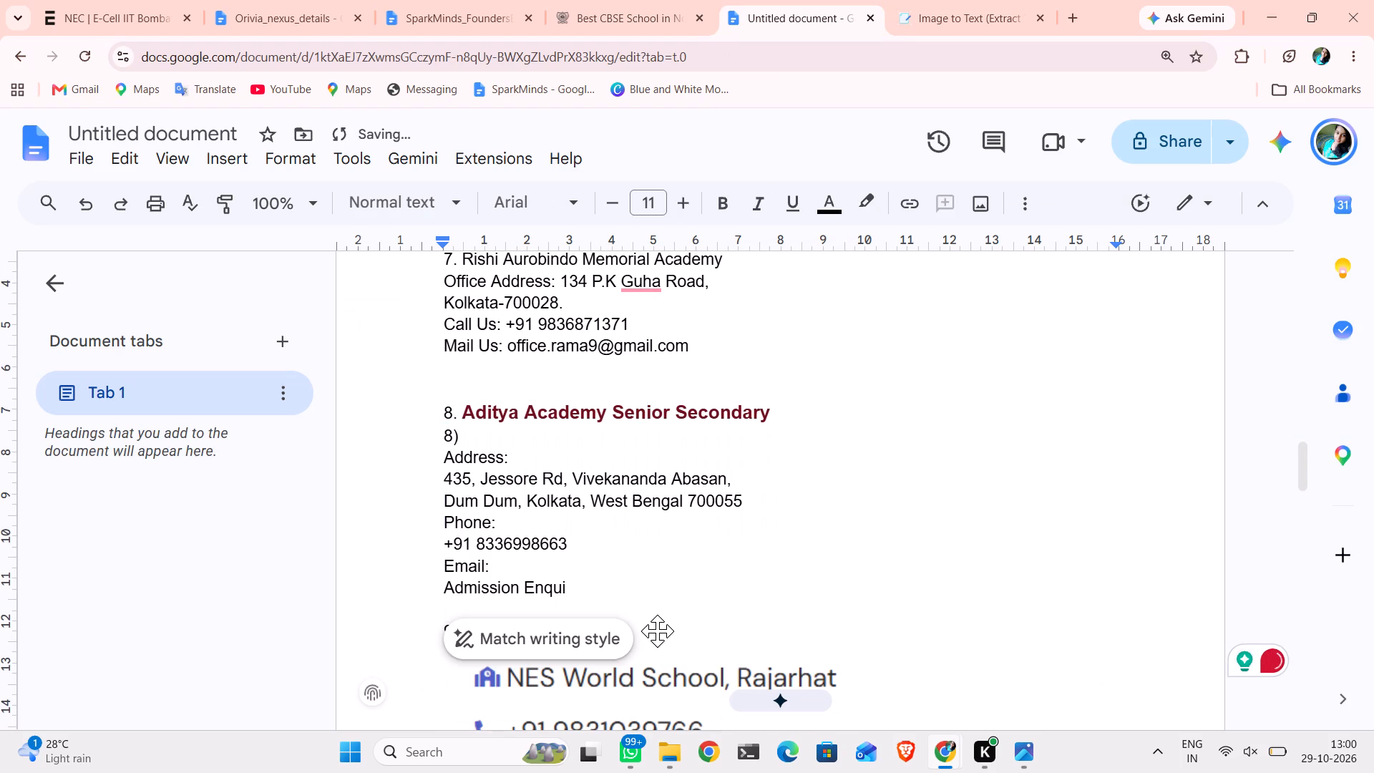
scroll(657, 631, "down", 2)
scroll(657, 631, "up", 1)
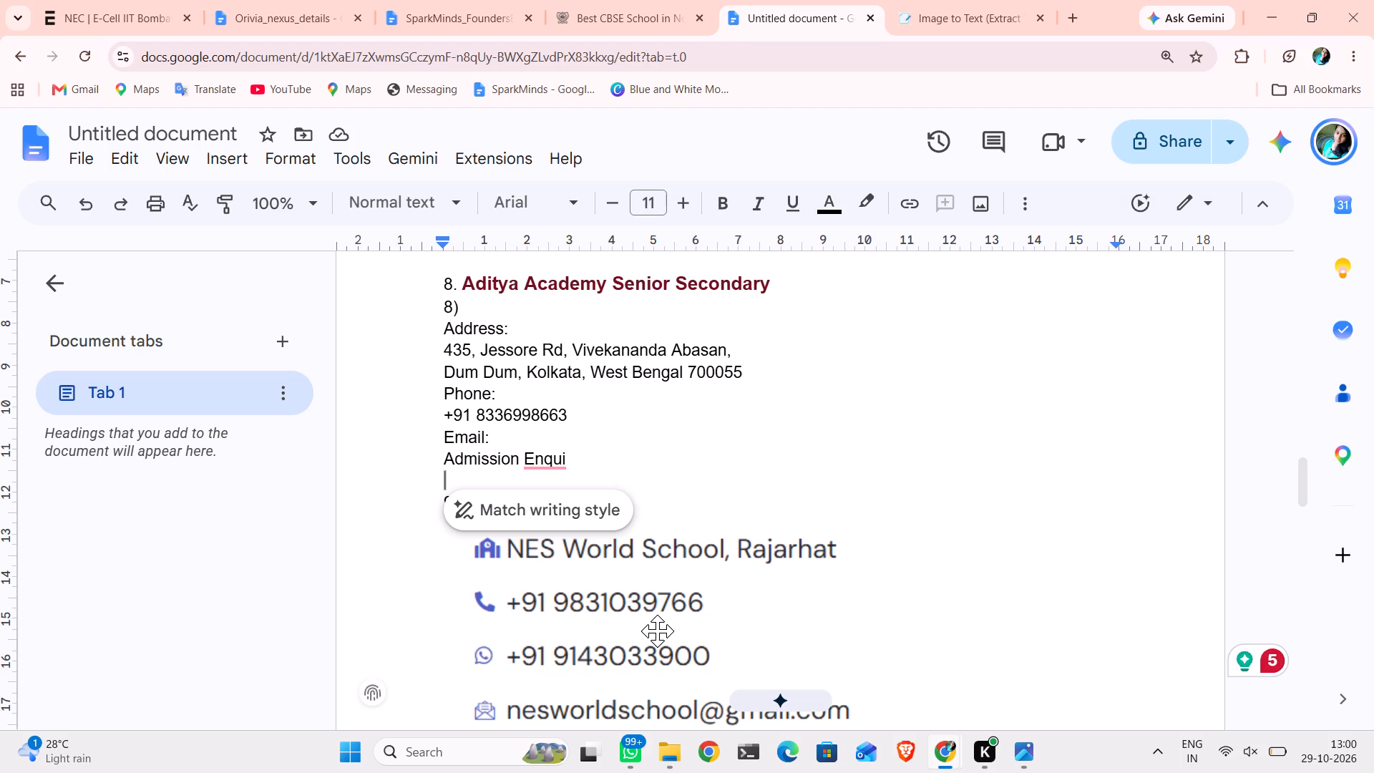
scroll(657, 631, "down", 2)
scroll(614, 517, "down", 1)
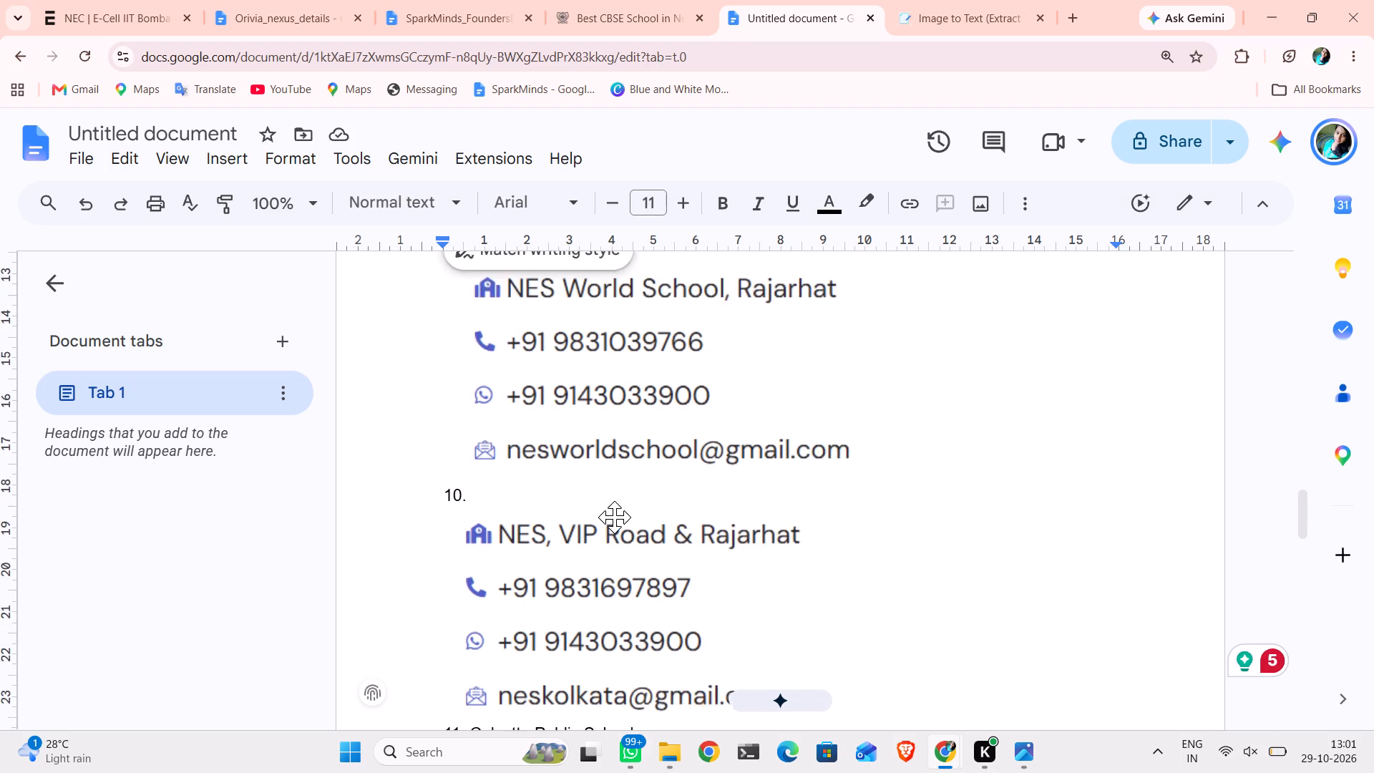
scroll(614, 517, "down", 1)
left_click(968, 21)
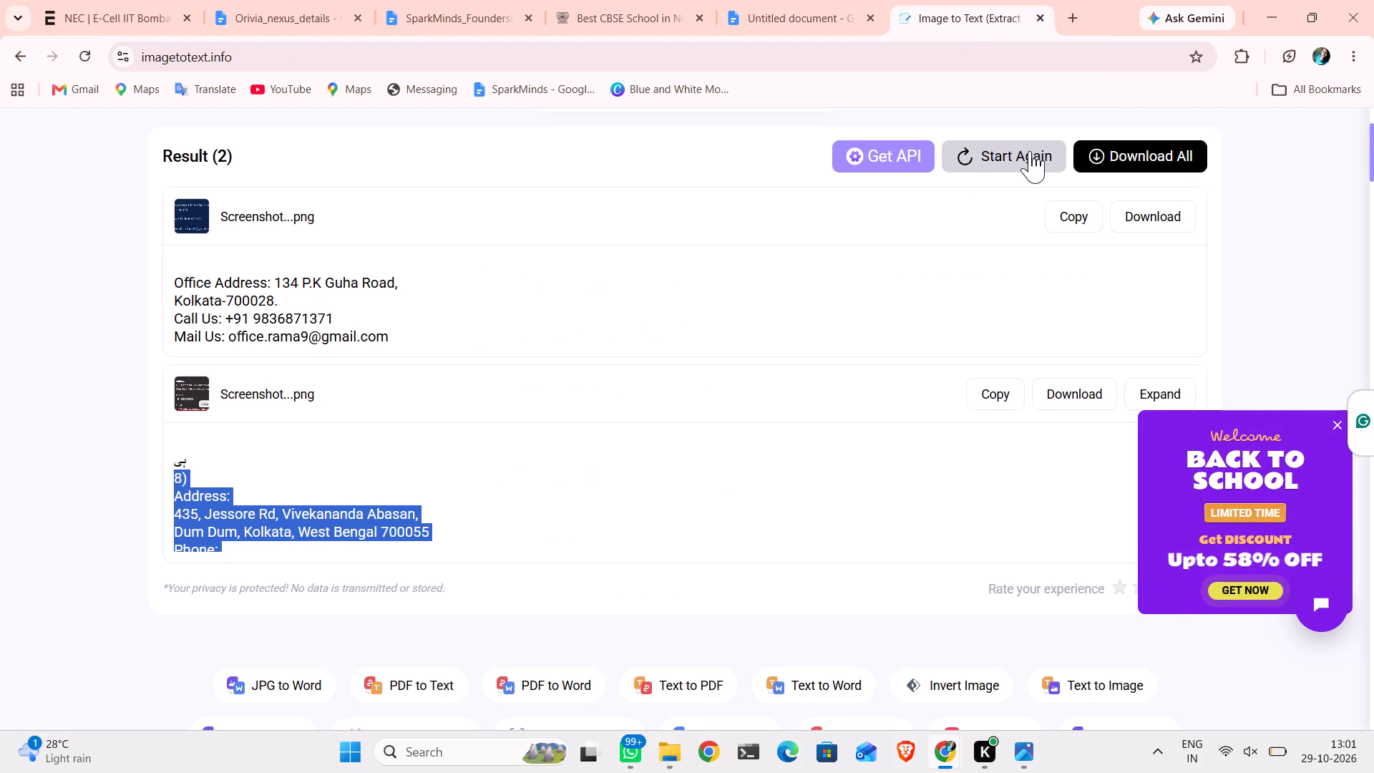
left_click(1030, 151)
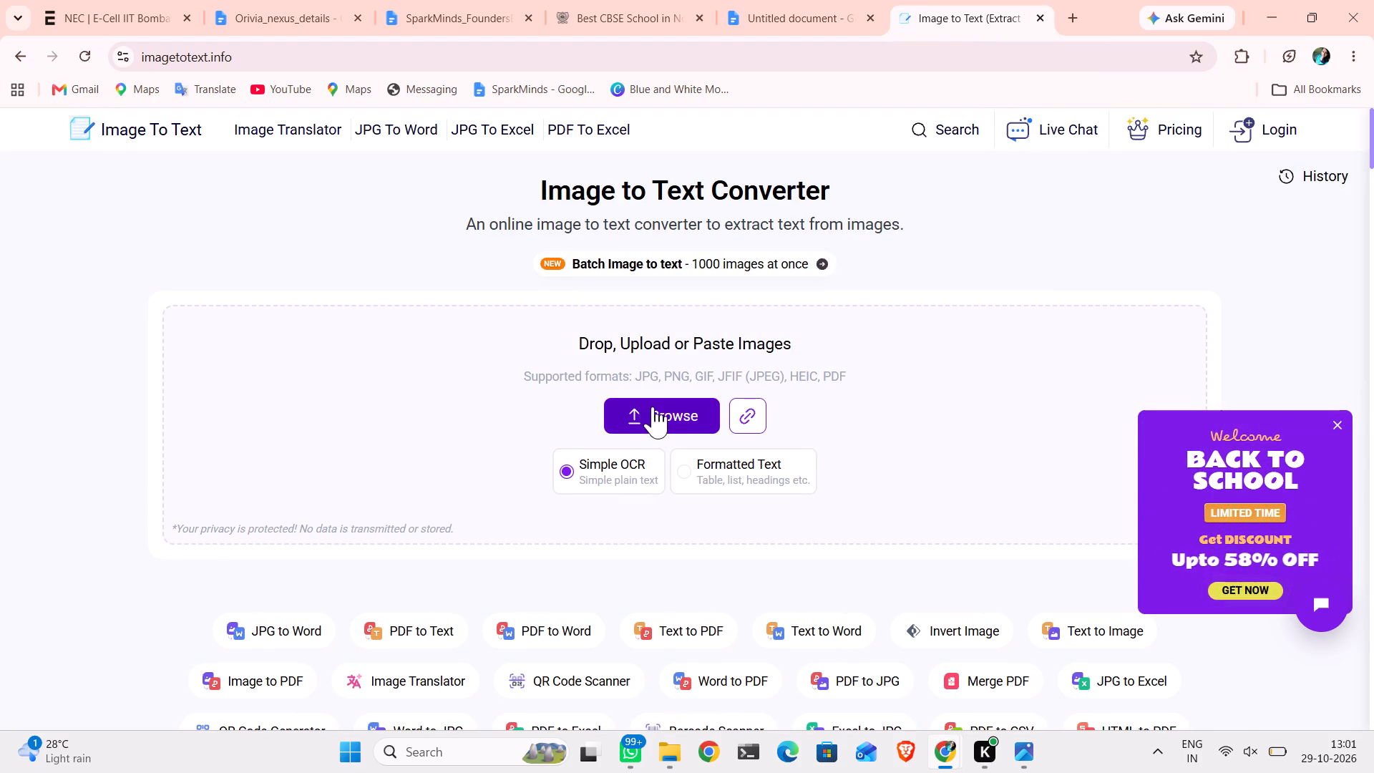
left_click(653, 407)
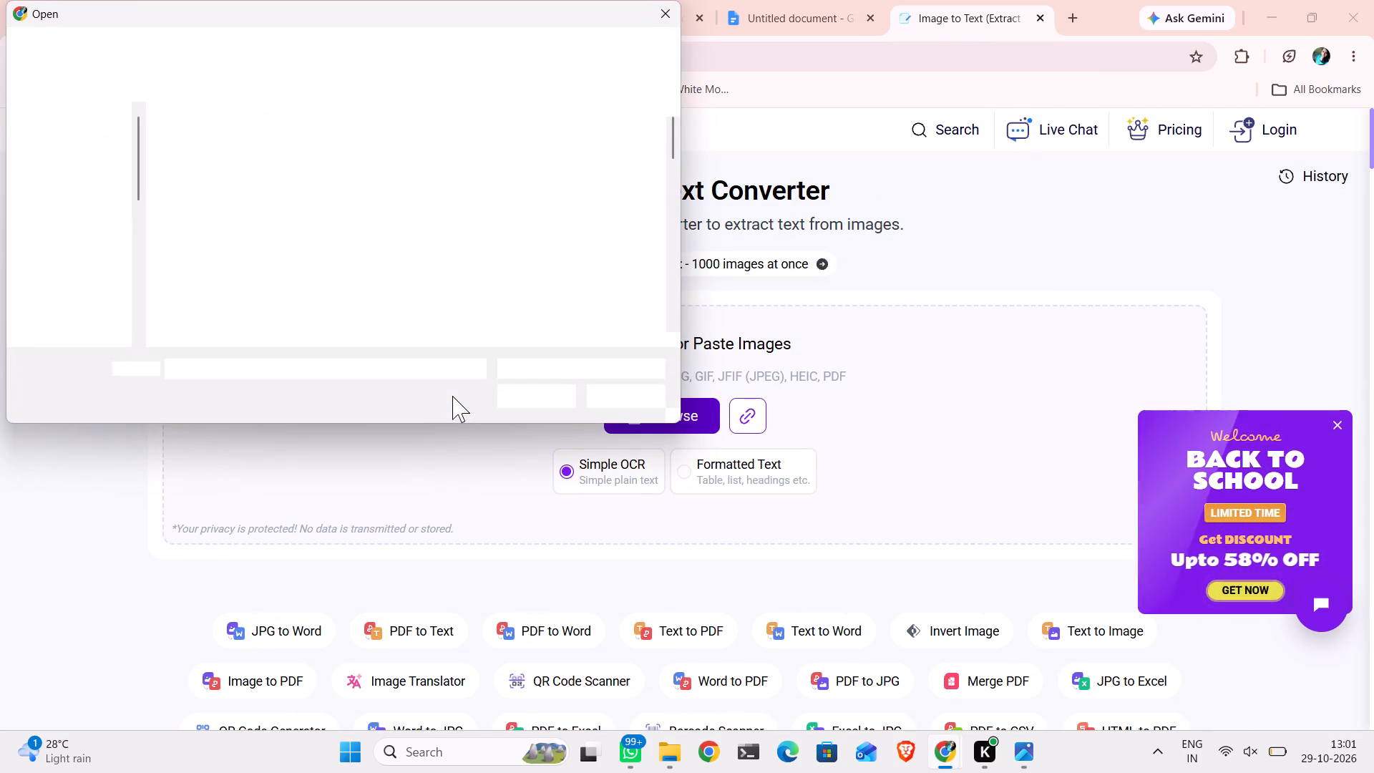
scroll(440, 180, "down", 20)
scroll(440, 180, "down", 20)
scroll(440, 180, "down", 16)
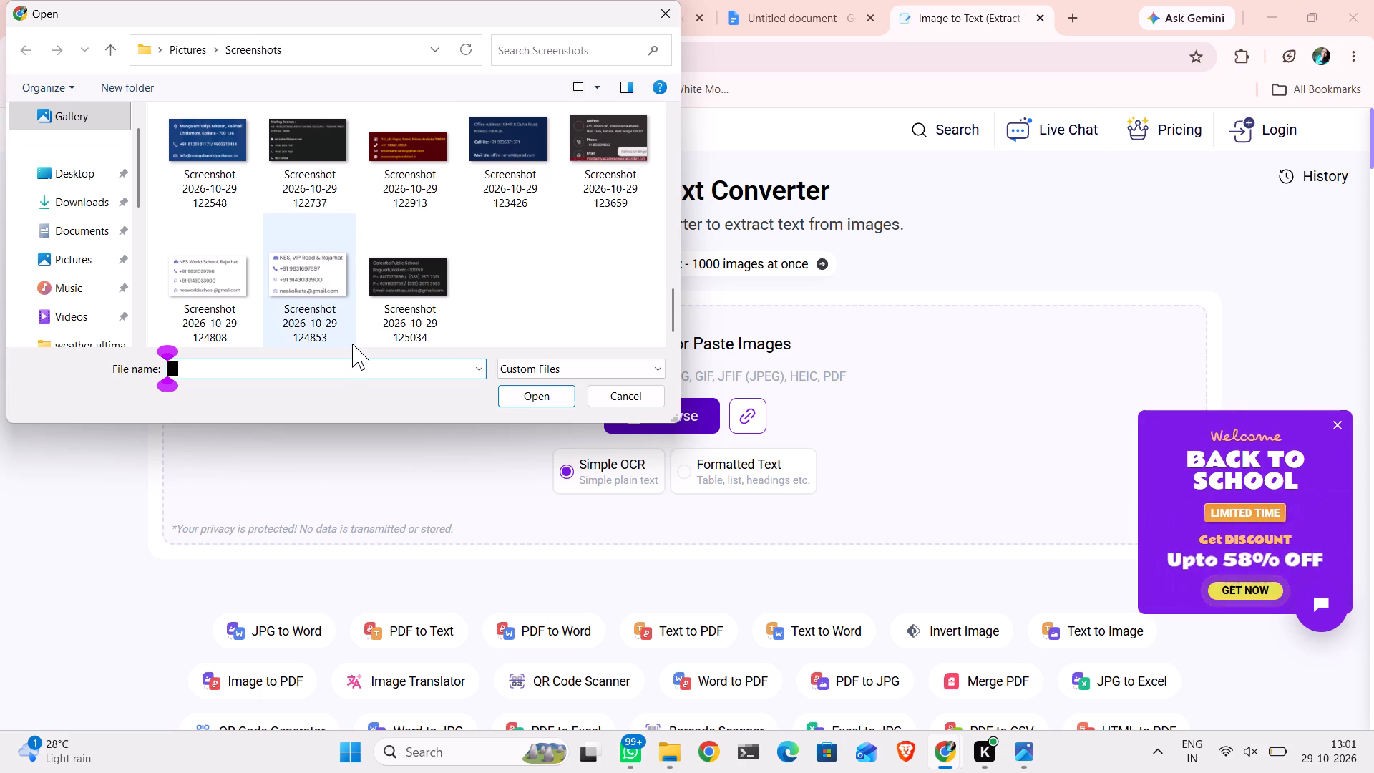
left_click_drag(352, 344, 238, 311)
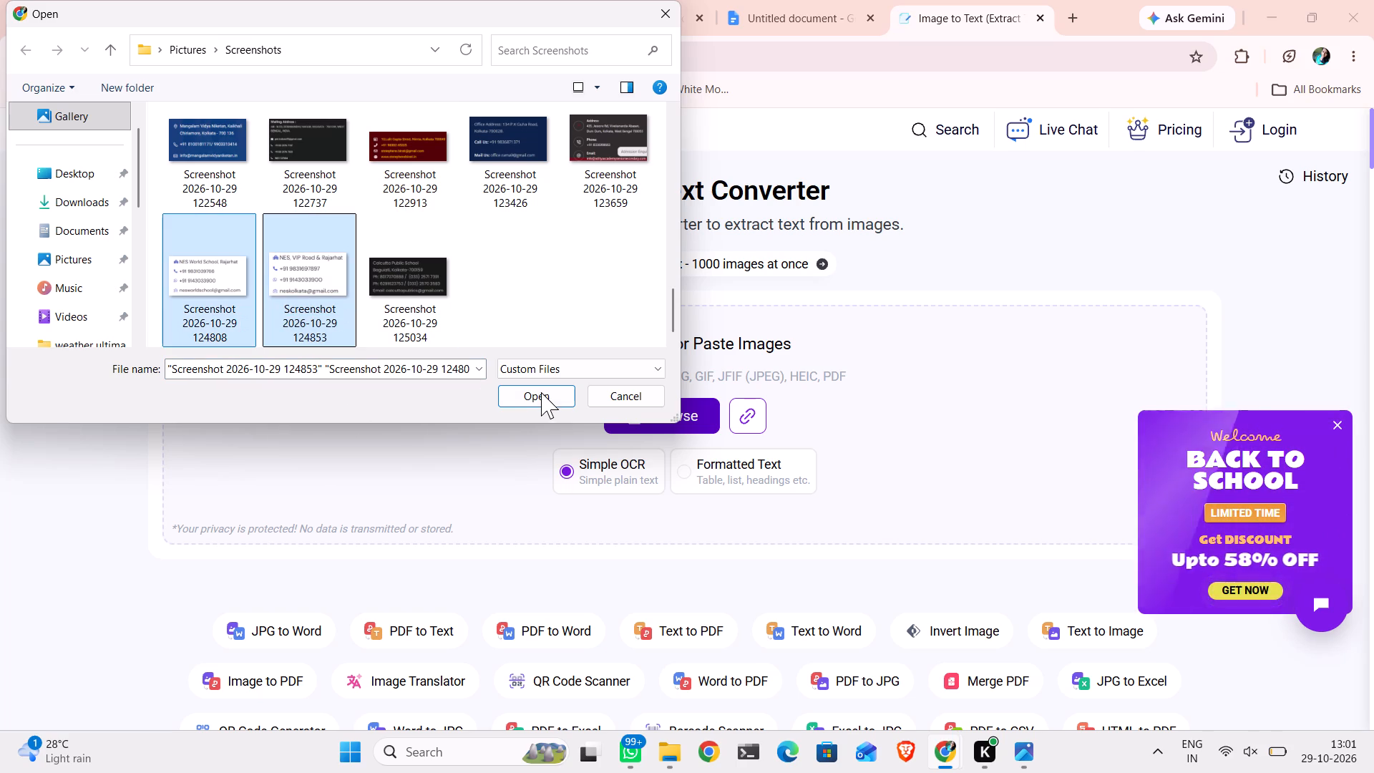
left_click(541, 393)
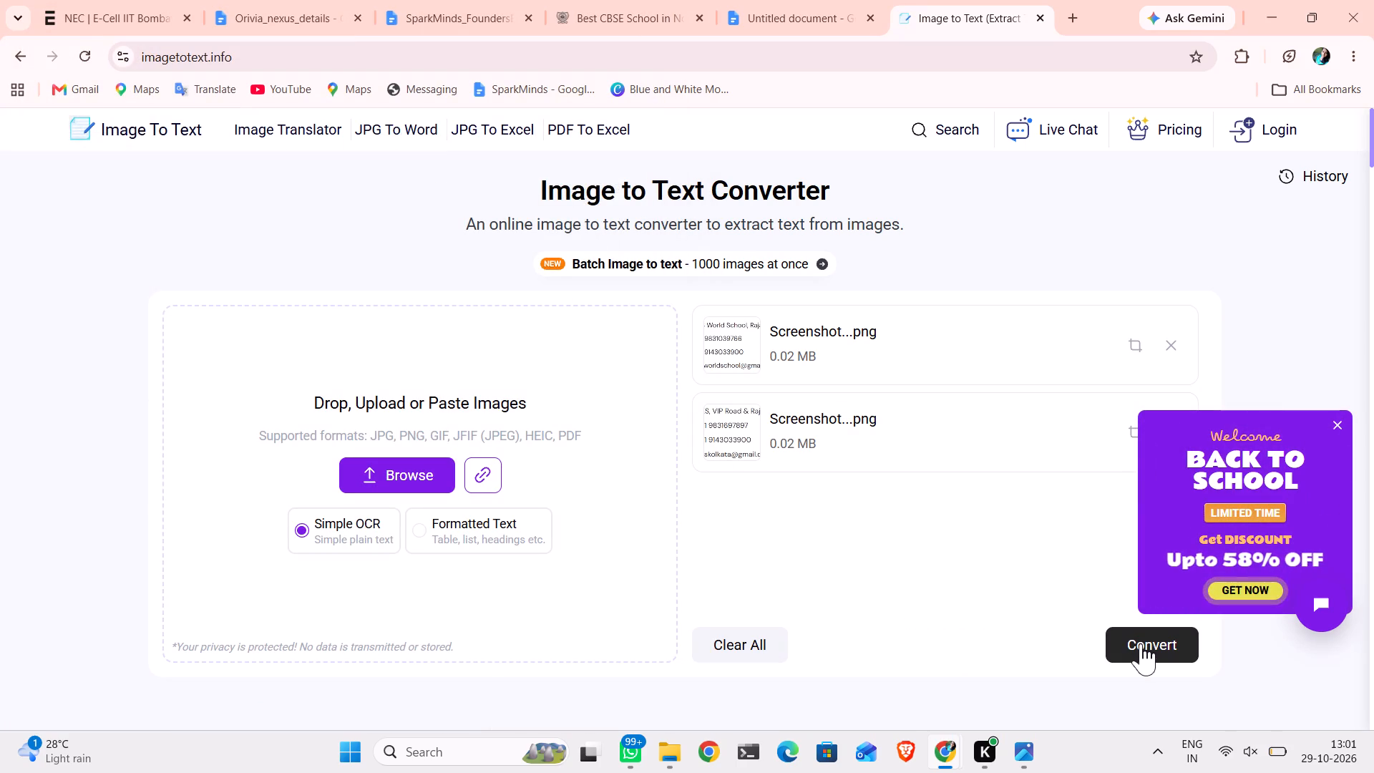
left_click(1141, 643)
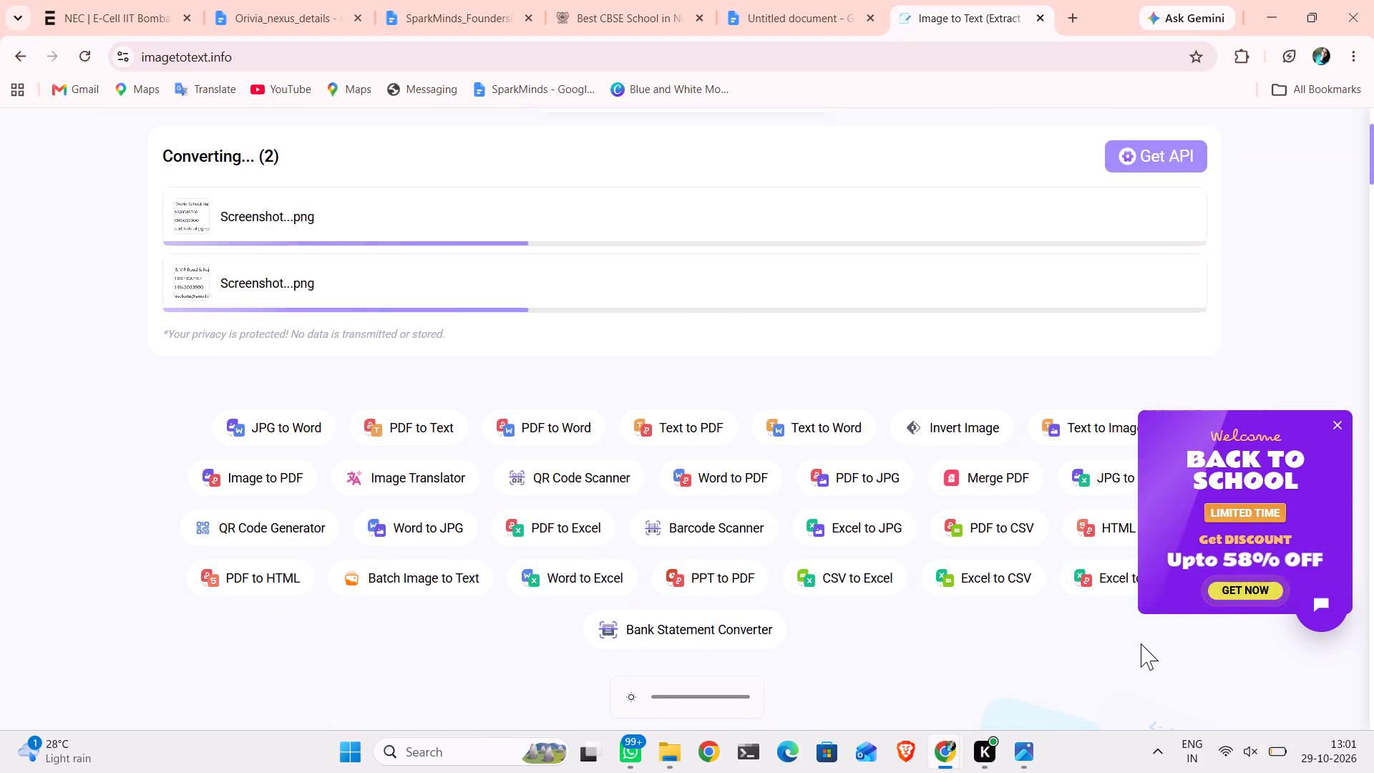
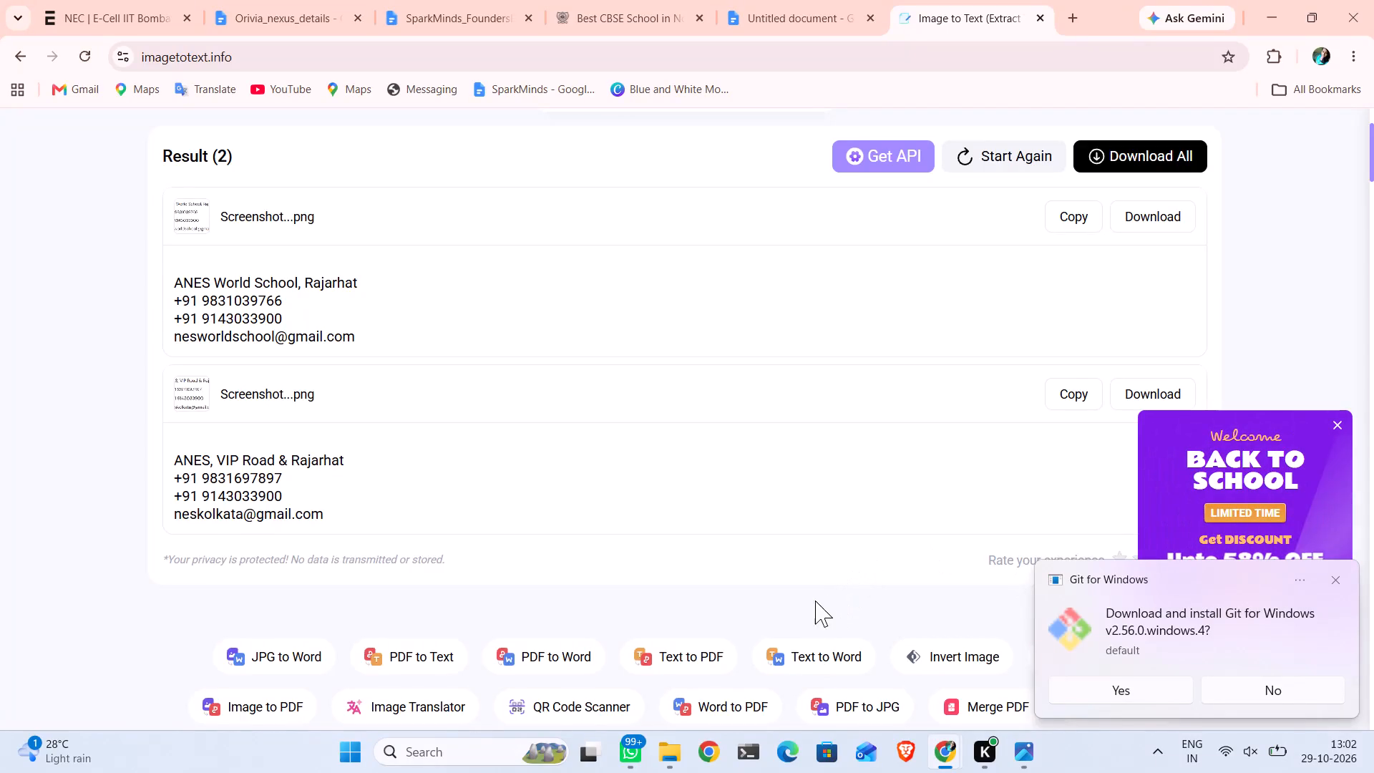
Dismiss the Git for Windows notification and the discount advert over the conversion results, and close the stray Plans & Pricing page.
scroll(818, 590, "up", 3)
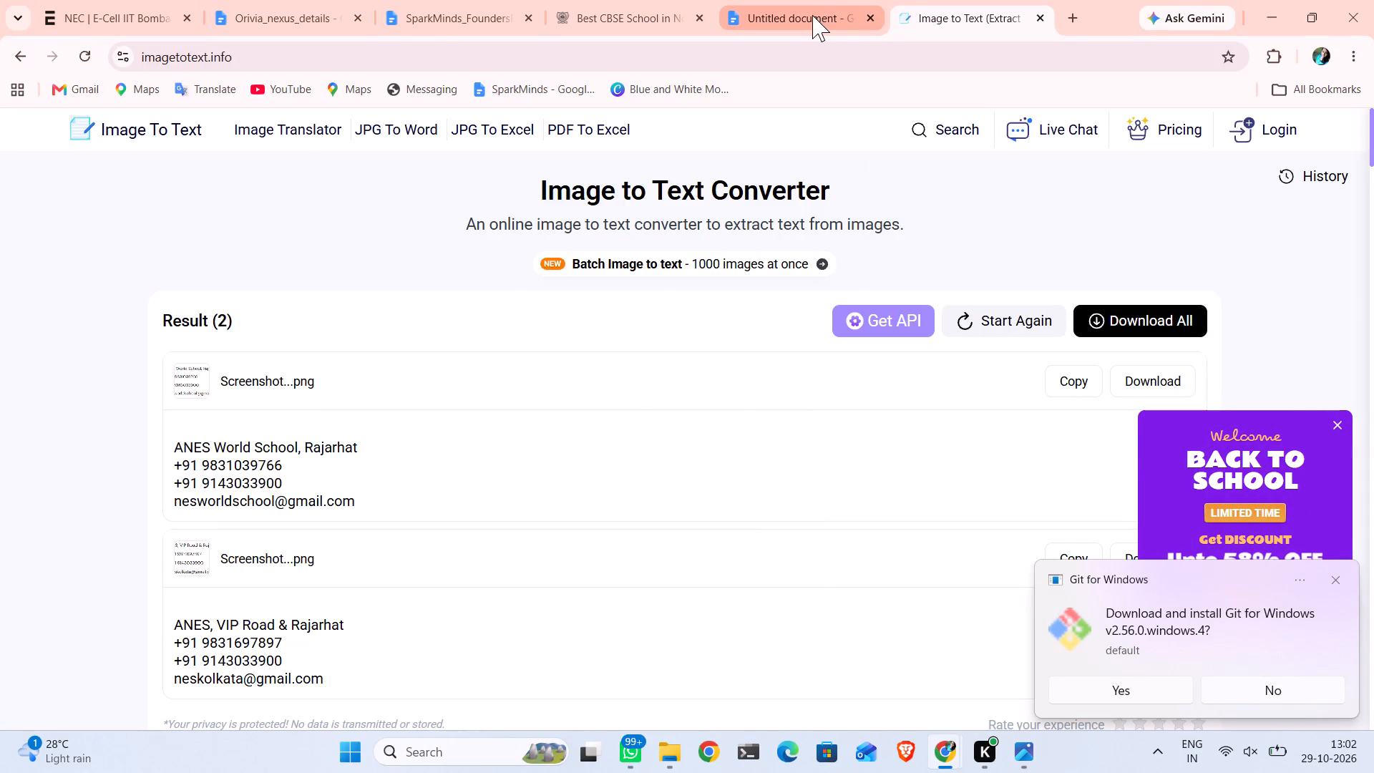
left_click(814, 15)
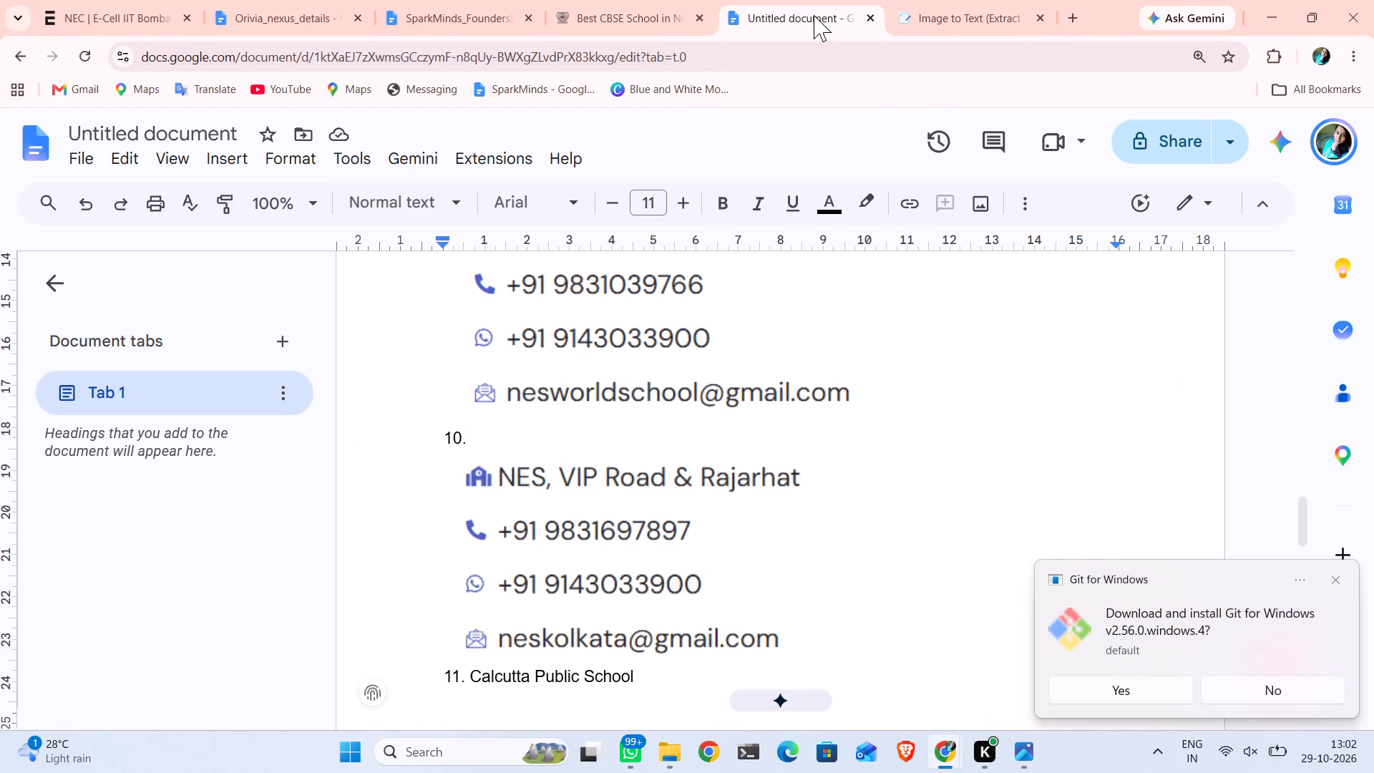
left_click(981, 20)
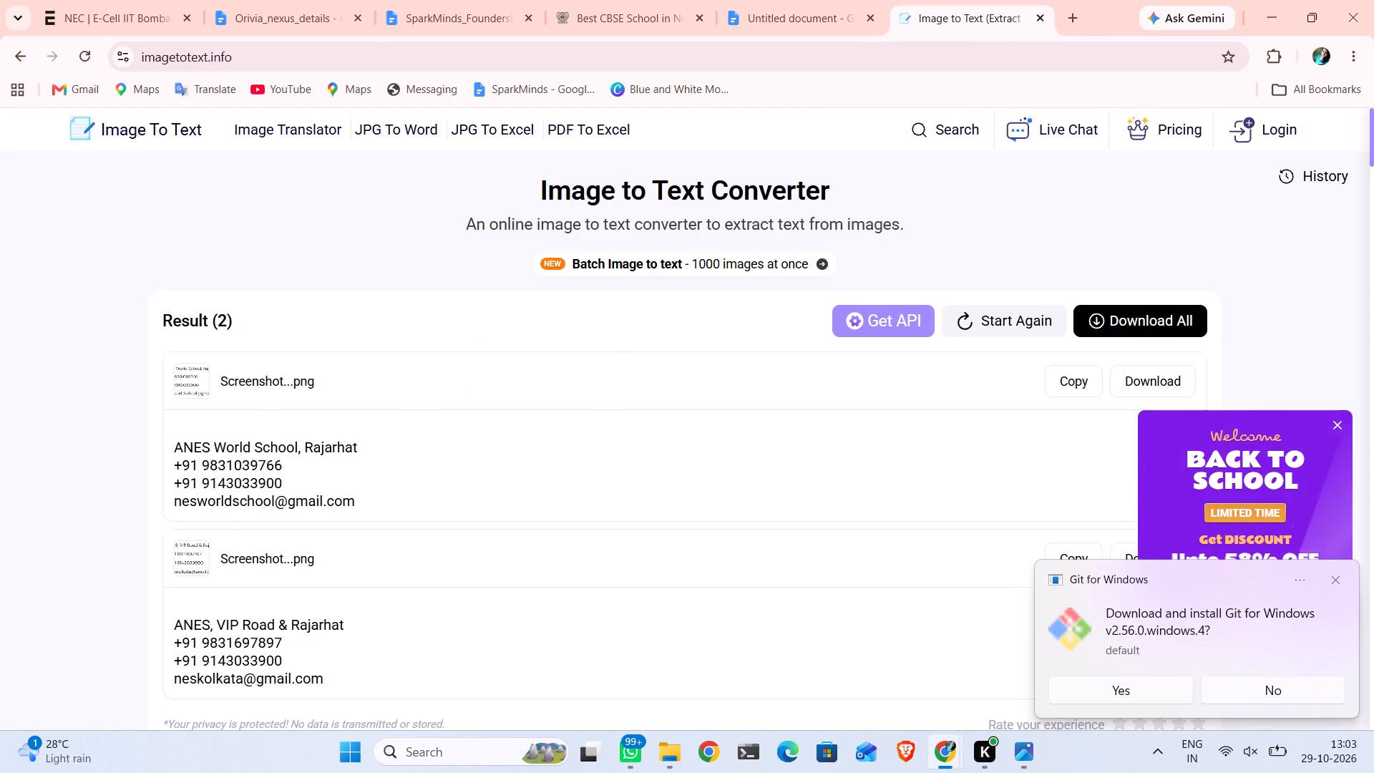
scroll(179, 437, "down", 1)
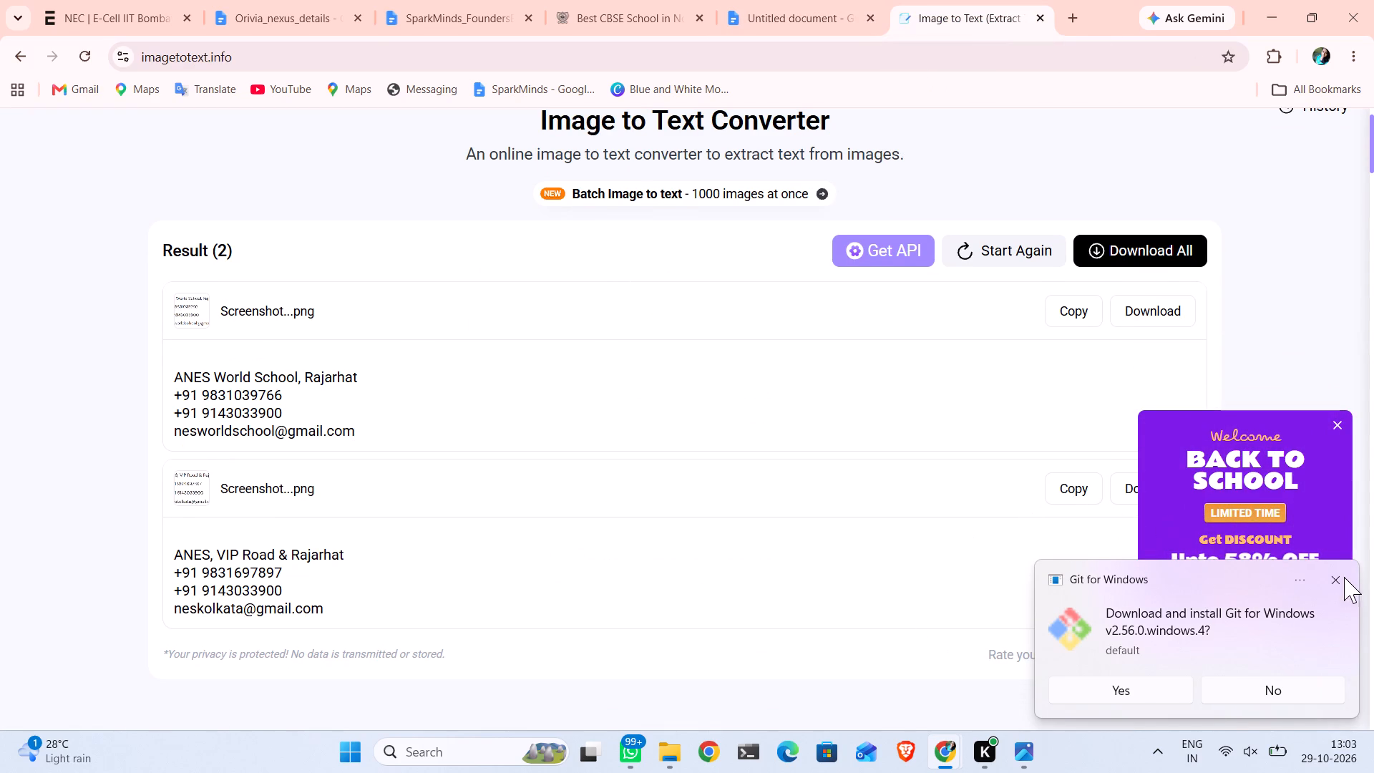
left_click(1335, 580)
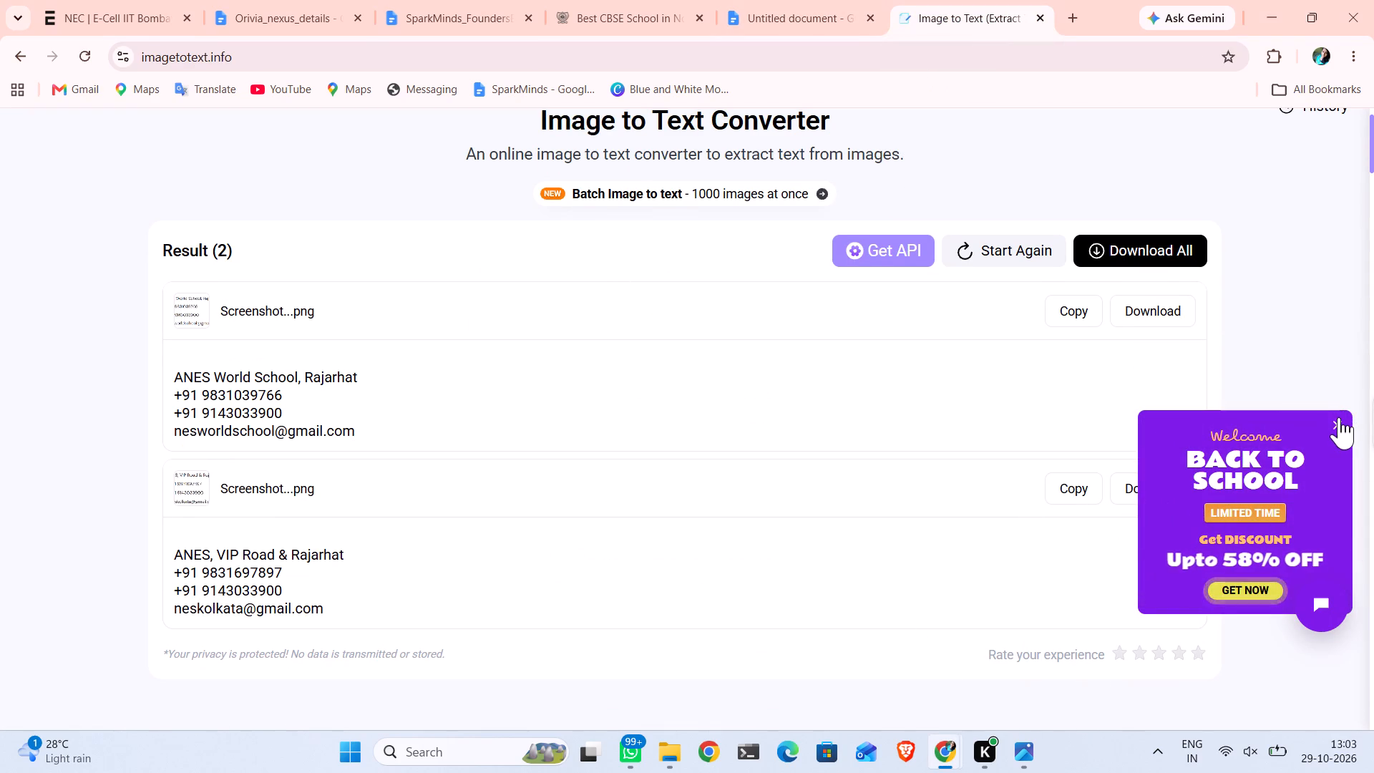
left_click(1339, 417)
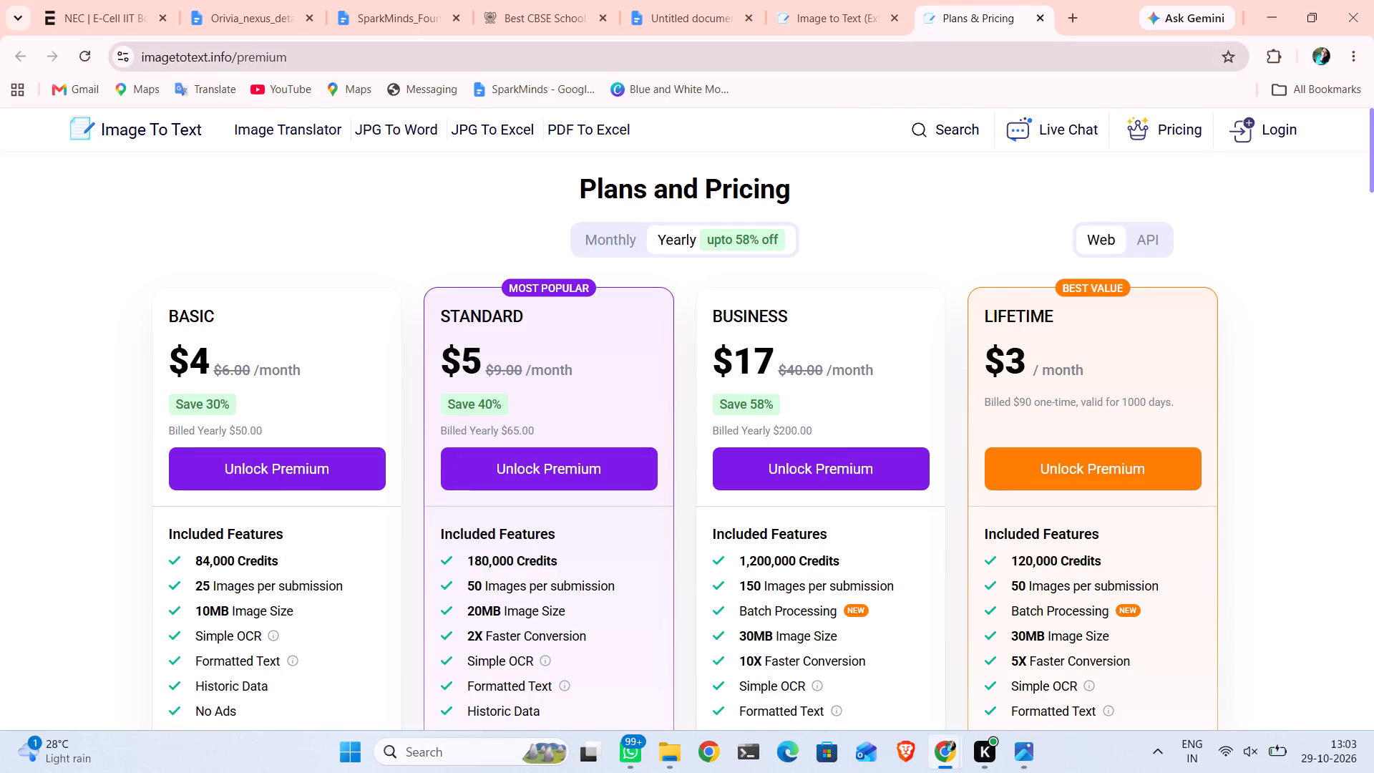
left_click(813, 4)
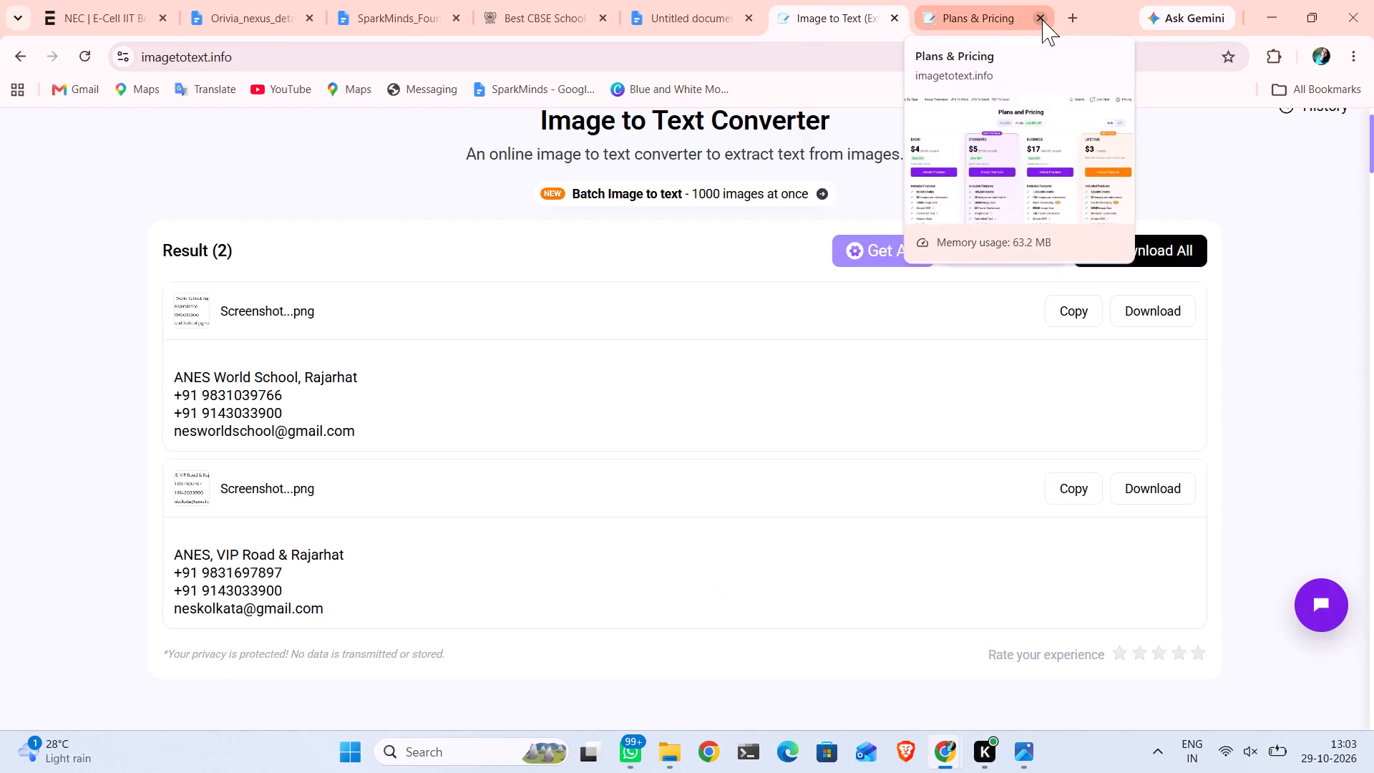
left_click(1042, 19)
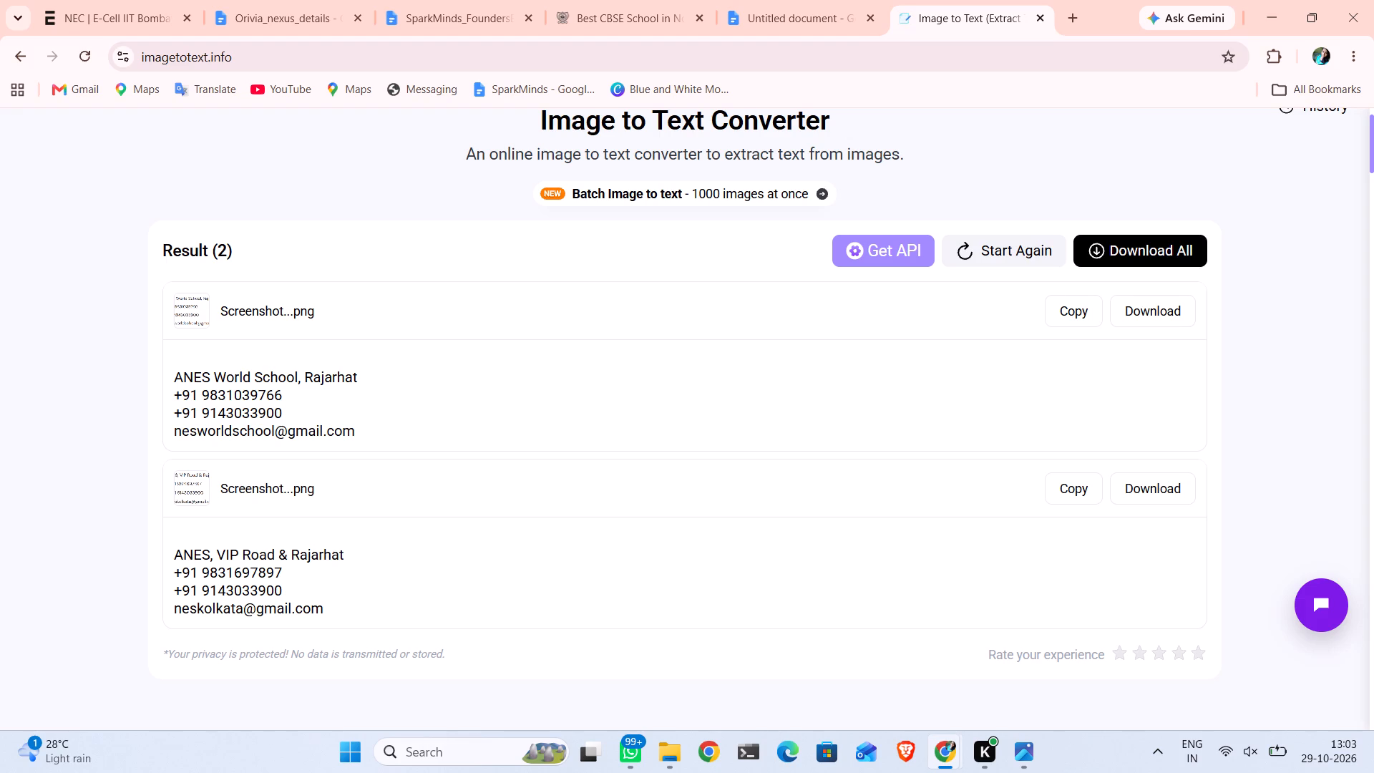
Copy the NES World School contact text without its stray leading A and paste it over the contact image under entry 9.
left_click(177, 378)
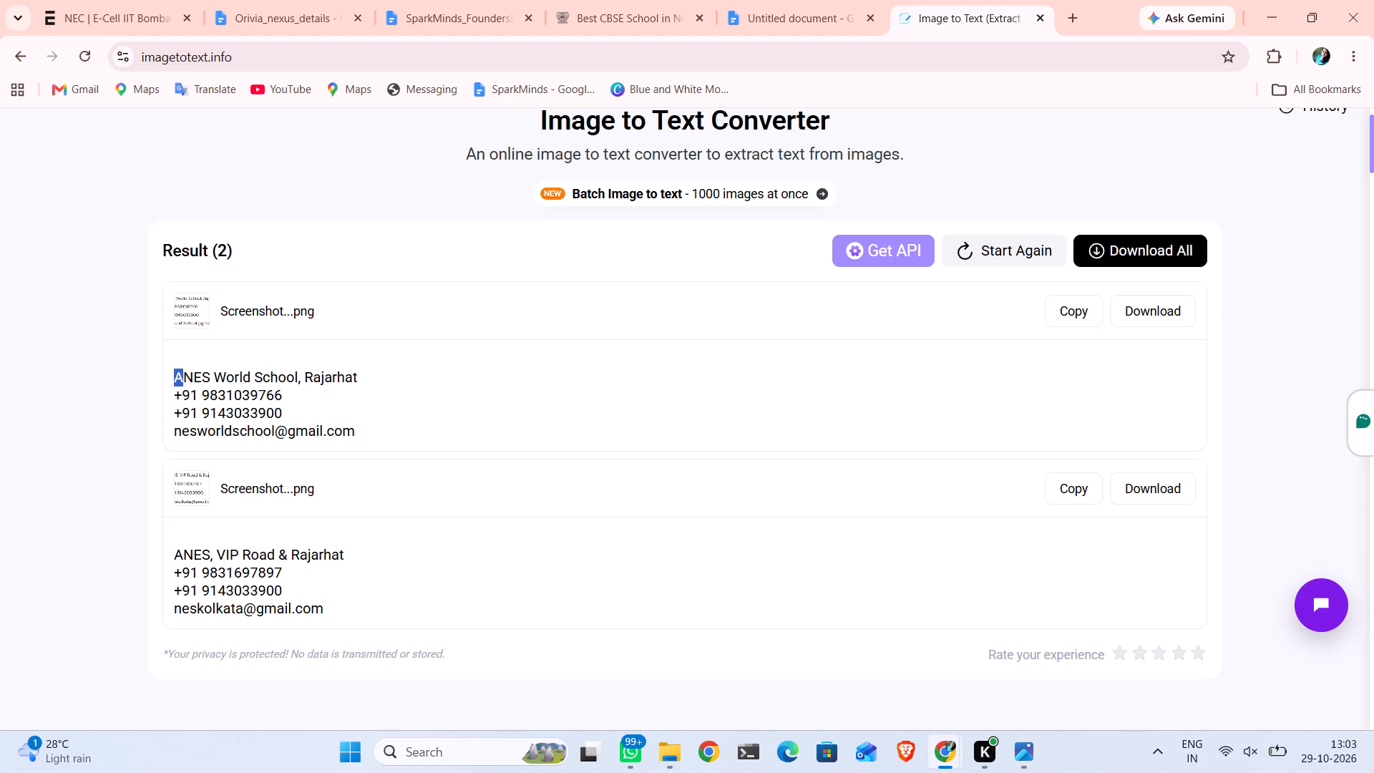
left_click(182, 374)
left_click_drag(182, 374, 383, 434)
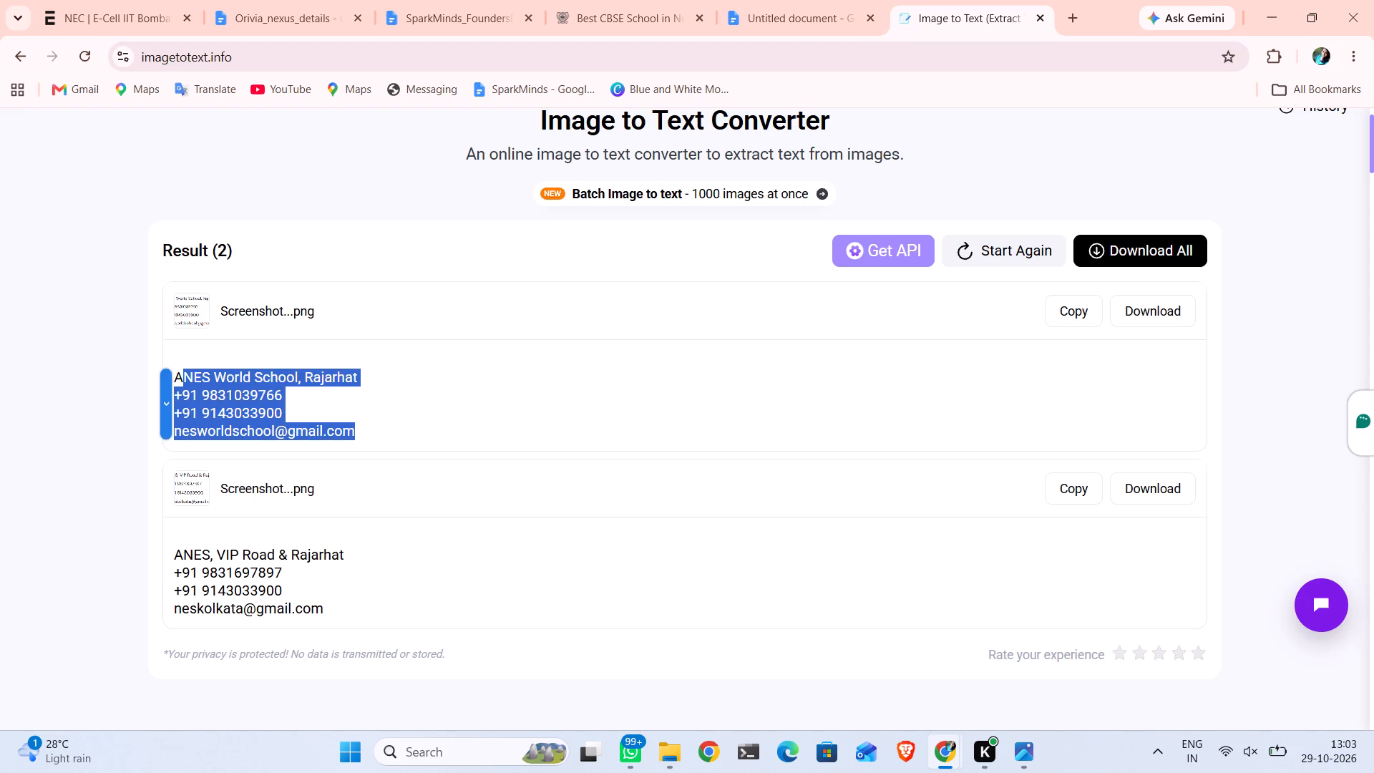
key("ctrl+c")
key("ctrl+c")
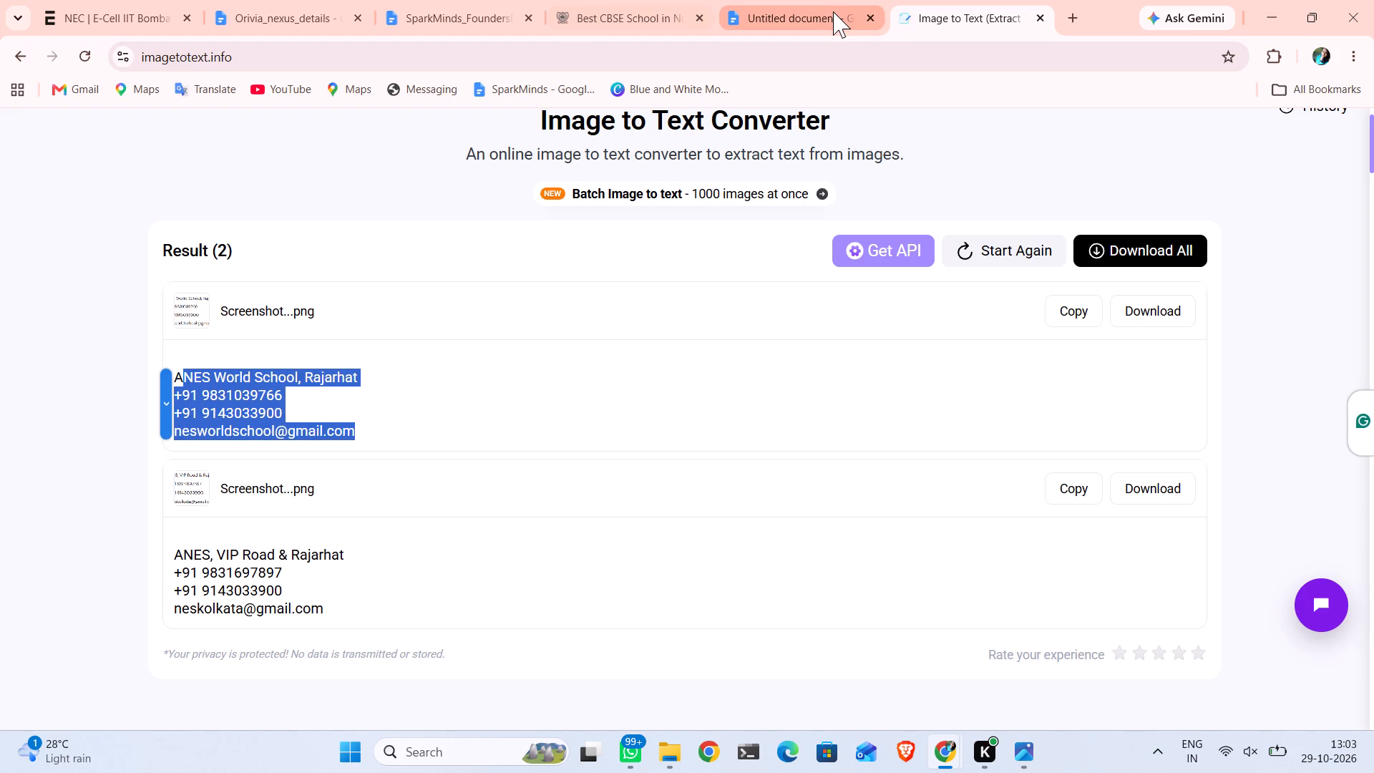
left_click(834, 11)
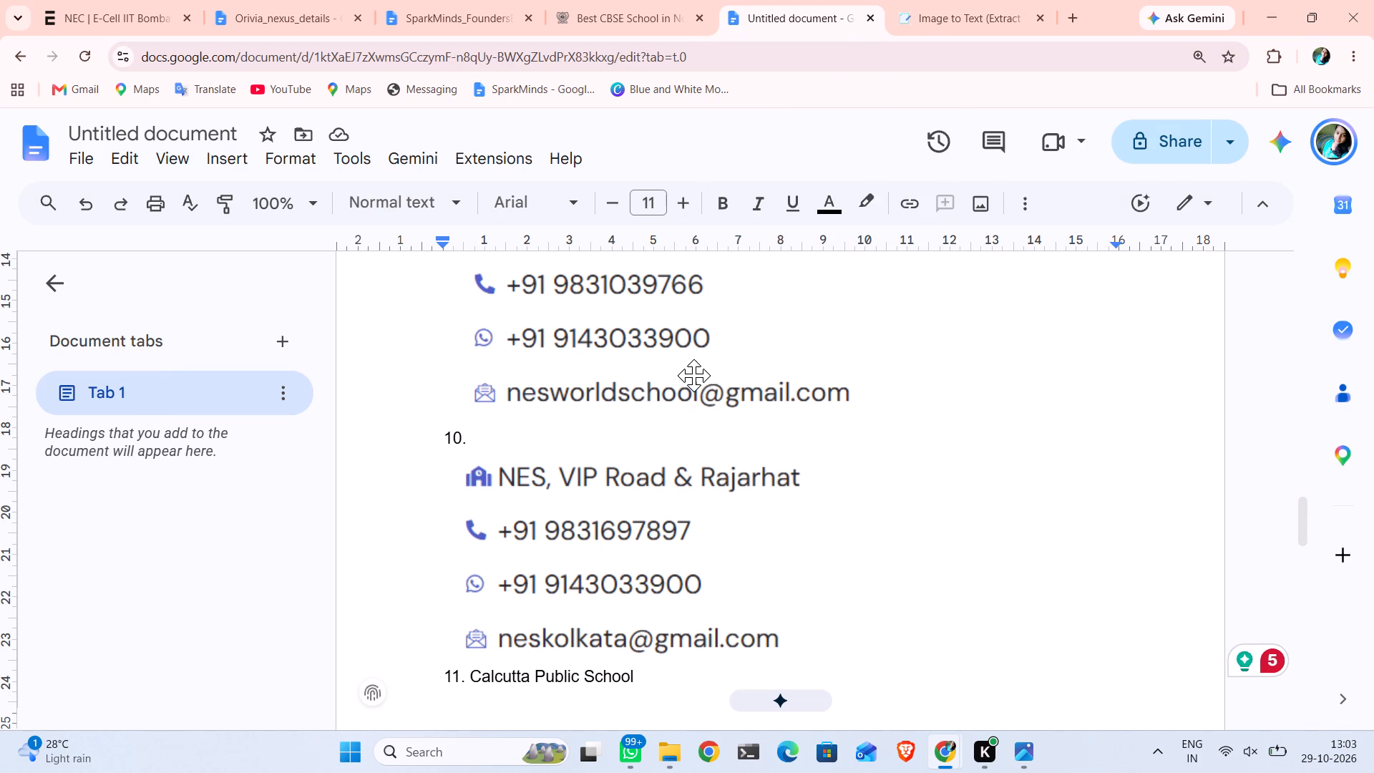
left_click(693, 375)
key("ctrl+v")
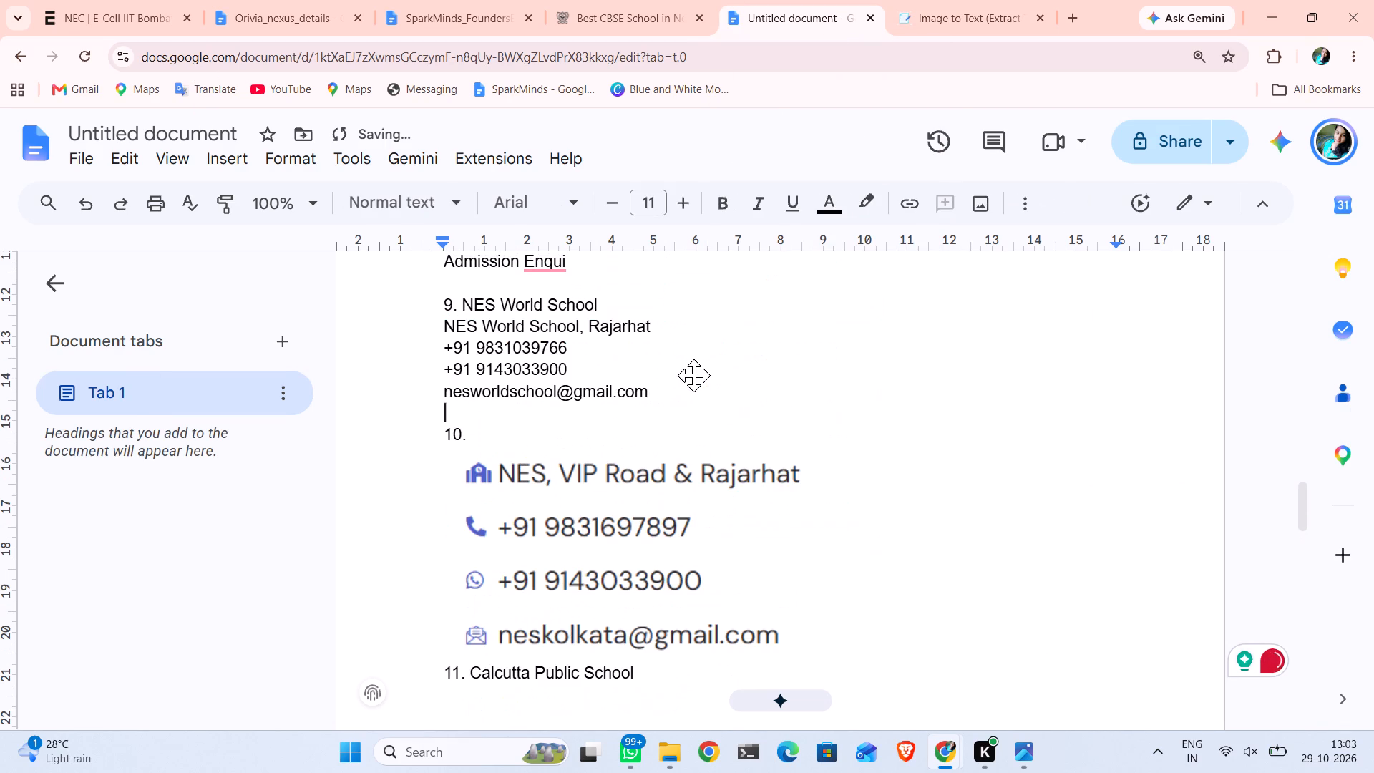
Copy the NES, VIP Road & Rajarhat contact text without its stray leading A and paste it over the image under entry 10.
scroll(693, 375, "down", 1)
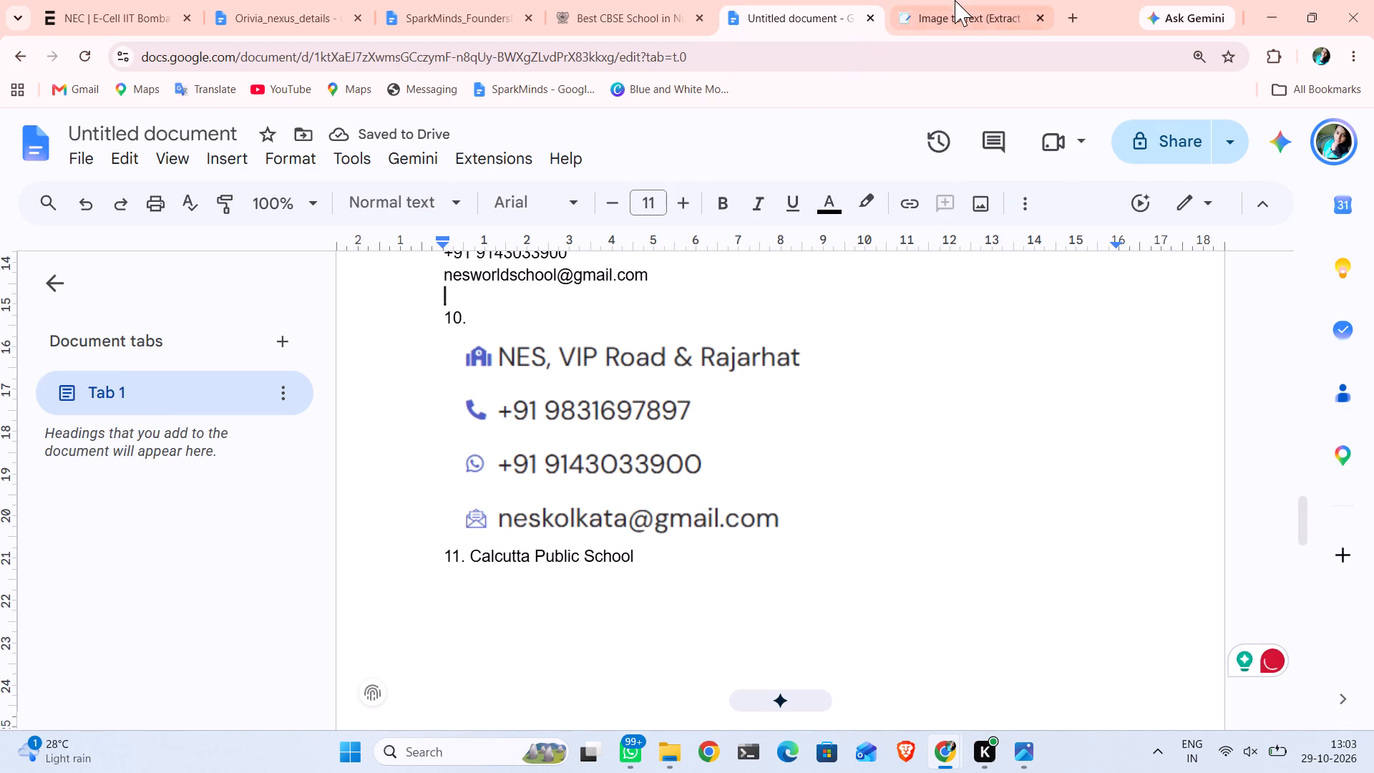
left_click(953, 11)
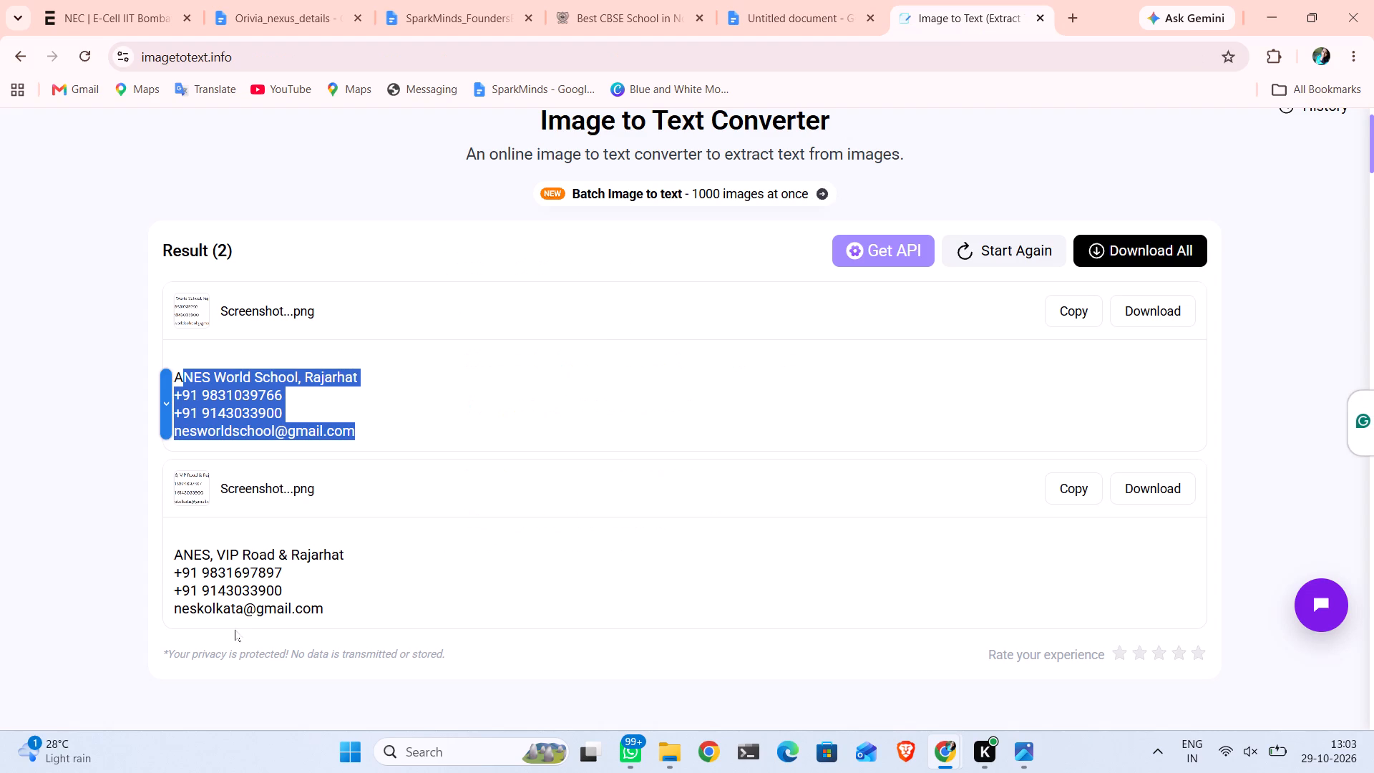
left_click_drag(181, 555, 293, 593)
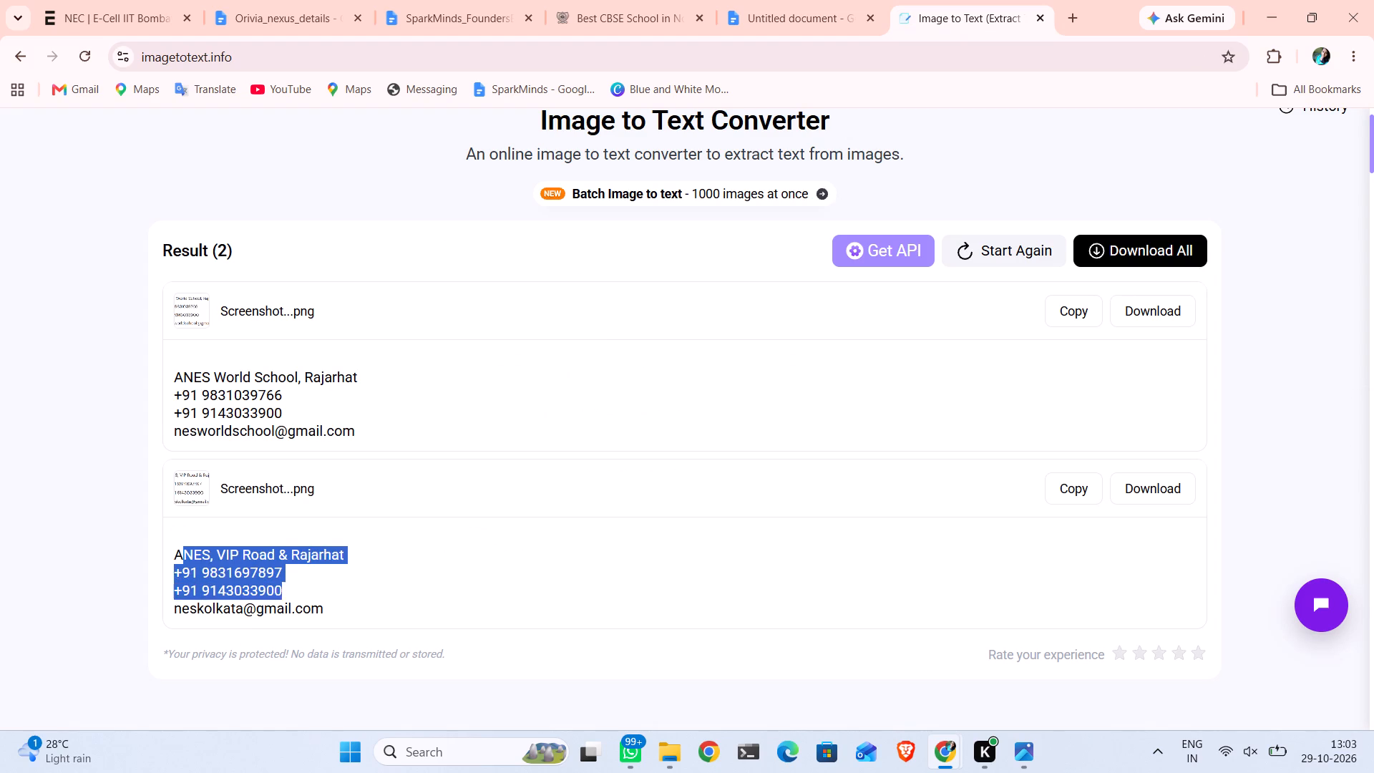
left_click_drag(293, 593, 344, 616)
key("ctrl+c")
key("ctrl+c")
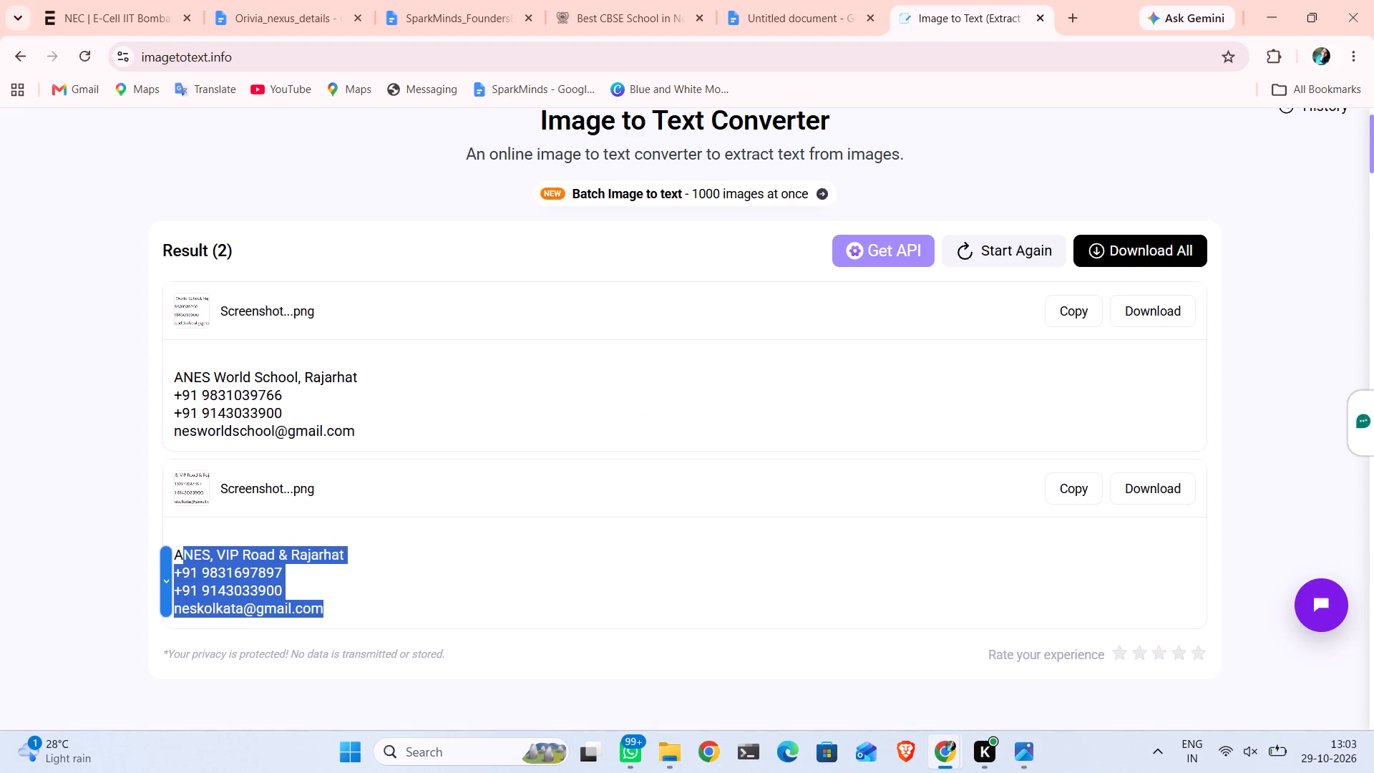
left_click(782, 14)
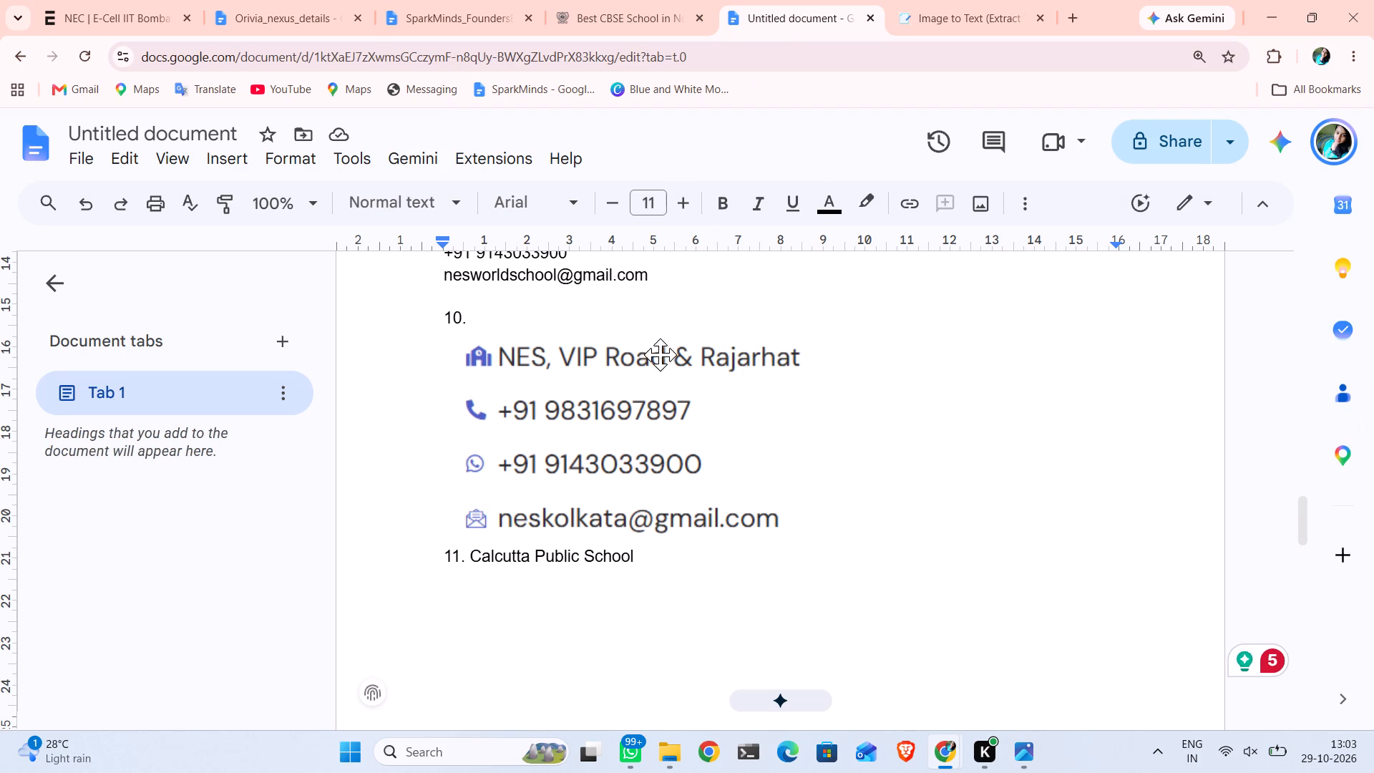
left_click(652, 380)
key("ctrl+v")
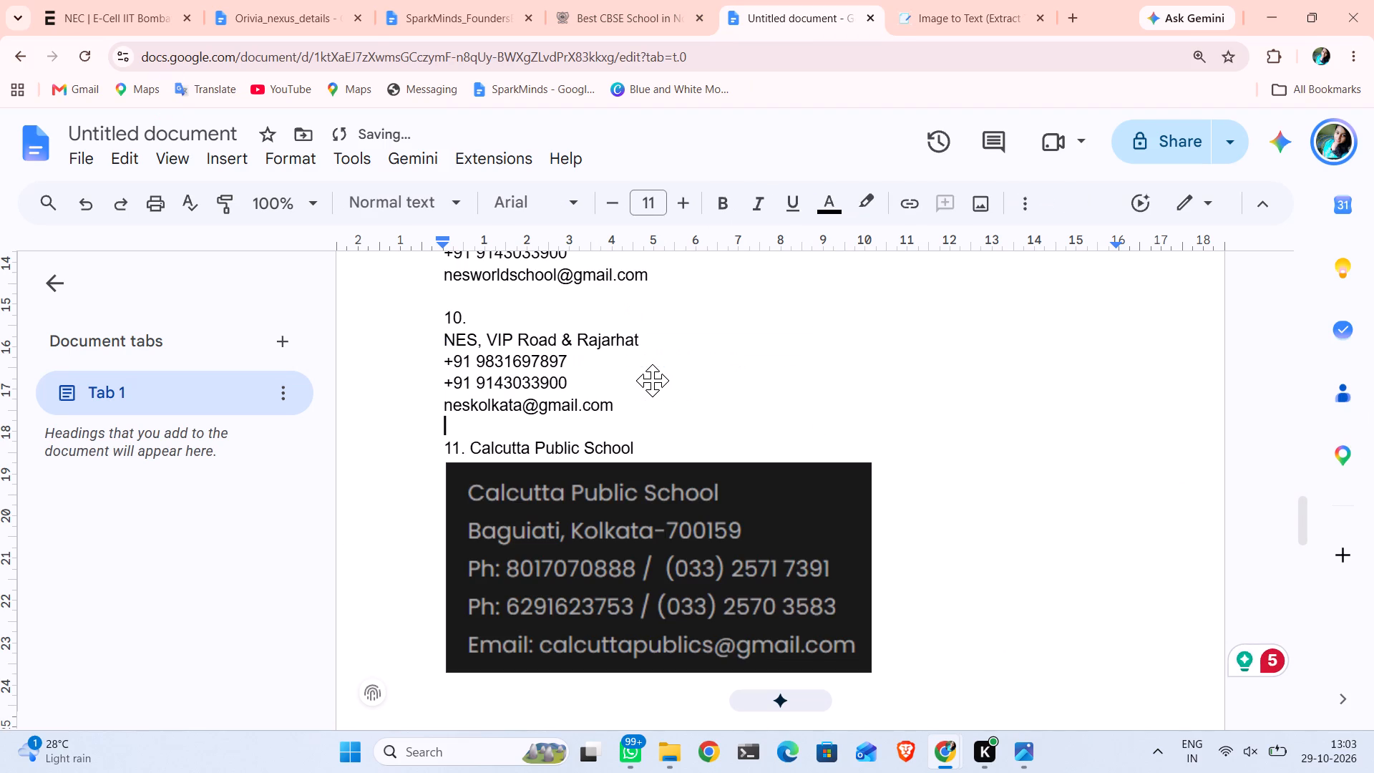
scroll(644, 515, "down", 1)
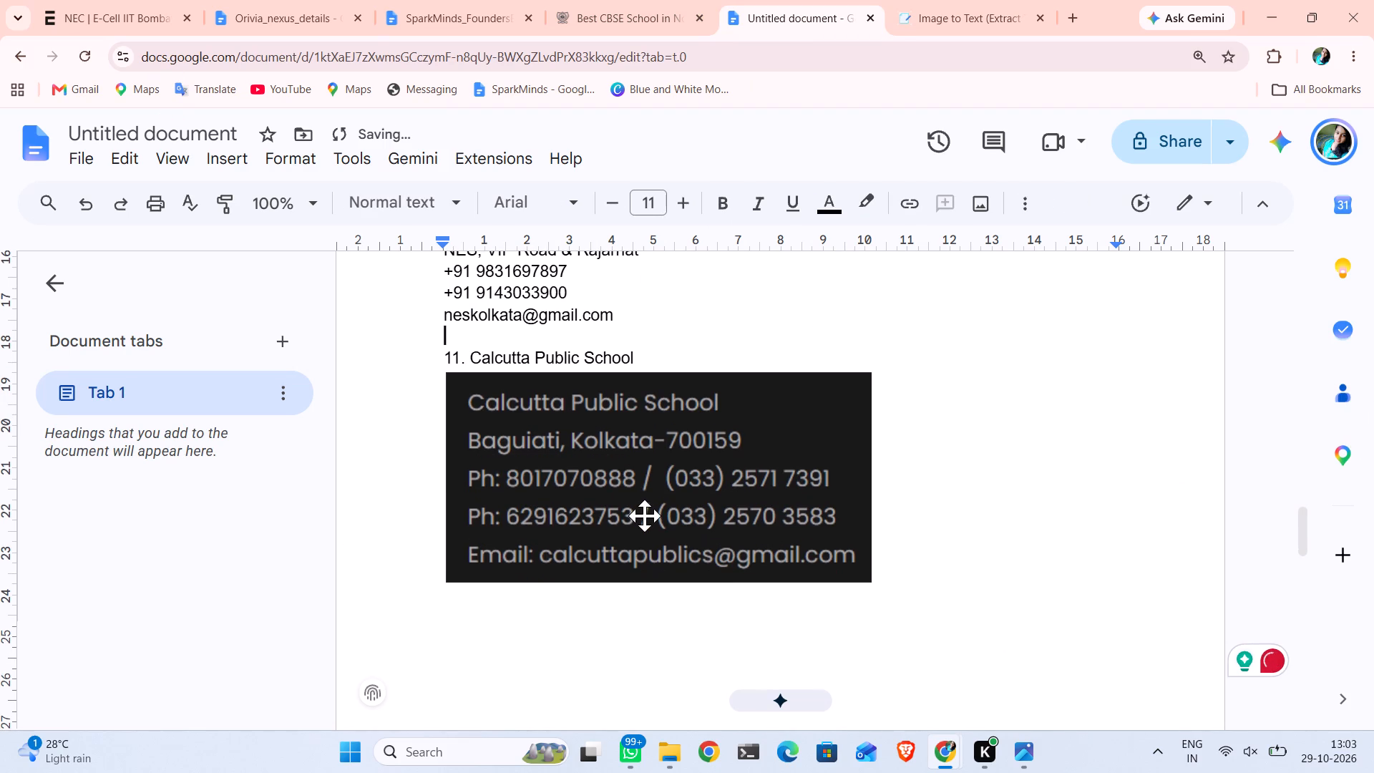
left_click(951, 24)
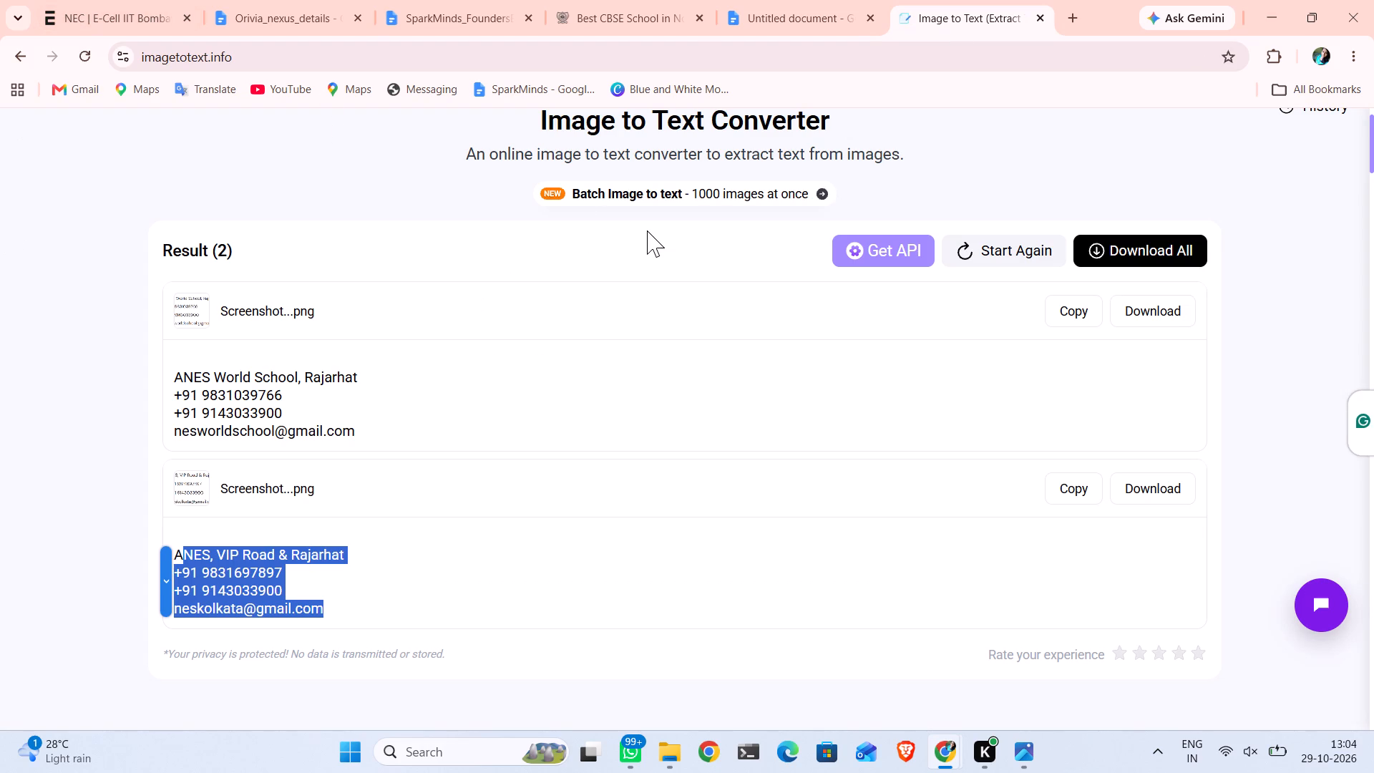
left_click(1013, 244)
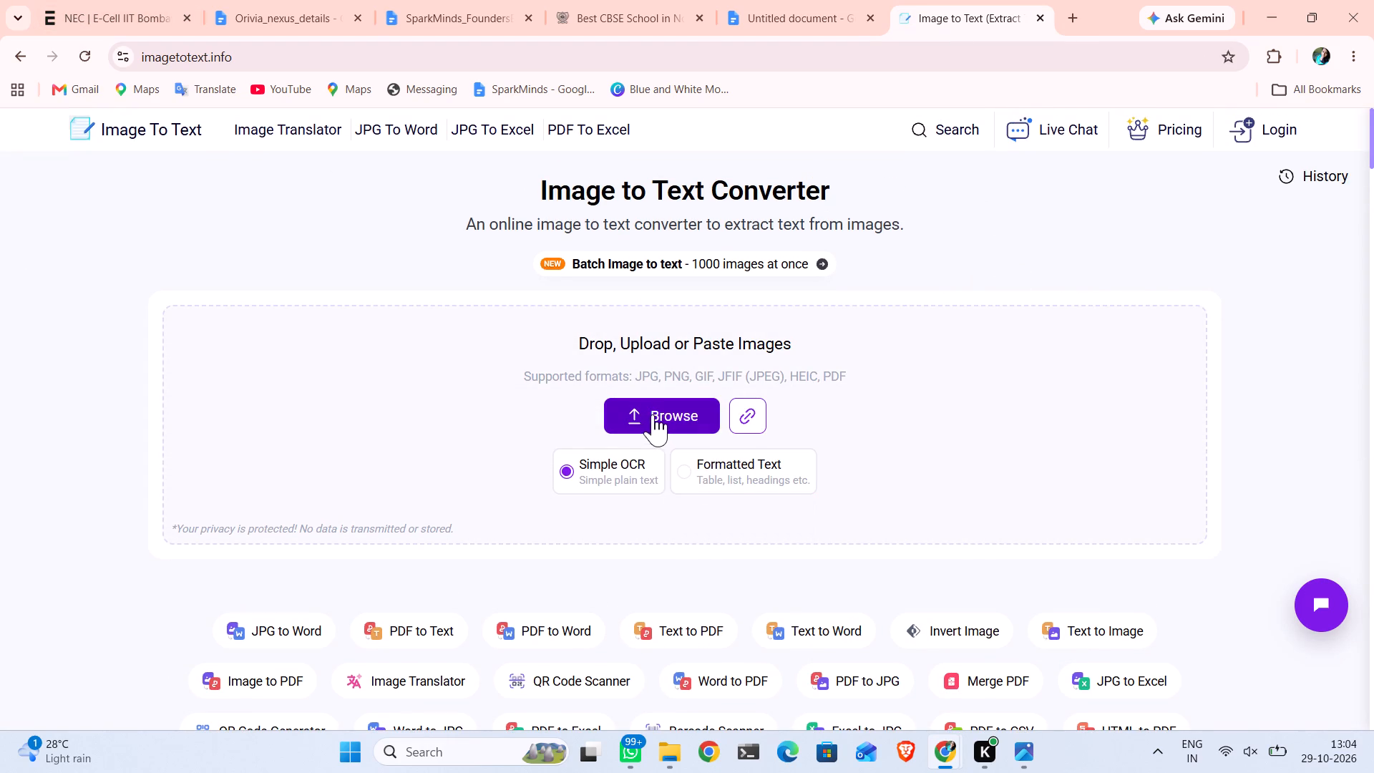
left_click(653, 414)
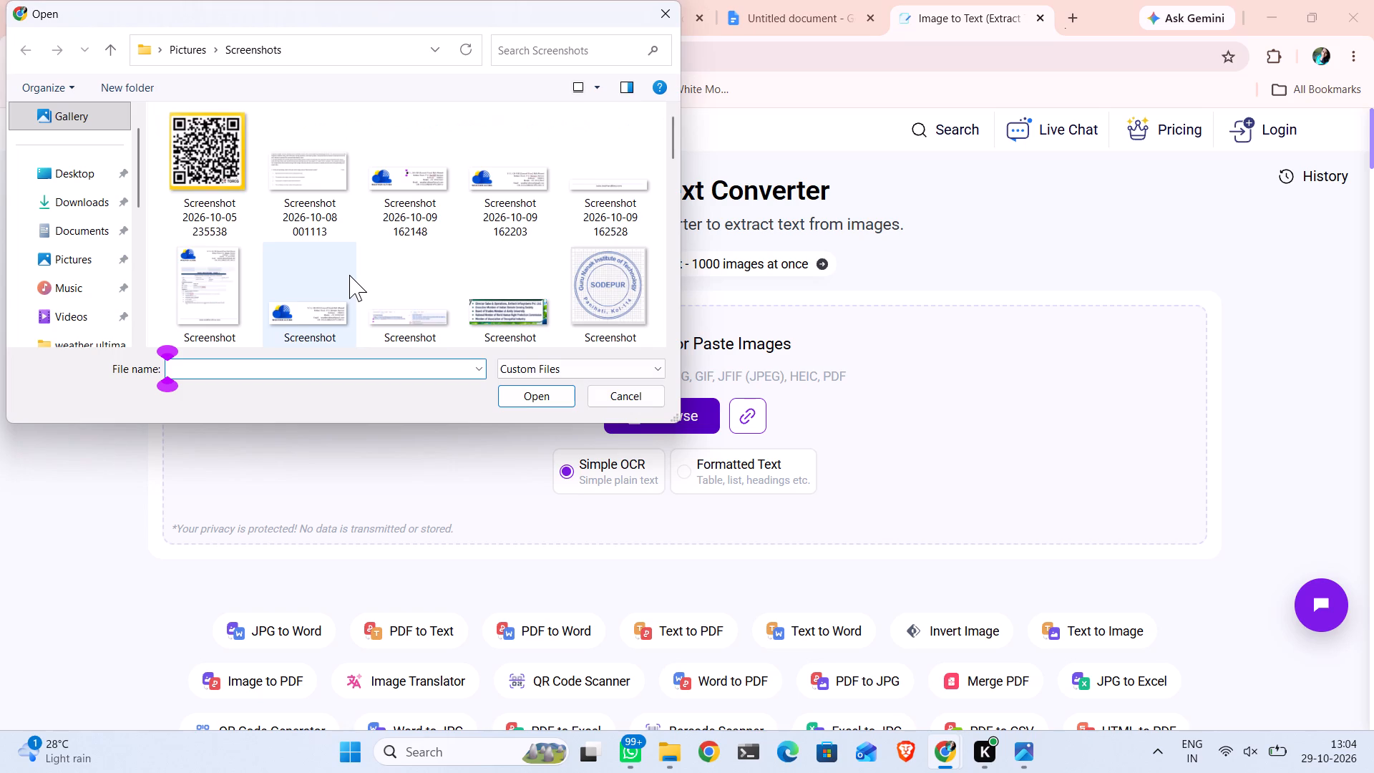
scroll(349, 275, "down", 13)
left_click(383, 291)
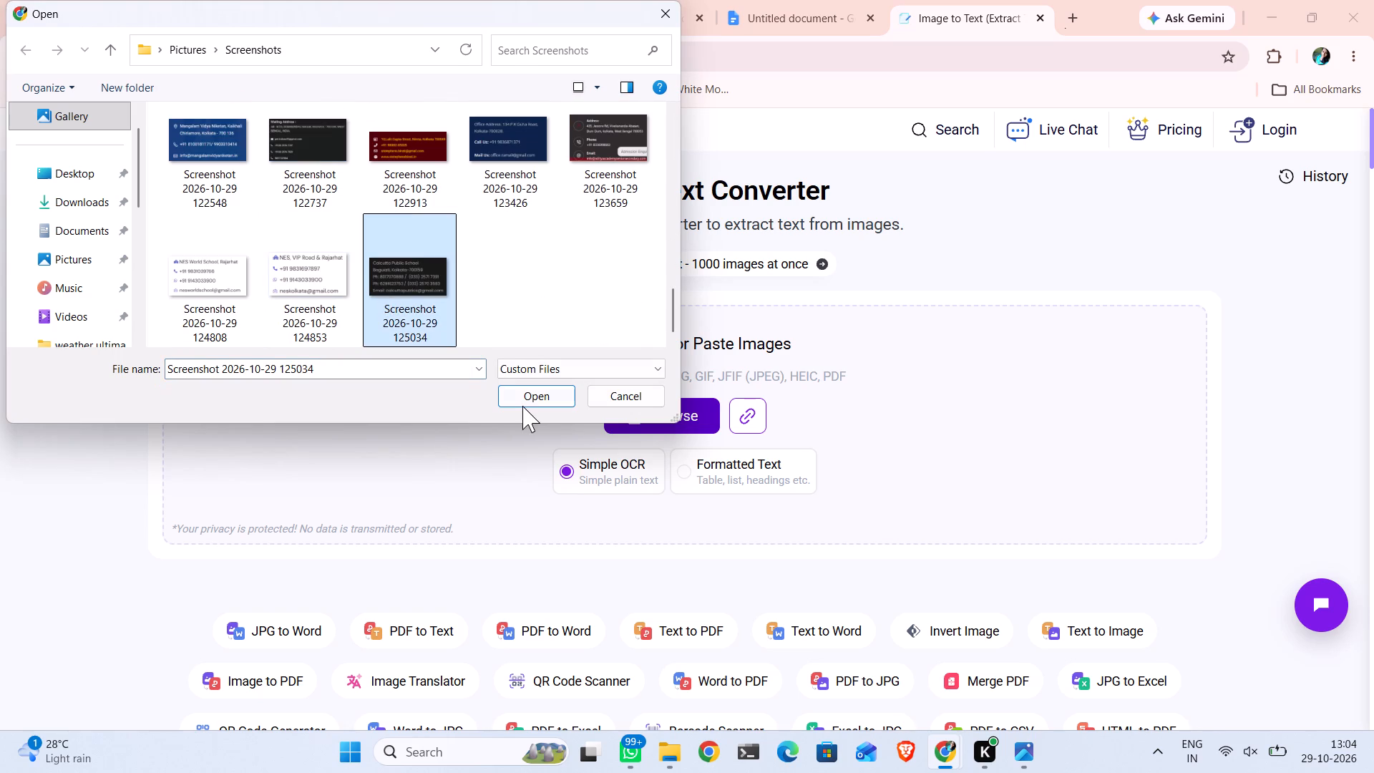
left_click(523, 399)
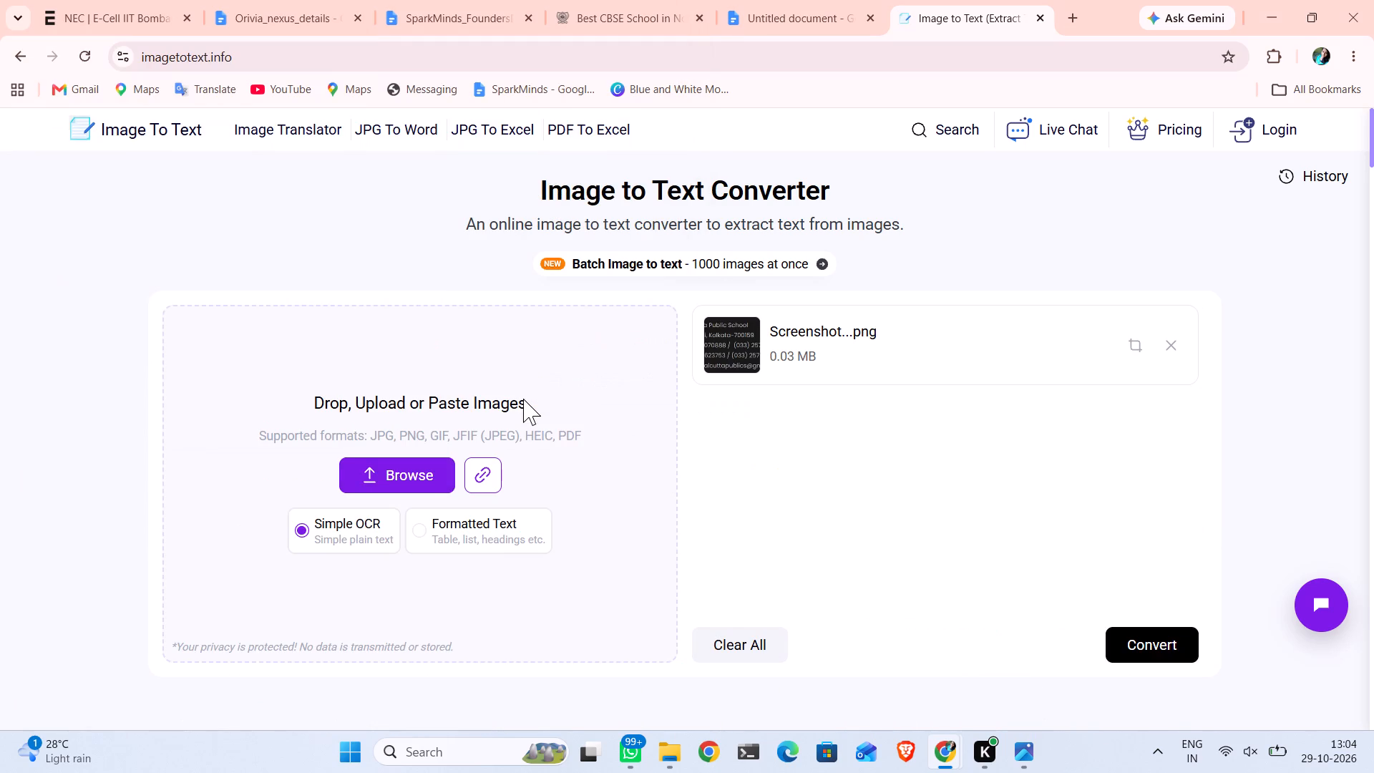
left_click(1144, 653)
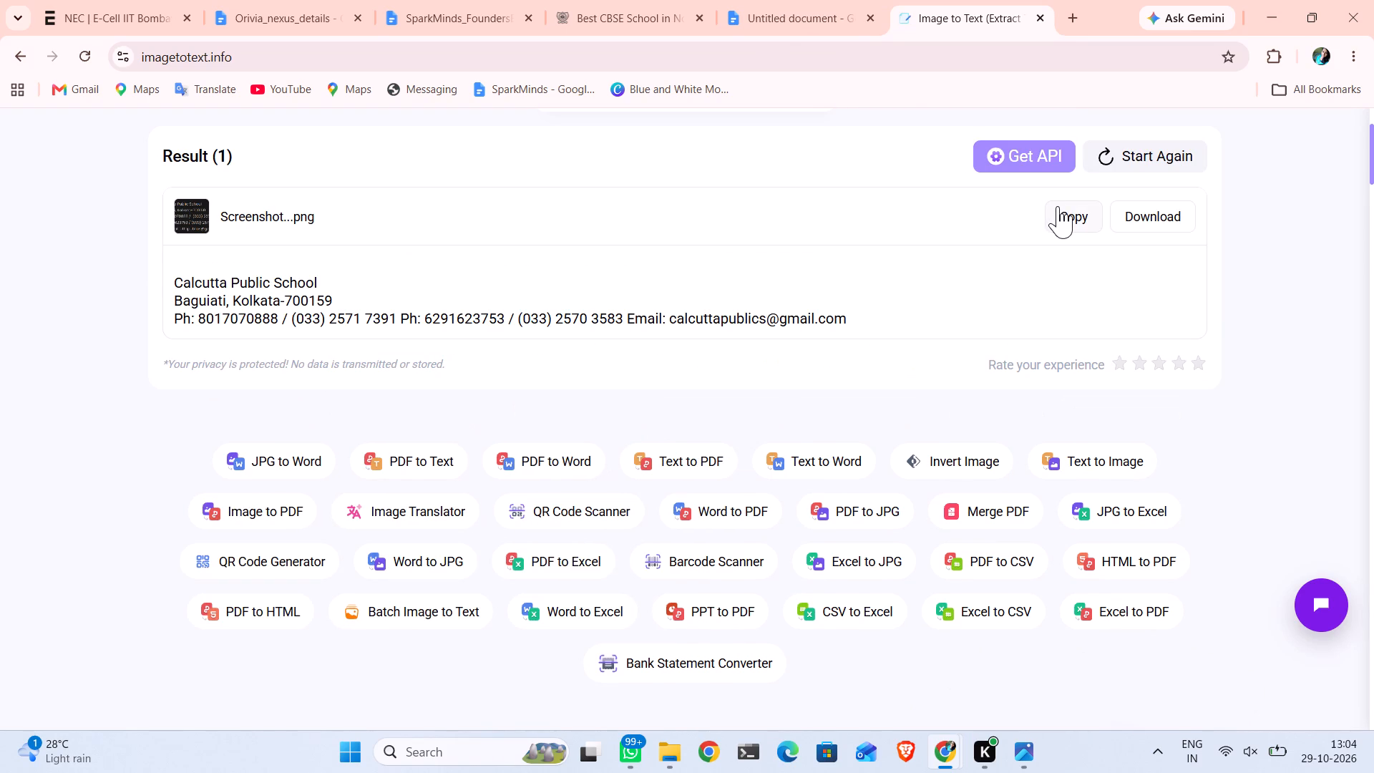
Copy the extracted Calcutta Public School text and paste it over the dark contact image under entry 11 in the untitled document.
left_click(1058, 206)
left_click(815, 13)
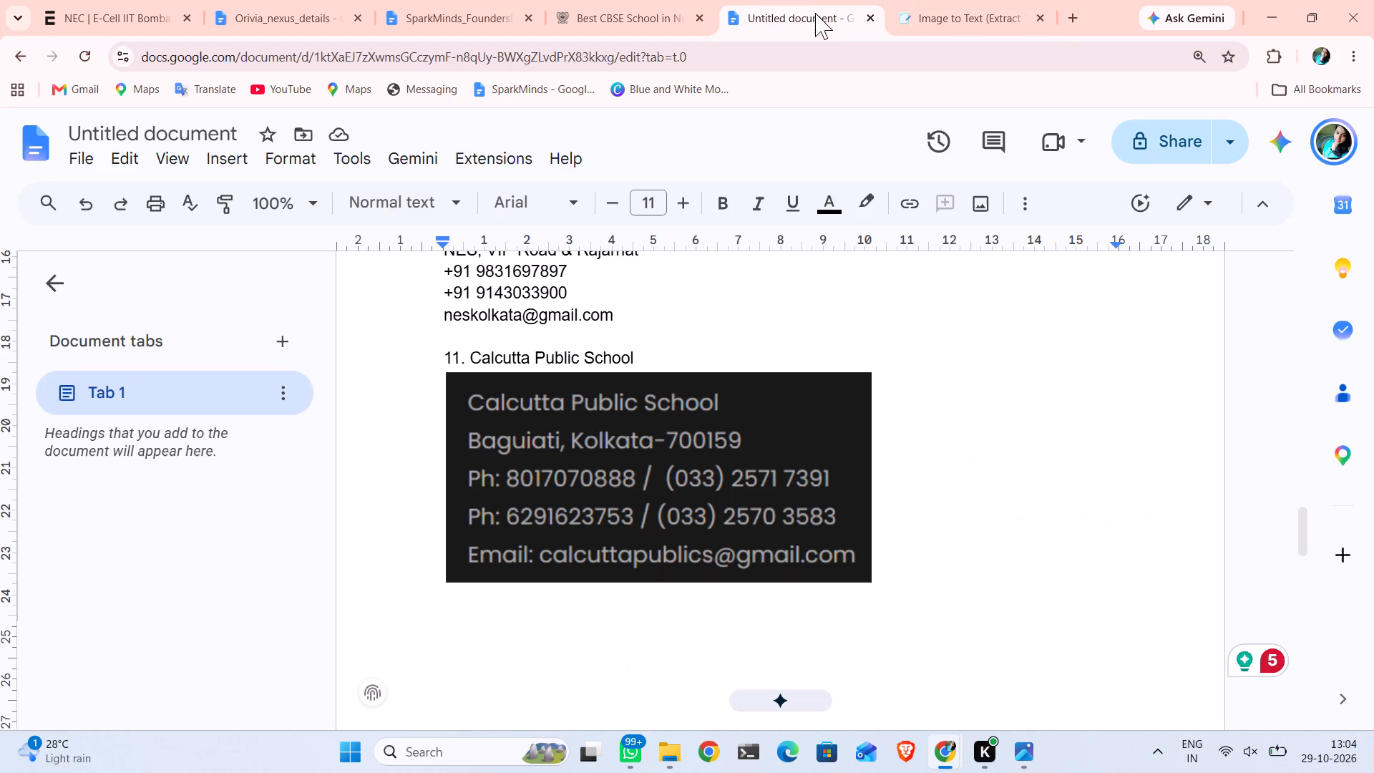
left_click(710, 477)
key("ctrl+v")
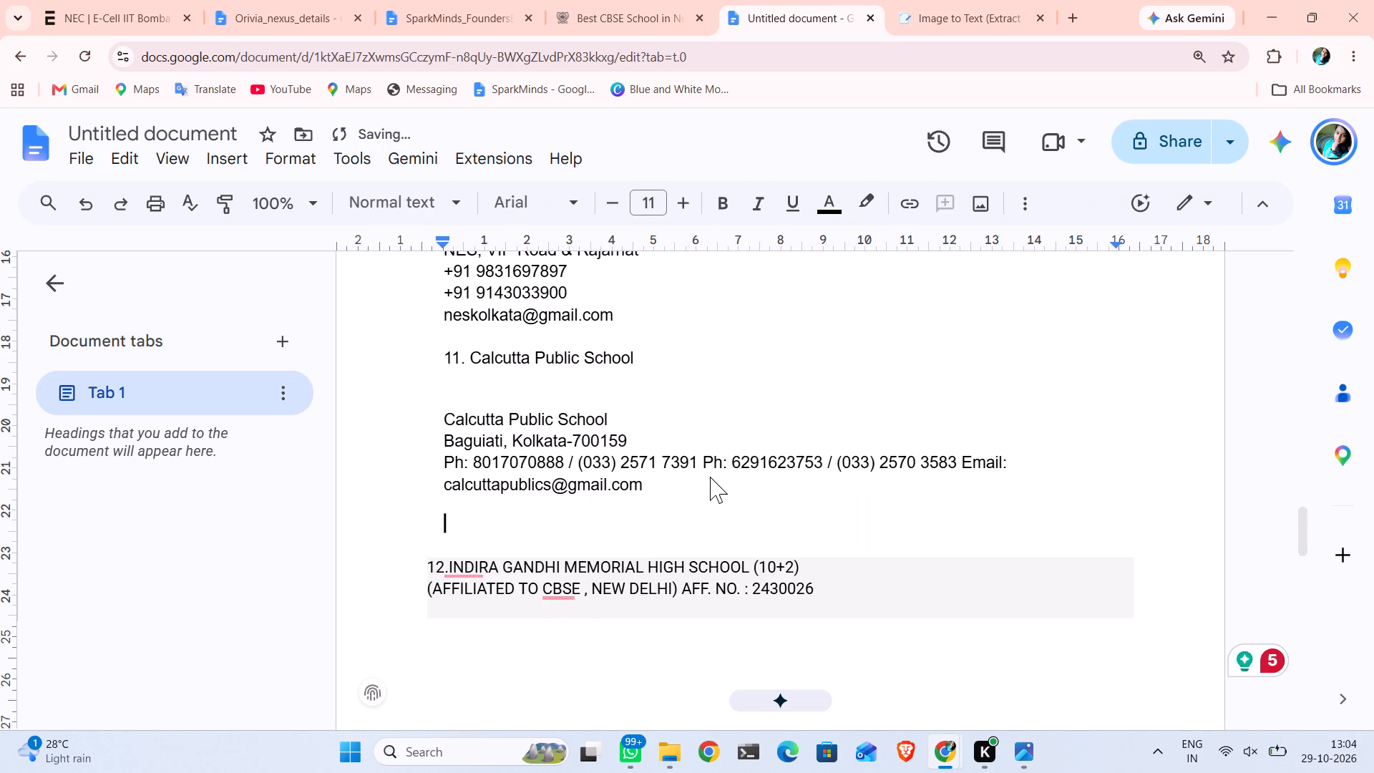
Remove the blank lines between the Calcutta Public School contact details and entry 12, Indira Gandhi Memorial High School.
scroll(710, 477, "down", 2)
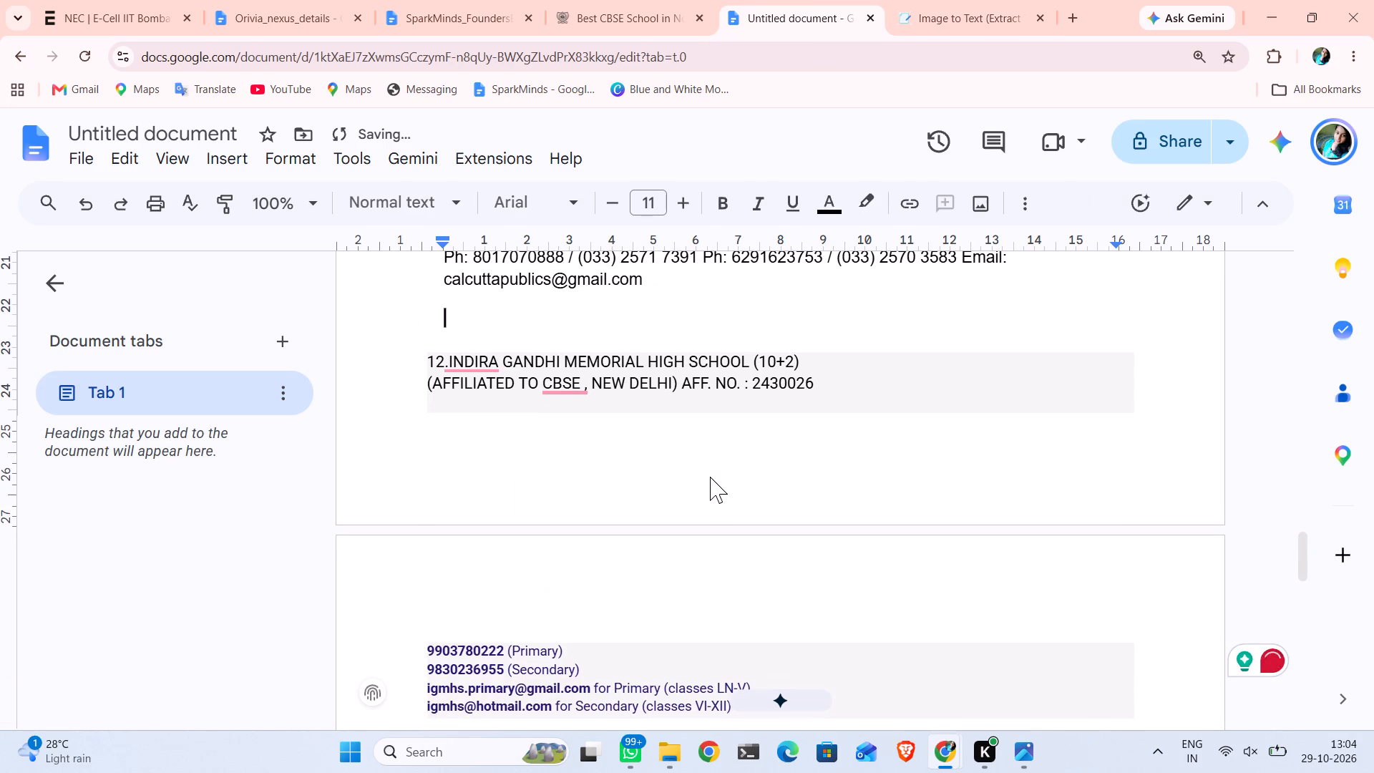
scroll(710, 477, "down", 6)
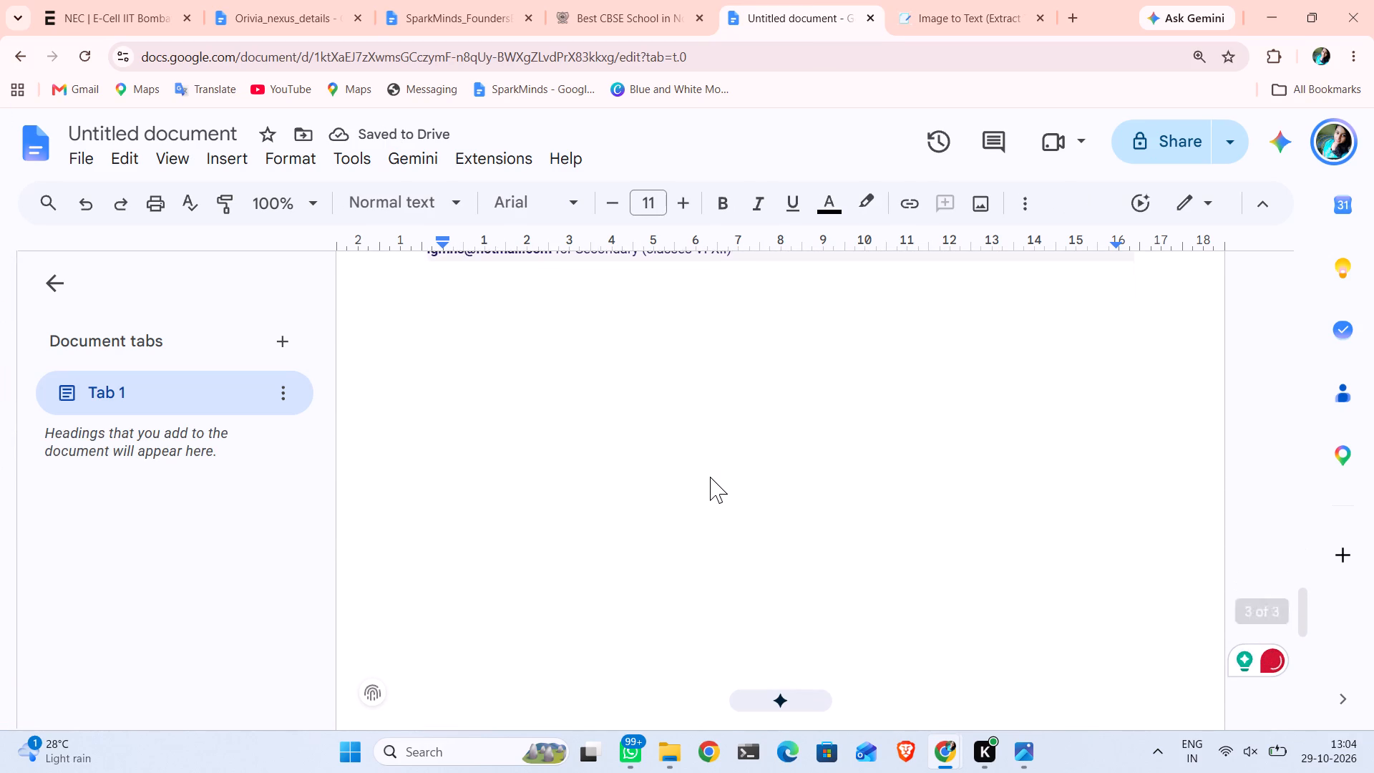
scroll(710, 477, "up", 6)
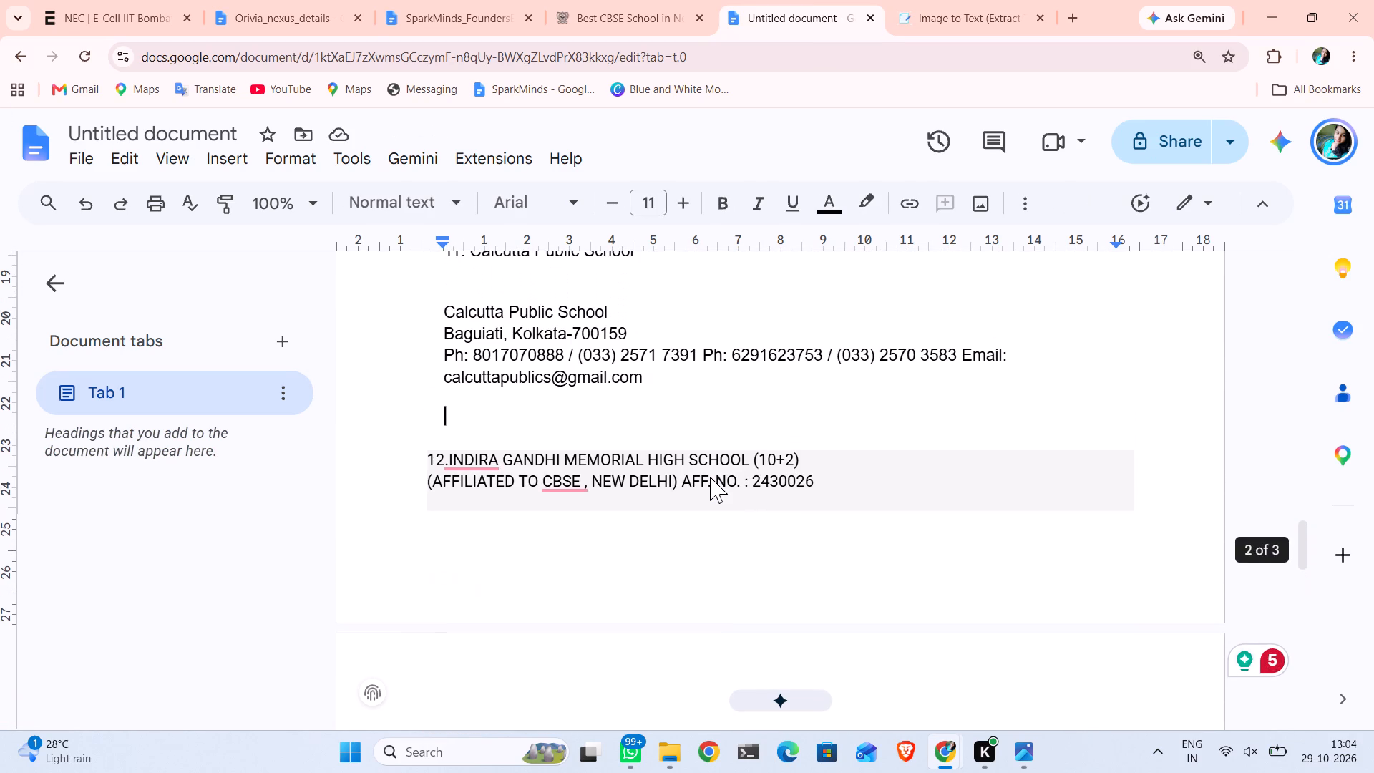
key("Down")
key("BackSpace")
key("BackSpace")
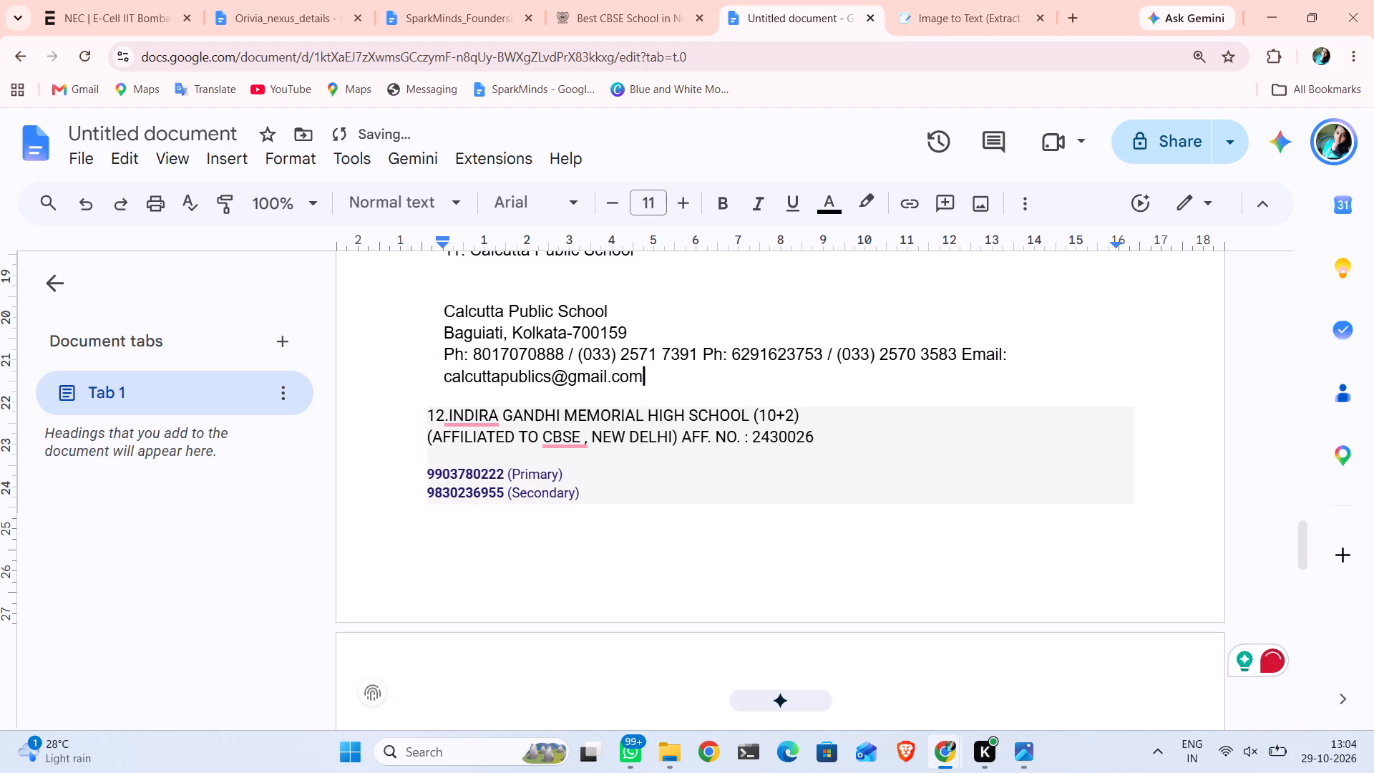
Delete the repeated school name and blank lines under entry 11, keeping the heading as "11. Calcutta Public School" directly above its address.
scroll(710, 477, "up", 1)
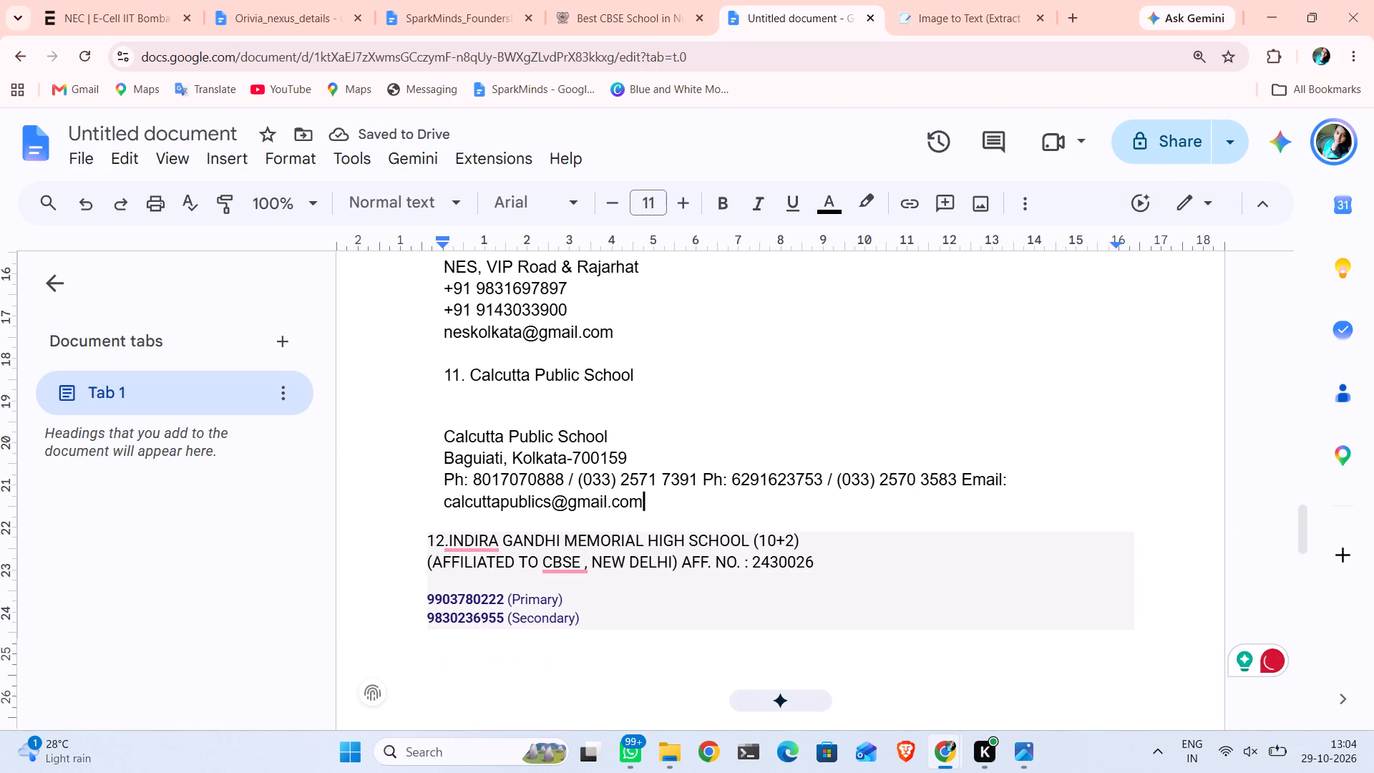
left_click_drag(622, 430, 345, 425)
key("BackSpace")
key("BackSpace")
key("BackSpace")
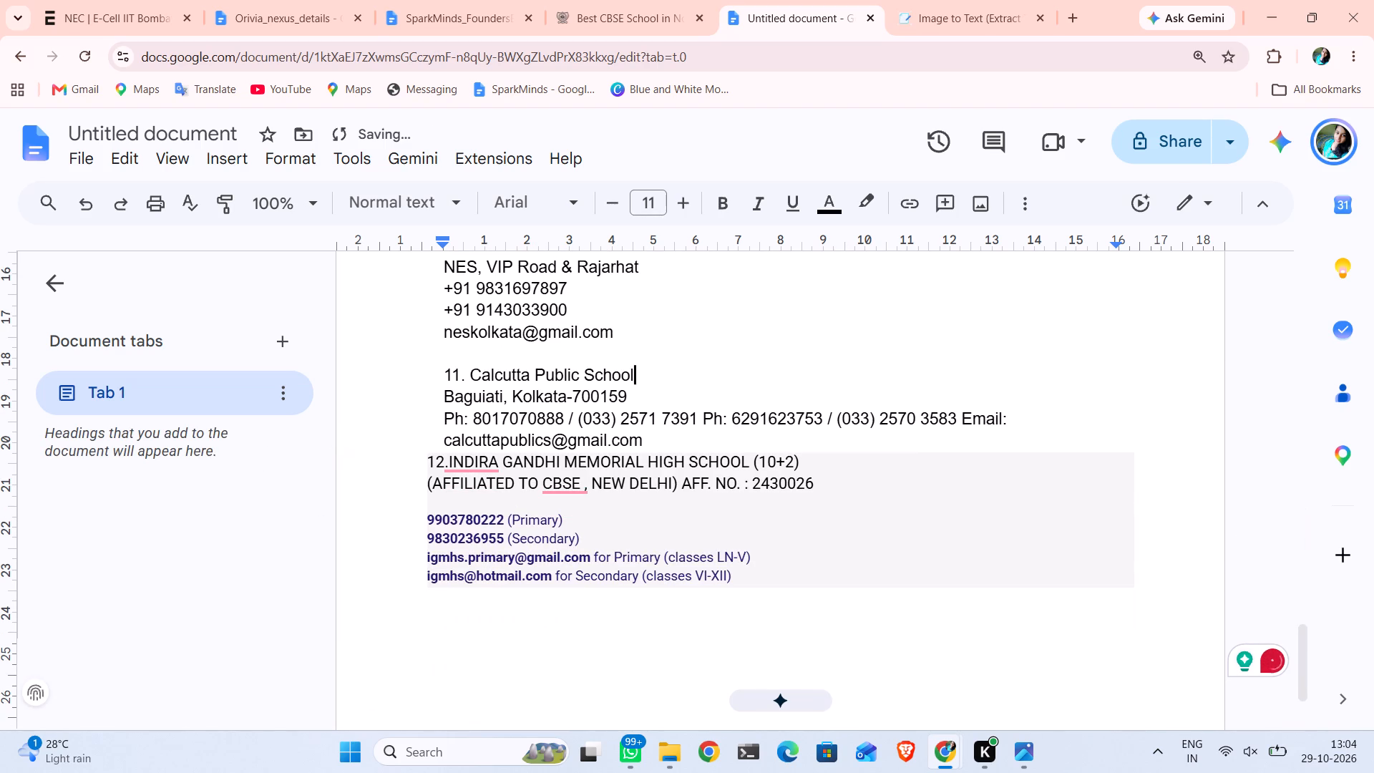
key("l")
Reduce the font size of the school name "Vidya Bharati Global School" in entry 1 by five points.
scroll(467, 578, "right", 1)
scroll(467, 578, "up", 5)
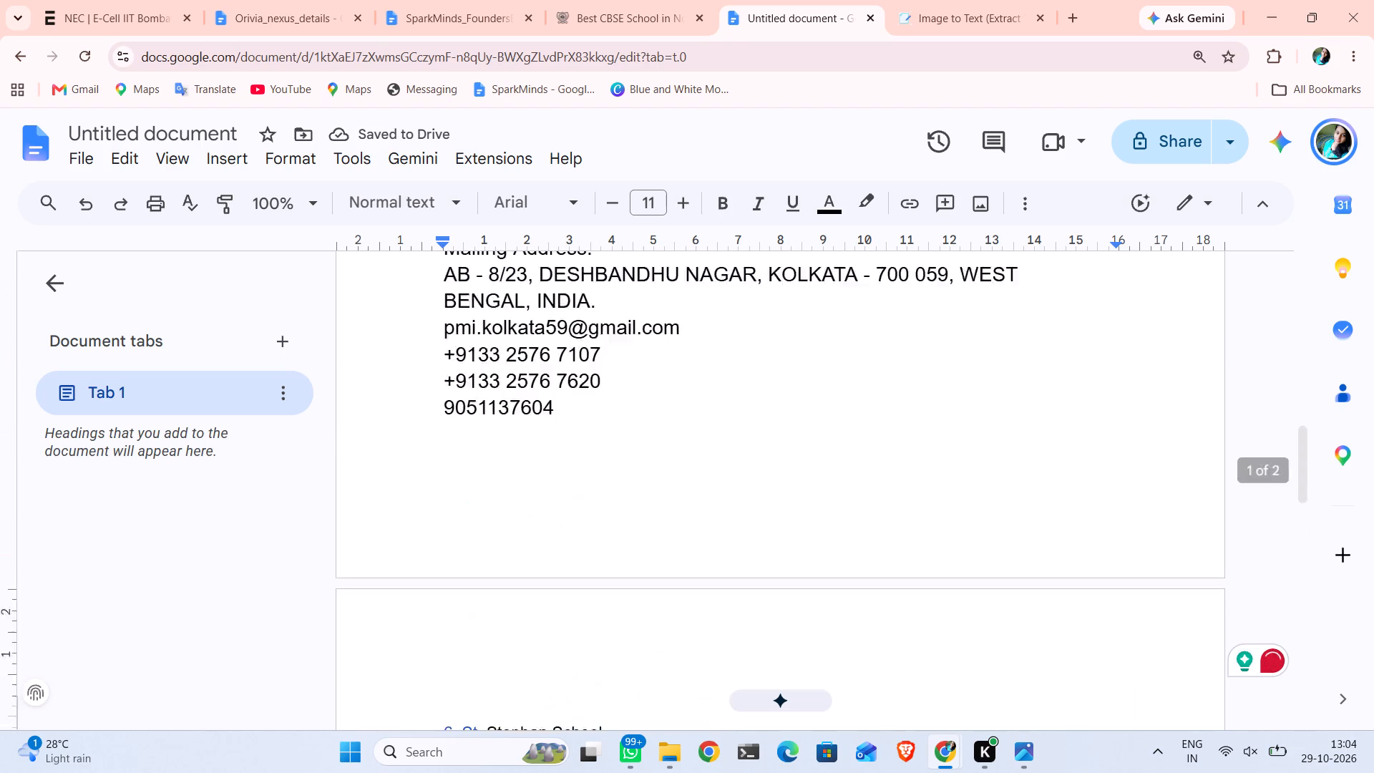
scroll(467, 578, "up", 5)
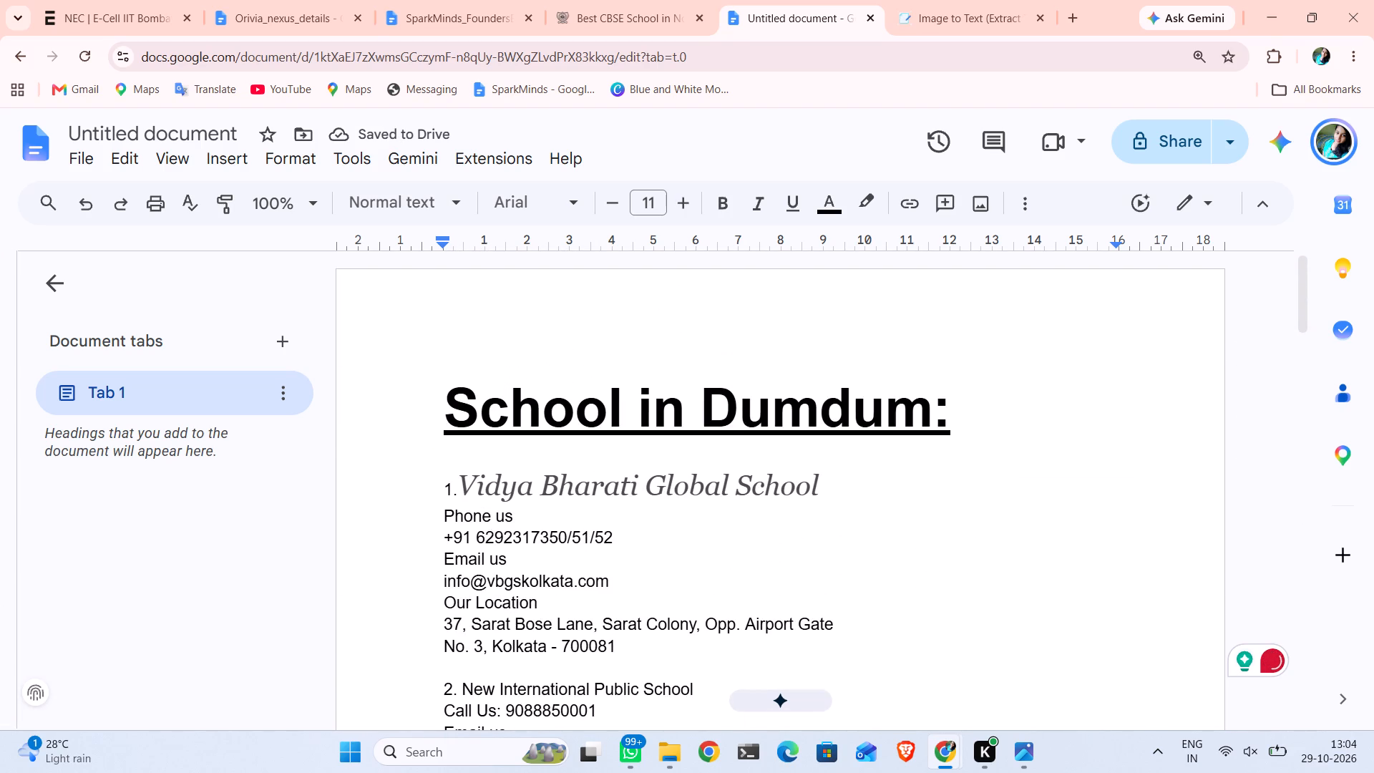
left_click_drag(459, 482, 885, 480)
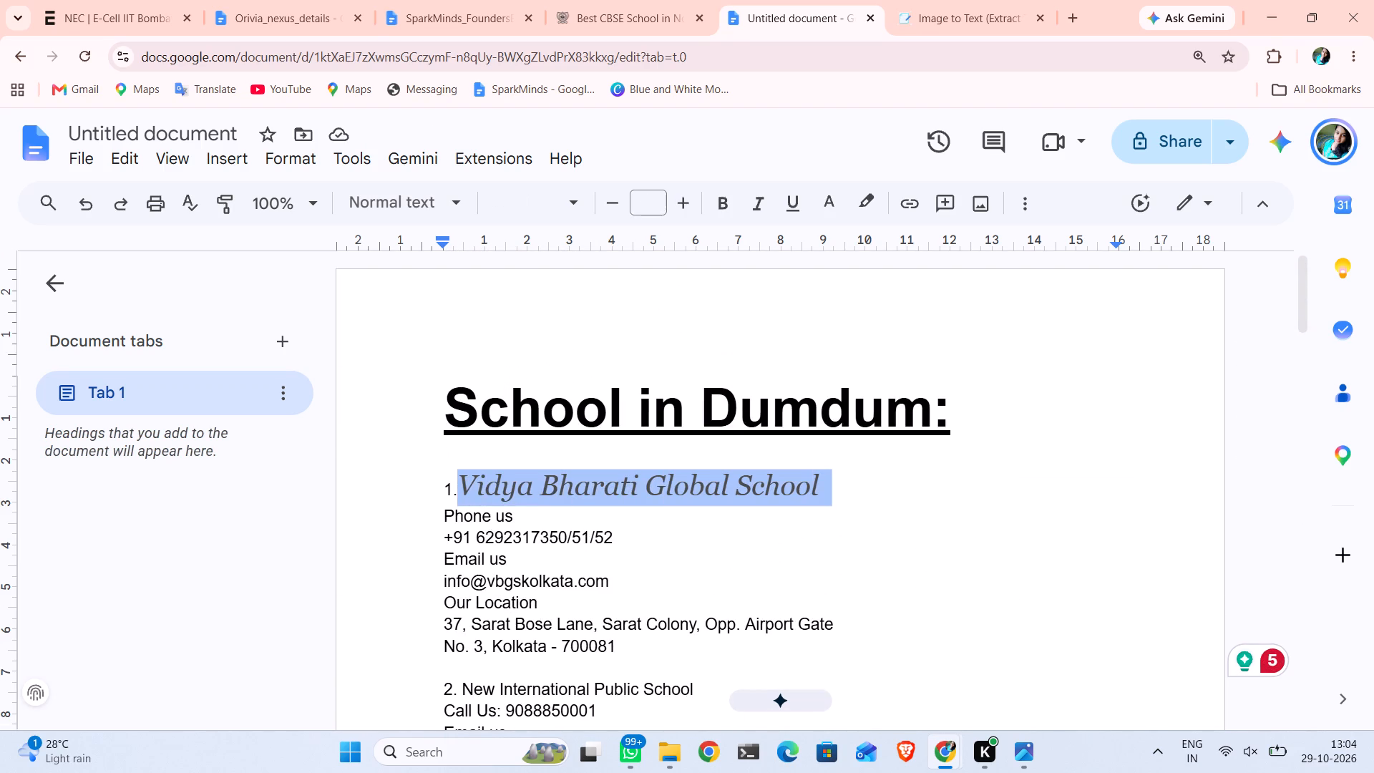
double_click(618, 198)
left_click(618, 198)
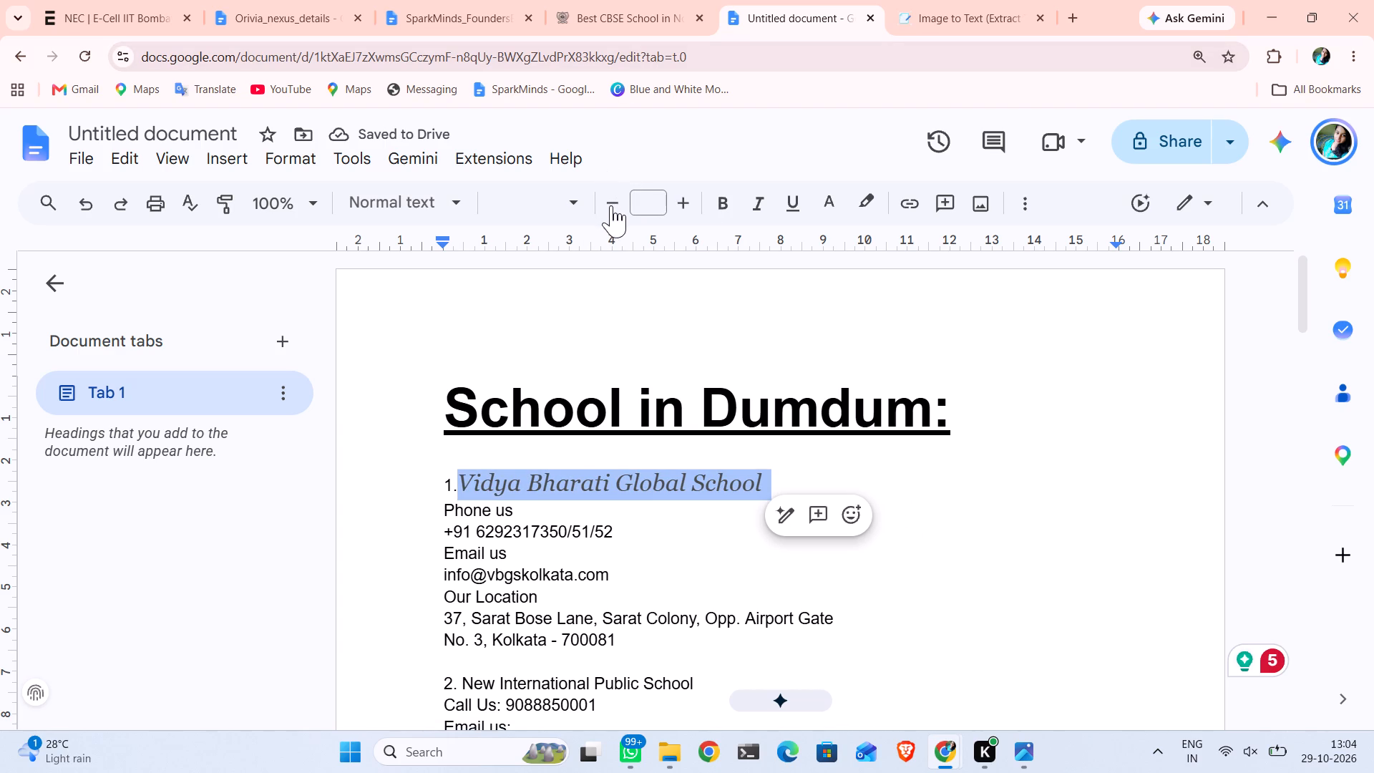
double_click(612, 207)
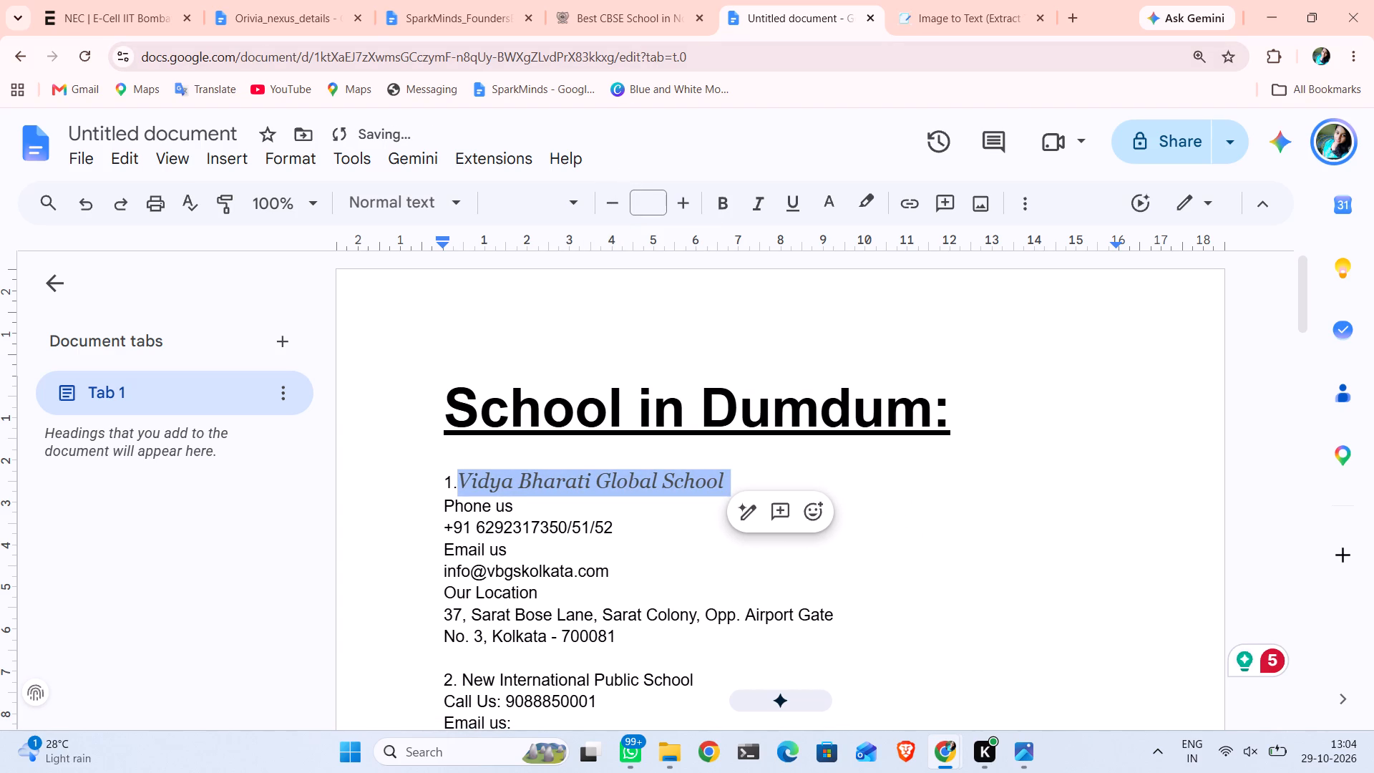
Format the school name "New International Public School" in entry 2 as bold at font size 13.
scroll(624, 505, "down", 2)
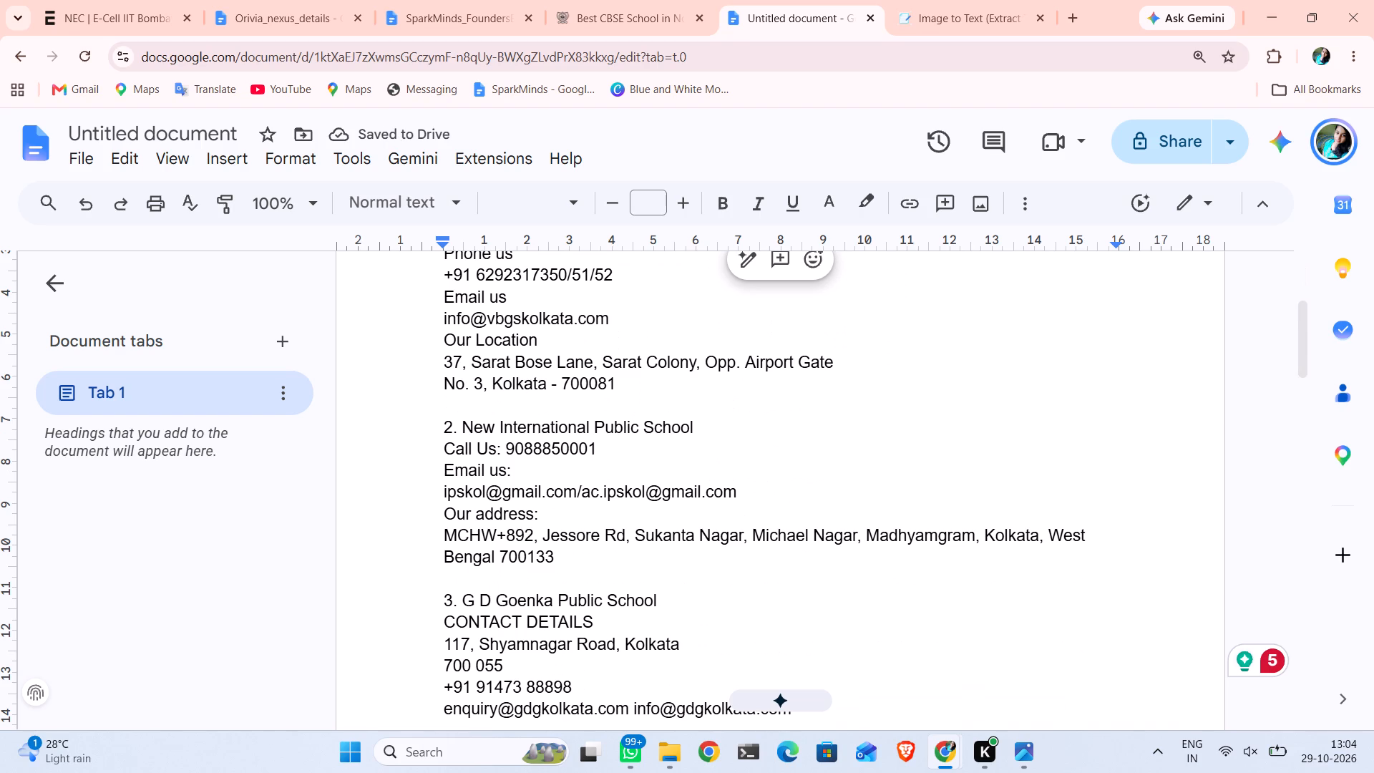
left_click_drag(464, 425, 768, 427)
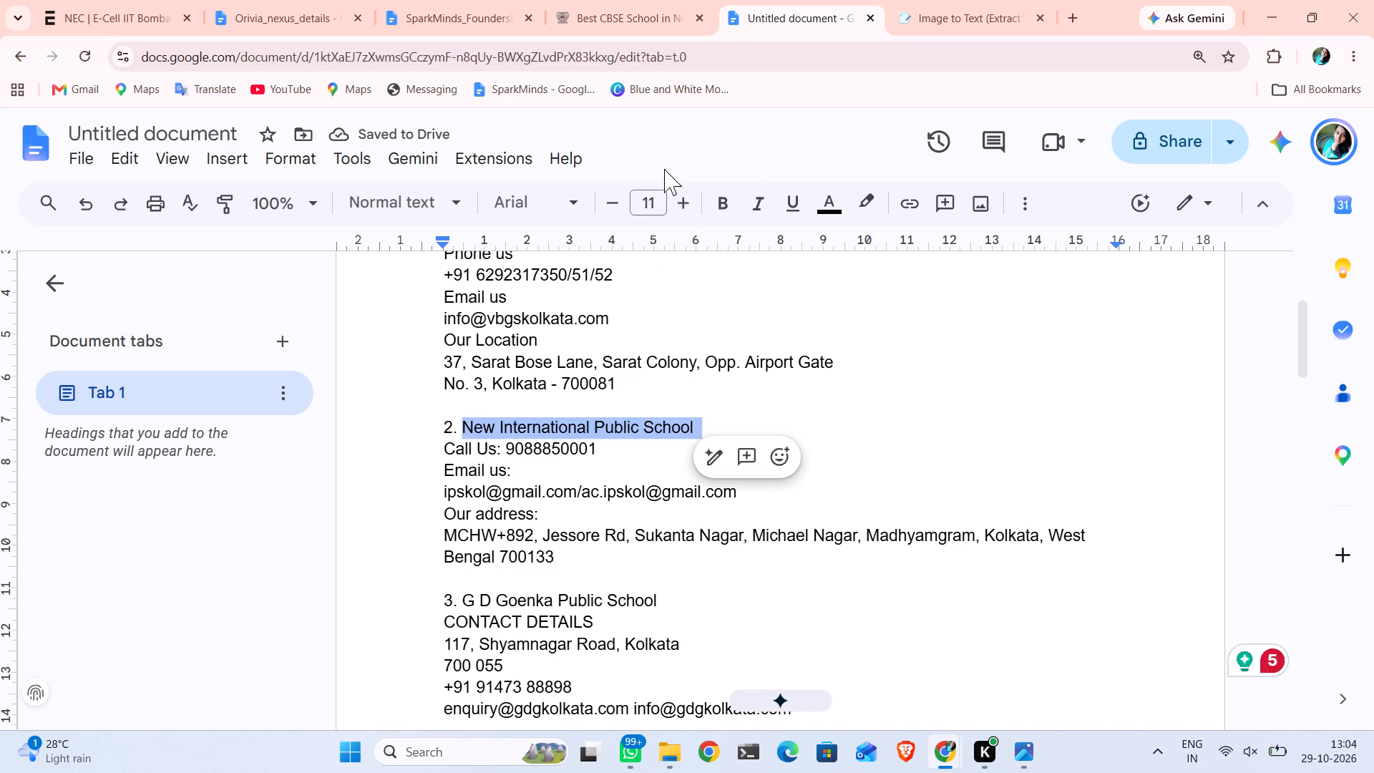
double_click(681, 200)
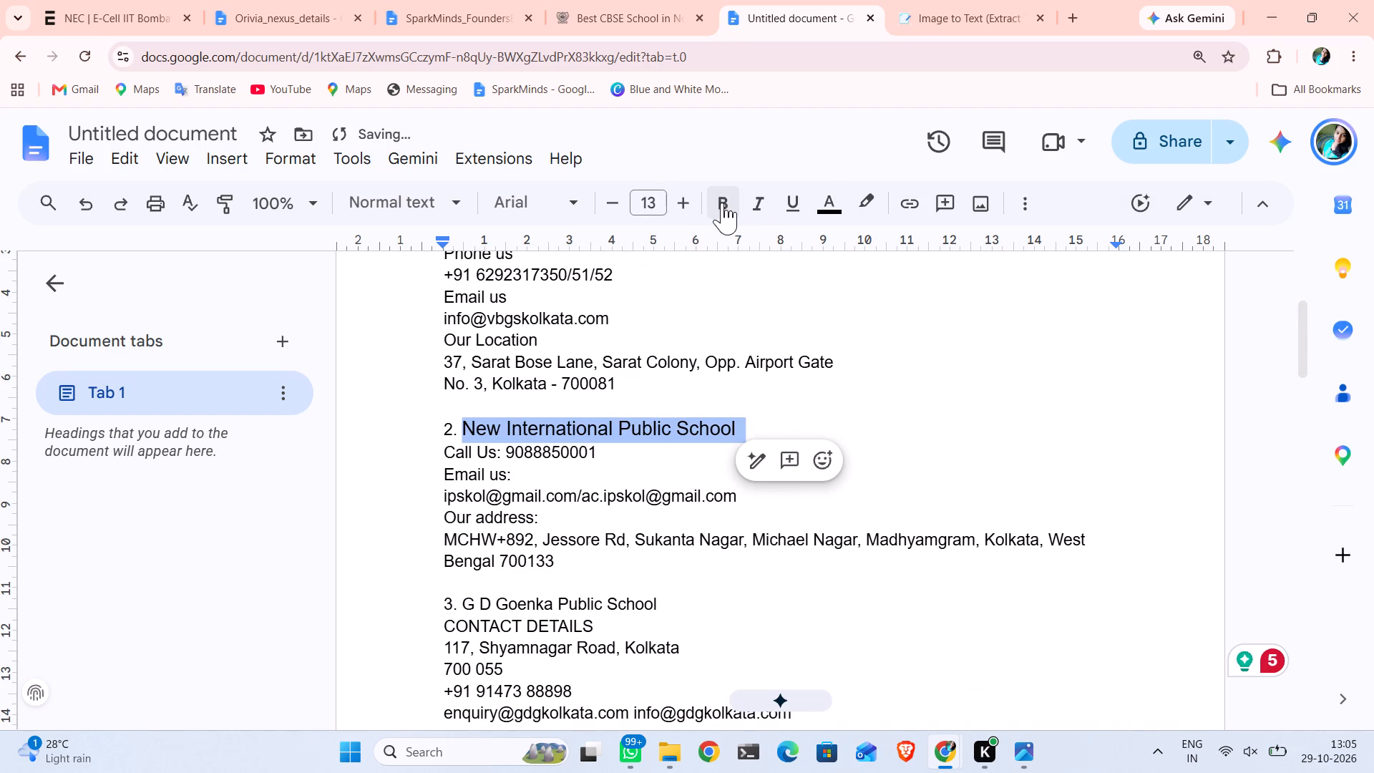
left_click(722, 203)
Format the school name "G D Goenka Public School" in entry 3 as bold at font size 14.
scroll(615, 446, "down", 1)
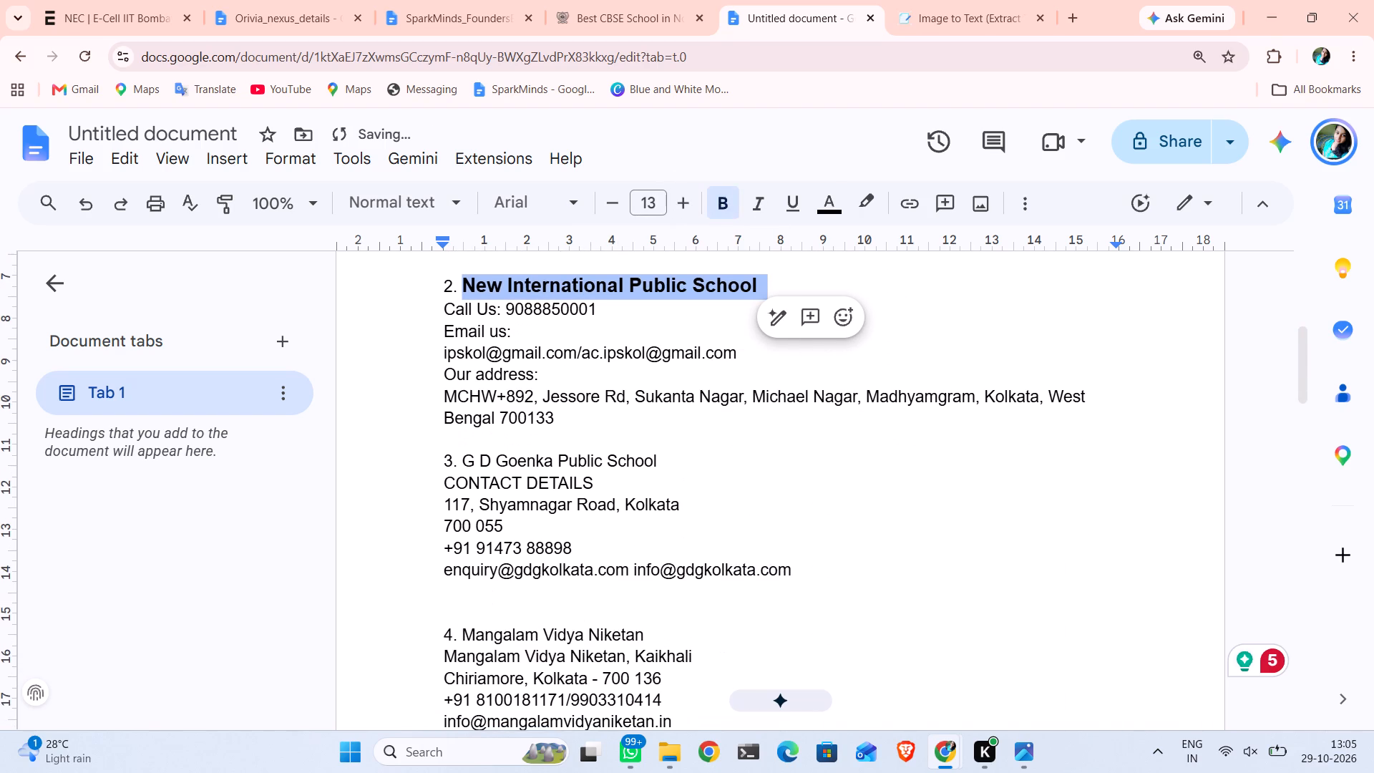
left_click_drag(464, 457, 673, 453)
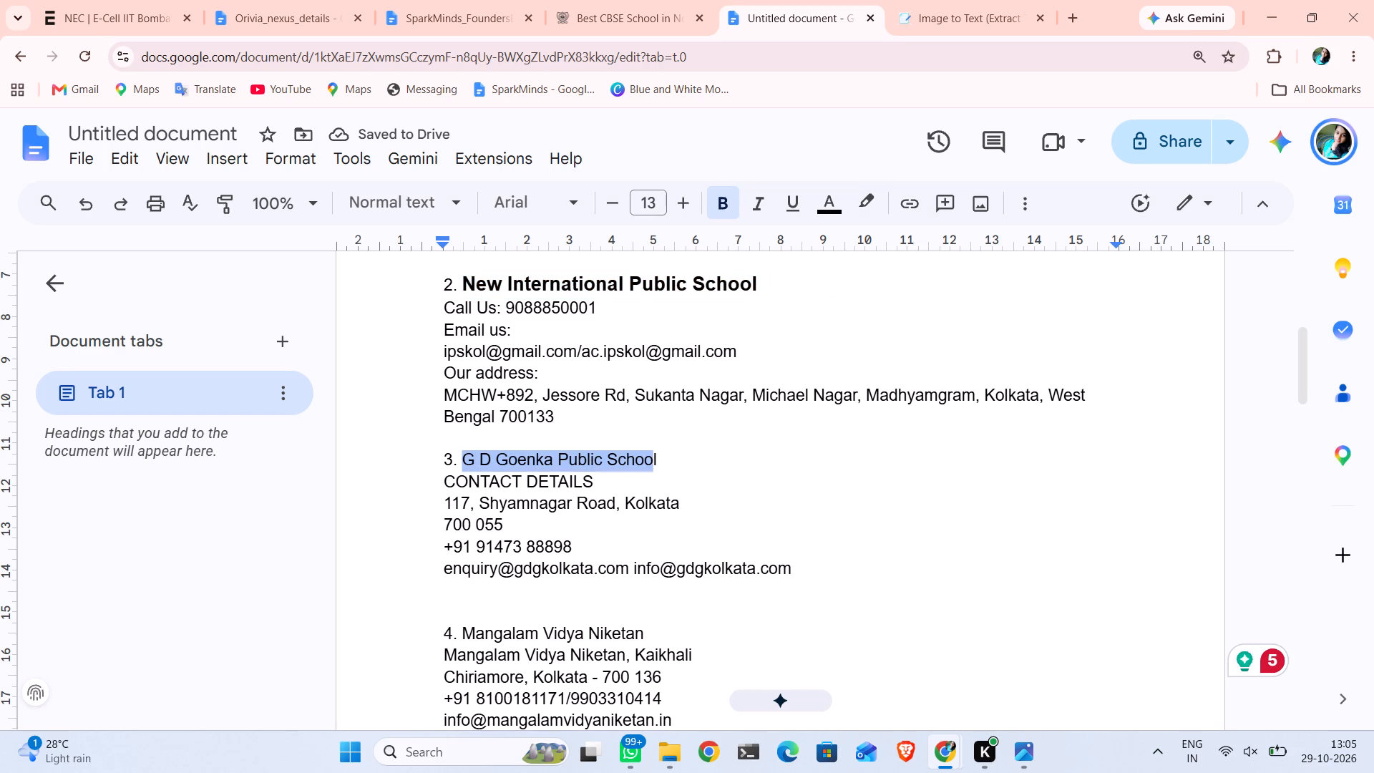
left_click_drag(673, 453, 692, 456)
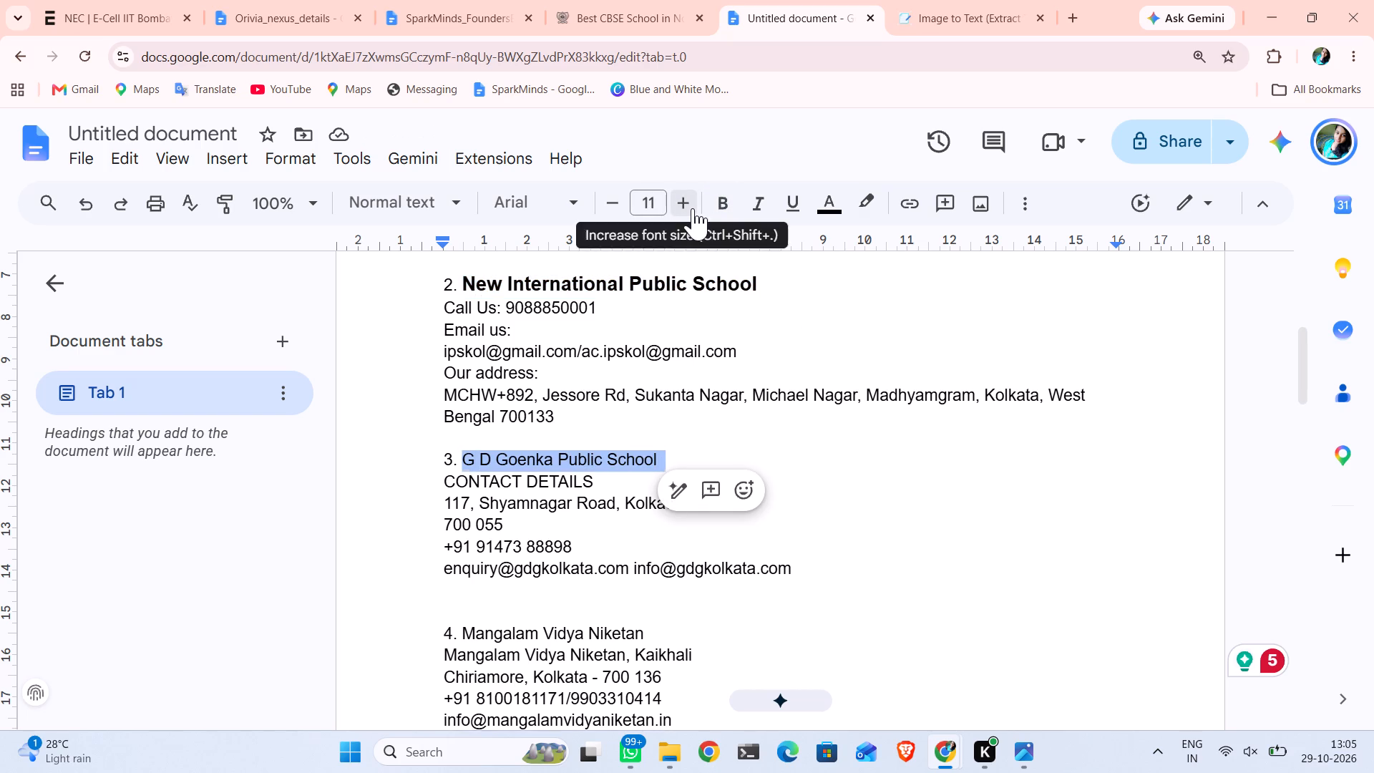
double_click(693, 208)
left_click(693, 208)
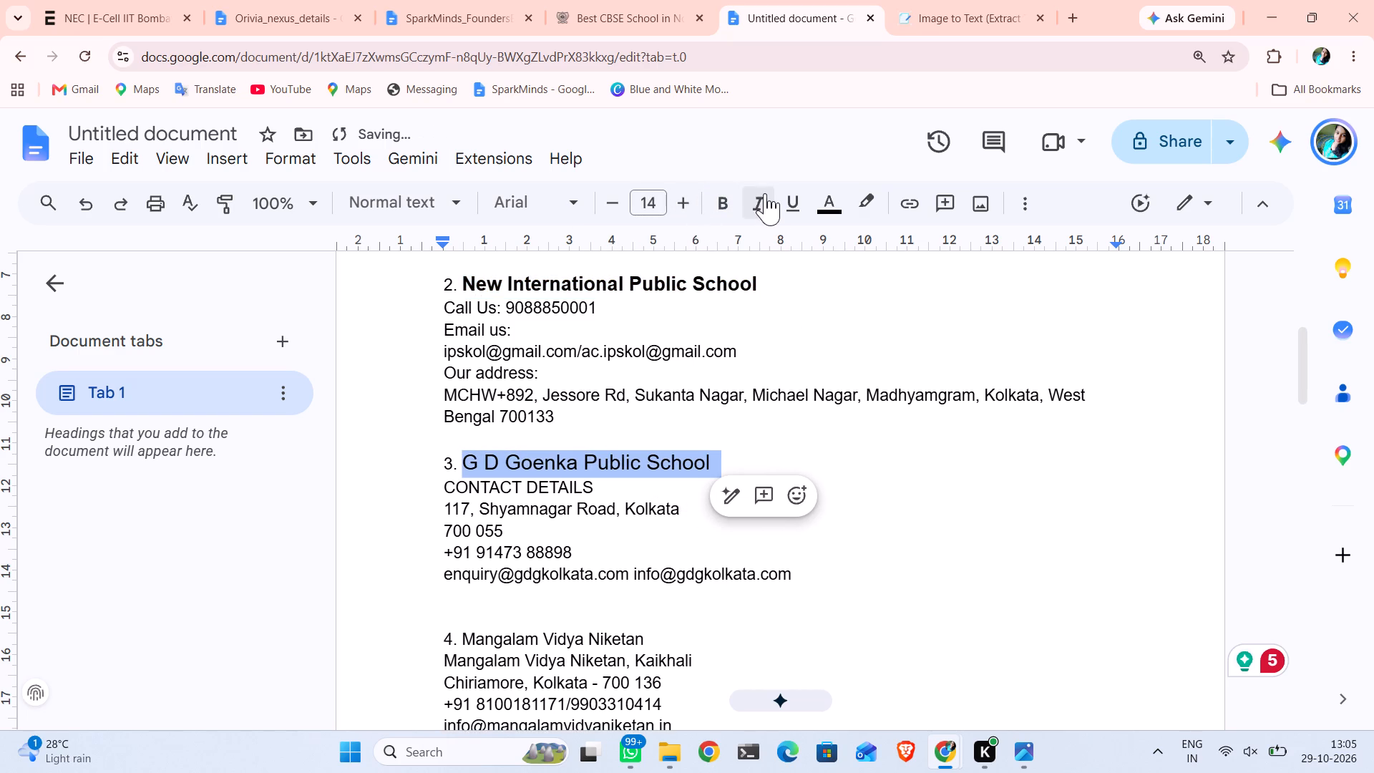
left_click(726, 195)
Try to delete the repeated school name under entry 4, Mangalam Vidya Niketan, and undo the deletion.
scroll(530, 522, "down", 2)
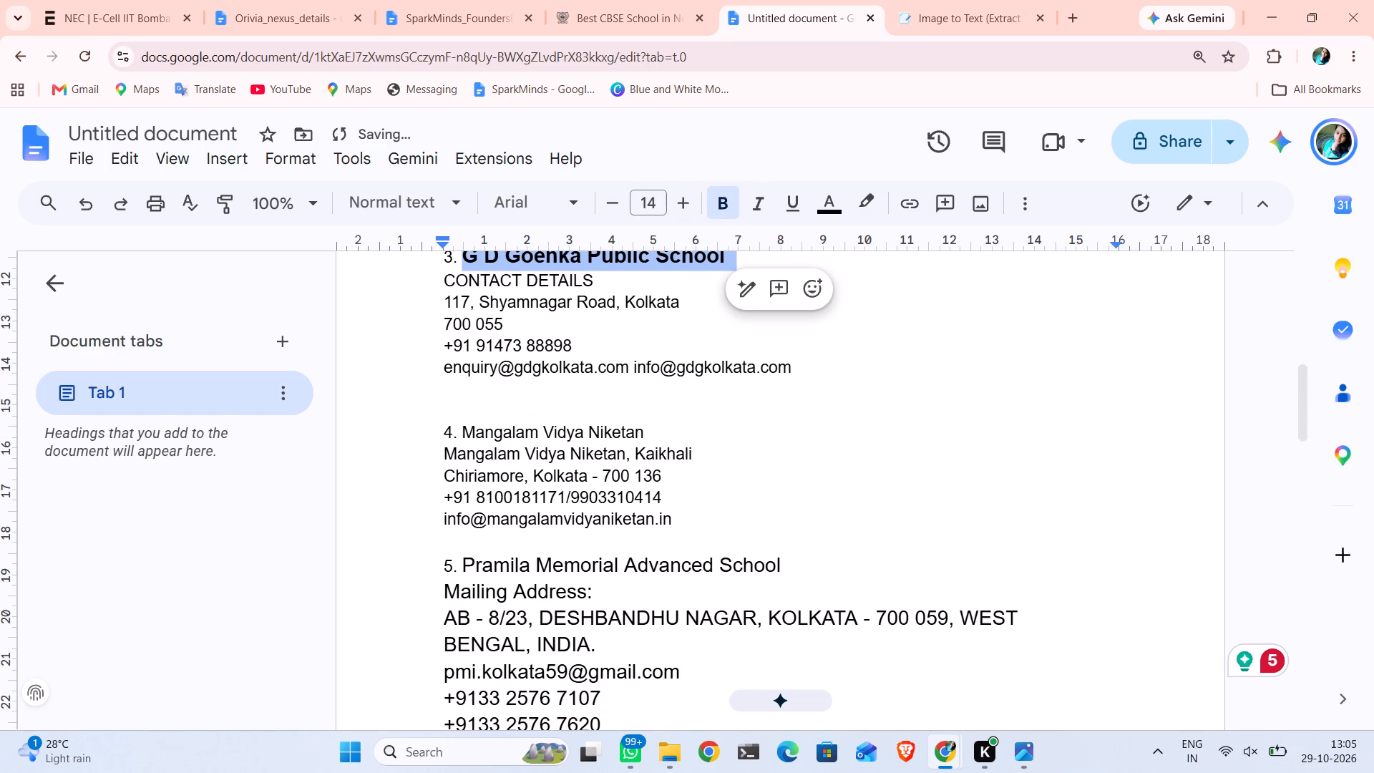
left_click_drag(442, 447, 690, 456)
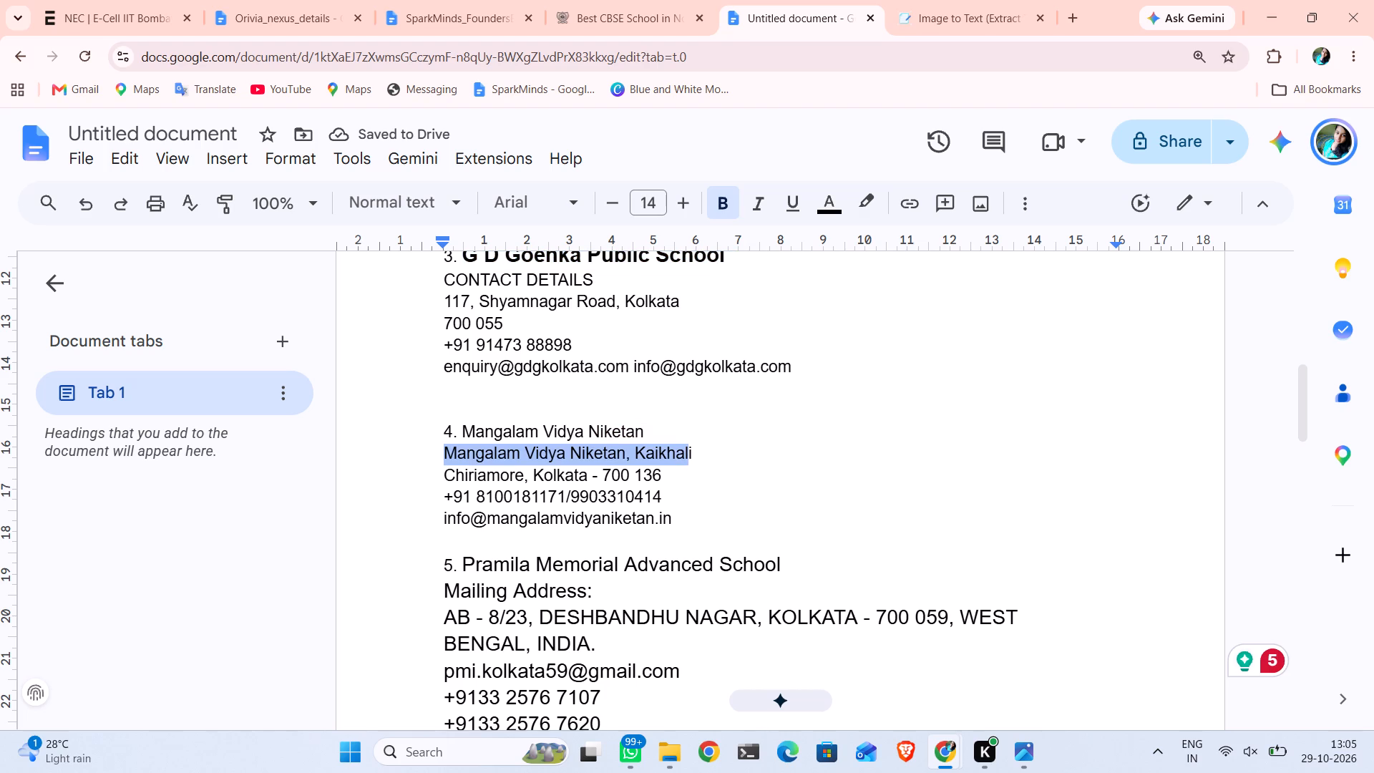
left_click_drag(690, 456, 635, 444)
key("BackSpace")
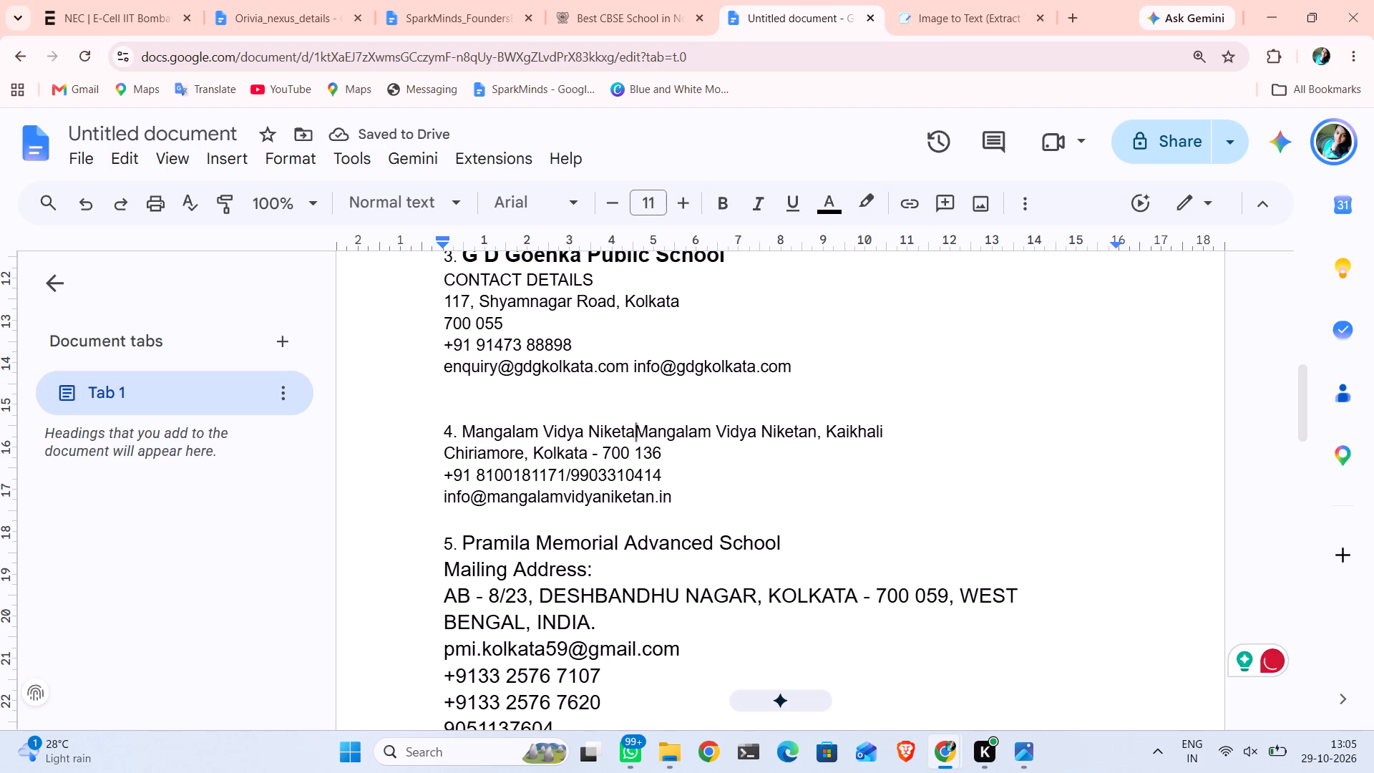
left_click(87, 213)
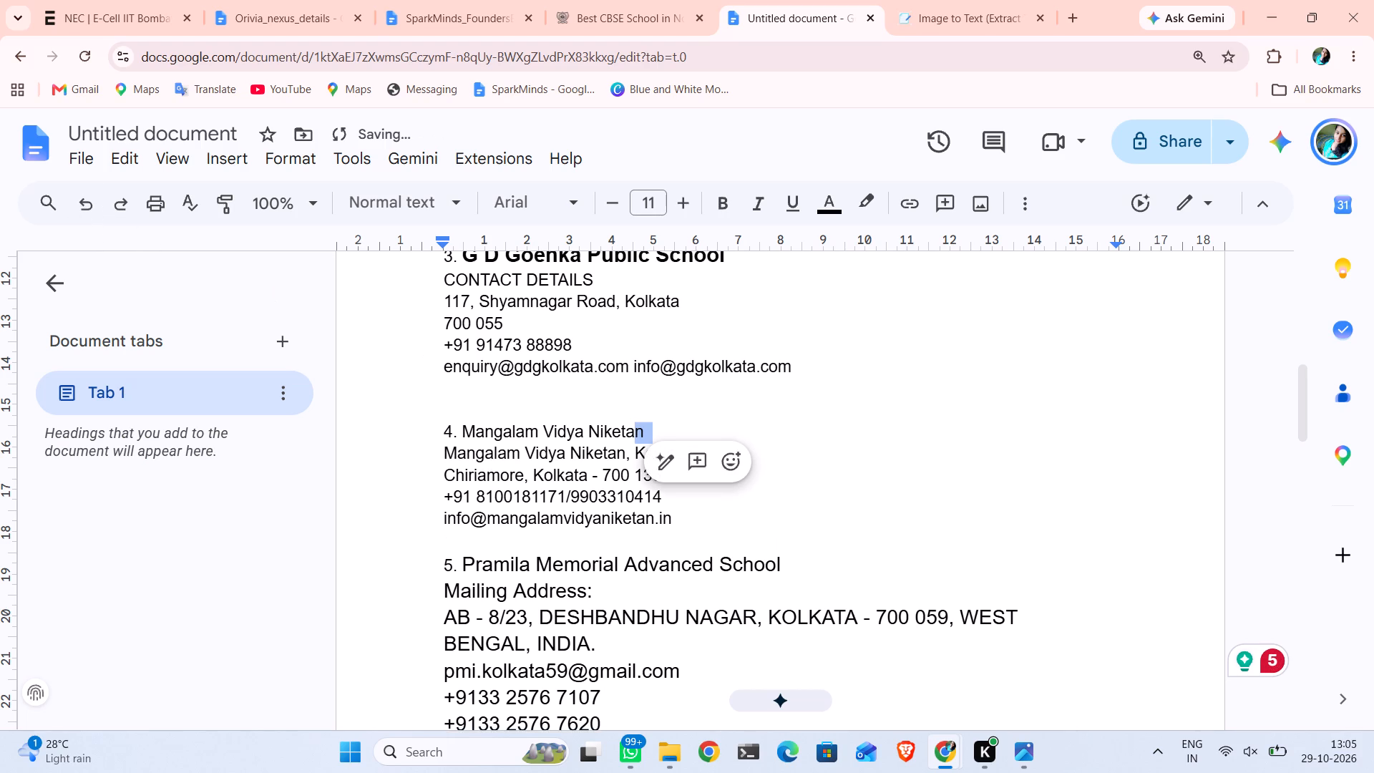
Delete the repeated "Mangalam Vidya Niketan," before "Kaikhali" in the address line of entry 4.
left_click(430, 449)
left_click_drag(430, 449, 632, 454)
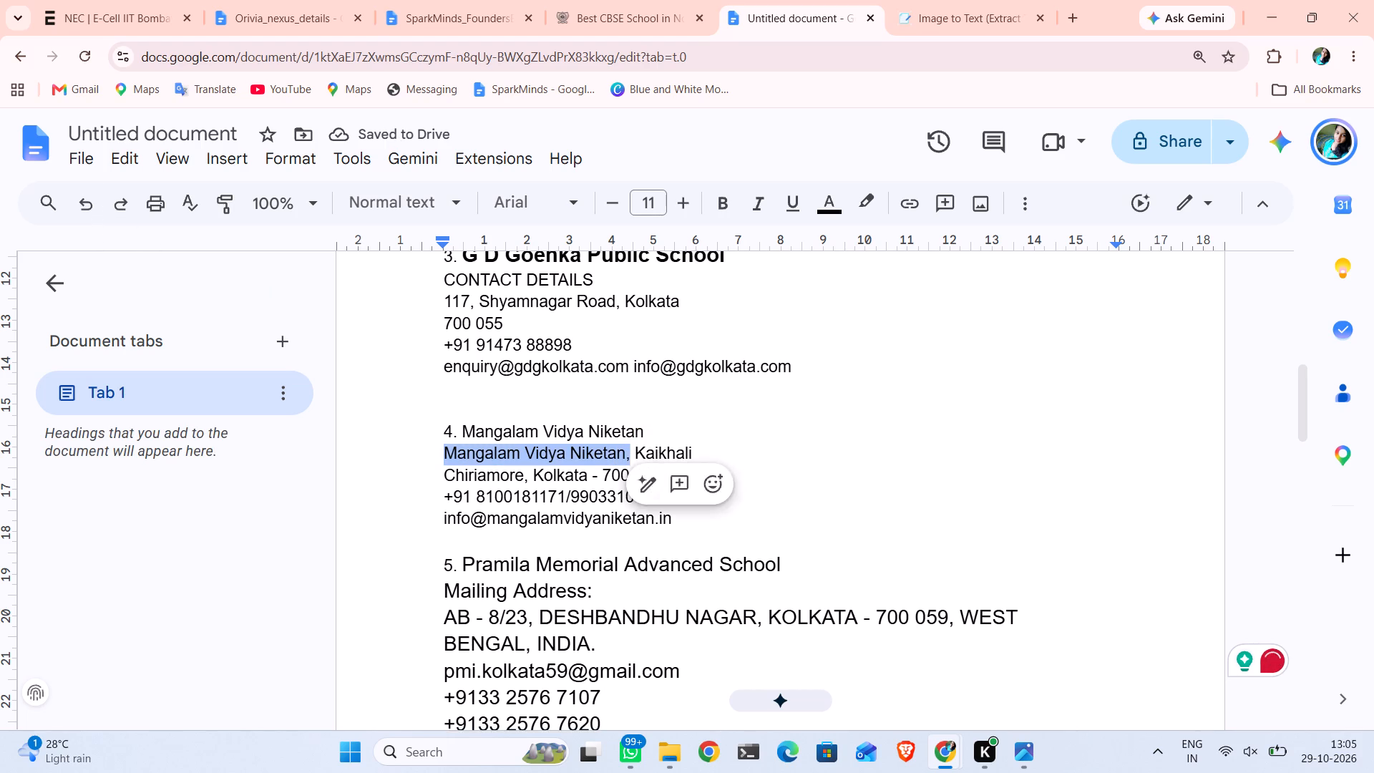
key("BackSpace")
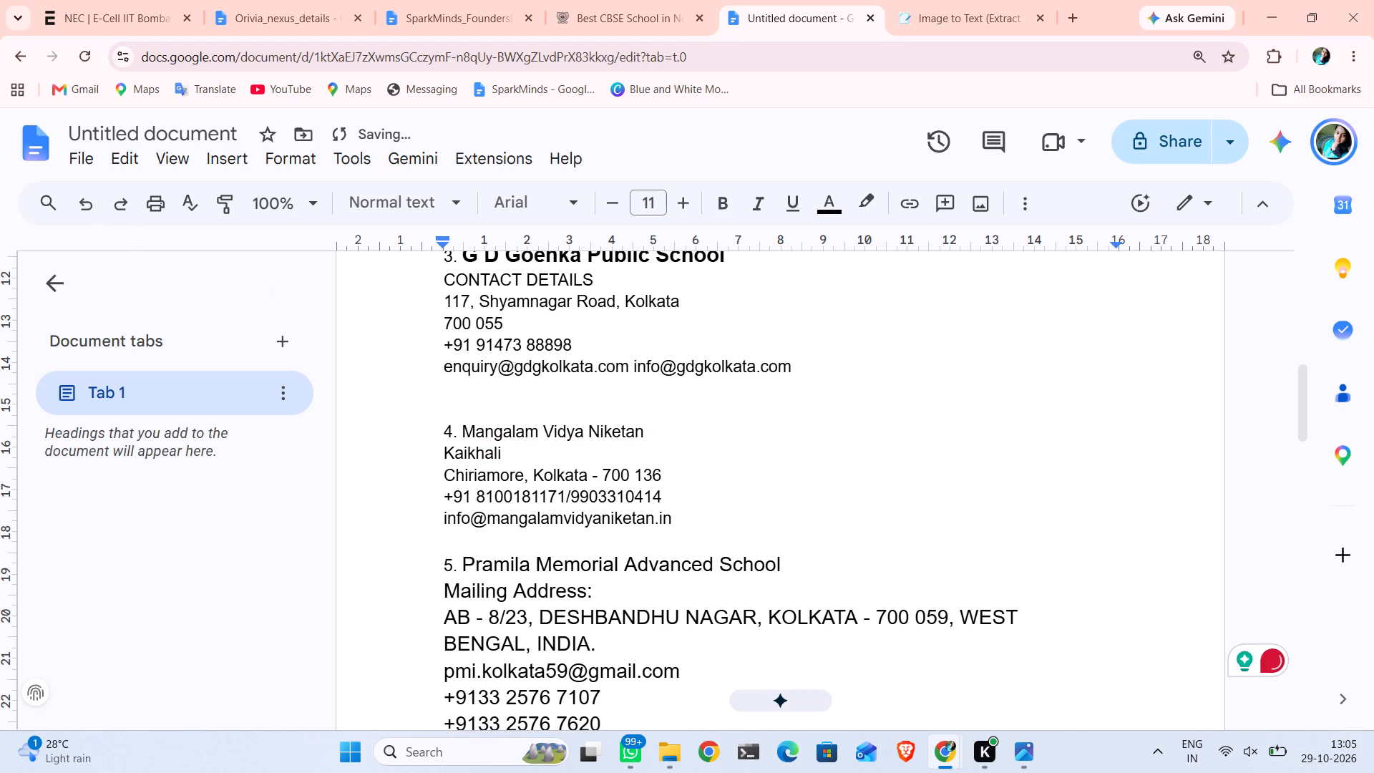
Reduce the font size of the school name "Pramila Memorial Advanced School" in entry 5 by two points.
scroll(632, 454, "down", 2)
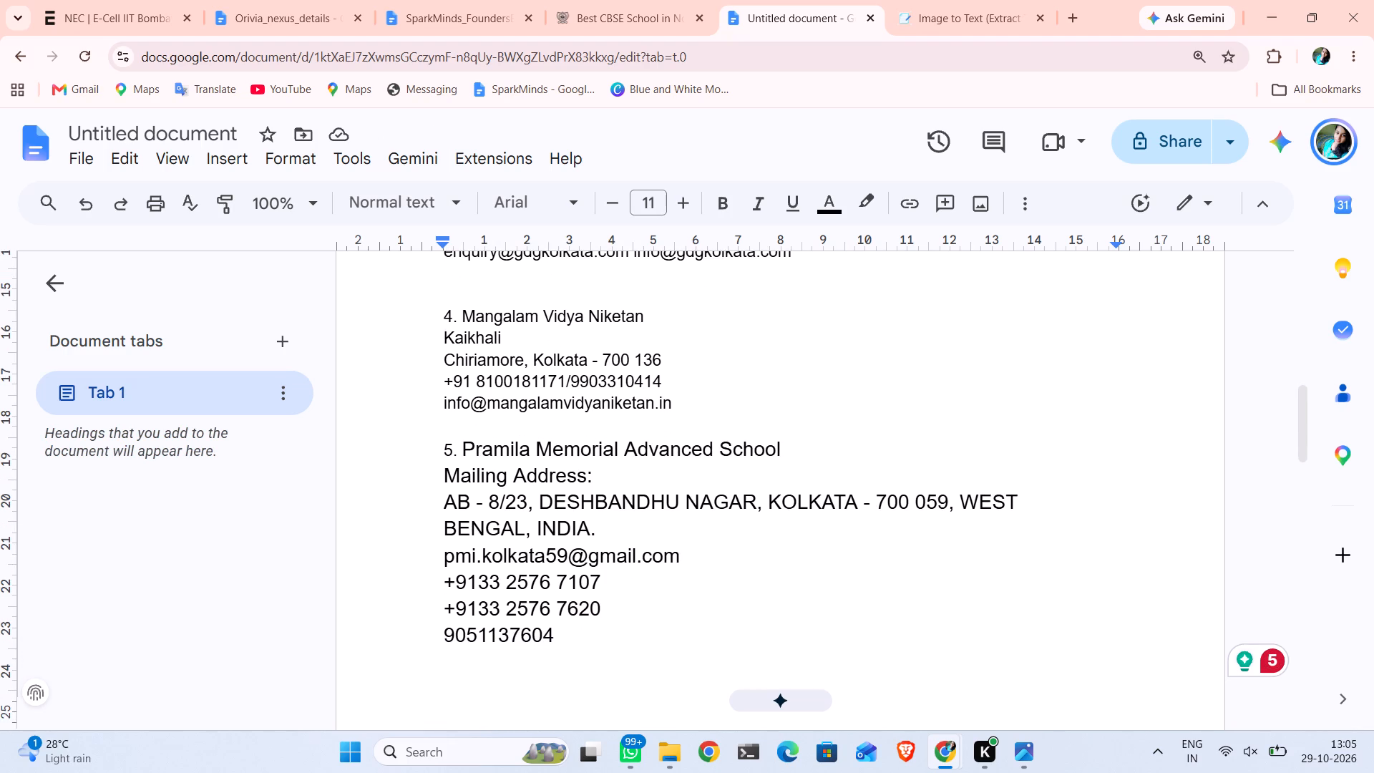
left_click_drag(466, 436, 633, 457)
left_click(633, 457)
left_click_drag(456, 449, 833, 449)
double_click(608, 208)
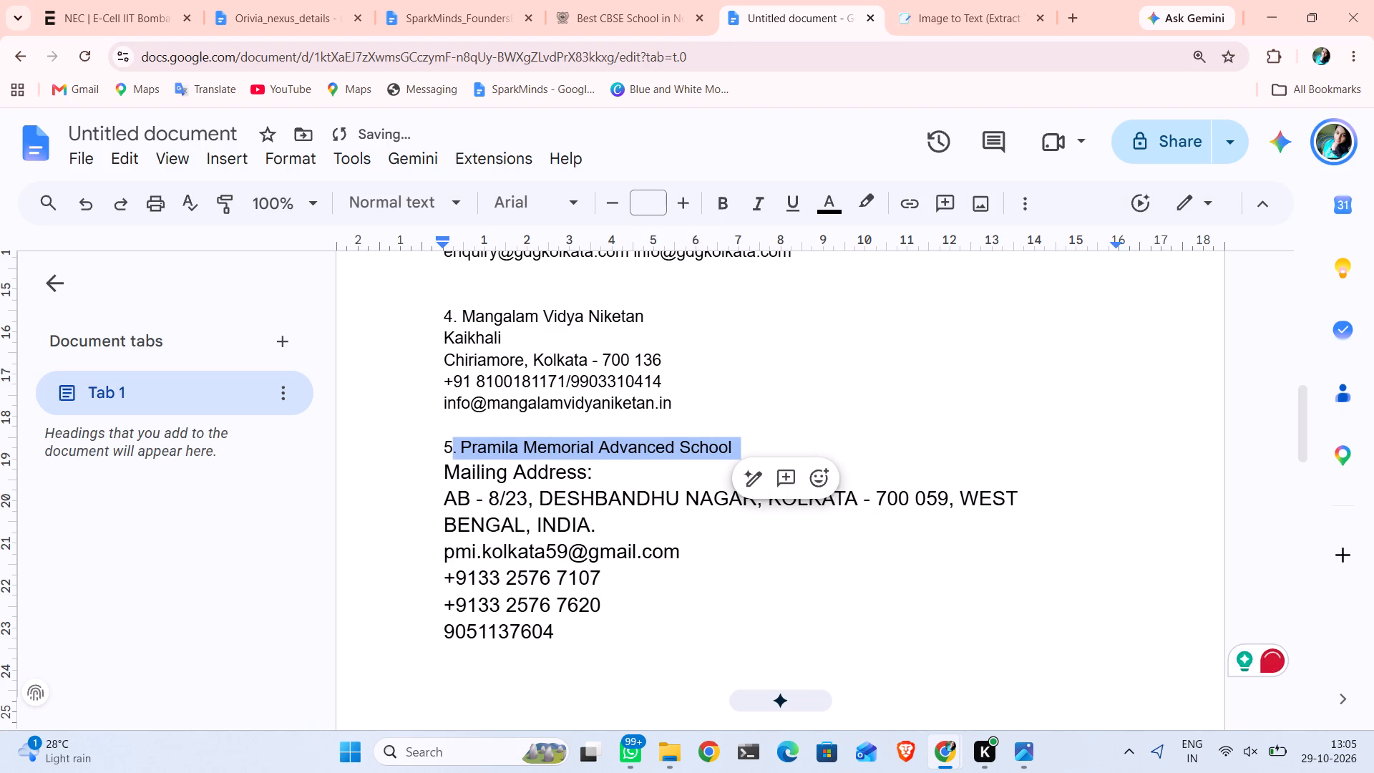
Set the mailing address, email and phone lines under entry 5, Pramila Memorial Advanced School, to font size 10.5.
left_click_drag(429, 465, 598, 708)
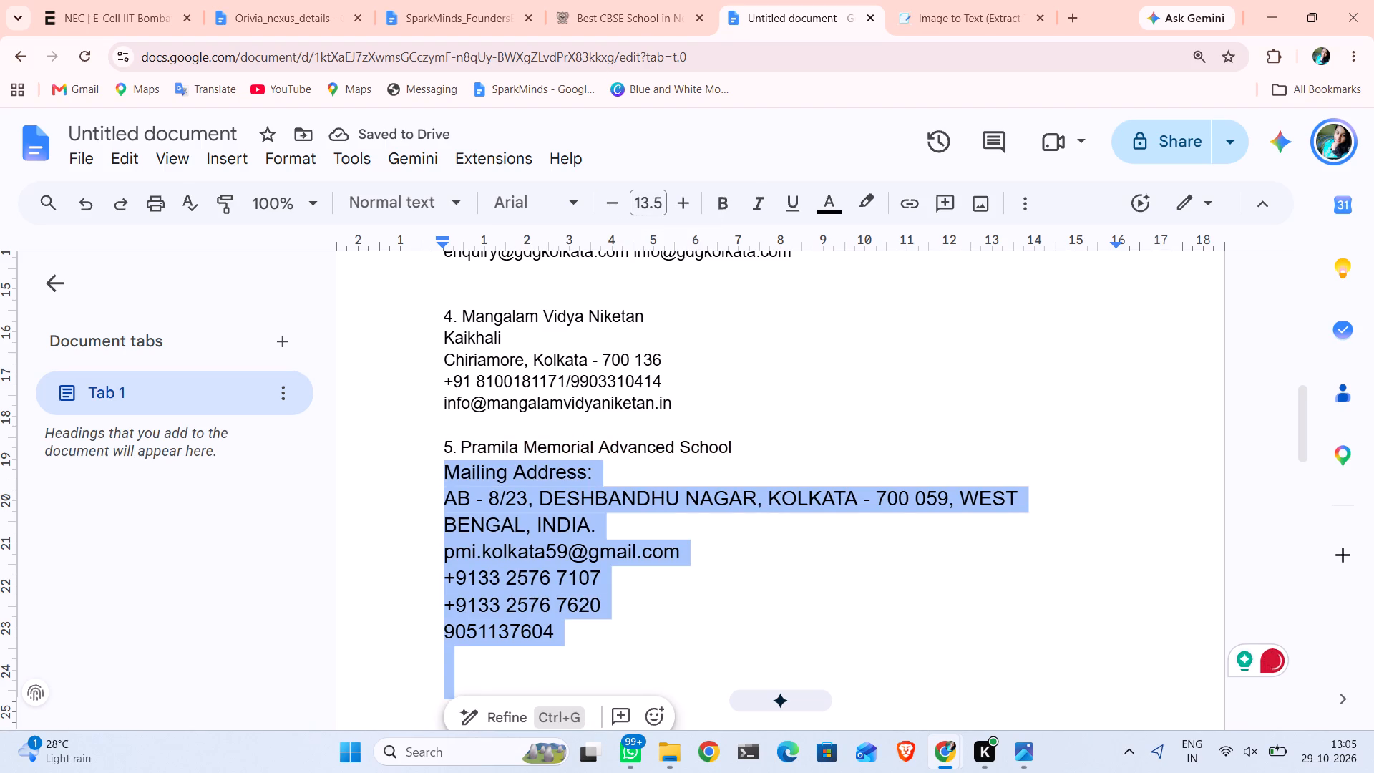
double_click(612, 194)
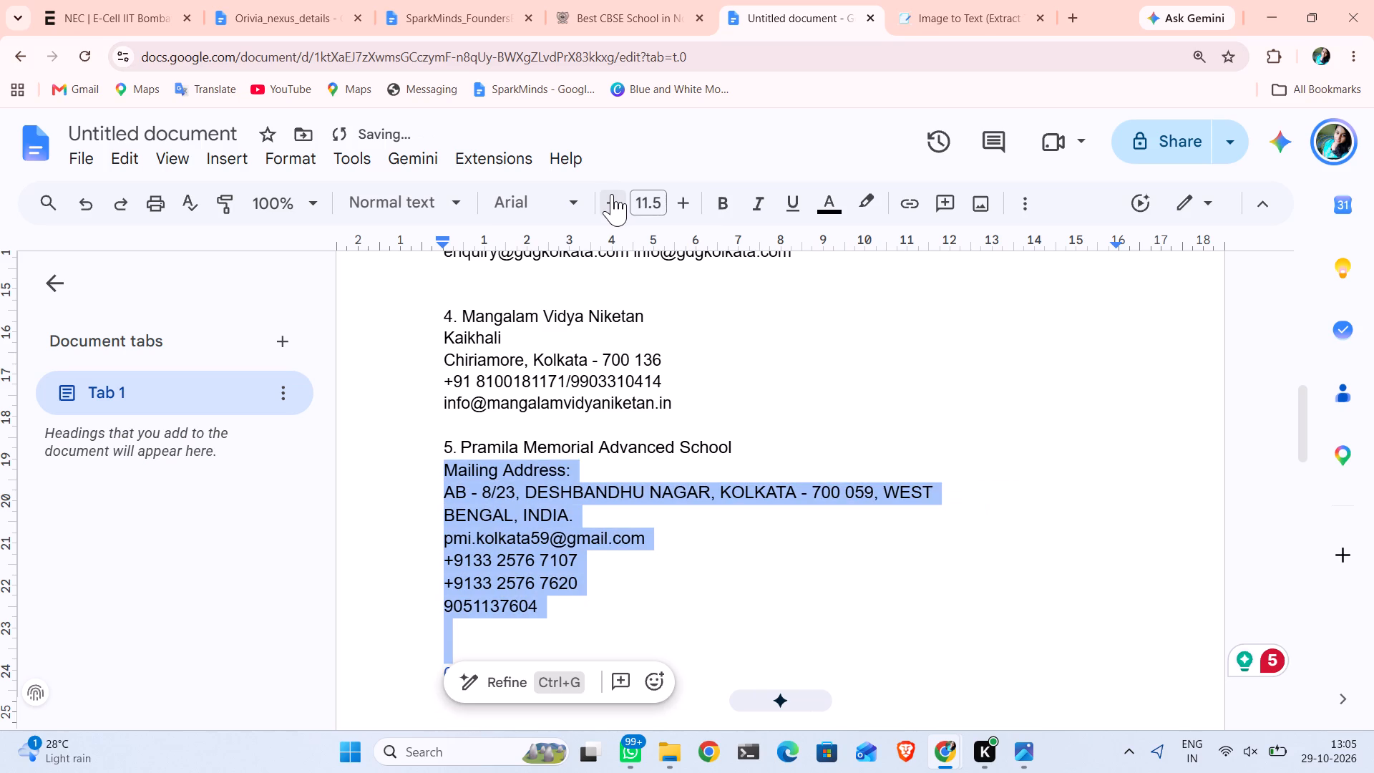
left_click(612, 194)
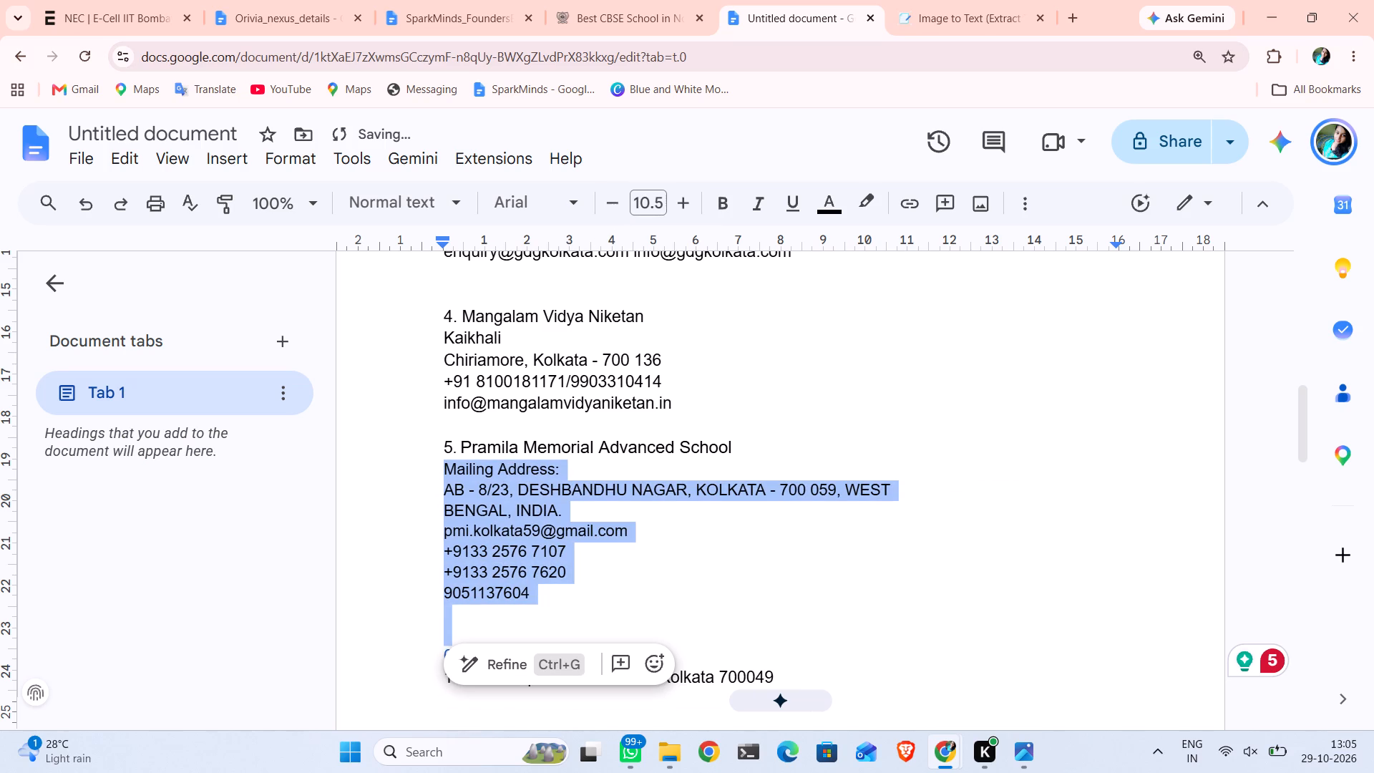
Delete the extra blank line between the entry 5 contact details and entry 6, St. Stephan School.
scroll(619, 428, "down", 1)
left_click(619, 428)
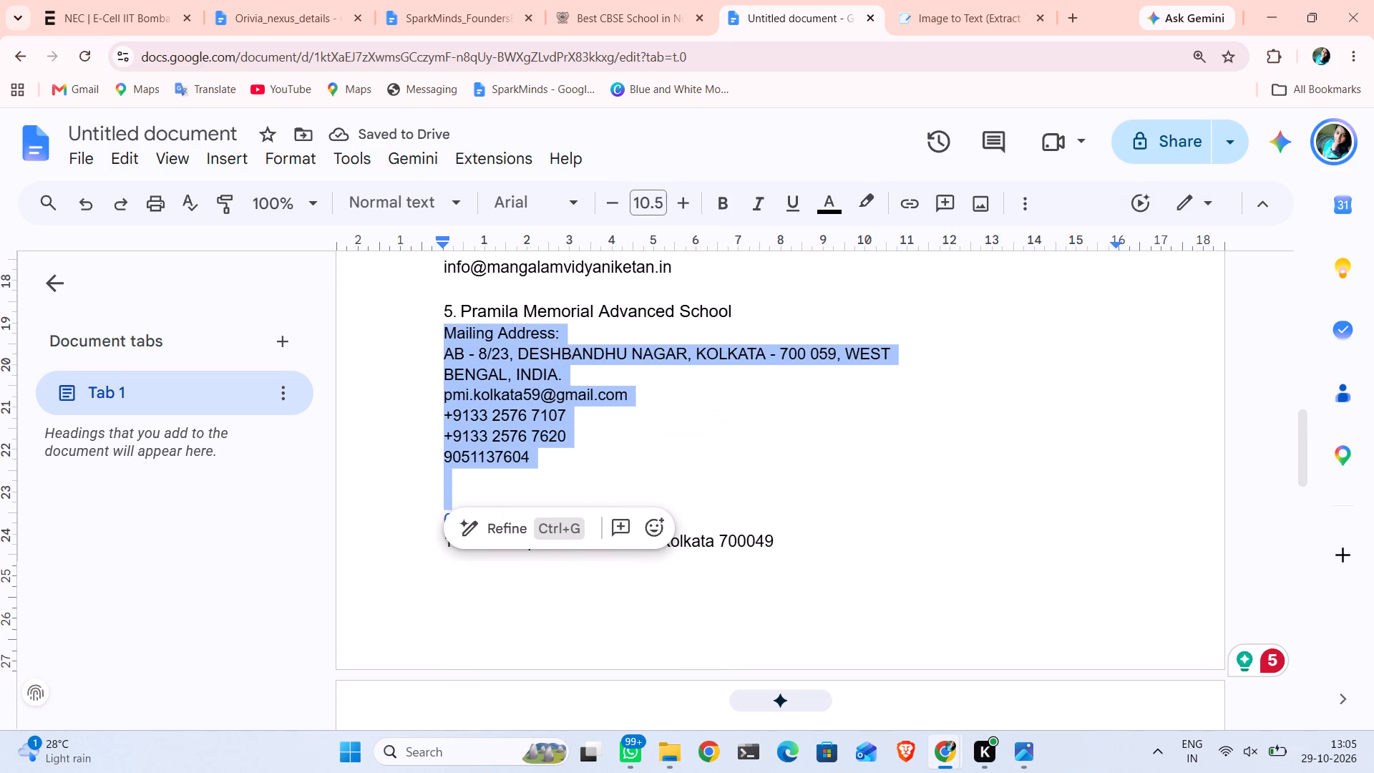
left_click(449, 495)
key("BackSpace")
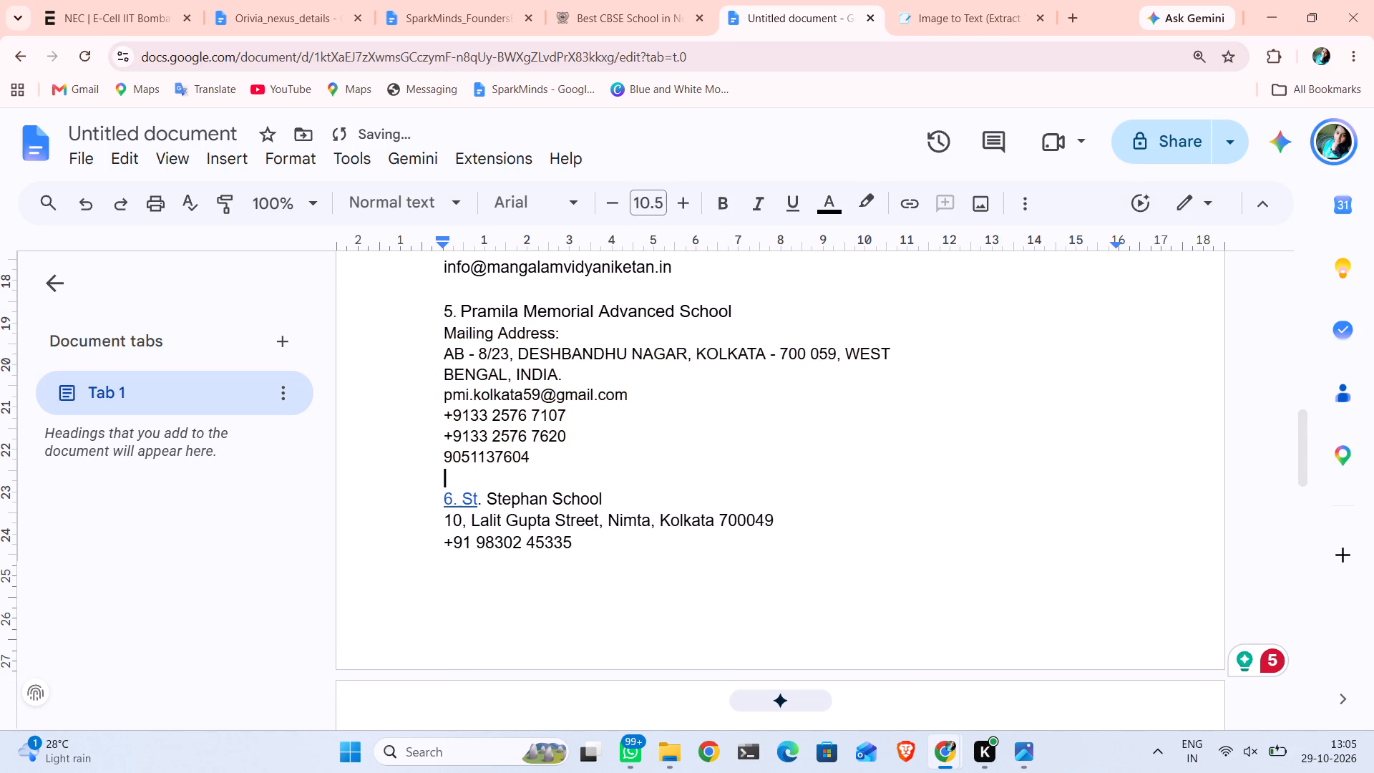
scroll(449, 495, "down", 3)
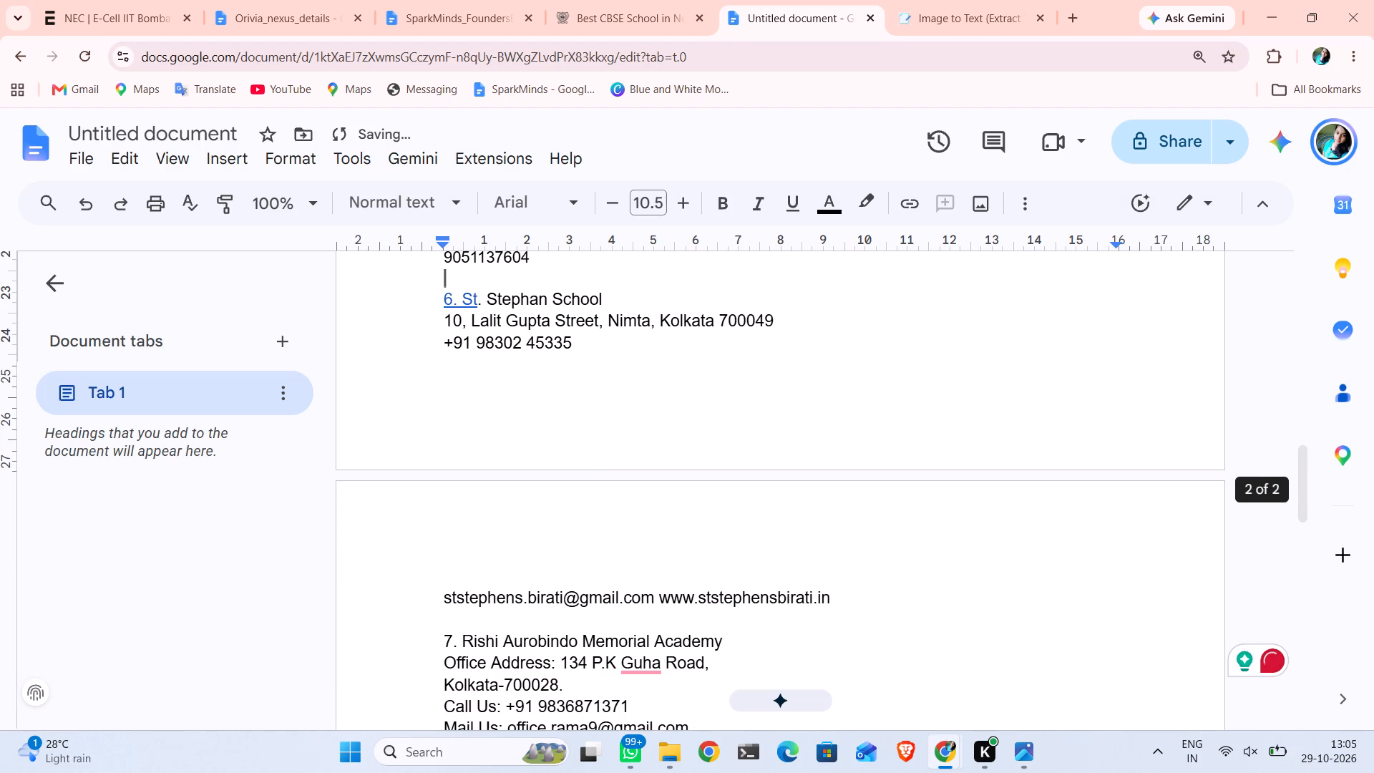
scroll(449, 495, "up", 1)
scroll(449, 495, "down", 1)
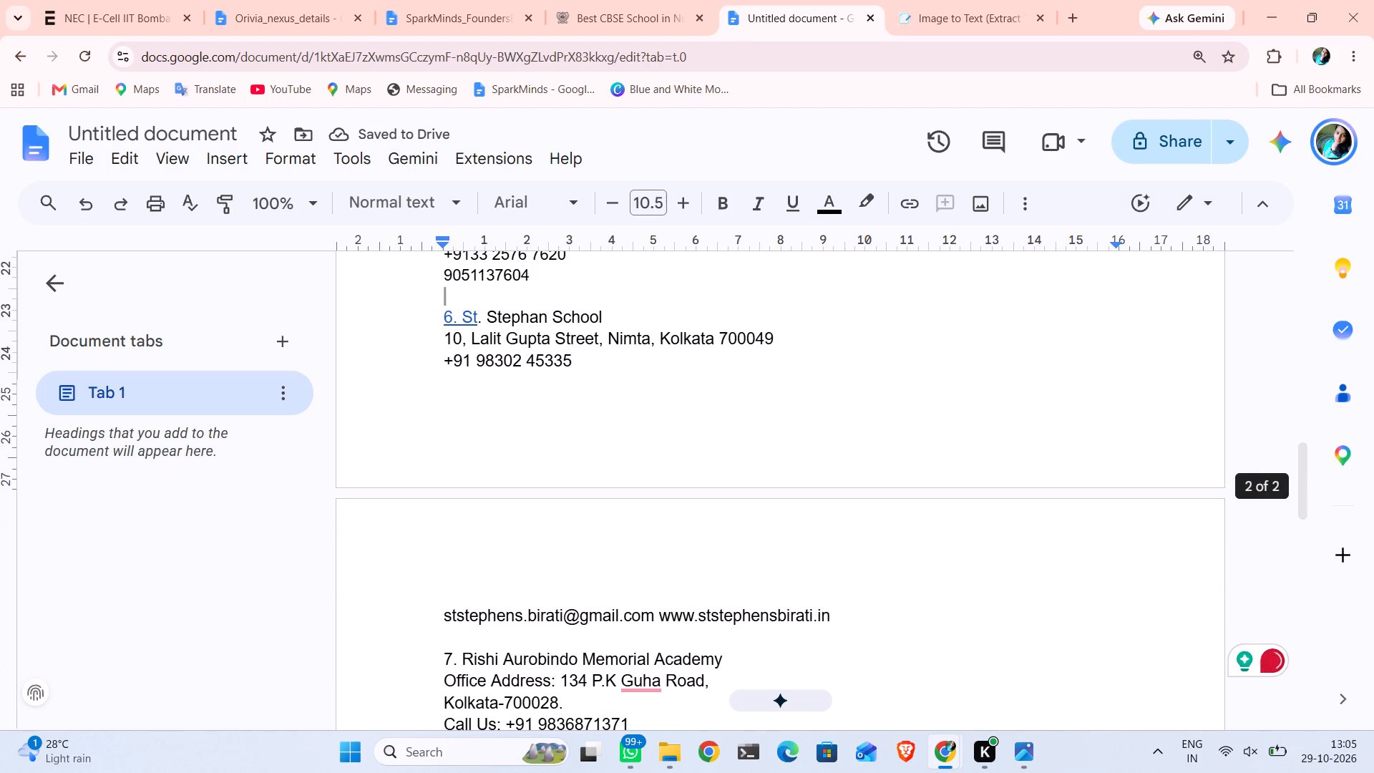
scroll(449, 495, "down", 1)
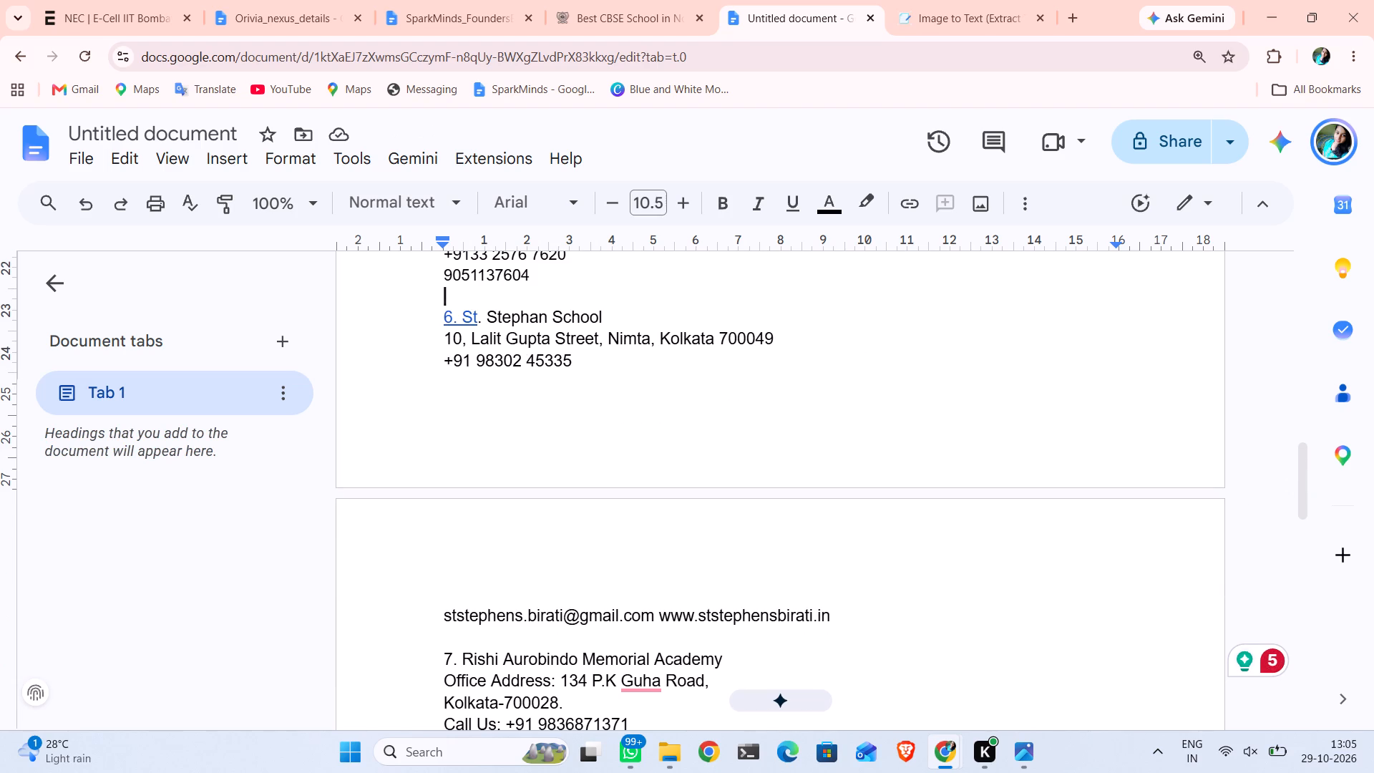
scroll(449, 495, "down", 1)
left_click(651, 621)
key("Return")
Set the entry 7 heading line, Rishi Aurobindo Memorial Academy, to font size 14 and bold.
scroll(651, 621, "down", 1)
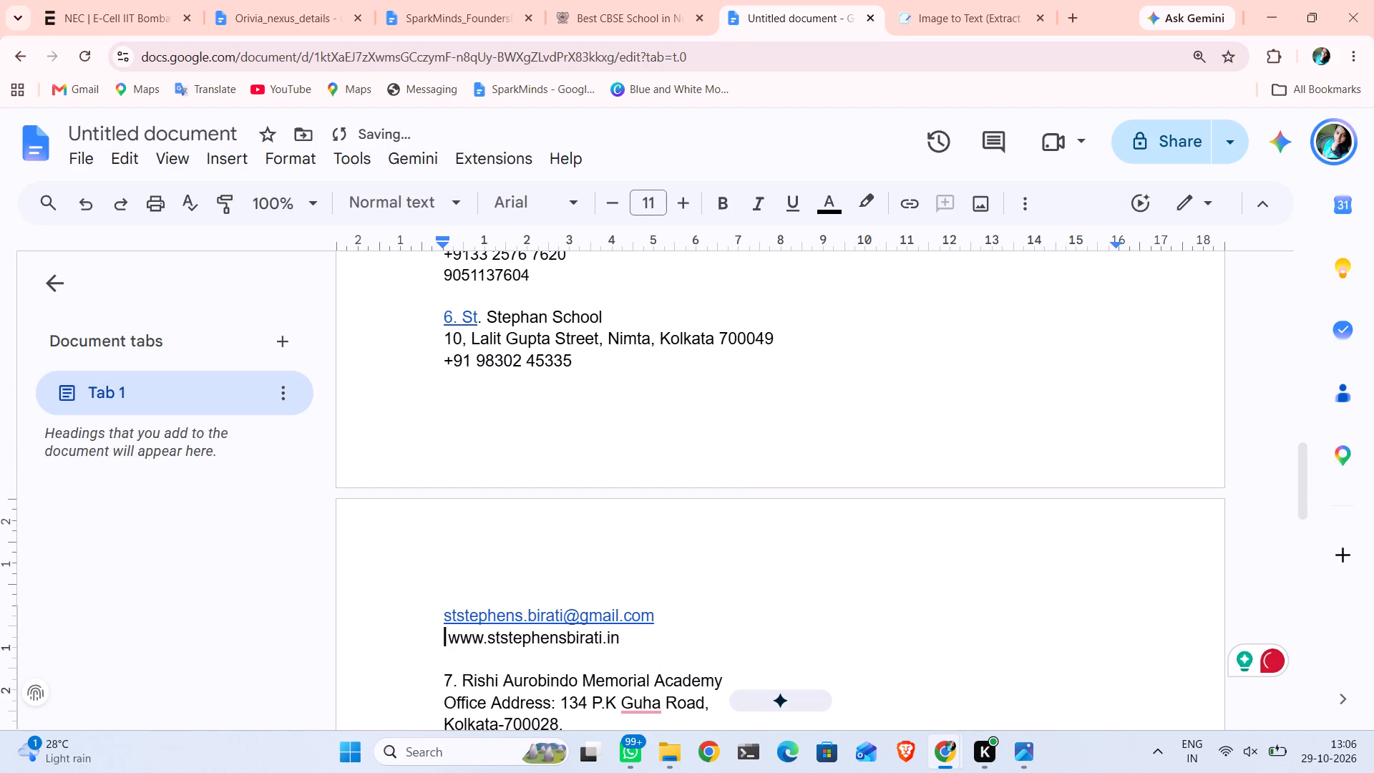
scroll(651, 621, "down", 3)
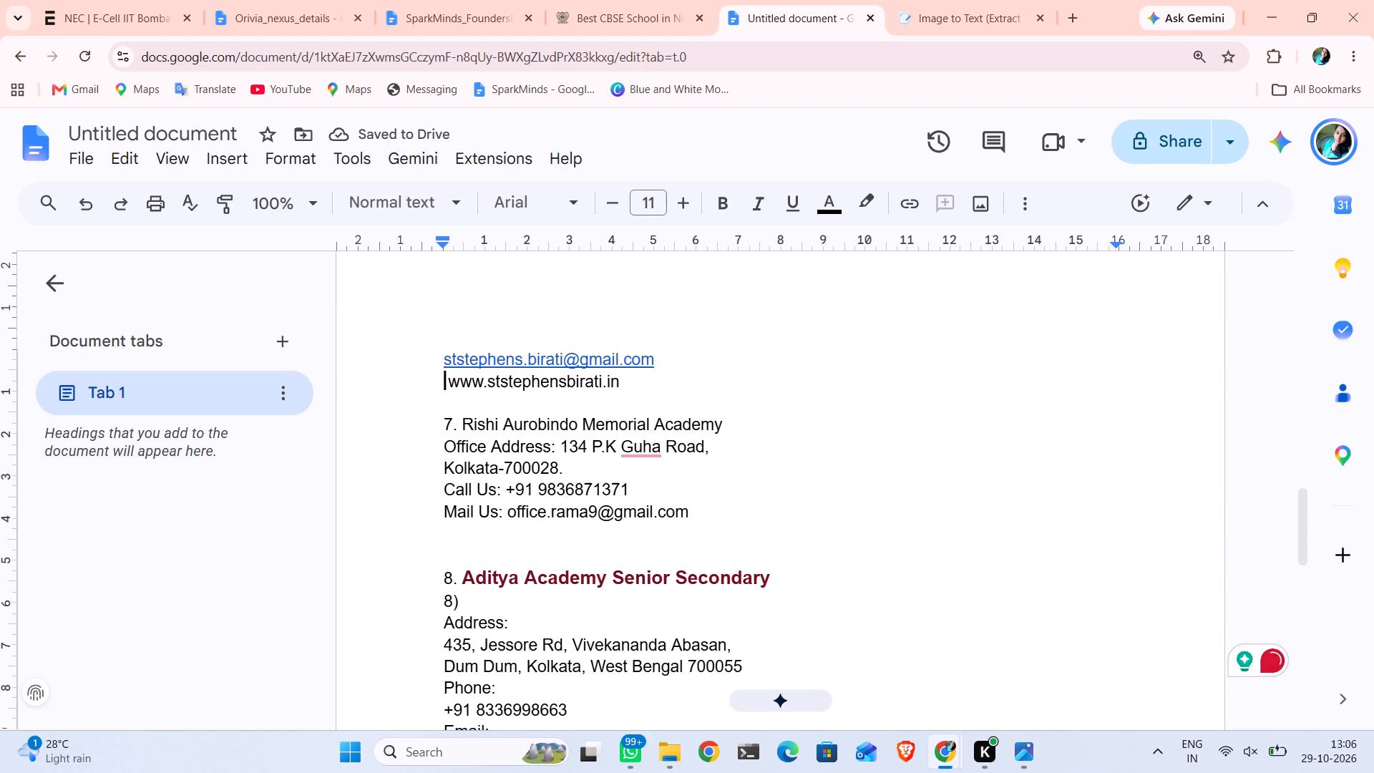
scroll(651, 621, "down", 1)
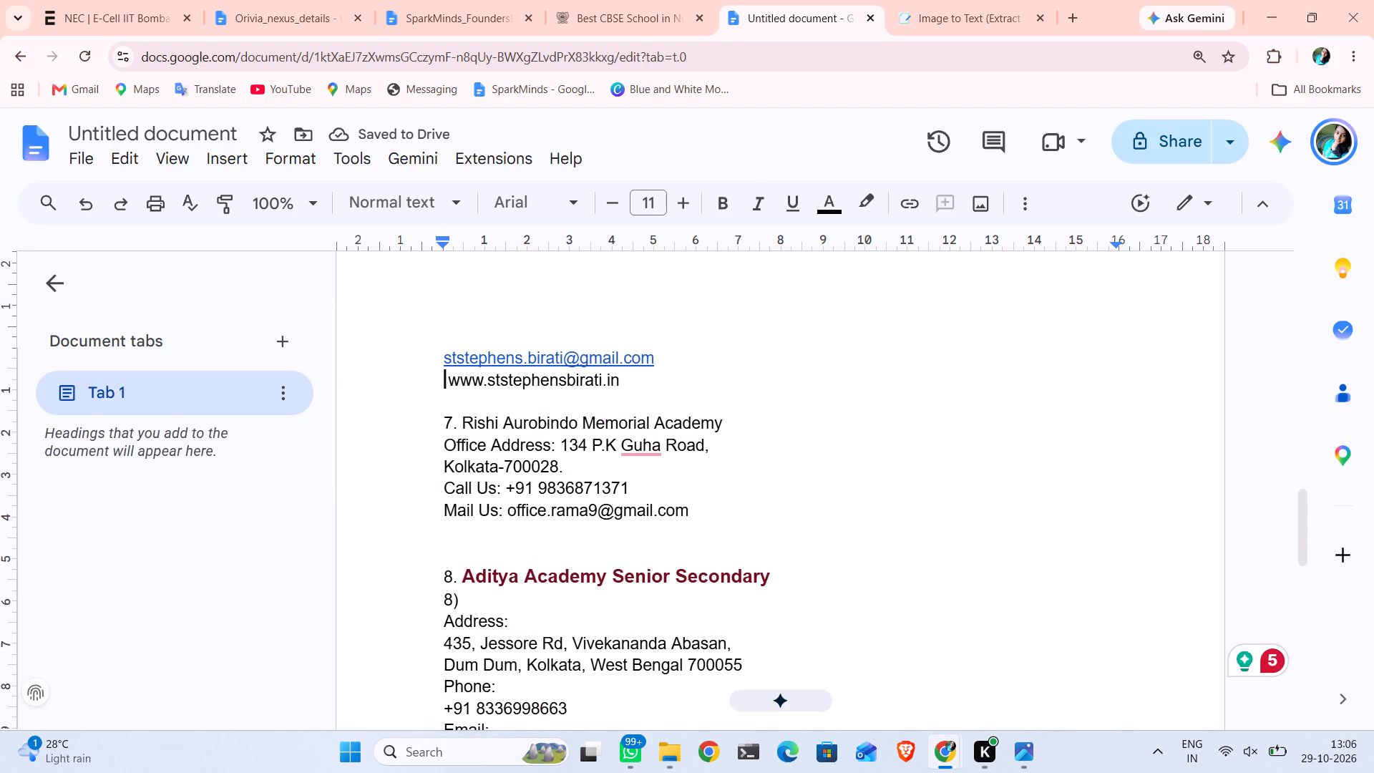
left_click_drag(465, 413, 744, 419)
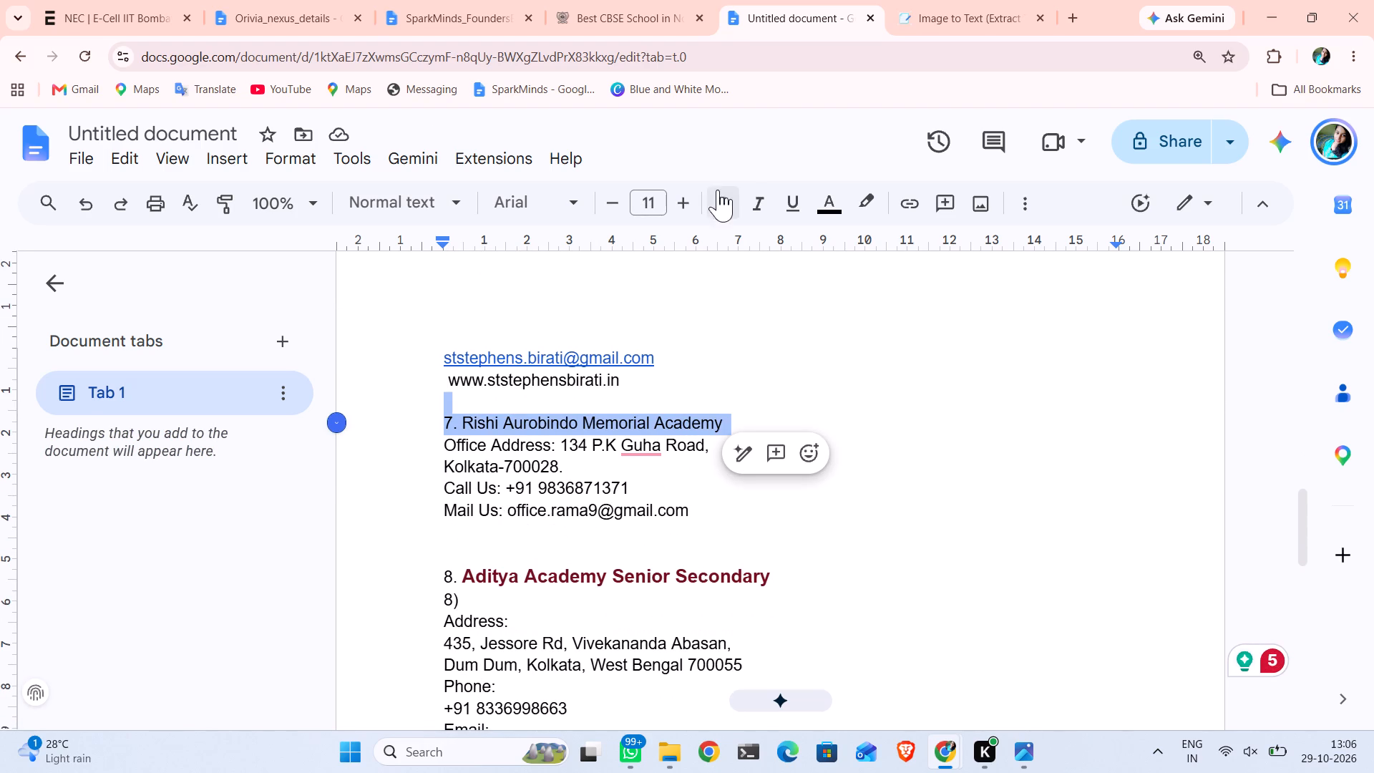
triple_click(685, 203)
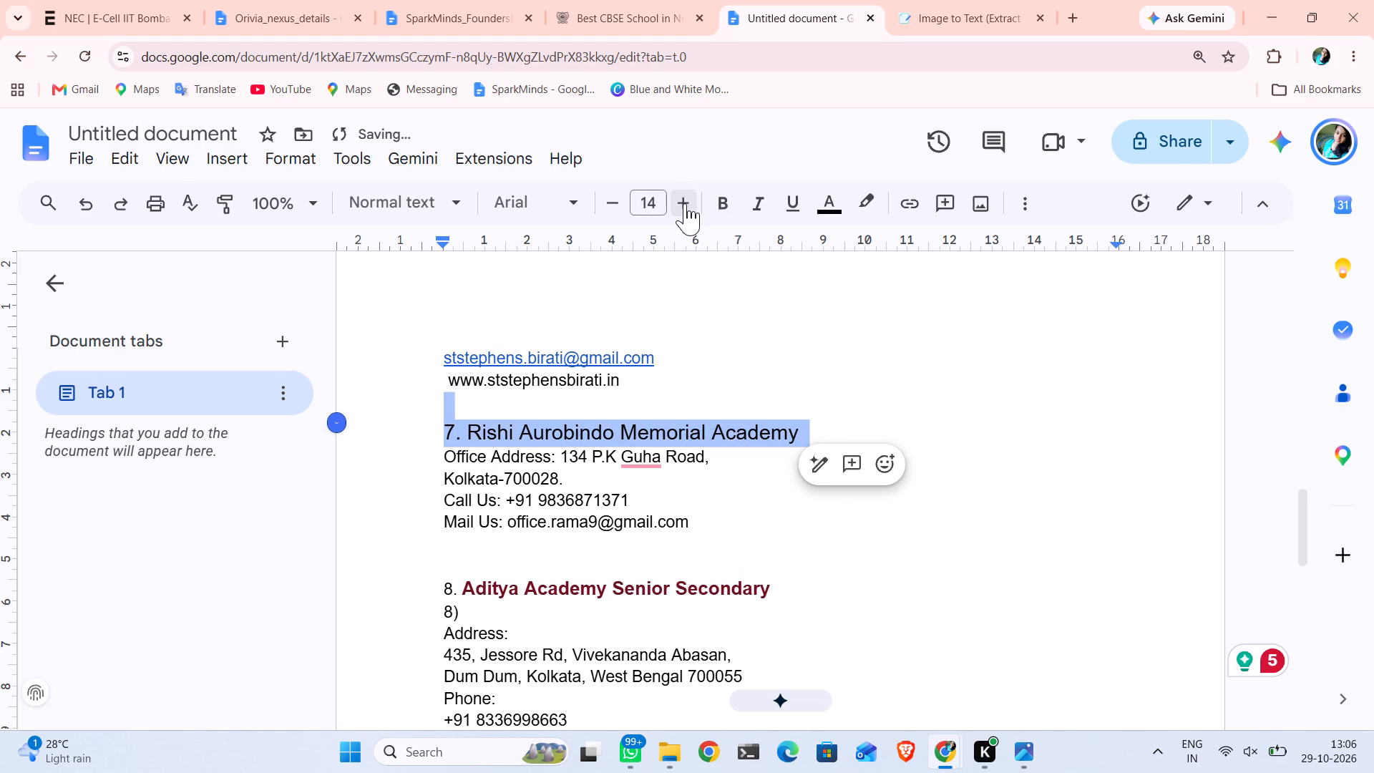
left_click(714, 204)
Remove the stray "8)" line under Aditya Academy Senior Secondary and join the "Address:" label with the street address on one line.
scroll(577, 407, "down", 2)
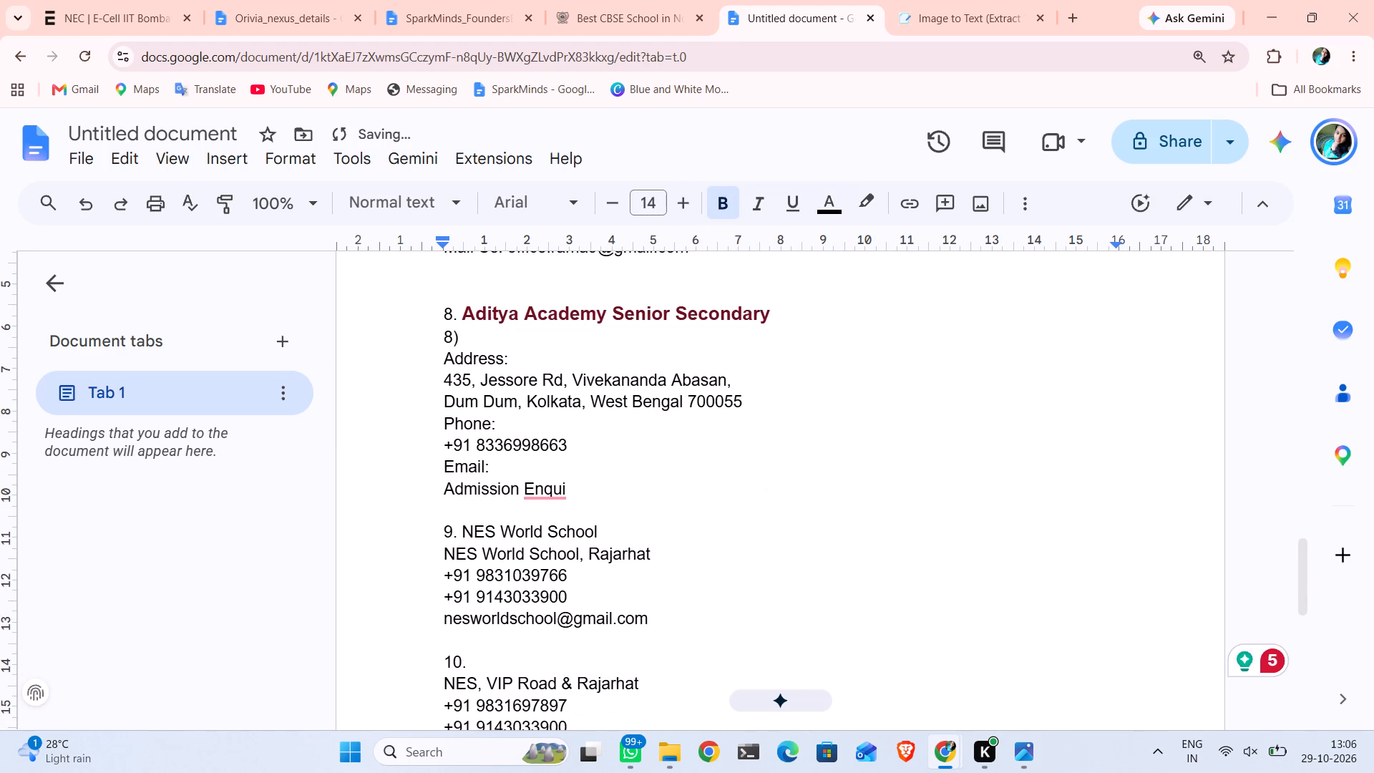
scroll(577, 407, "down", 1)
left_click(476, 344)
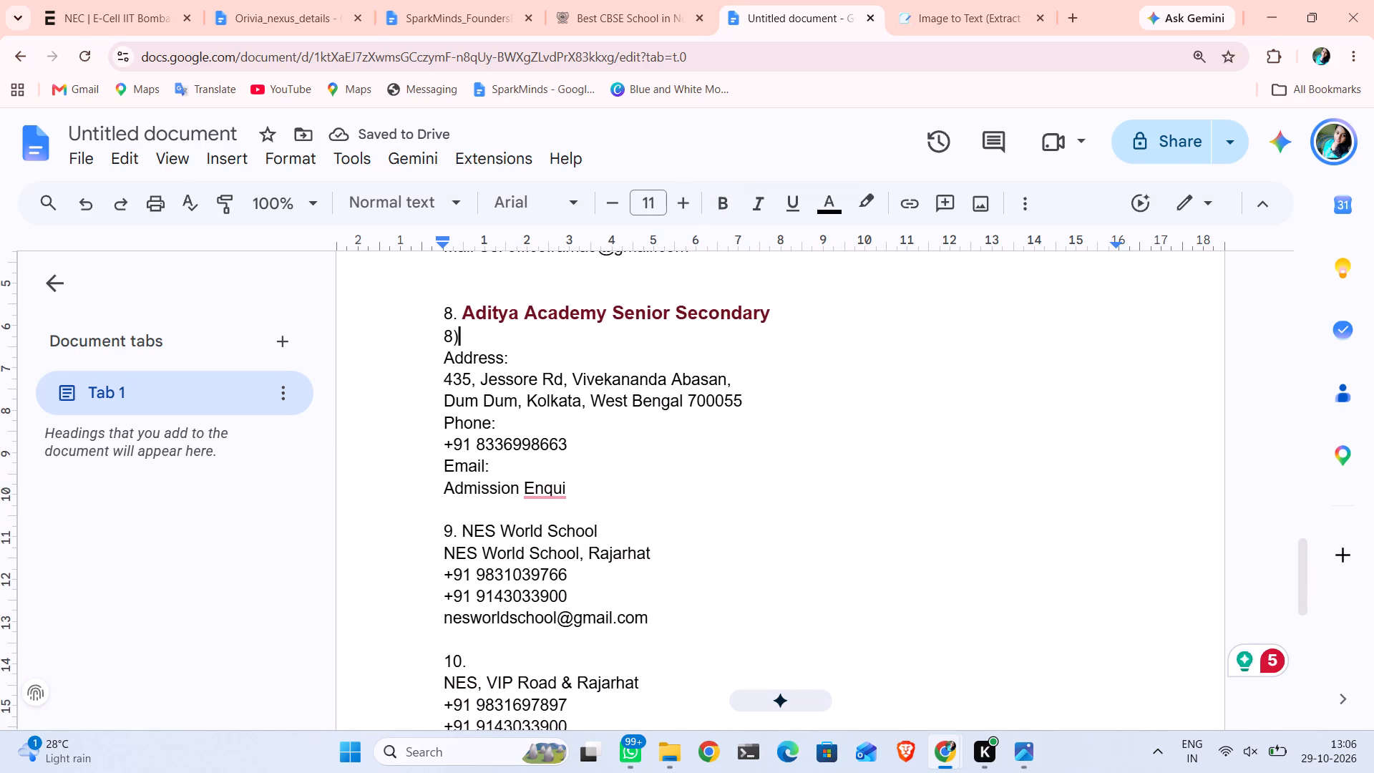
key("BackSpace")
key("BackSpace")
key("Down")
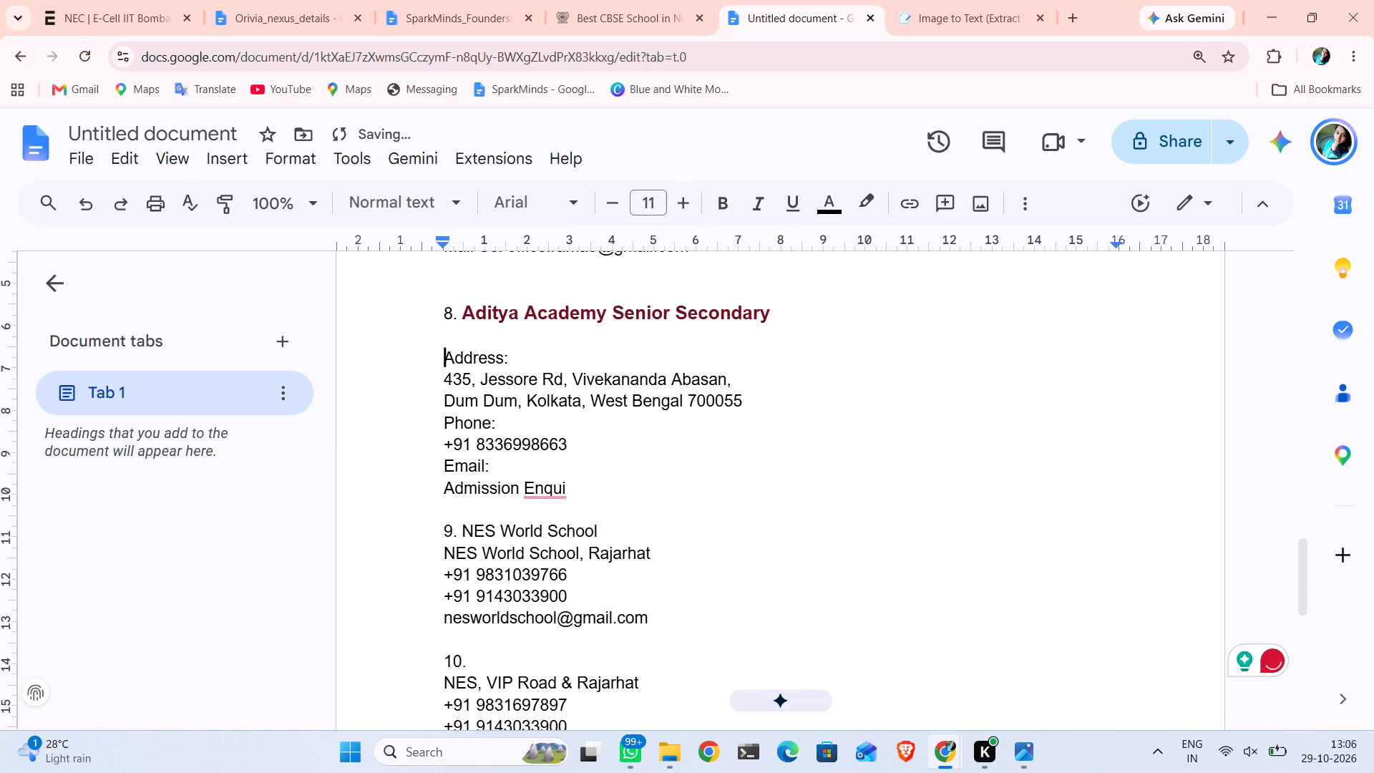
key("BackSpace")
key("Down")
key("BackSpace")
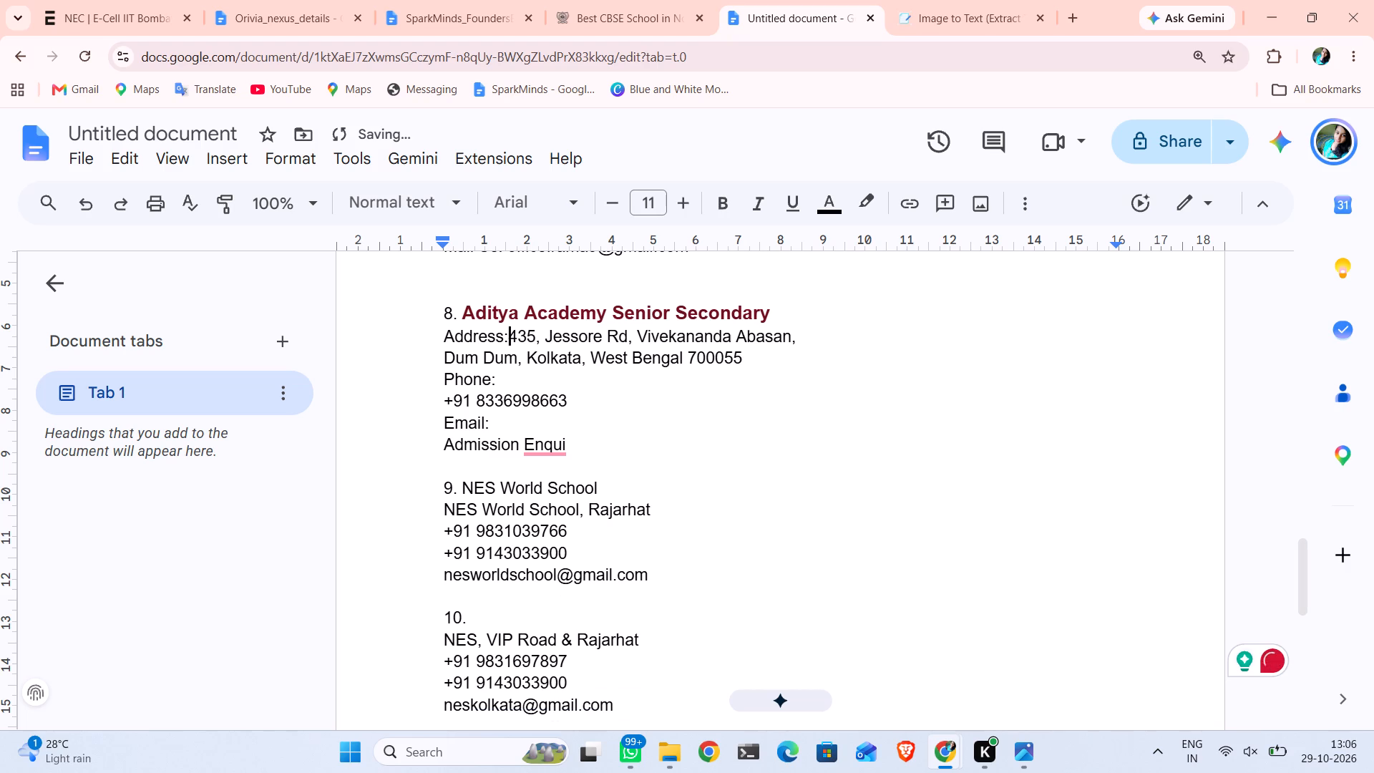
Format the school name "NES World School" in entry 9 as bold at font size 13.
scroll(476, 344, "down", 1)
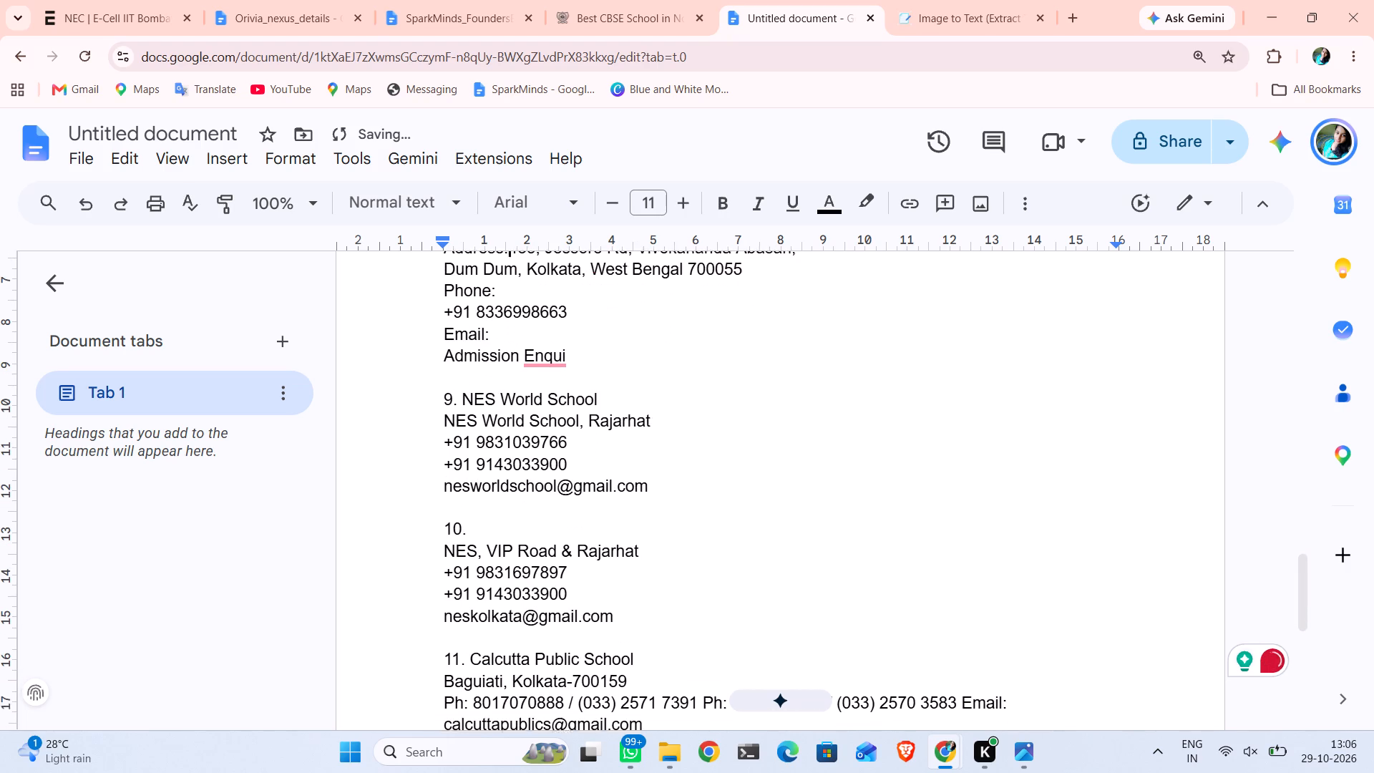
scroll(476, 344, "down", 1)
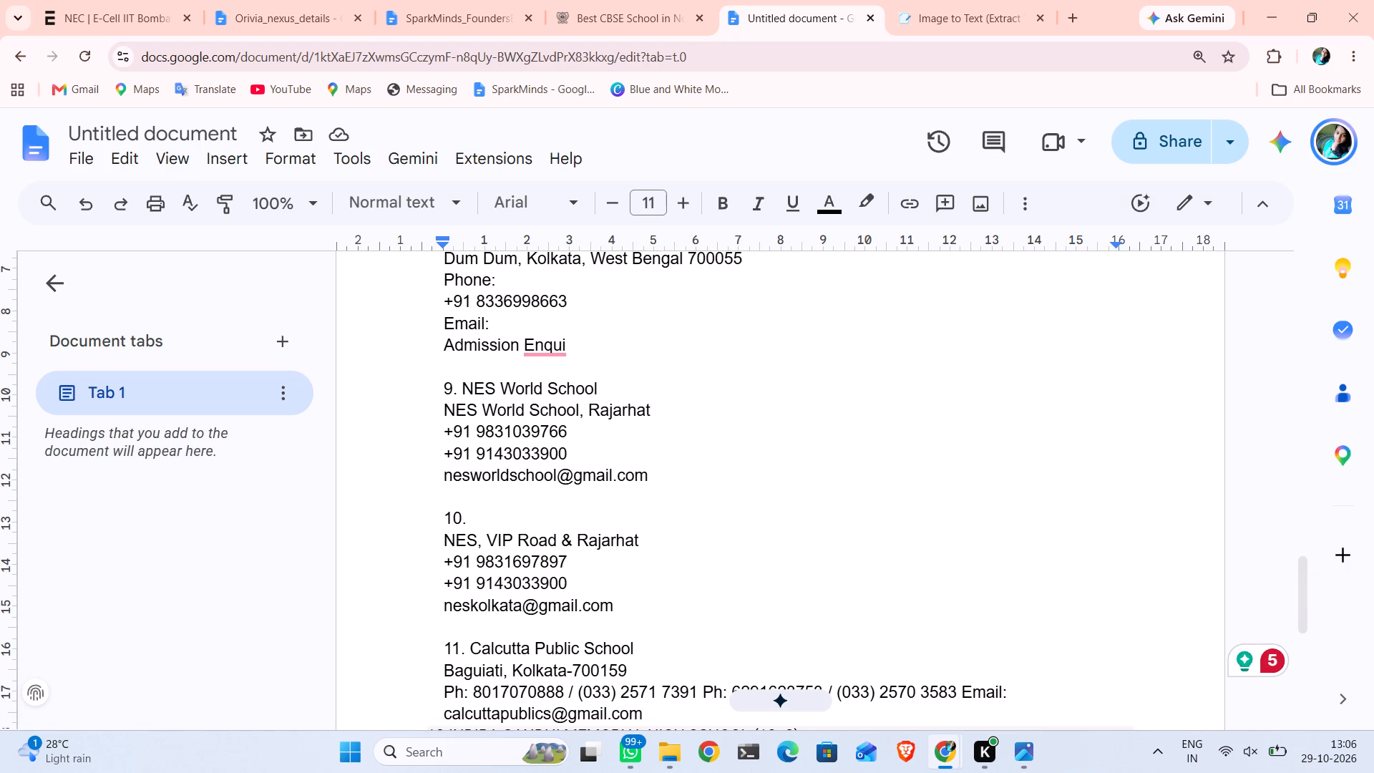
left_click_drag(464, 385, 638, 394)
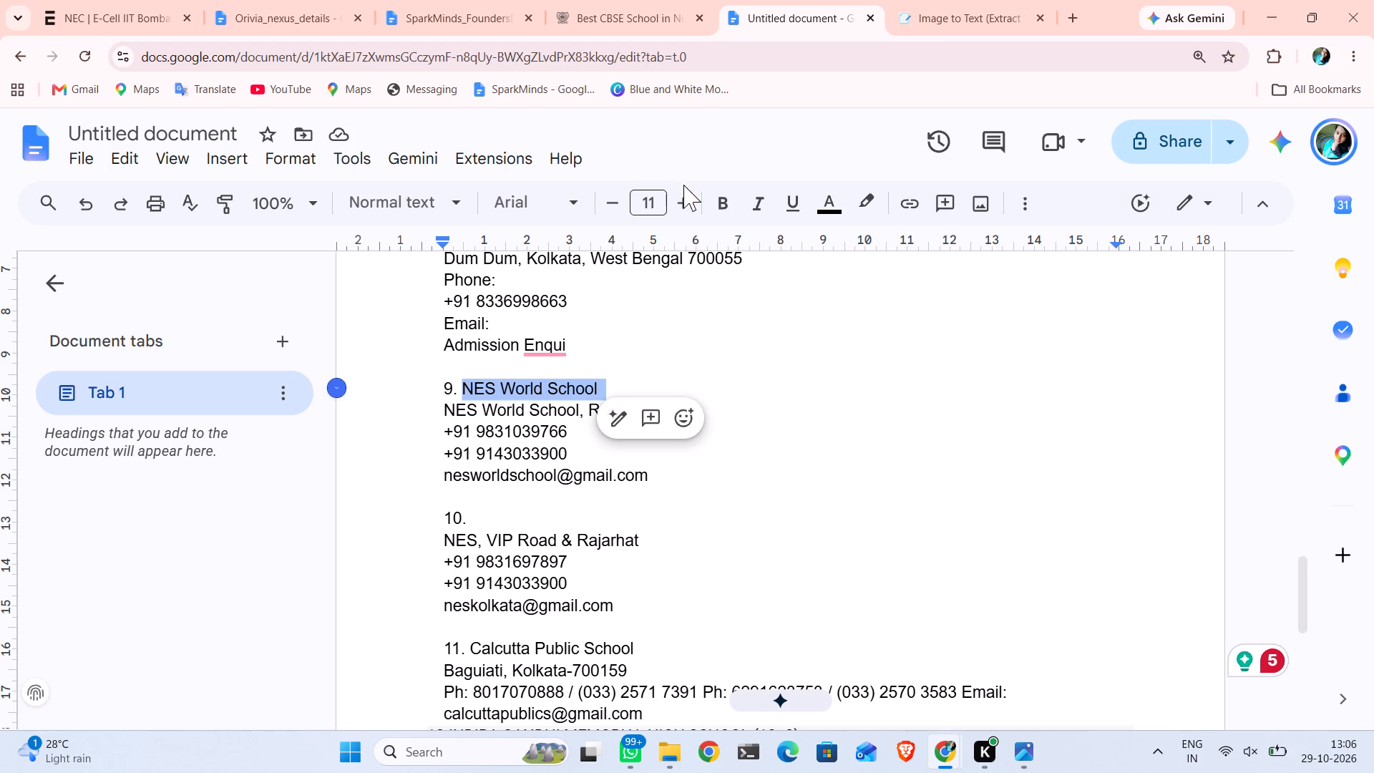
double_click(684, 202)
left_click(684, 202)
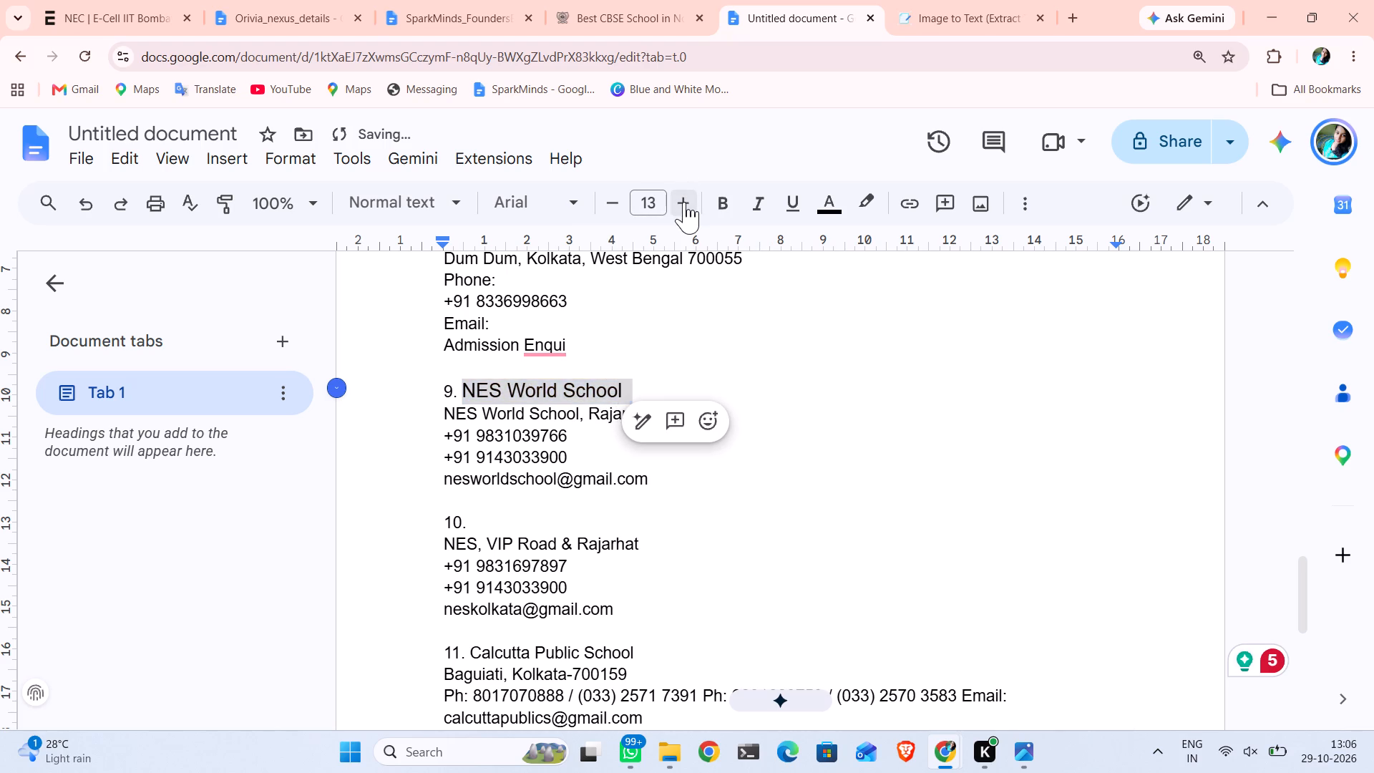
left_click(608, 204)
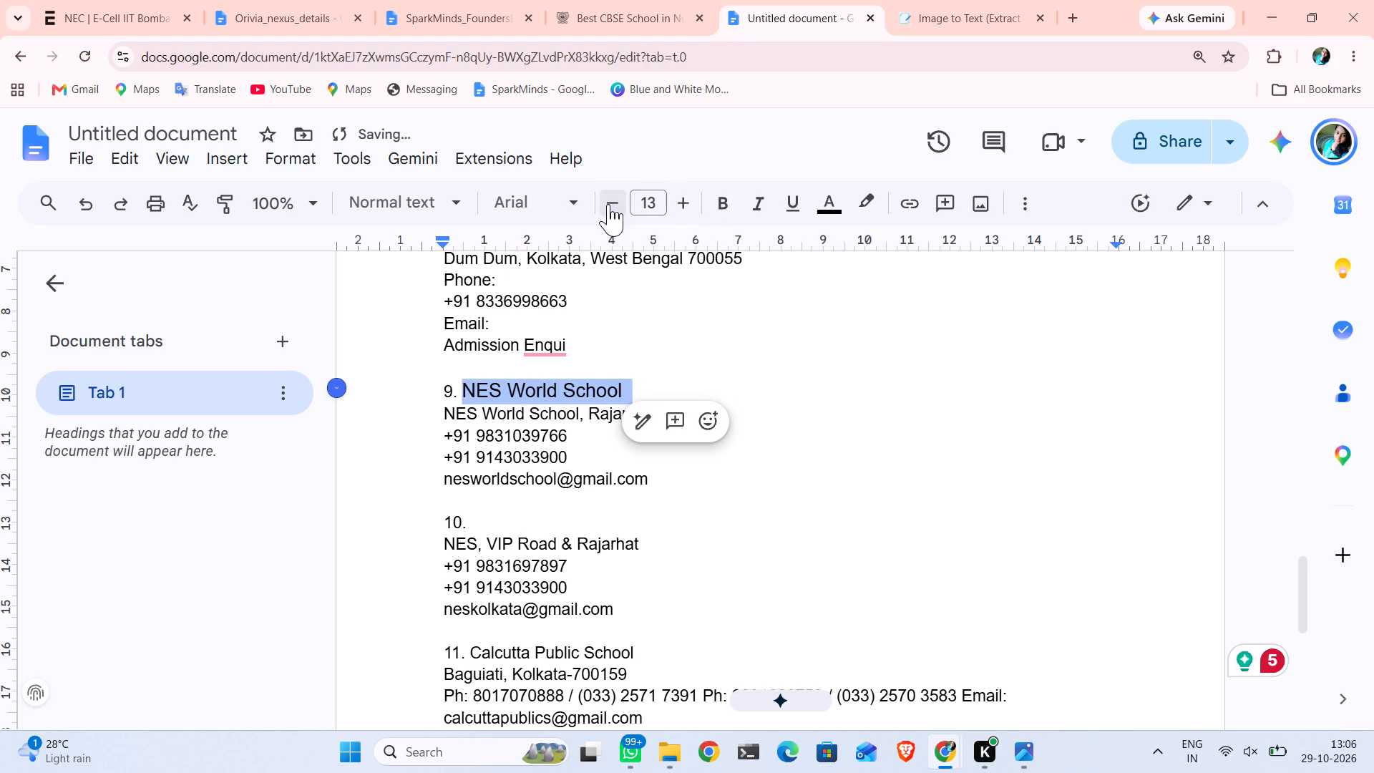
left_click(718, 201)
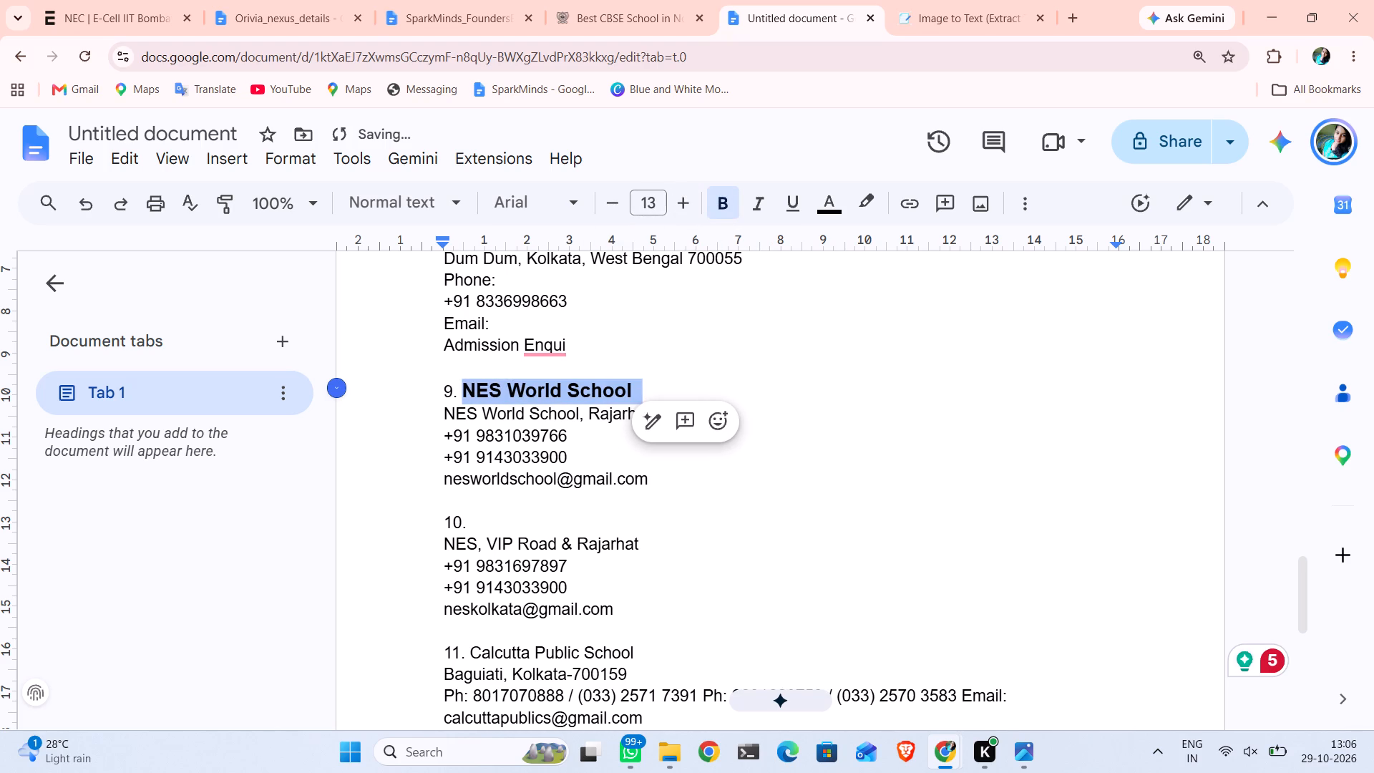
Format the entry 10 name line "NES, VIP Road & Rajarhat" as bold at font size 13.
left_click_drag(445, 543, 663, 540)
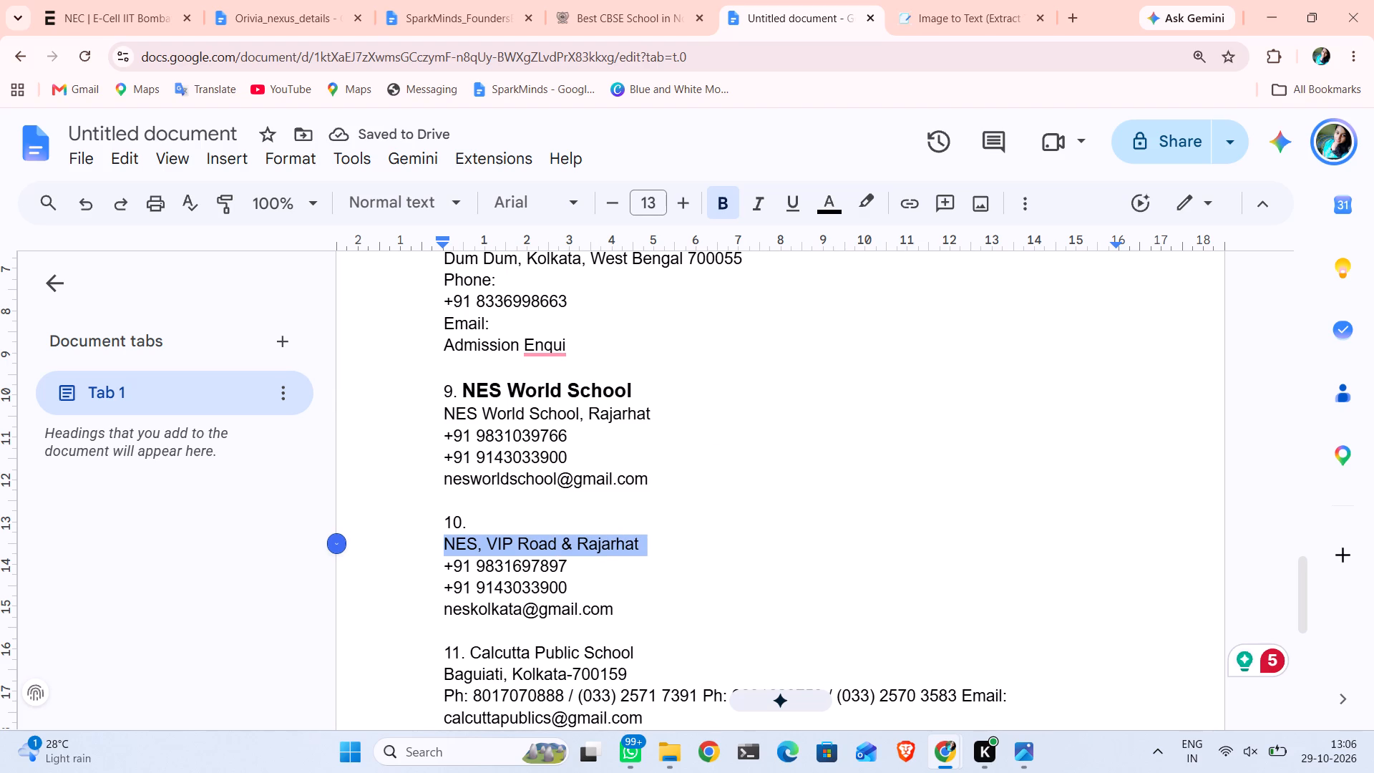
left_click_drag(663, 540, 663, 540)
double_click(686, 204)
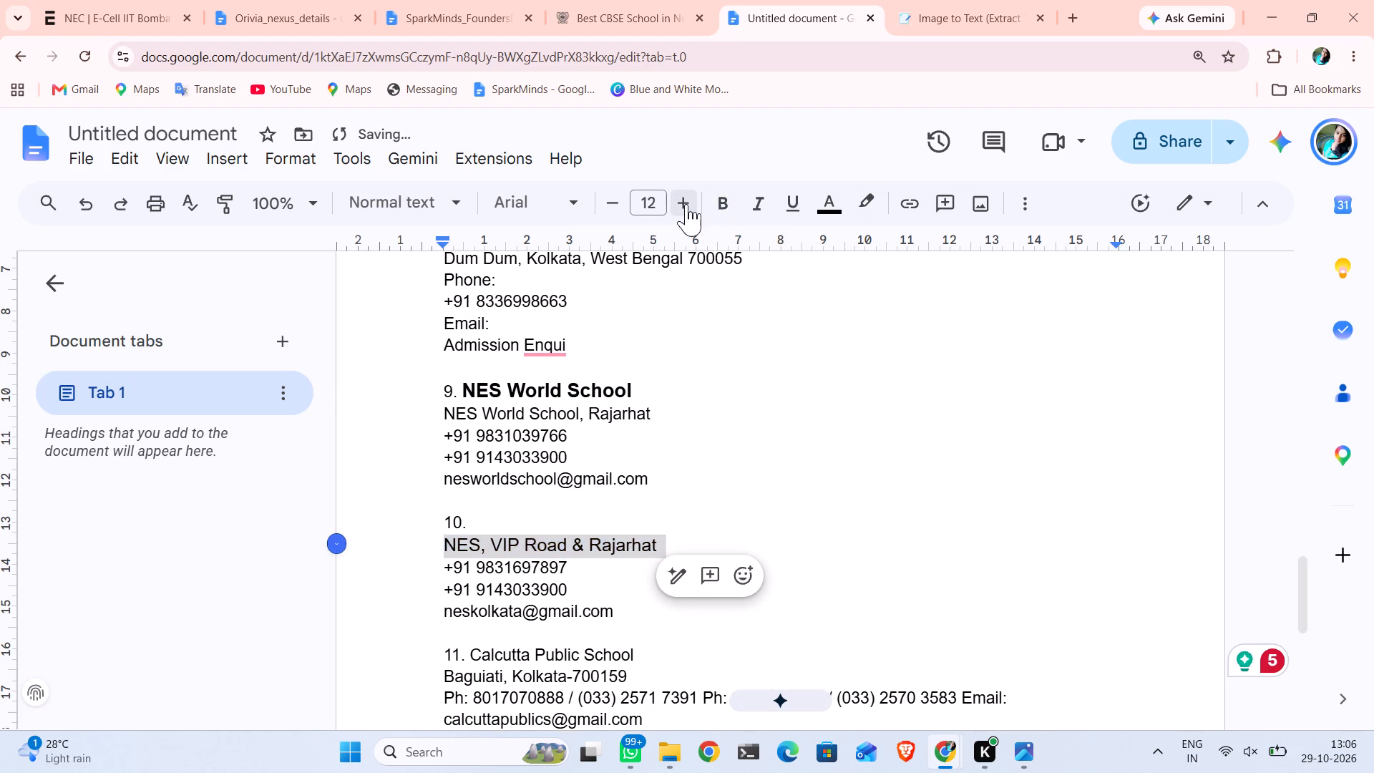
left_click(721, 205)
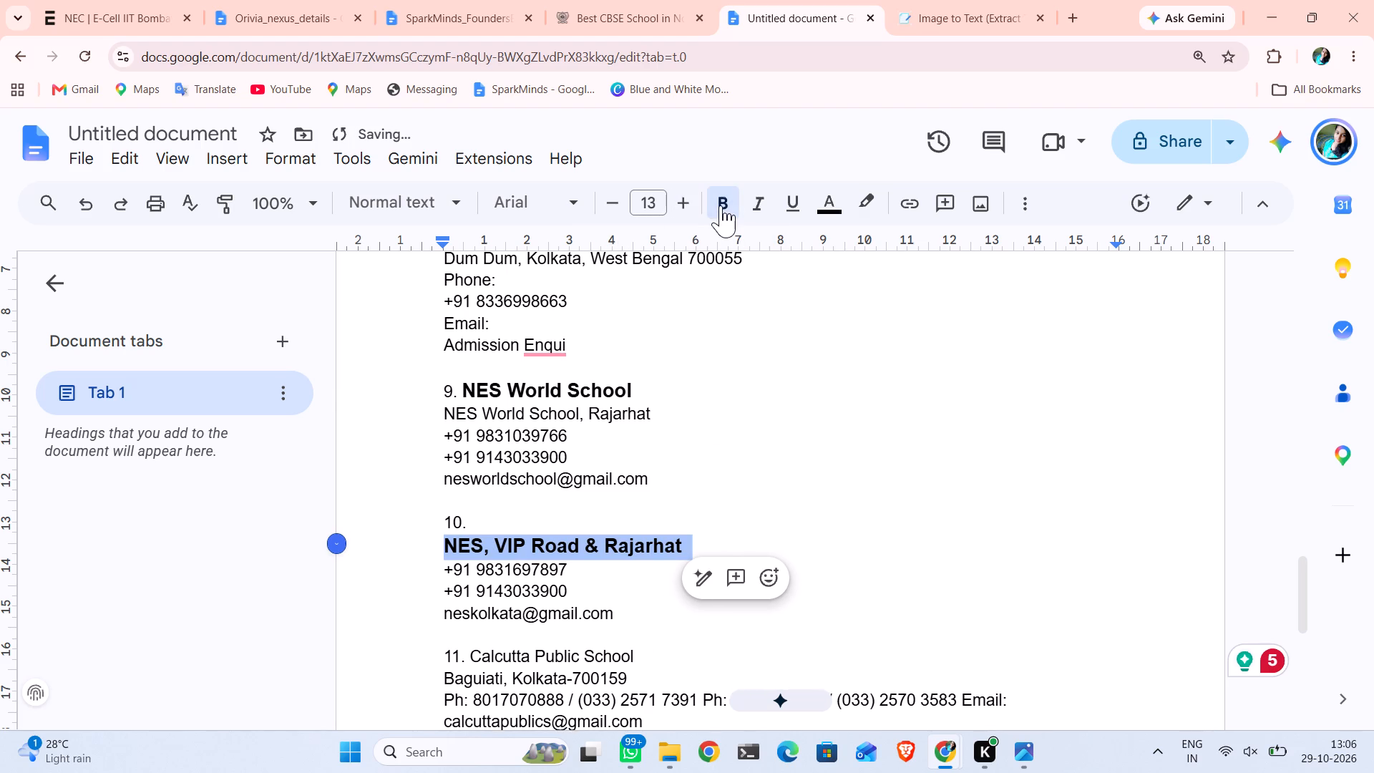
Format the school name "Calcutta Public School" in entry 11 as bold at font size 13.
scroll(444, 514, "down", 2)
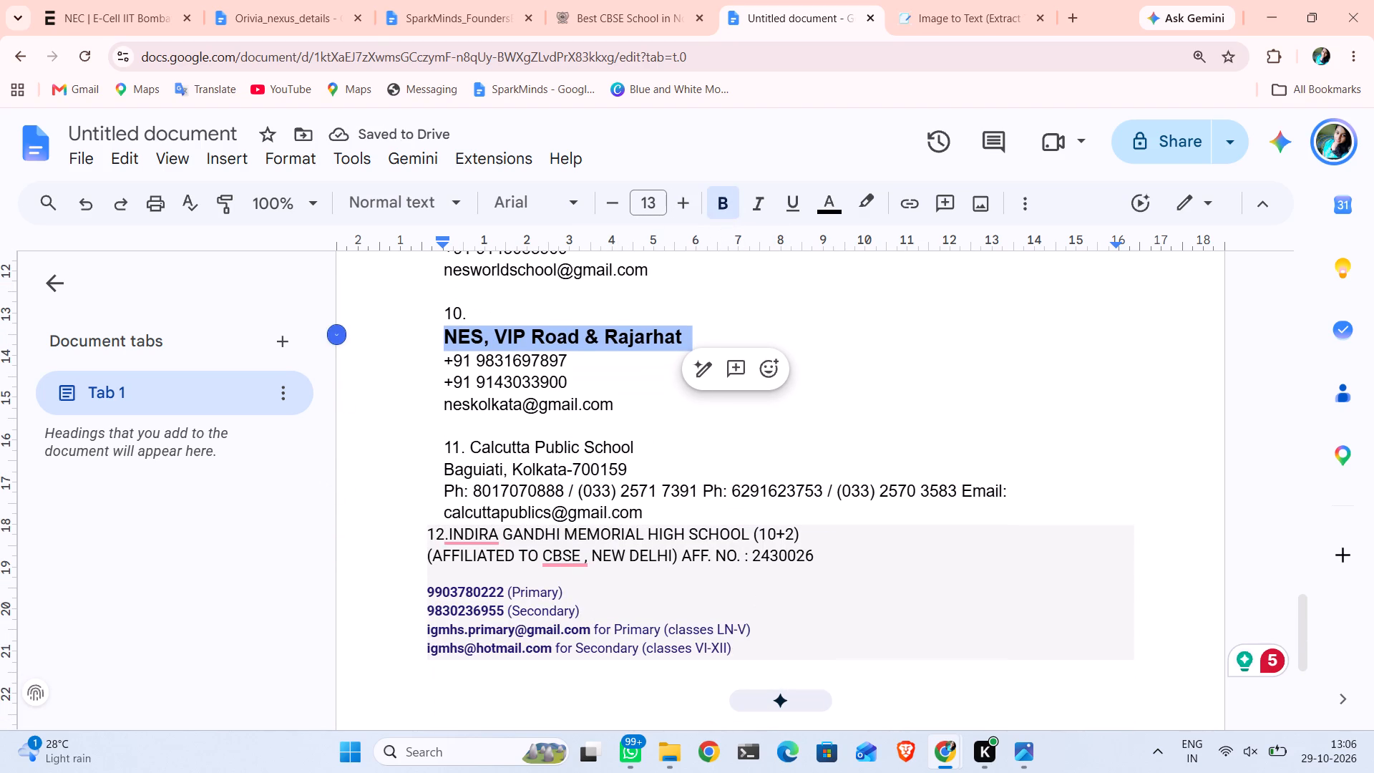
left_click_drag(467, 447, 661, 457)
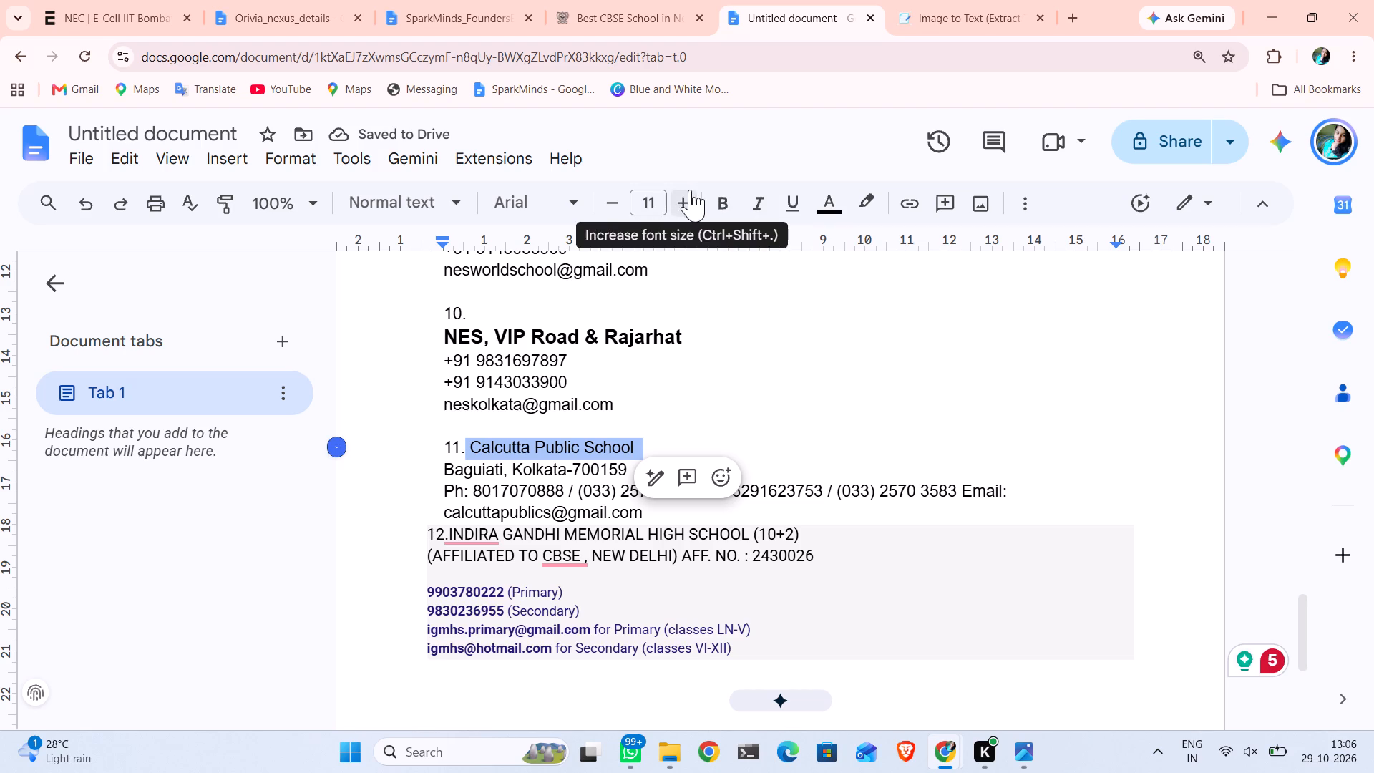
double_click(688, 195)
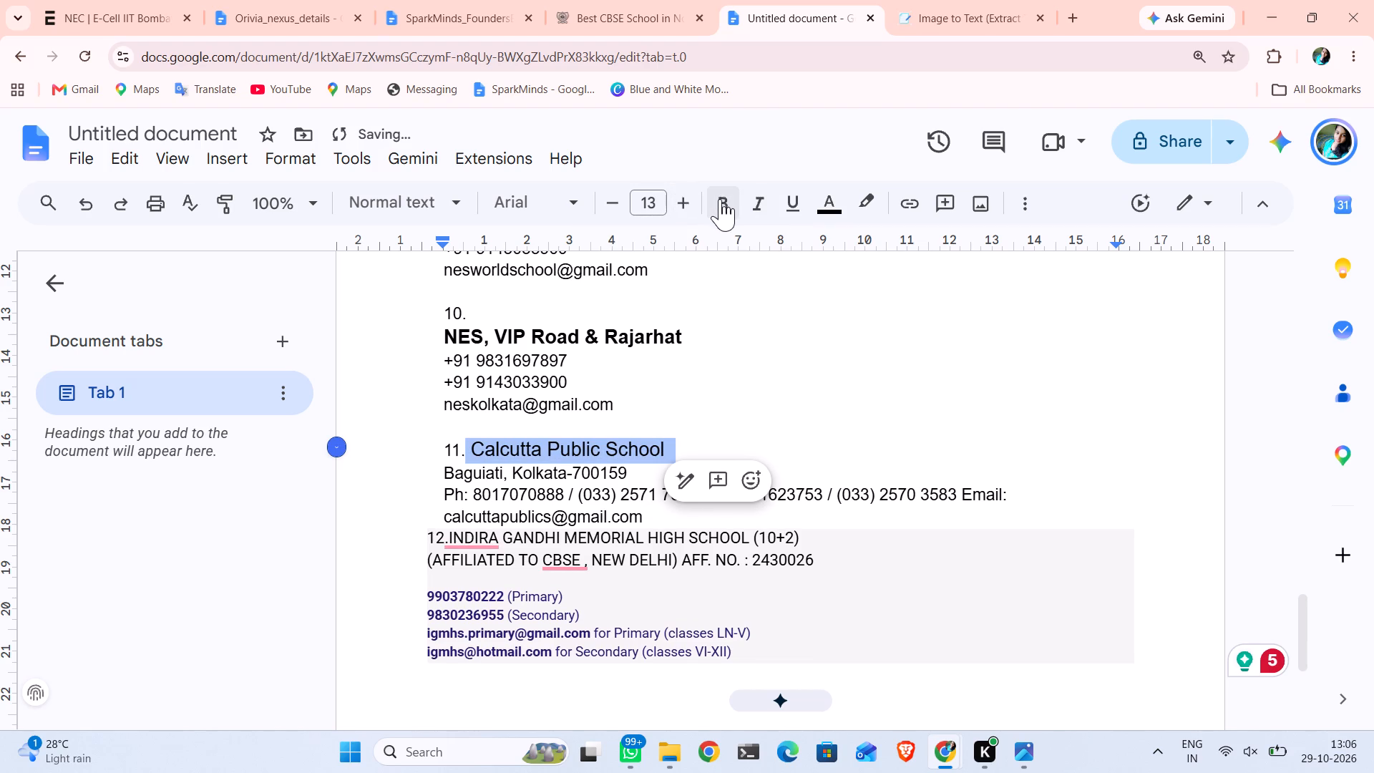
left_click(723, 200)
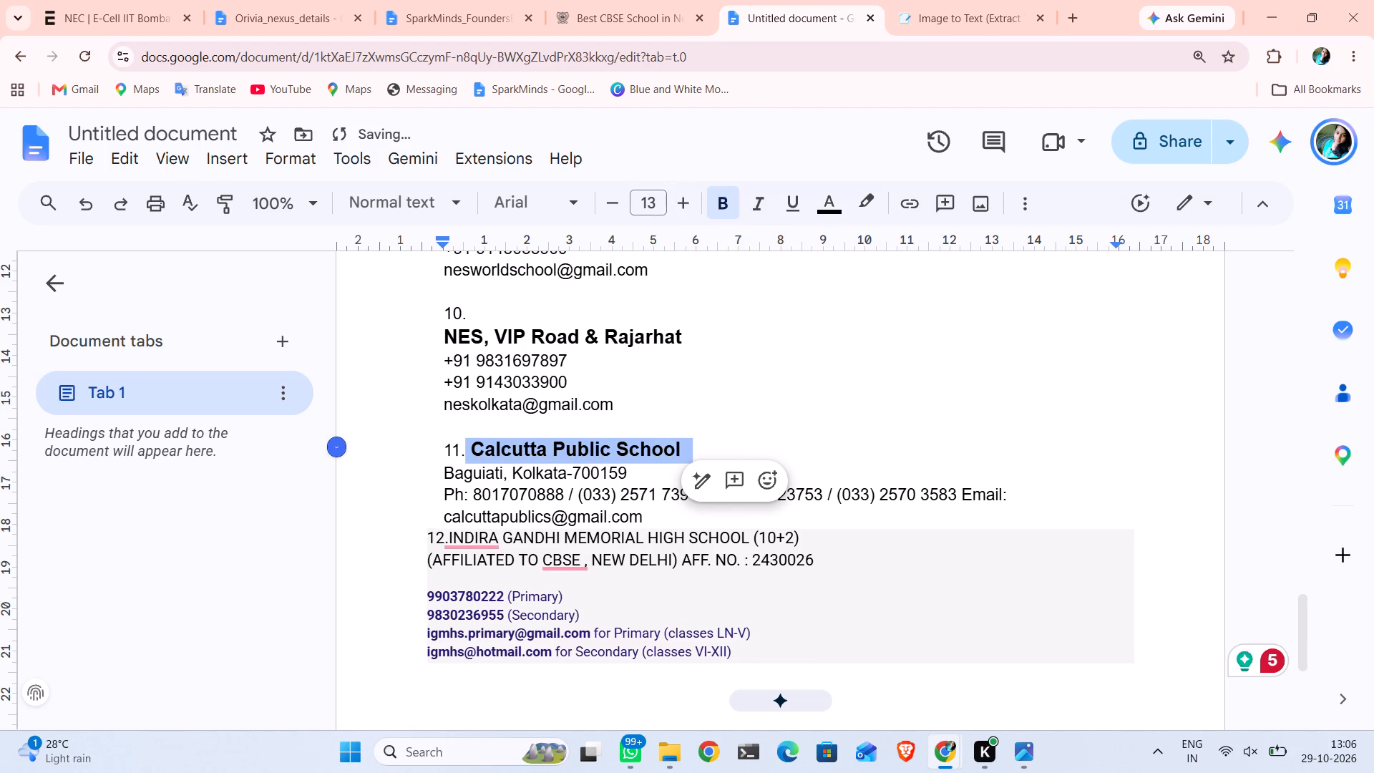
Insert a blank line between the entry 11 contact details and entry 12.
left_click(666, 515)
key("Return")
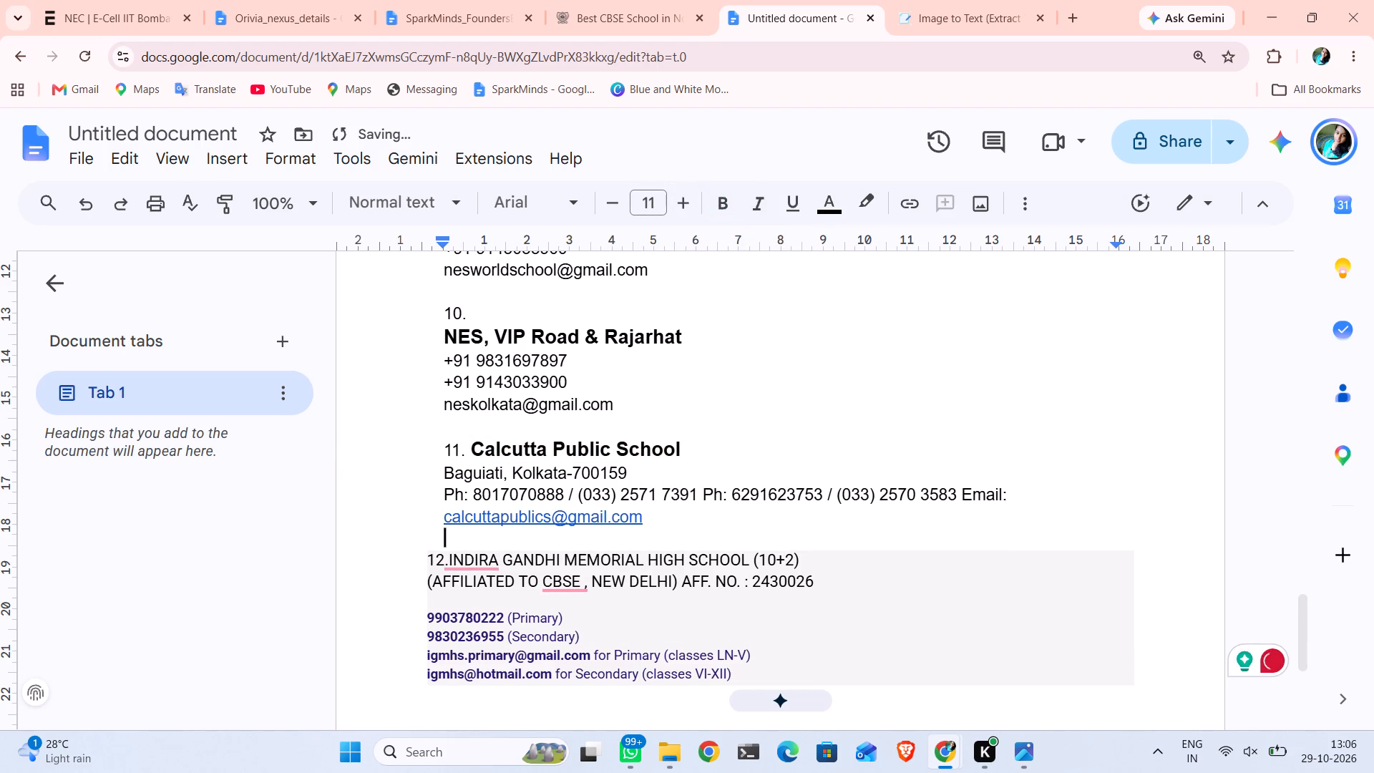
Format the entry 12 name "INDIRA GANDHI MEMORIAL HIGH SCHOOL (10+2)" as bold at font size 15.5.
scroll(487, 581, "down", 1)
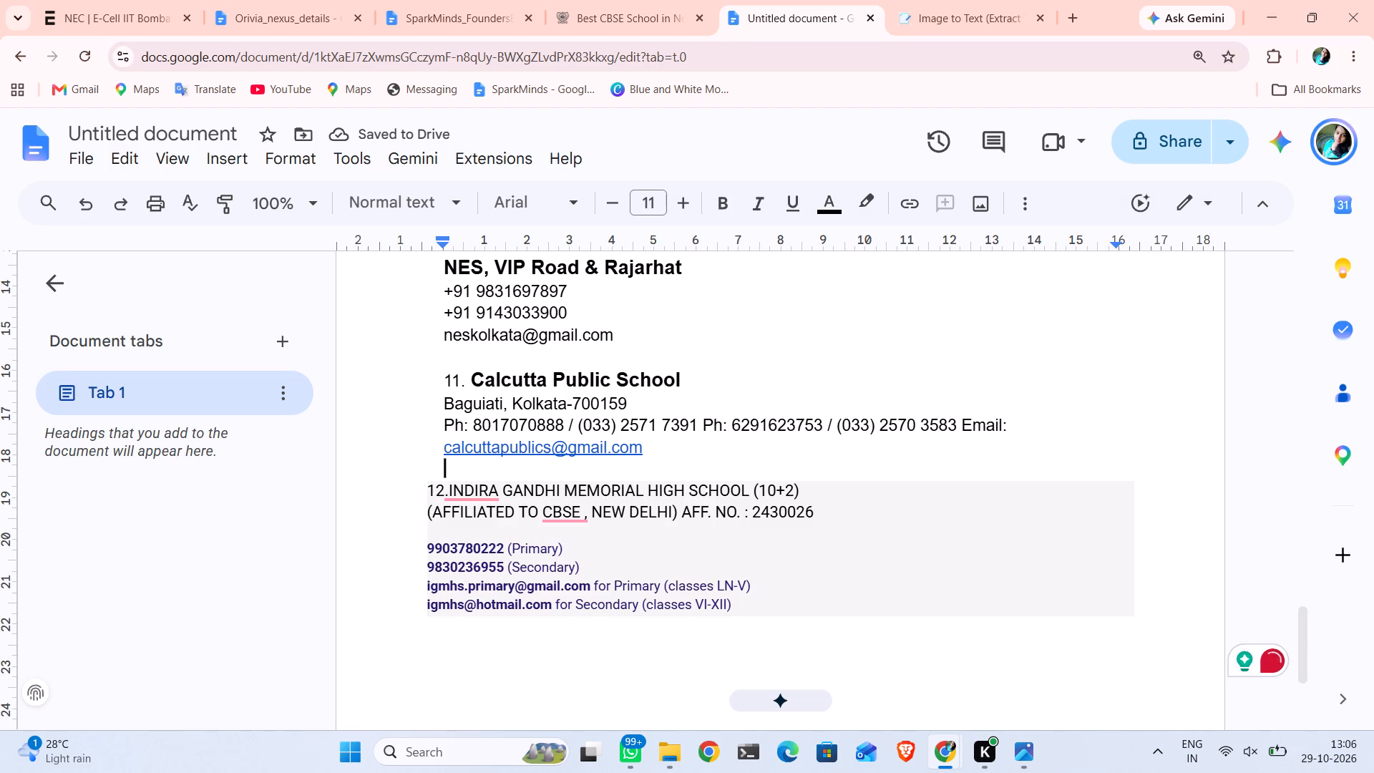
left_click_drag(448, 494, 783, 492)
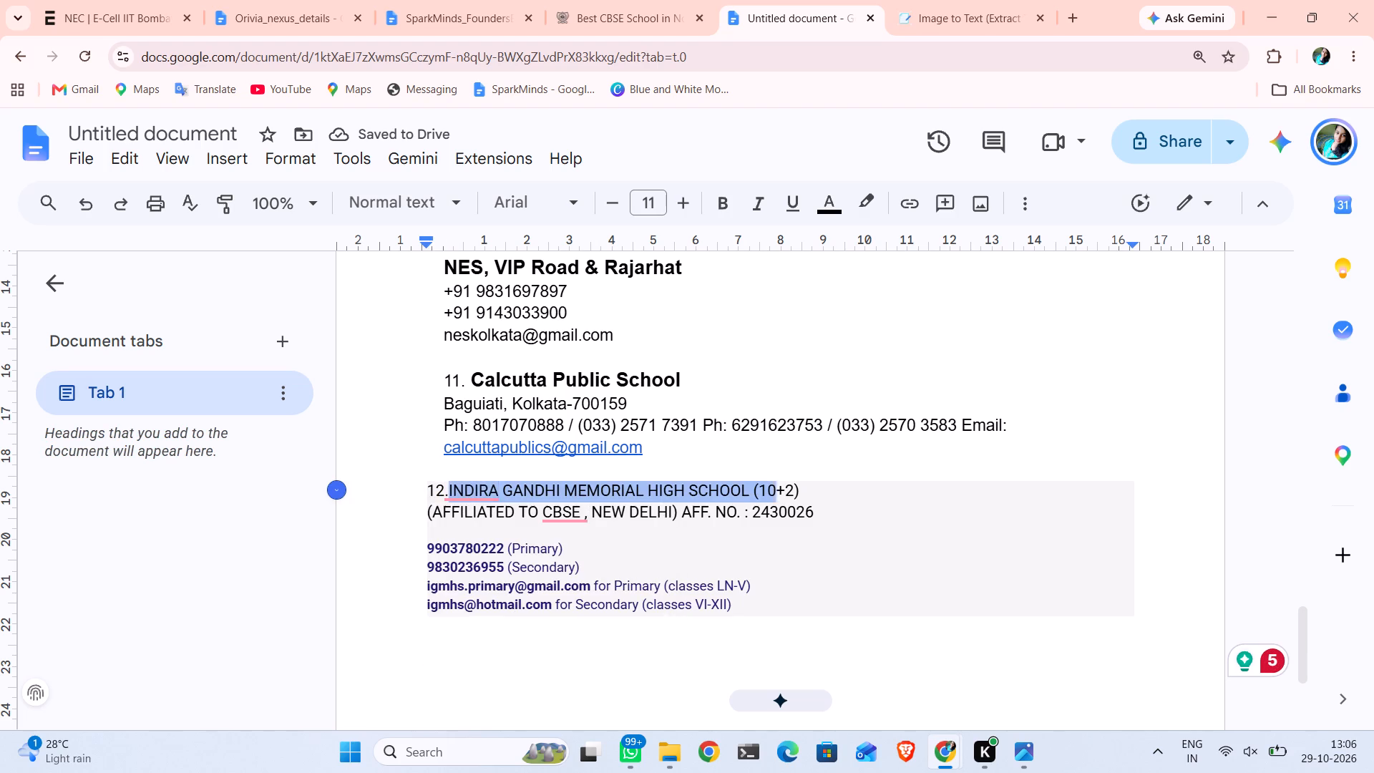
left_click_drag(783, 492, 806, 484)
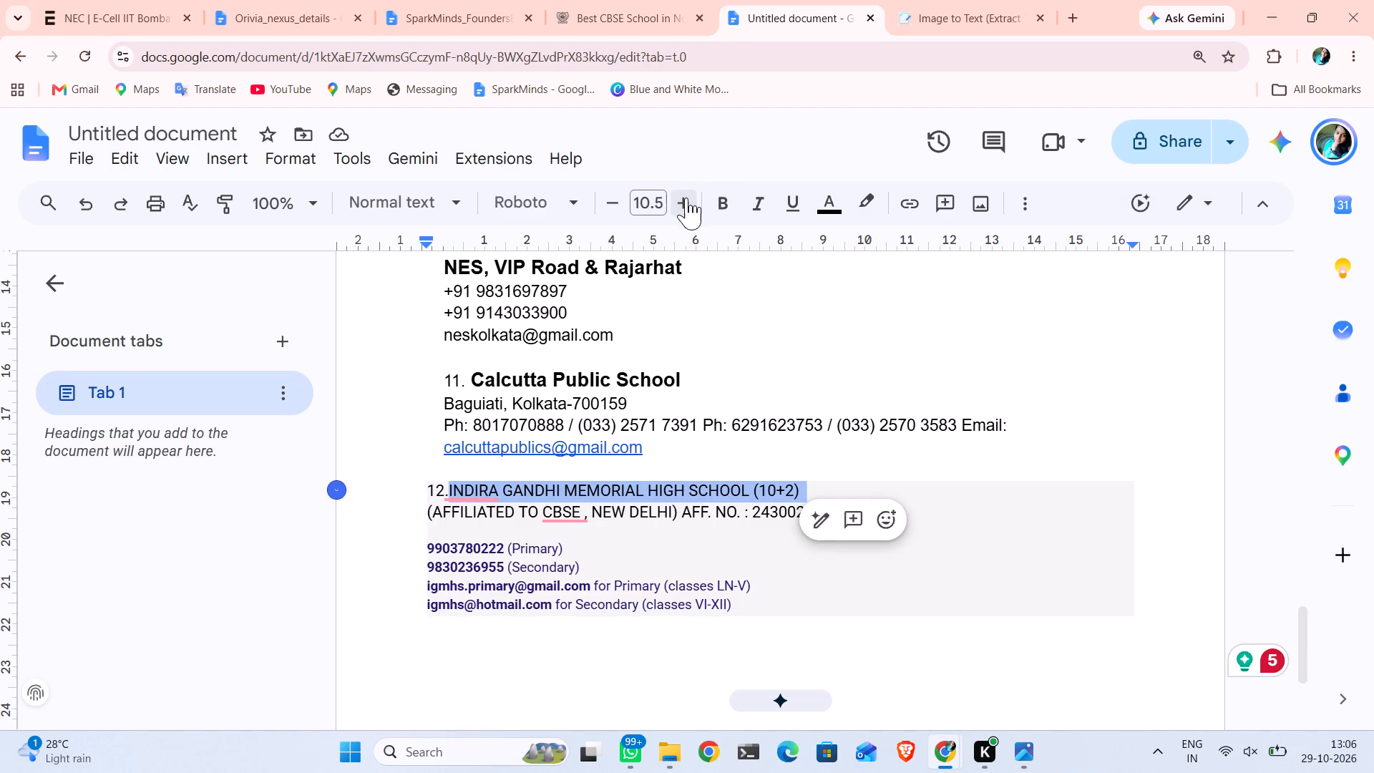
triple_click(686, 199)
double_click(686, 199)
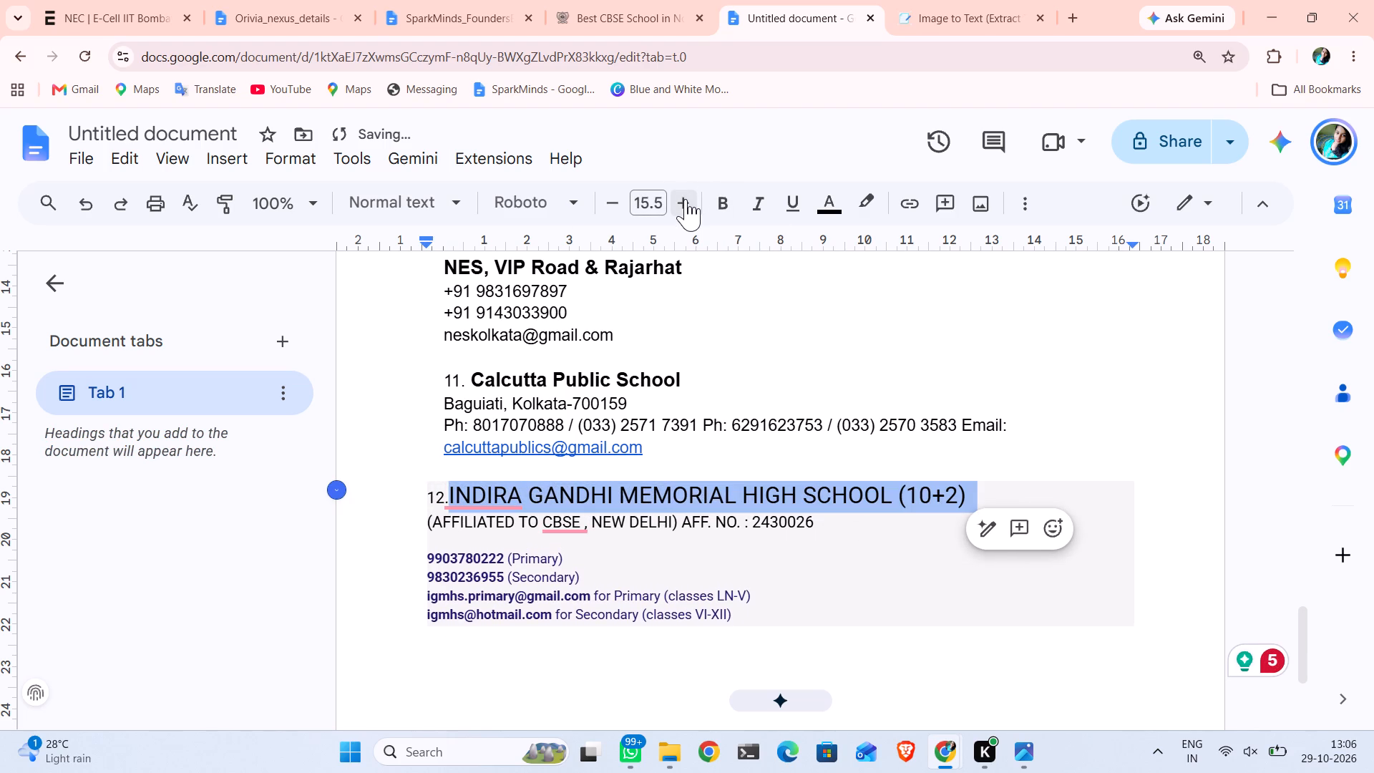
left_click(723, 206)
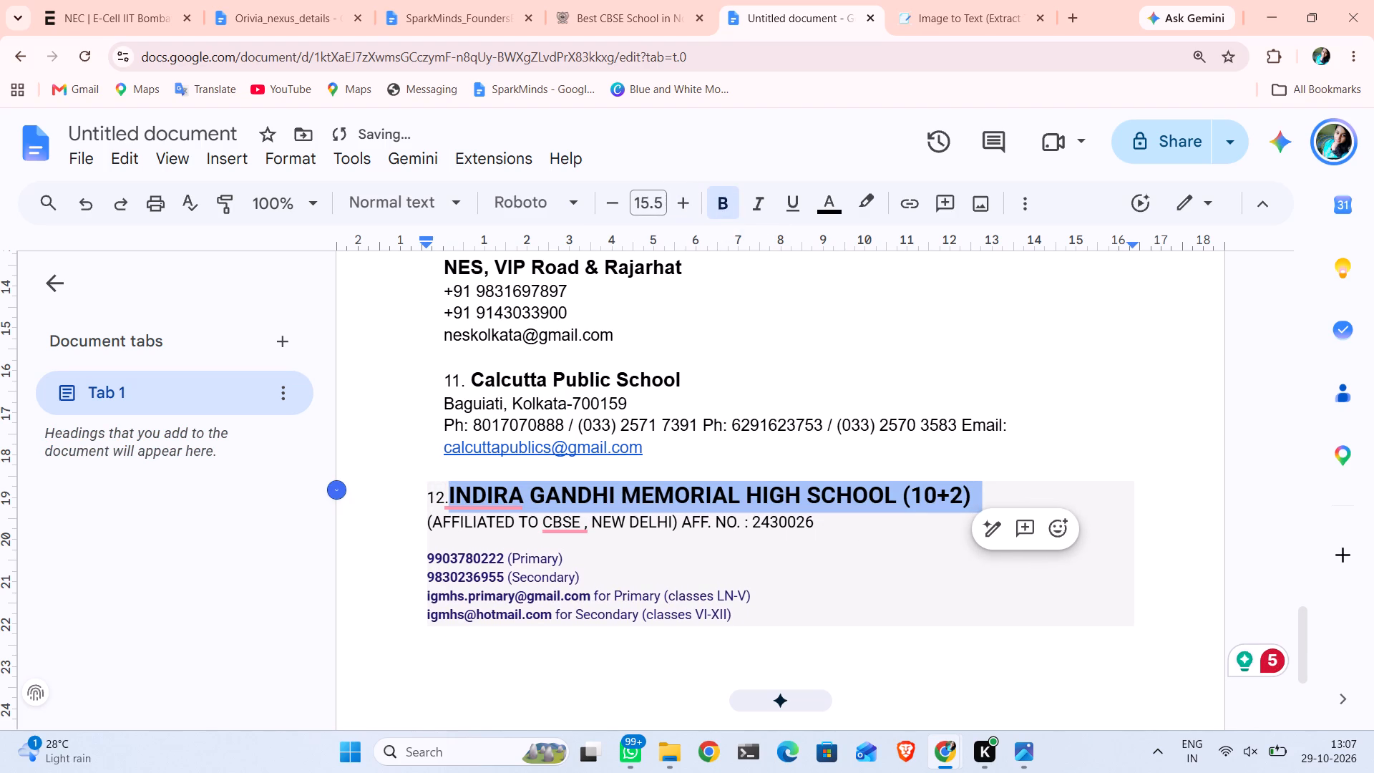
left_click(822, 626)
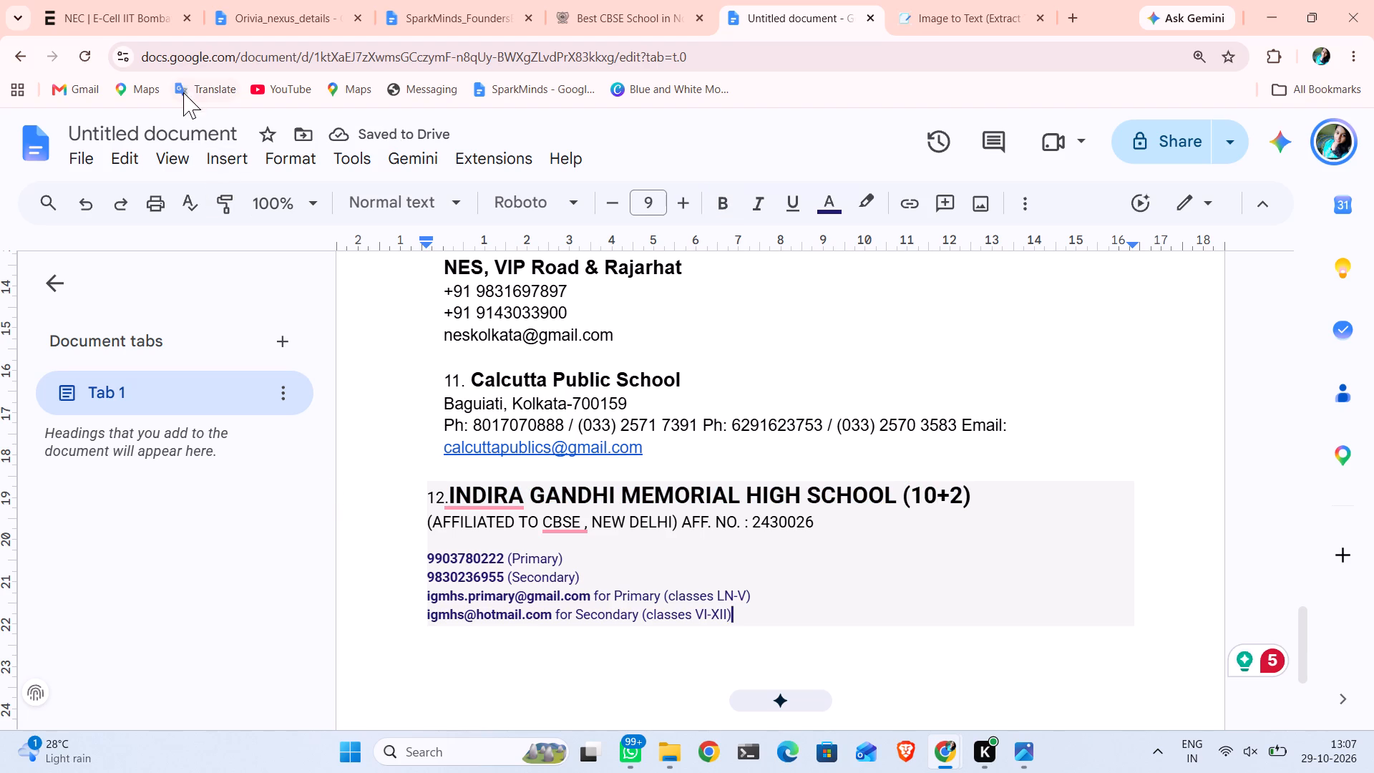
Rename the document as "Schools in Dumdum".
left_click(205, 135)
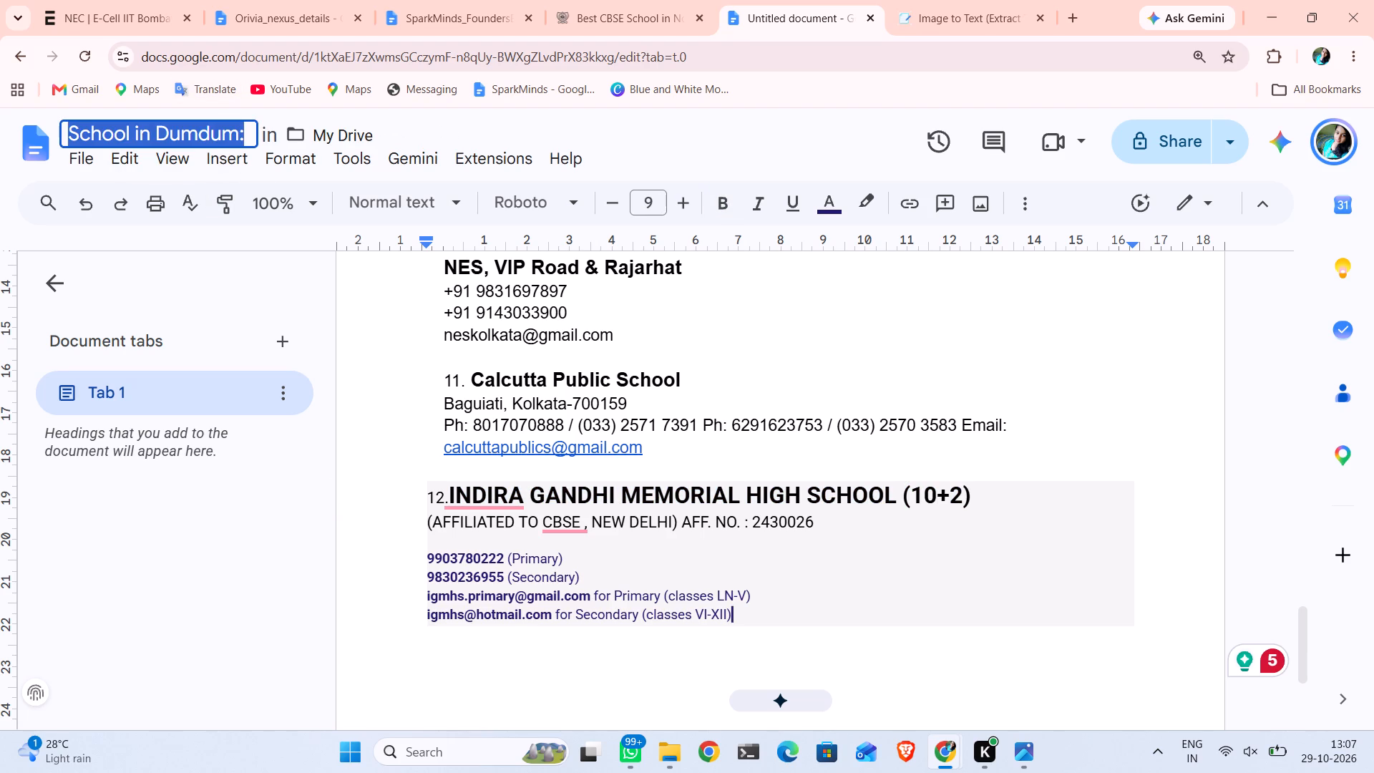
left_click(248, 133)
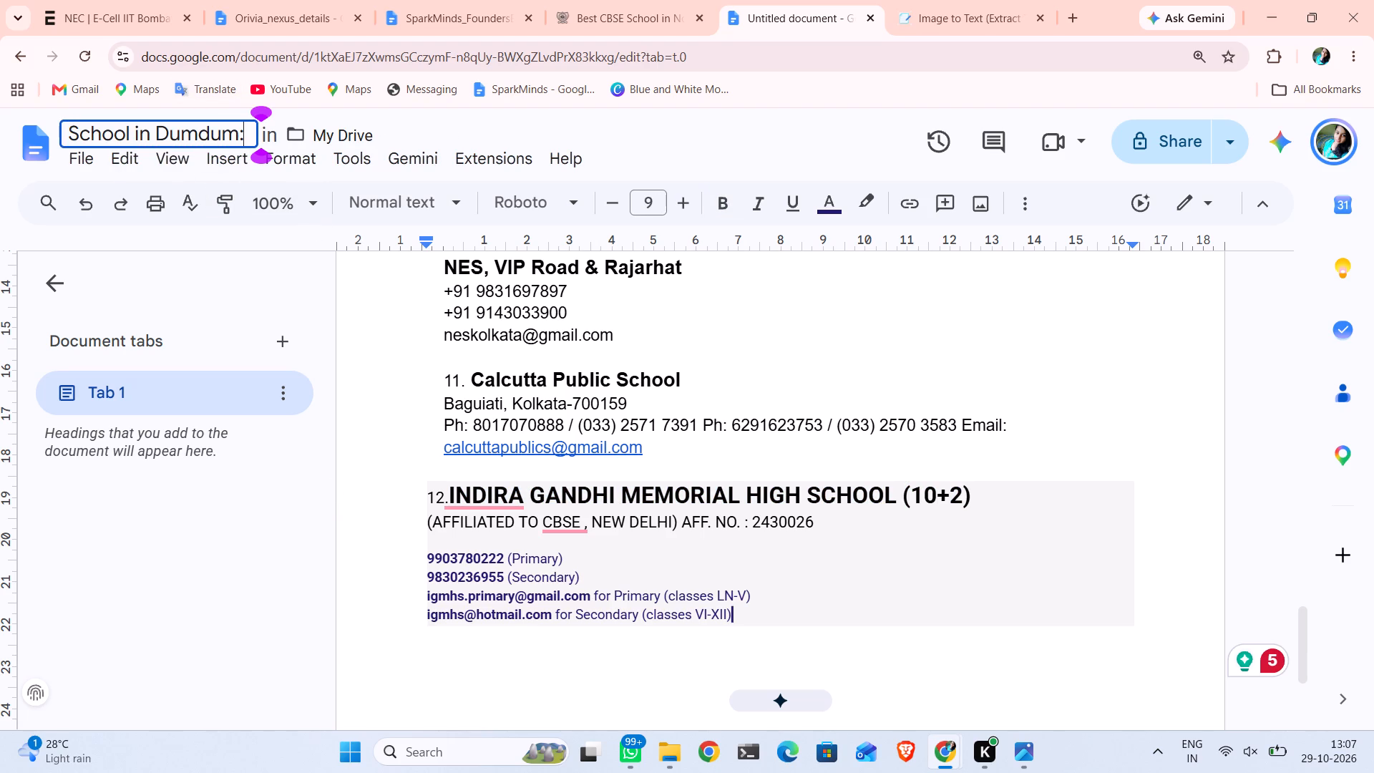
key("BackSpace")
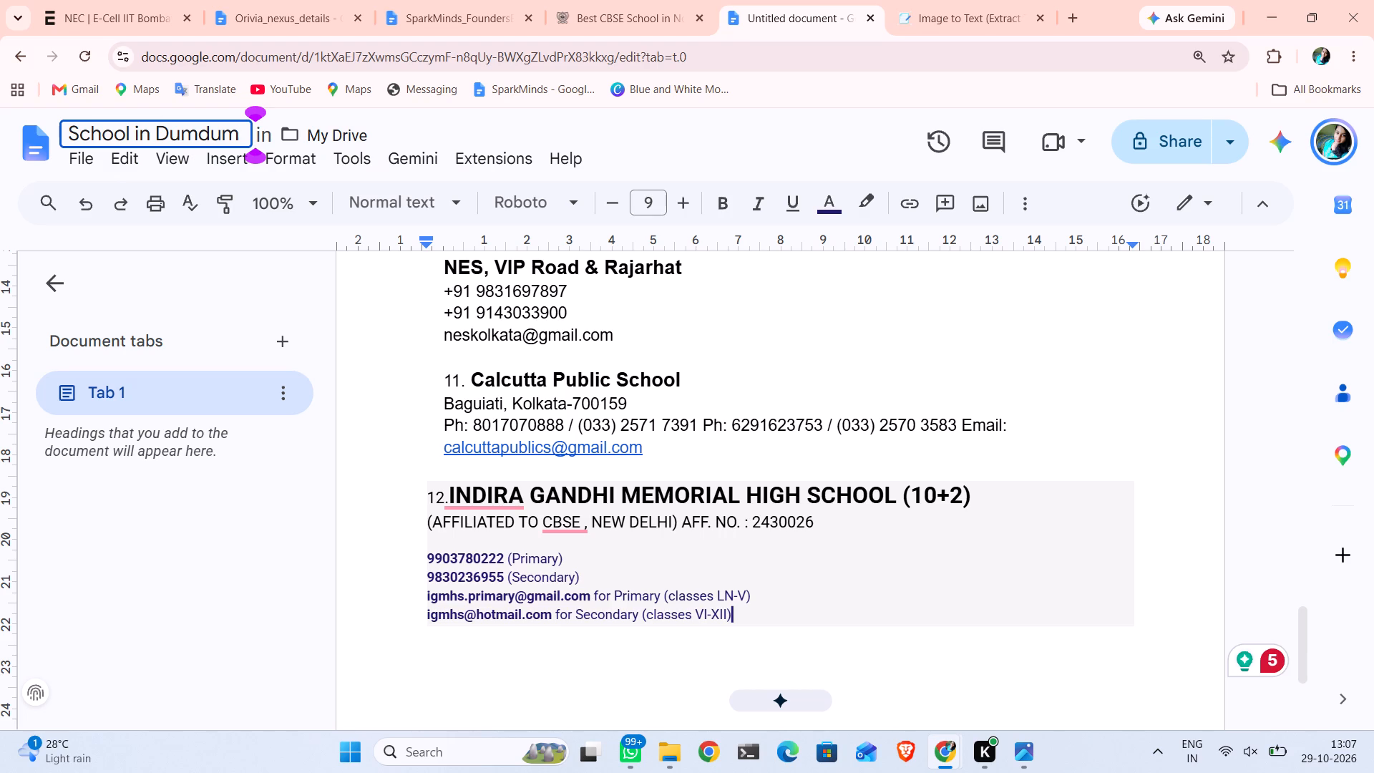
key("Left")
key("Left")
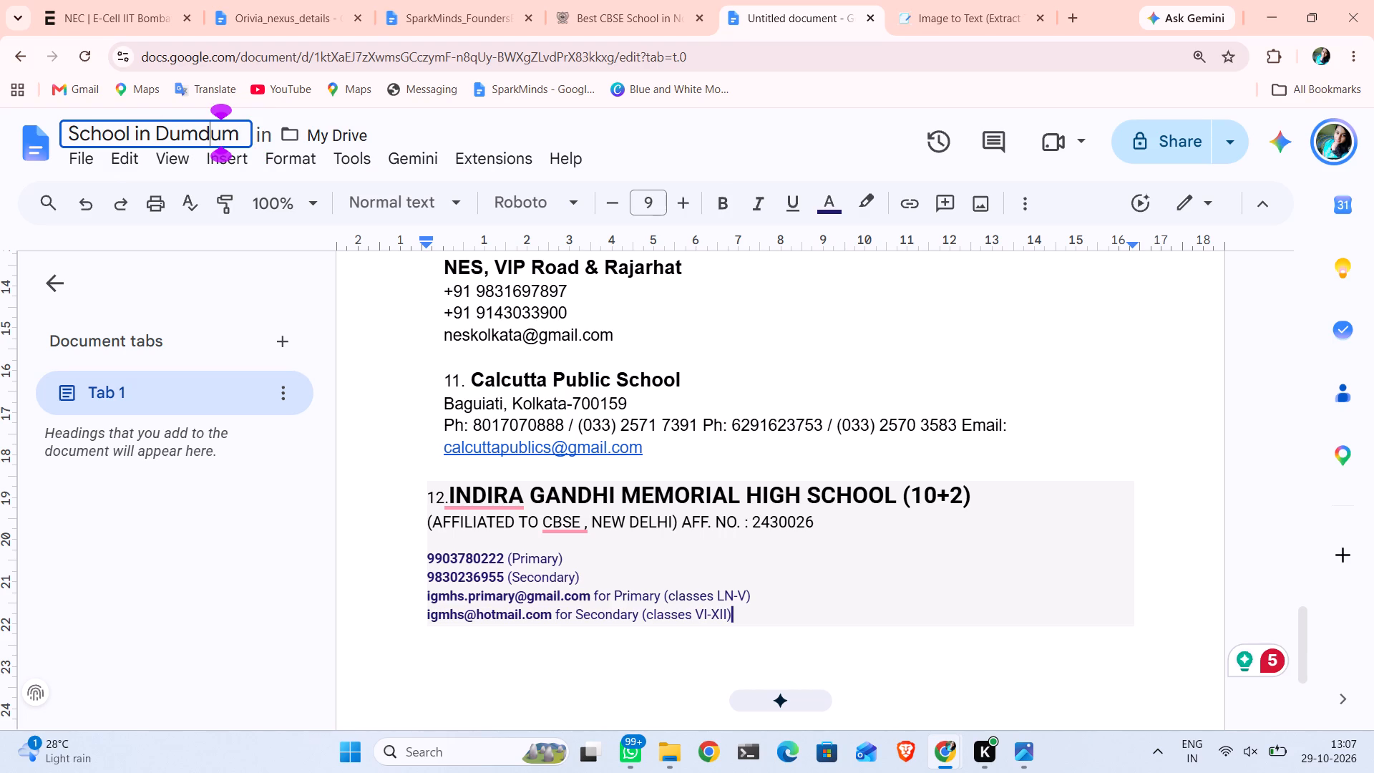
key("Left")
key("Left")
key("Left")
key("Left")
key("Left")
key("Left")
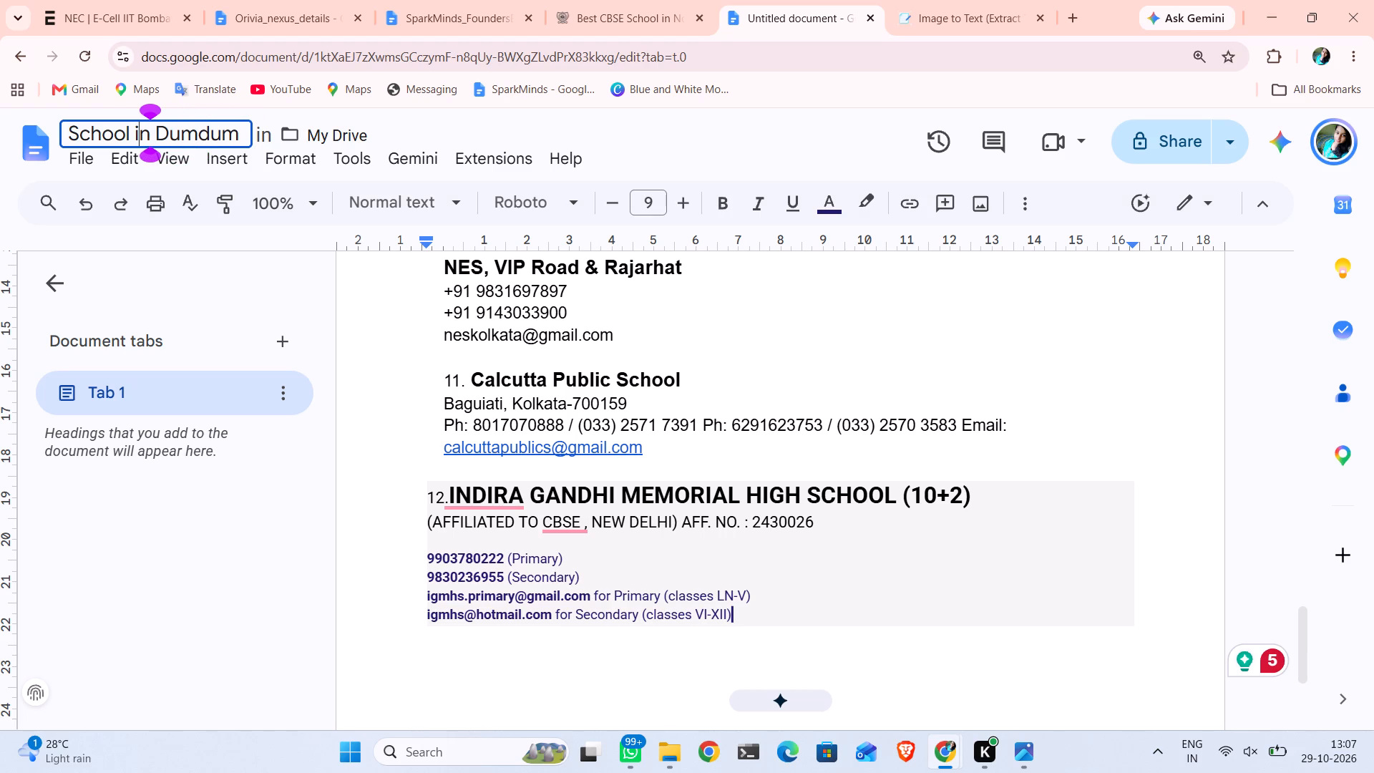
key("Left")
key("Left")
key("s")
key("Right")
key("Right")
key("Right")
key("Right")
key("Right")
key("Right")
key("Right")
key("Right")
key("Right")
key("Right")
key("Right")
key("Right")
key("Right")
key("Right")
key("Right")
key("Right")
key("Right")
key("Right")
key("Right")
key("Right")
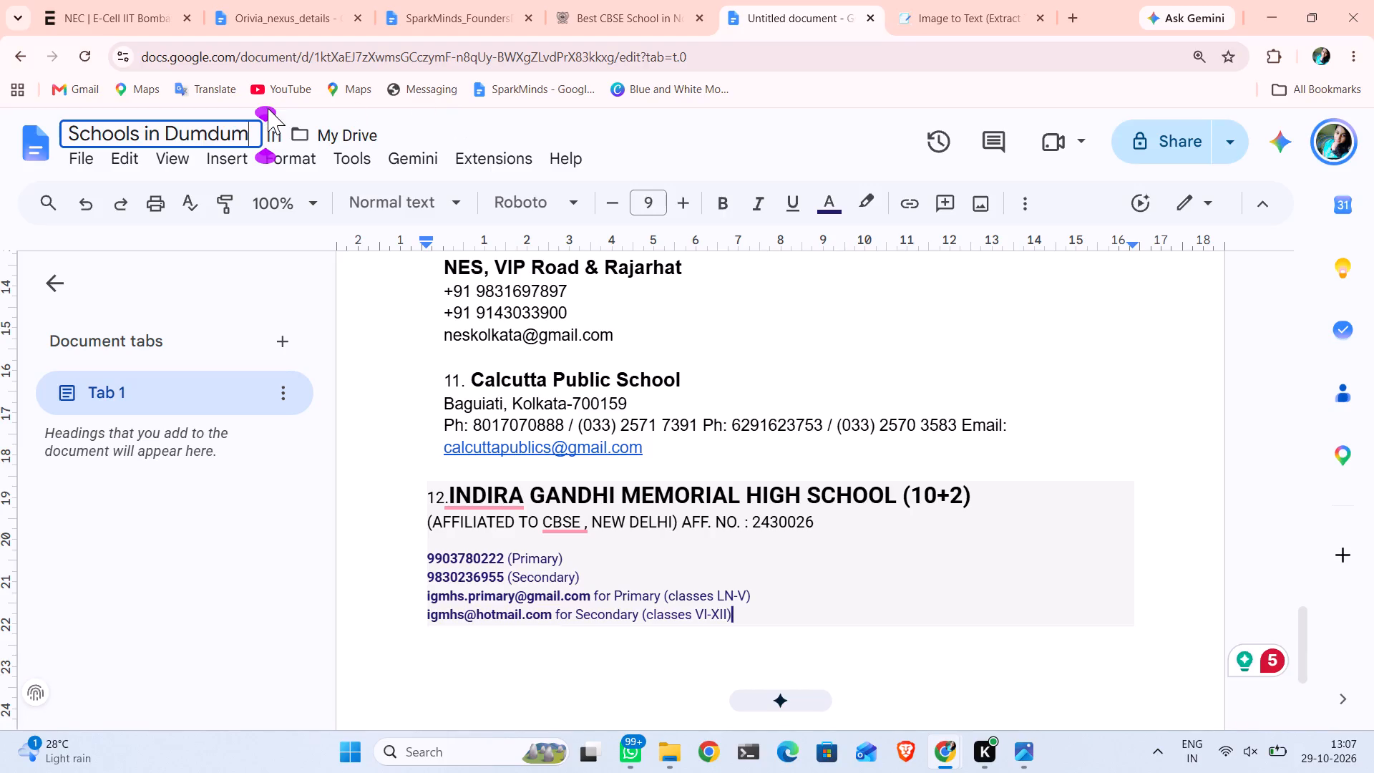
Set the document's general sharing access to Anyone with the link, with the Editor role.
left_click(1148, 138)
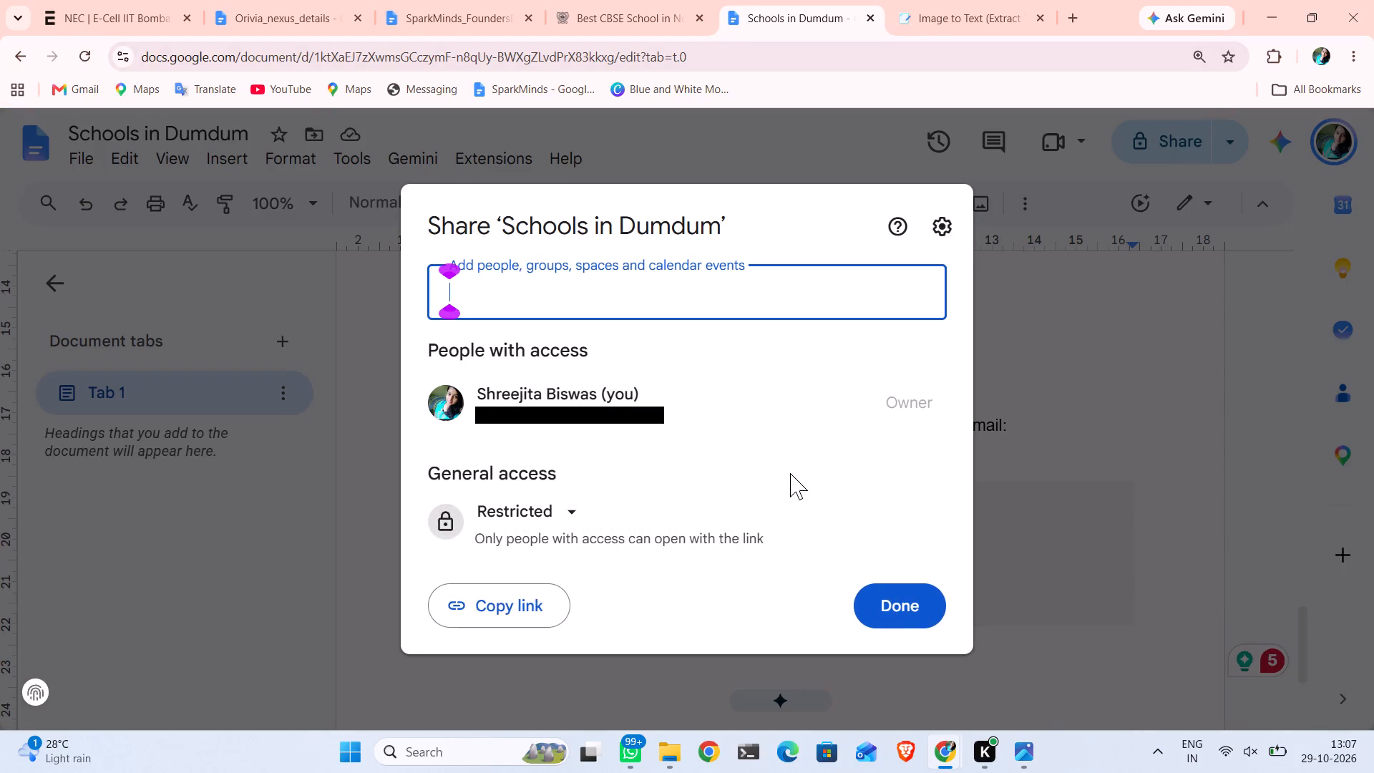
left_click(506, 509)
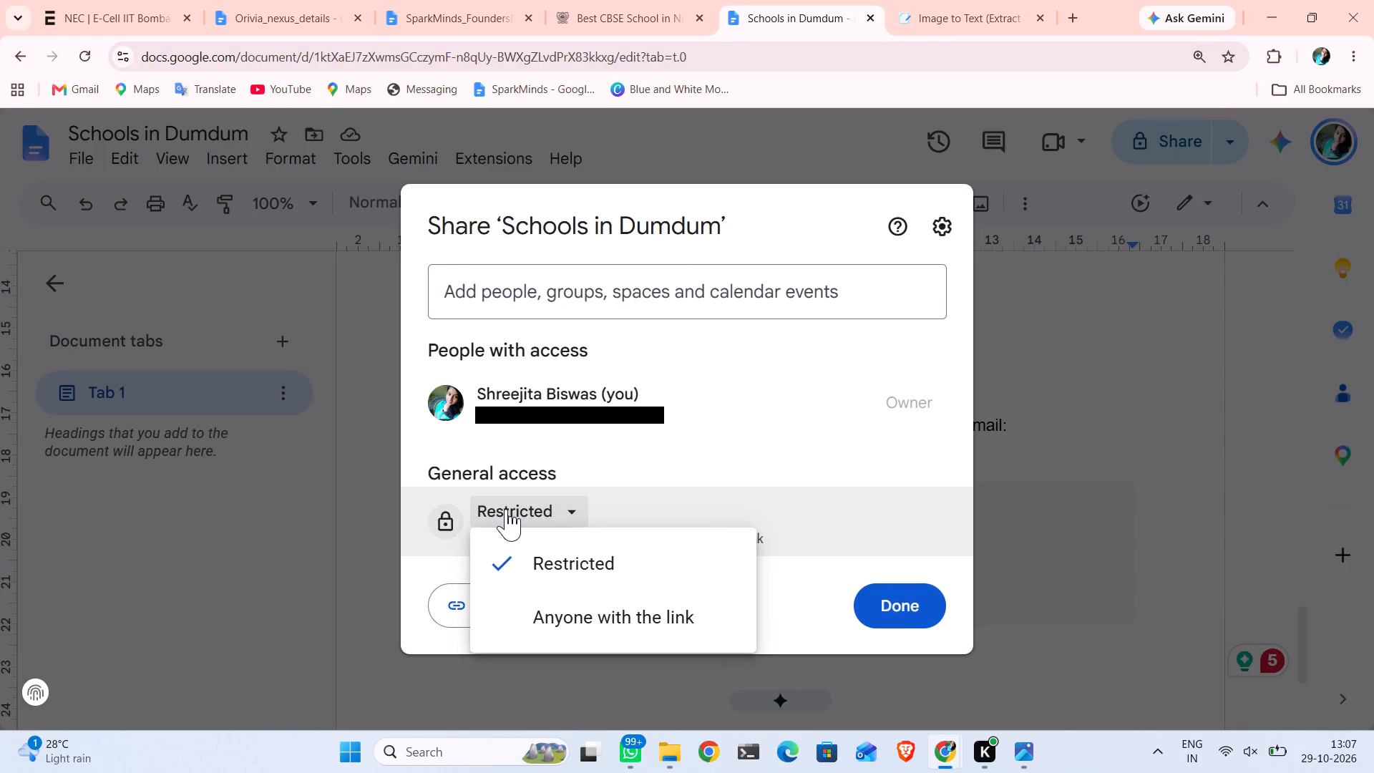
left_click(553, 616)
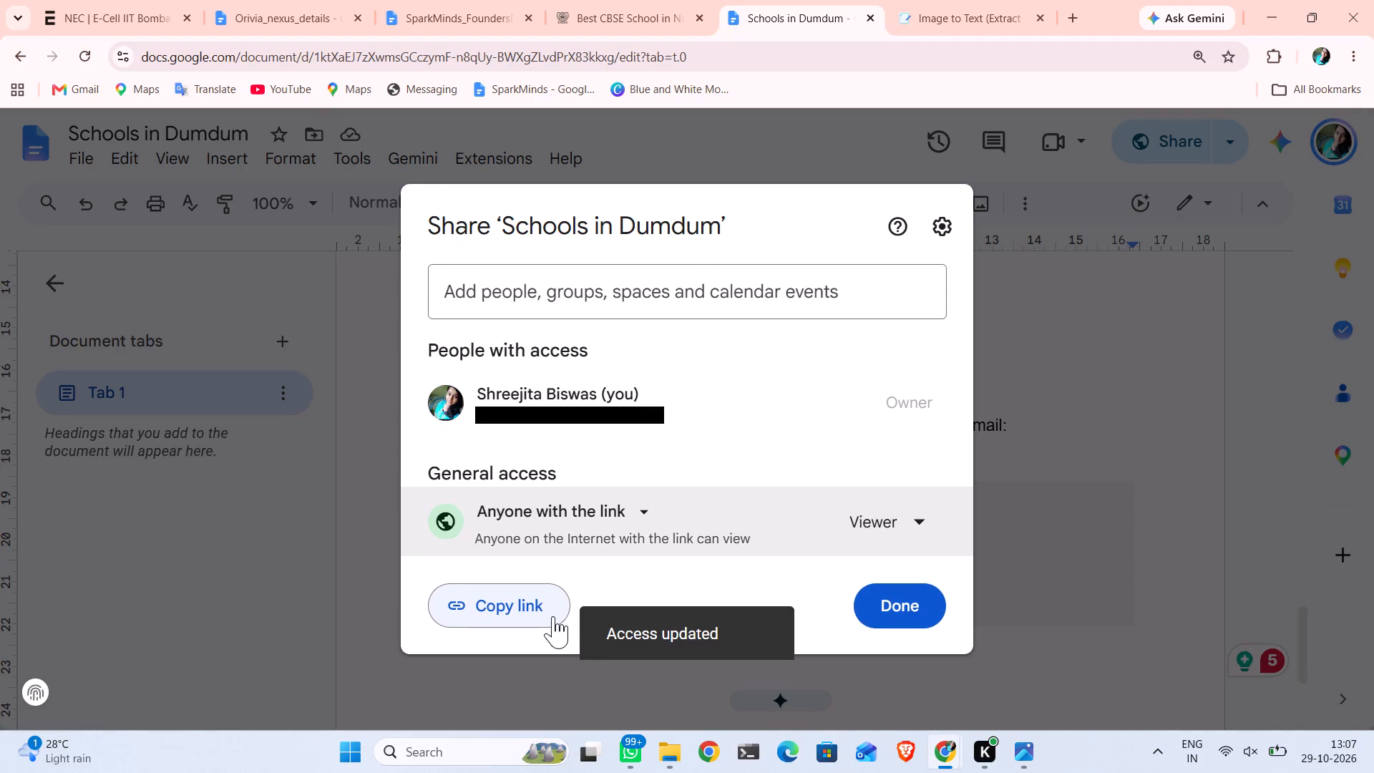
left_click(860, 530)
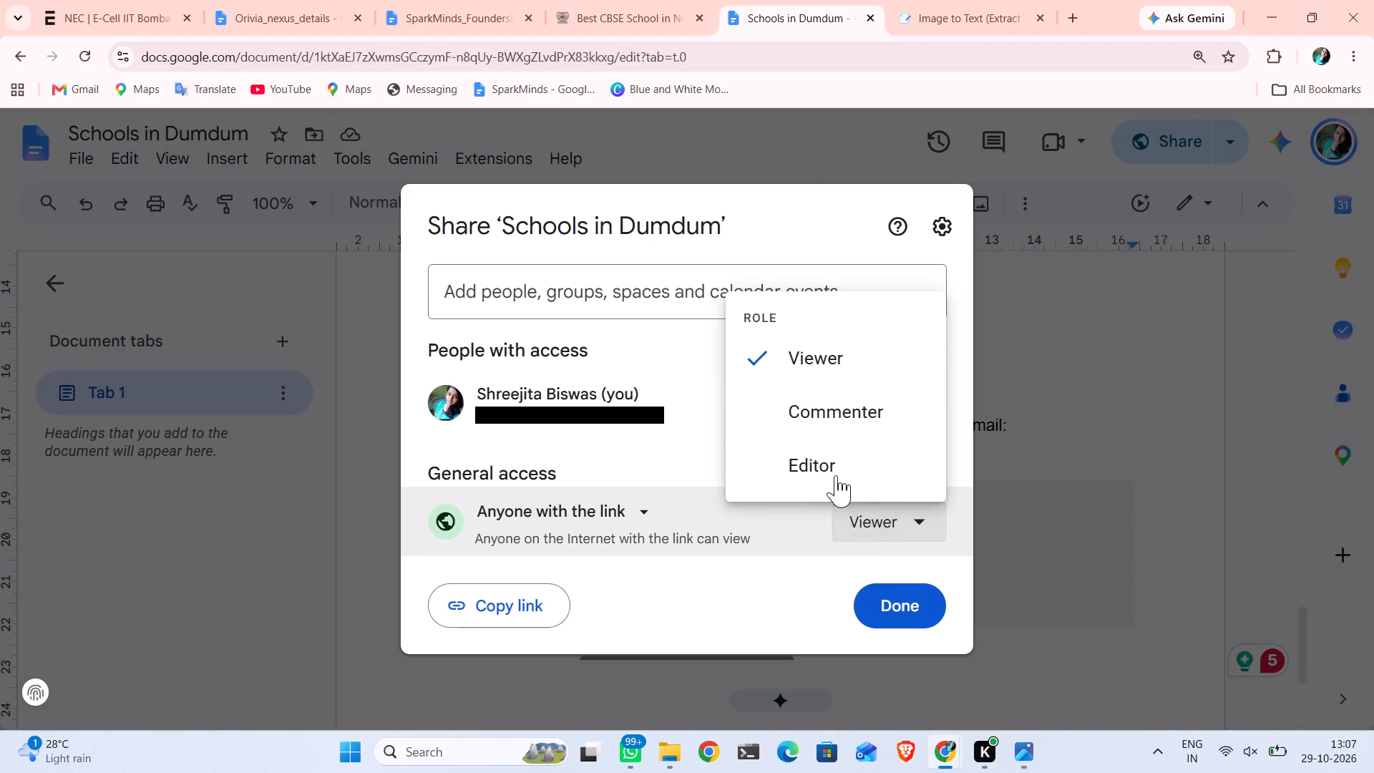
left_click(833, 475)
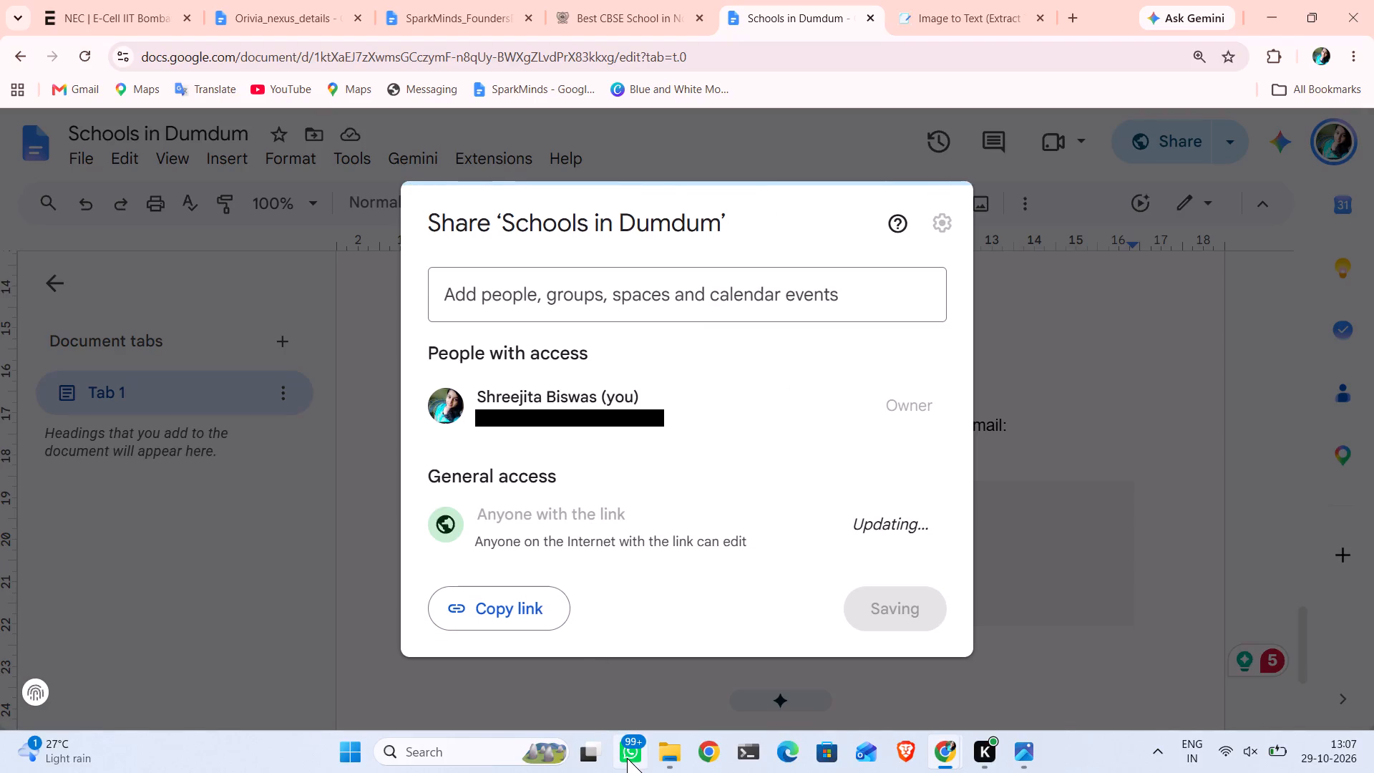
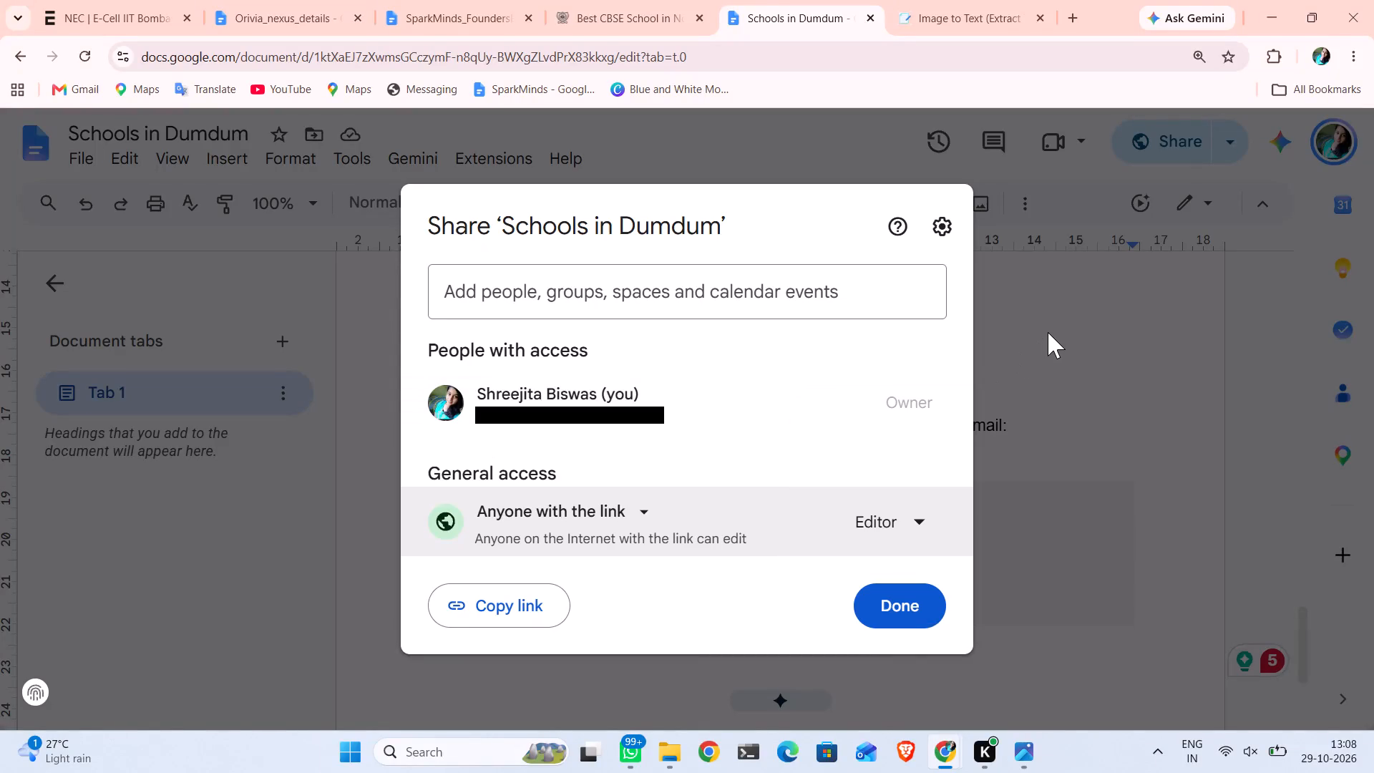
Copy the sharing link of the "Schools in Dumdum" document.
left_click(470, 613)
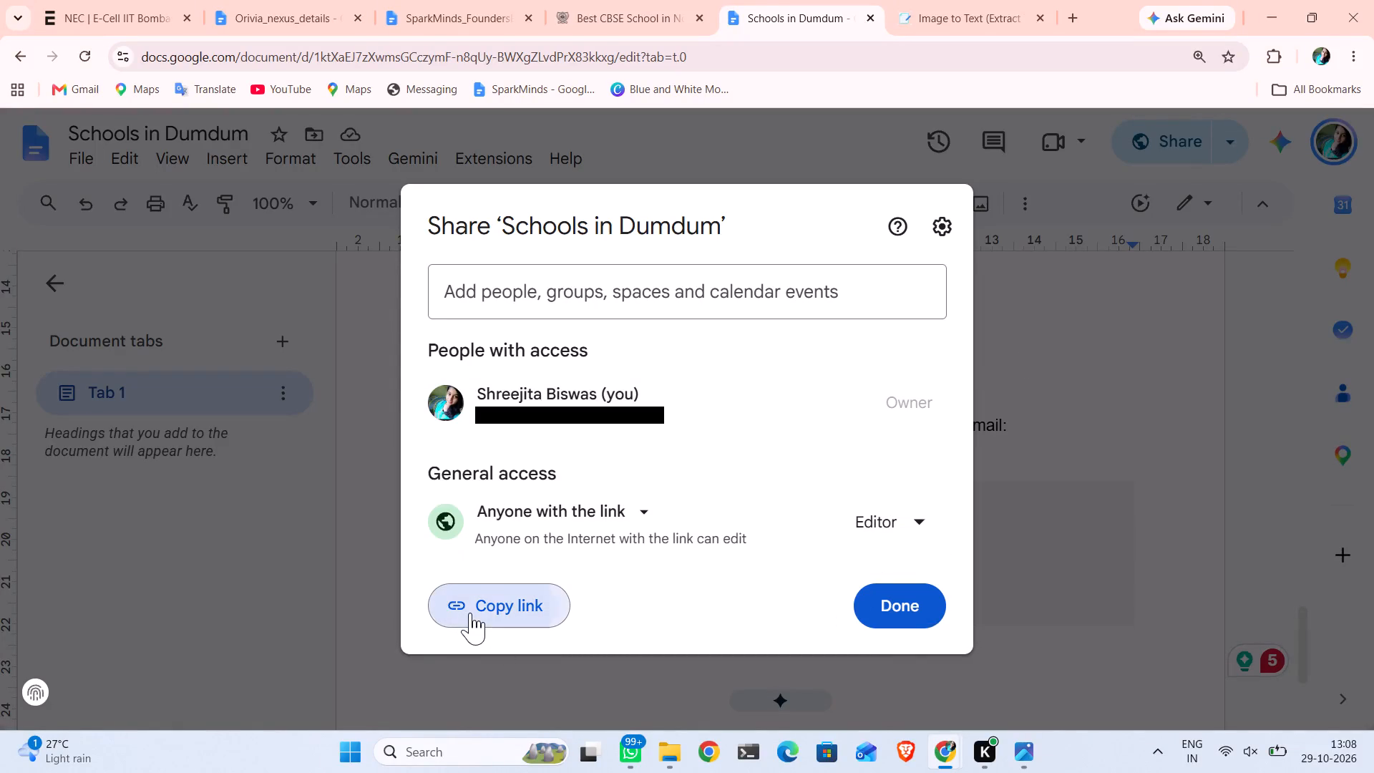
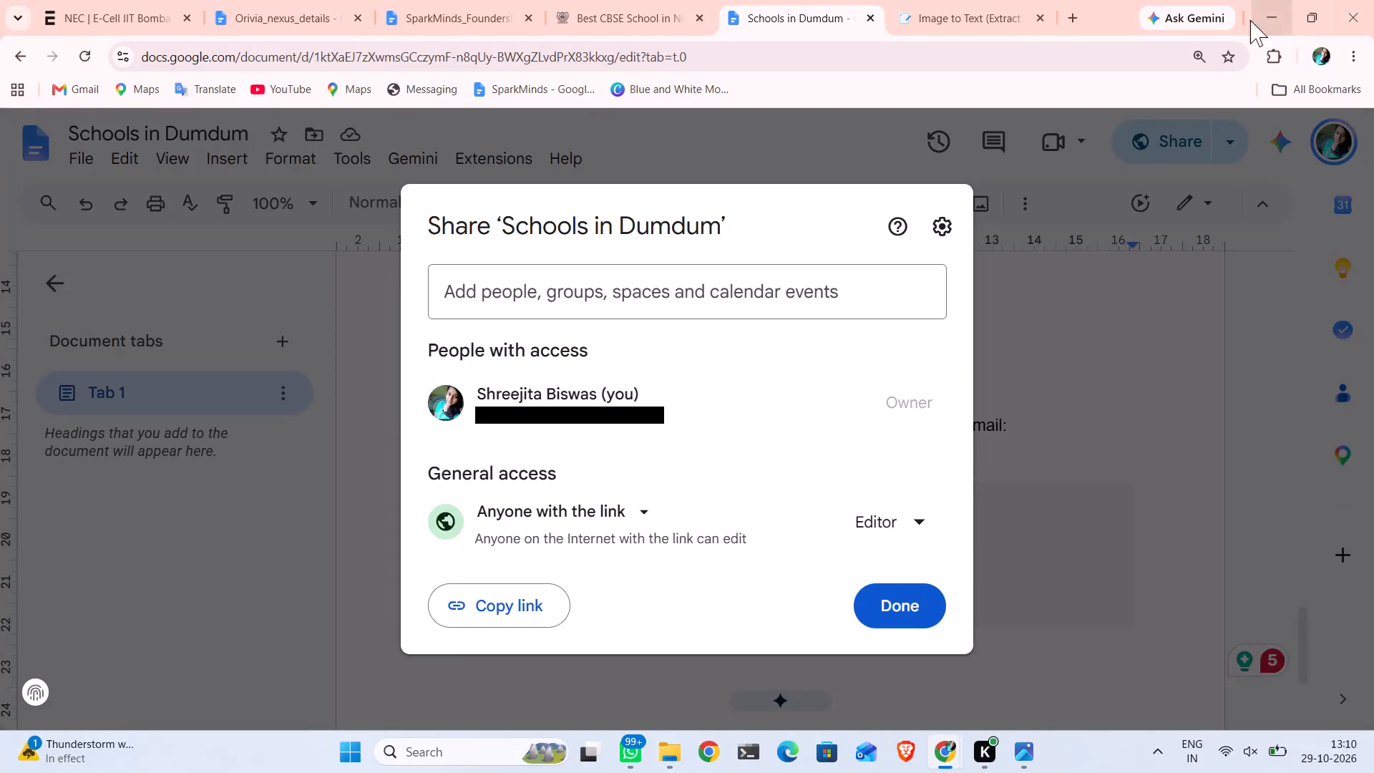
Close the document's sharing settings and return to the title at the beginning of the schools list.
left_click(1189, 242)
scroll(940, 590, "up", 9)
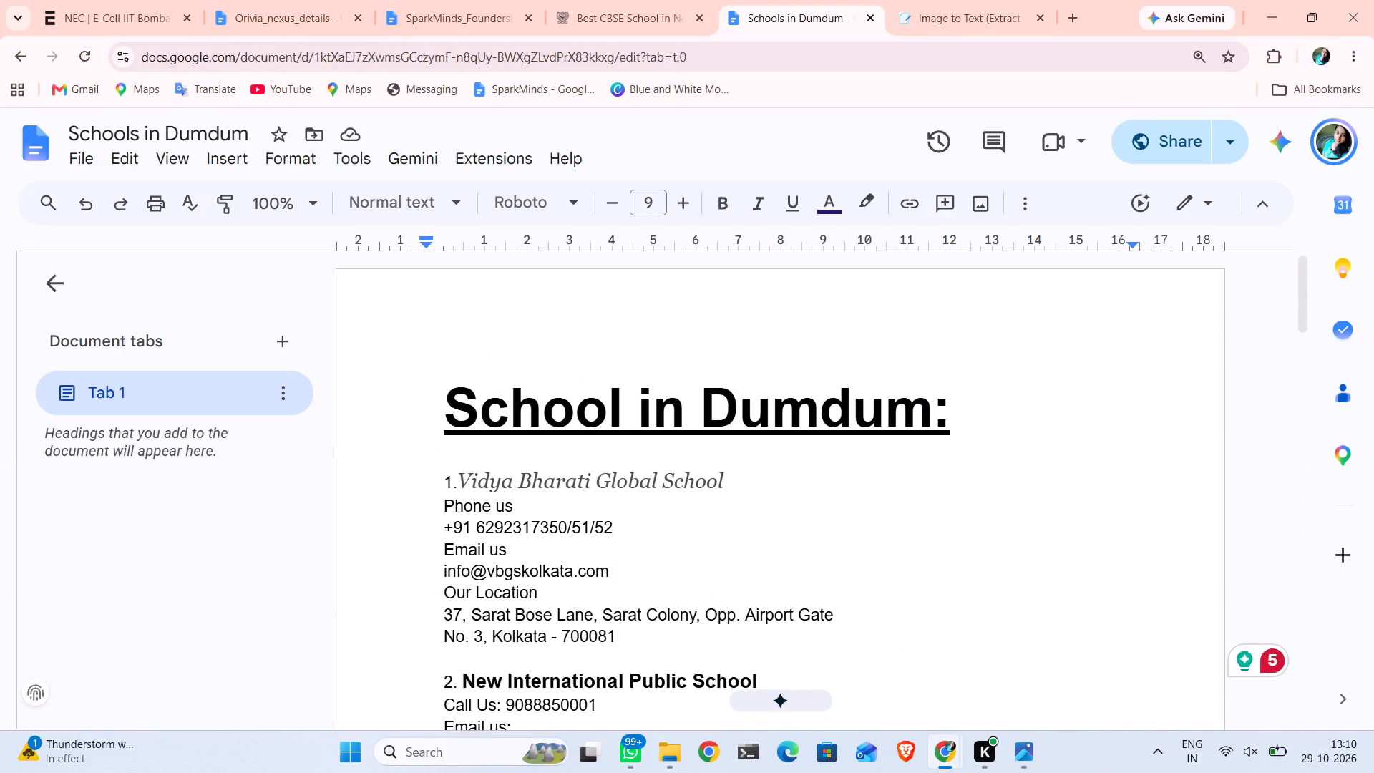